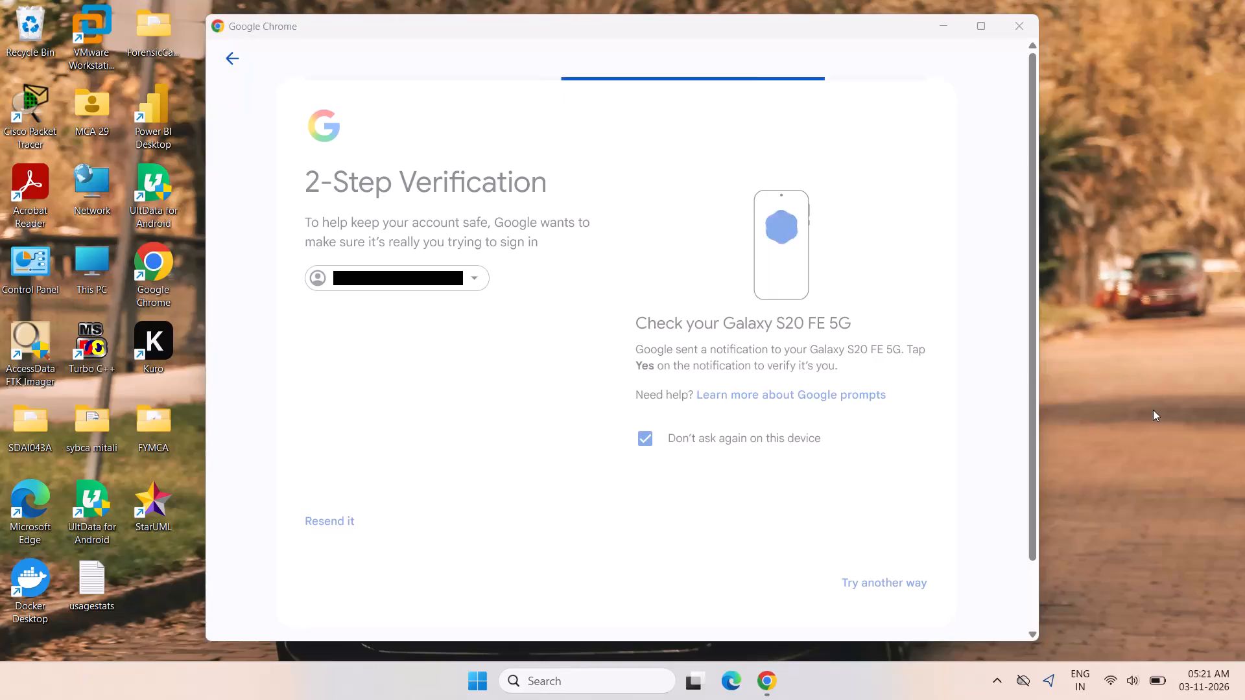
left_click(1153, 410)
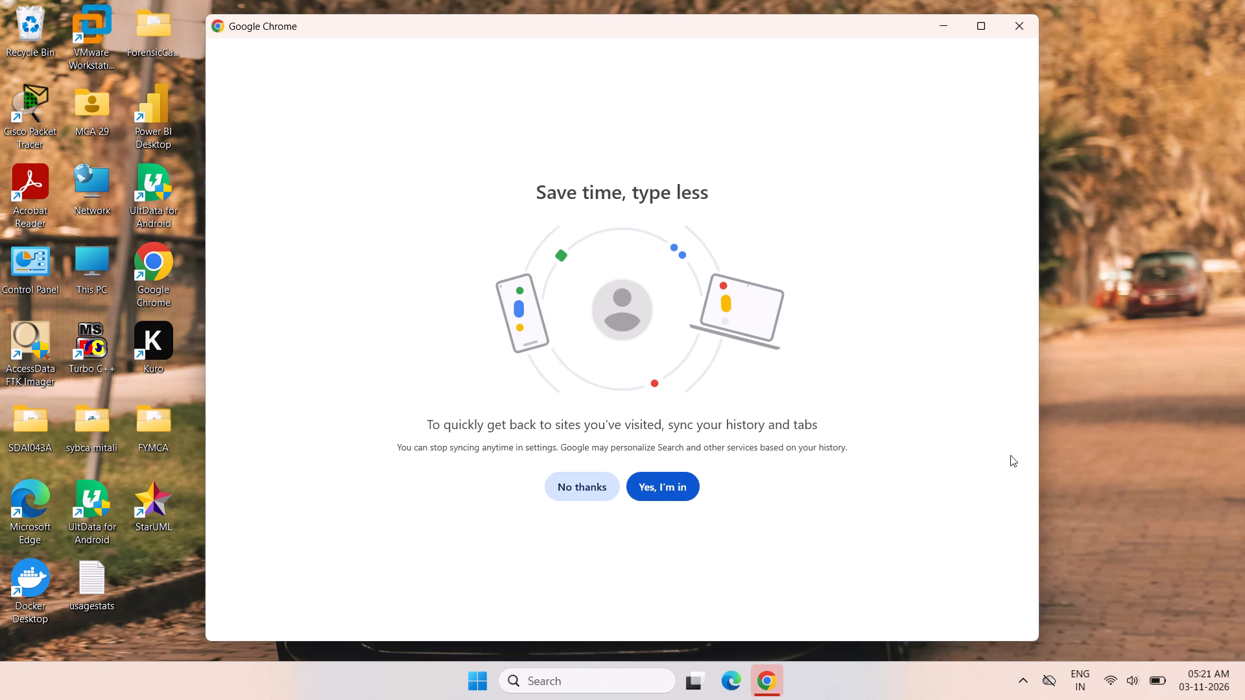
Decline syncing history and tabs for the newly signed-in browser profile.
left_click(570, 489)
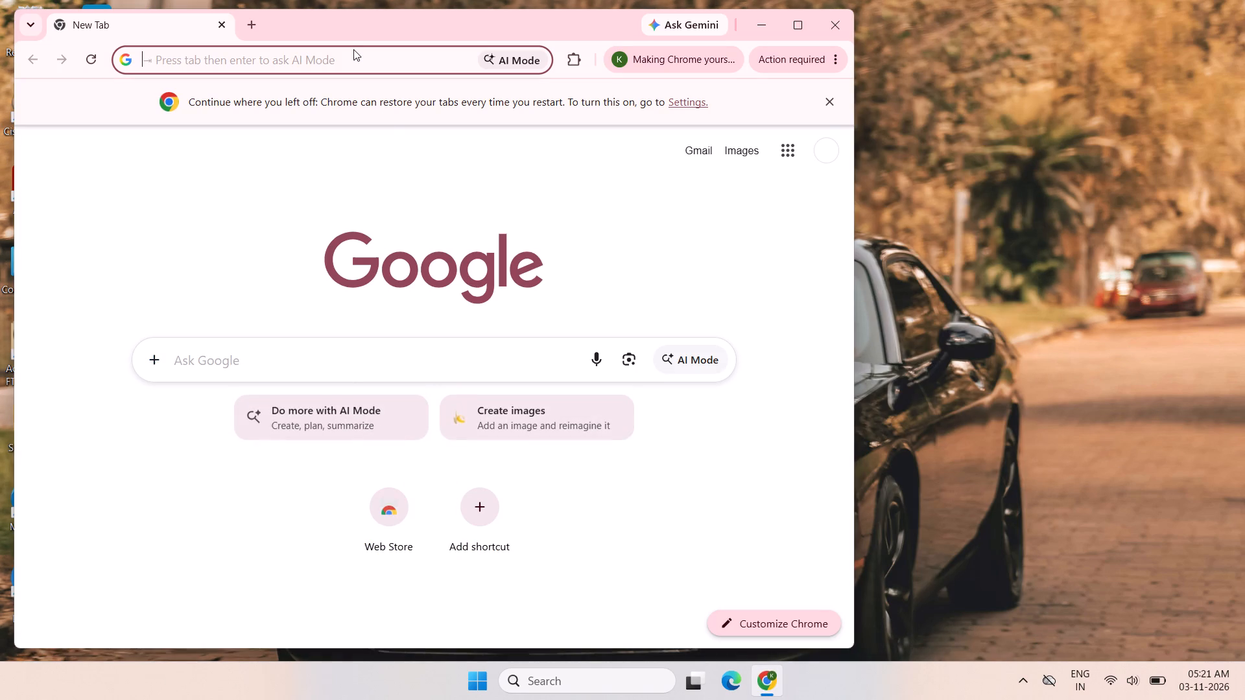
Start entering a Gmail query, "gmai", in the new tab's address bar.
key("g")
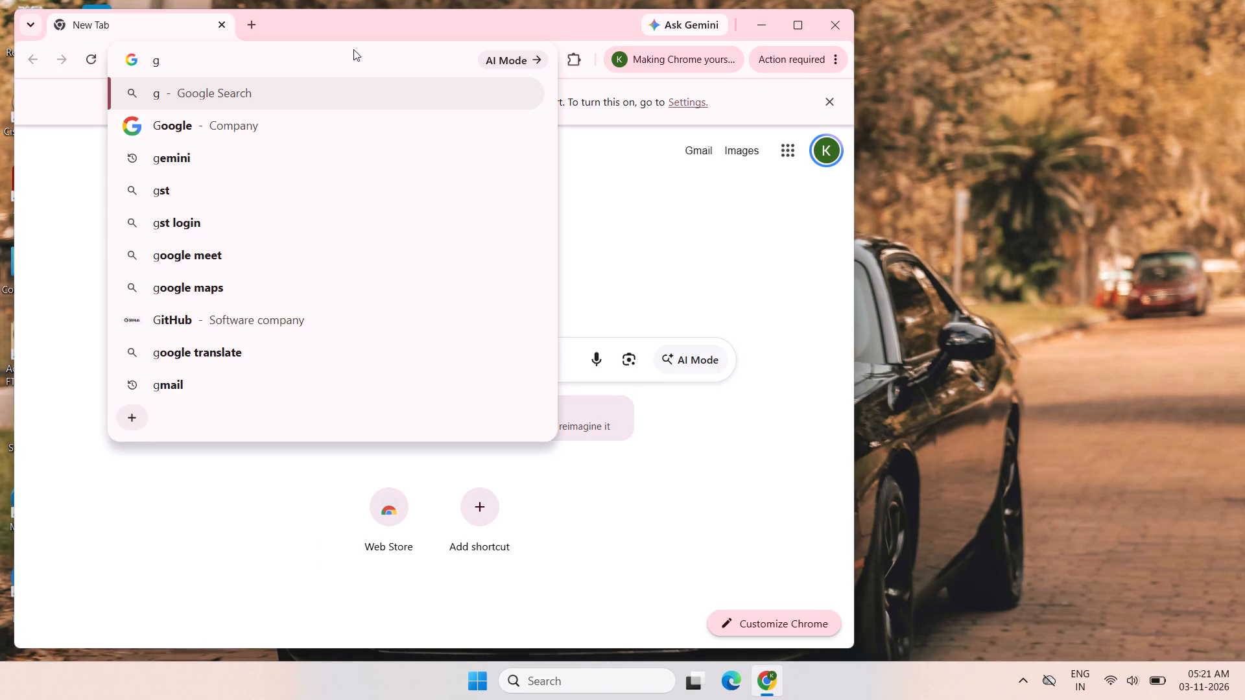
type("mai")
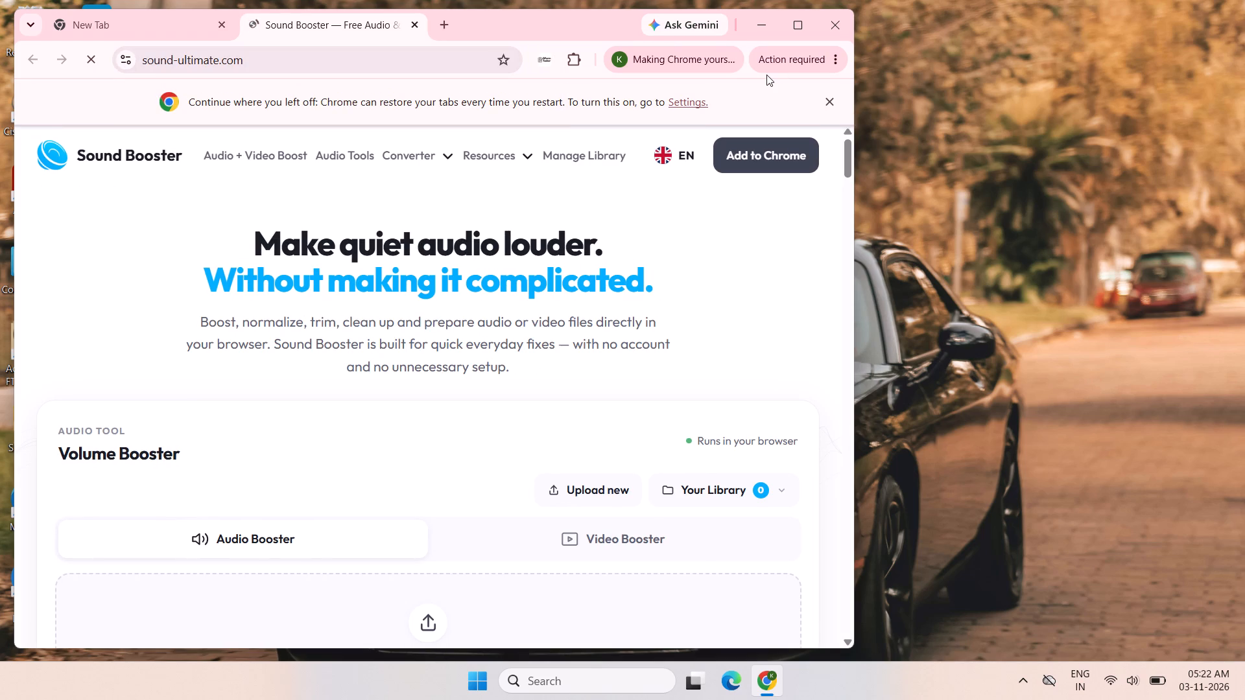
Maximize the browser window and close the Sound Booster tab to return to the new tab page.
left_click(798, 18)
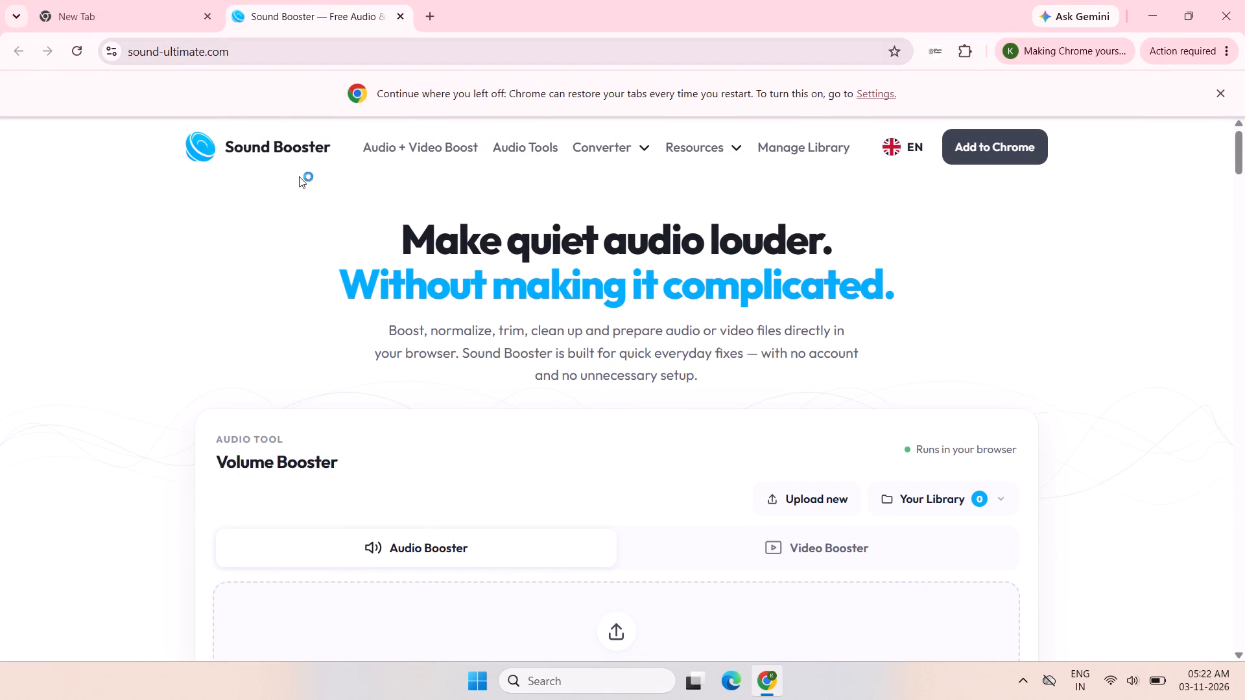
left_click(396, 22)
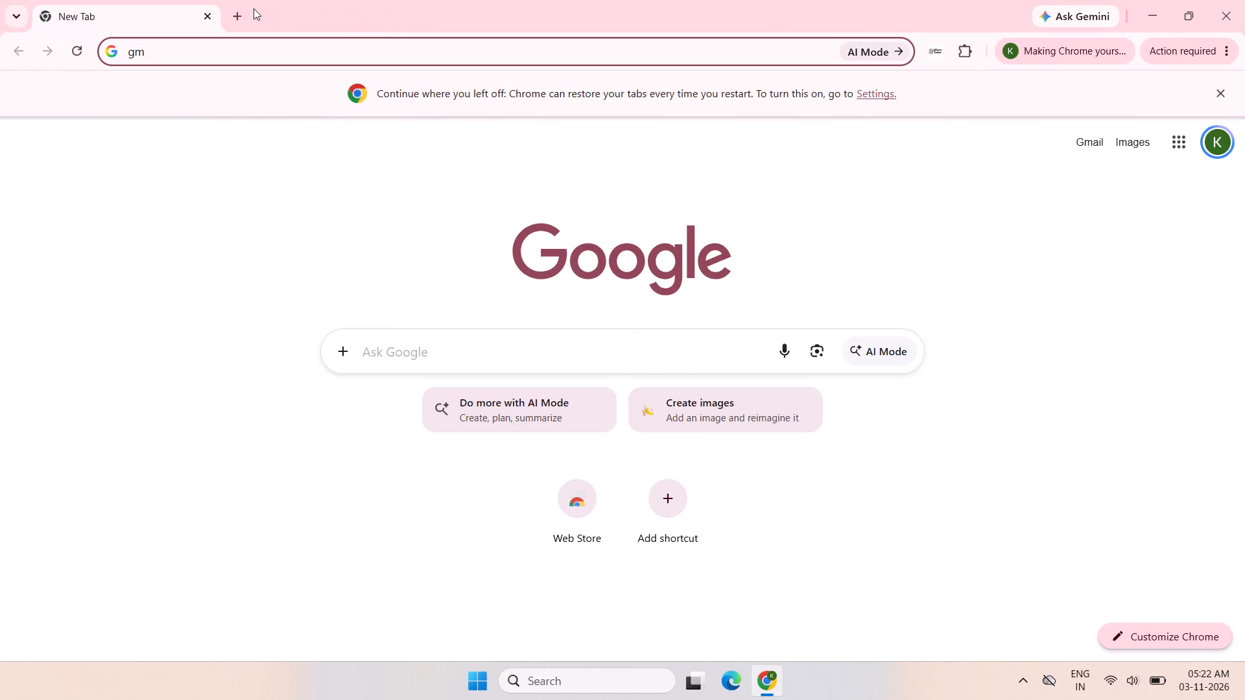
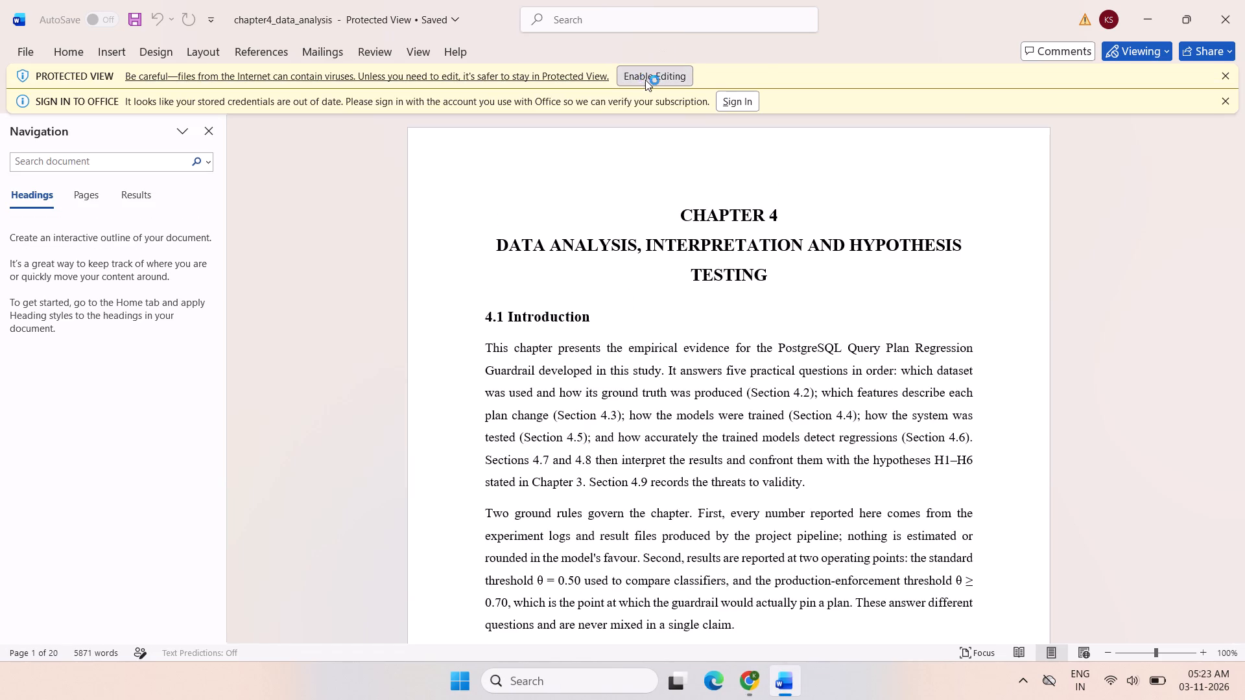
Skim the chapter 4 document's sections and figures, then return to its title page.
scroll(618, 436, "down", 20)
scroll(618, 436, "down", 4)
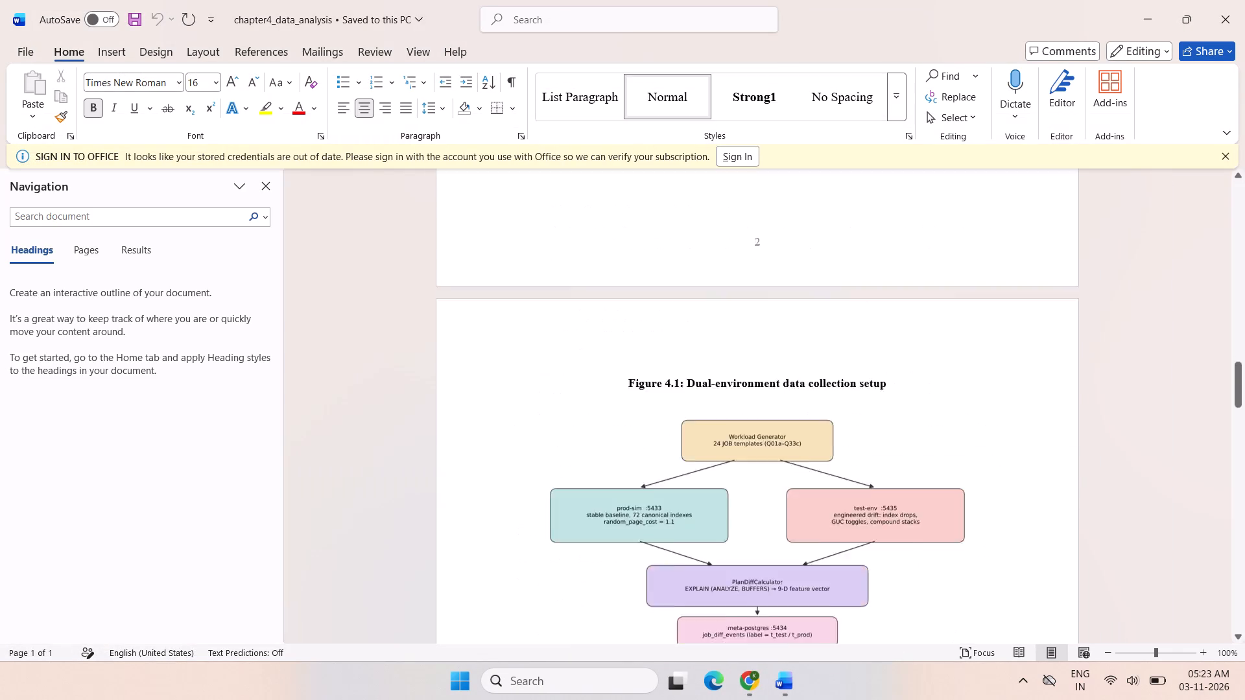
scroll(618, 436, "down", 20)
scroll(618, 436, "down", 19)
scroll(618, 436, "up", 13)
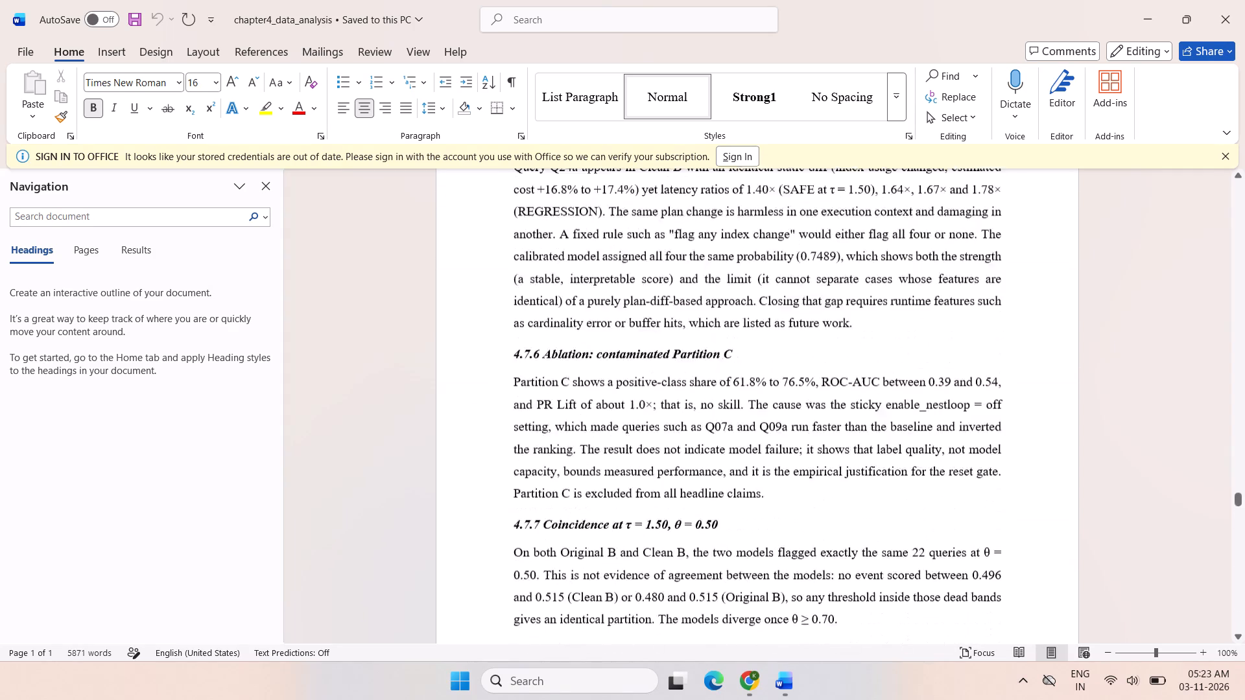
scroll(618, 436, "up", 13)
Close the Navigation pane.
left_click(272, 189)
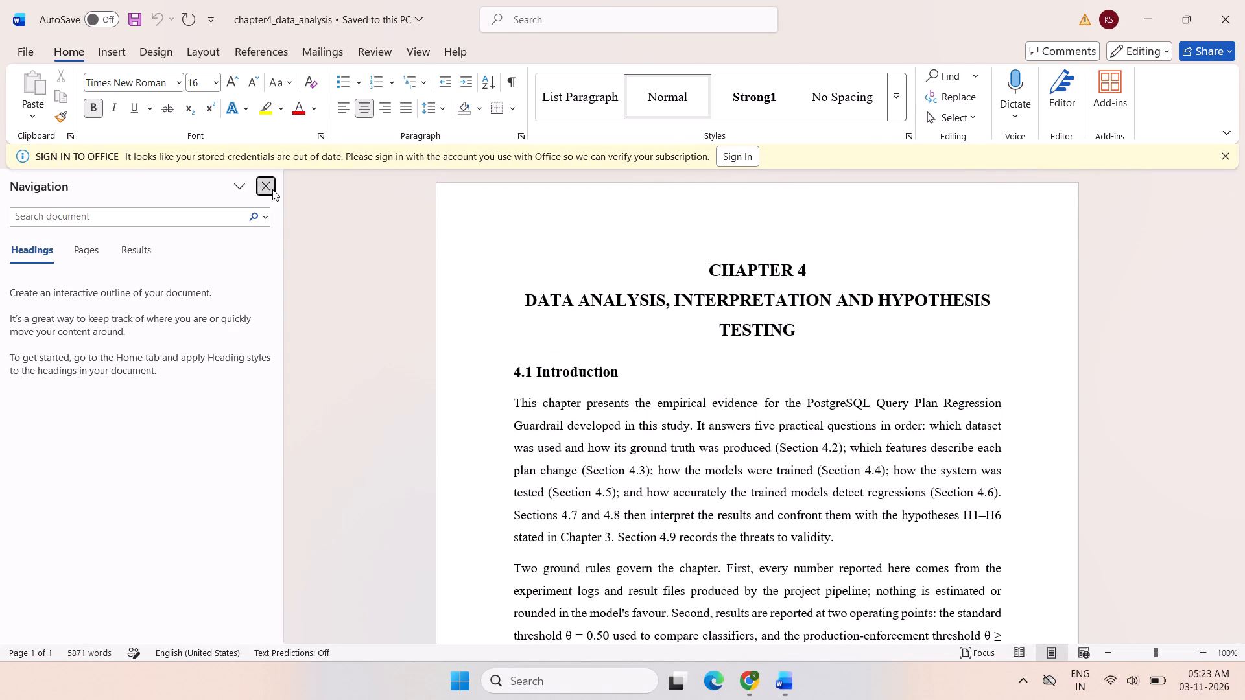
Look through the dataset and features sections, 4.2 and 4.3, including their figures and tables.
scroll(484, 377, "down", 5)
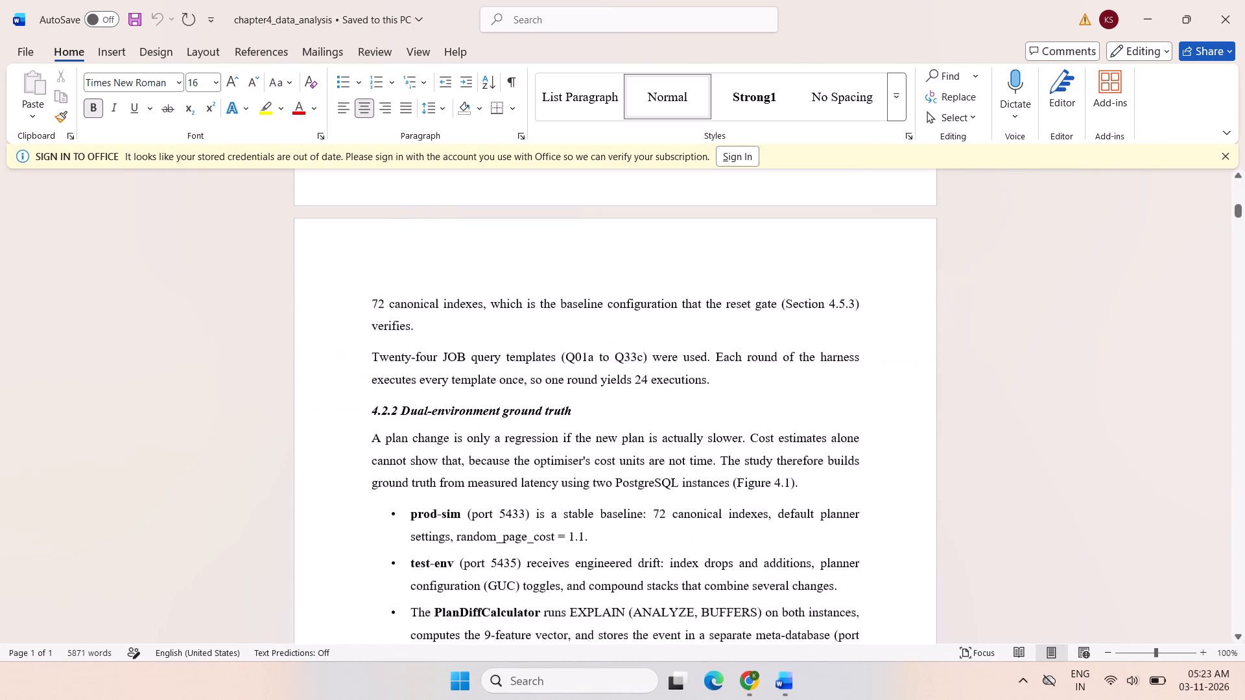
scroll(484, 377, "down", 1)
scroll(499, 437, "down", 4)
scroll(499, 437, "up", 4)
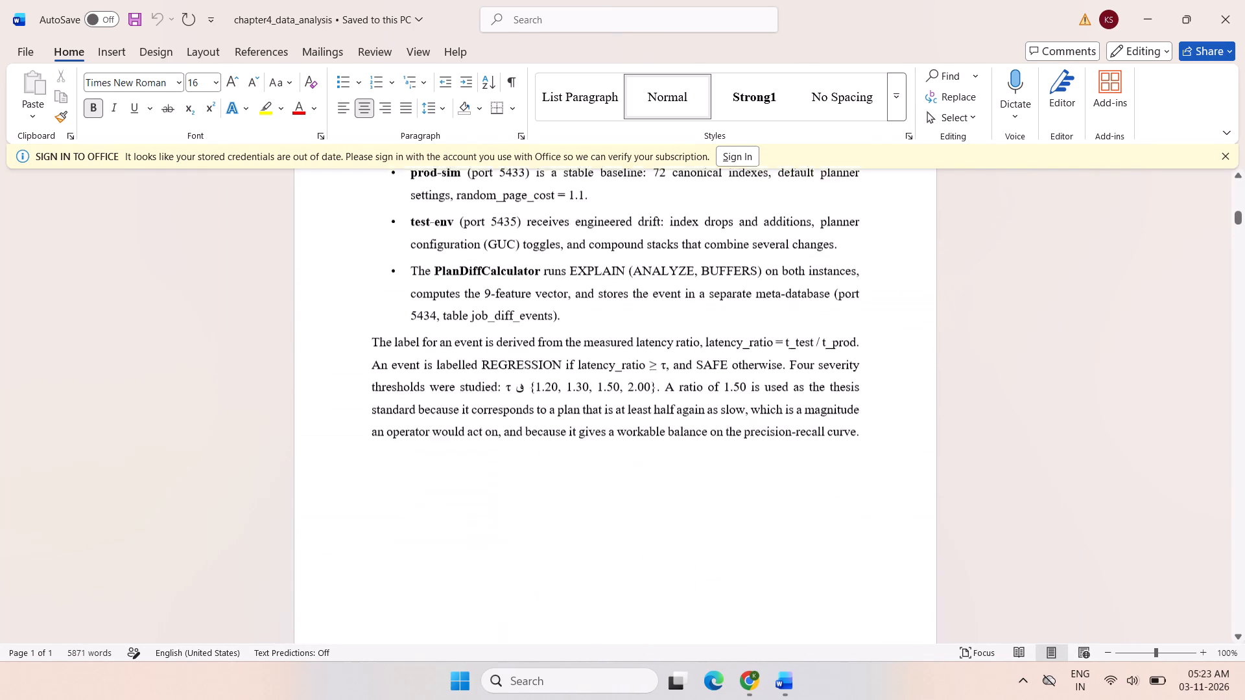
scroll(499, 437, "down", 2)
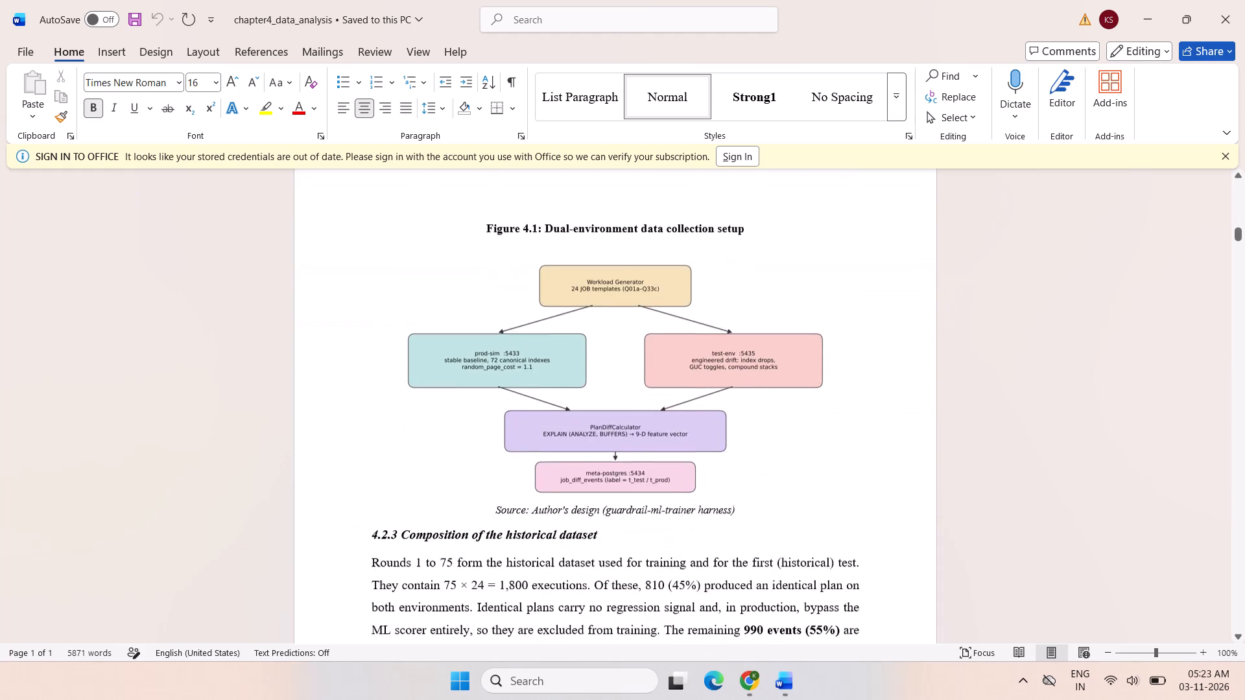
scroll(499, 437, "down", 6)
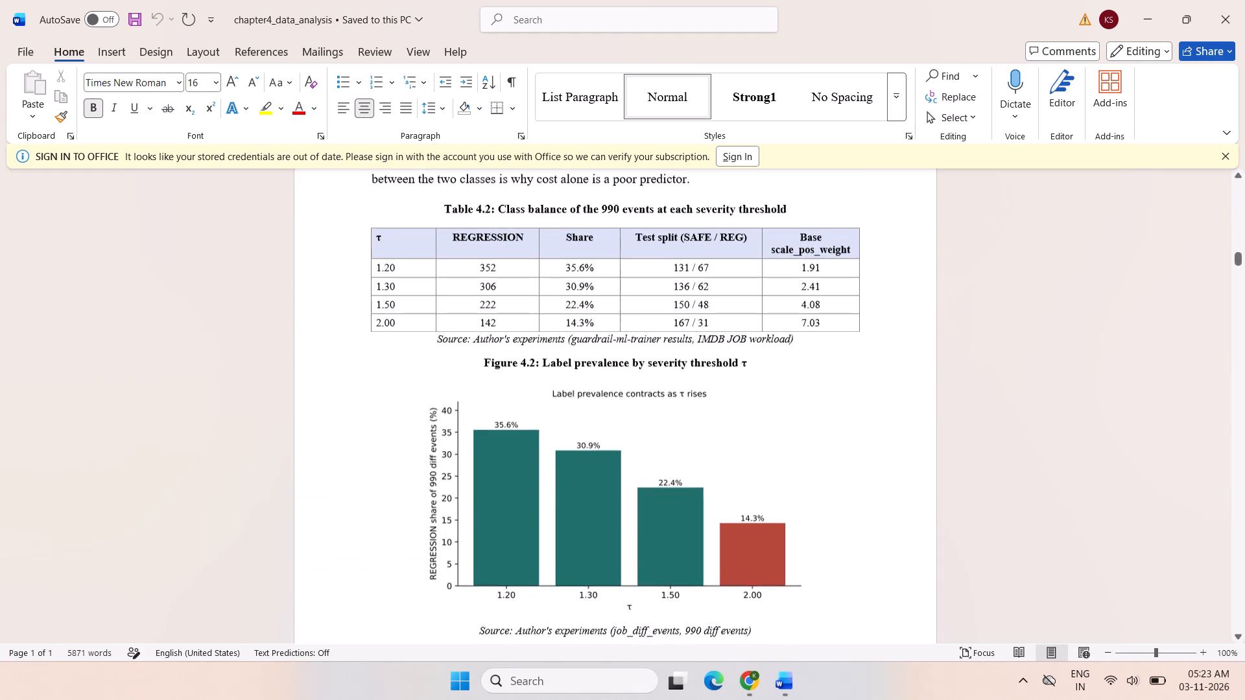
scroll(499, 437, "down", 9)
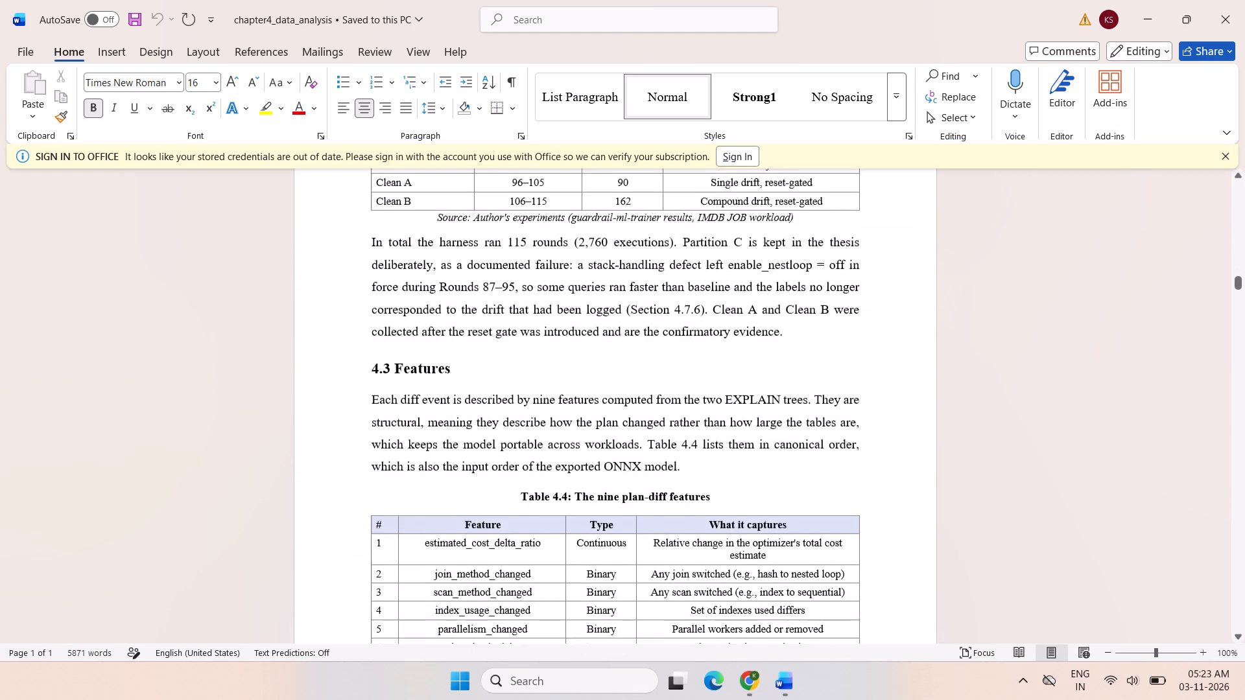
Look through the testing, model results and interpretation sections, 4.5 to 4.7, with their tables and figures.
scroll(499, 437, "down", 8)
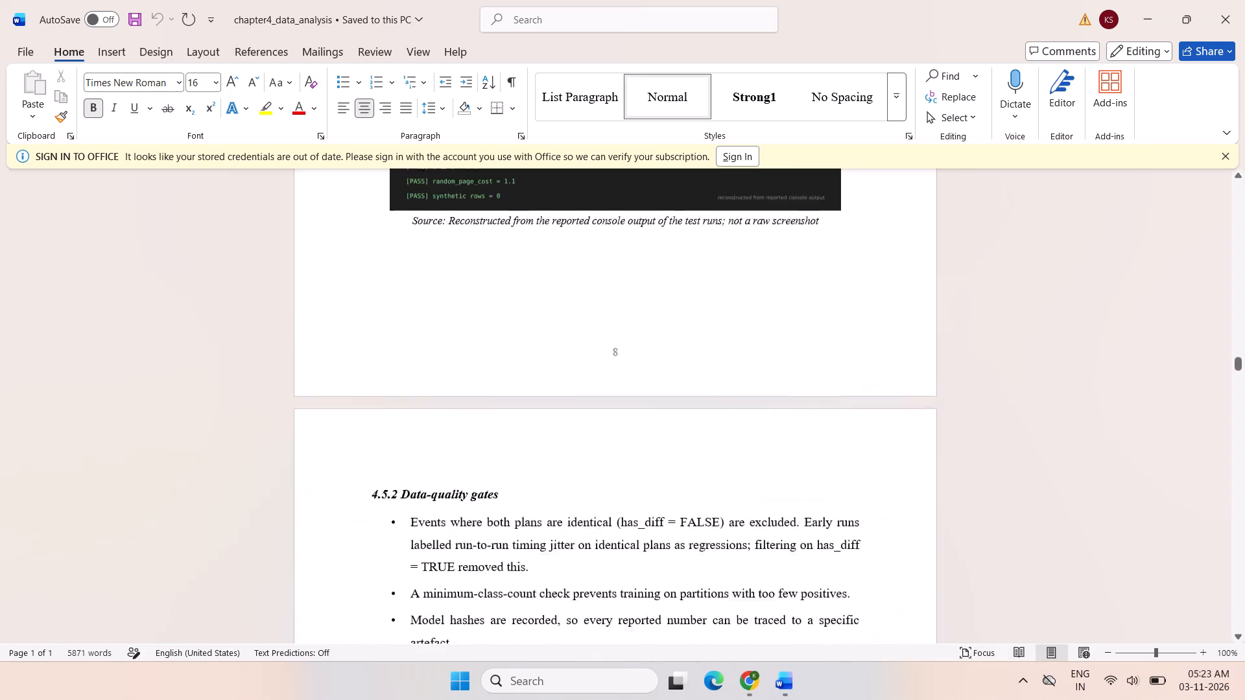
scroll(499, 437, "down", 6)
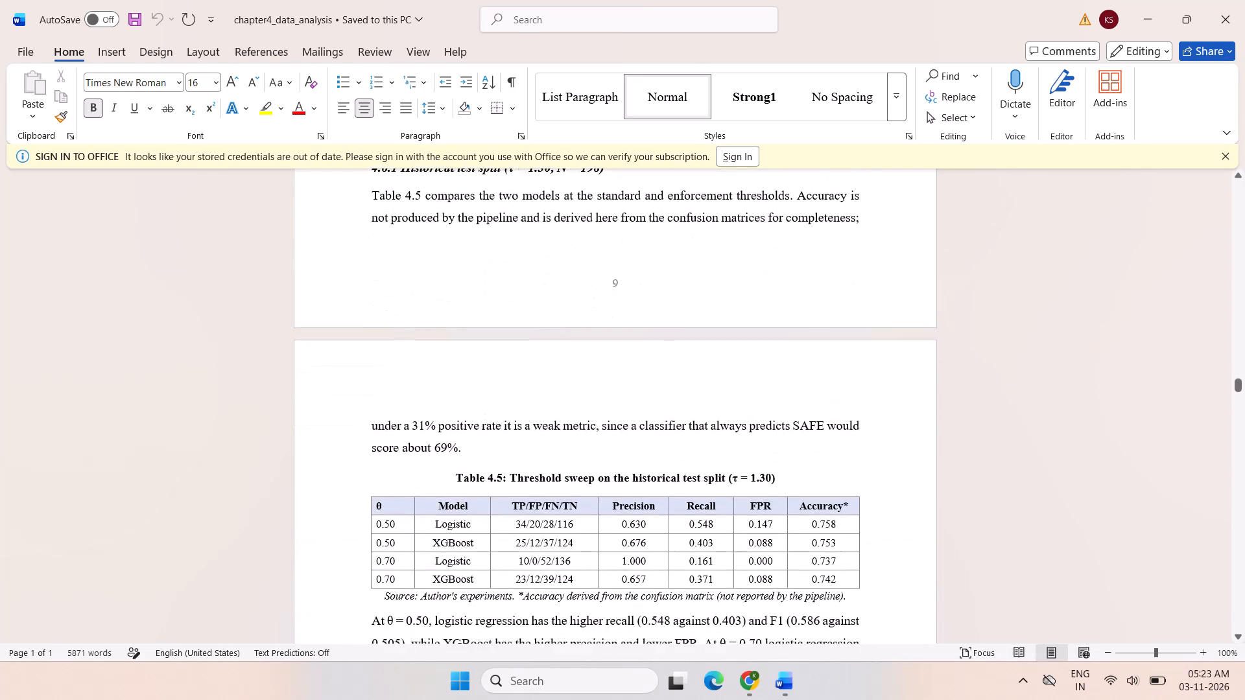
scroll(499, 437, "down", 2)
scroll(499, 437, "up", 2)
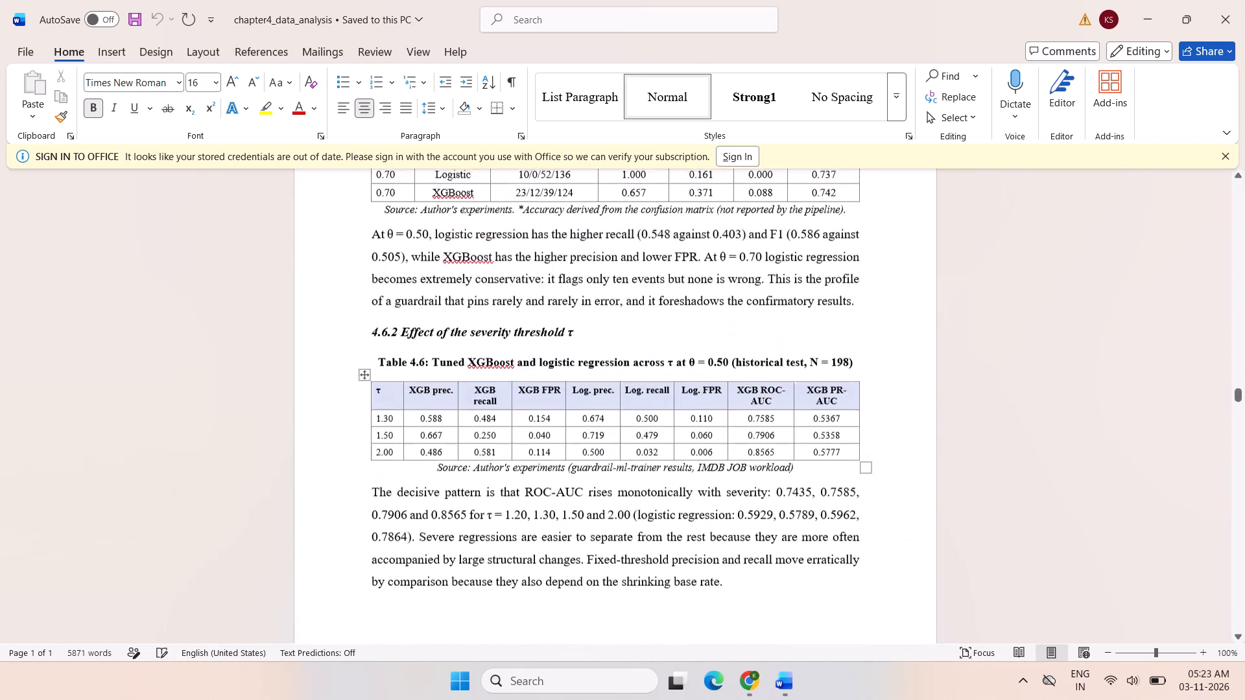
scroll(499, 437, "down", 5)
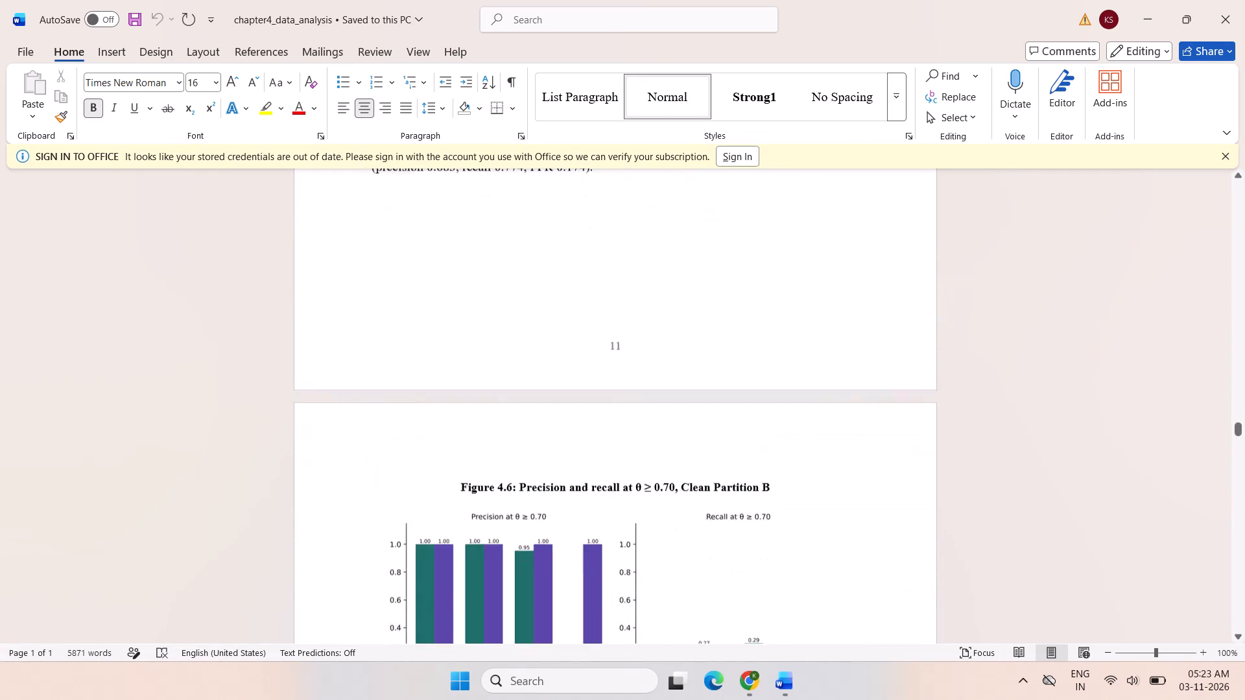
scroll(499, 437, "down", 8)
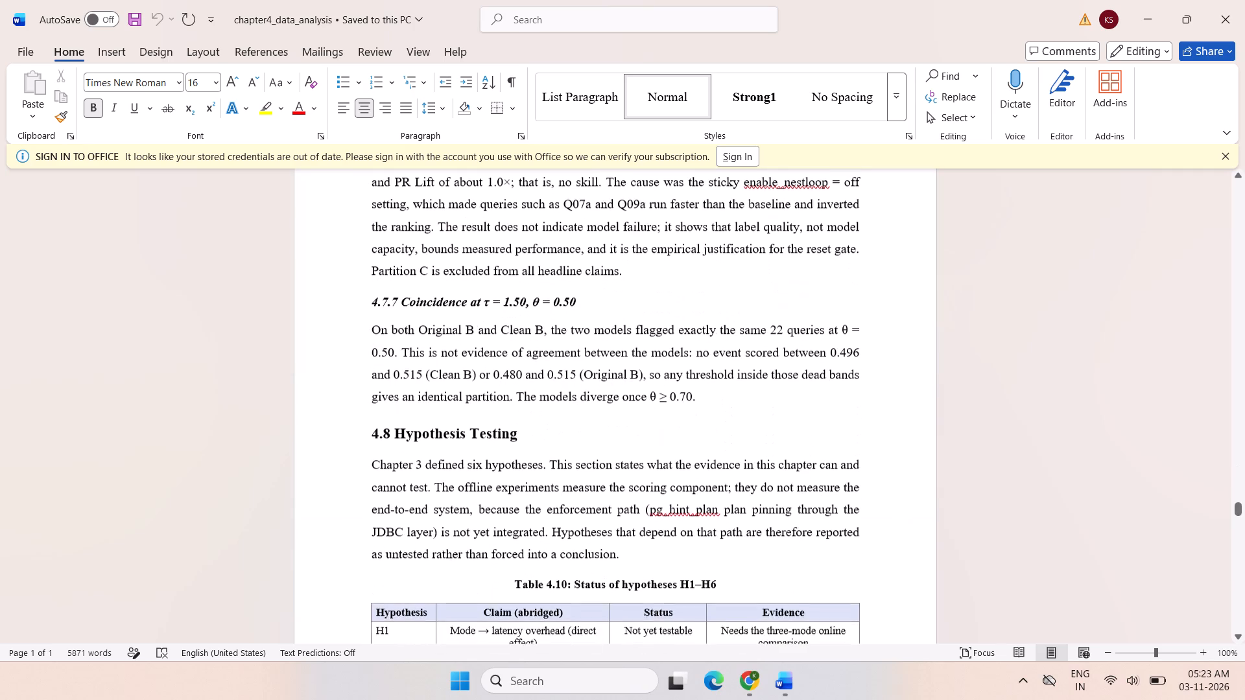
Read through the hypothesis testing section 4.8 and the remaining sections towards the end of the chapter.
scroll(499, 437, "down", 4)
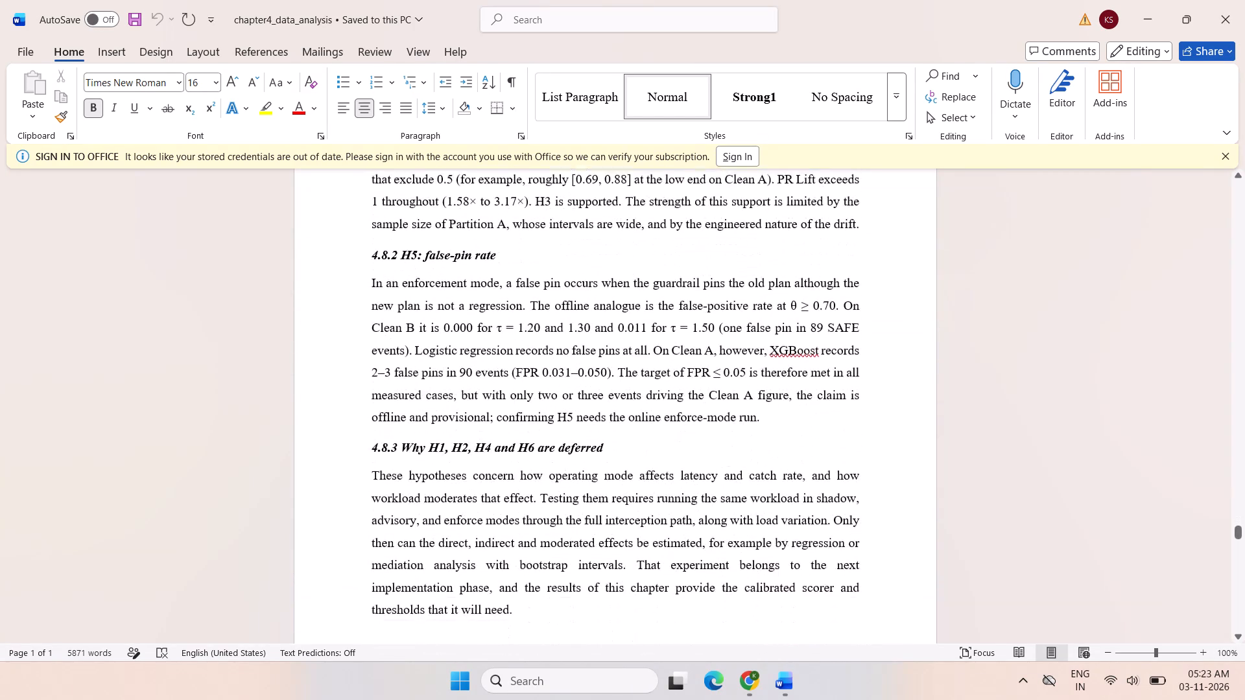
scroll(499, 437, "down", 5)
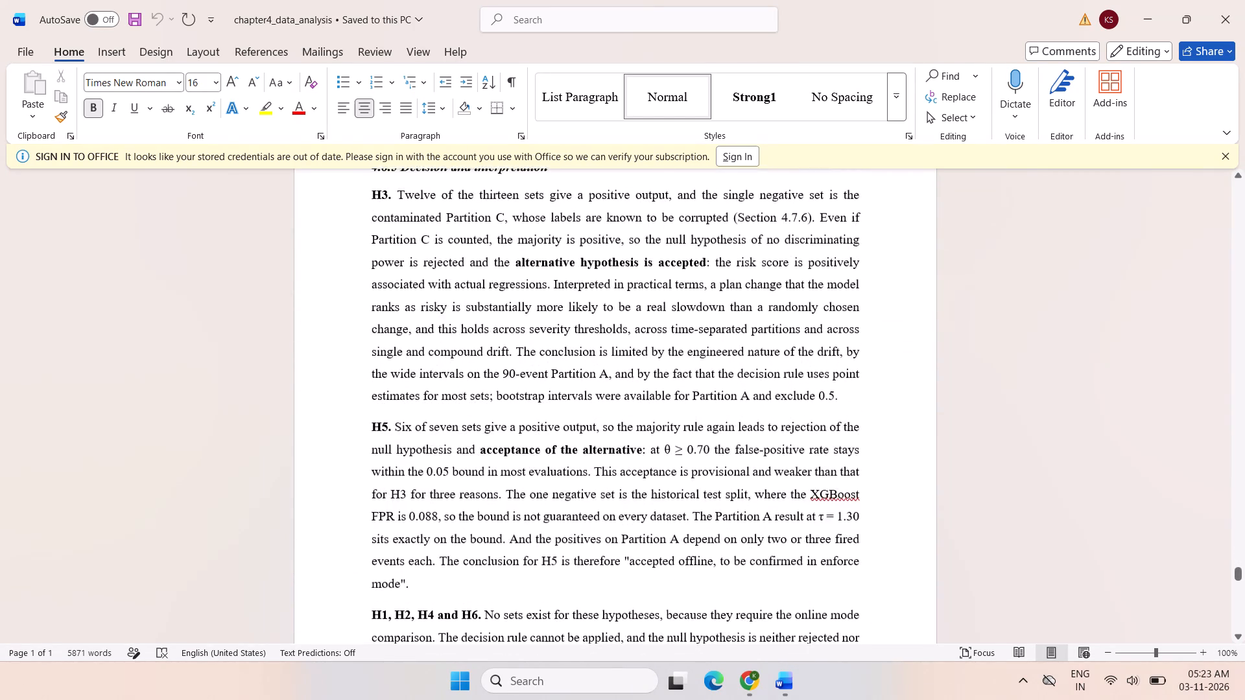
scroll(499, 437, "up", 2)
scroll(499, 437, "down", 2)
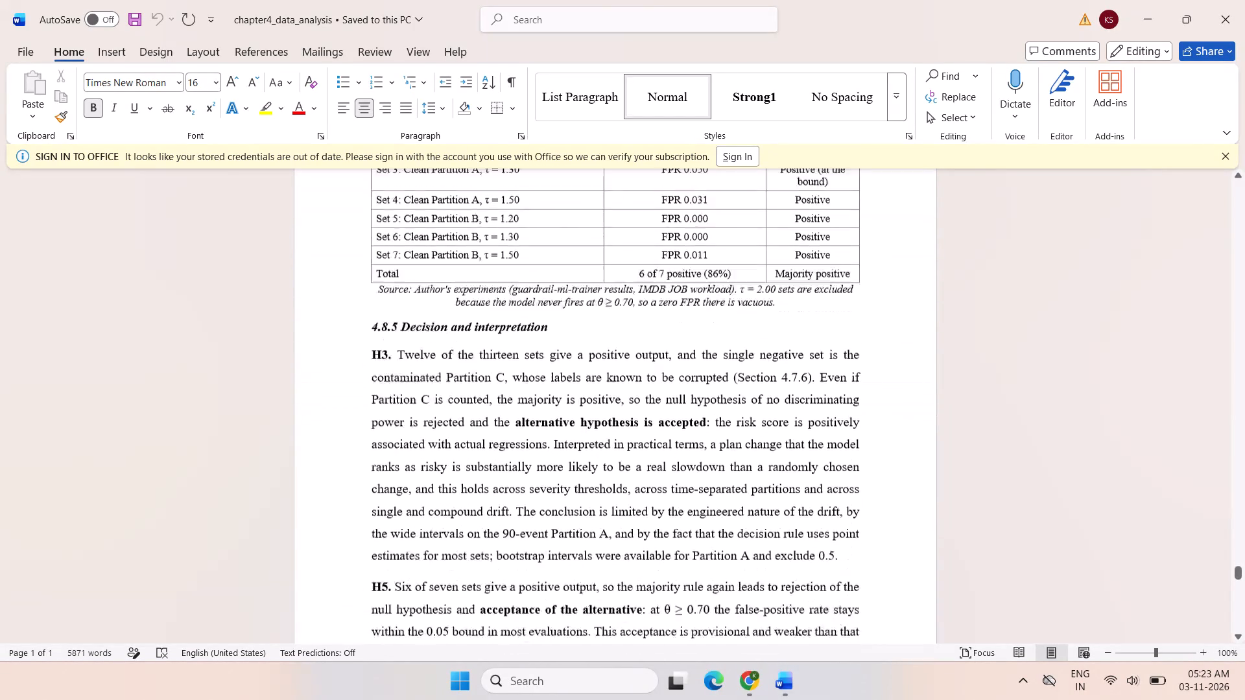
scroll(499, 437, "down", 4)
Go back to section 4.8 and examine Tables 4.11 and 4.12 summarising the outputs for H3 and H5.
scroll(499, 437, "up", 5)
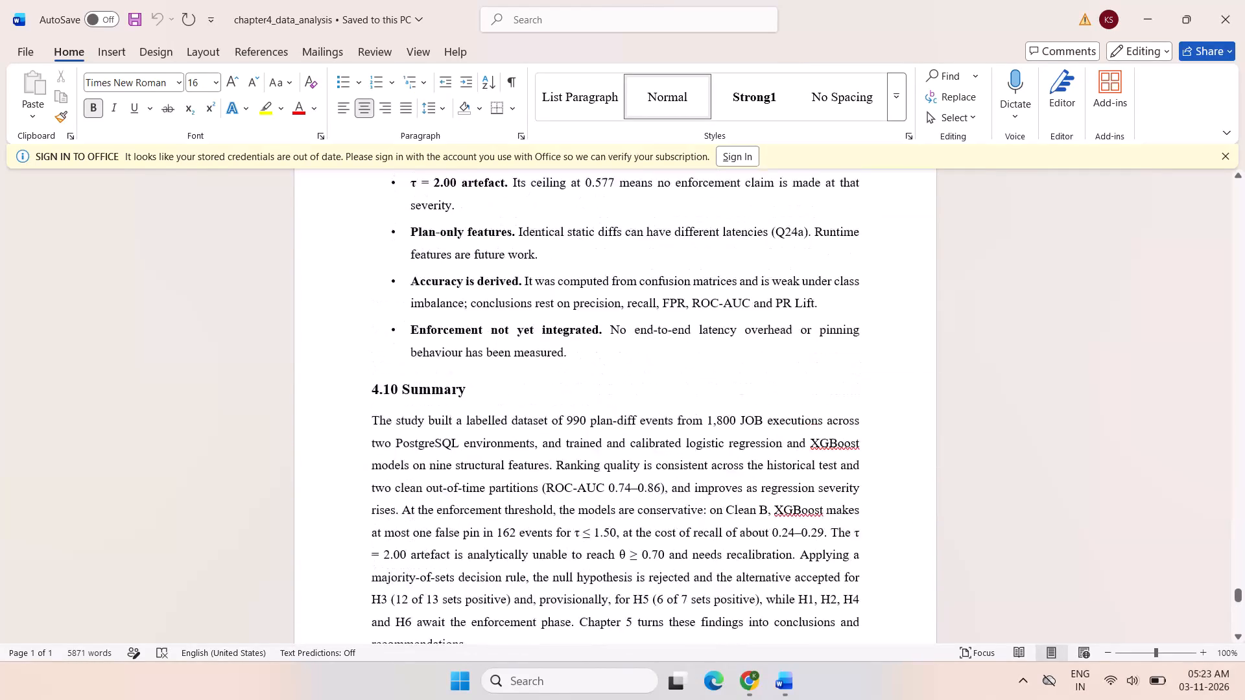
scroll(499, 437, "up", 4)
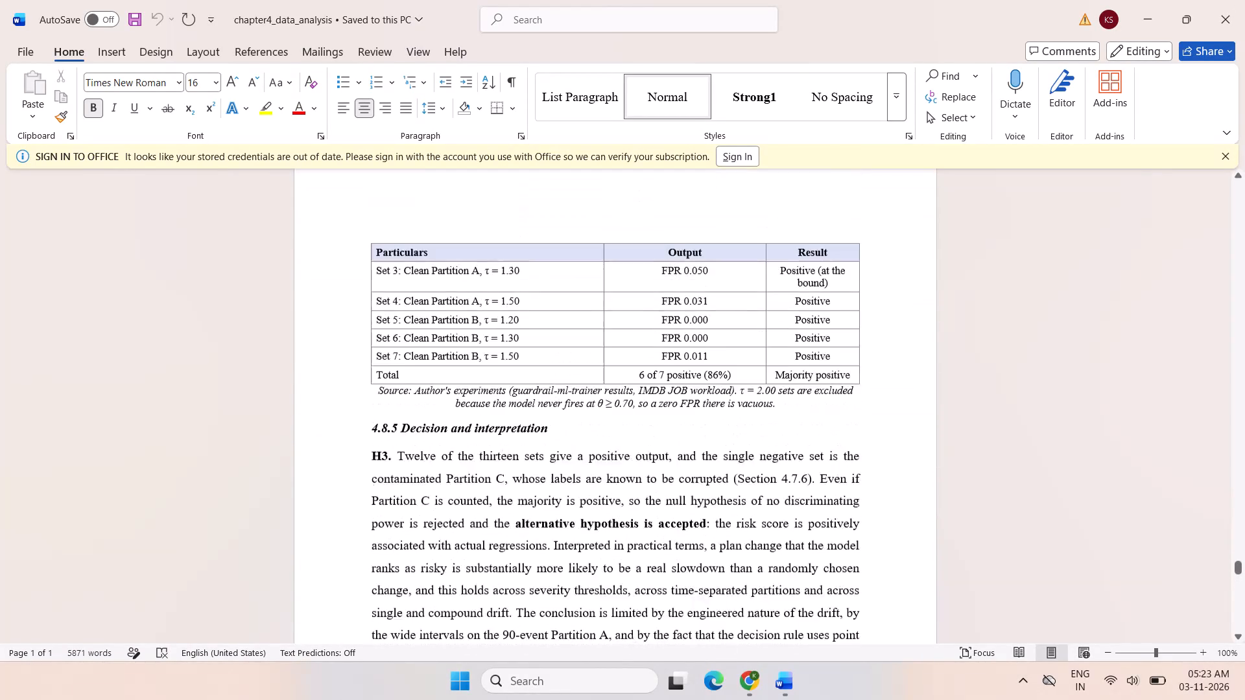
scroll(499, 437, "up", 4)
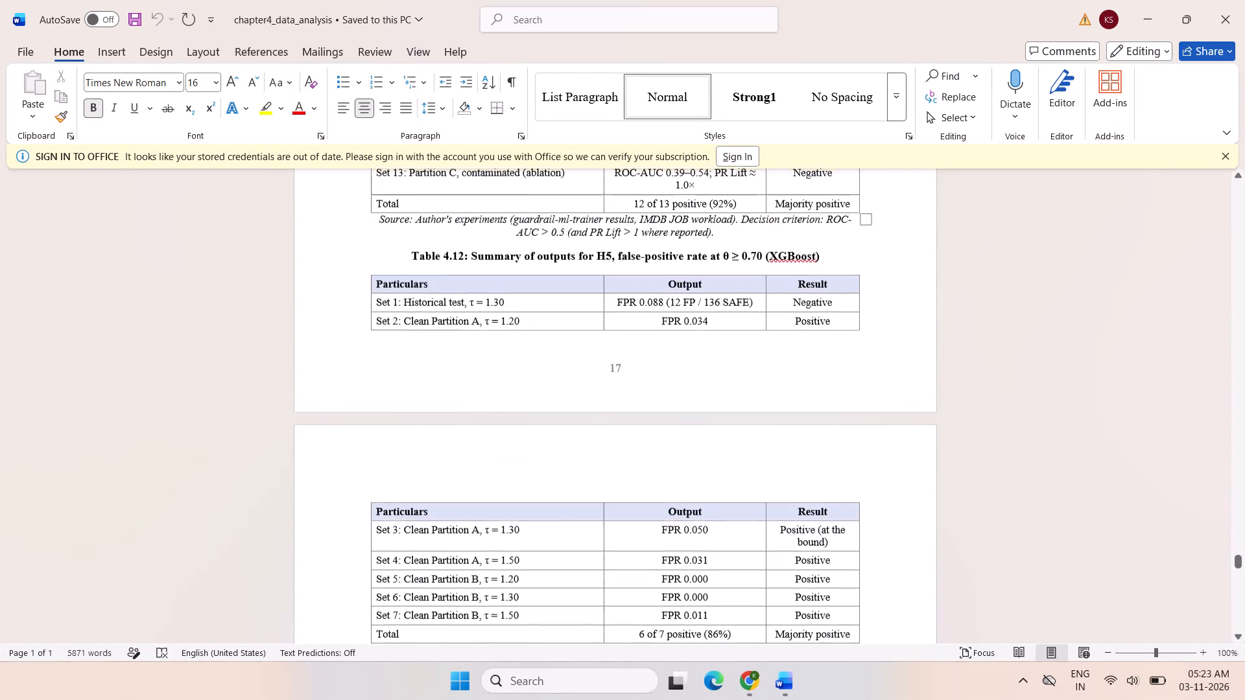
scroll(499, 437, "up", 2)
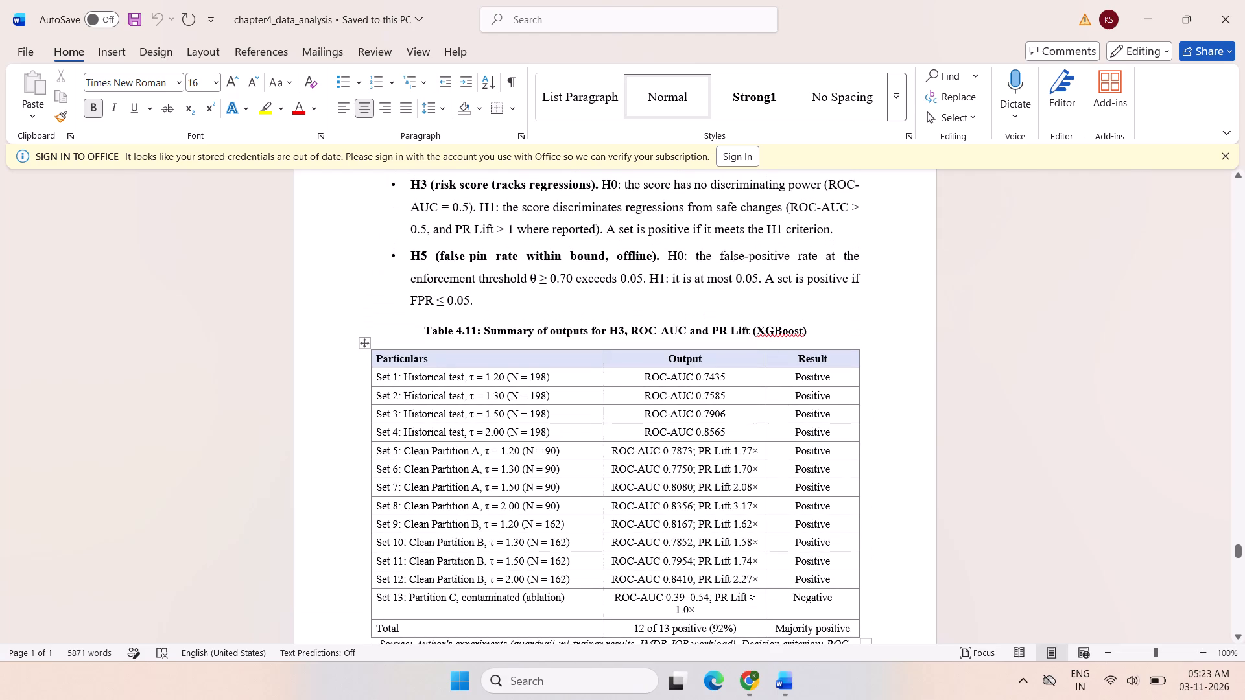
scroll(499, 441, "down", 2)
scroll(499, 441, "up", 1)
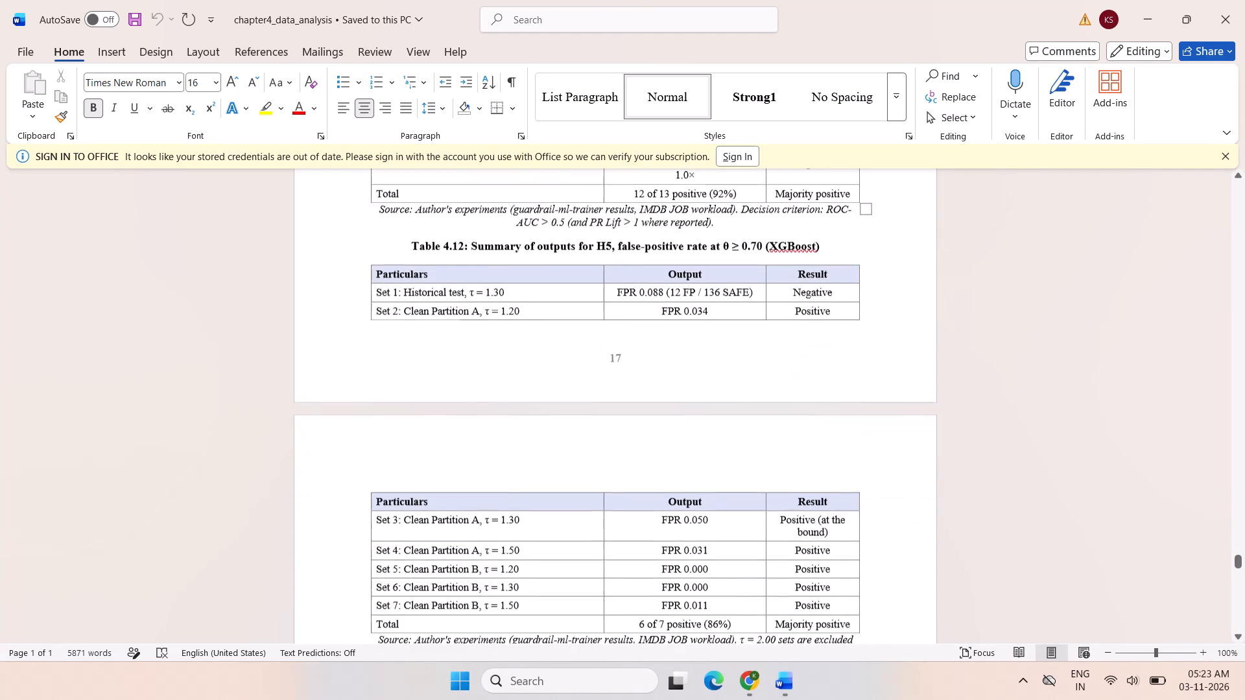
scroll(499, 441, "up", 2)
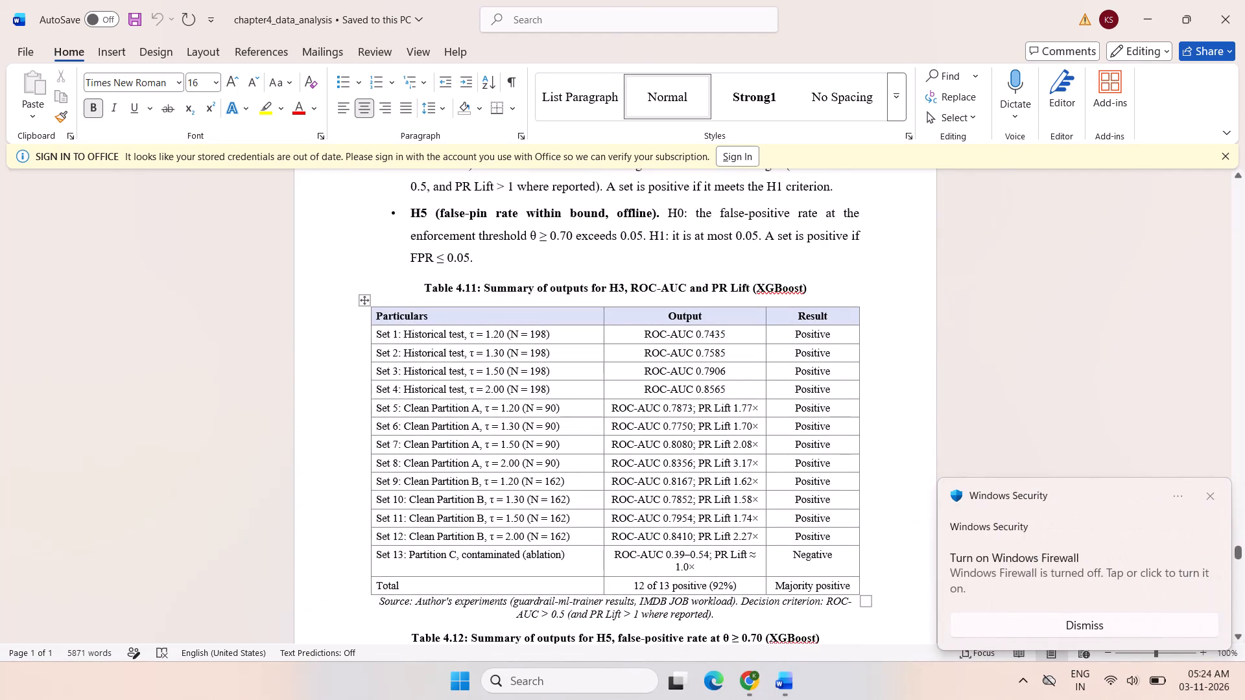
Dismiss the Windows Firewall notification.
left_click(1213, 495)
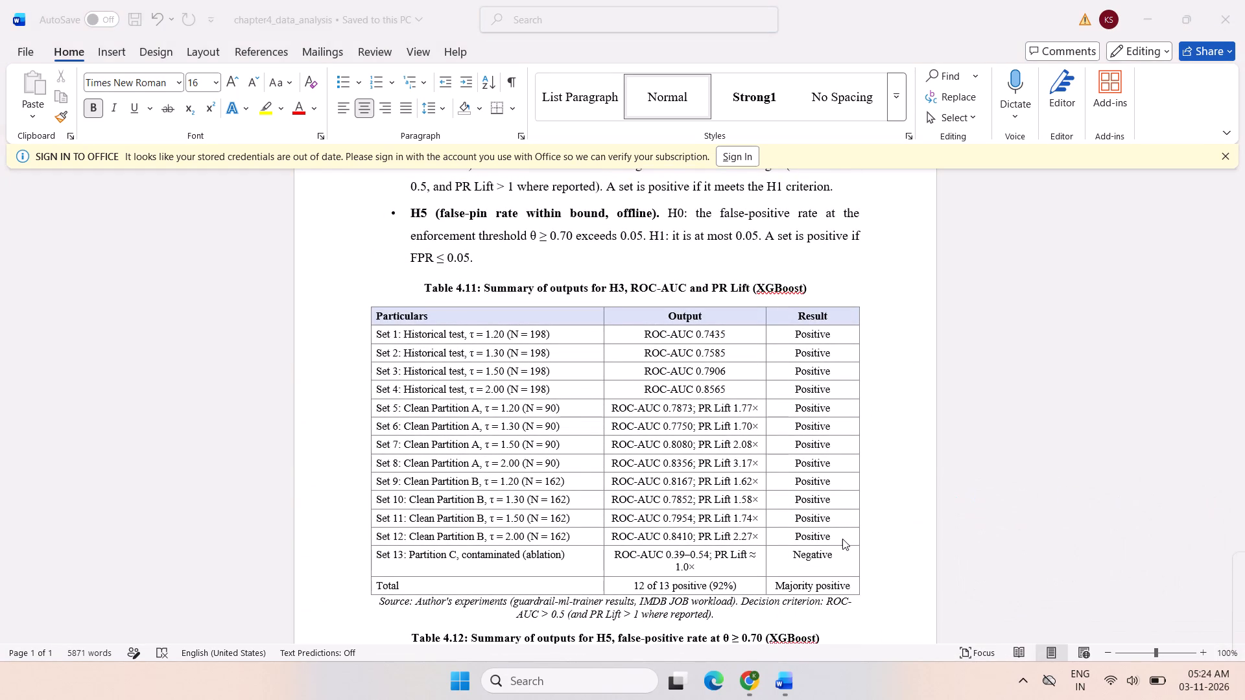
Review Table 4.12 and the section 4.8.5 decisions, continuing to the reference list at the end.
scroll(843, 539, "down", 1)
scroll(792, 600, "down", 2)
scroll(792, 600, "up", 1)
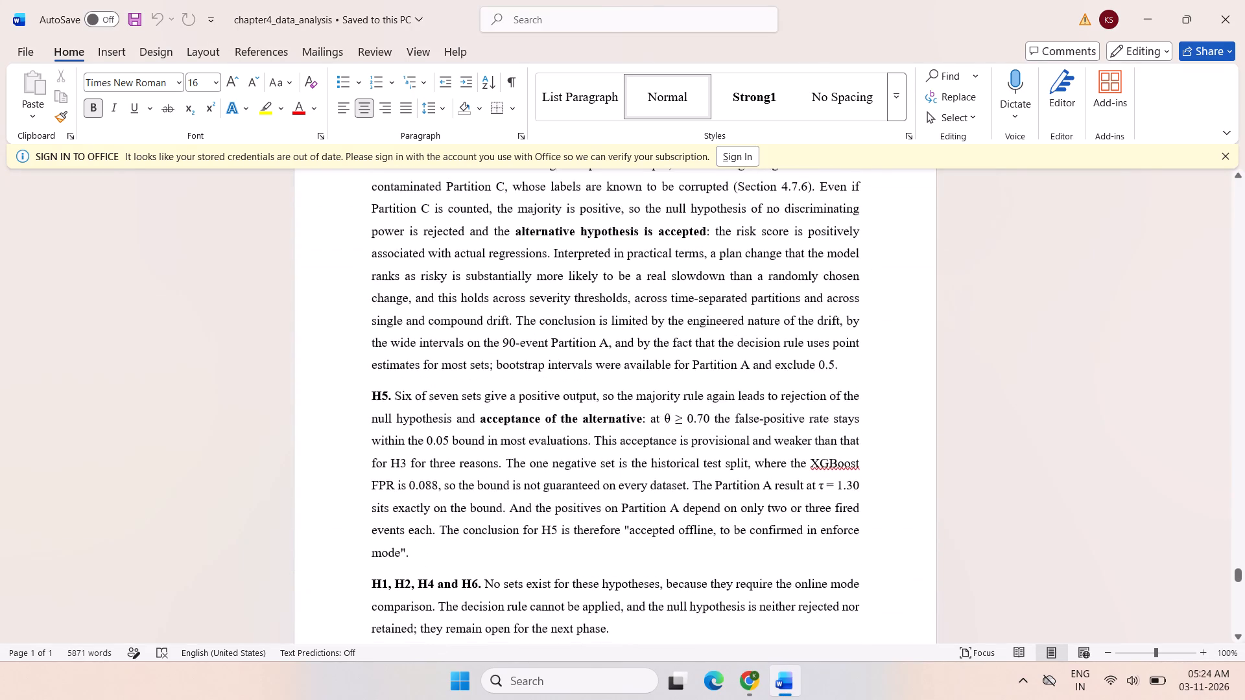
scroll(792, 600, "up", 1)
scroll(792, 600, "down", 1)
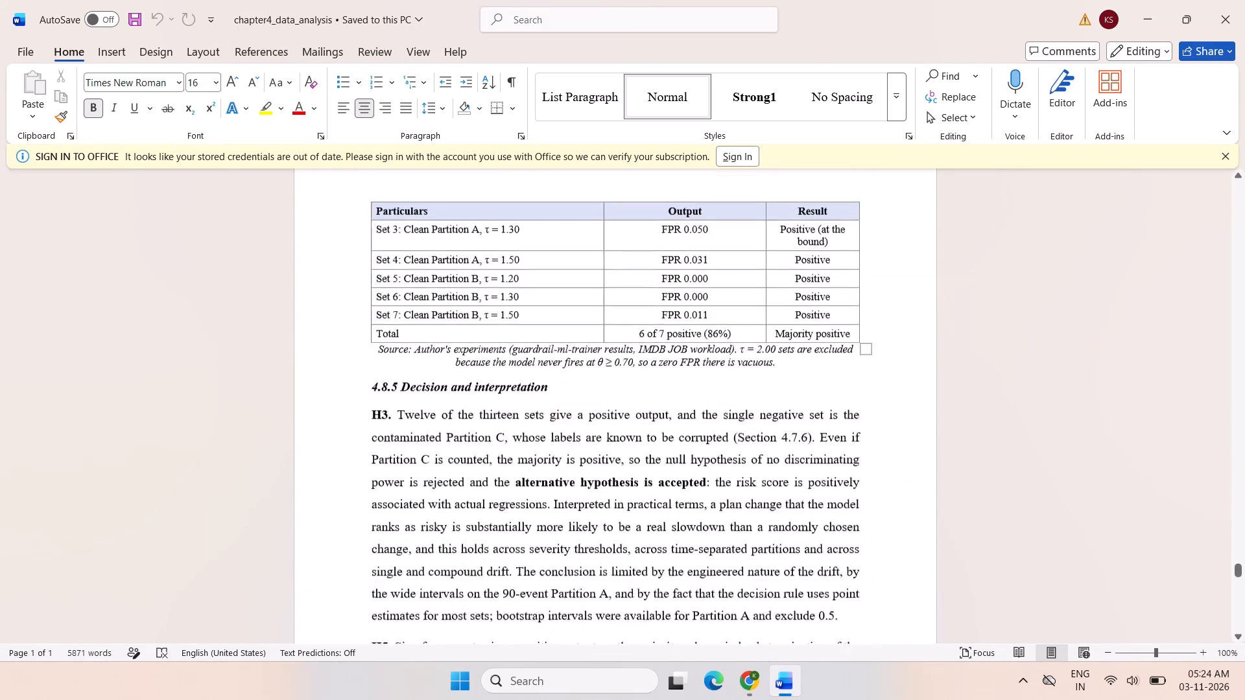
scroll(792, 600, "down", 8)
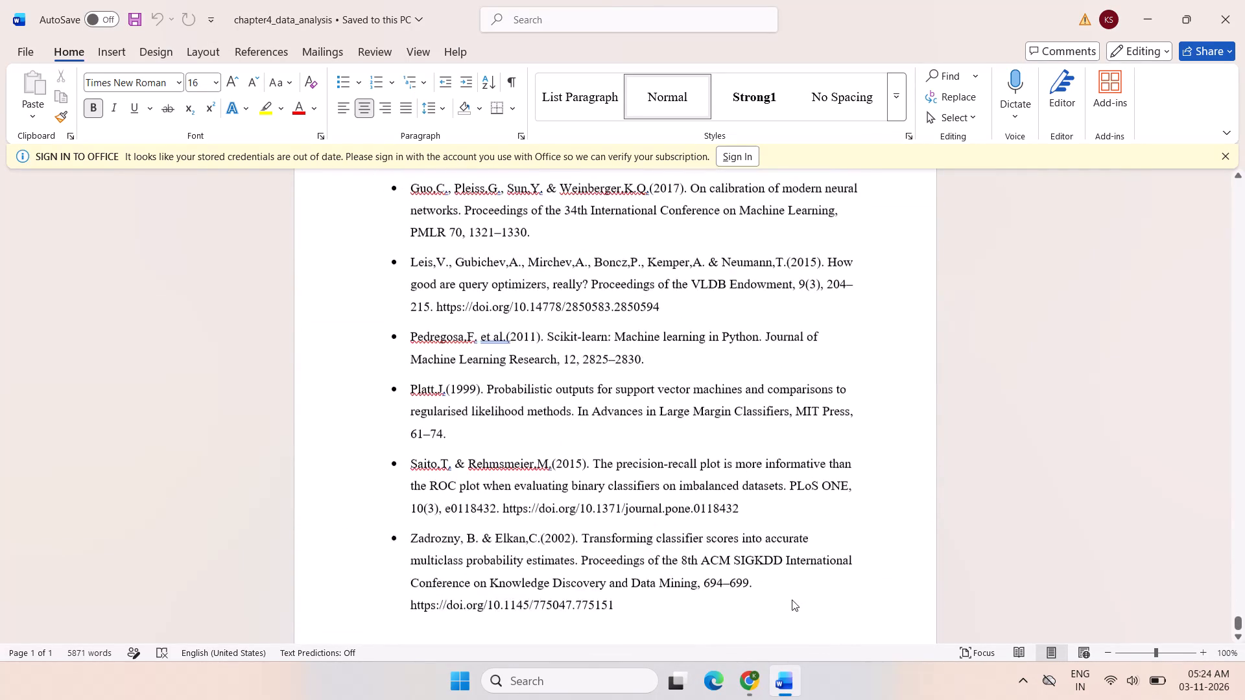
Return to the beginning of the chapter and look over the introduction in section 4.1.
scroll(792, 600, "up", 16)
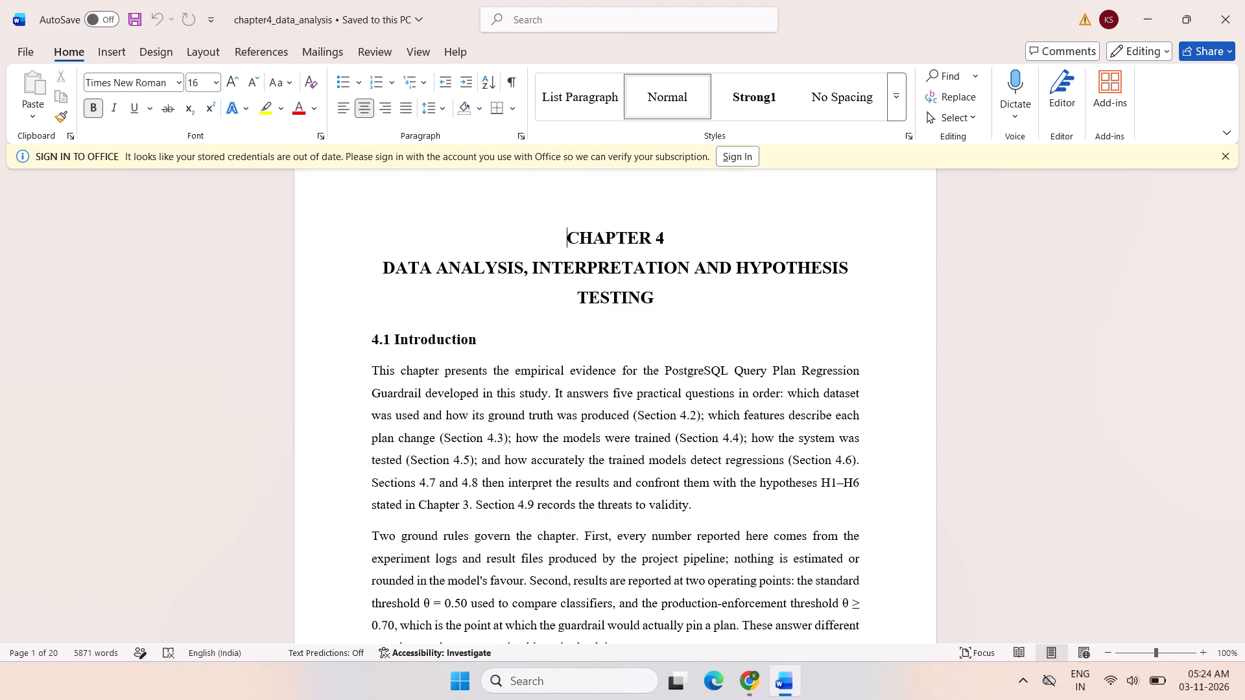
scroll(700, 386, "down", 1)
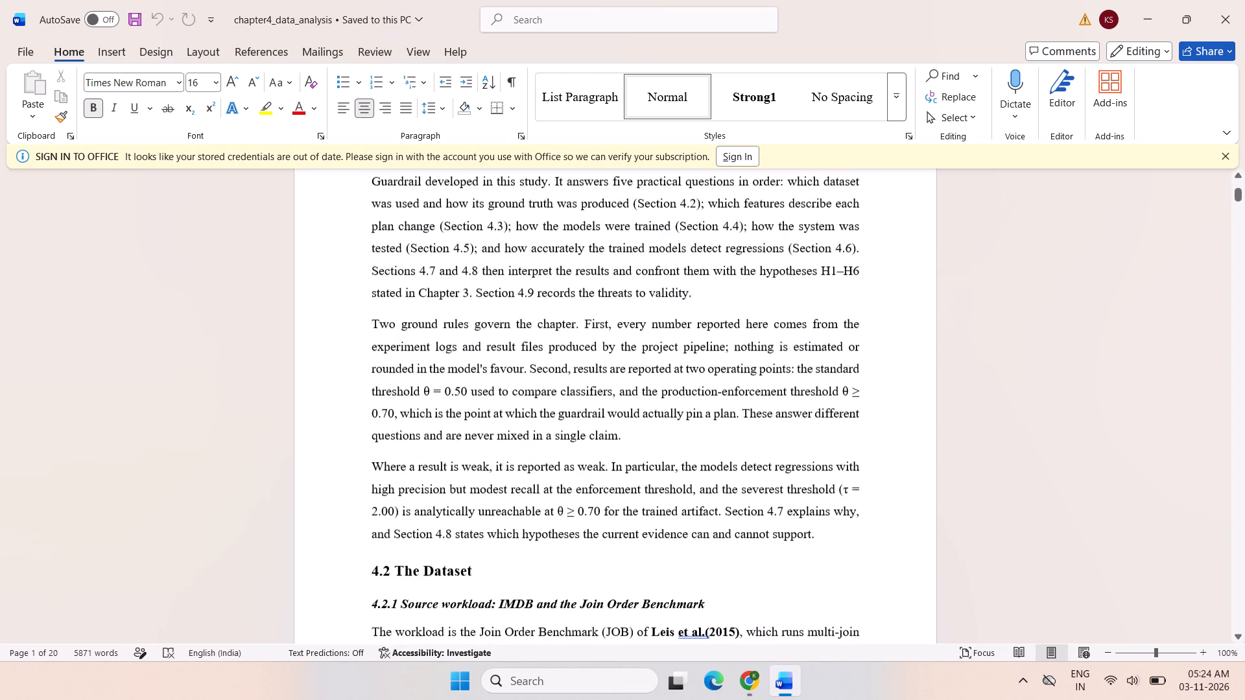
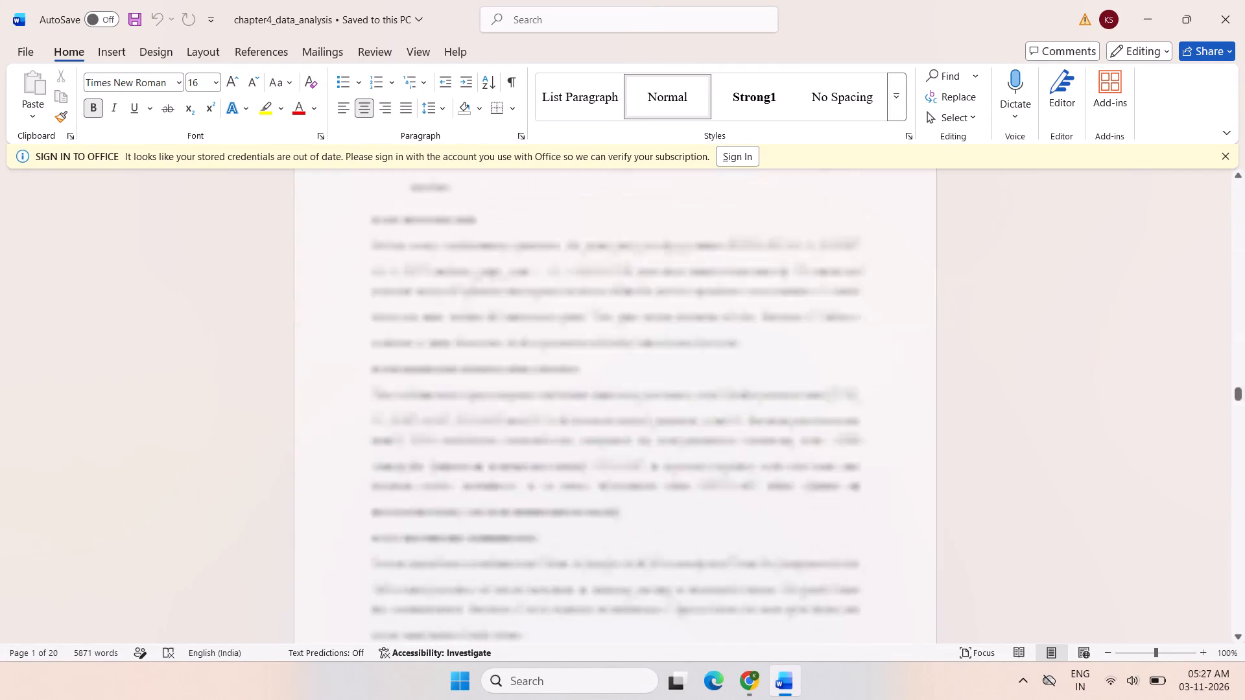
Review the threats to validity in section 4.9 and the section 4.8 hypothesis testing, including Table 4.10's status of H1–H6.
scroll(771, 347, "down", 1)
scroll(771, 347, "up", 4)
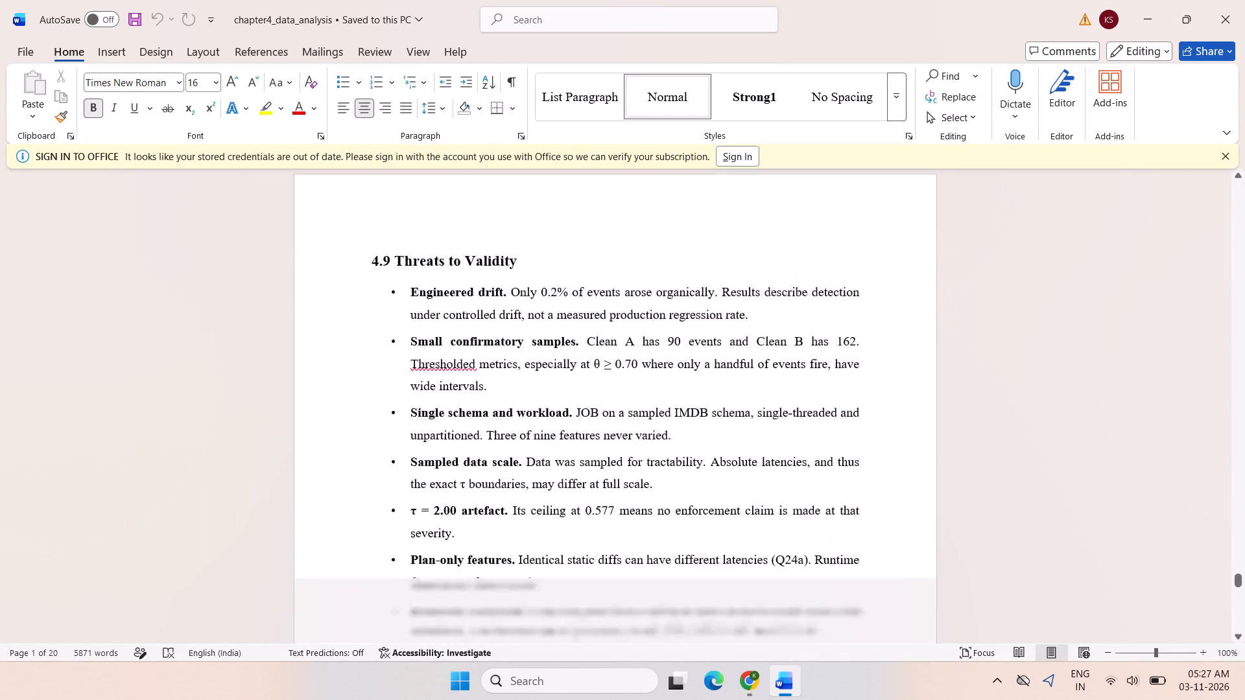
scroll(771, 347, "up", 6)
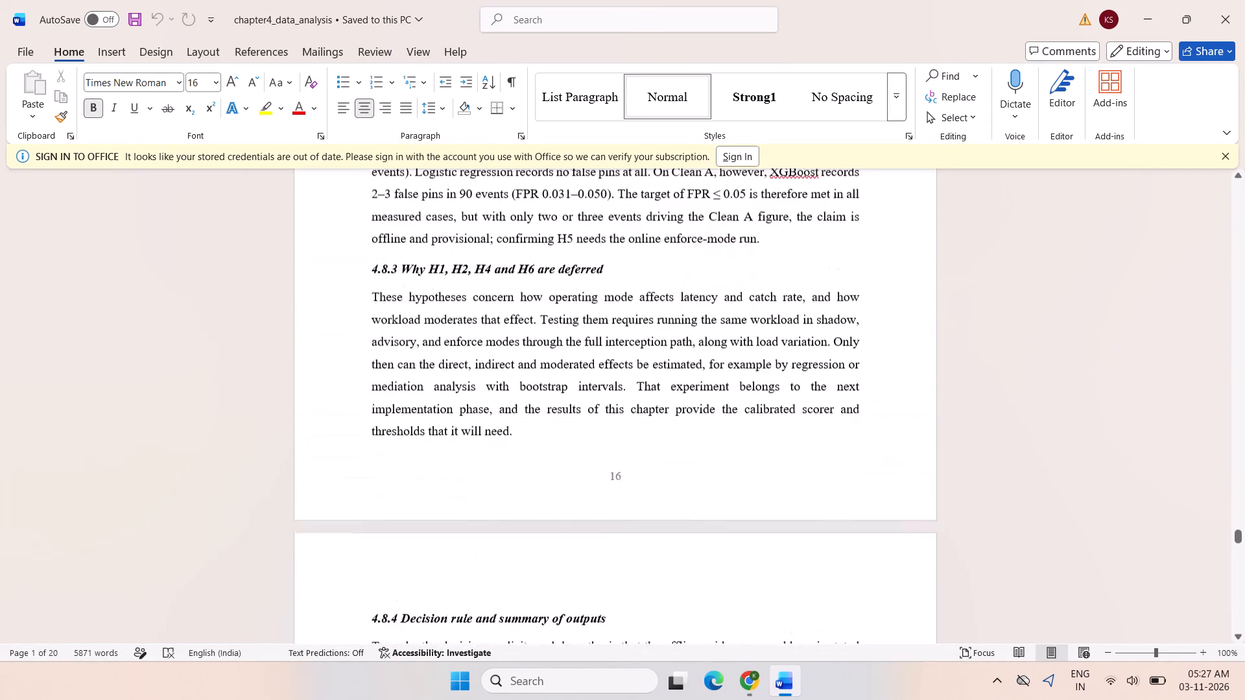
scroll(771, 347, "up", 1)
scroll(771, 347, "down", 2)
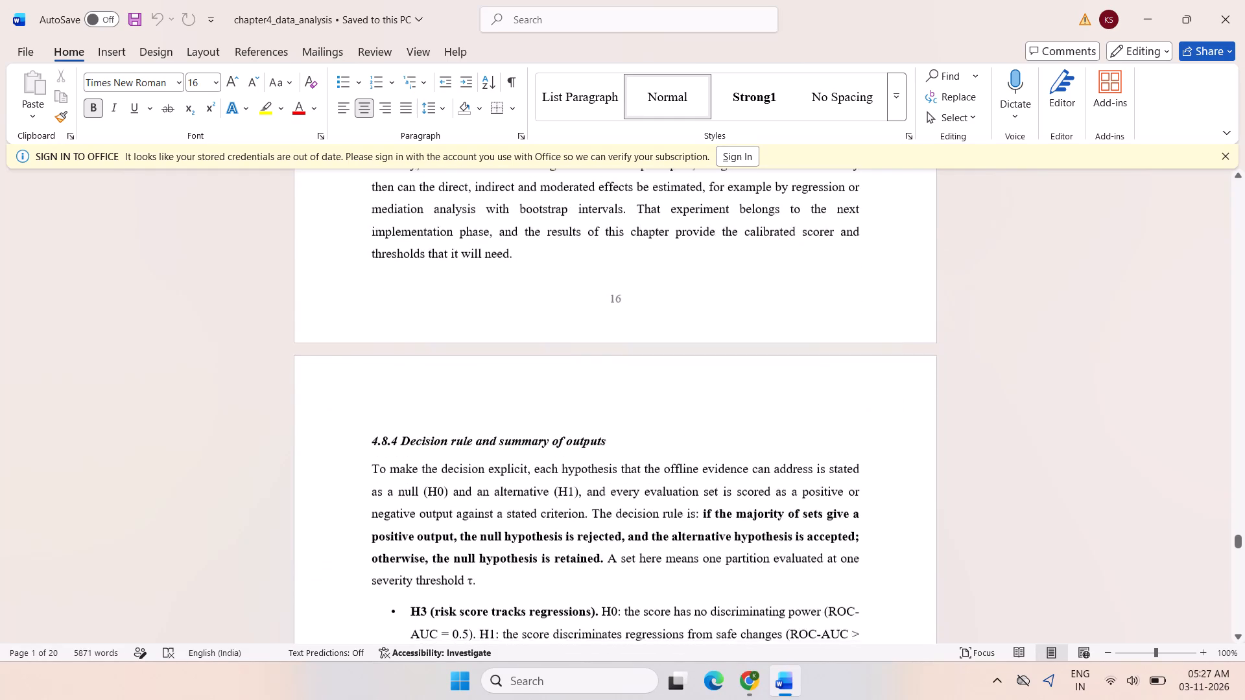
scroll(771, 347, "down", 2)
scroll(771, 347, "up", 4)
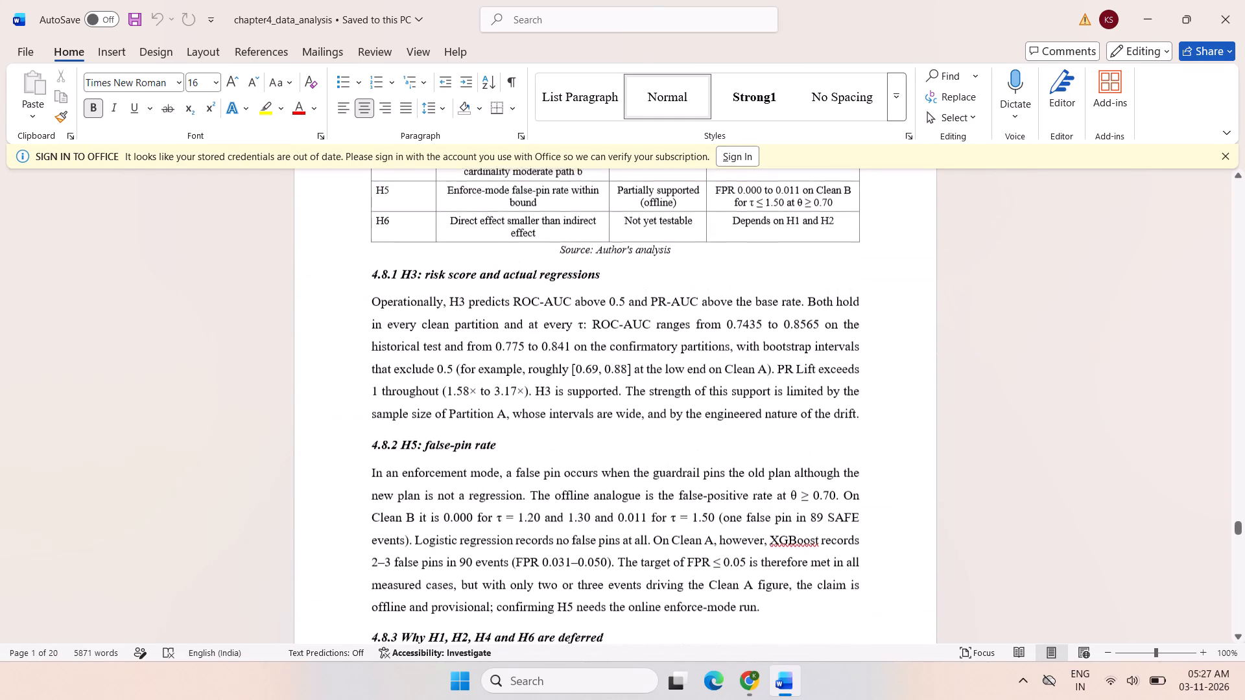
scroll(771, 347, "up", 5)
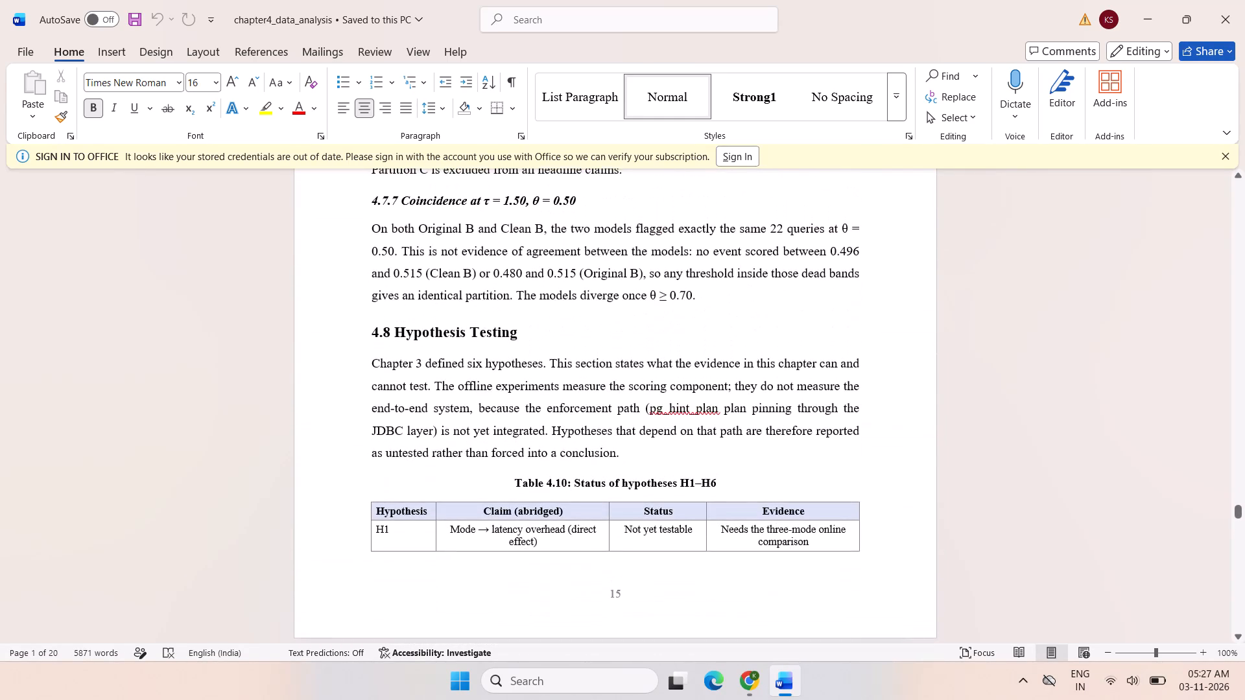
scroll(771, 347, "down", 2)
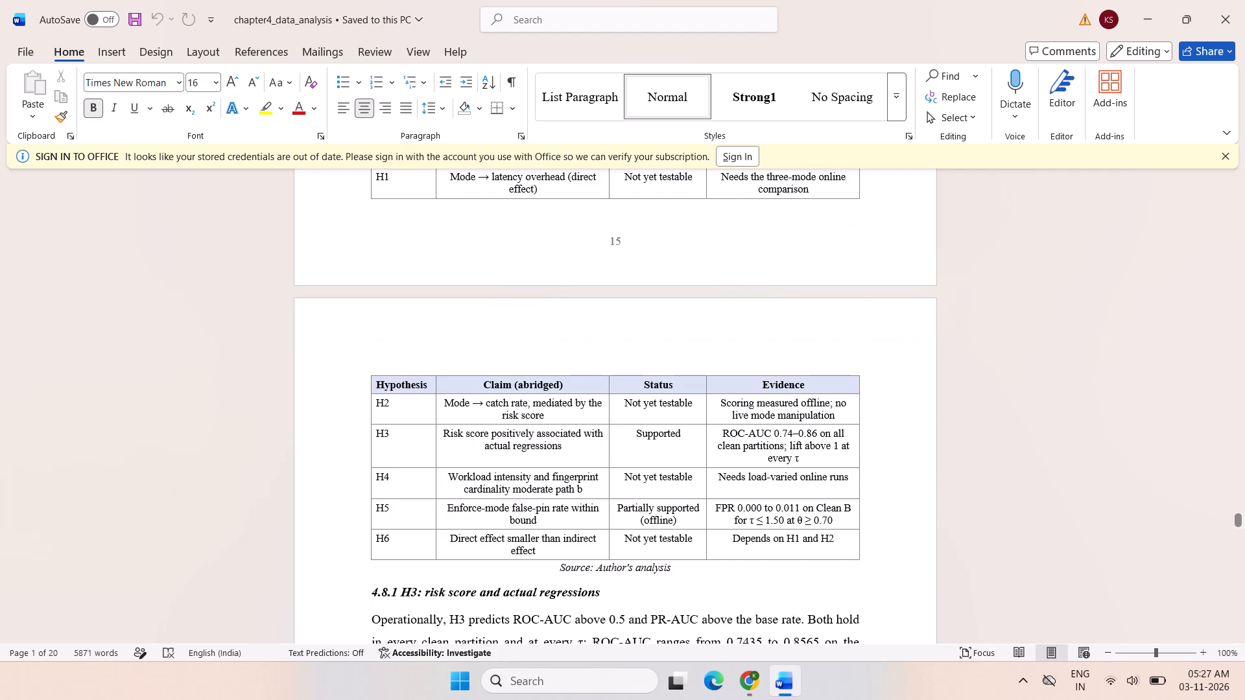
Select the whole document, from the chapter title to the final reference, and justify all its text.
scroll(673, 461, "up", 11)
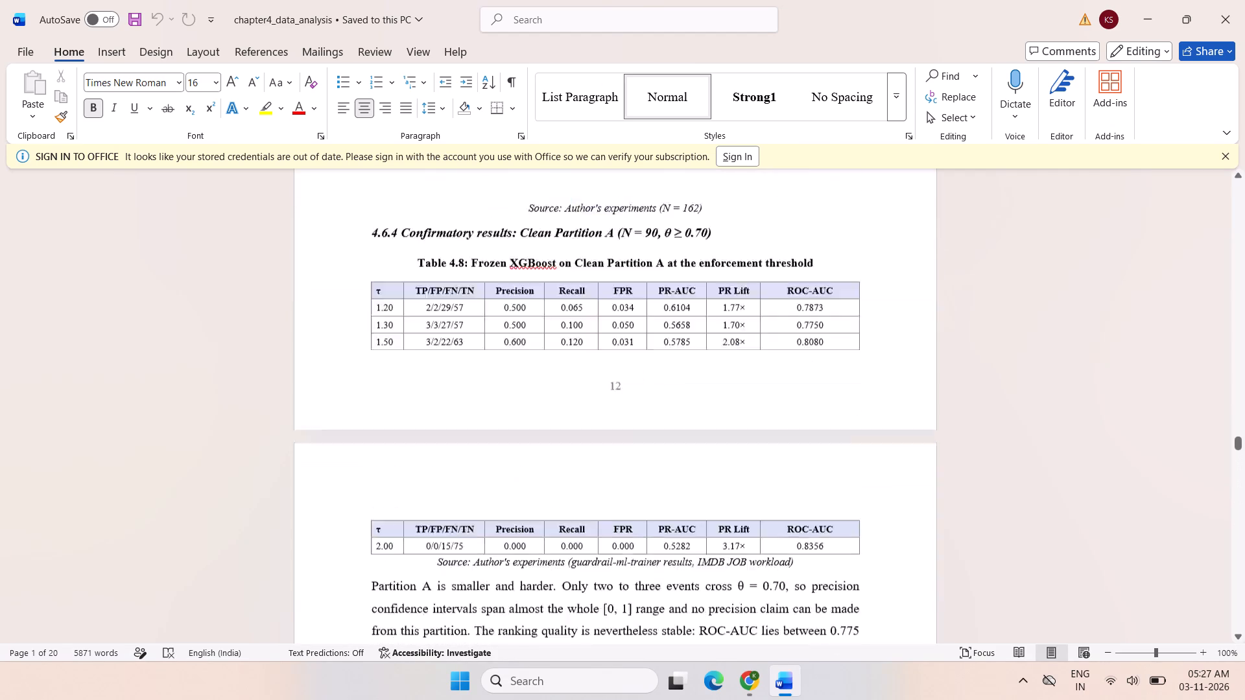
scroll(673, 461, "up", 17)
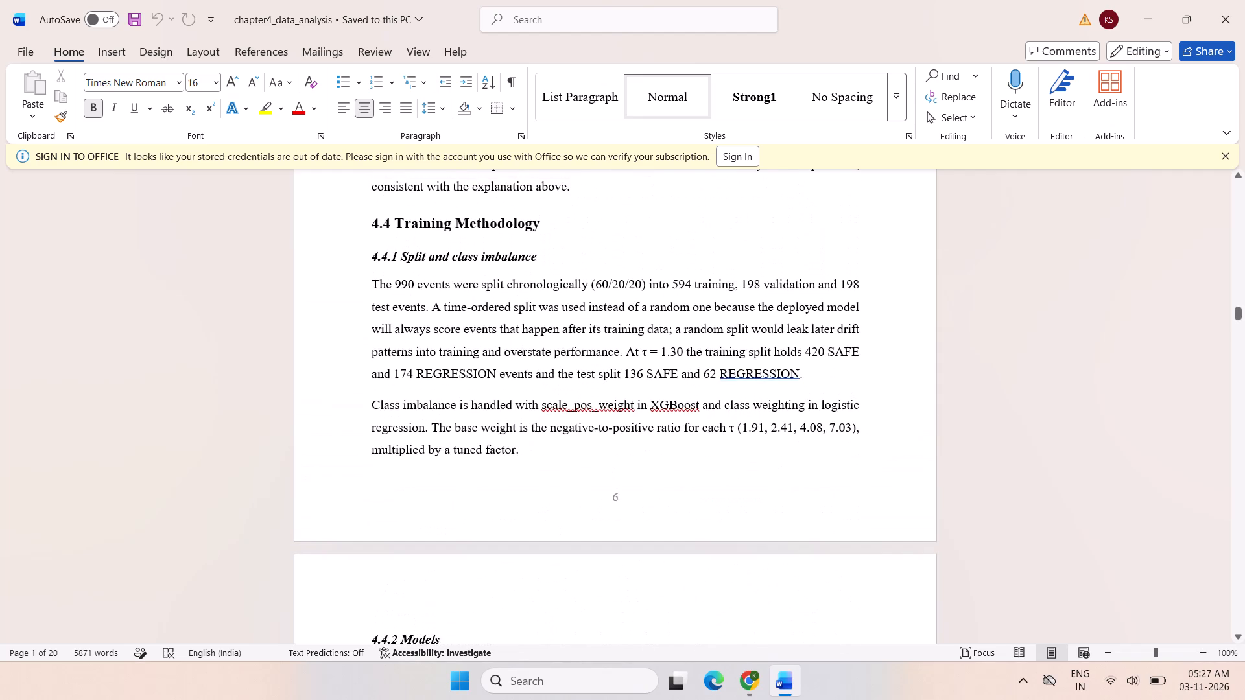
scroll(673, 461, "up", 10)
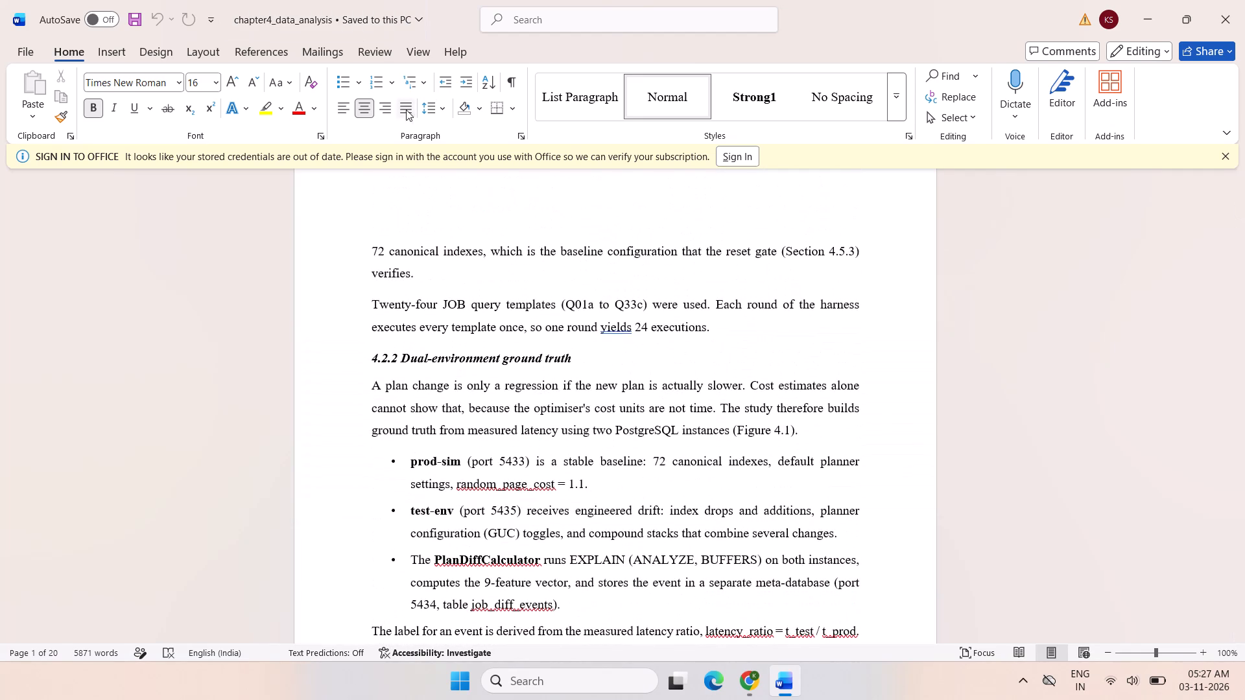
scroll(434, 358, "up", 20)
scroll(434, 358, "up", 11)
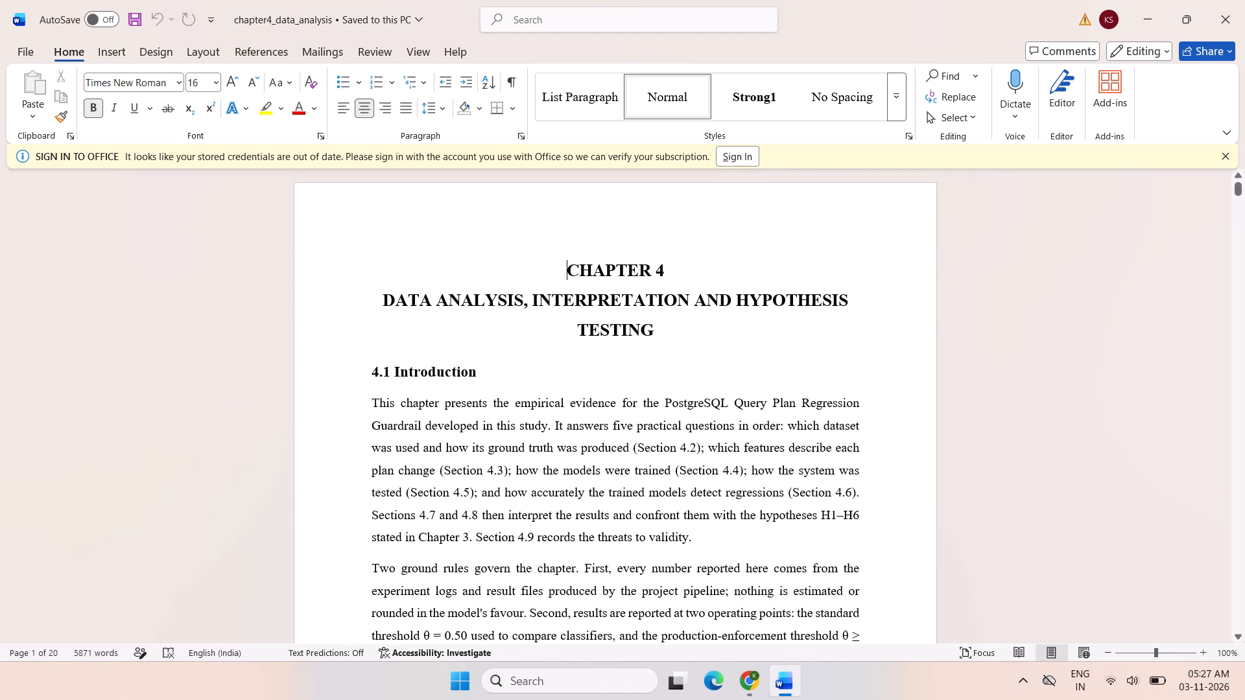
left_click_drag(370, 371, 412, 699)
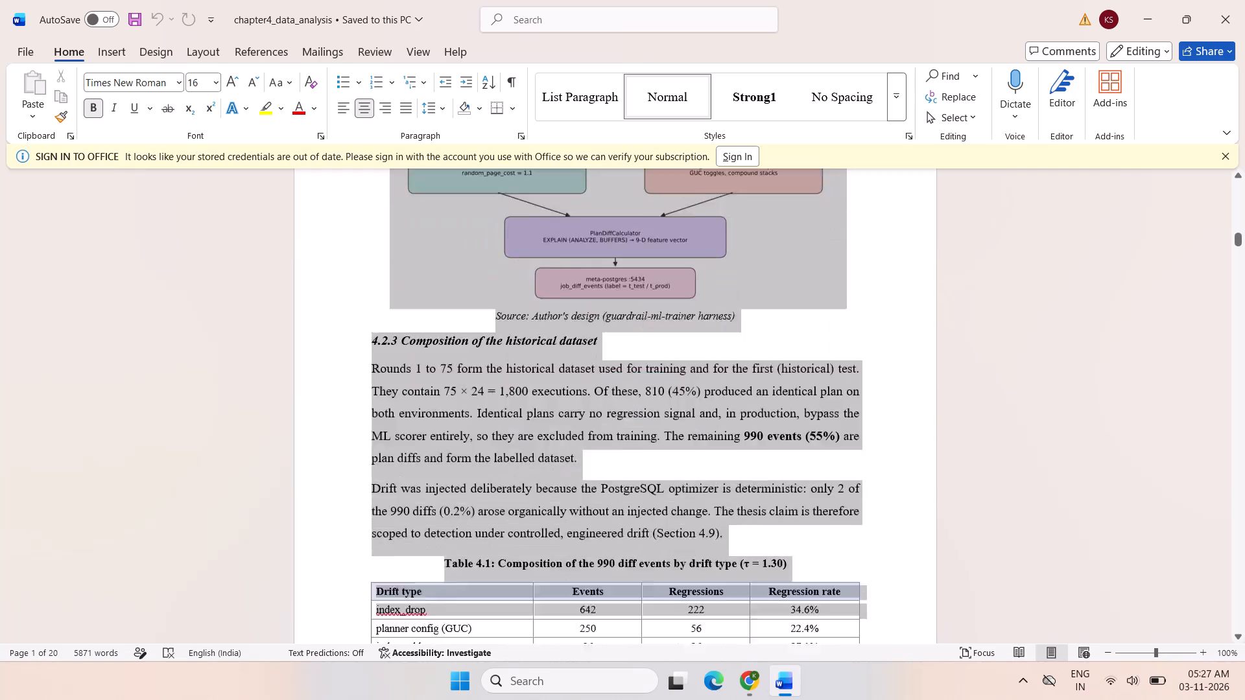
left_click_drag(412, 699, 420, 699)
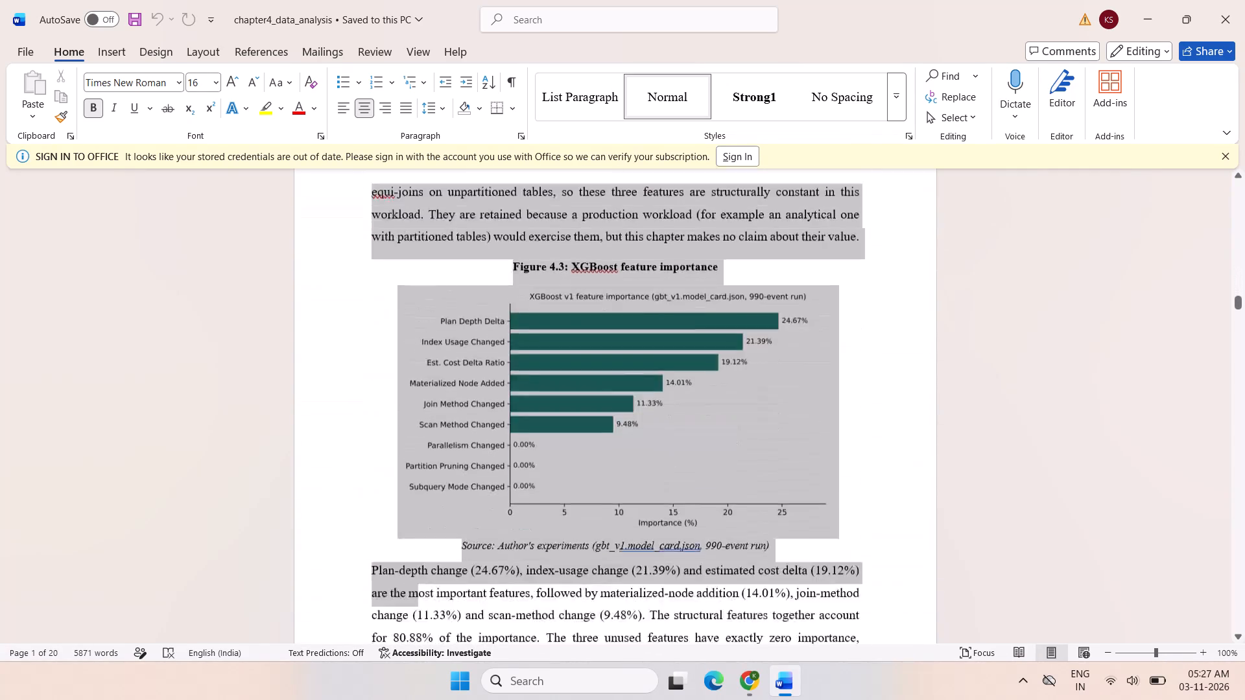
left_click_drag(420, 699, 425, 699)
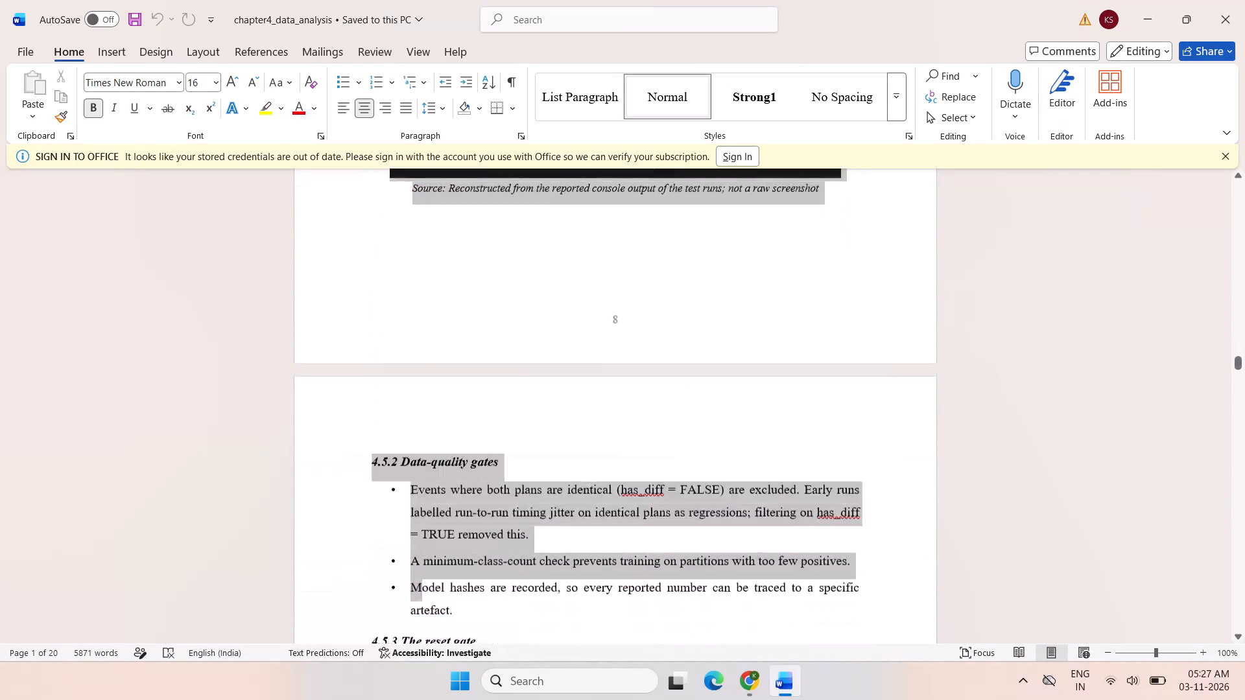
left_click_drag(425, 699, 438, 699)
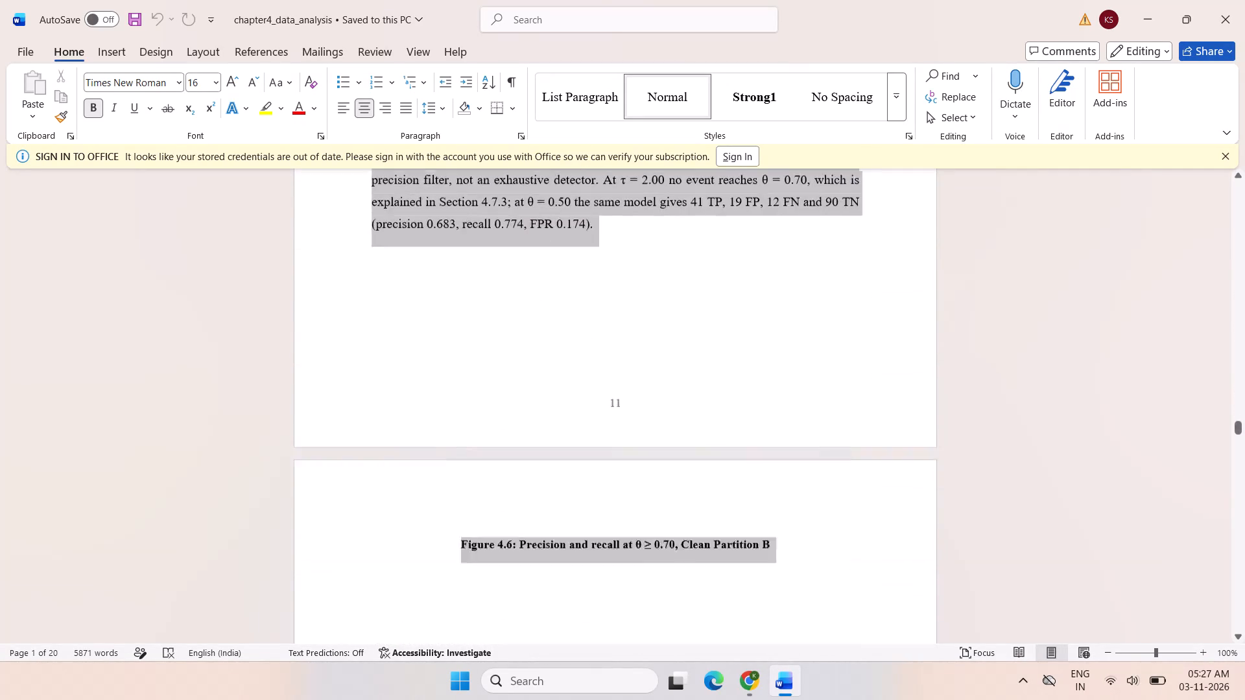
left_click_drag(438, 699, 439, 699)
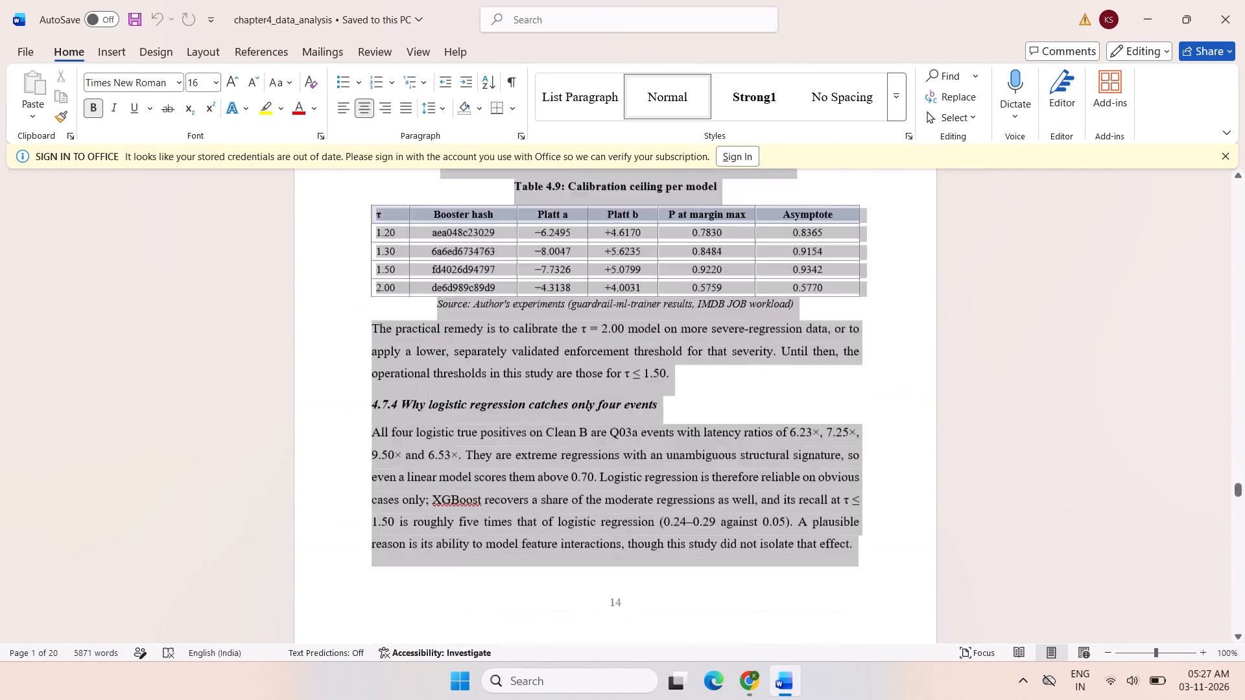
left_click_drag(439, 699, 440, 699)
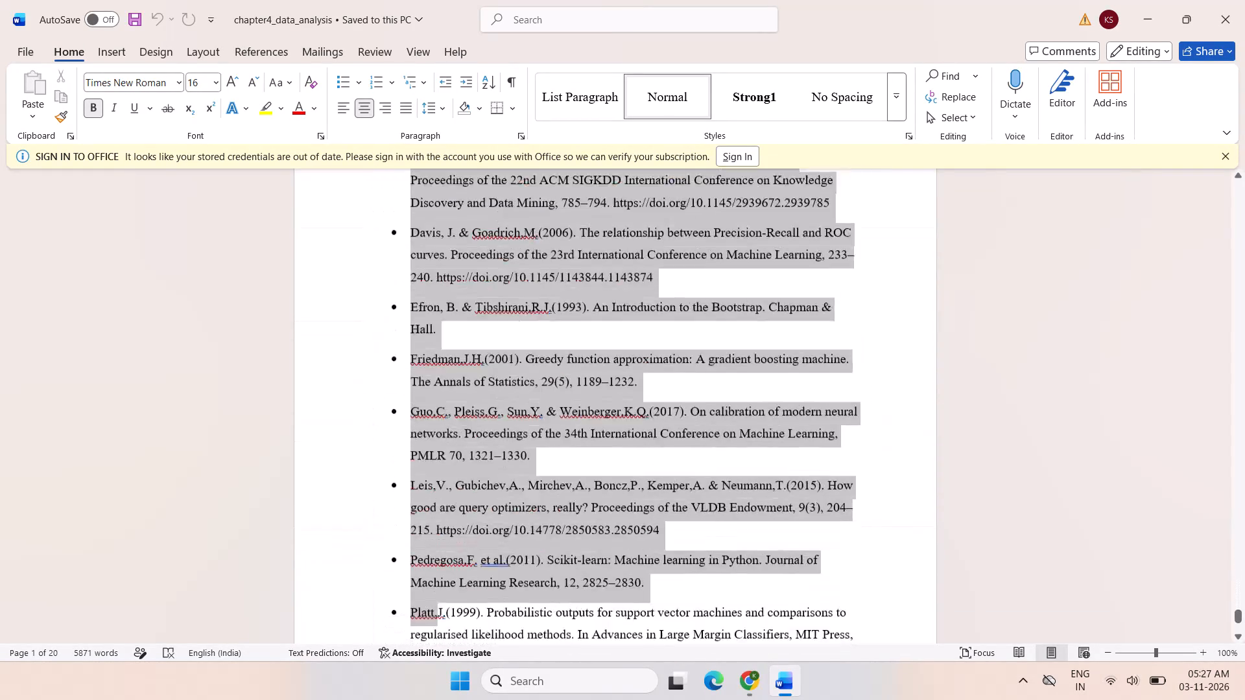
left_click_drag(440, 699, 438, 699)
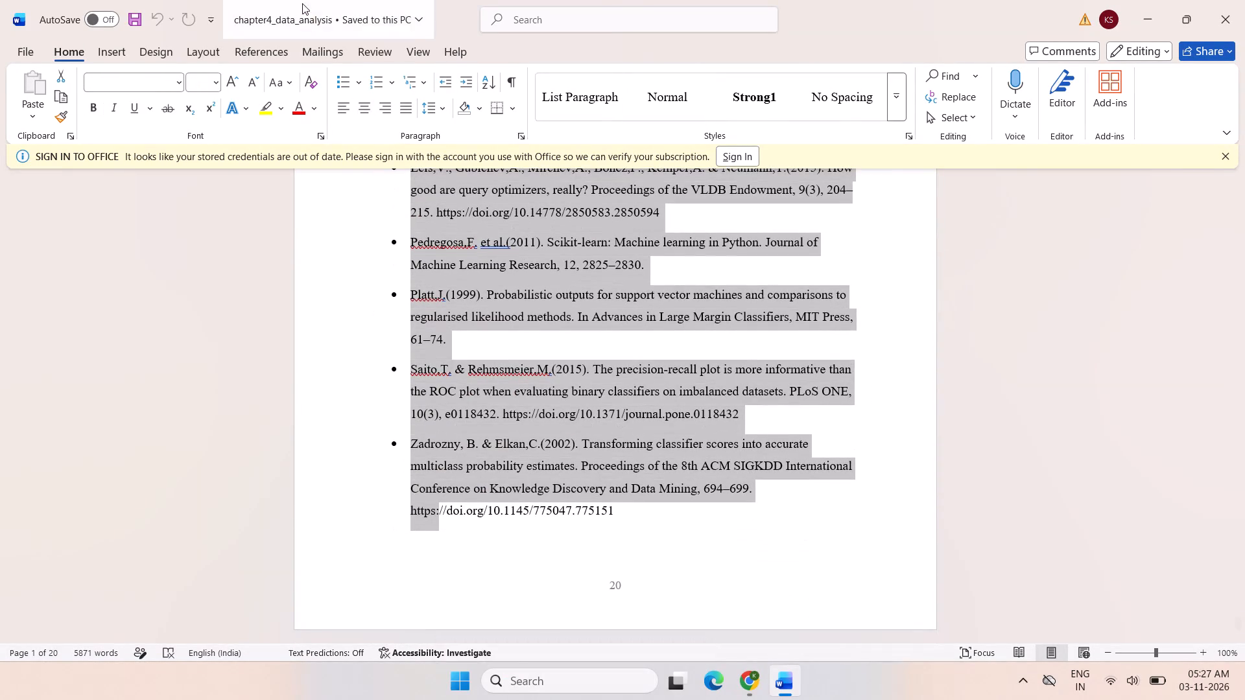
left_click(744, 524)
key("ctrl+a")
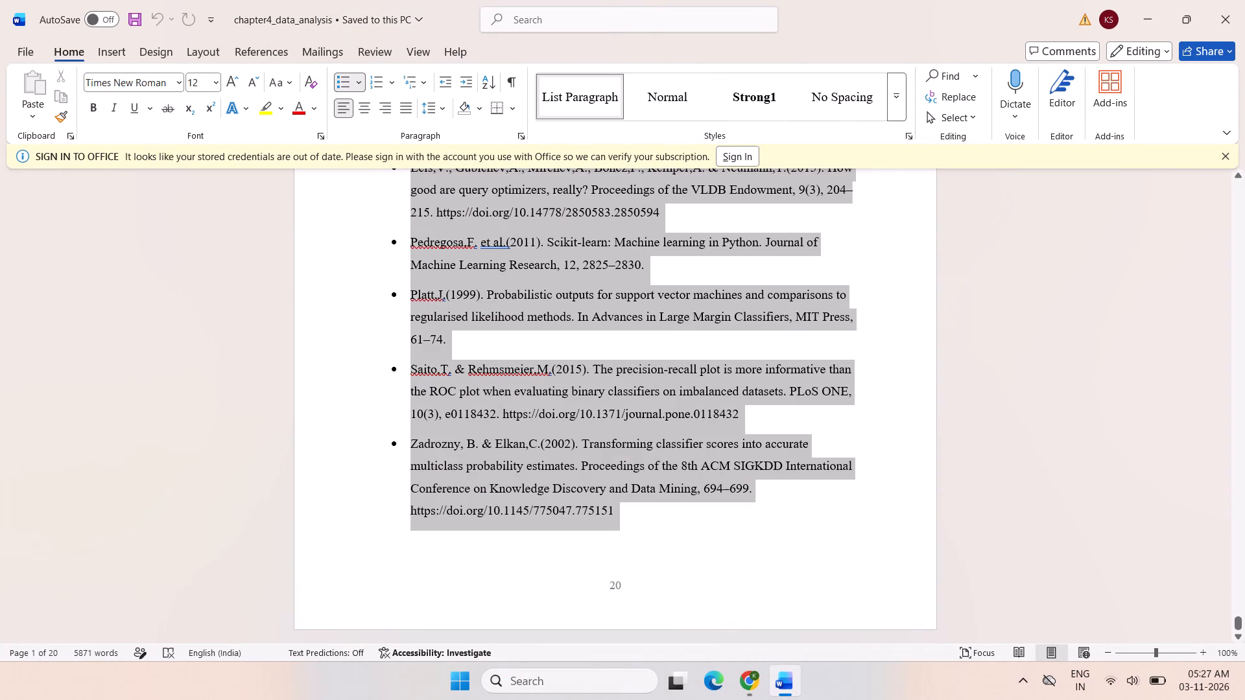
left_click(402, 106)
left_click(820, 511)
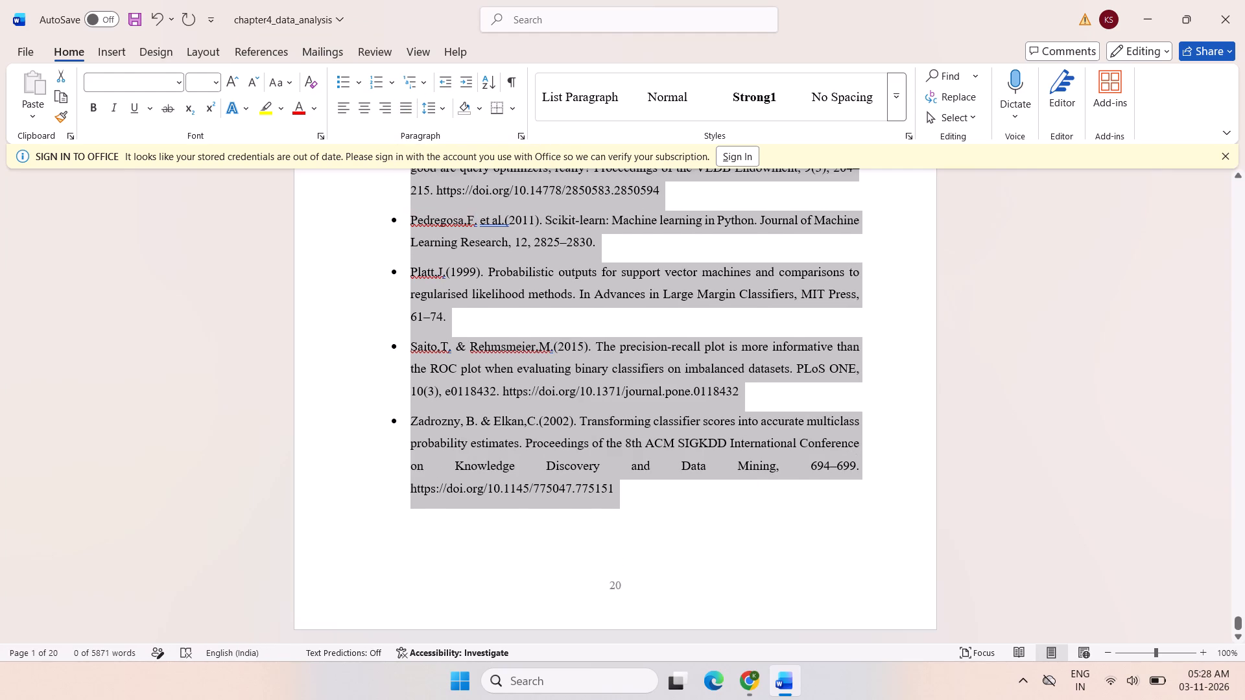
Centre the CHAPTER 4 heading and the "Data Analysis, Interpretation and Hypothesis Testing" title on page 1.
scroll(820, 511, "up", 20)
scroll(820, 511, "up", 16)
scroll(820, 511, "up", 5)
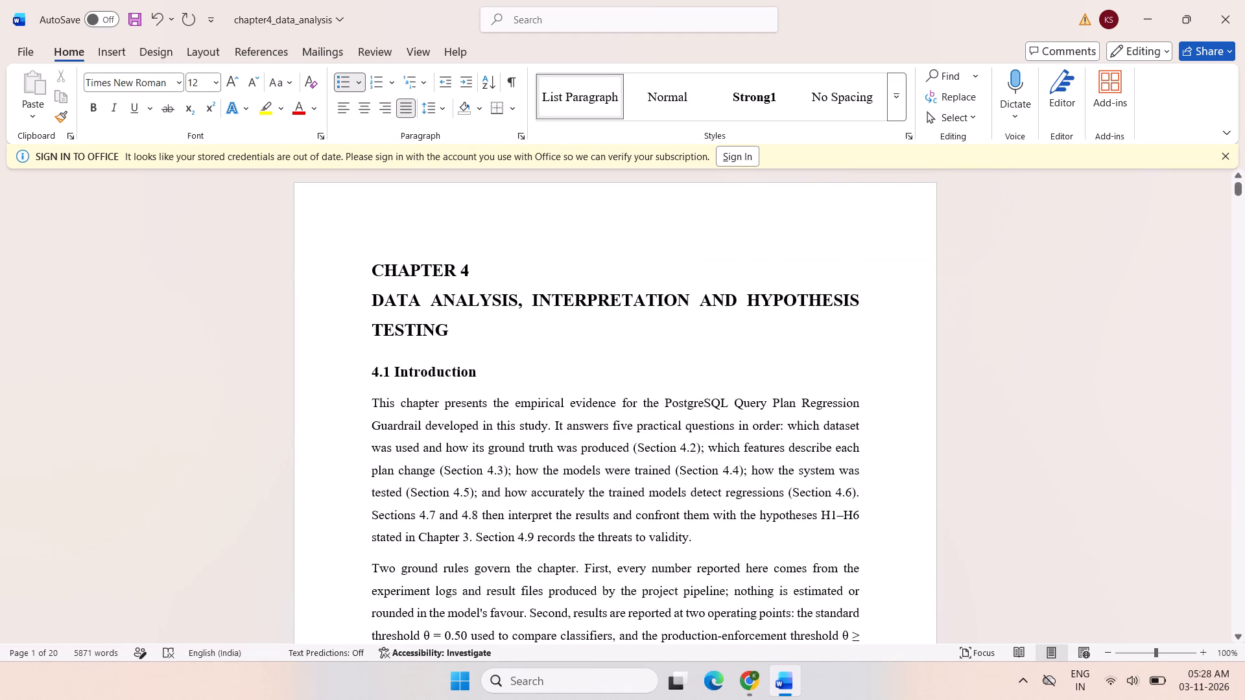
left_click_drag(370, 270, 454, 322)
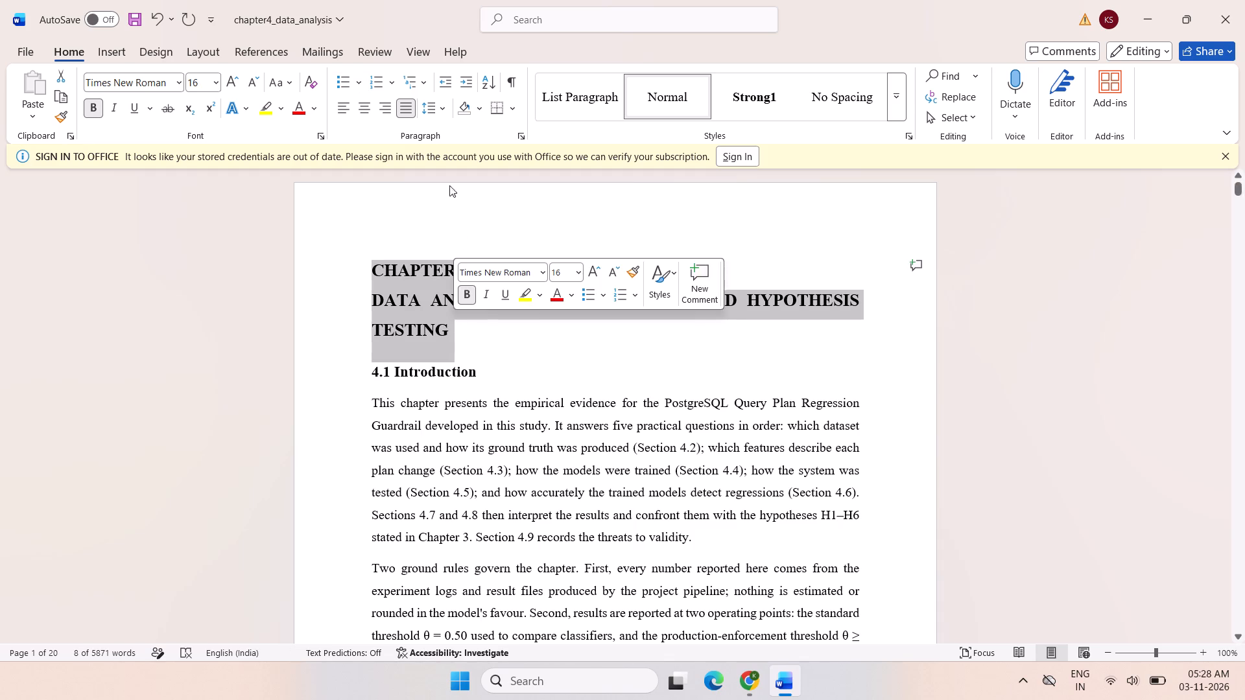
left_click(366, 108)
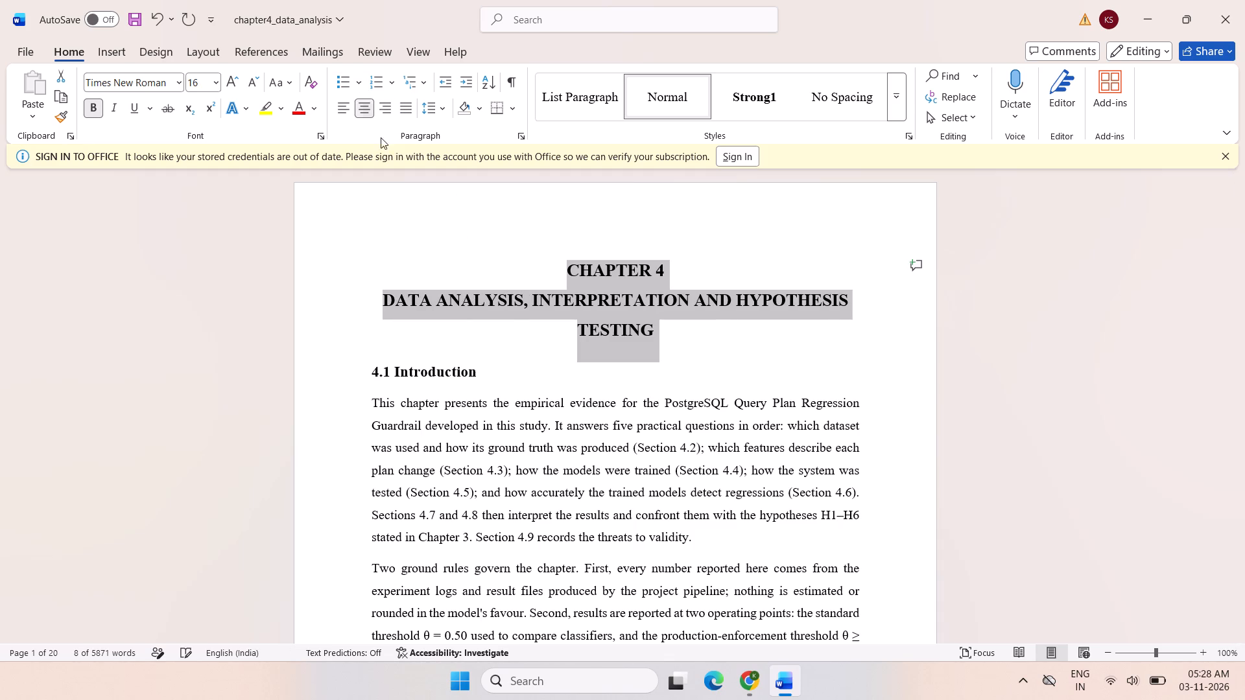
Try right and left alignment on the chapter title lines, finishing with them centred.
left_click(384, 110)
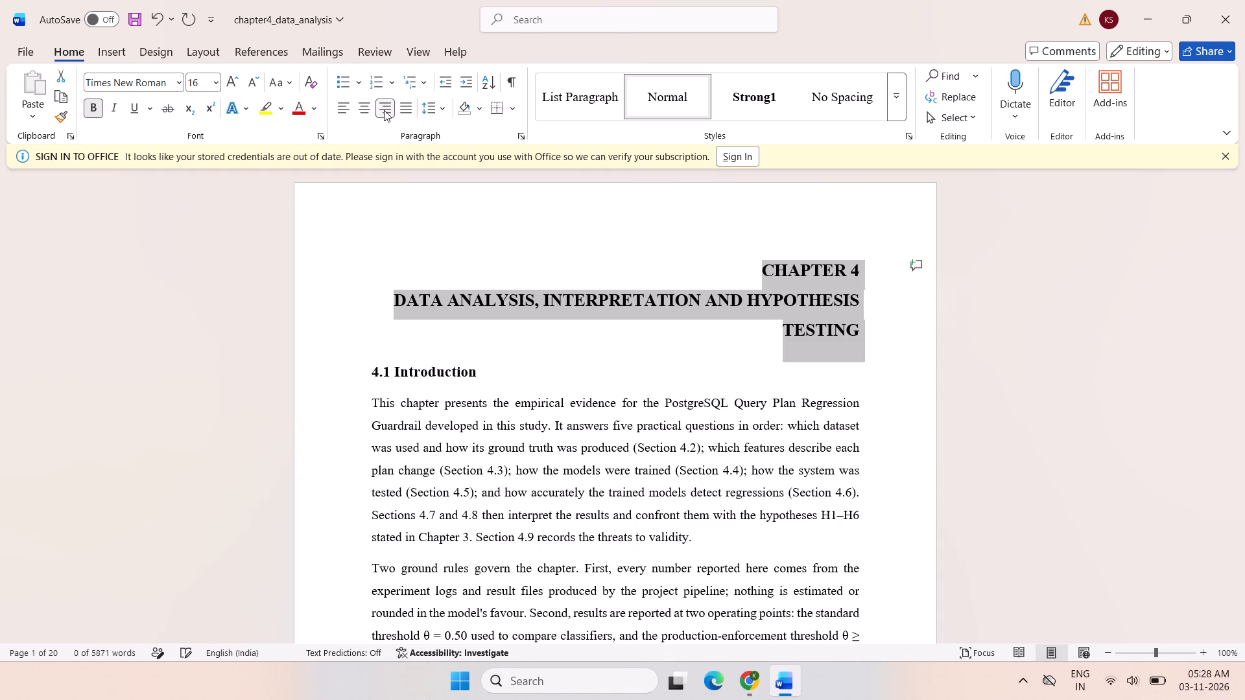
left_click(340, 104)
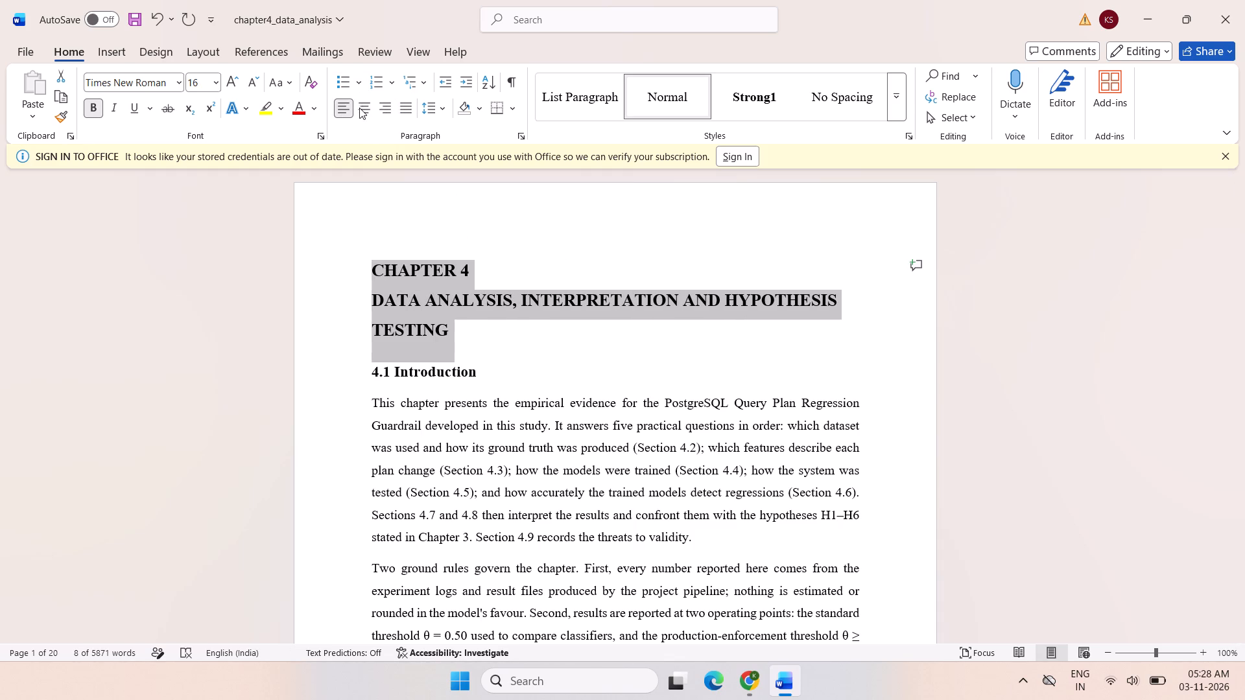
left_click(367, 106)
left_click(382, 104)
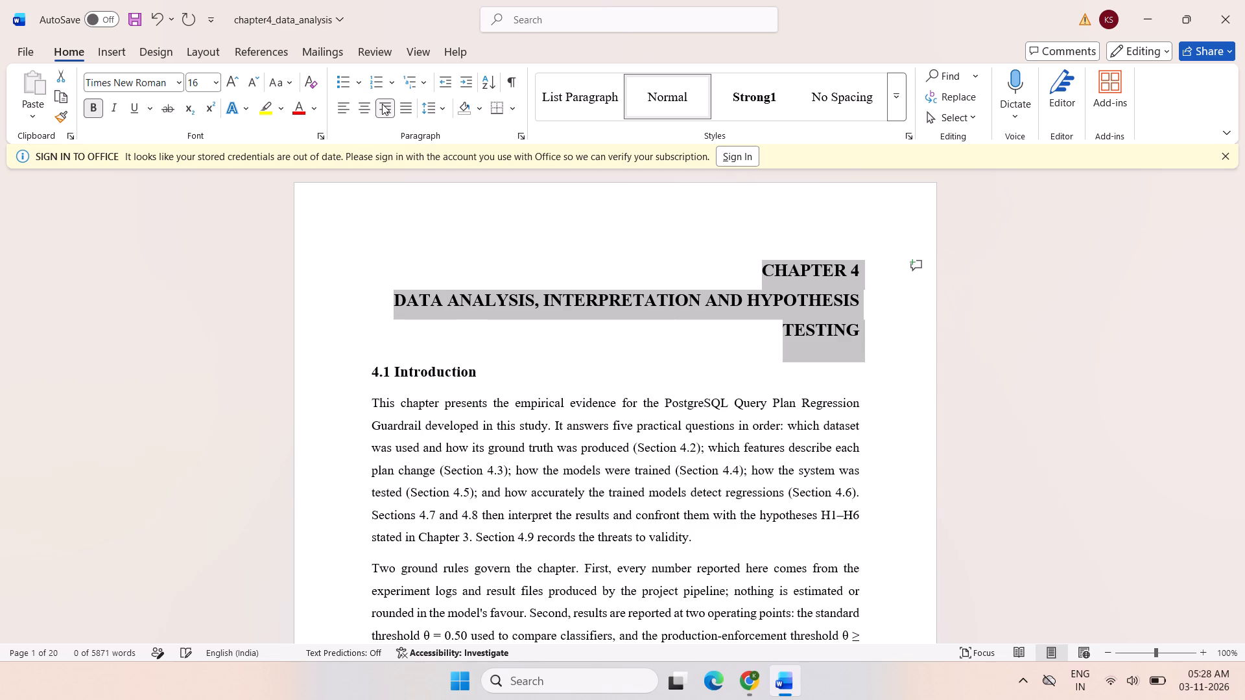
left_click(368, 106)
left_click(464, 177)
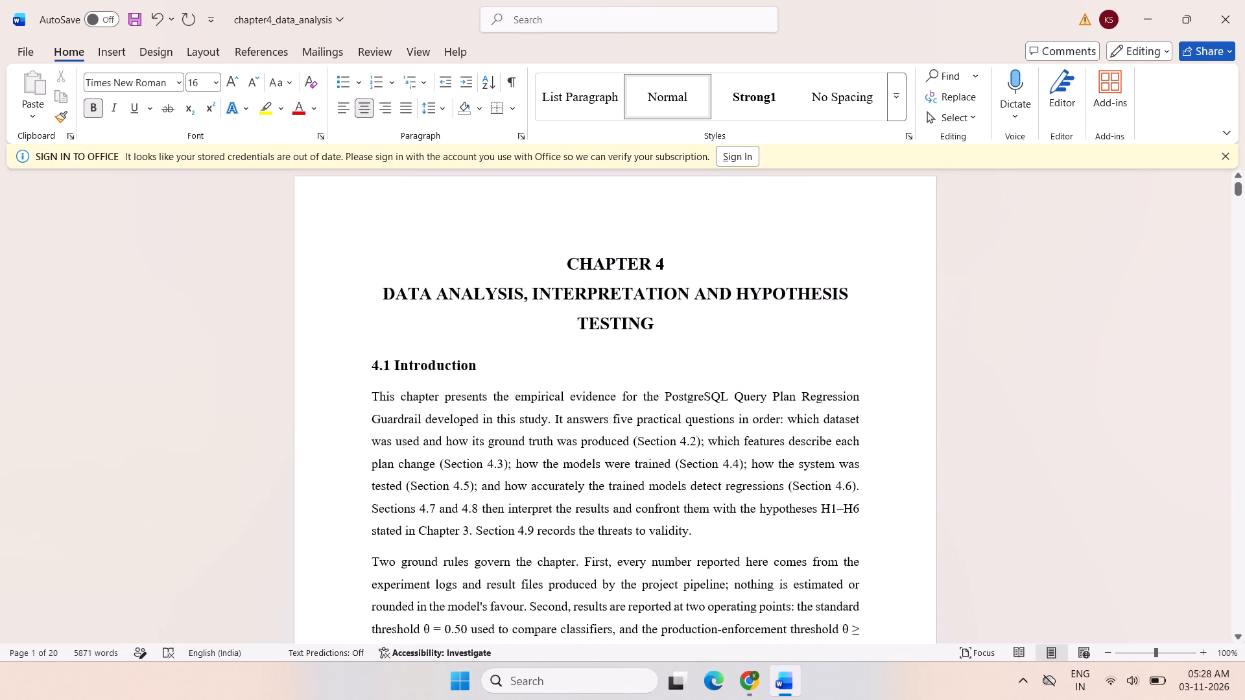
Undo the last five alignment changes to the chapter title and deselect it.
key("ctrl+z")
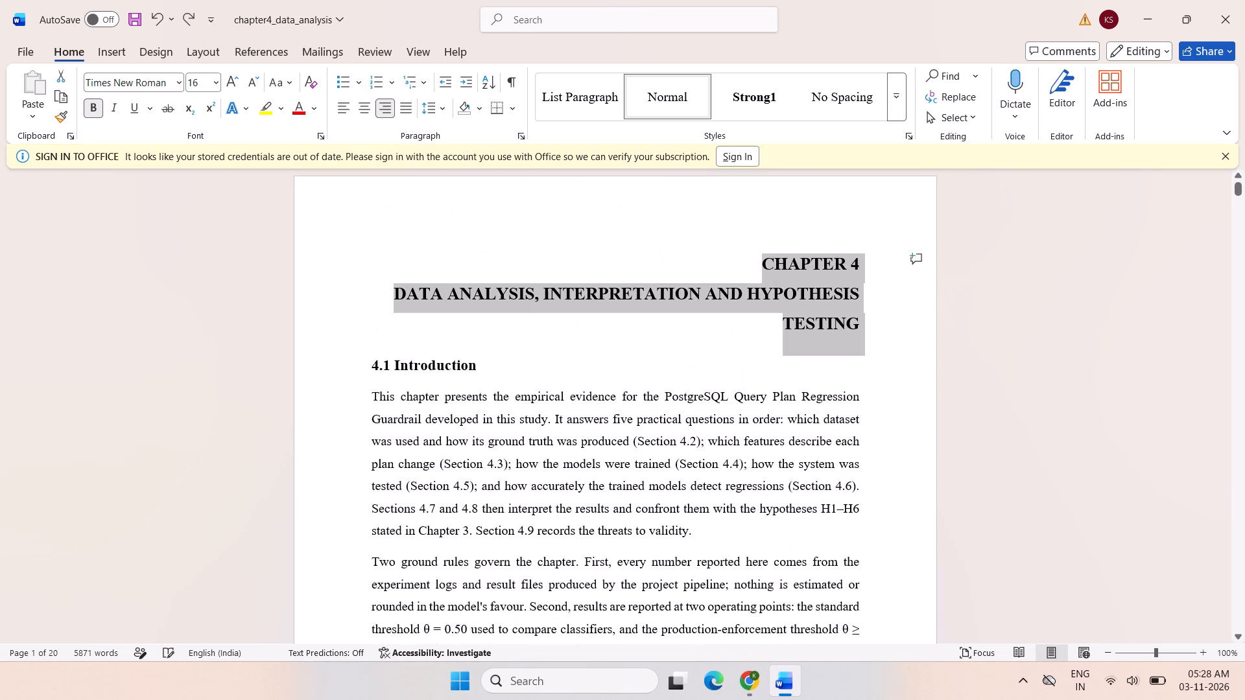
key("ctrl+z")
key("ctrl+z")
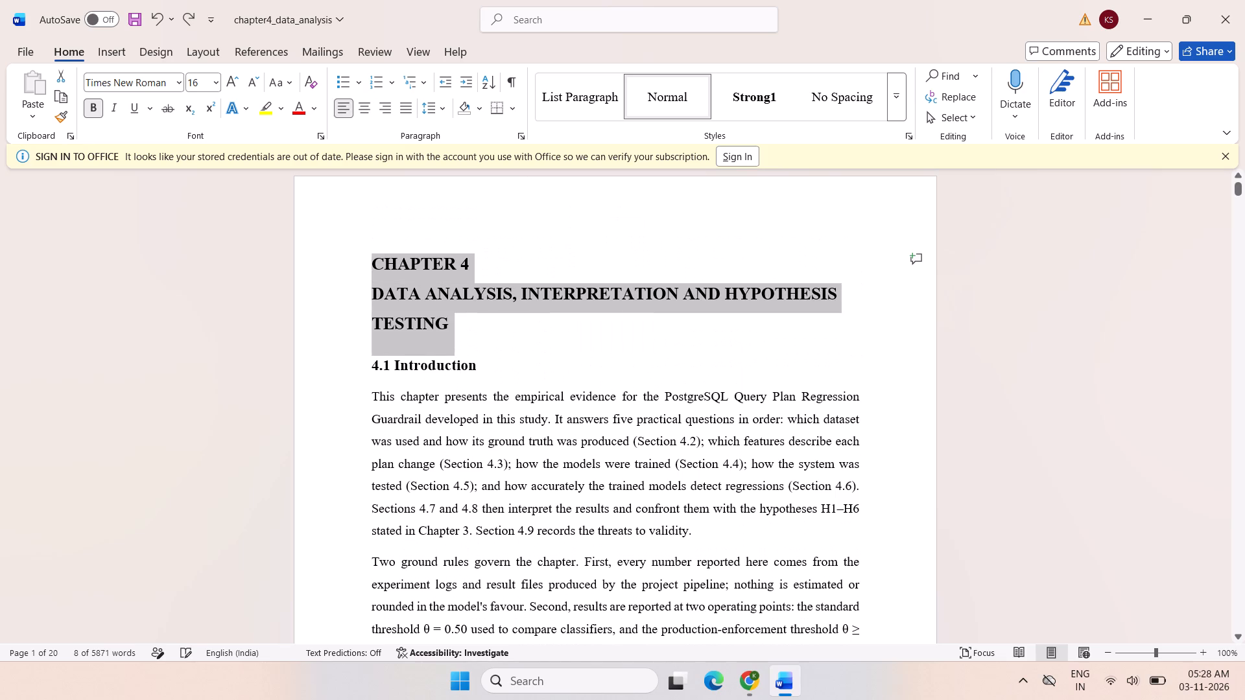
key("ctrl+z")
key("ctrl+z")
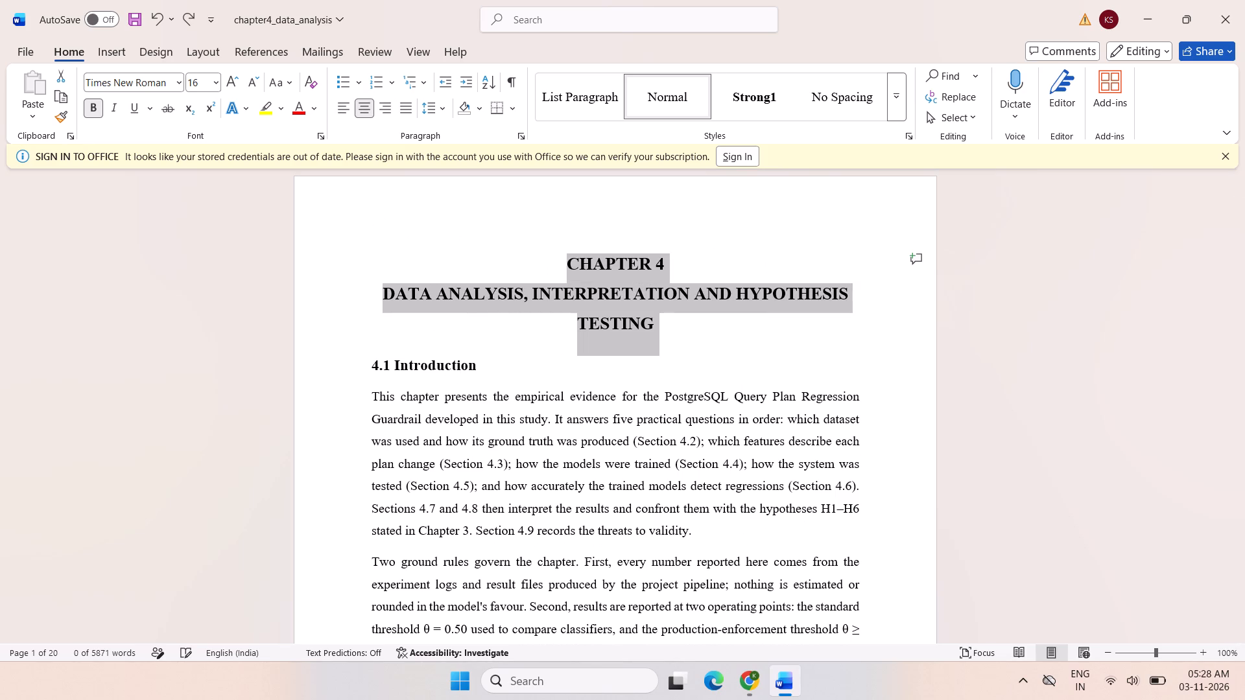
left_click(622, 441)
Review the justified layout from the chapter title through the tables and figures to the references, and recheck the title lines on page 1.
scroll(622, 441, "down", 5)
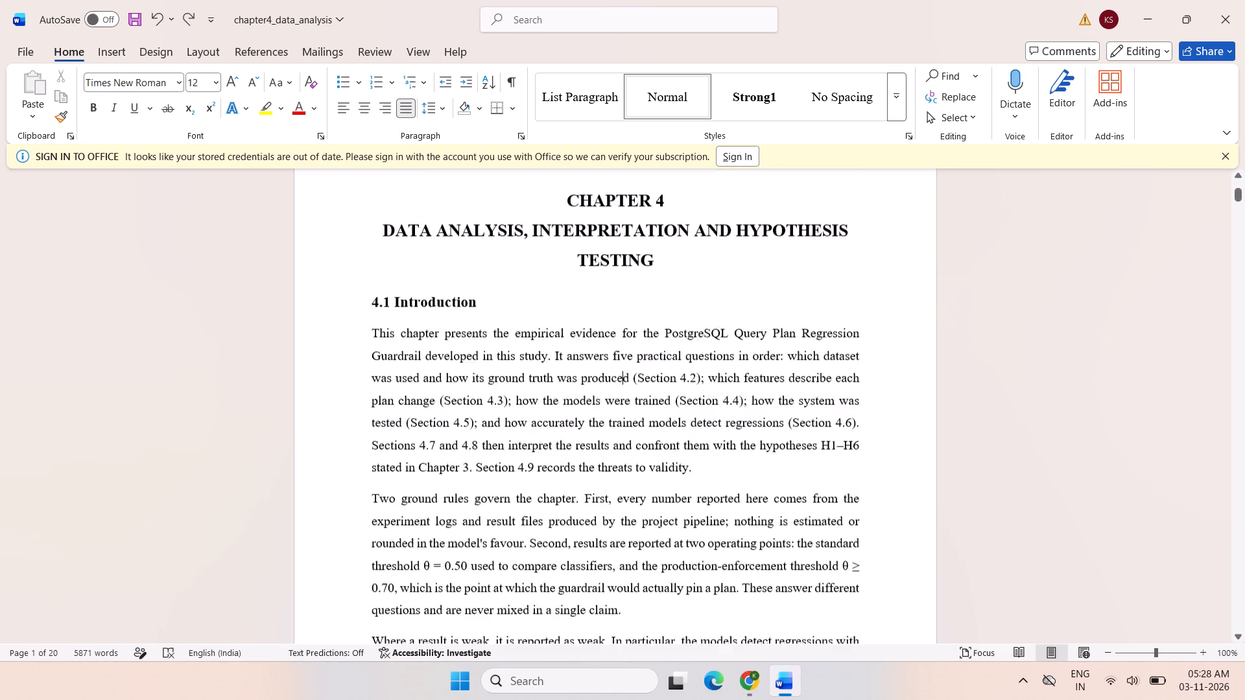
scroll(622, 441, "down", 12)
scroll(593, 404, "up", 3)
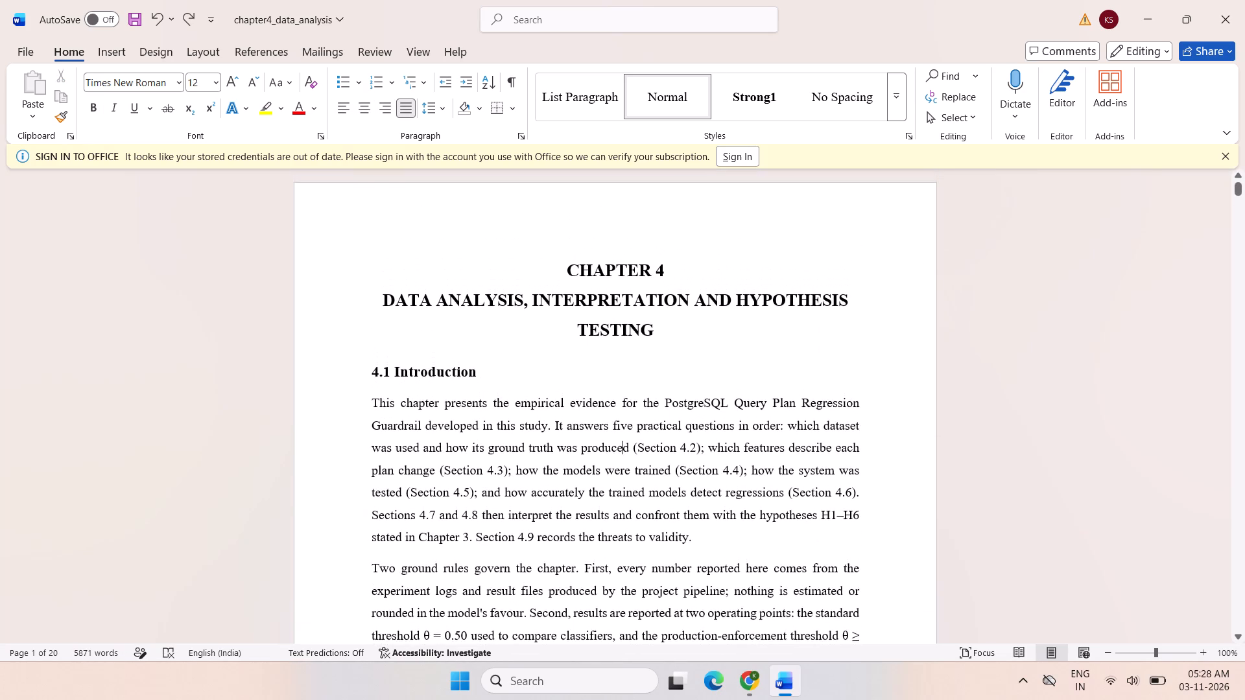
scroll(569, 443, "down", 9)
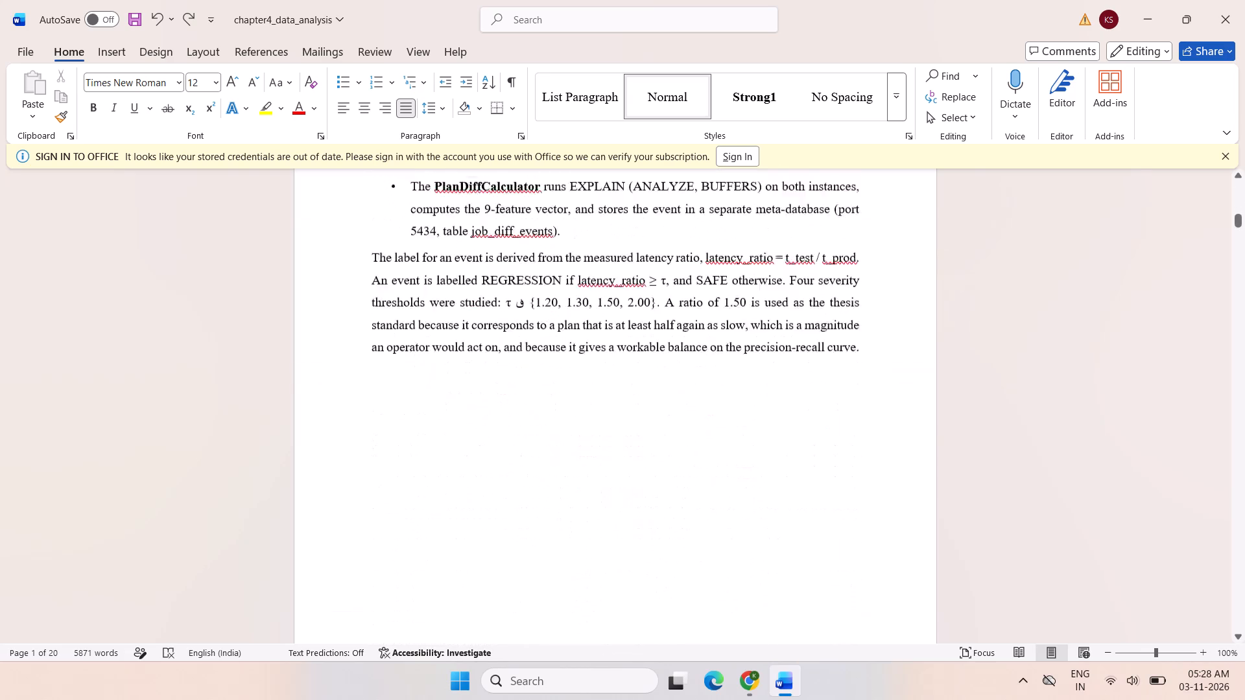
scroll(569, 443, "down", 2)
right_click(569, 443)
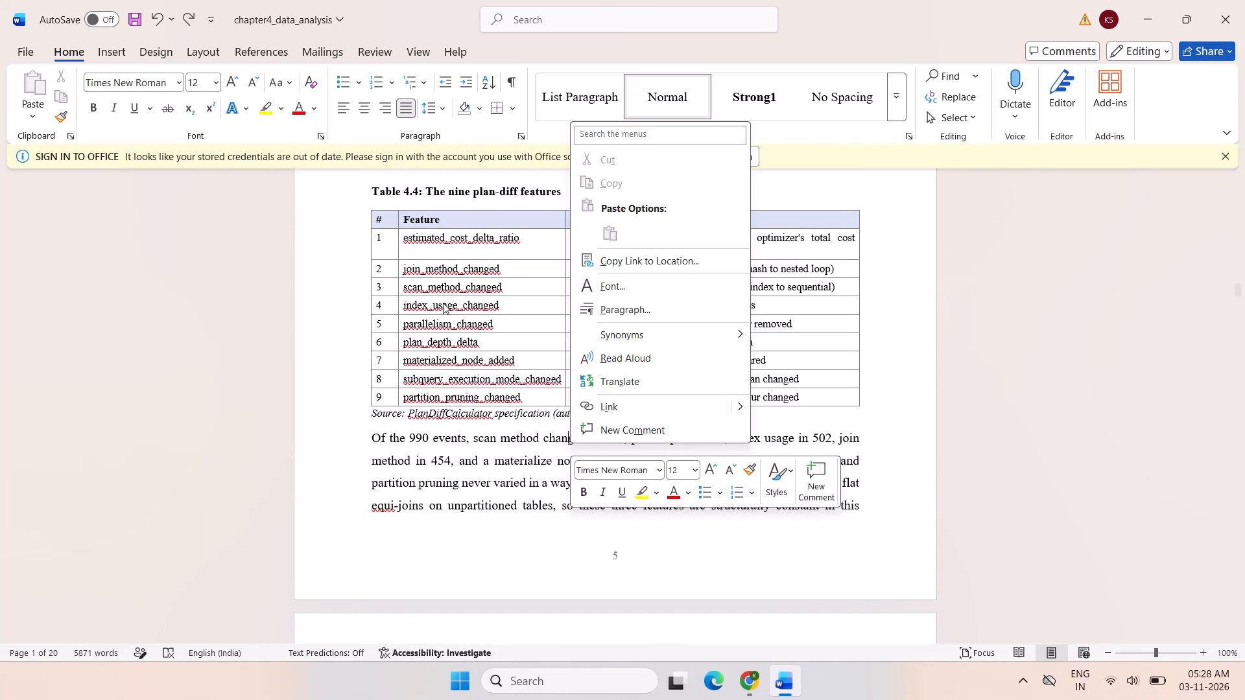
left_click(374, 220)
scroll(431, 501, "down", 7)
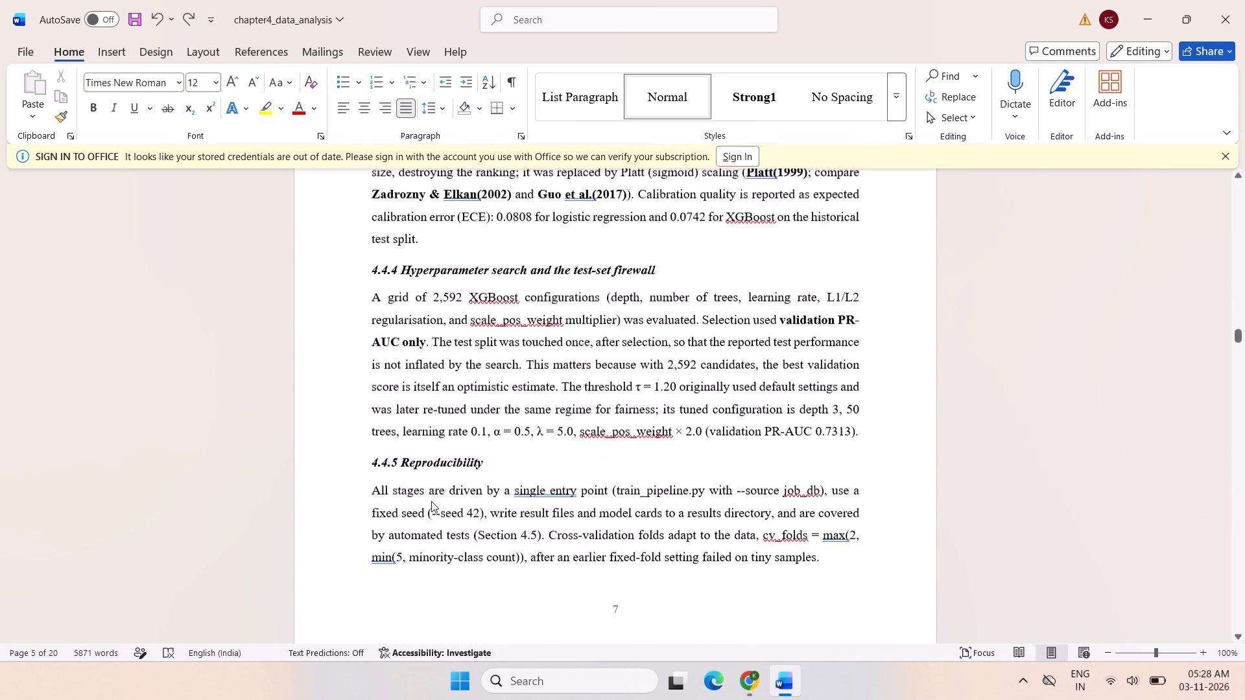
scroll(431, 501, "down", 13)
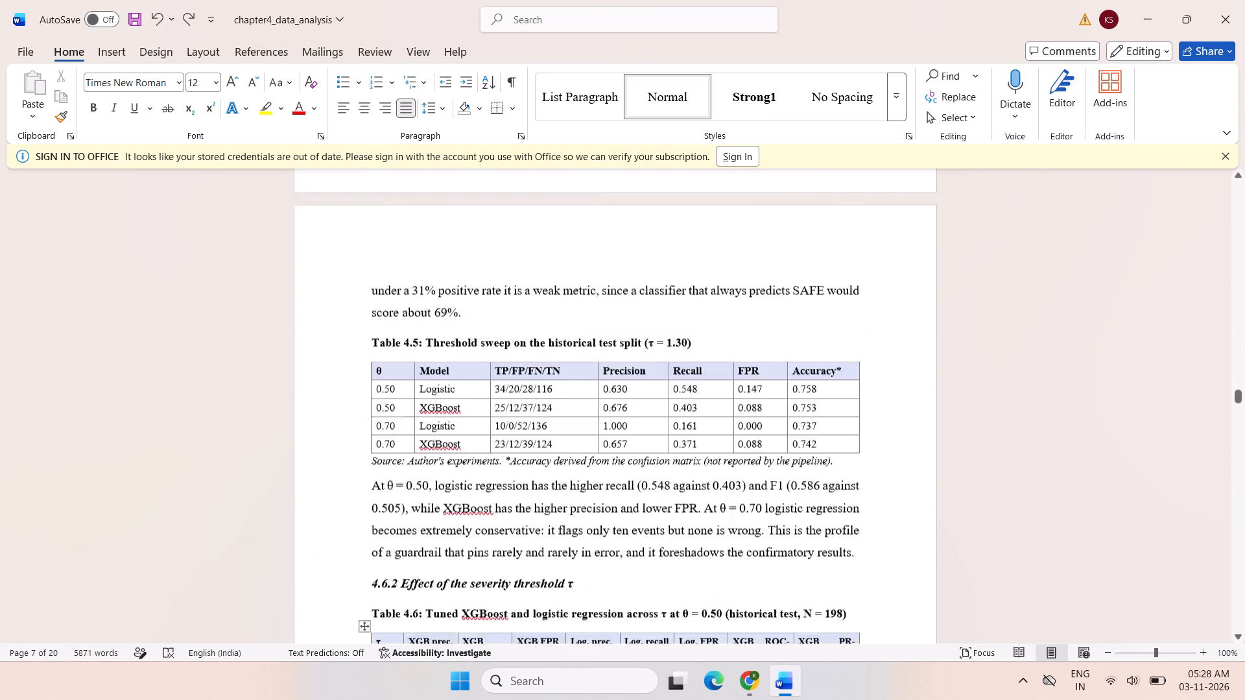
scroll(431, 501, "down", 12)
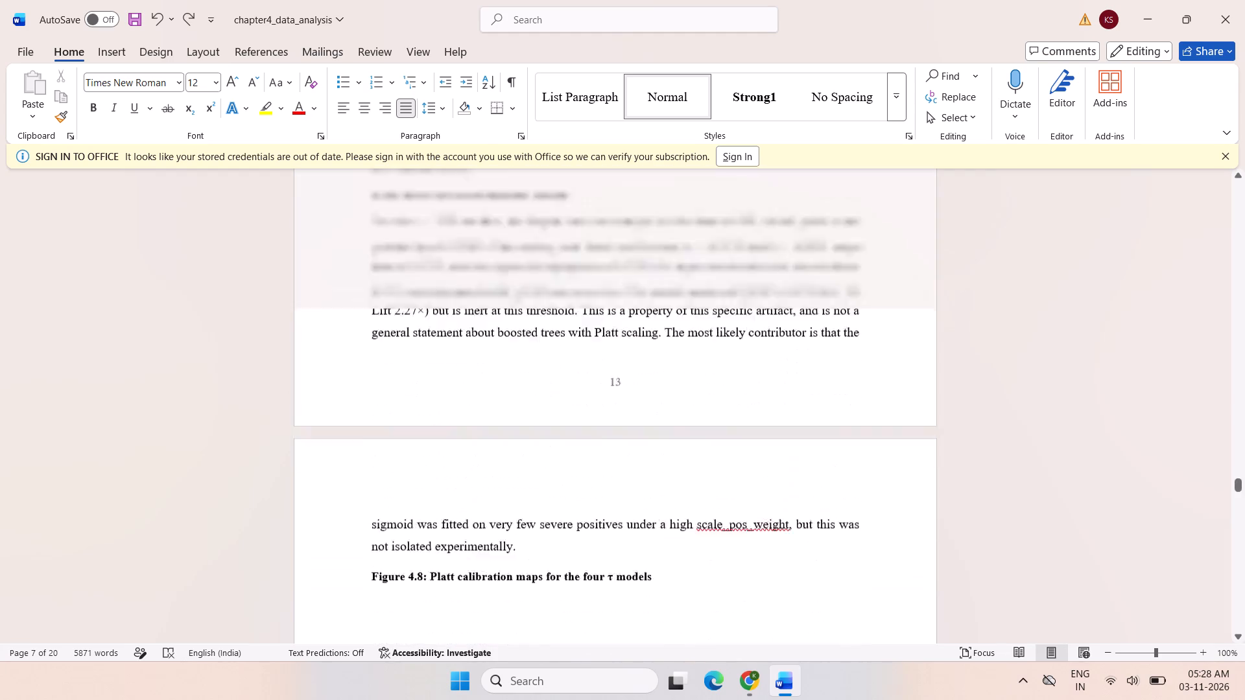
scroll(431, 501, "down", 7)
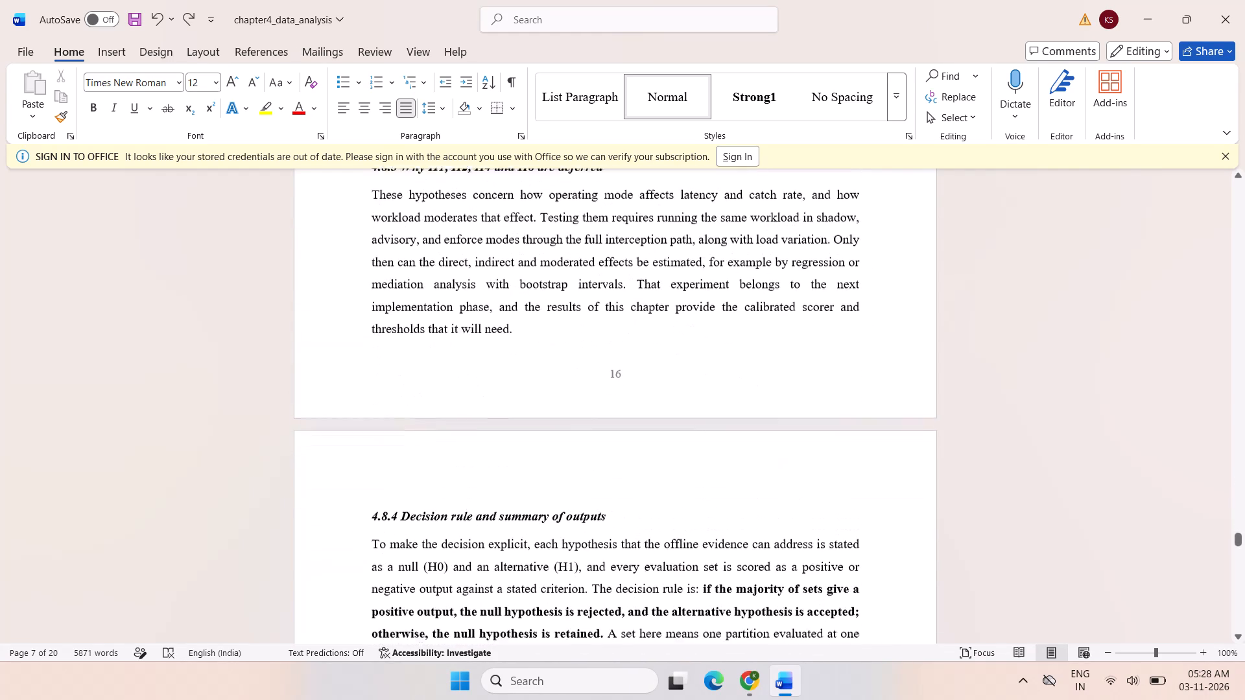
scroll(431, 501, "down", 7)
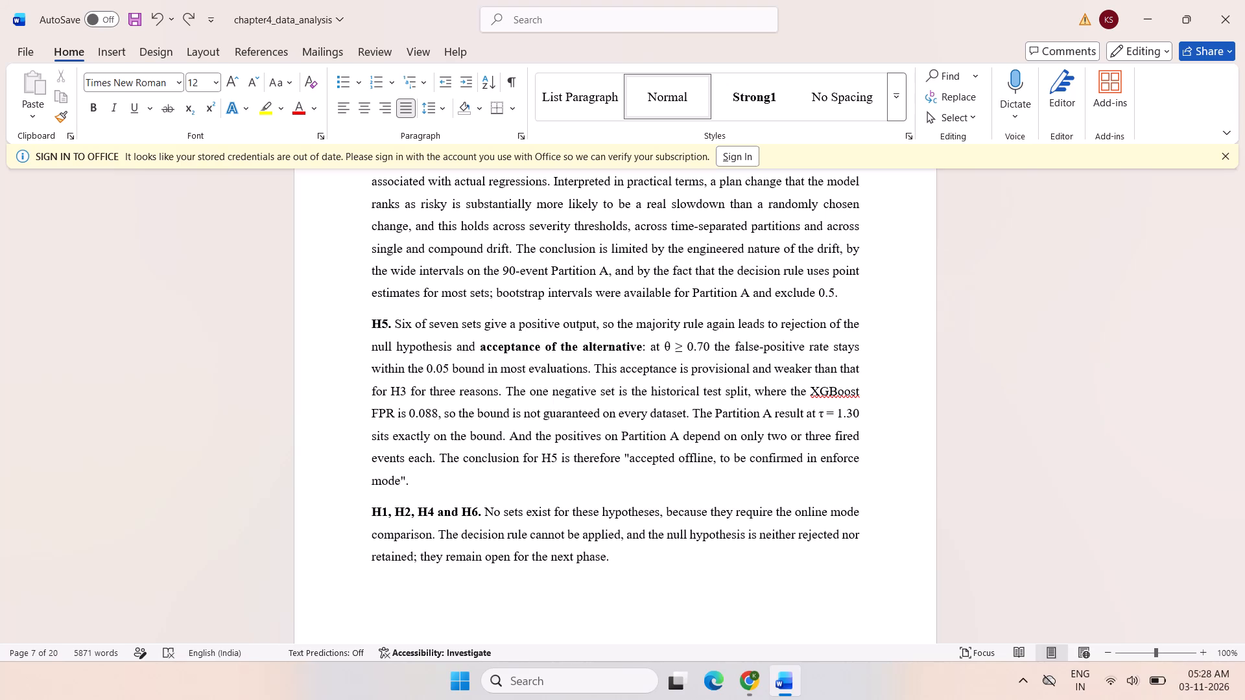
scroll(431, 501, "down", 6)
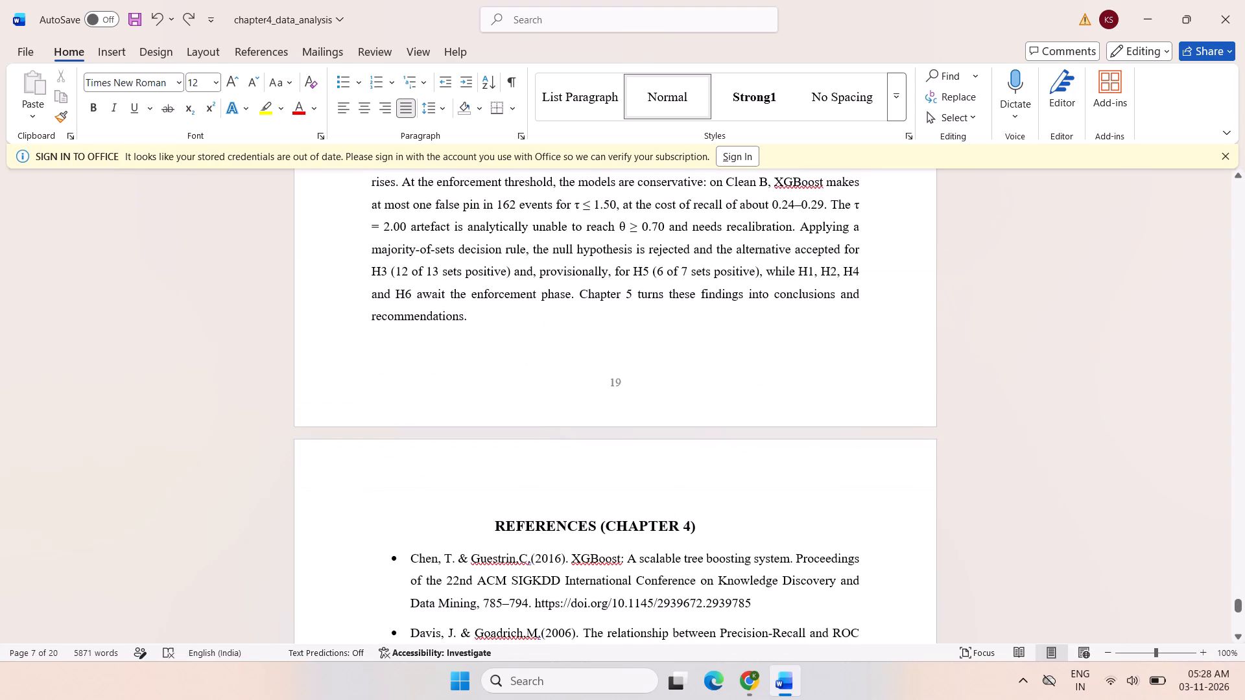
scroll(431, 501, "down", 2)
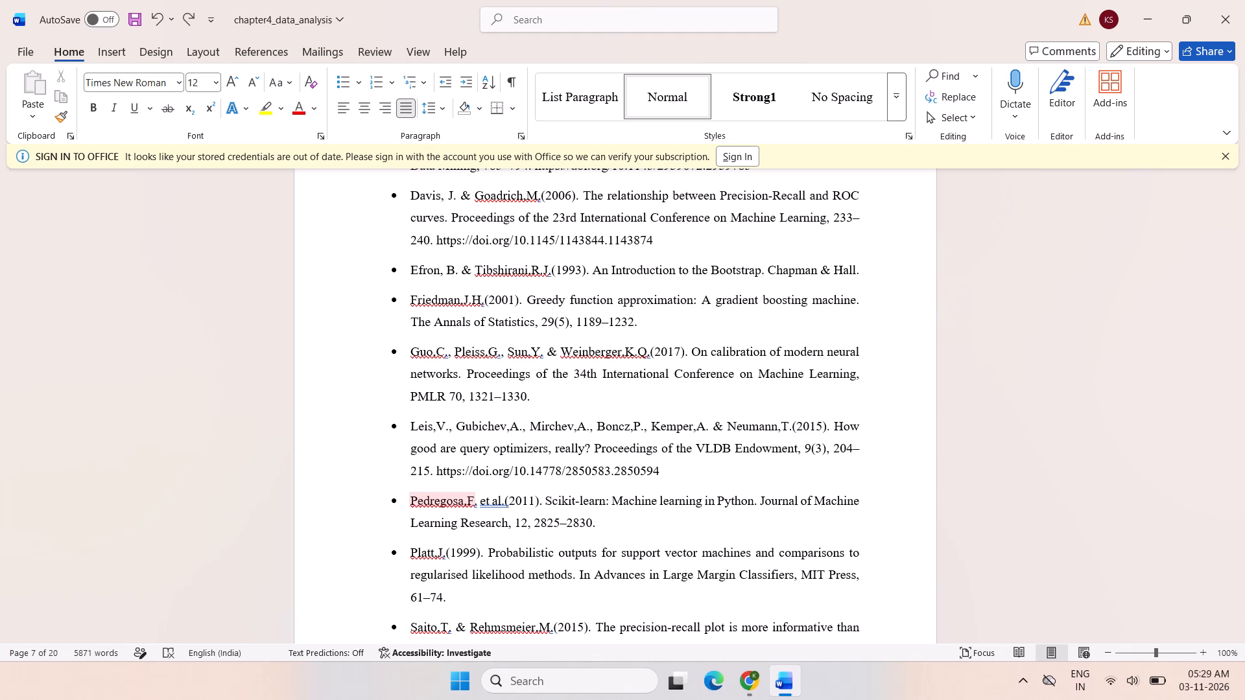
scroll(537, 553, "down", 8)
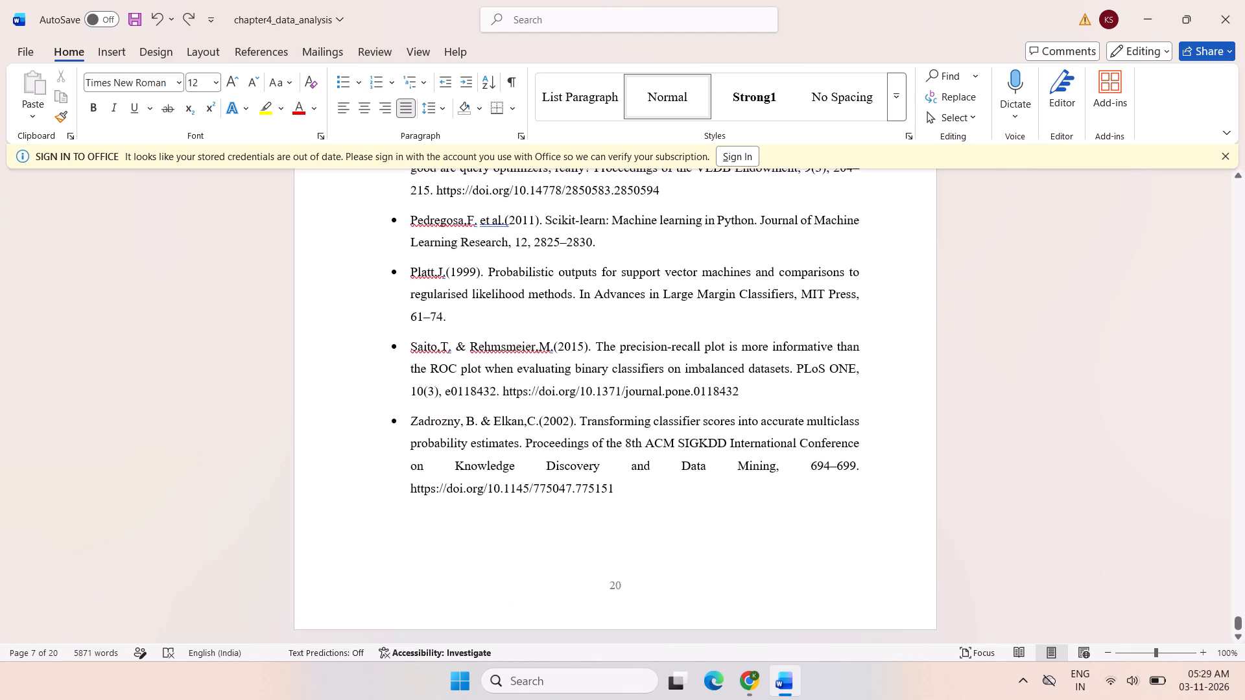
scroll(537, 553, "up", 20)
scroll(537, 553, "up", 20)
scroll(537, 553, "up", 20)
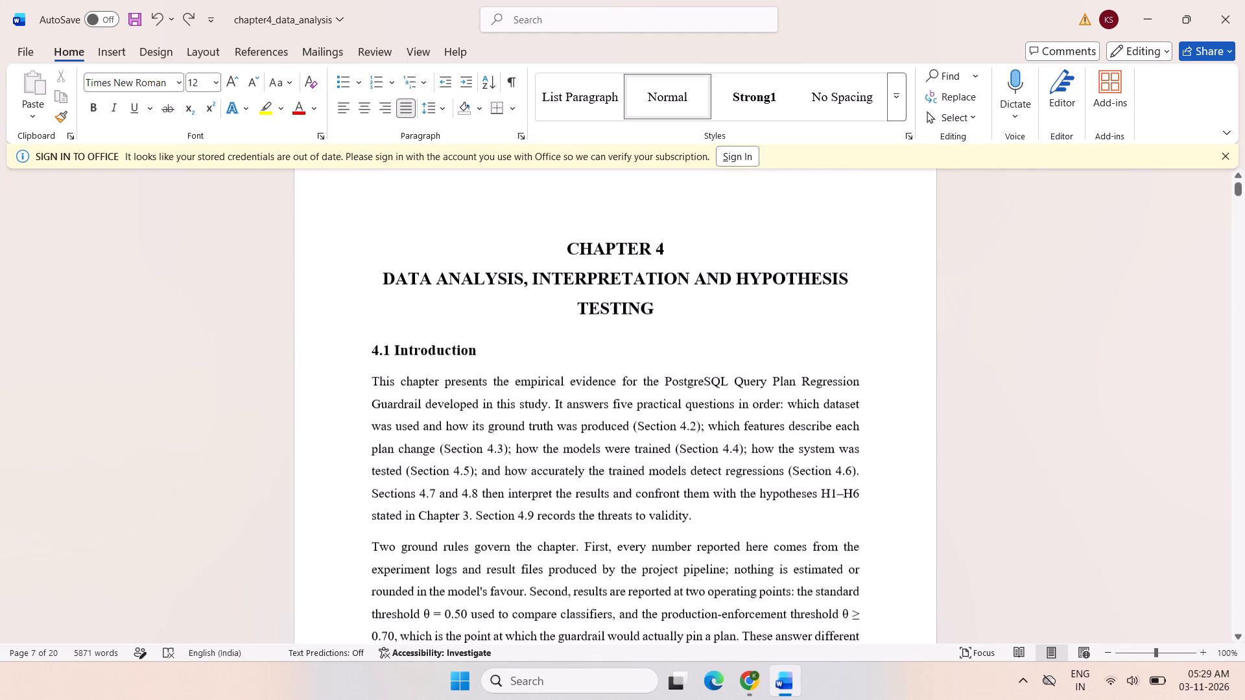
scroll(616, 336, "up", 12)
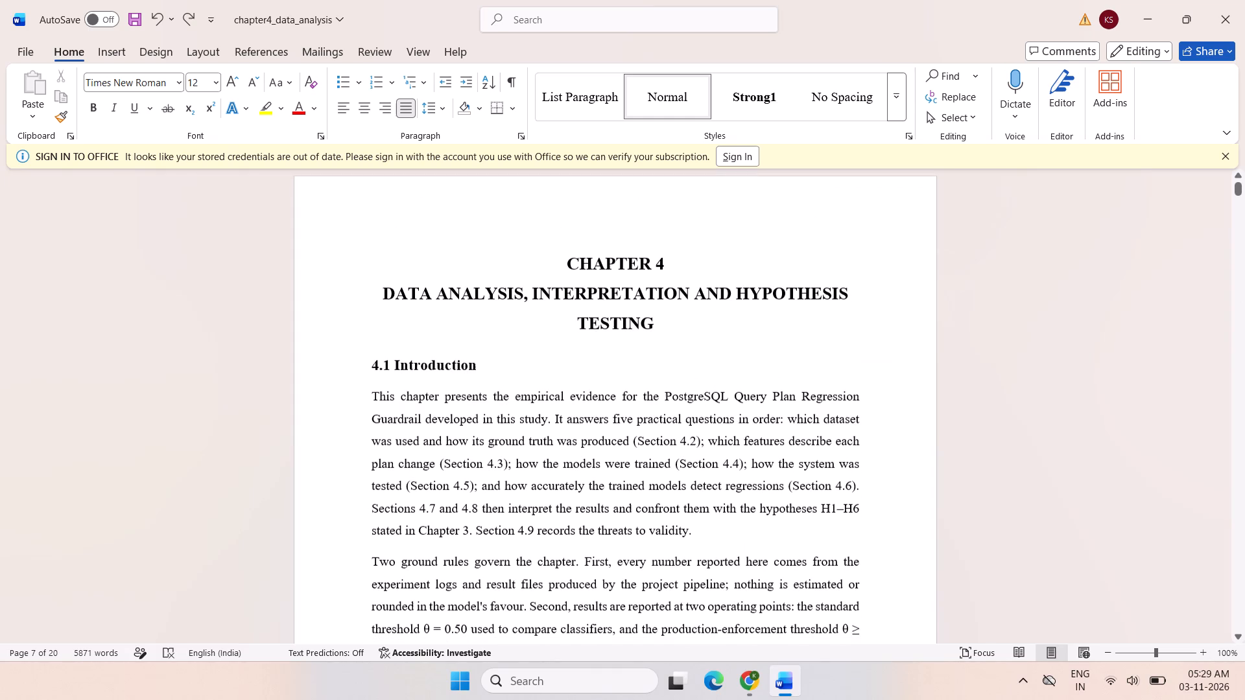
left_click(551, 286)
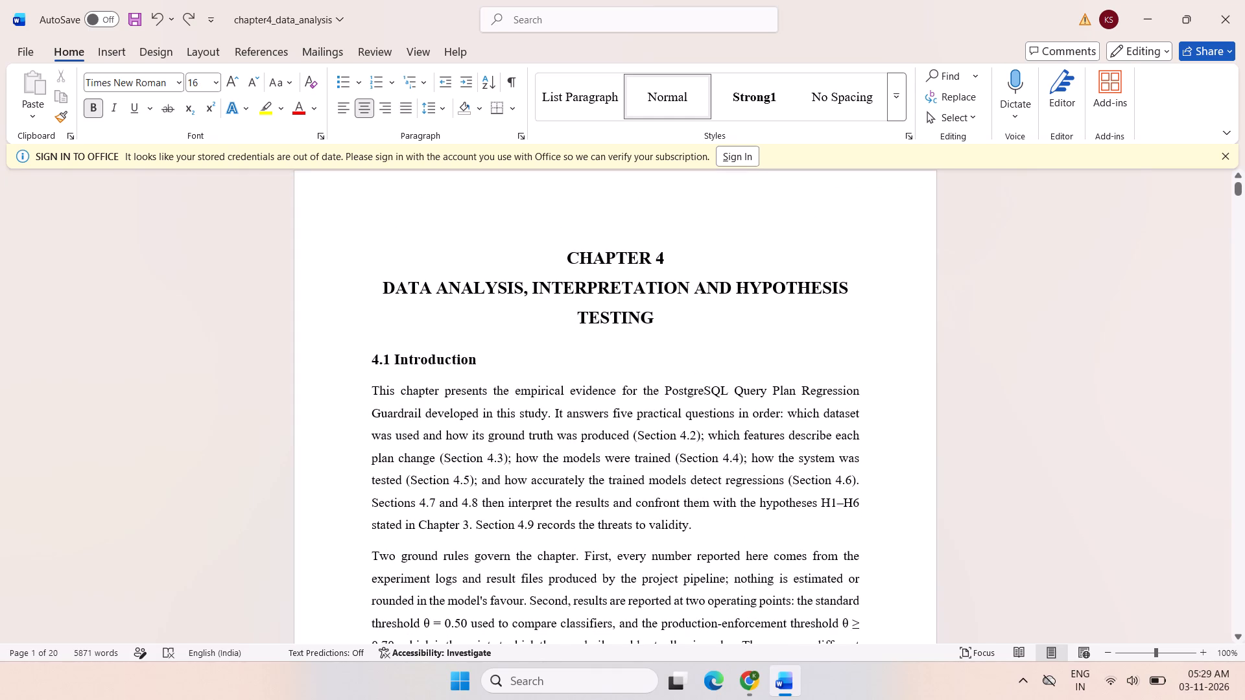
left_click(616, 255)
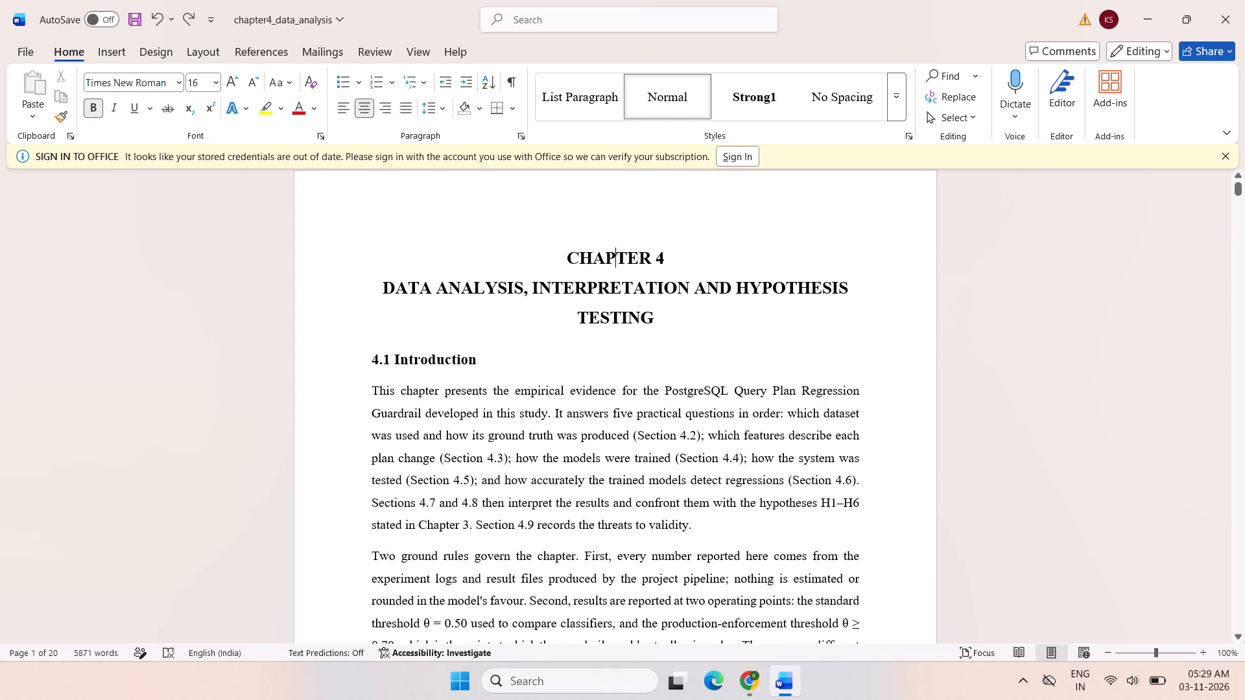
left_click(623, 318)
Correct the spacing in the section 4.2.1 citation to "Leis et al. (2015)" using the grammar suggestion.
scroll(570, 376, "down", 1)
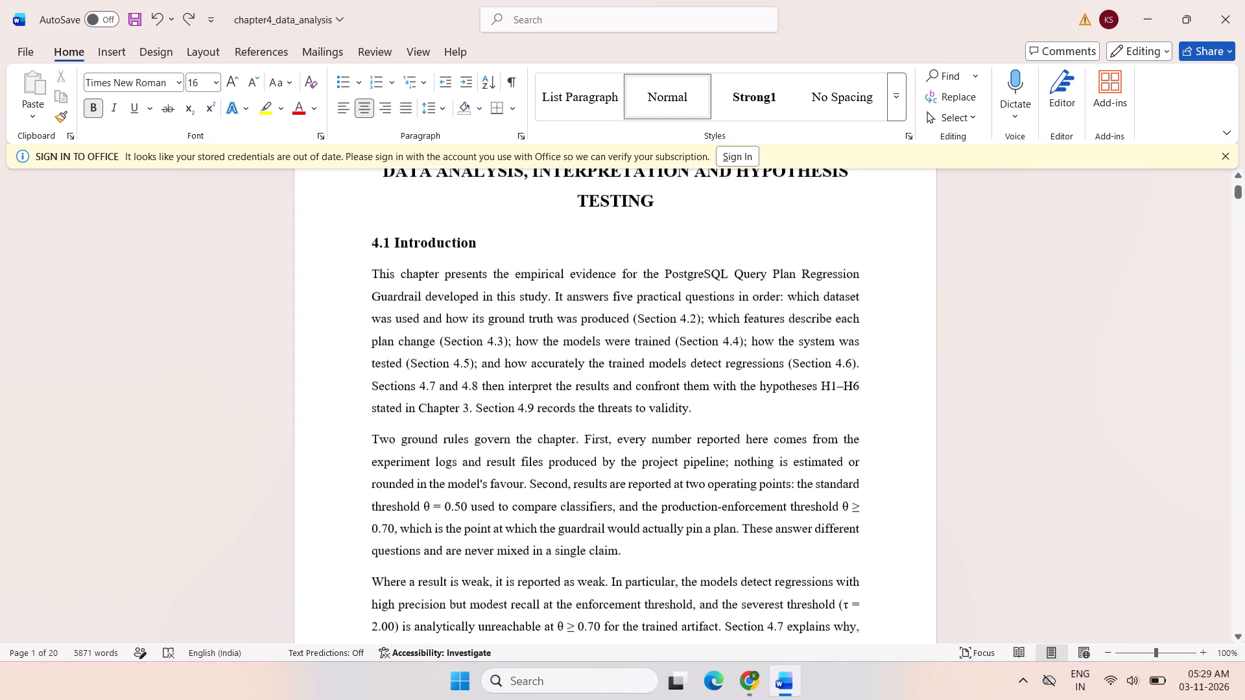
scroll(570, 376, "down", 2)
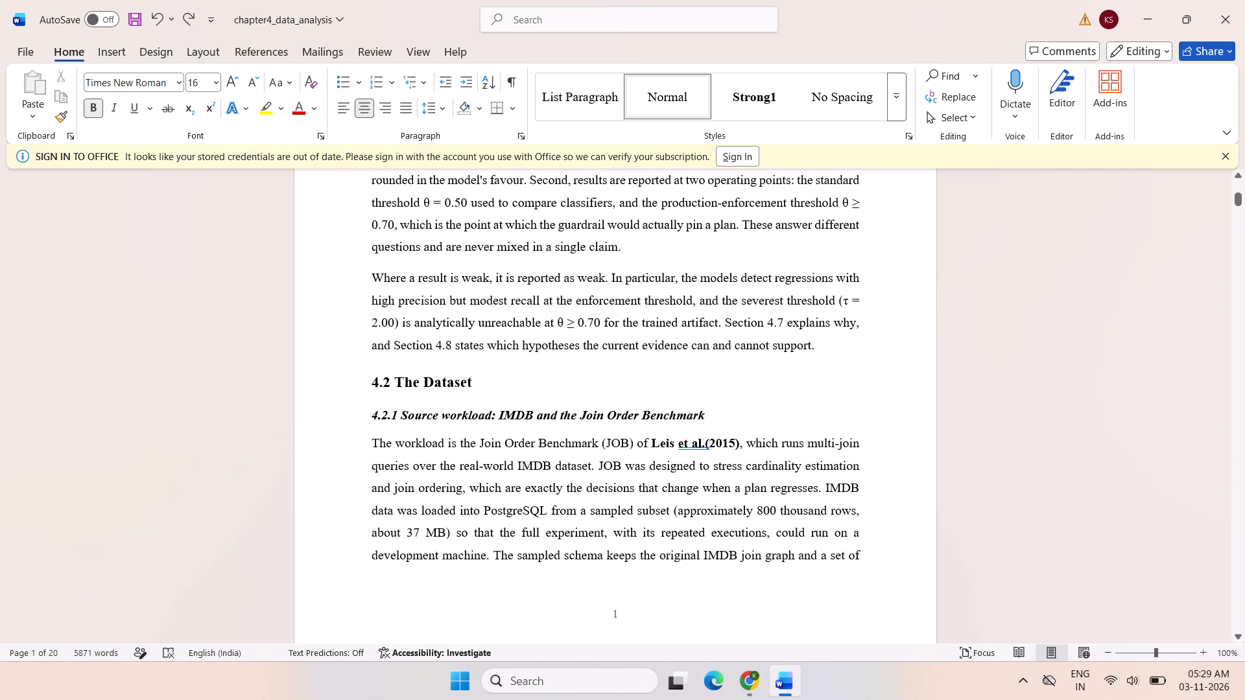
left_click(696, 450)
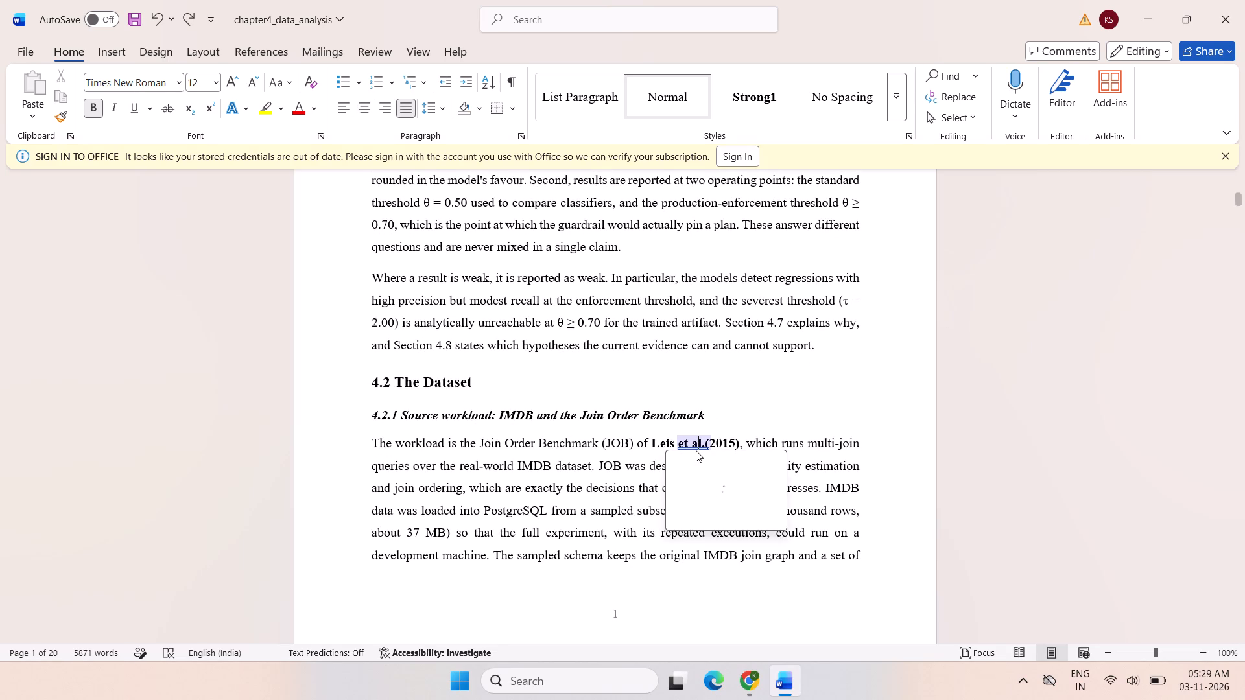
scroll(696, 450, "right", 1)
left_click(751, 402)
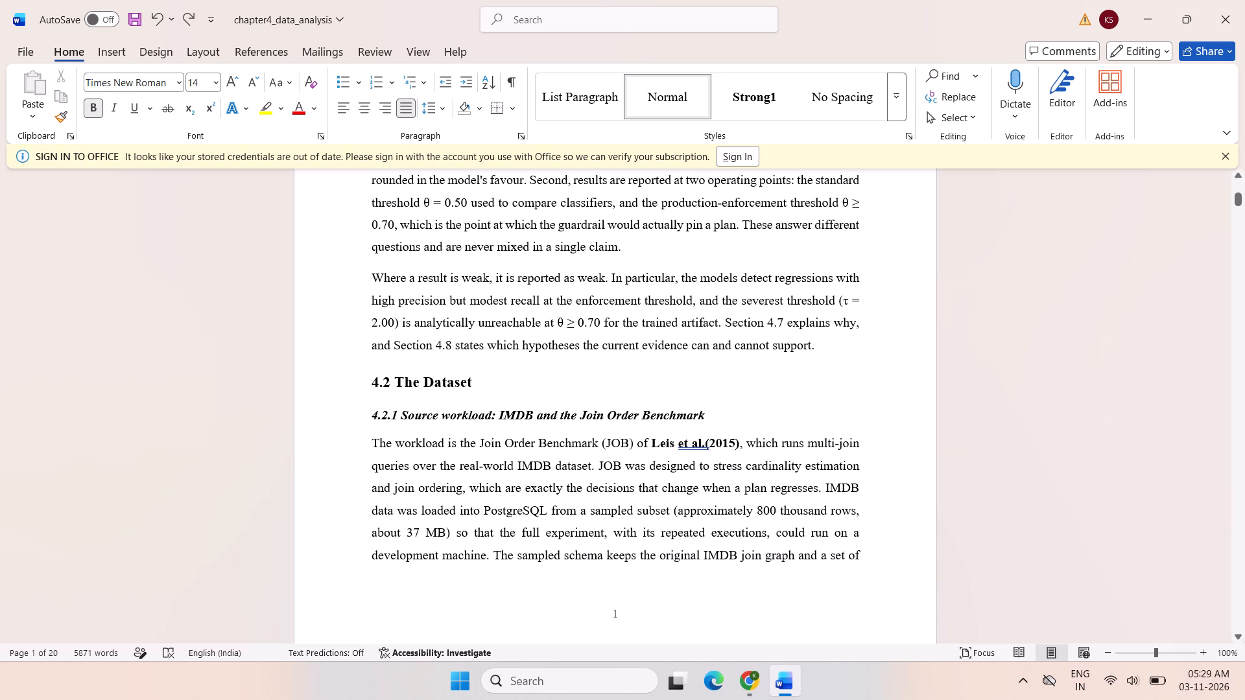
scroll(711, 461, "down", 1)
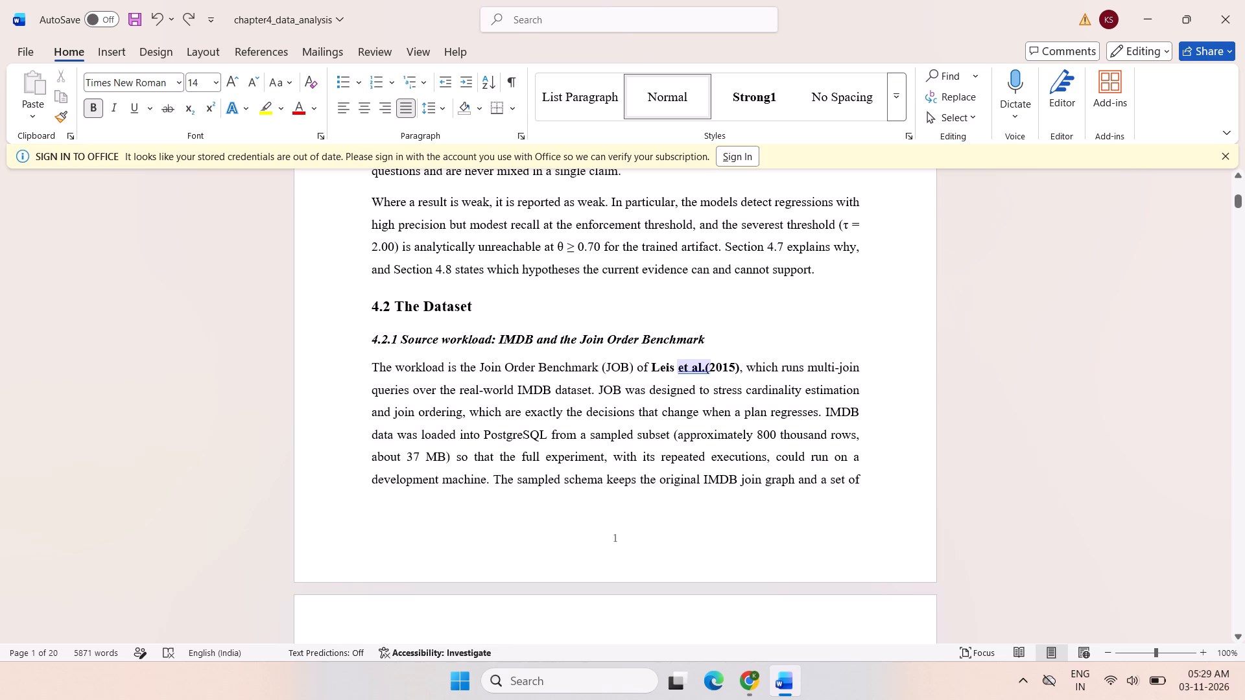
left_click(697, 369)
left_click(710, 428)
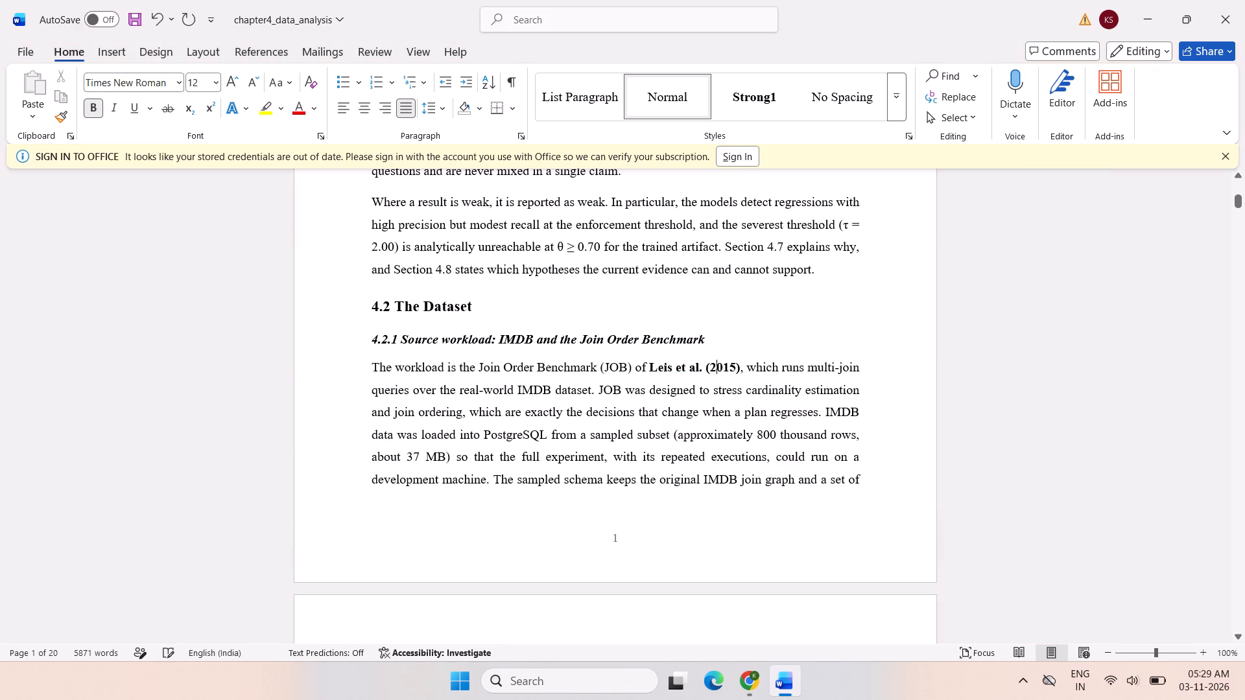
Examine the text, tables and figures from section 4.2.2 to section 4.4, including the placement of the Figure 4.3 caption.
scroll(806, 535, "down", 4)
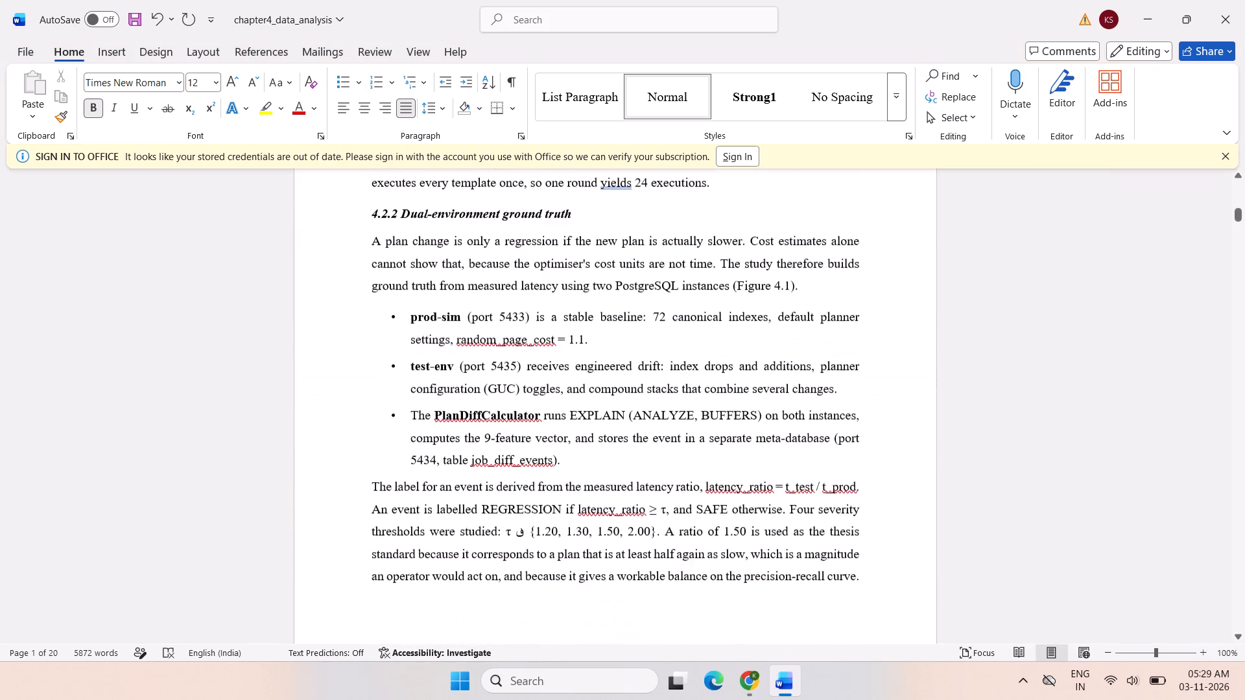
scroll(806, 535, "down", 7)
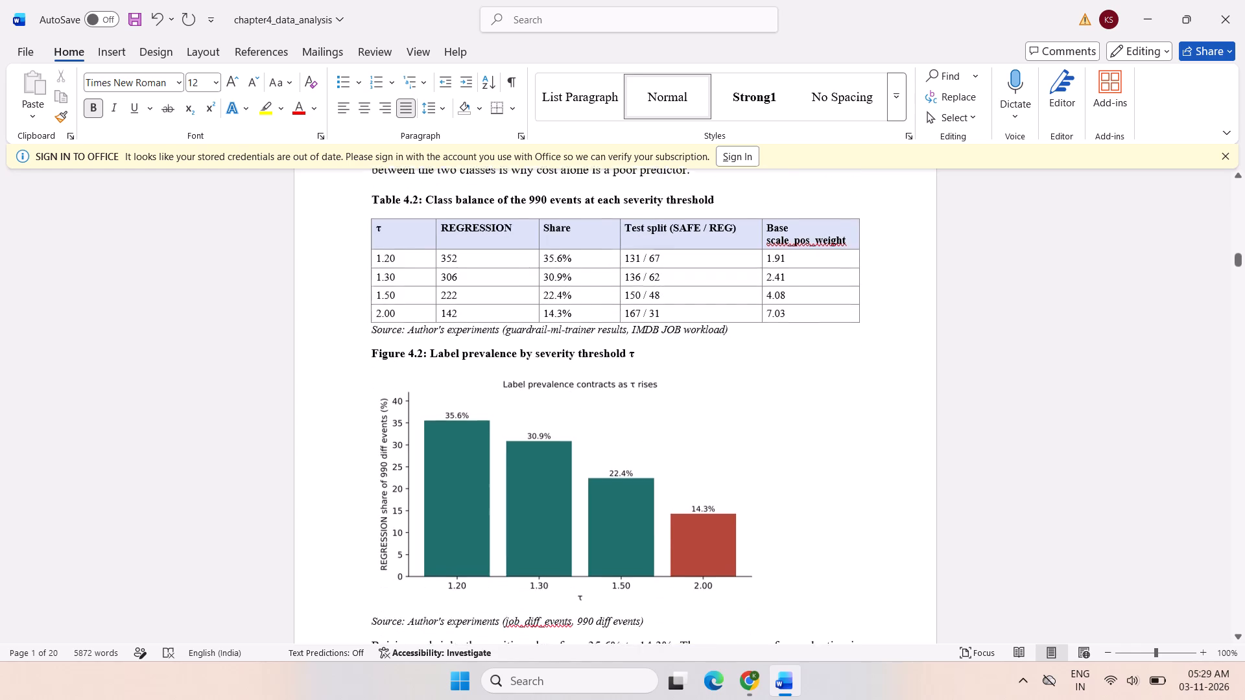
scroll(806, 535, "down", 4)
scroll(806, 535, "up", 1)
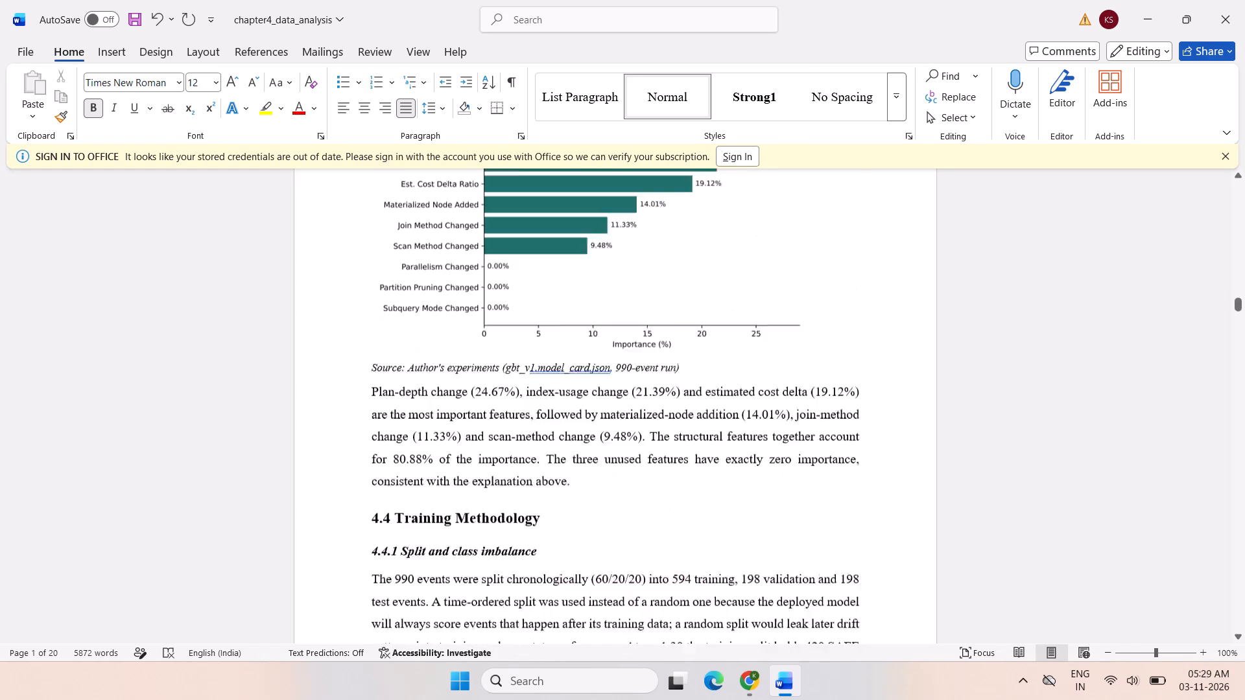
scroll(806, 535, "up", 2)
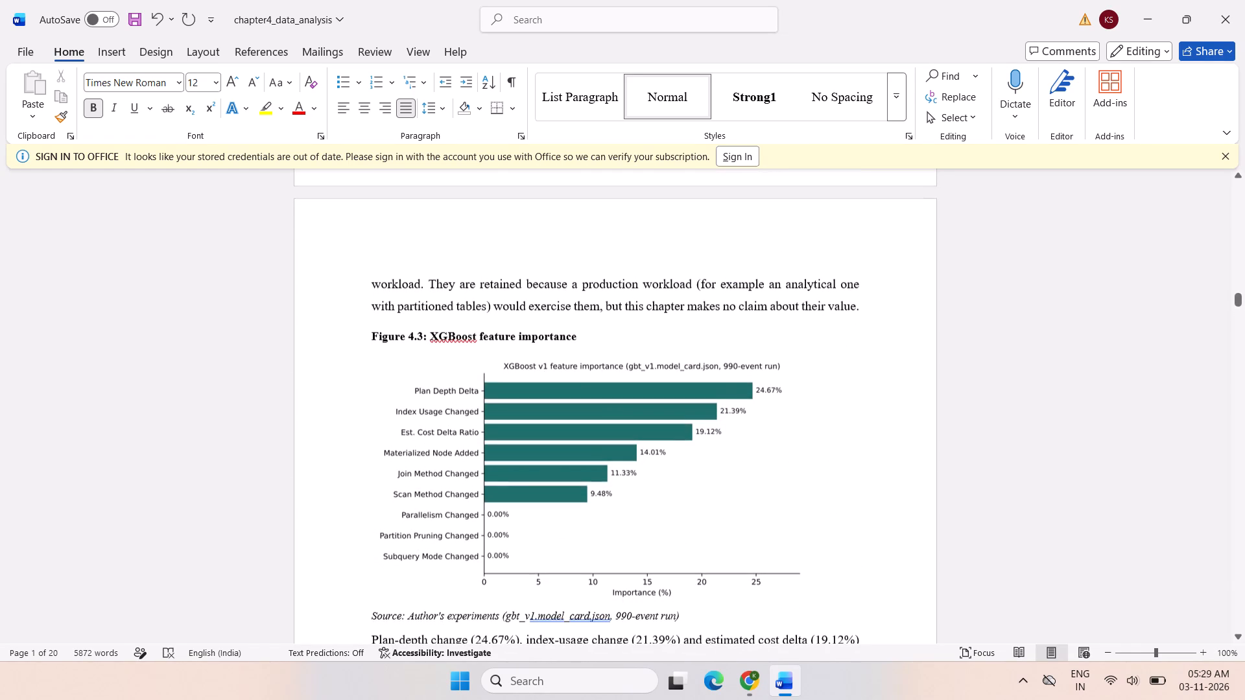
scroll(806, 535, "up", 2)
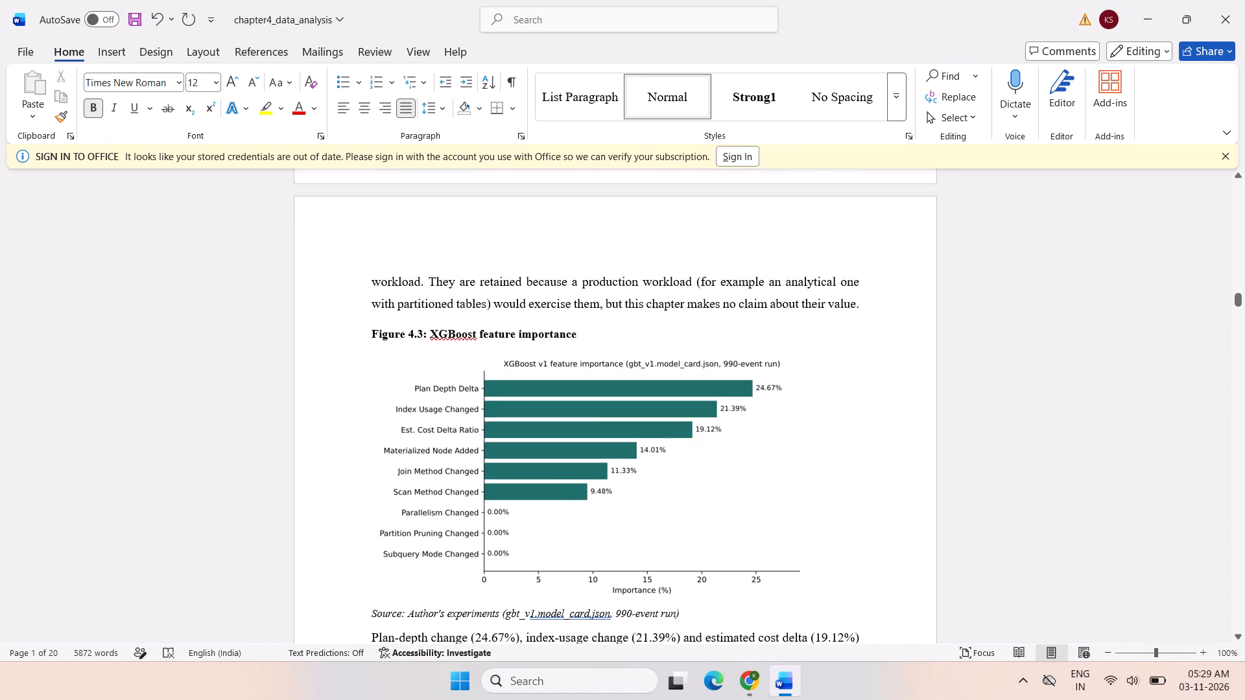
Accept the grammar suggestion "REGRESSIONS" for the flagged word ending the first paragraph of section 4.4.1.
scroll(727, 539, "down", 2)
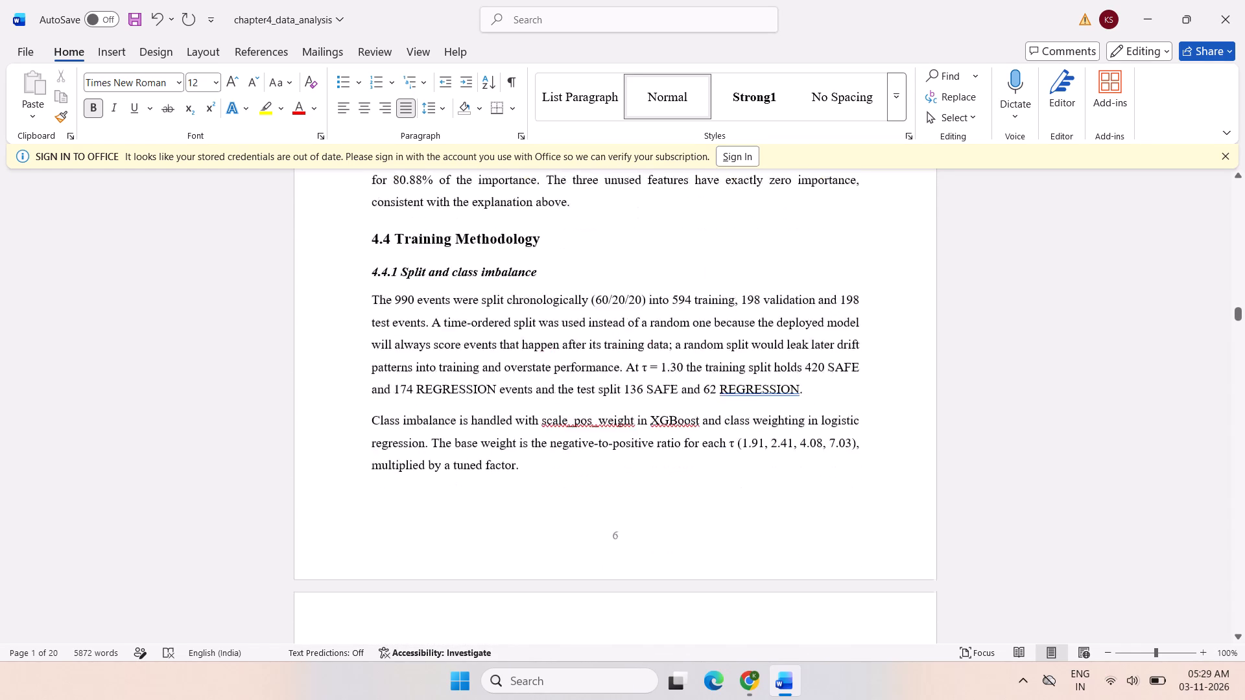
scroll(727, 539, "down", 1)
left_click(759, 229)
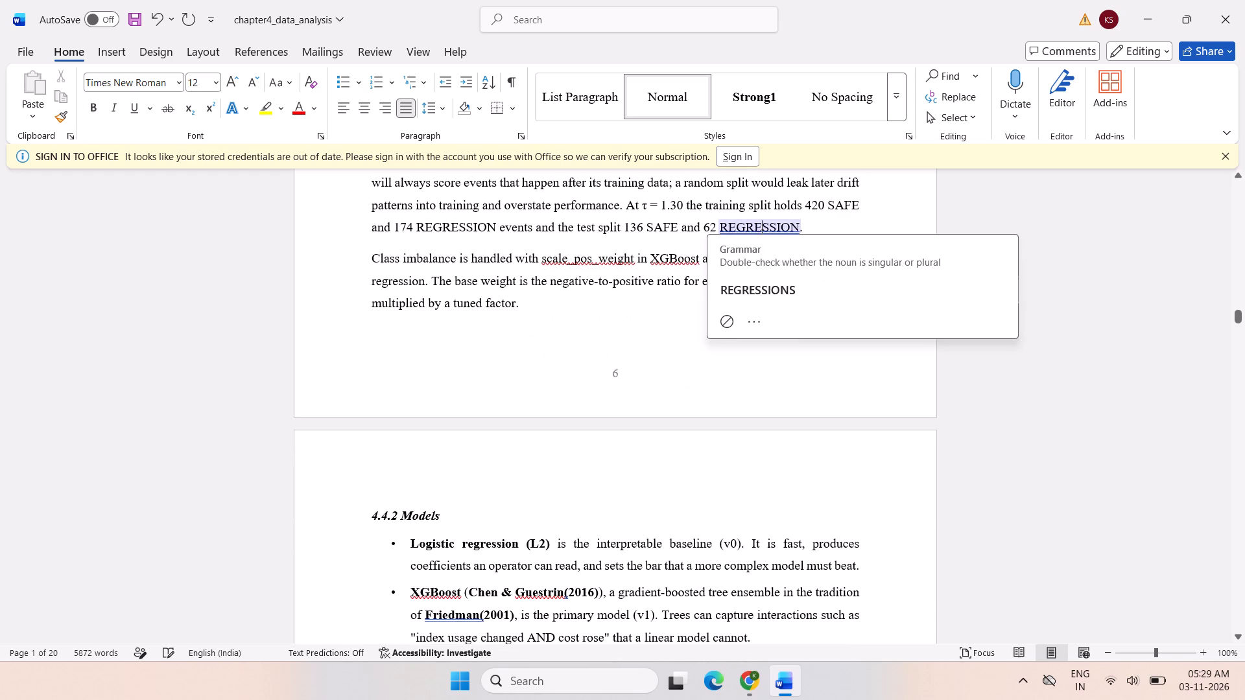
left_click(758, 288)
Cut the "Figure 4.3: XGBoost feature importance" caption from above its chart.
scroll(674, 389, "up", 4)
scroll(674, 389, "down", 1)
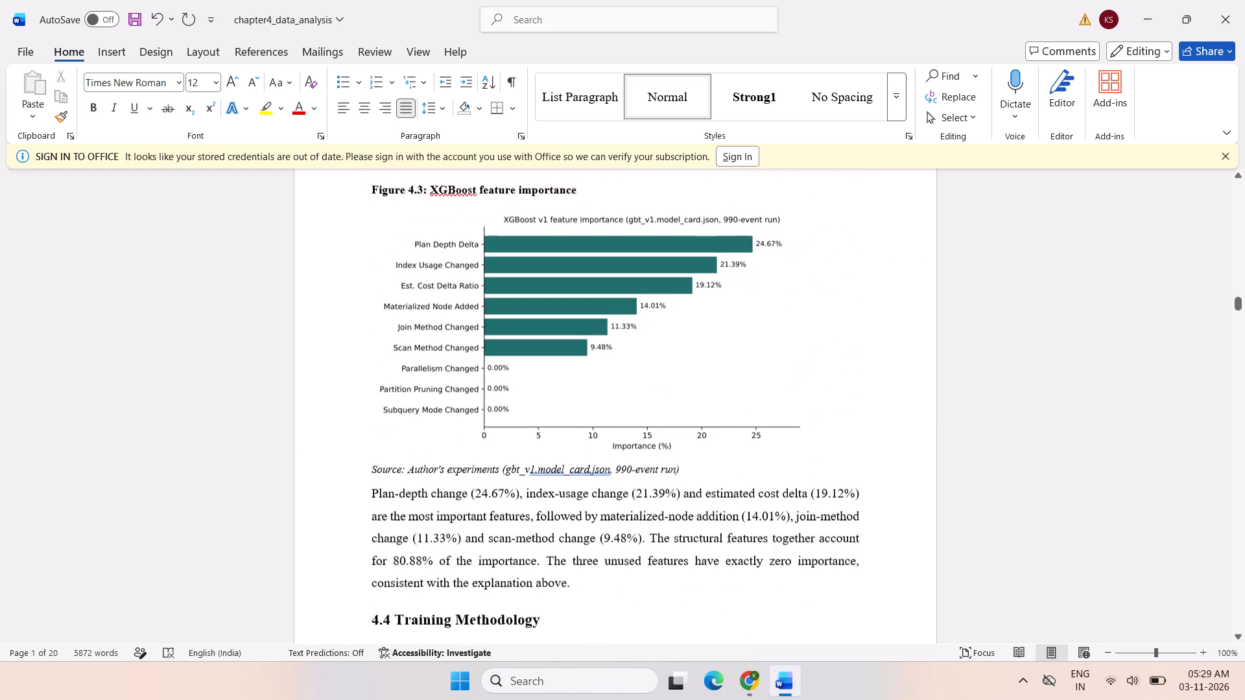
scroll(674, 389, "down", 1)
scroll(674, 389, "up", 5)
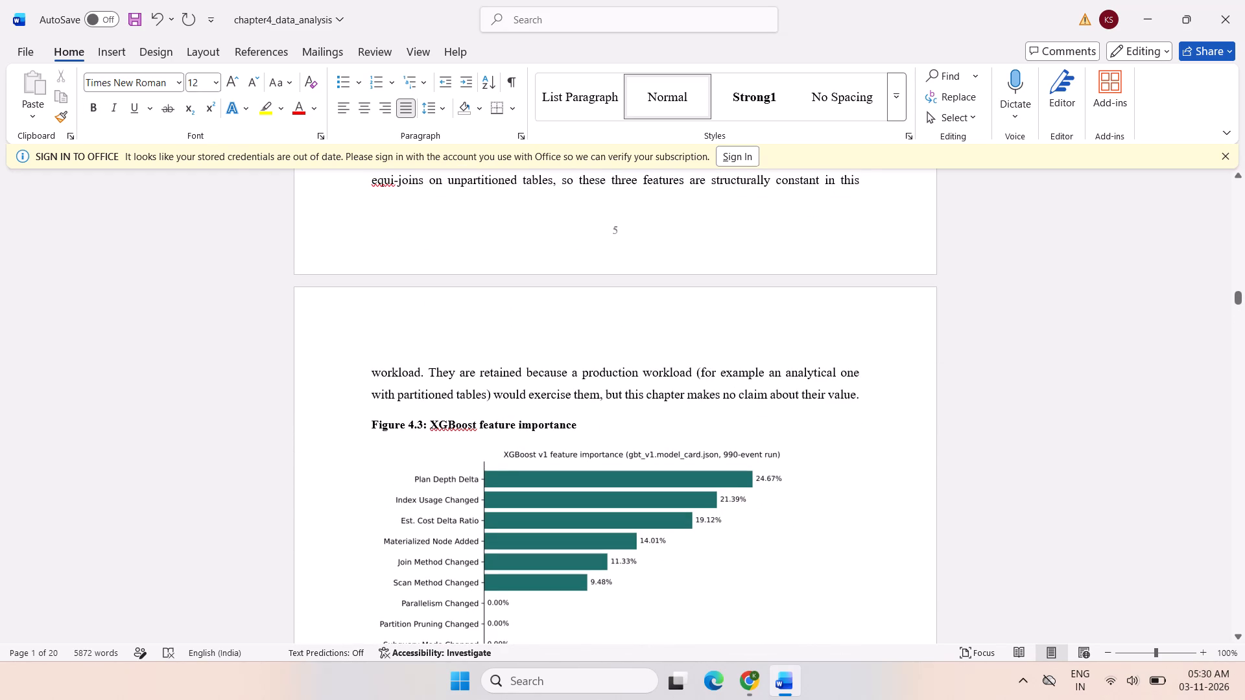
scroll(639, 480, "down", 1)
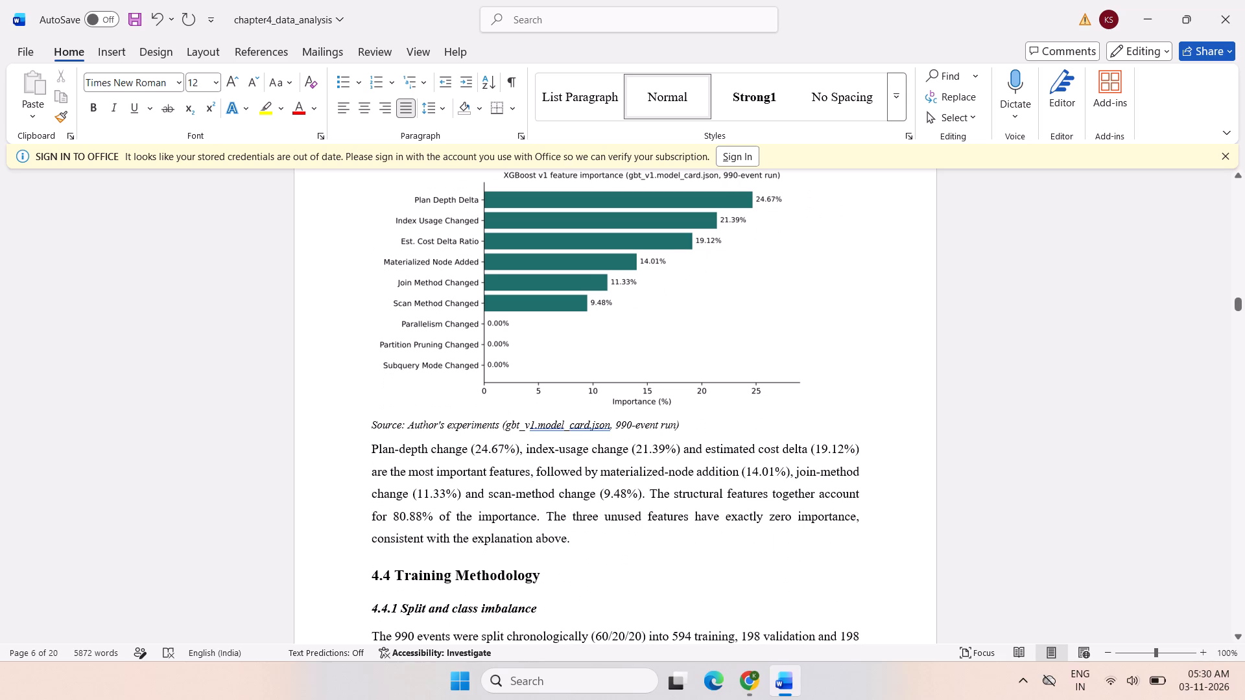
scroll(536, 460, "up", 2)
scroll(536, 460, "down", 1)
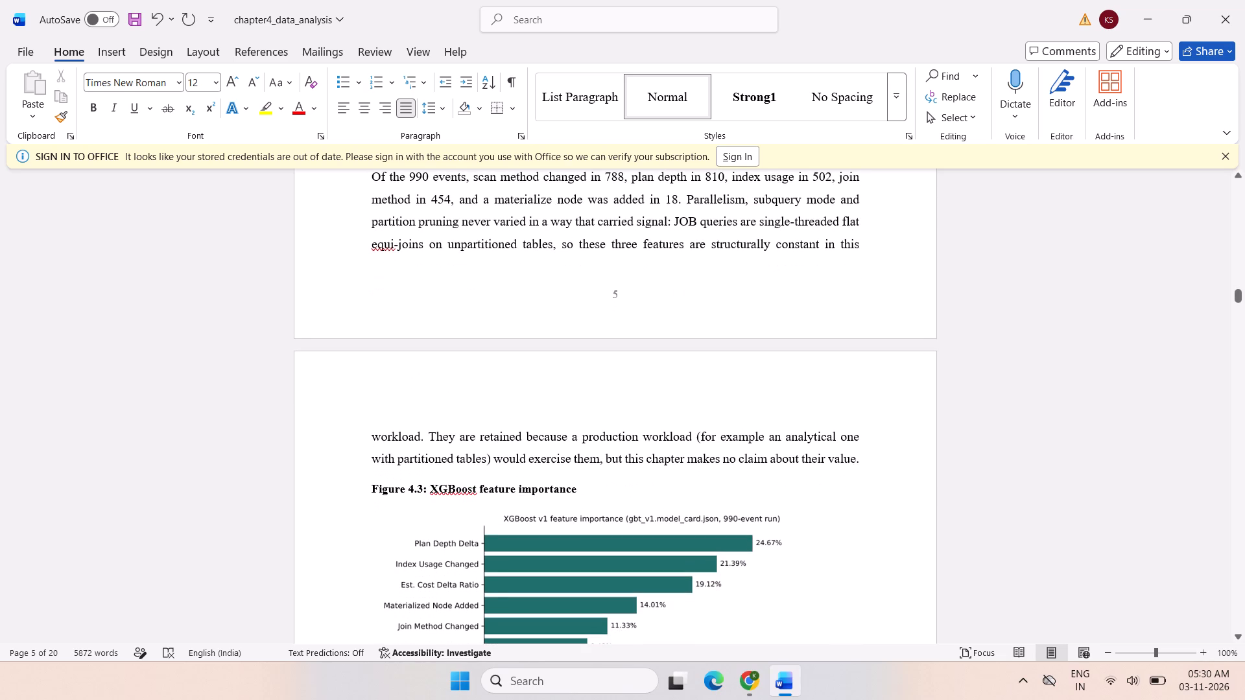
left_click_drag(576, 487, 364, 498)
key("ctrl+x")
left_click(364, 498, "ctrl")
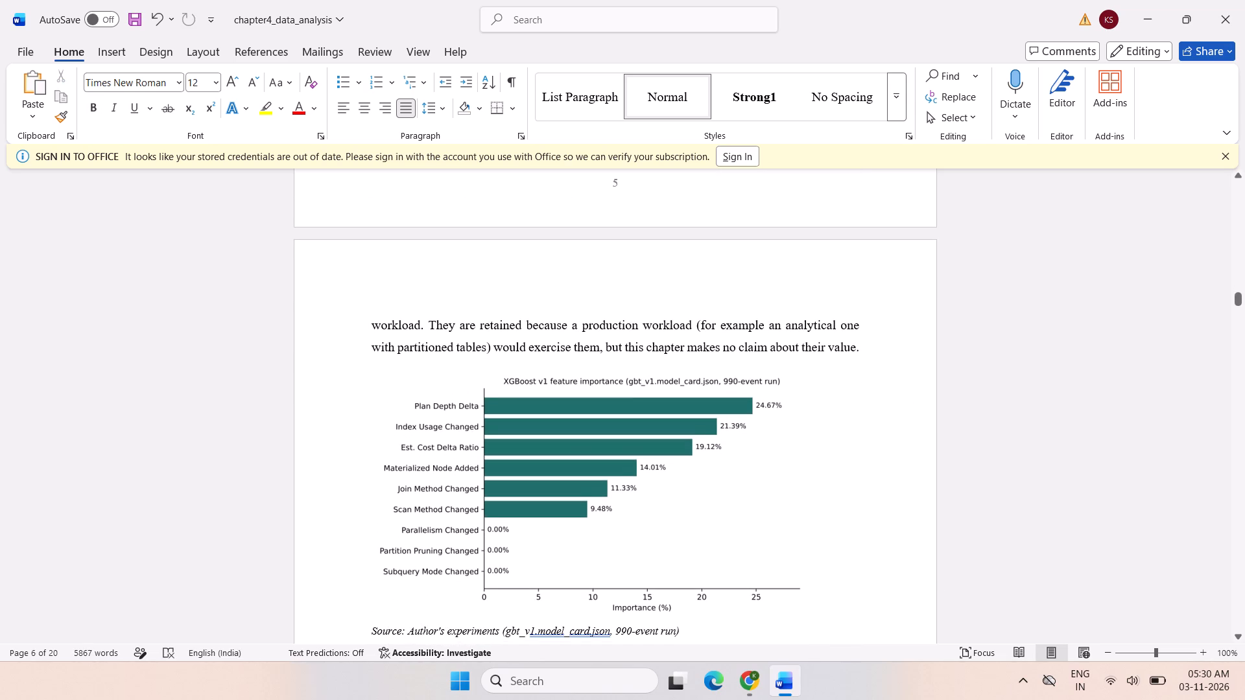
key("ctrl+v")
key("ctrl+z")
Indent the italic source line under the Figure 4.3 chart by three tab stops.
scroll(566, 630, "down", 1)
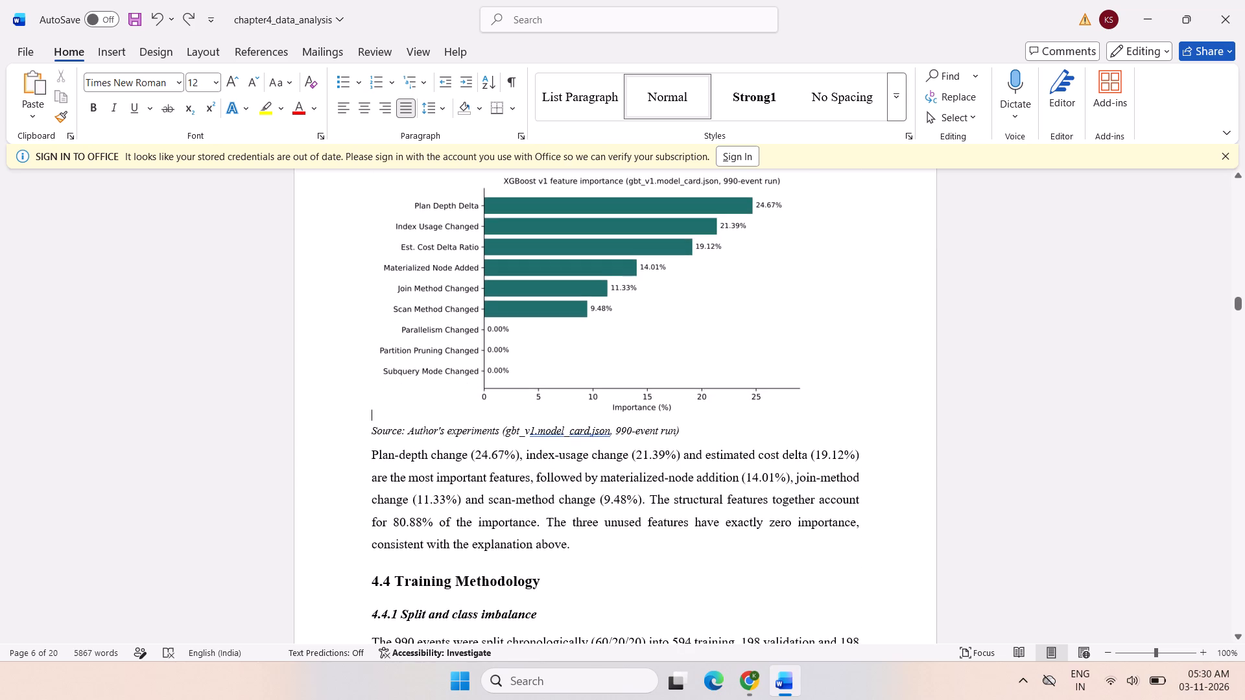
left_click(690, 432)
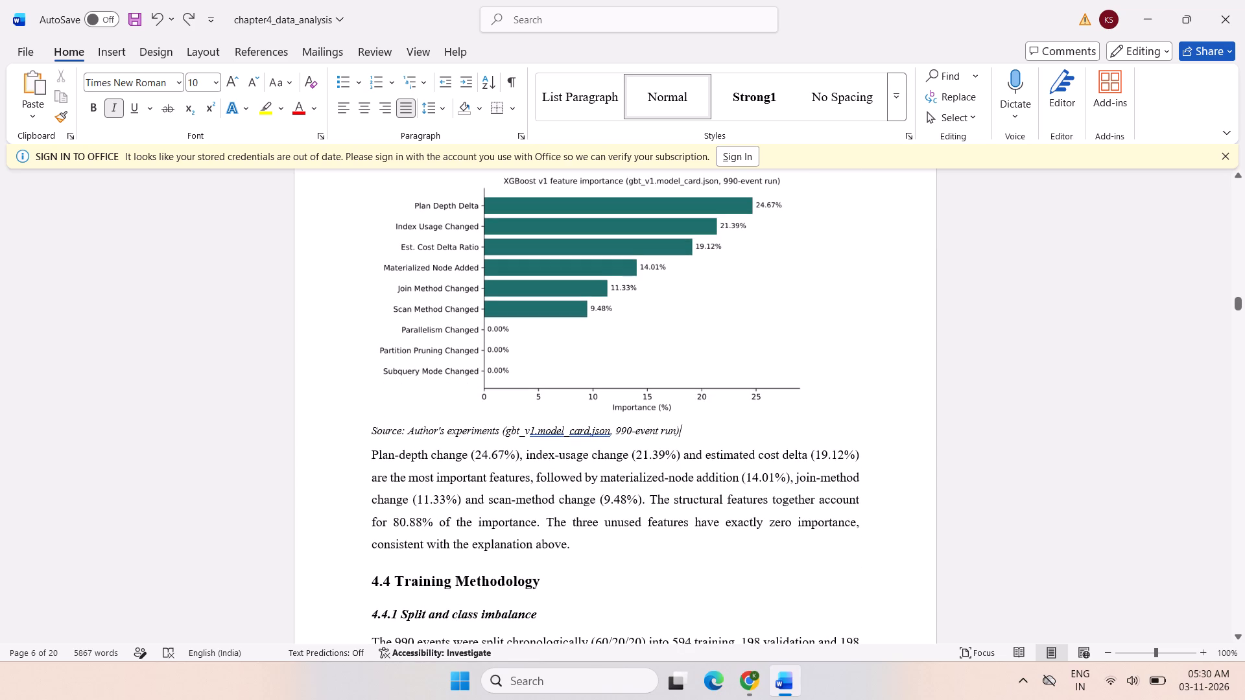
left_click(370, 428)
key("Tab")
key("Tab")
key("Tab")
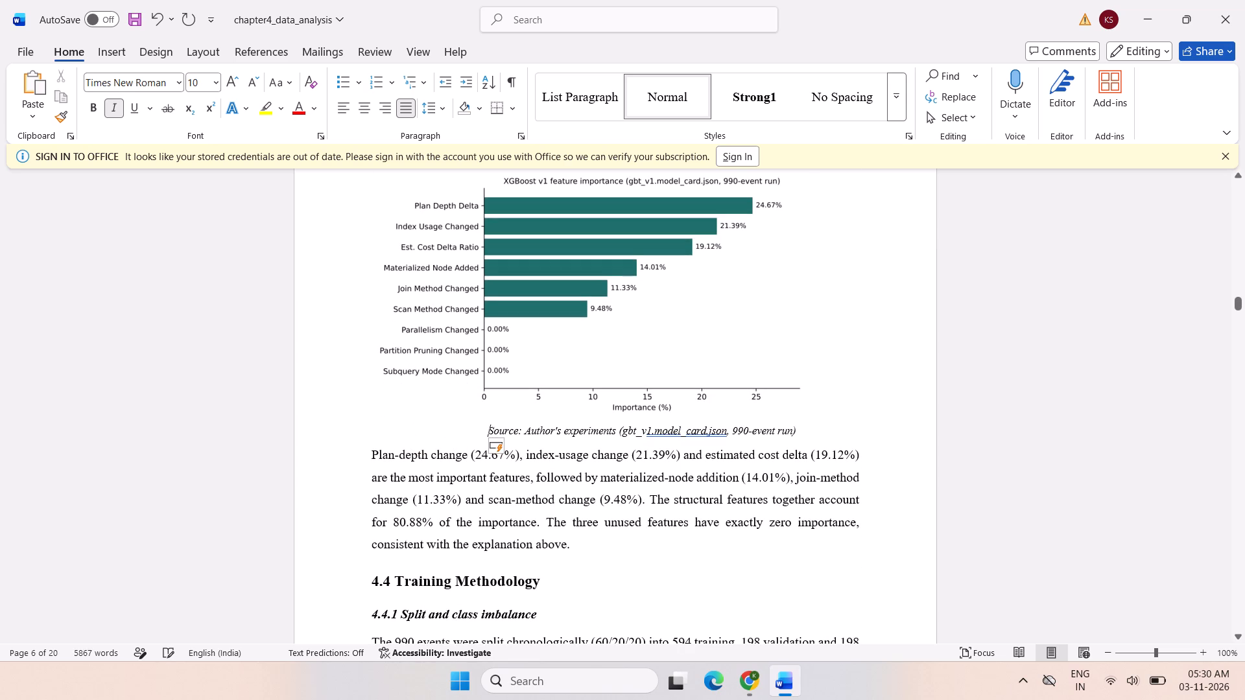
Paste the cut Figure 4.3 caption on a new line directly below the chart's source line.
left_click(796, 423)
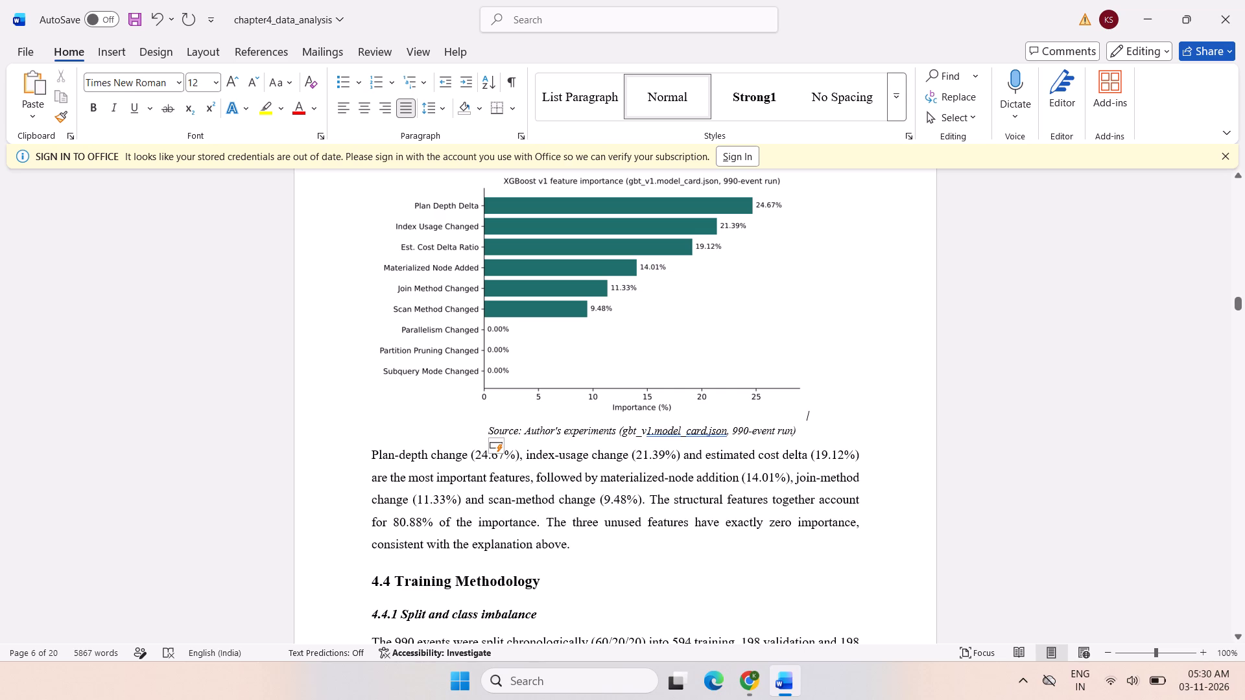
left_click(798, 430)
key("Return")
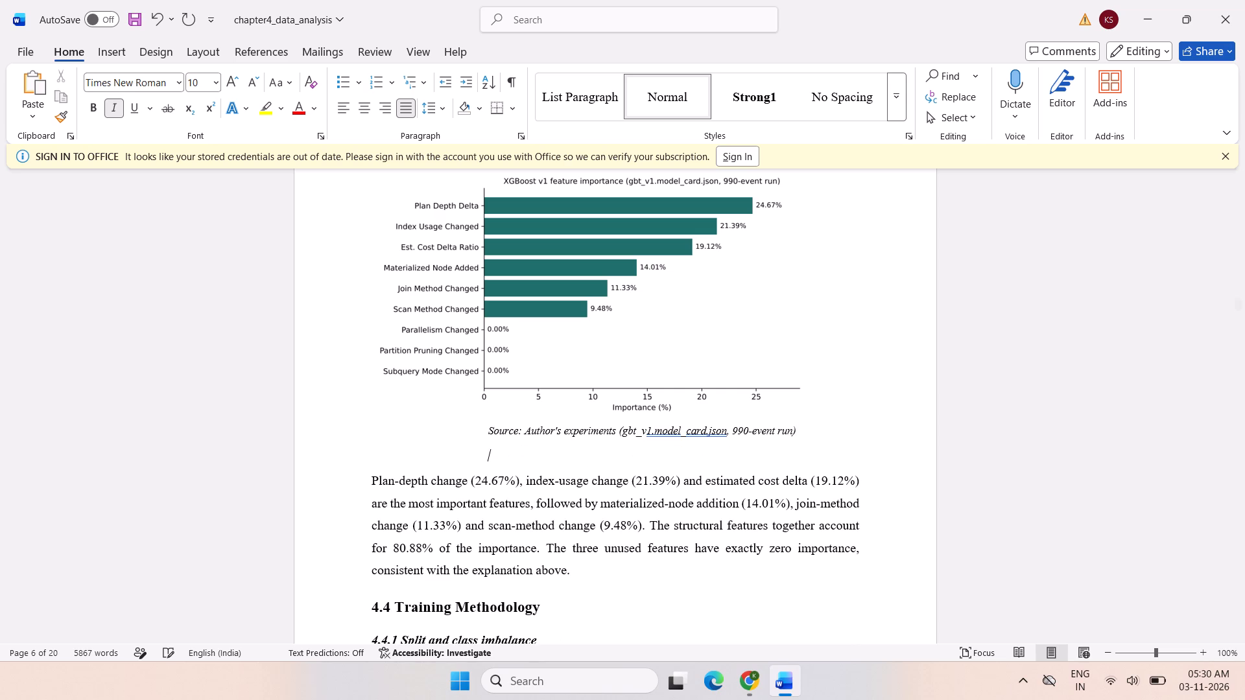
key("ctrl+v")
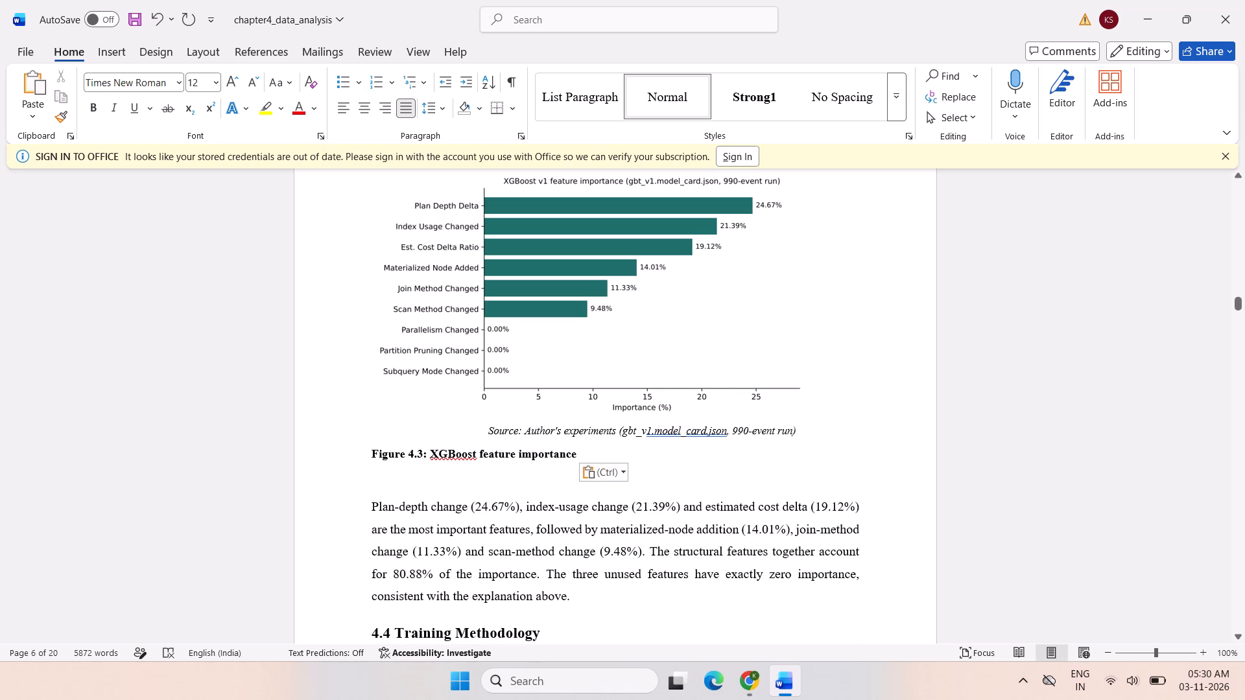
Indent the moved Figure 4.3 caption by four tab stops and remove the blank line beneath it.
left_click(366, 457)
key("Tab")
key("Tab")
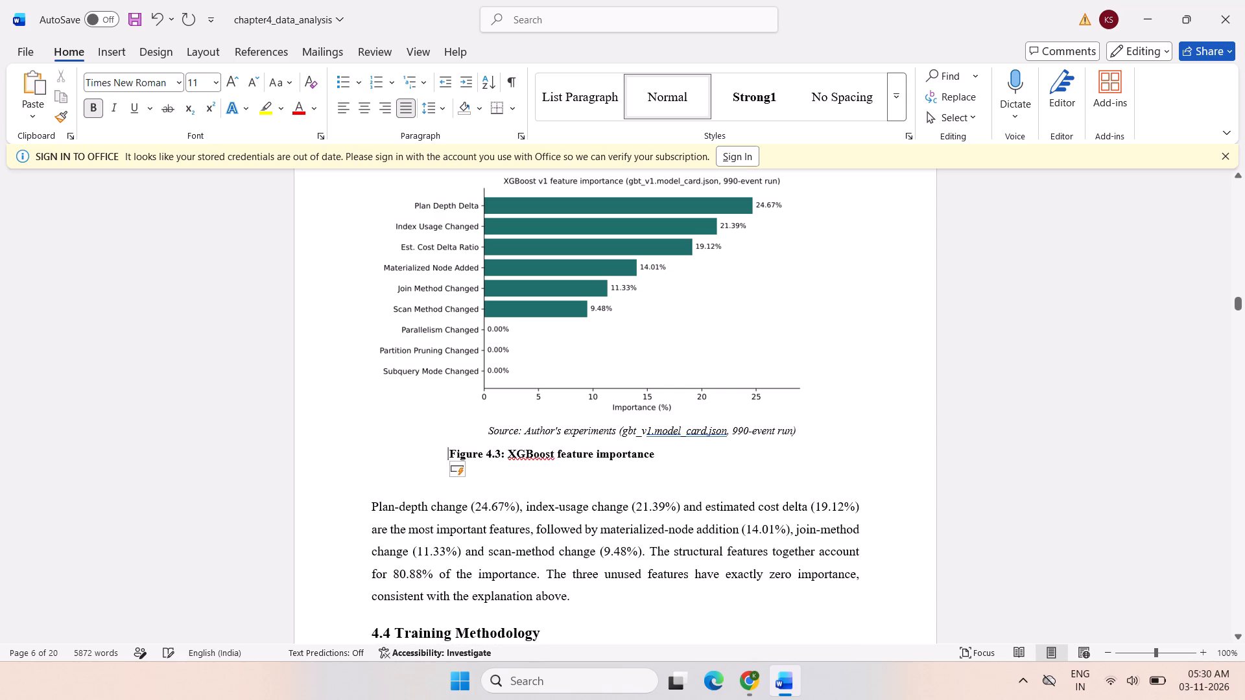
key("Tab")
key("Tab")
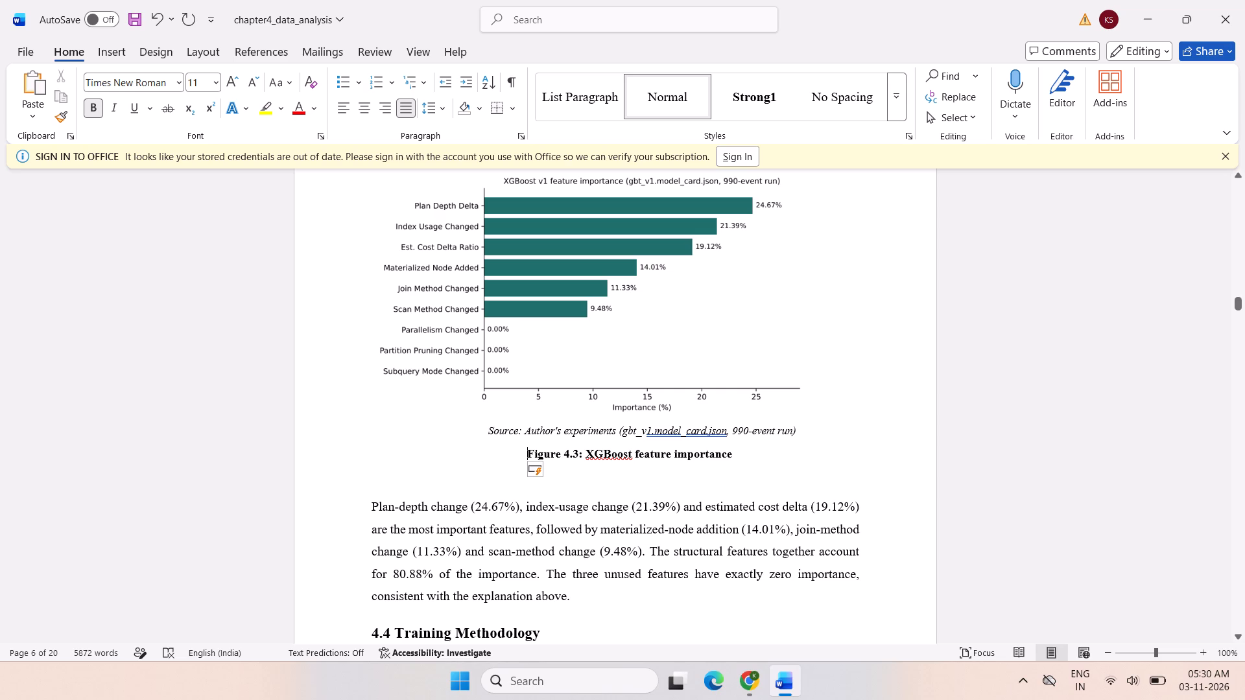
left_click(371, 507)
key("BackSpace")
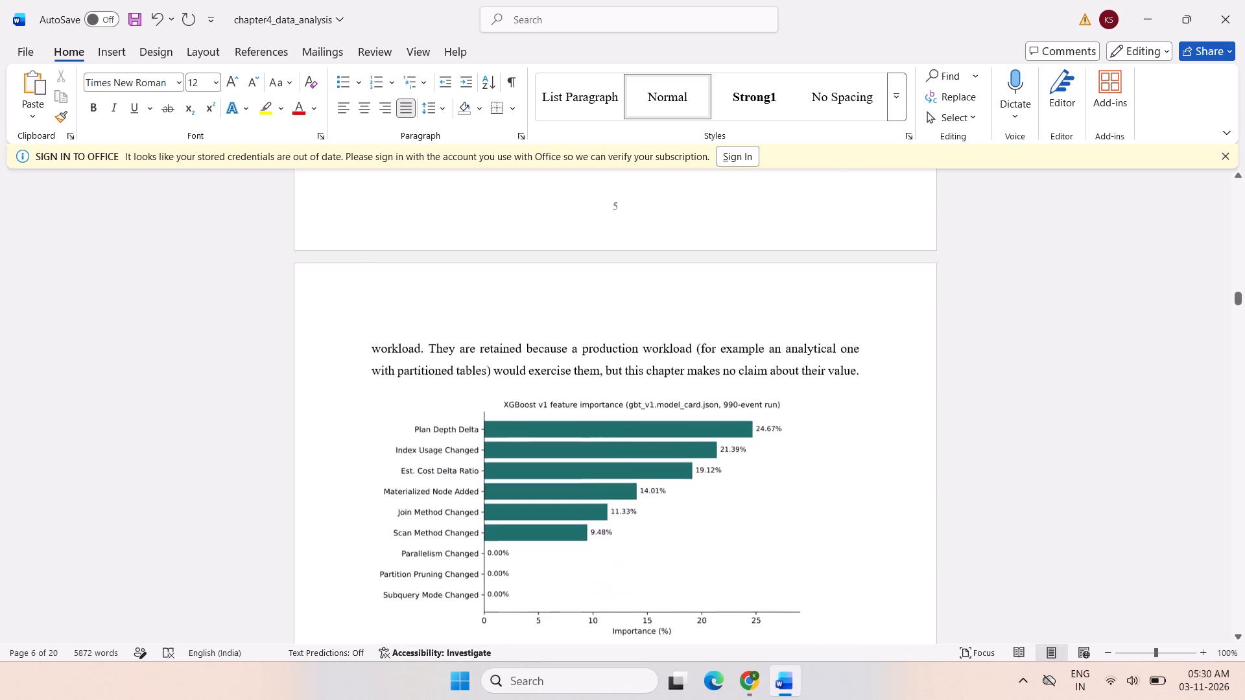
Examine the Figure 4.4 caption and source line placement, and the surrounding text back to section 4.4.1.
scroll(639, 597, "down", 2)
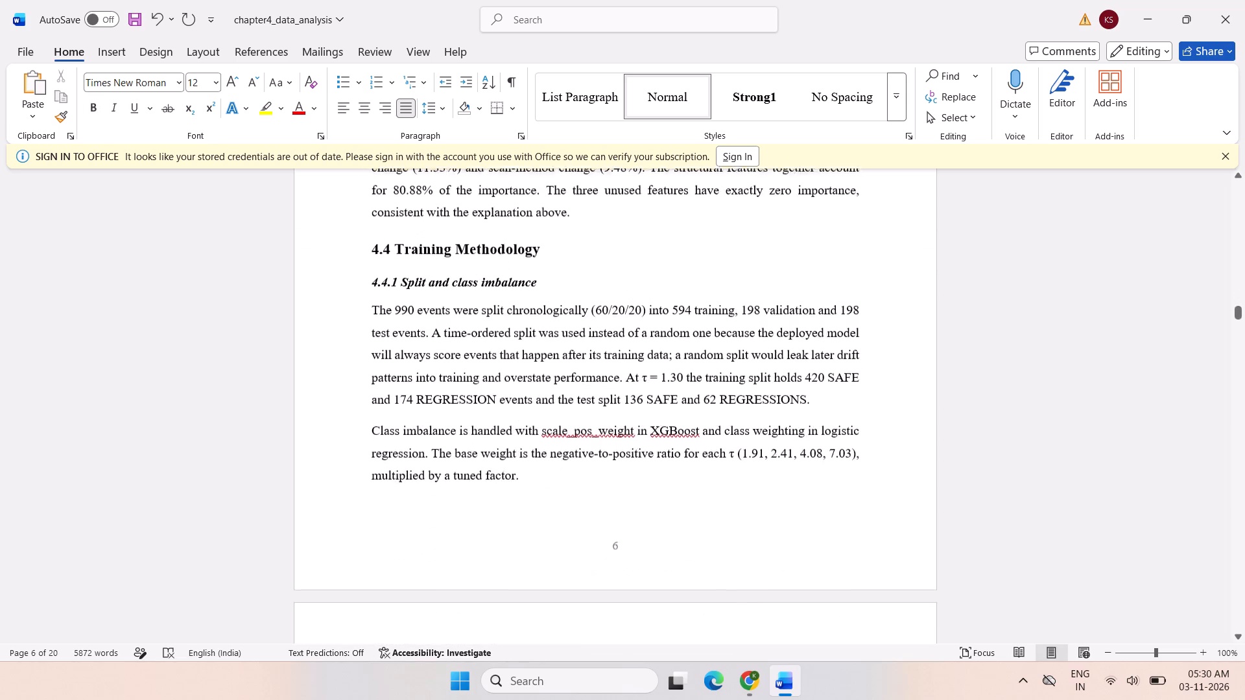
scroll(639, 597, "down", 5)
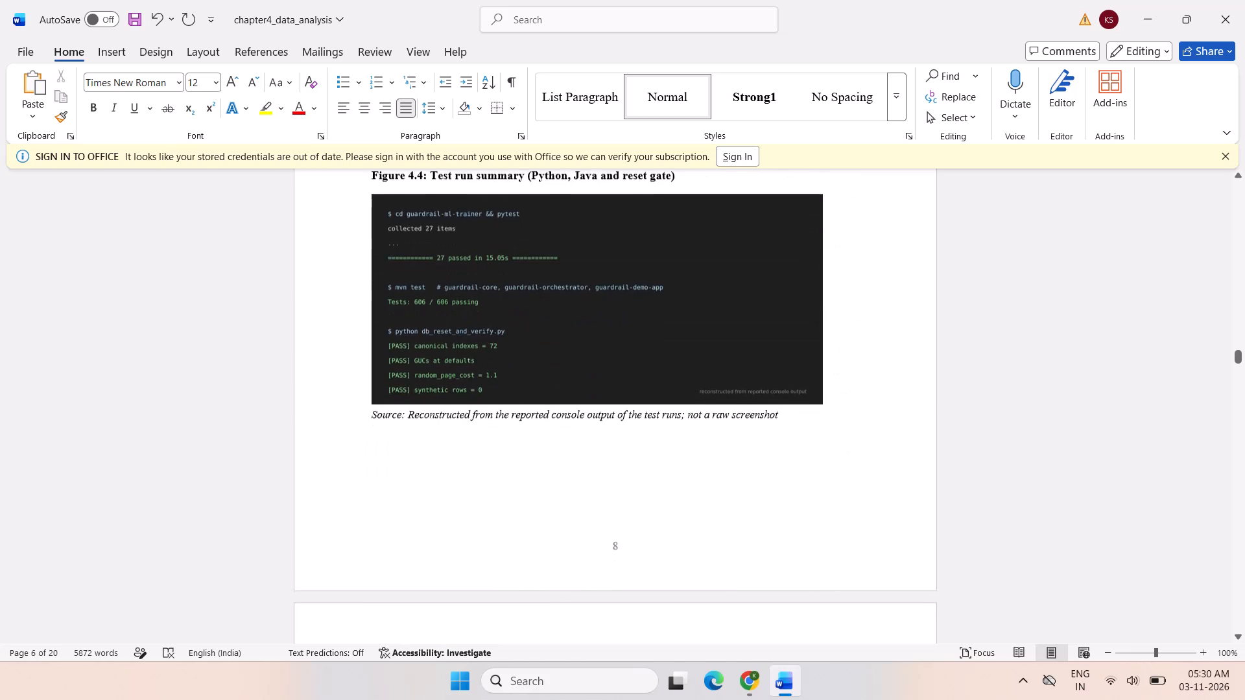
scroll(639, 597, "up", 1)
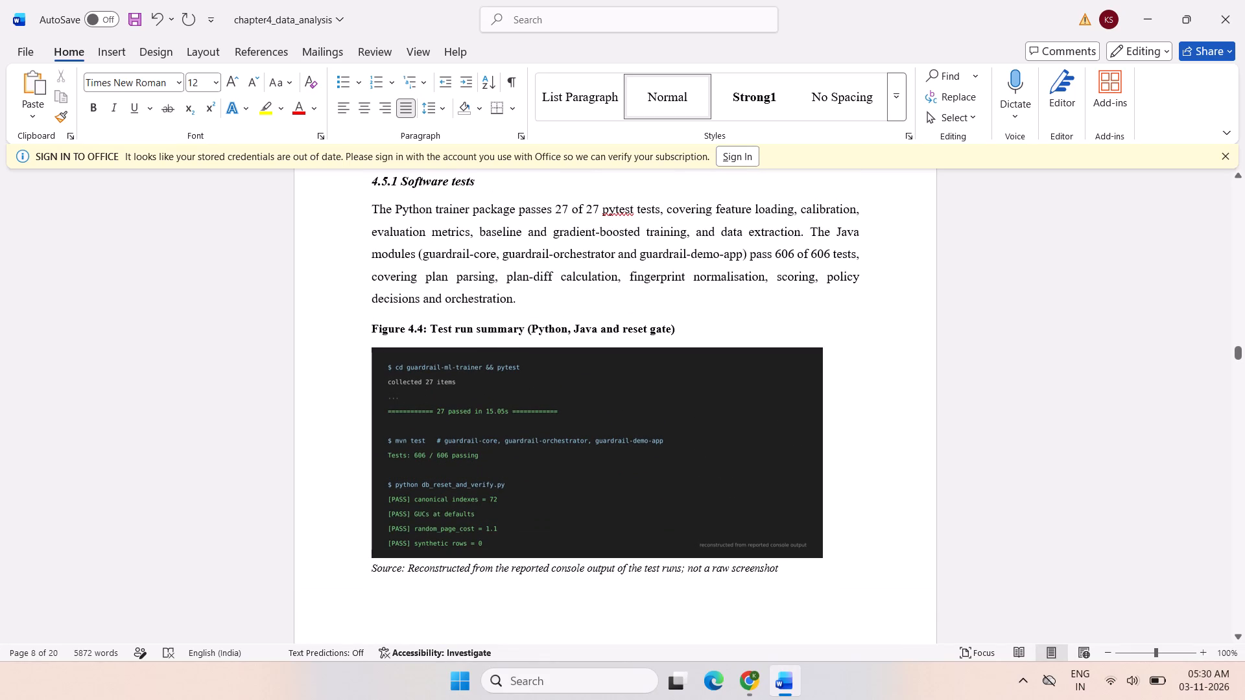
left_click(379, 322)
scroll(638, 438, "up", 1)
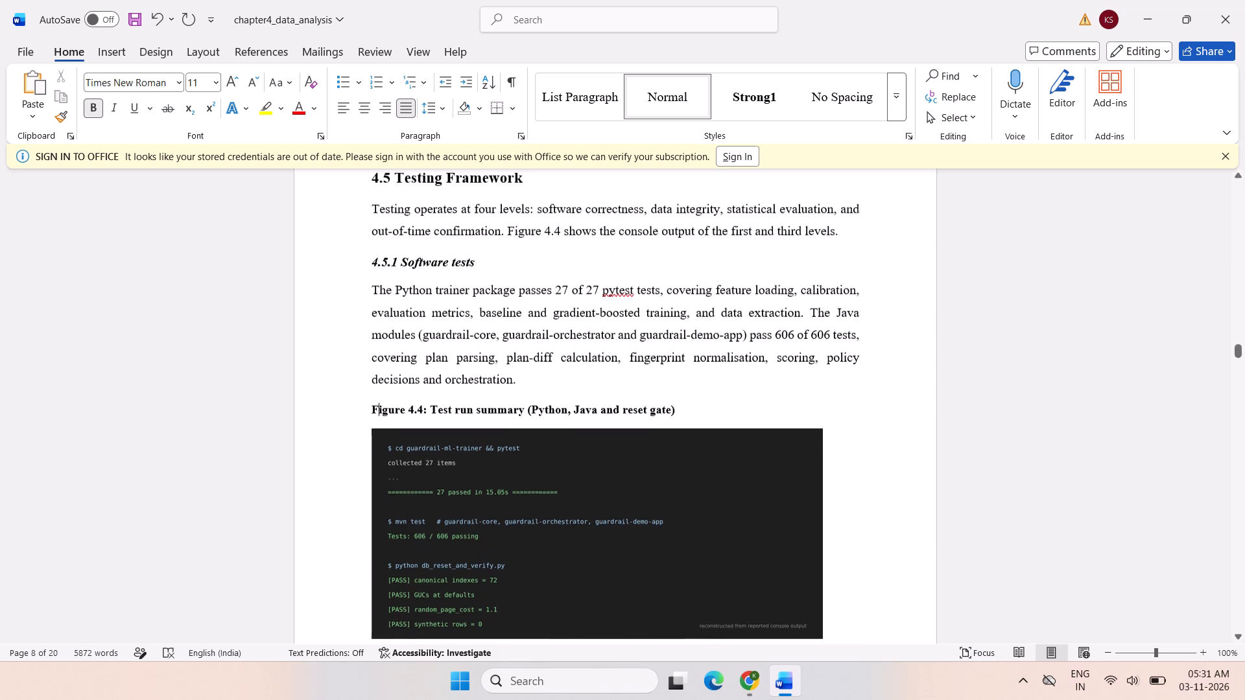
scroll(638, 438, "up", 1)
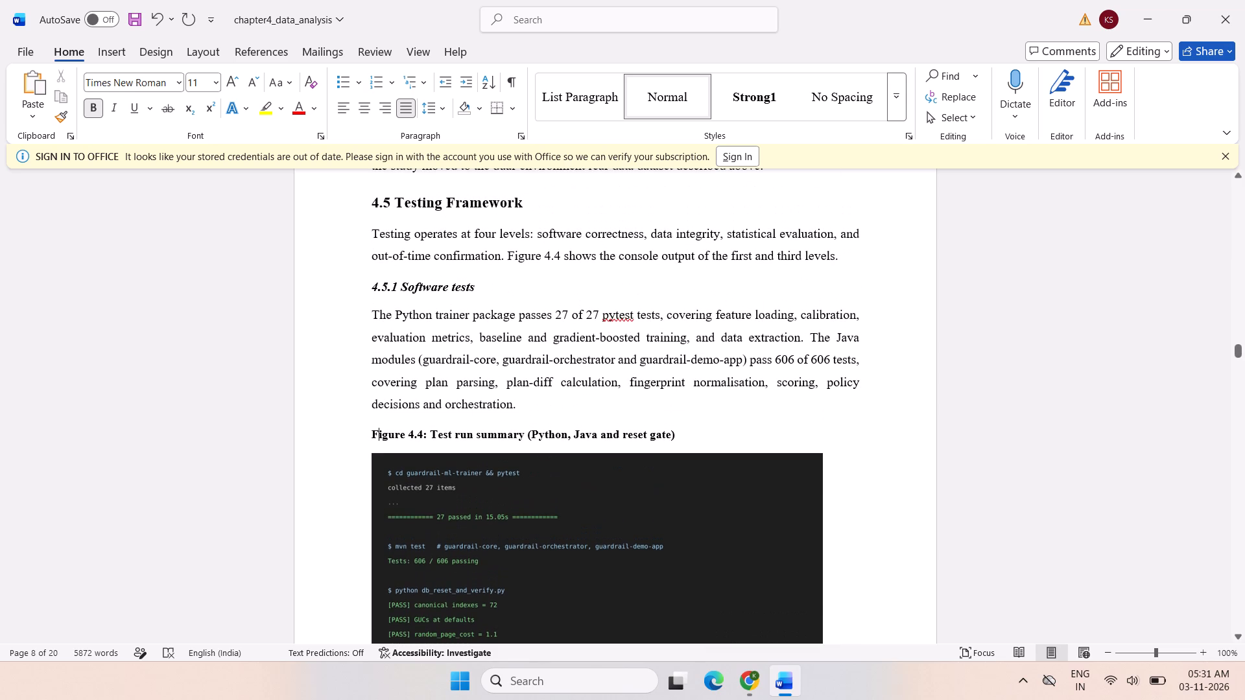
scroll(638, 438, "up", 2)
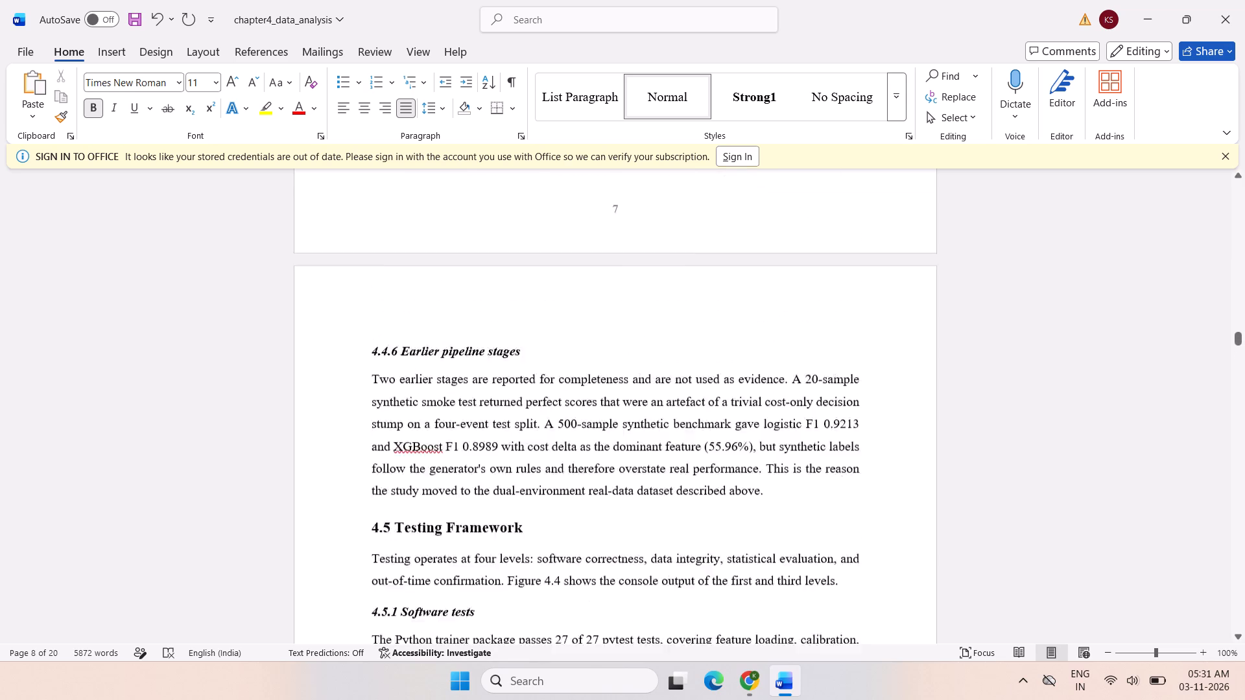
scroll(638, 438, "up", 6)
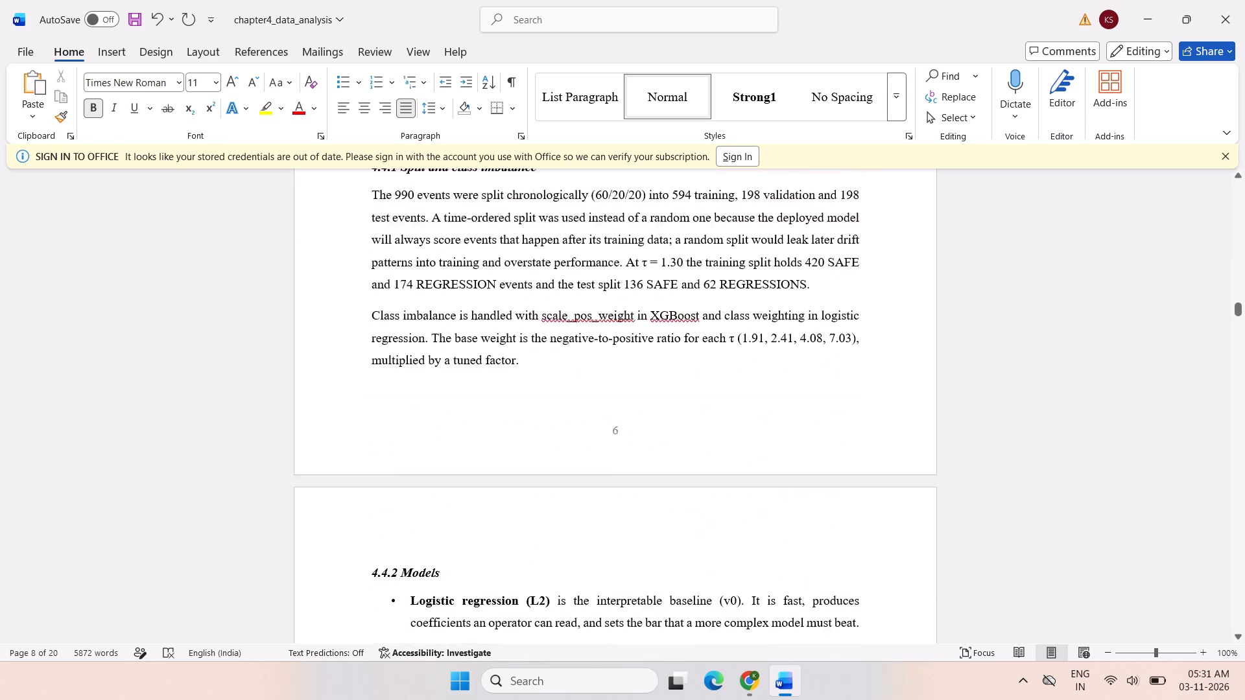
scroll(638, 438, "up", 1)
Indent the source line under the Figure 4.5 ROC-AUC chart by two tab stops.
scroll(638, 438, "down", 8)
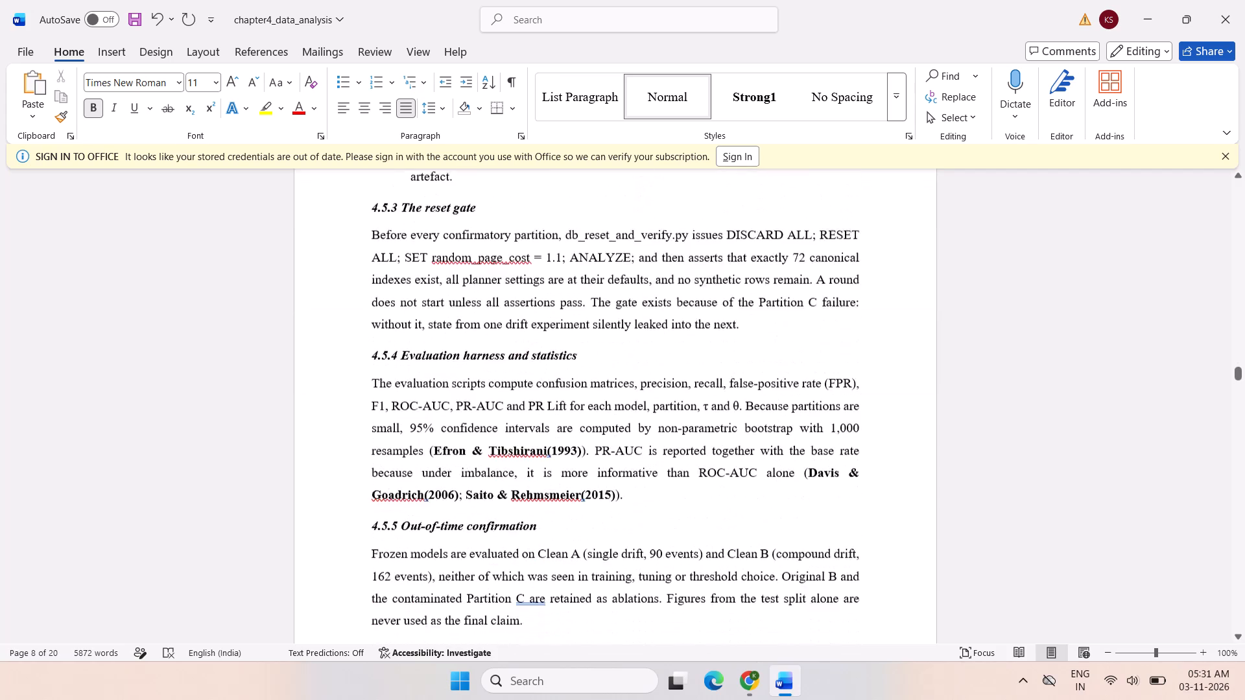
scroll(638, 438, "down", 8)
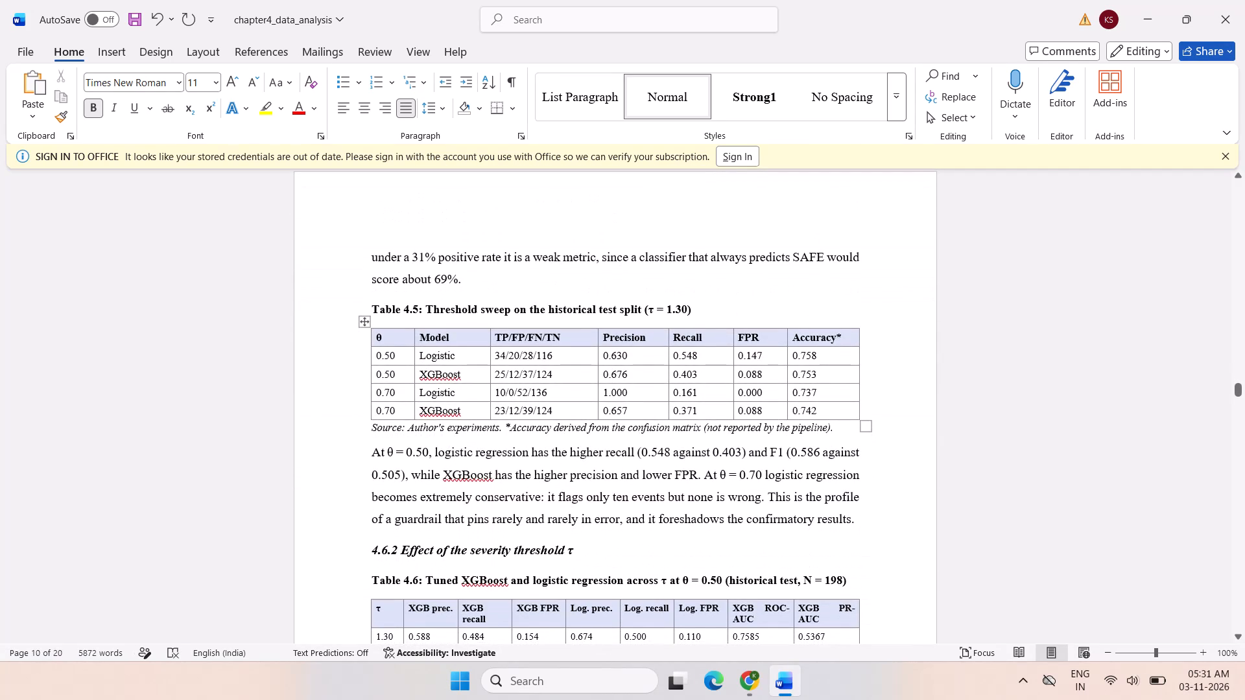
scroll(641, 450, "down", 5)
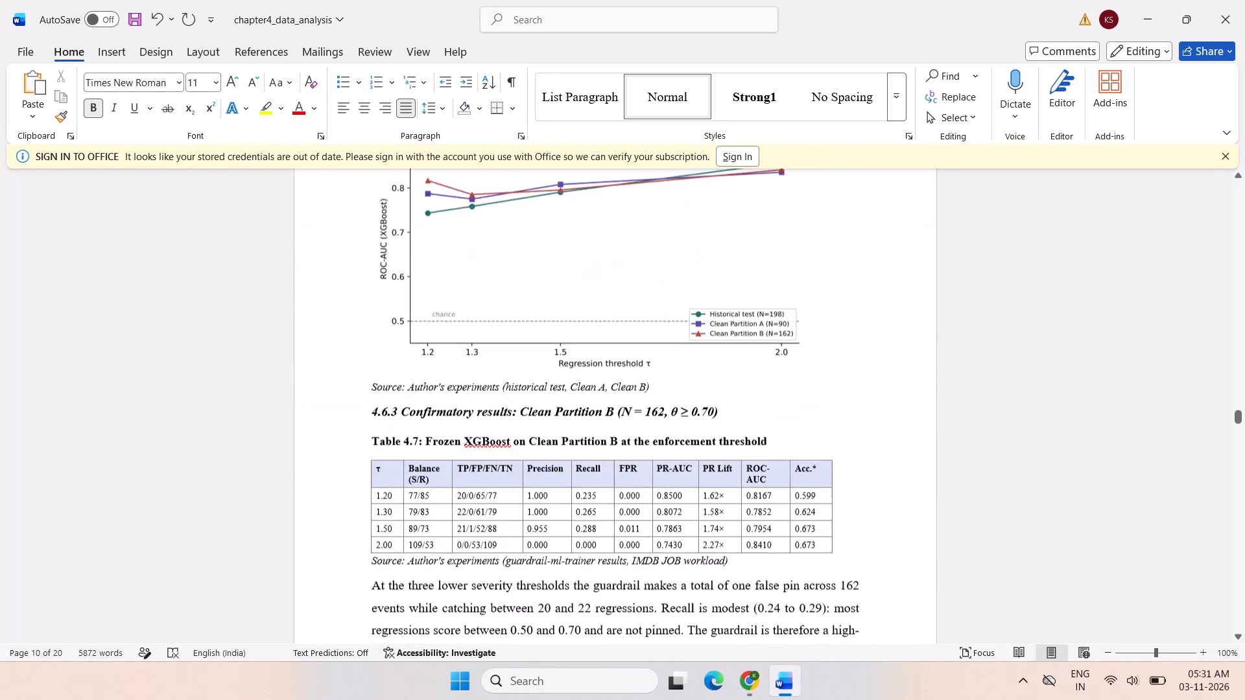
scroll(641, 450, "down", 2)
scroll(641, 450, "up", 2)
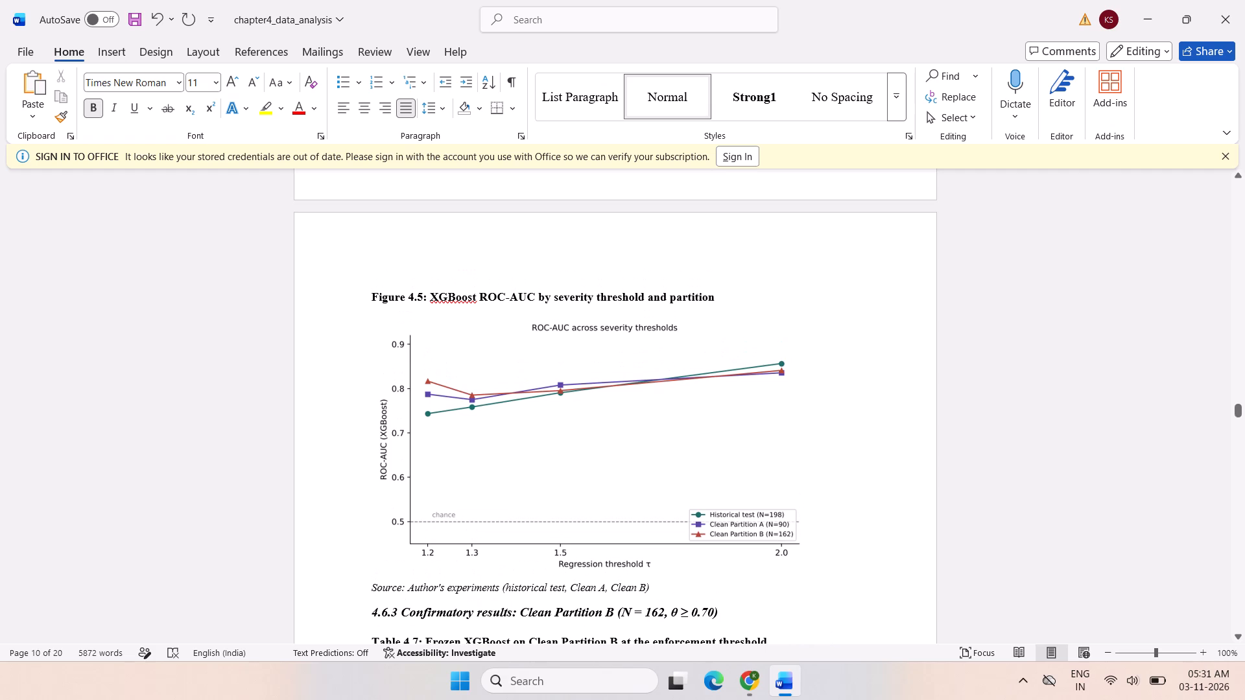
left_click(373, 589)
key("Tab")
key("Tab")
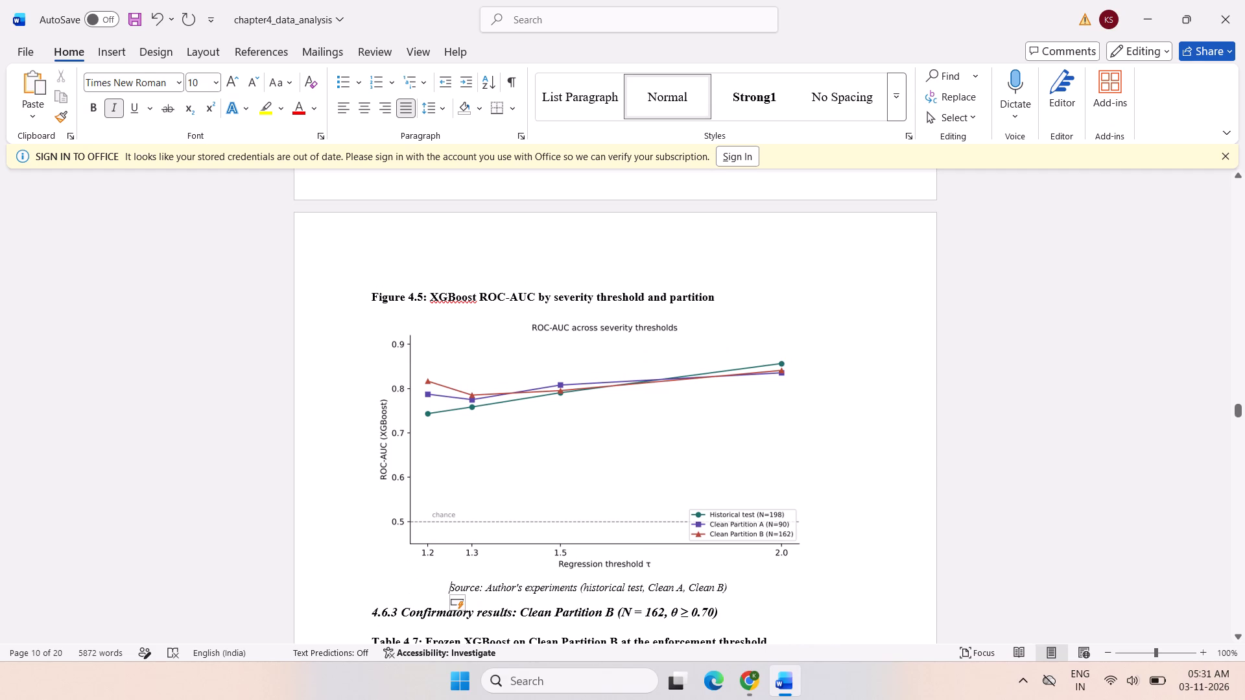
Indent the source line "Author's experiments (frozen models, N = 162)" under the paired bar charts by three tab stops.
scroll(461, 576, "down", 7)
scroll(461, 576, "up", 1)
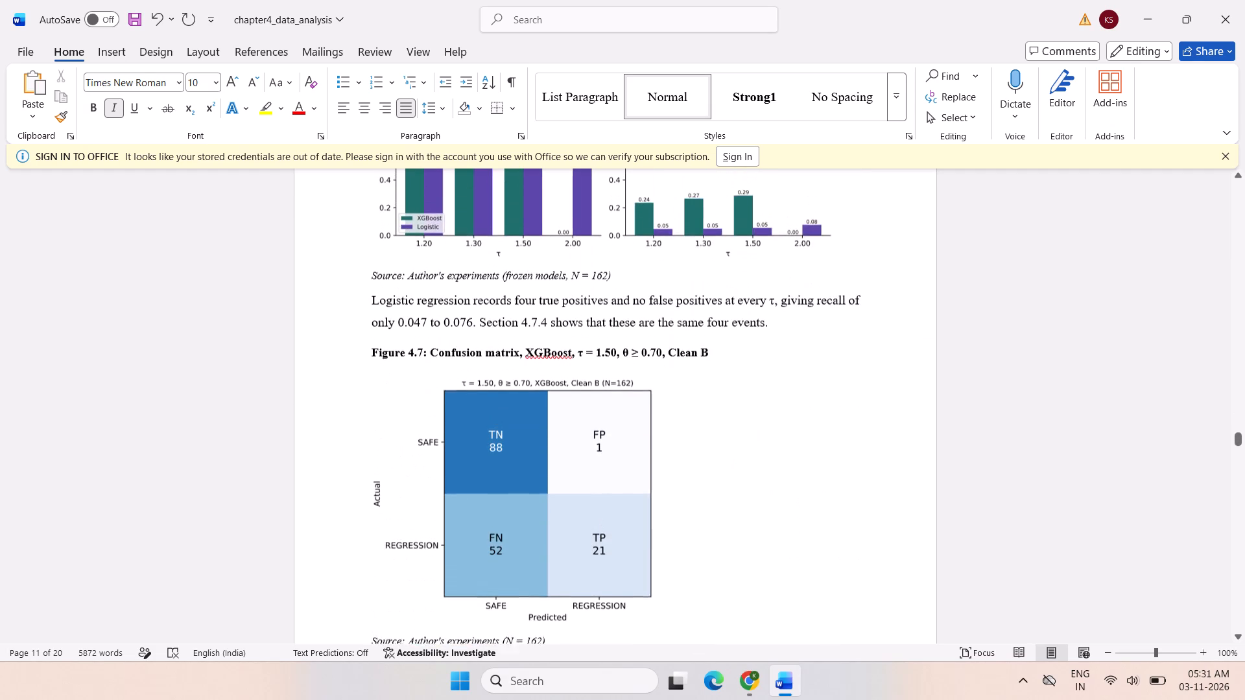
left_click(370, 282)
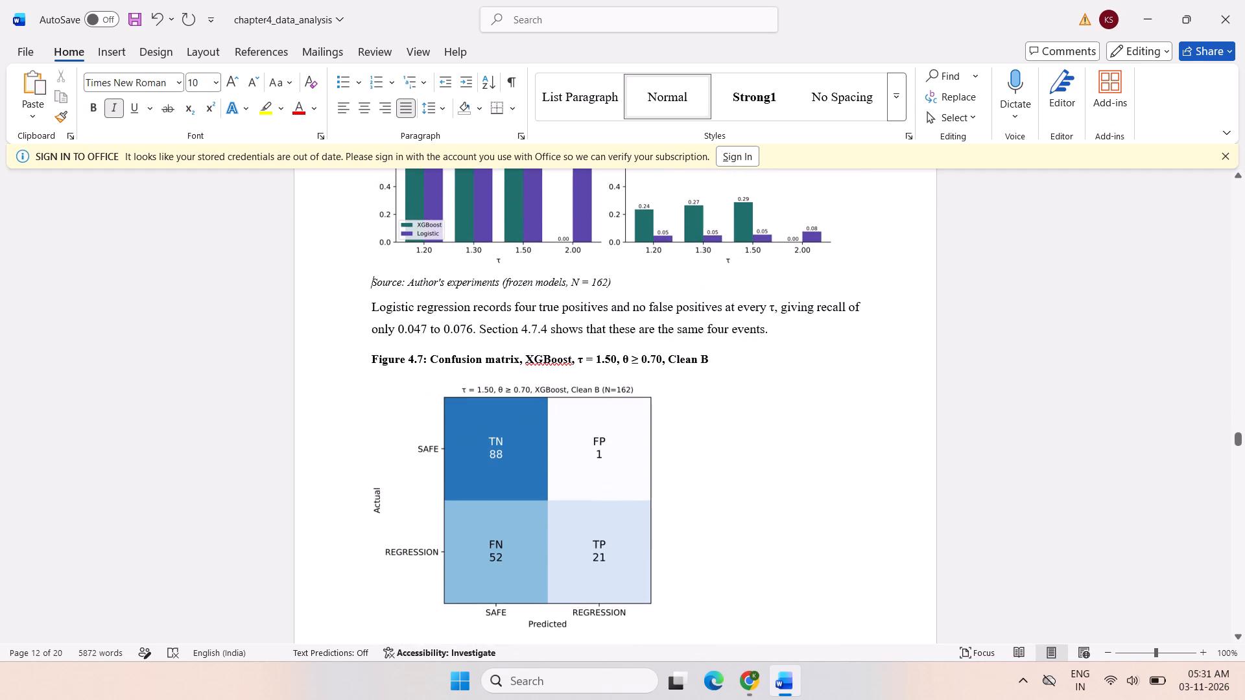
key("Tab")
key("Tab")
key("Tab")
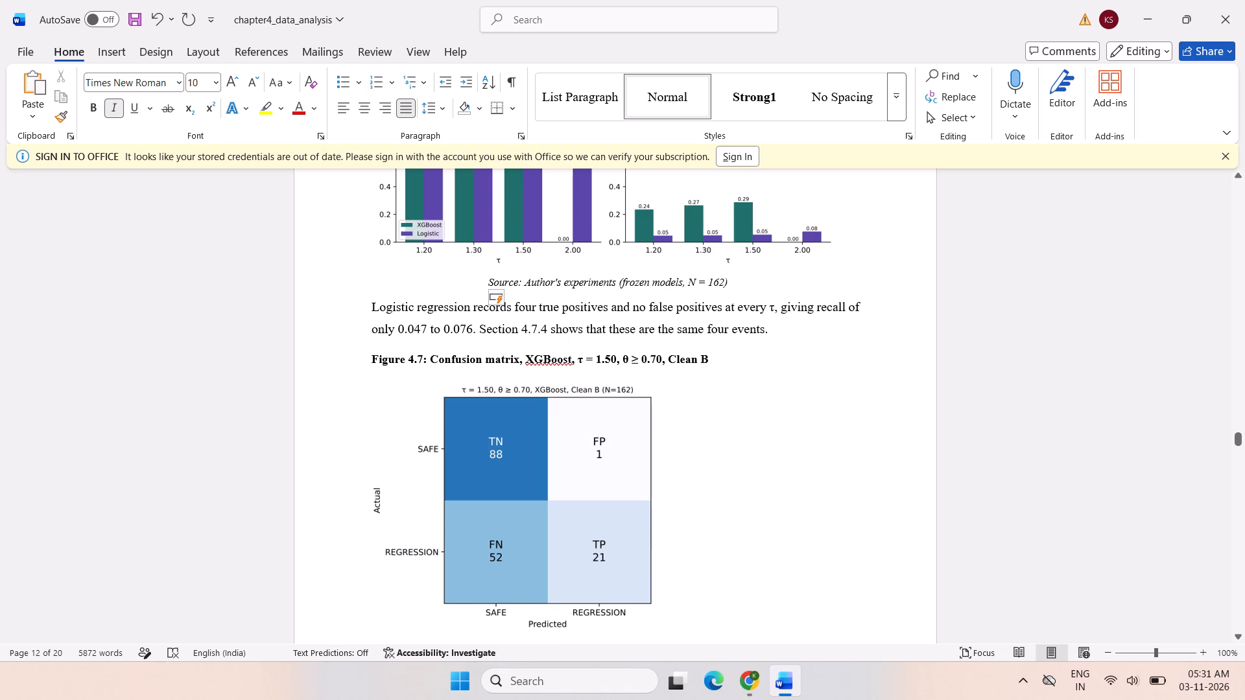
Indent the source line under the Figure 4.7 confusion matrix by three tab stops.
scroll(448, 385, "down", 2)
left_click(366, 226)
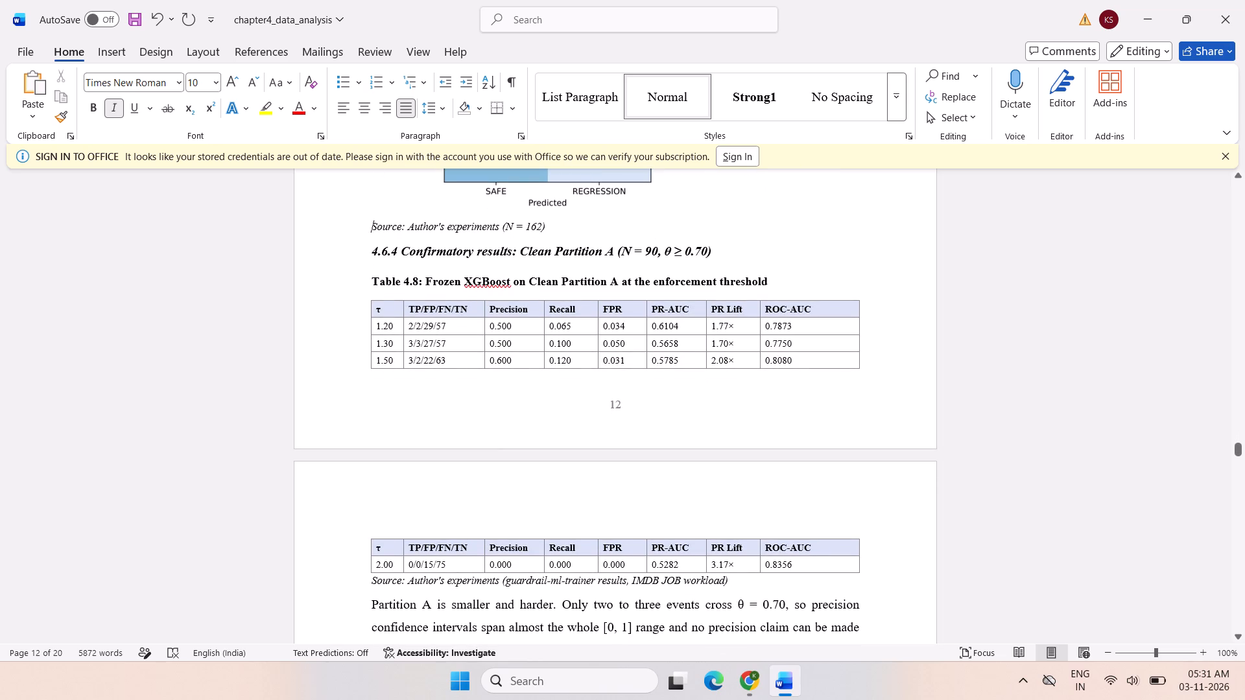
key("Tab")
key("Tab")
key("Tab")
Indent the Figure 4.6 precision and recall caption by two tab stops.
scroll(369, 231, "up", 3)
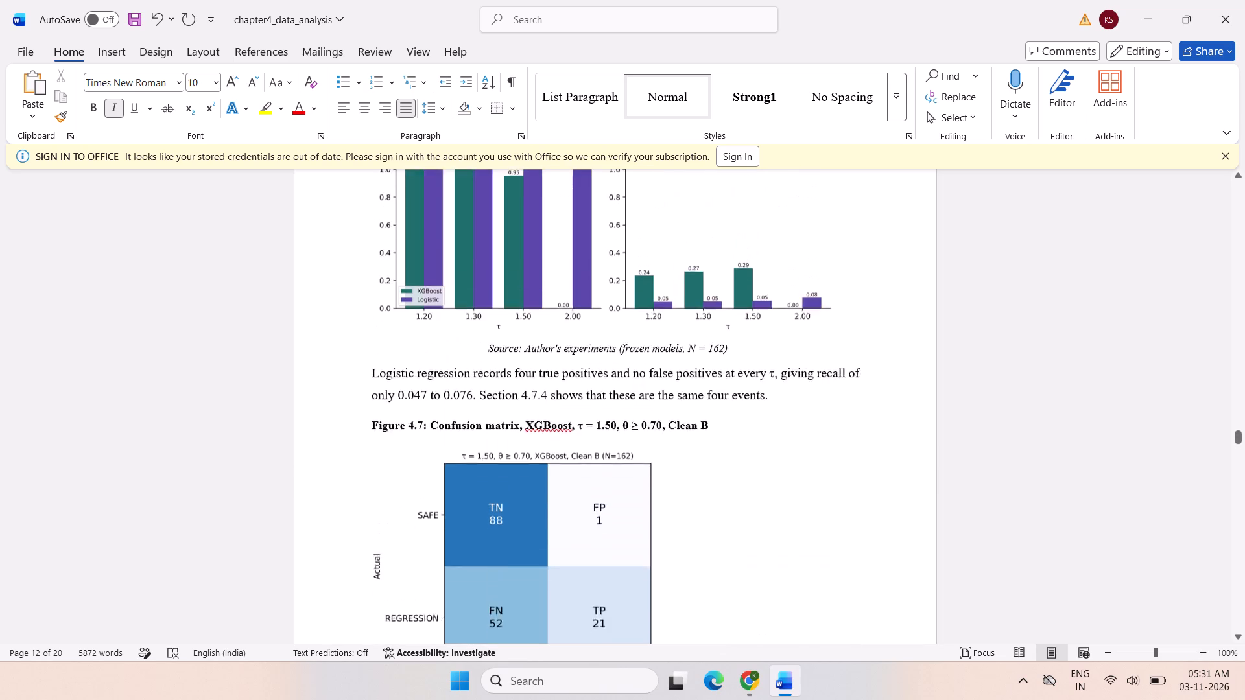
scroll(369, 231, "right", 1)
scroll(394, 402, "down", 2)
scroll(418, 533, "down", 2)
scroll(491, 571, "down", 3)
scroll(491, 571, "up", 1)
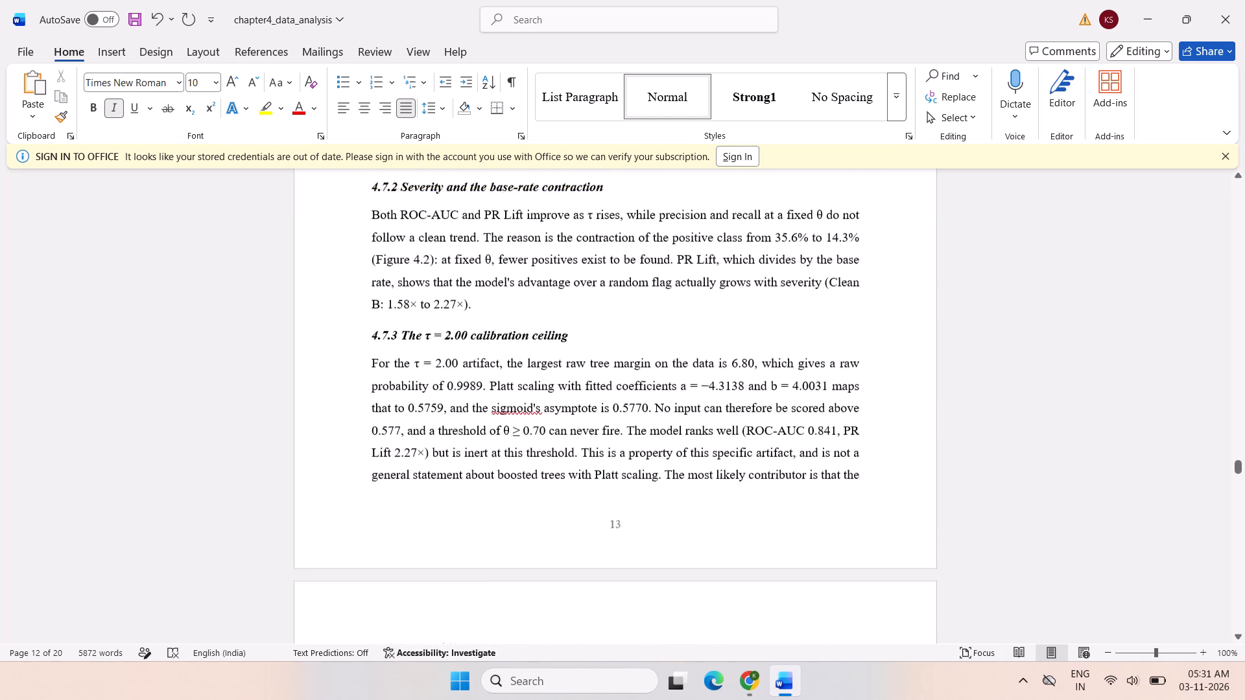
scroll(491, 571, "up", 7)
scroll(484, 484, "down", 2)
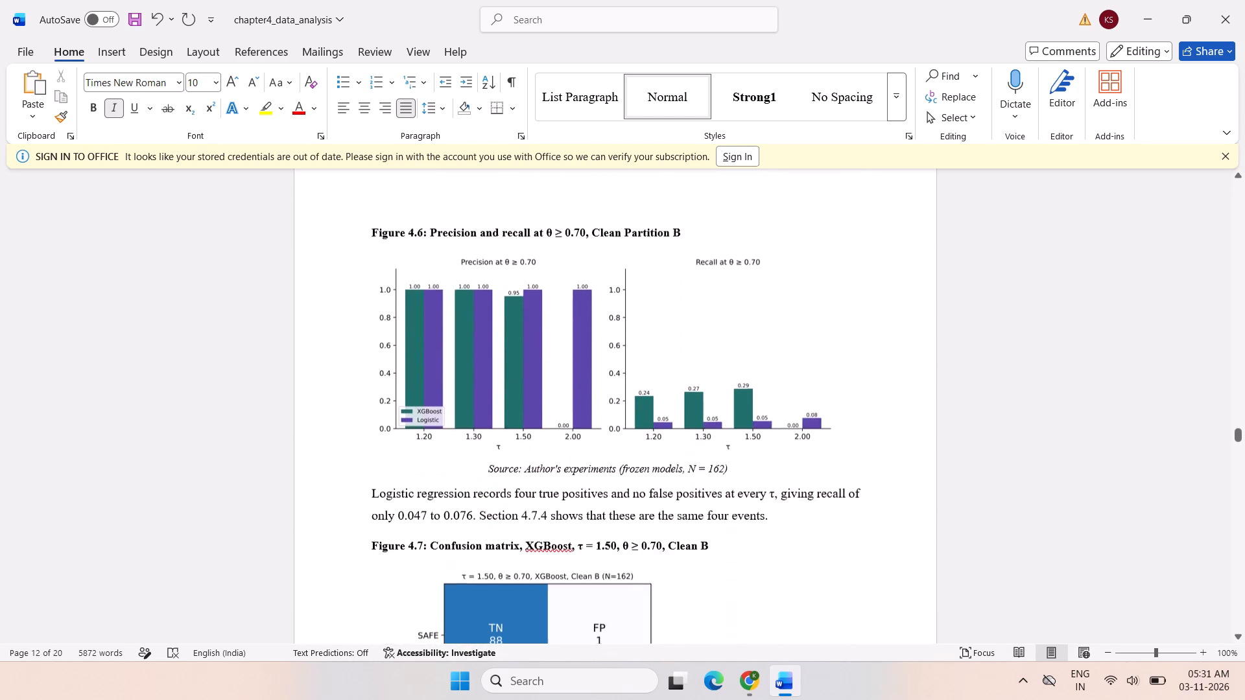
scroll(484, 484, "down", 1)
left_click(372, 203)
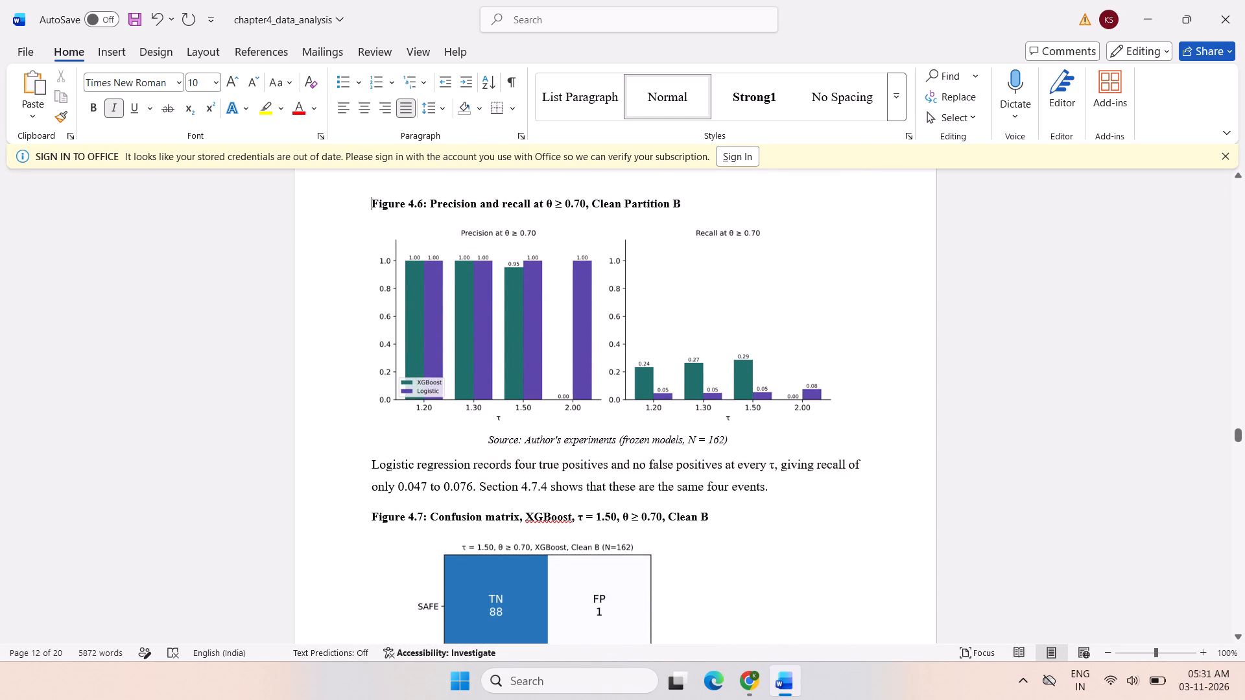
key("Tab")
key("Tab")
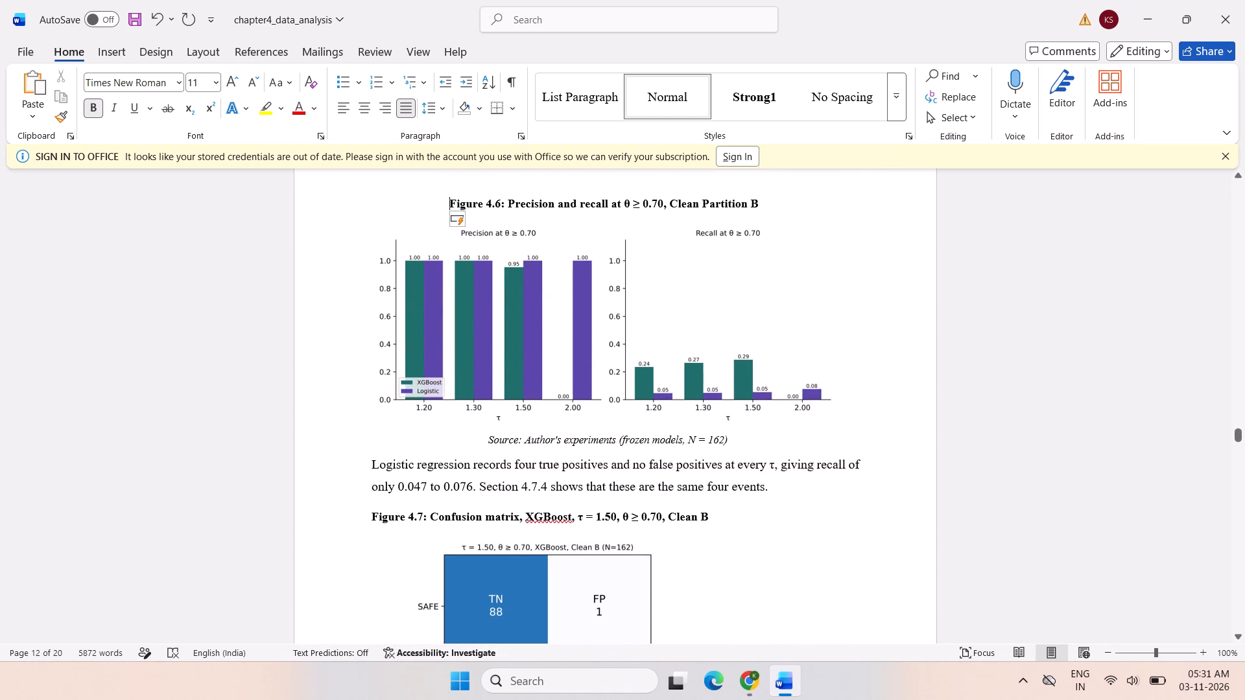
Replace the word "Figure" at the start of the Figure 4.7 confusion matrix caption with a single tab indent.
scroll(827, 557, "down", 1)
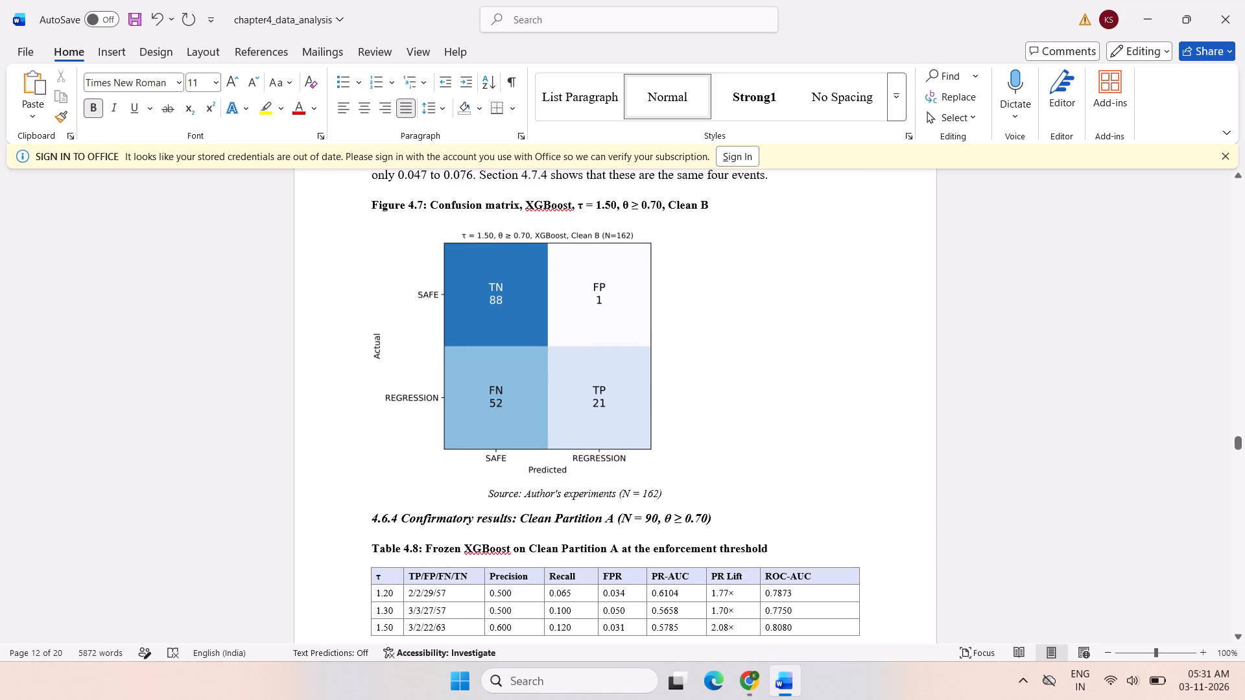
double_click(372, 204)
key("Tab")
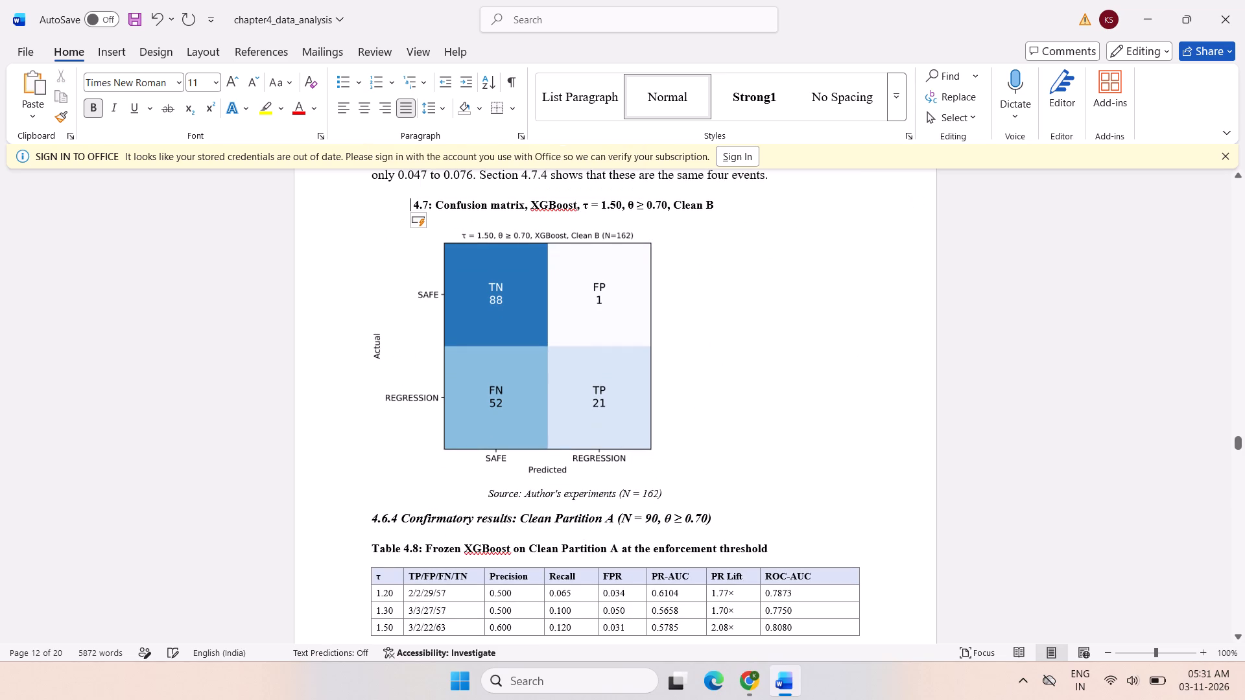
left_click(798, 369)
Indent the Figure 4.8 Platt calibration maps caption by two tab stops.
scroll(798, 369, "down", 2)
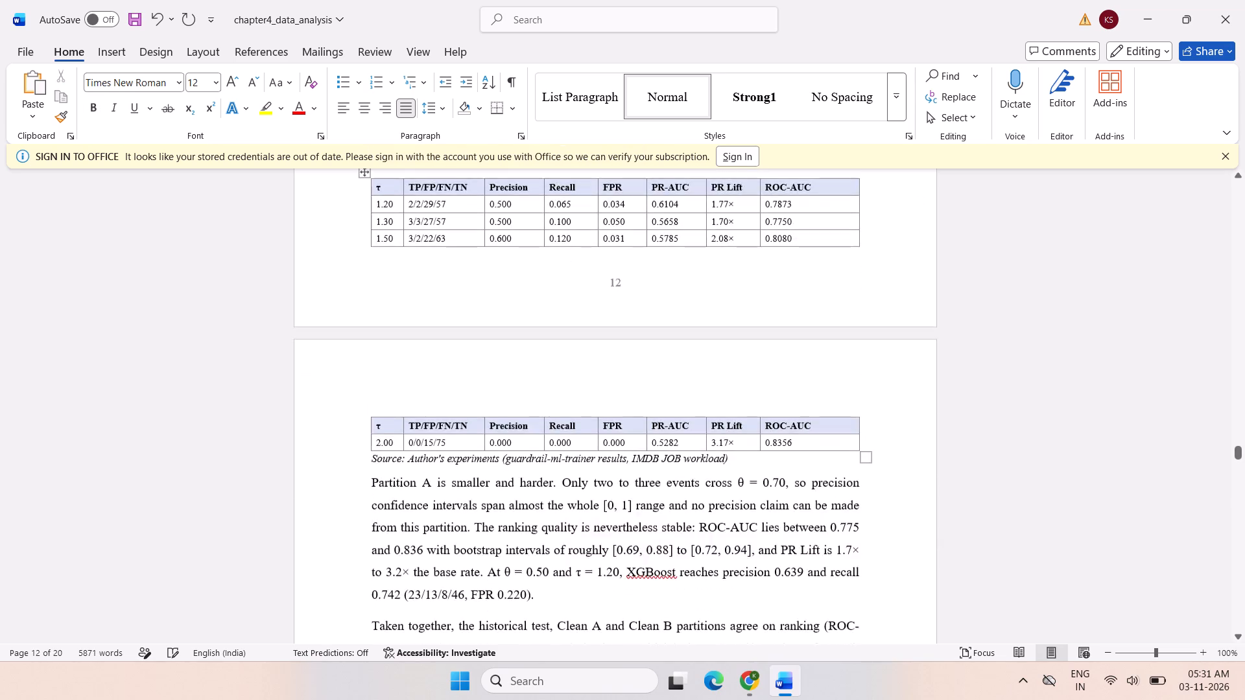
scroll(646, 454, "down", 2)
scroll(481, 409, "down", 2)
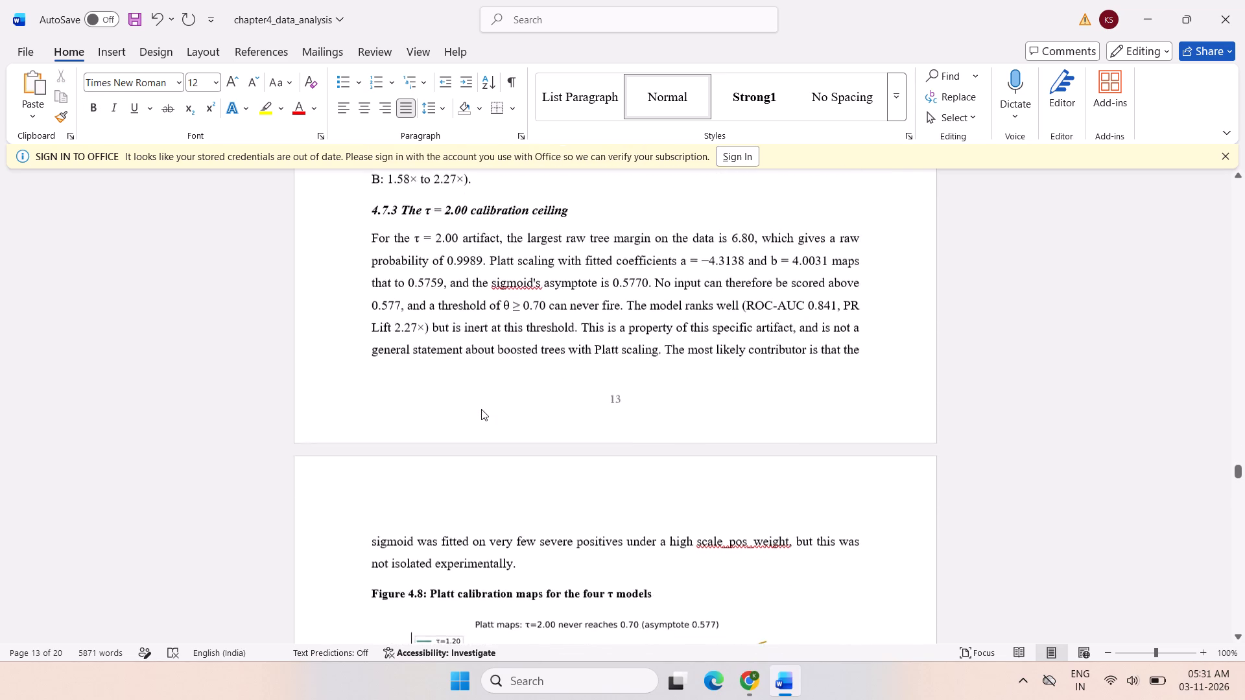
scroll(481, 409, "down", 1)
left_click(369, 408)
key("Tab")
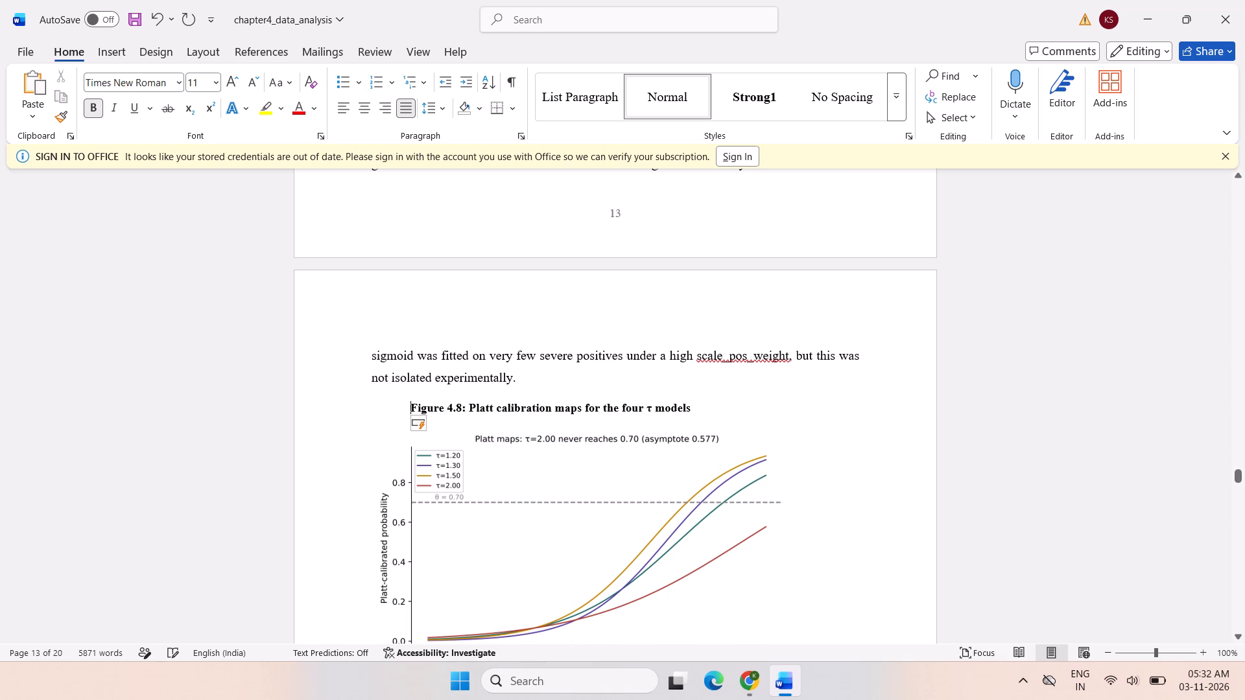
key("Tab")
key("Tab")
key("BackSpace")
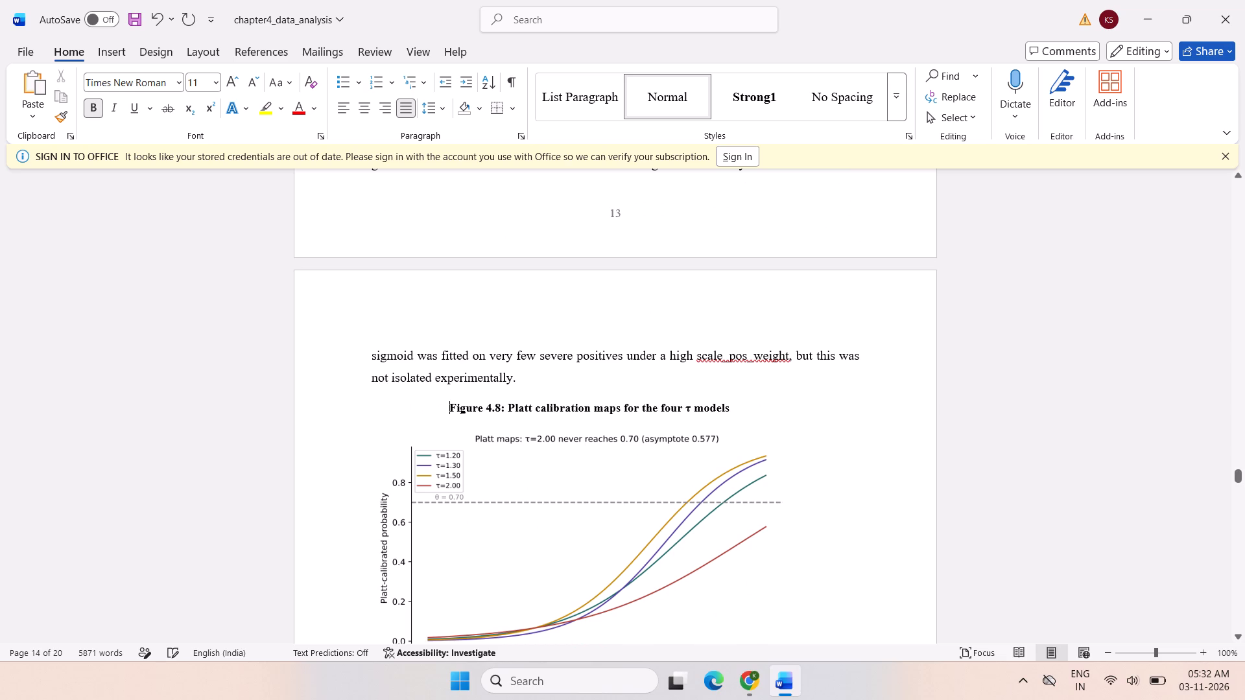
Indent the source line under the Figure 4.8 calibration chart by two tab stops and check it against the caption.
scroll(484, 530, "down", 2)
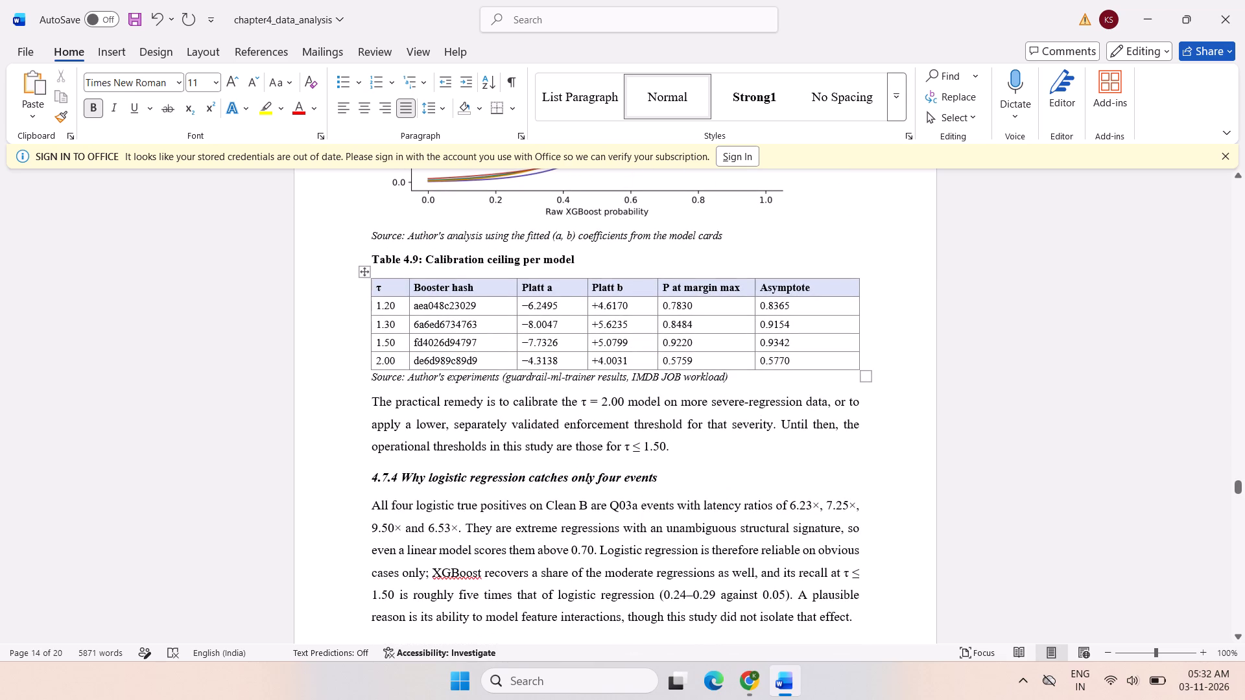
left_click(372, 236)
key("Tab")
key("Tab")
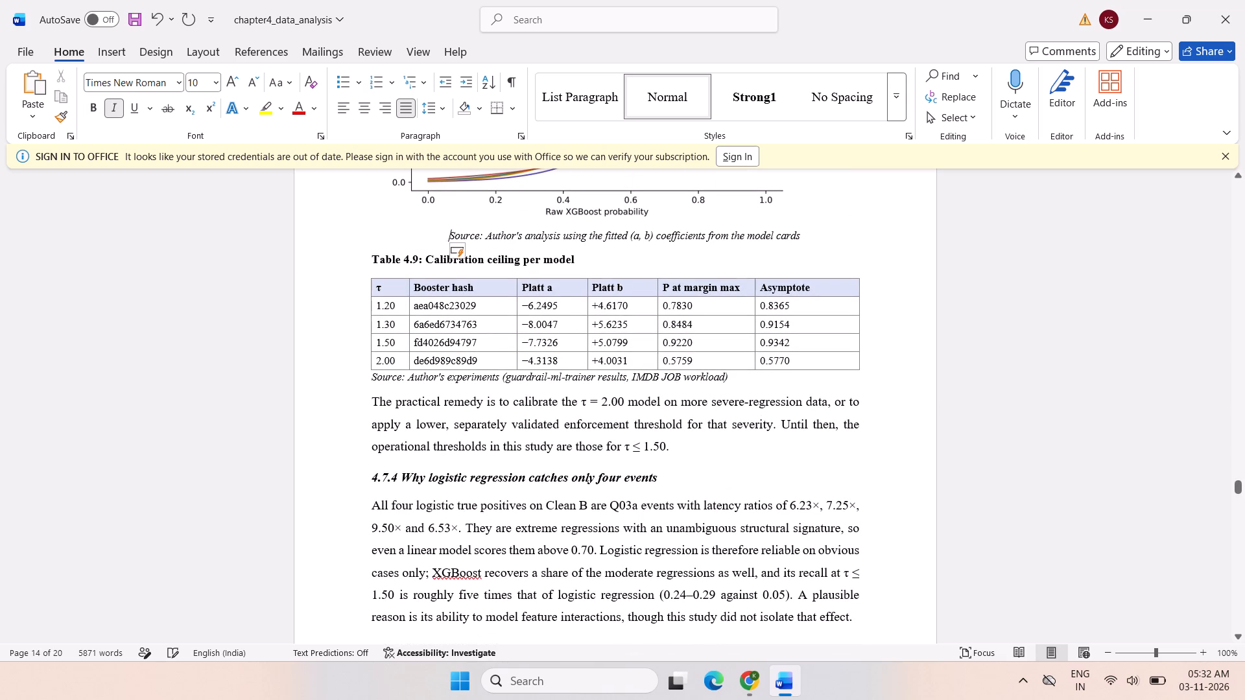
scroll(424, 369, "up", 1)
scroll(424, 369, "right", 2)
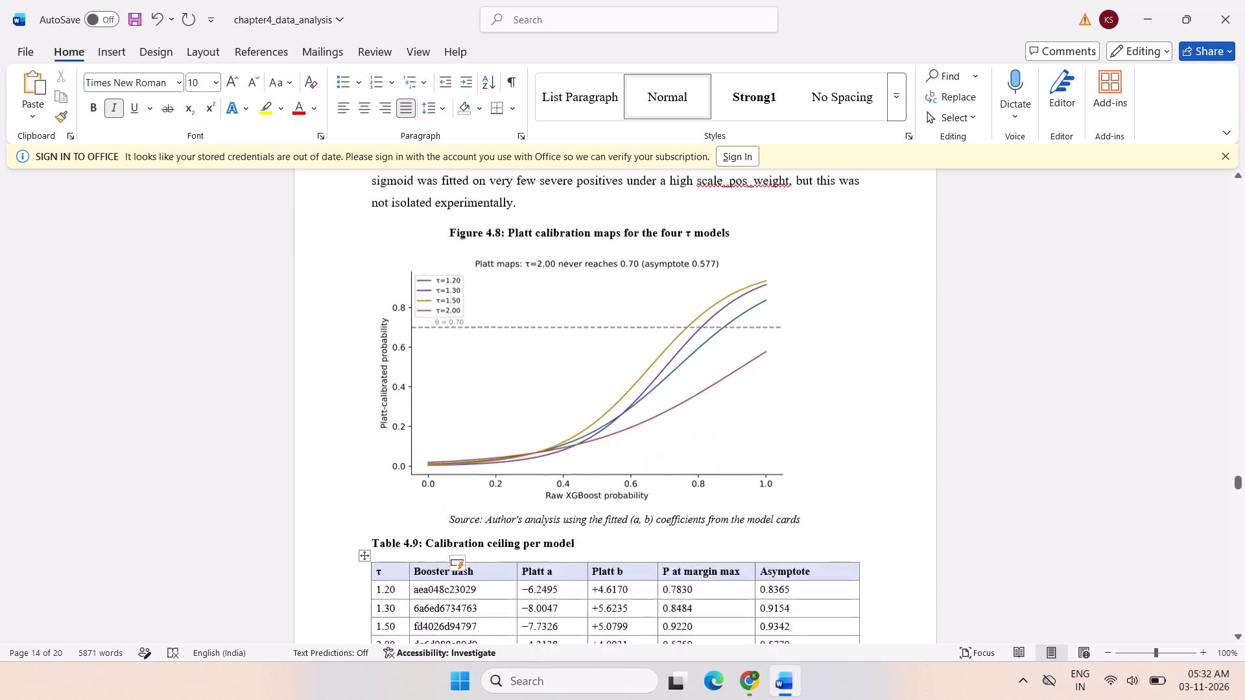
scroll(424, 369, "right", 1)
Indent the source line "Author's analysis" under Table 4.10 of hypothesis statuses by four tab stops.
scroll(424, 369, "down", 1)
scroll(447, 456, "down", 1)
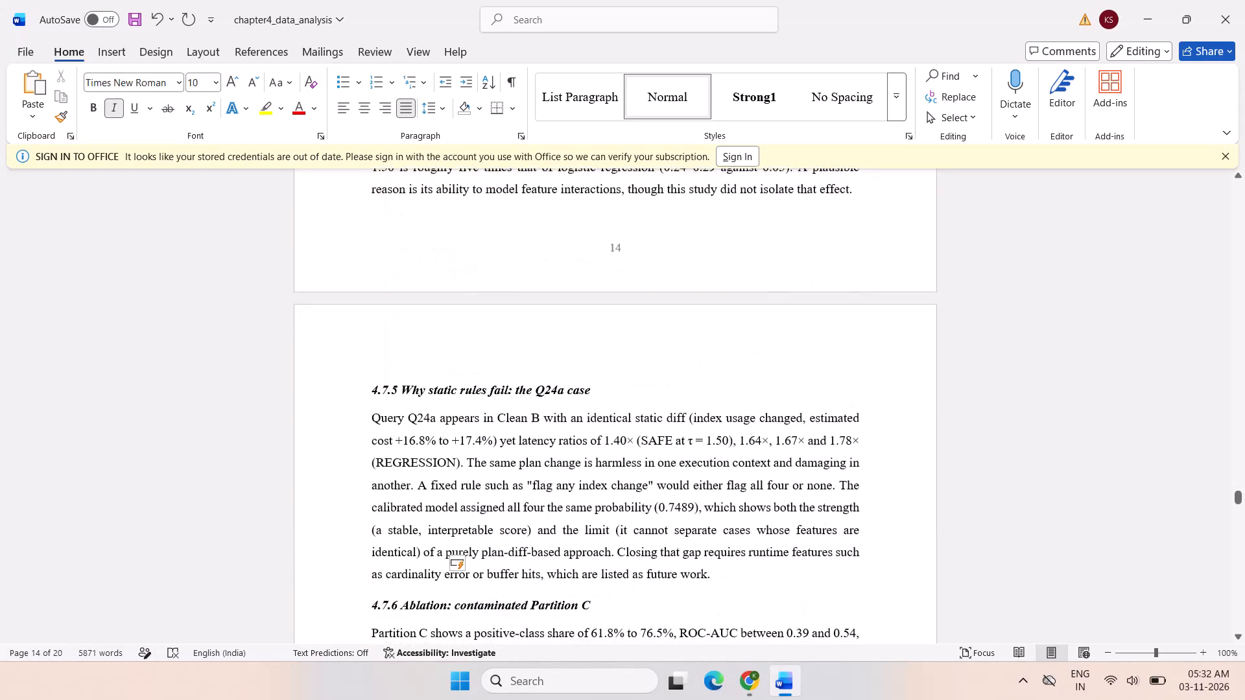
scroll(447, 456, "down", 4)
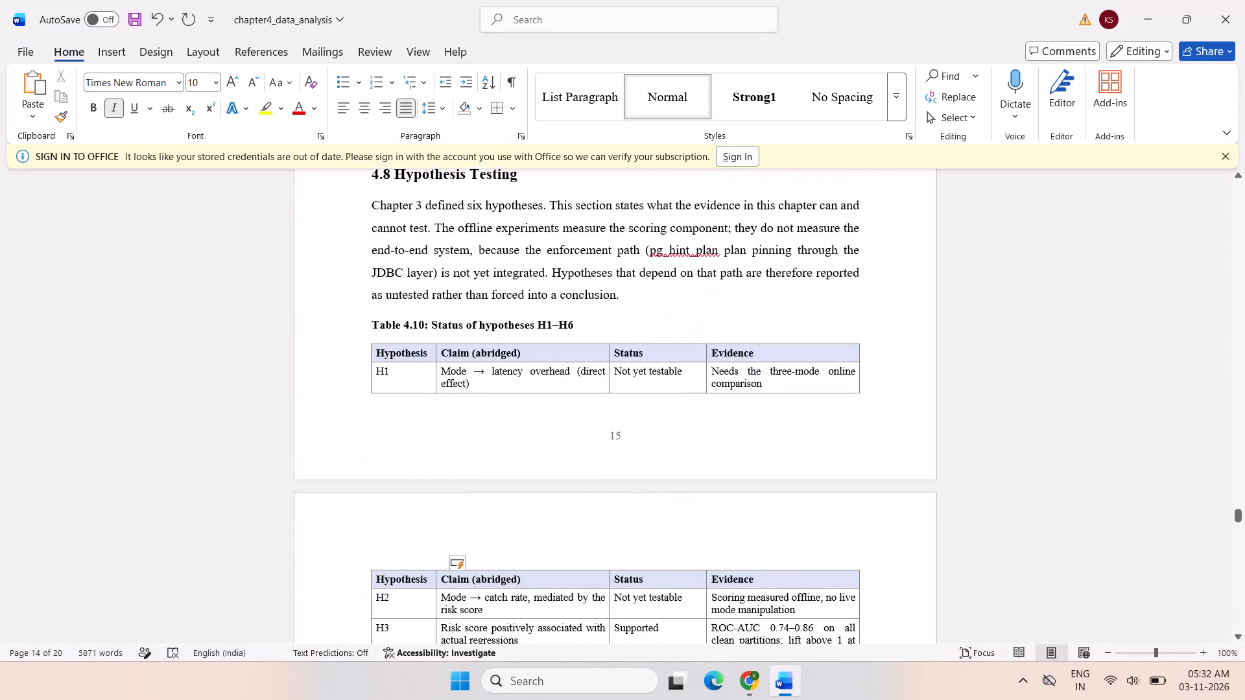
scroll(444, 412, "down", 3)
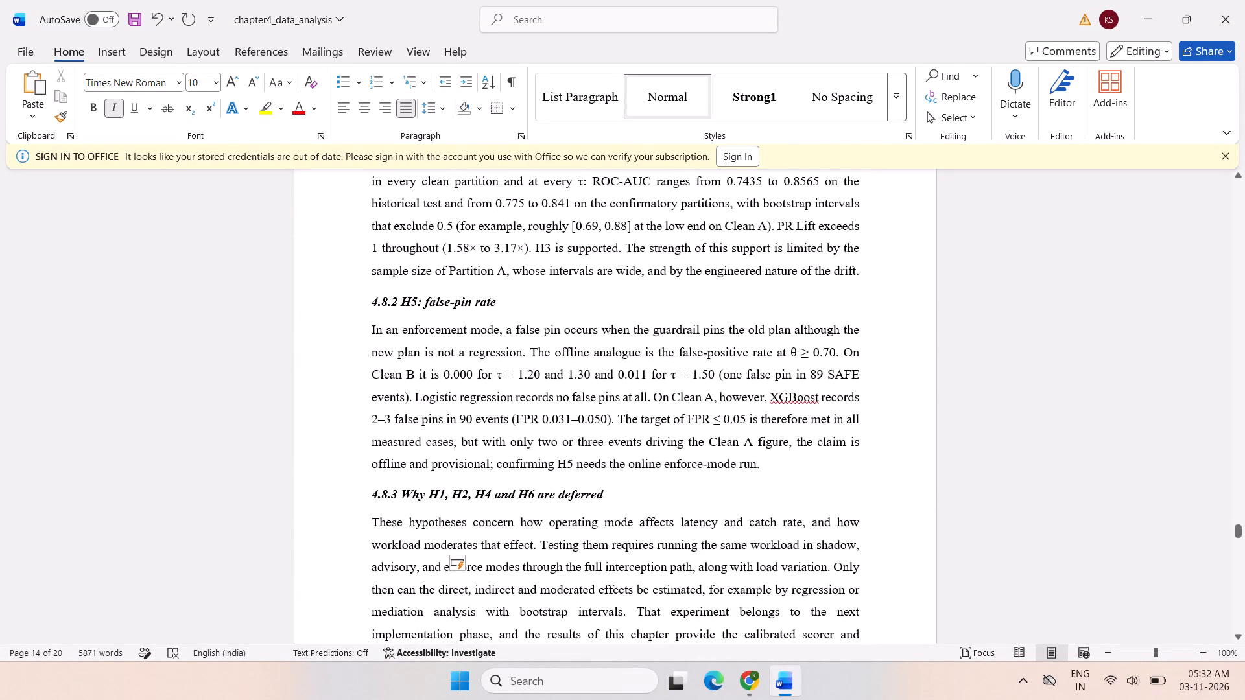
scroll(433, 391, "up", 1)
left_click(365, 333)
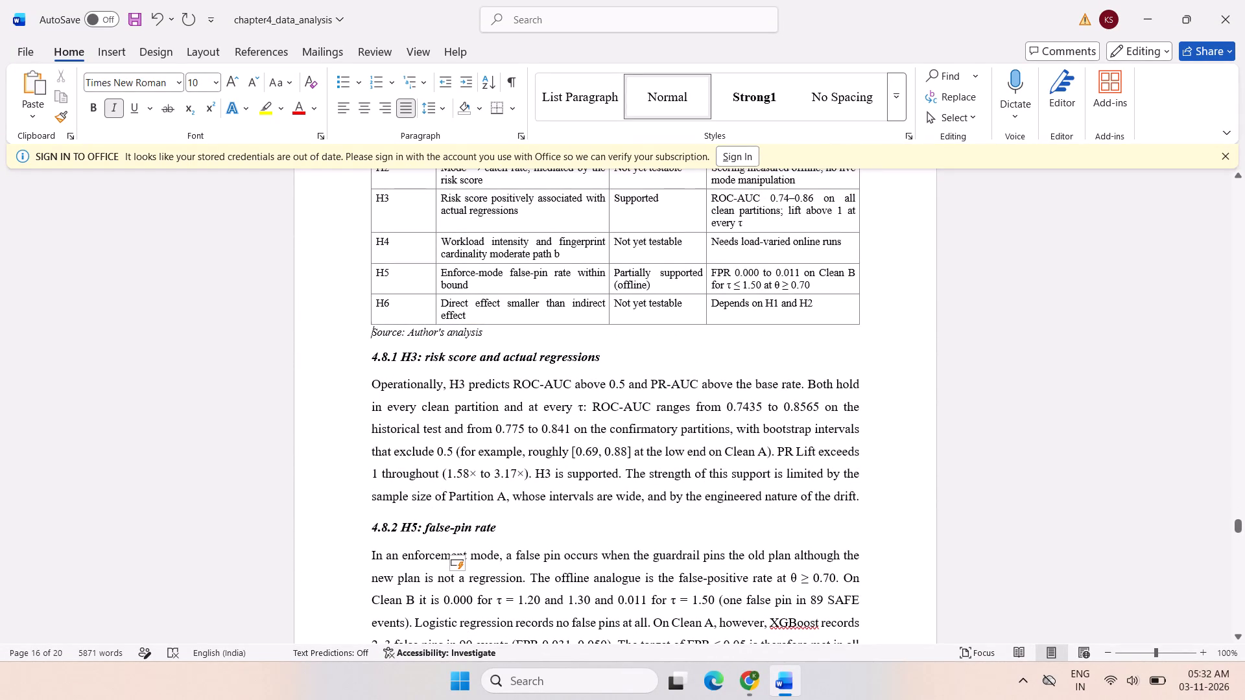
key("Tab")
key("Tab")
key("Tab")
key("Tab")
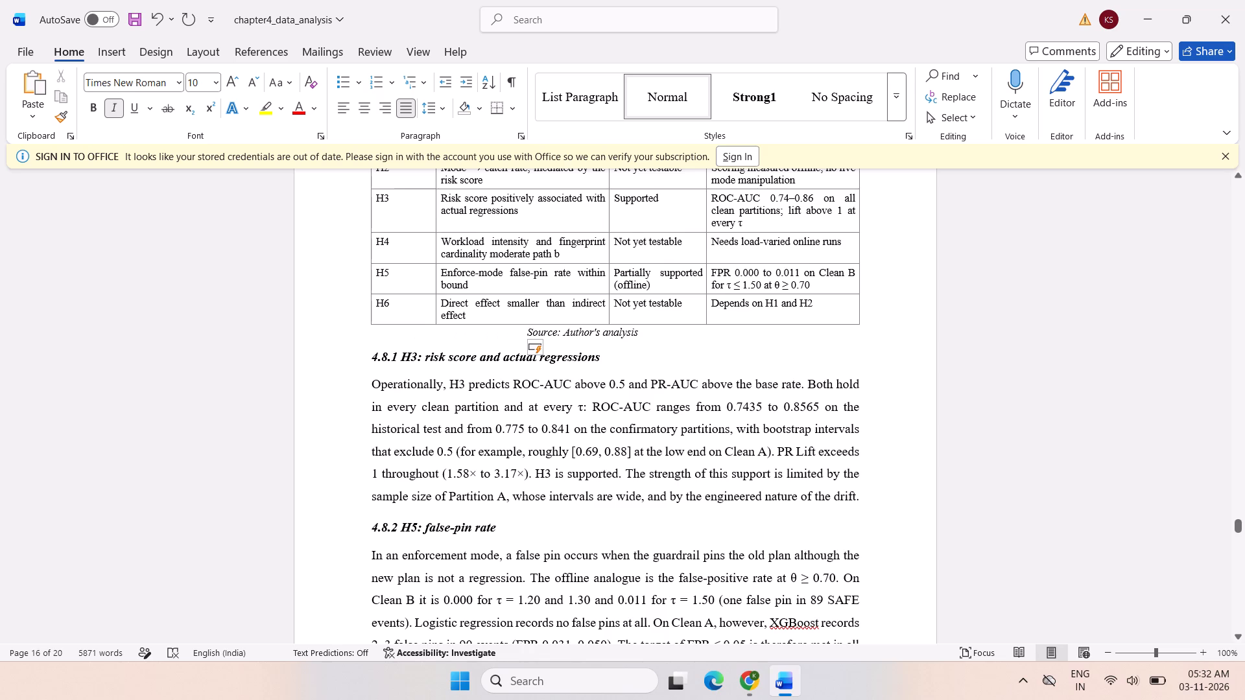
Examine the source lines under Tables 4.11 and 4.12 and the remaining text through section 4.10 Summary.
scroll(398, 374, "down", 2)
scroll(468, 425, "down", 2)
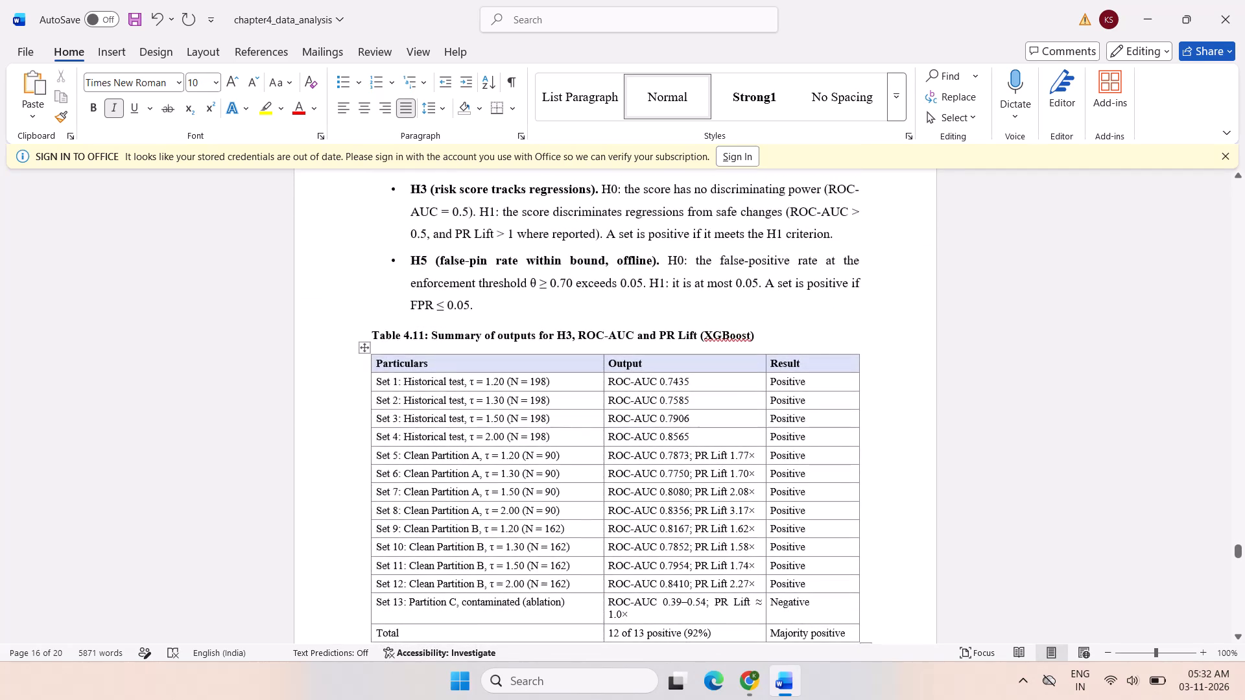
scroll(428, 331, "down", 2)
left_click(368, 280)
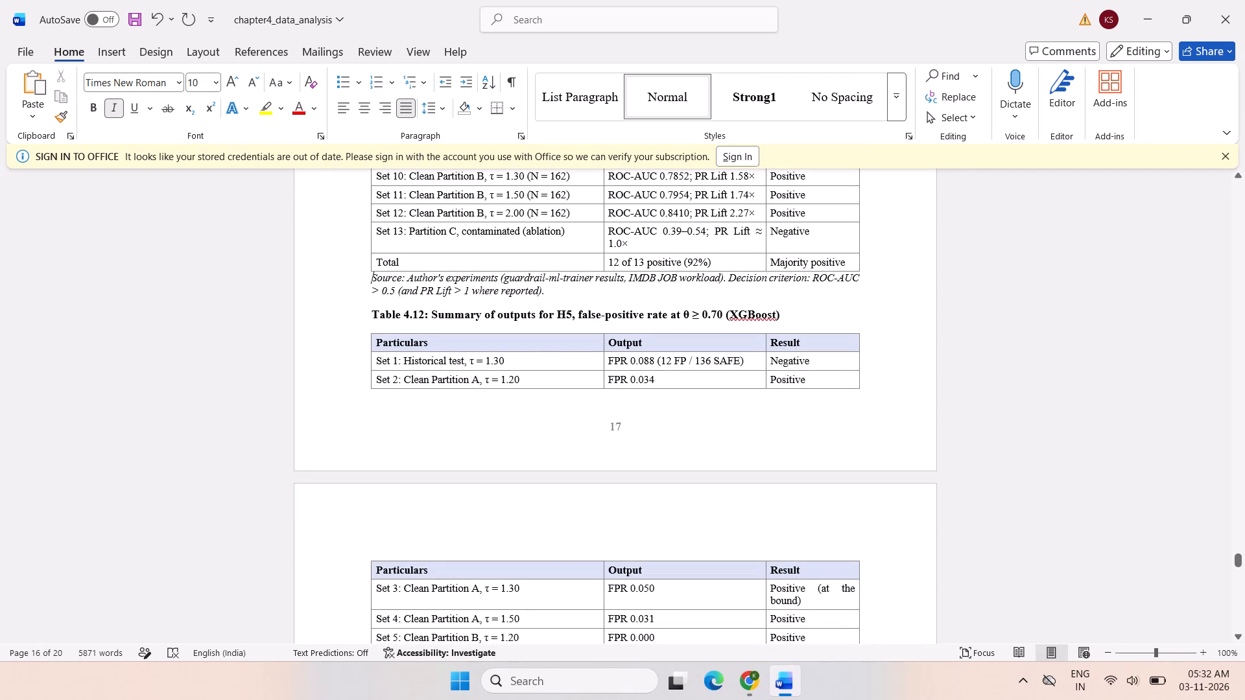
scroll(600, 487, "down", 1)
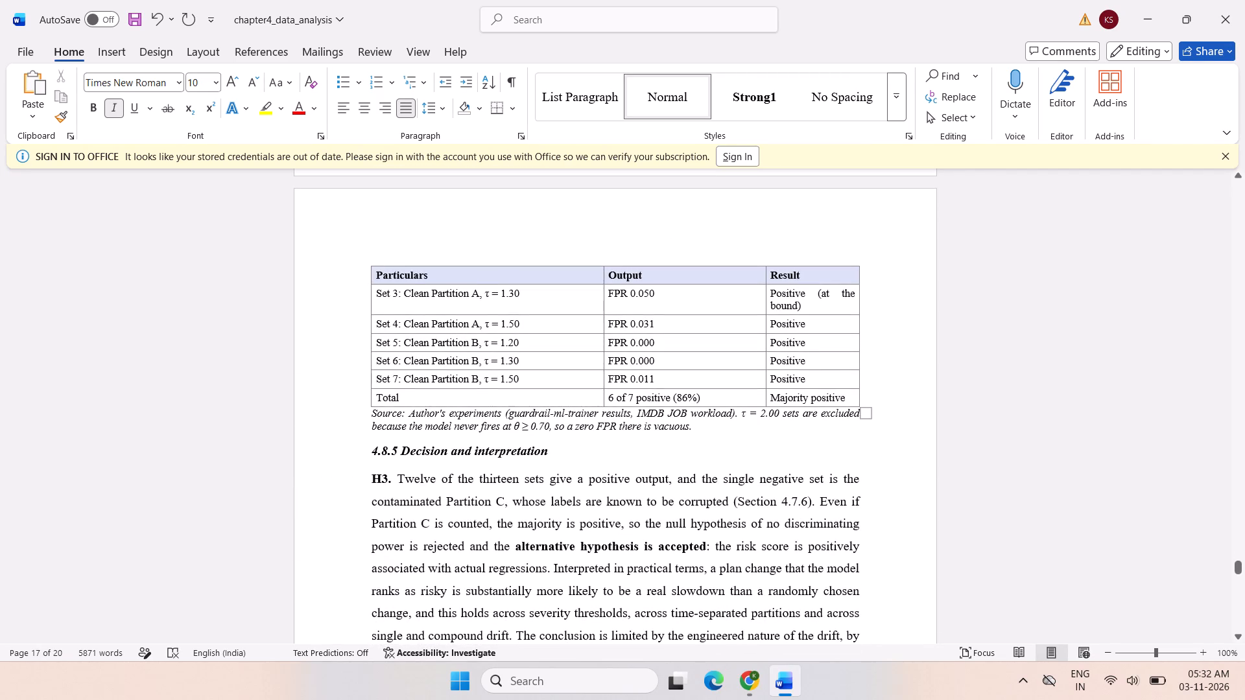
scroll(590, 481, "down", 8)
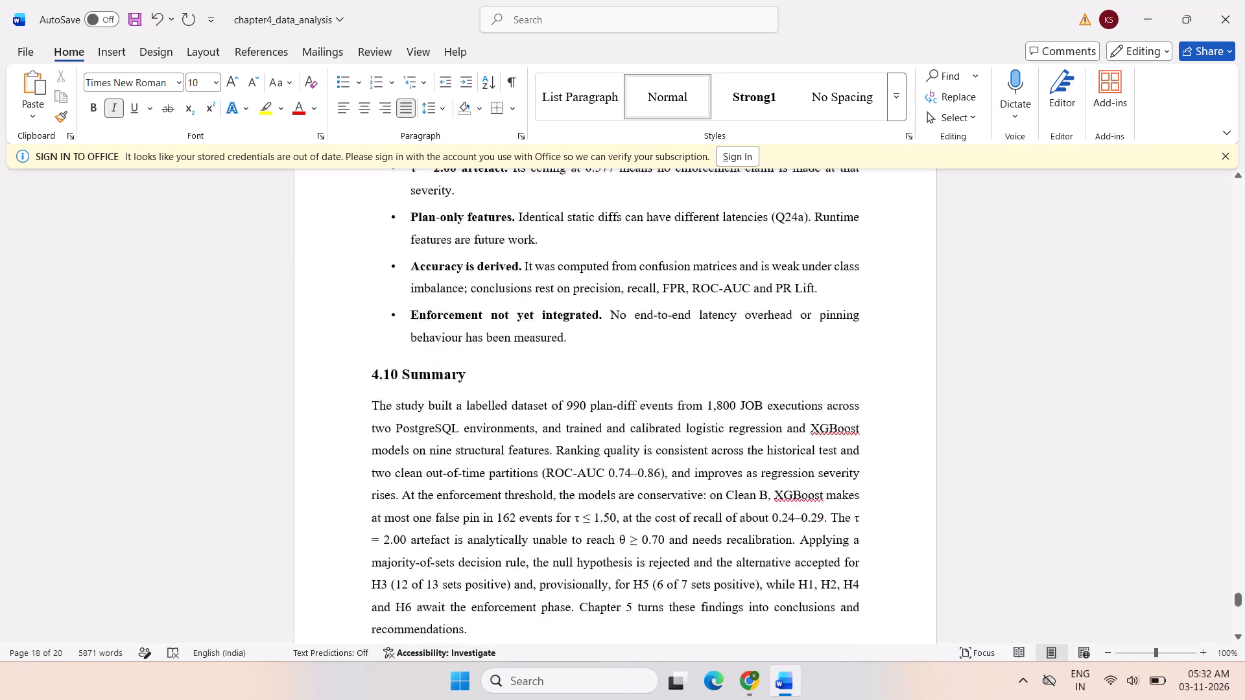
scroll(590, 481, "down", 6)
scroll(590, 481, "up", 6)
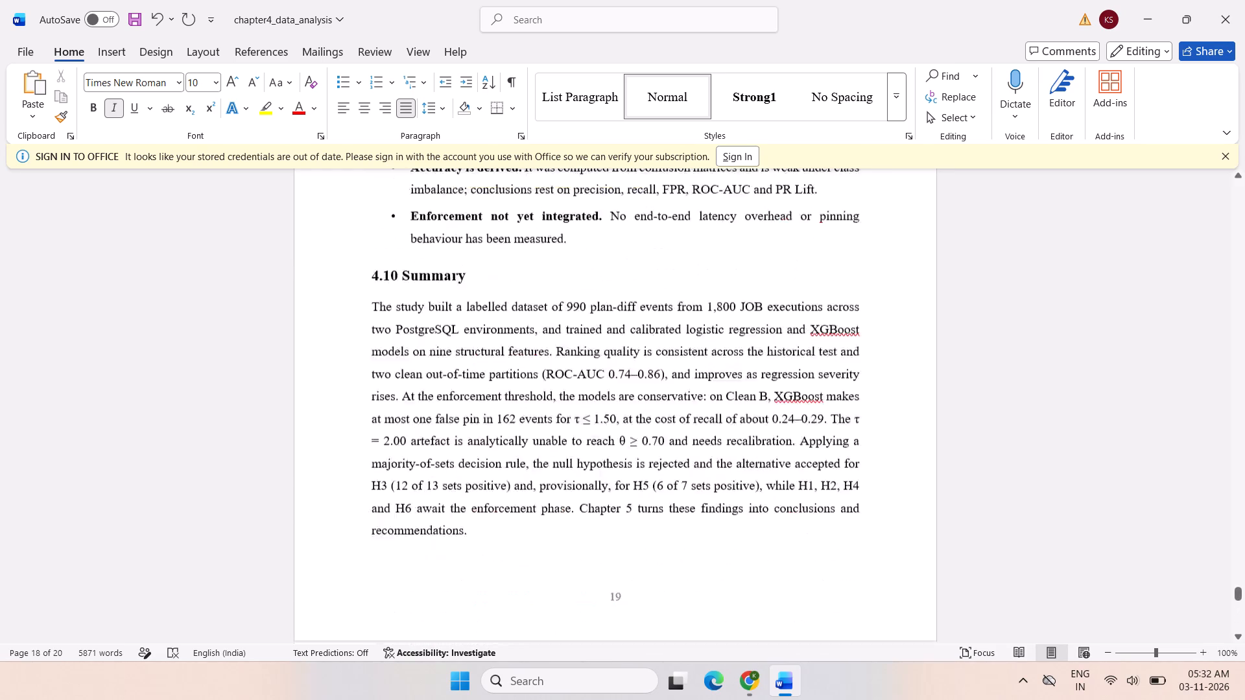
Indent the source line "Author's design (guardrail-ml-trainer harness)" under the Figure 4.1 diagram by three tab stops.
scroll(590, 481, "up", 20)
scroll(590, 481, "up", 14)
scroll(590, 481, "down", 1)
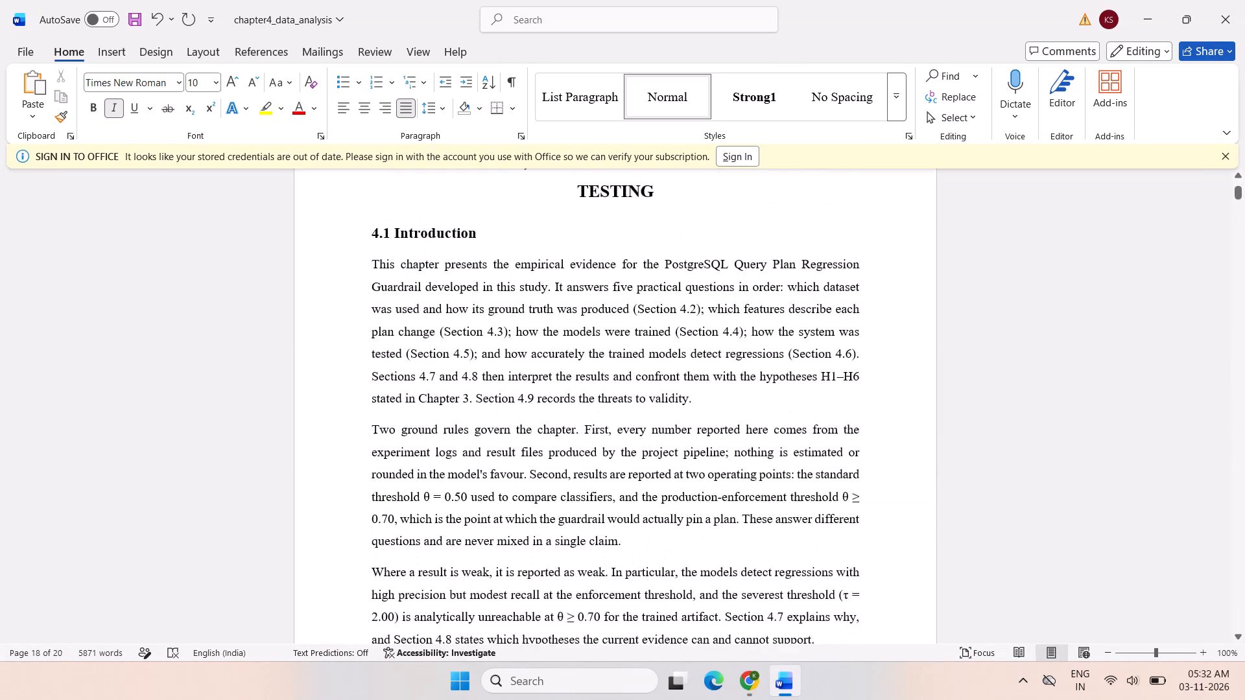
scroll(590, 481, "down", 3)
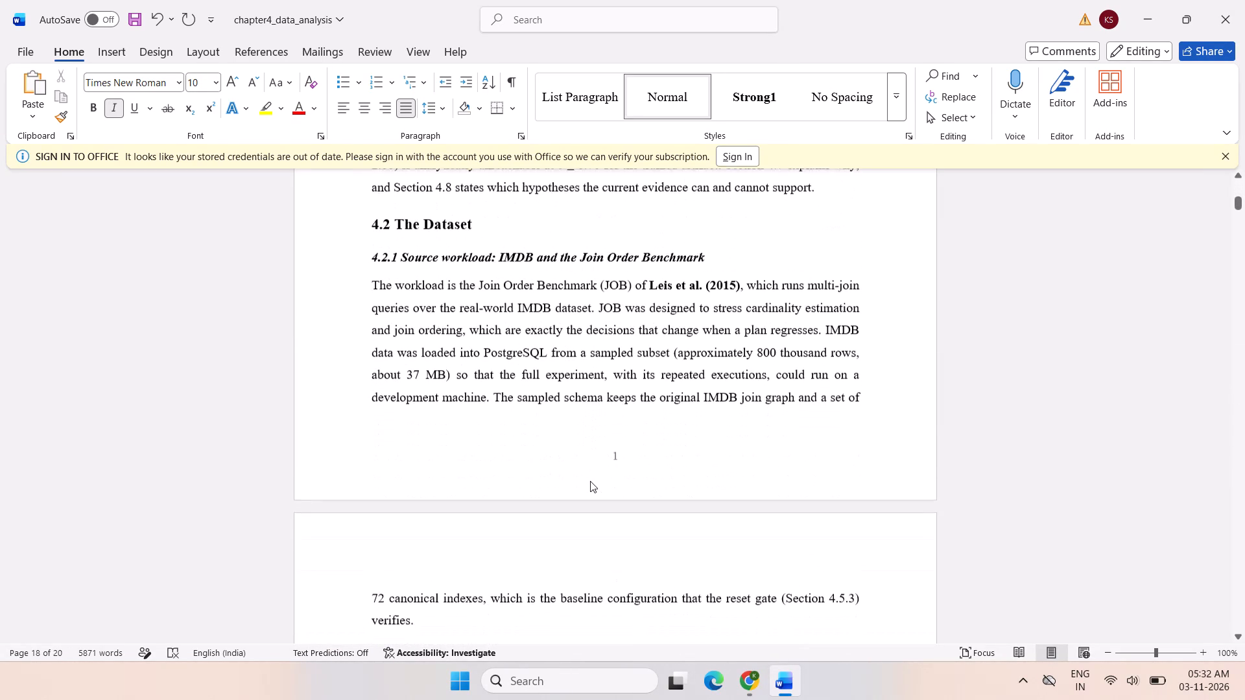
scroll(590, 481, "down", 3)
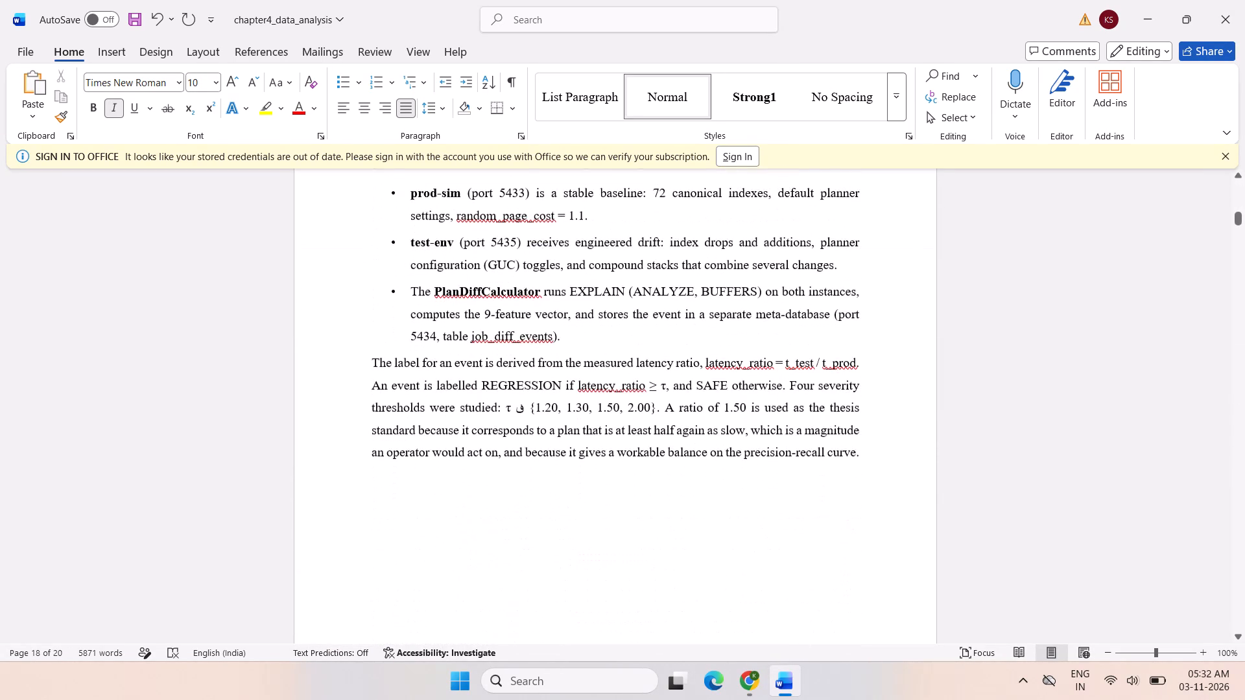
scroll(590, 481, "down", 3)
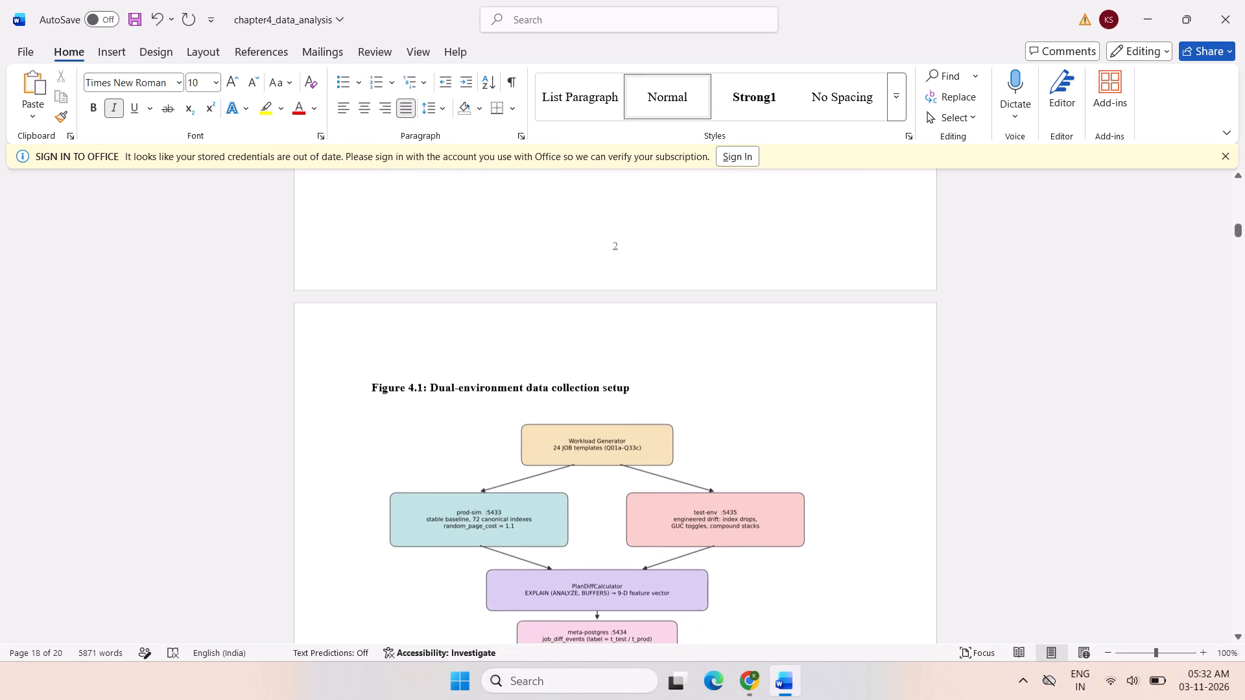
scroll(590, 481, "down", 1)
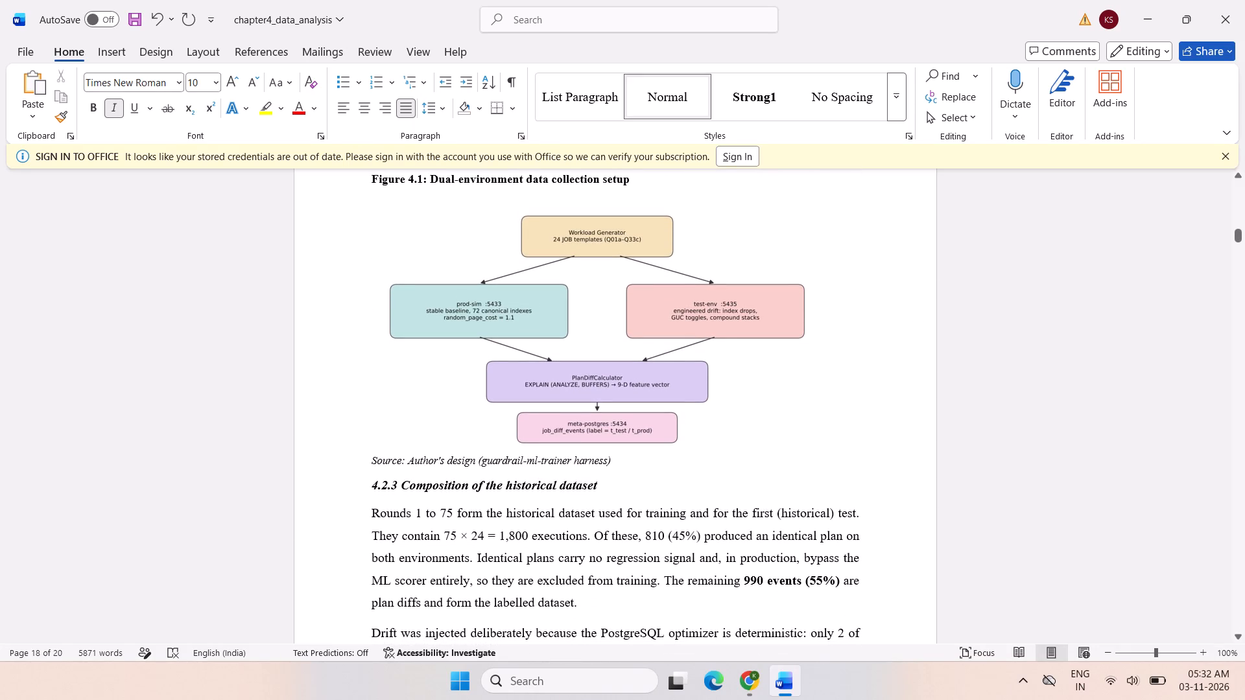
left_click(371, 458)
key("Tab")
key("Tab")
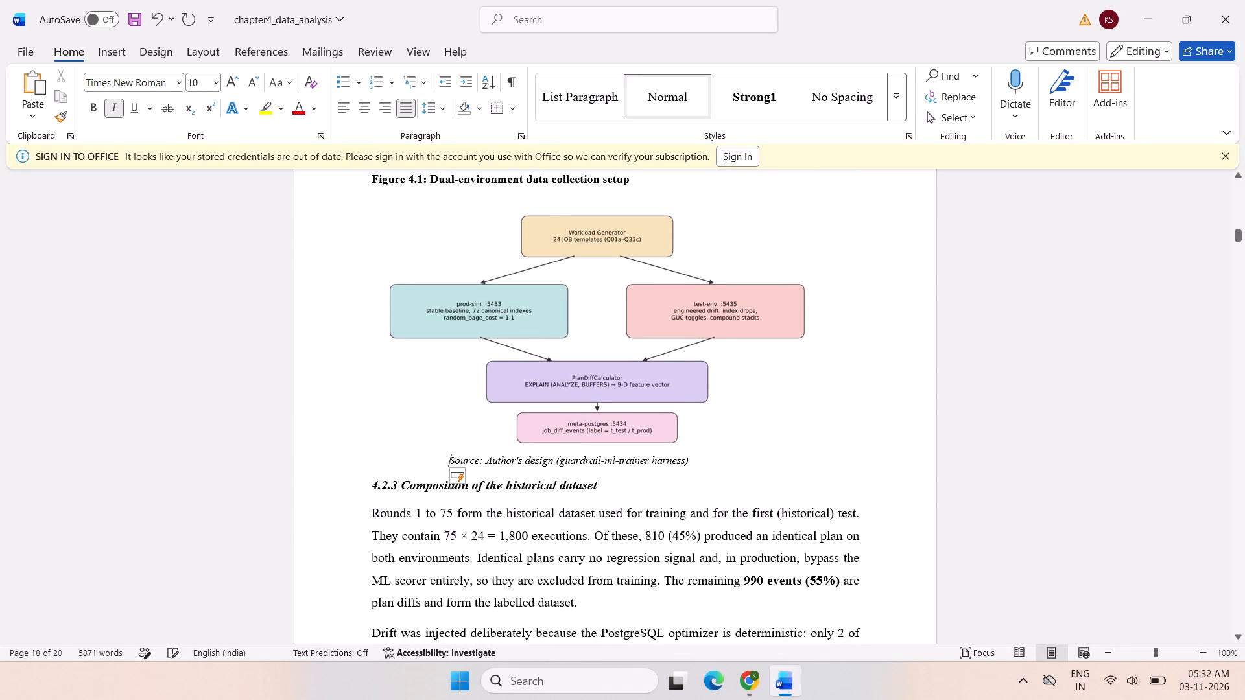
key("Tab")
Indent the Figure 4.1 dual-environment data collection caption by two tab stops.
scroll(307, 284, "up", 1)
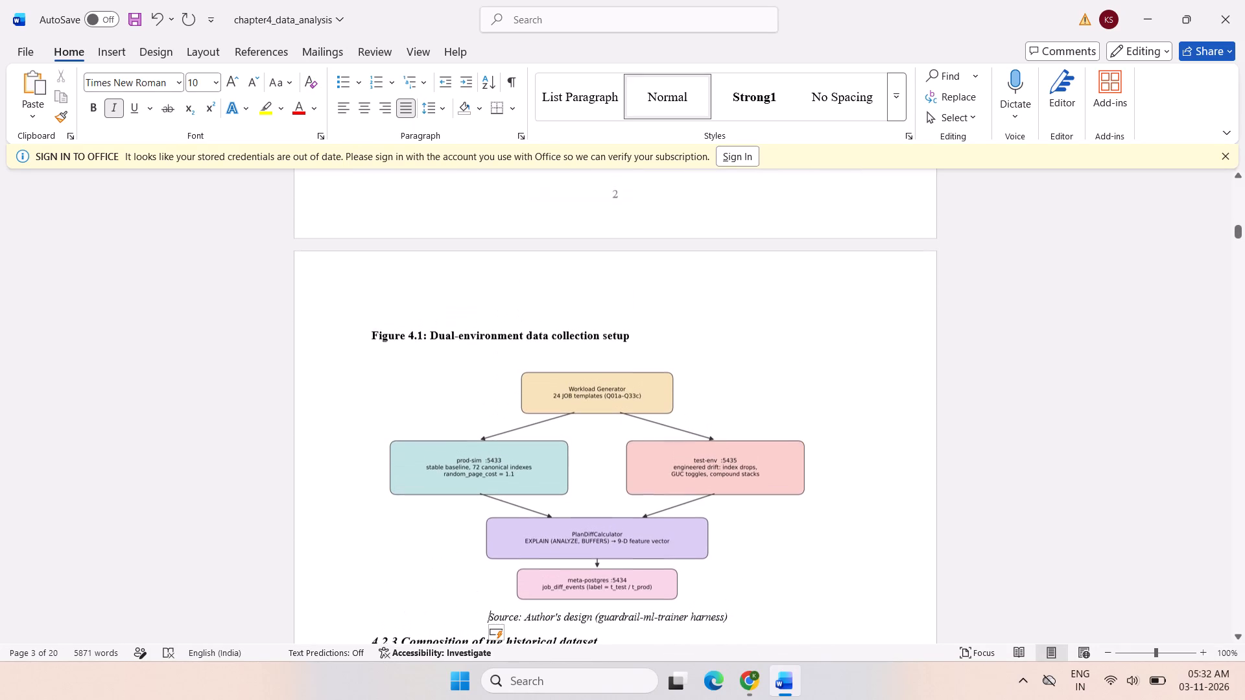
left_click(369, 335)
key("Tab")
key("Tab")
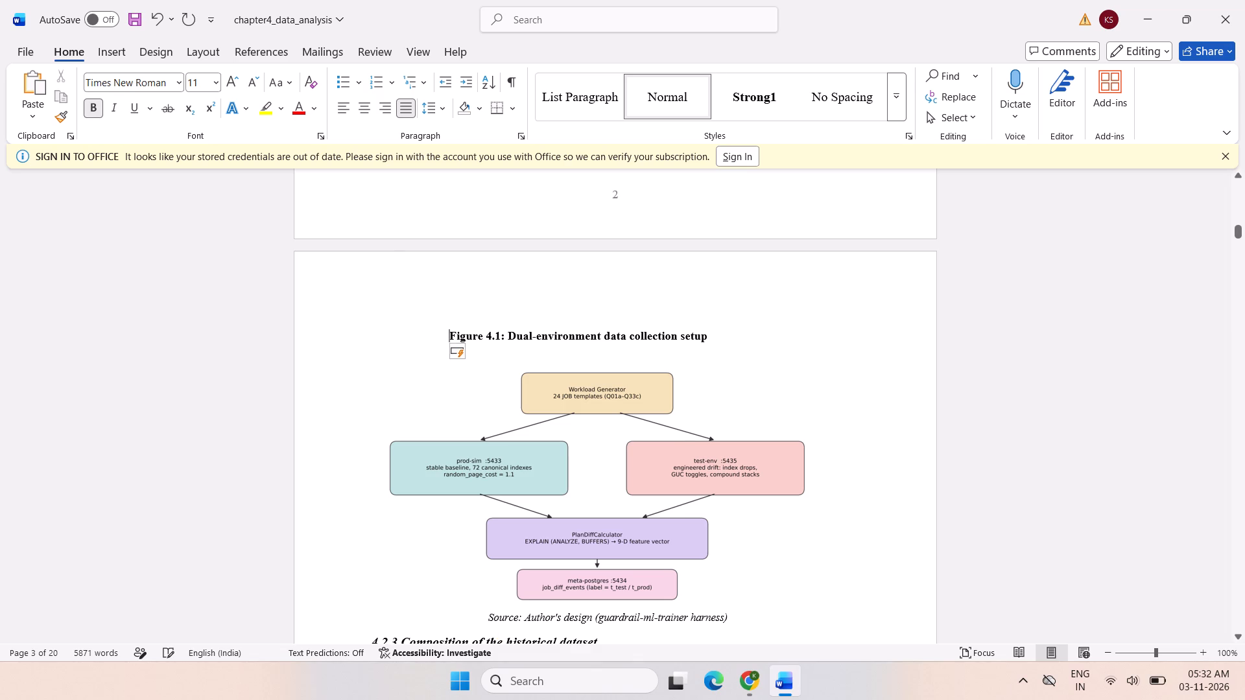
Indent the source line "Author's experiments (job_diff_events, 990 diff events)" under the Figure 4.2 chart by two tab stops.
scroll(476, 432, "down", 1)
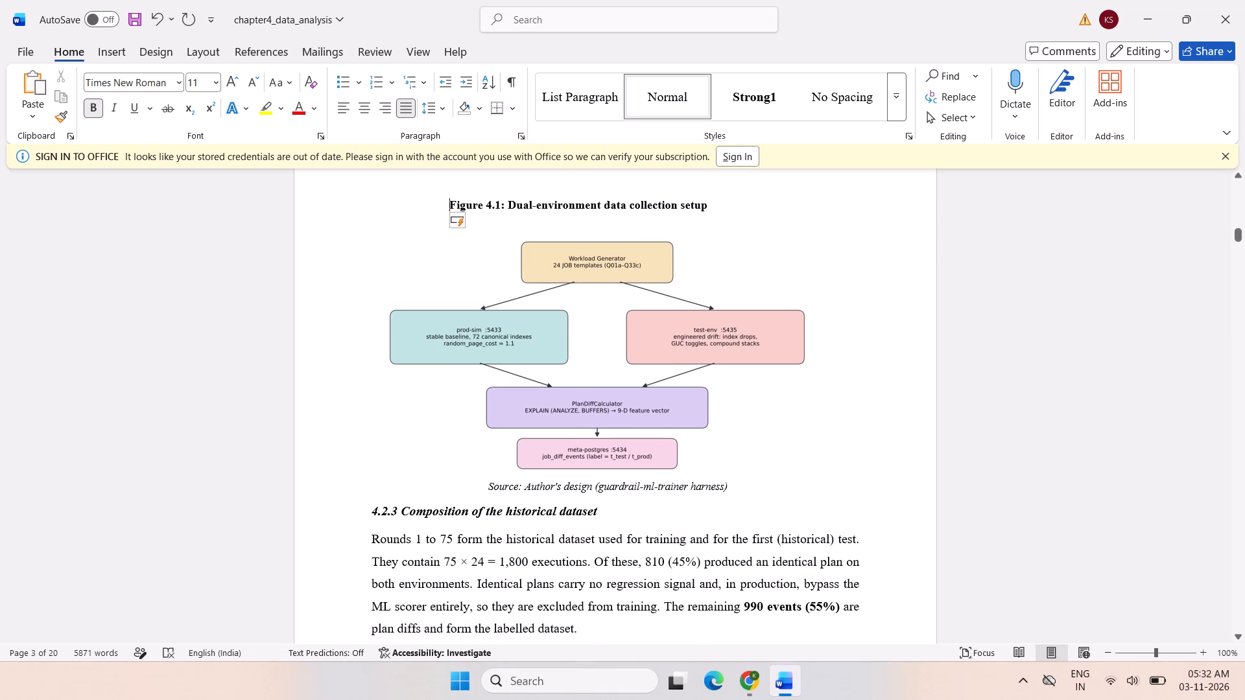
scroll(607, 565, "down", 5)
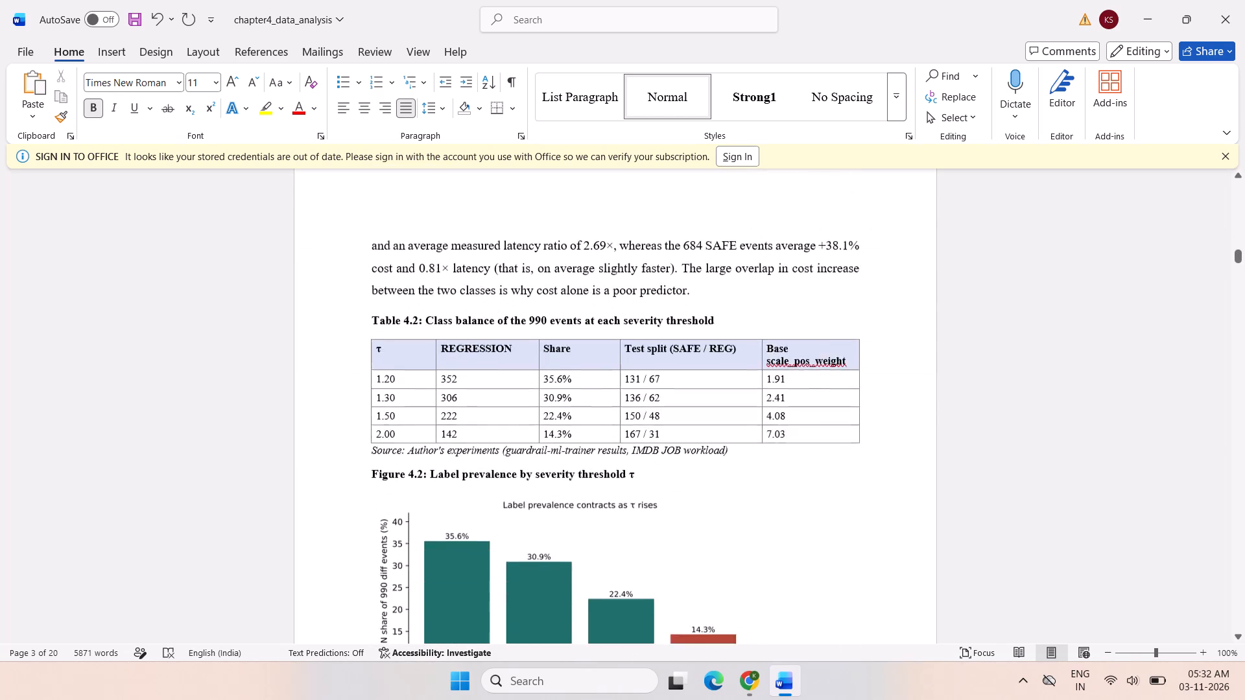
scroll(607, 565, "down", 2)
scroll(607, 565, "up", 1)
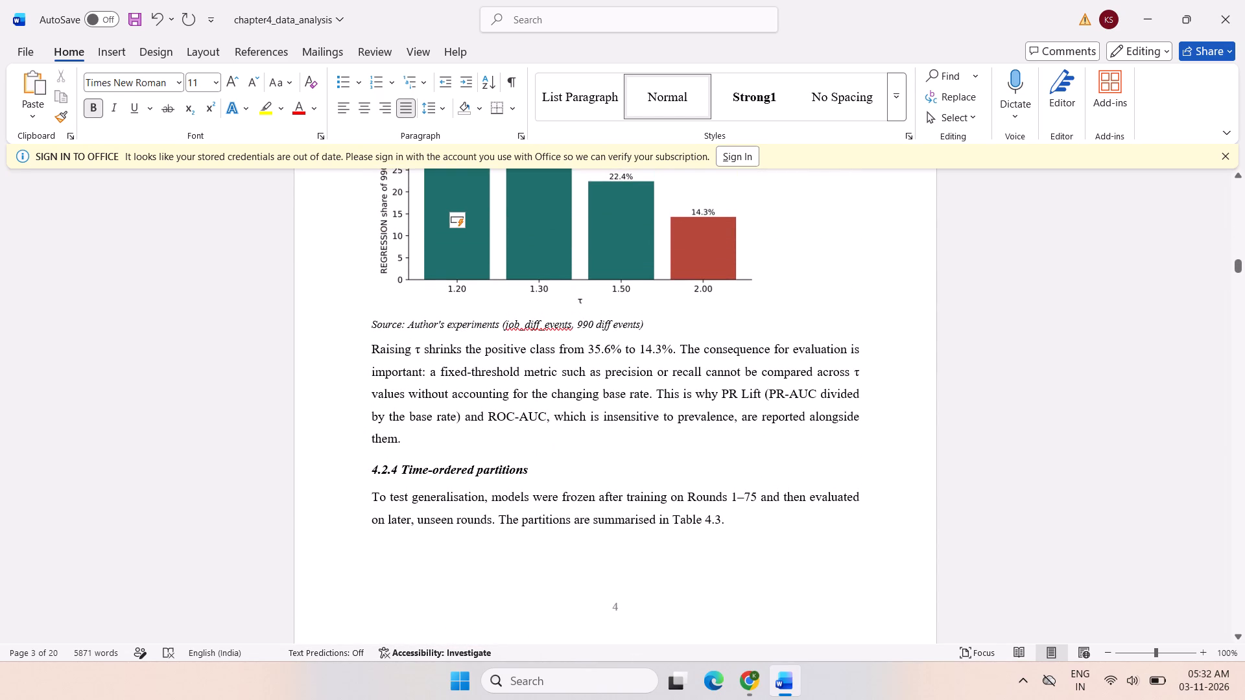
left_click(368, 329)
key("Tab")
key("Tab")
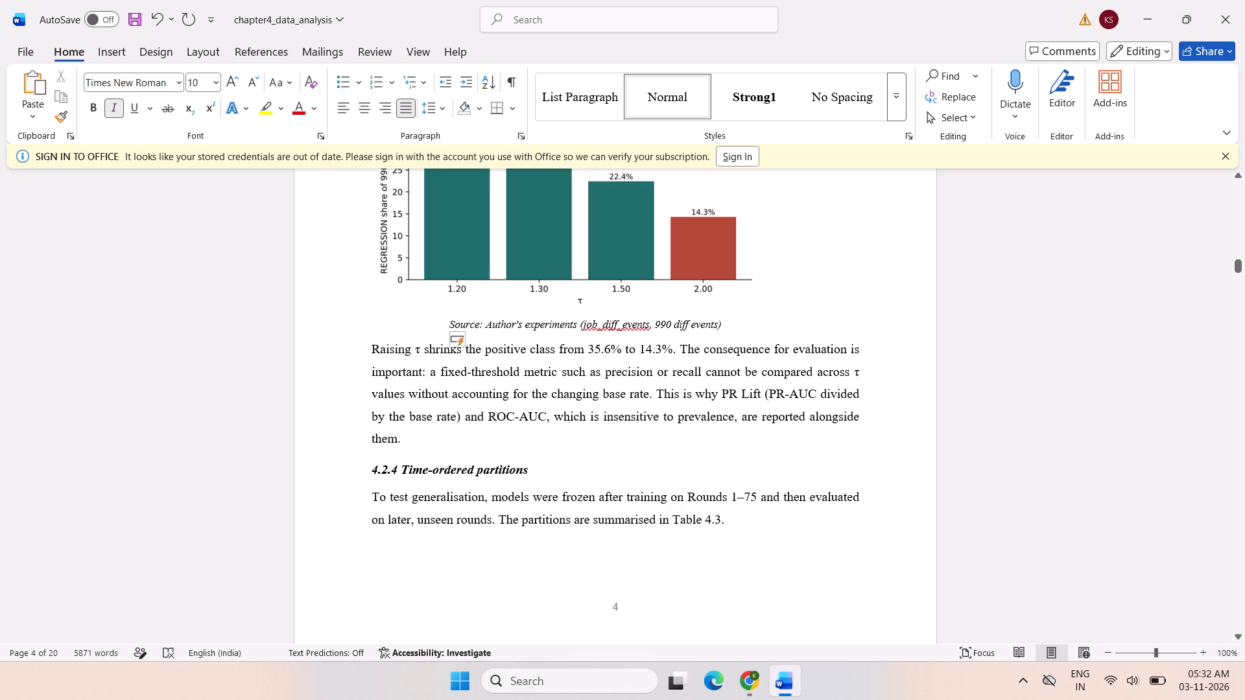
Indent the Figure 4.2 label prevalence caption by two tab stops.
scroll(368, 329, "up", 1)
left_click(370, 363)
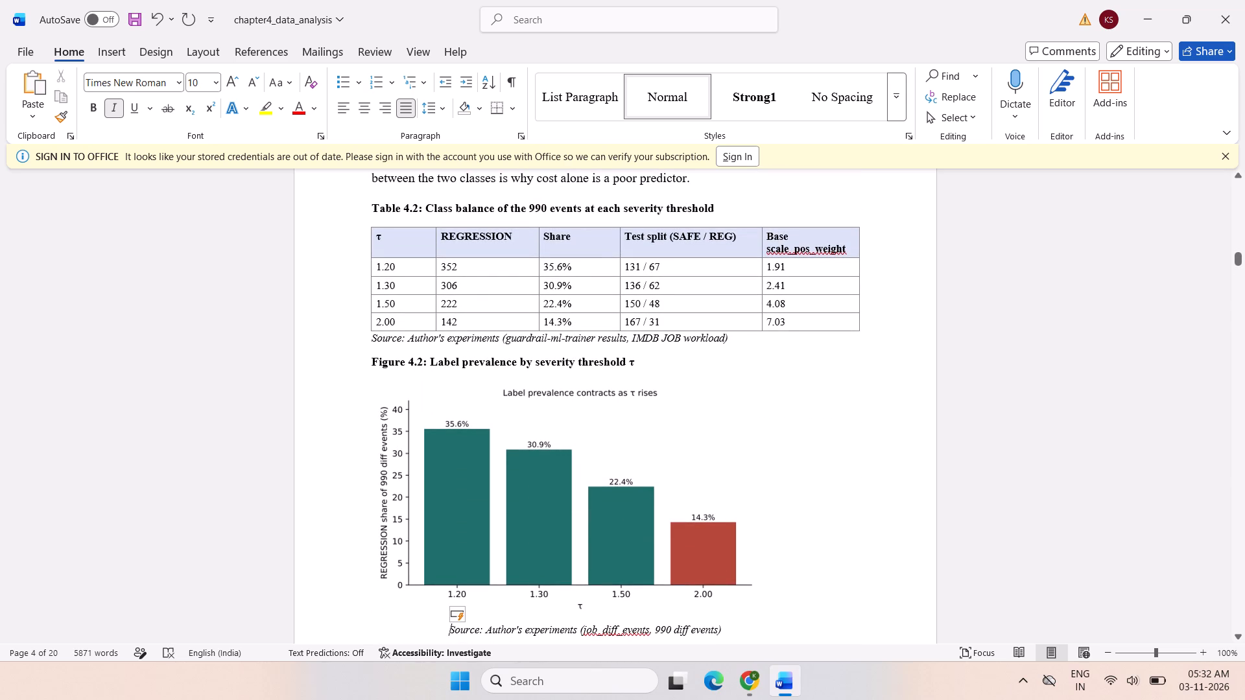
key("Tab")
key("Tab")
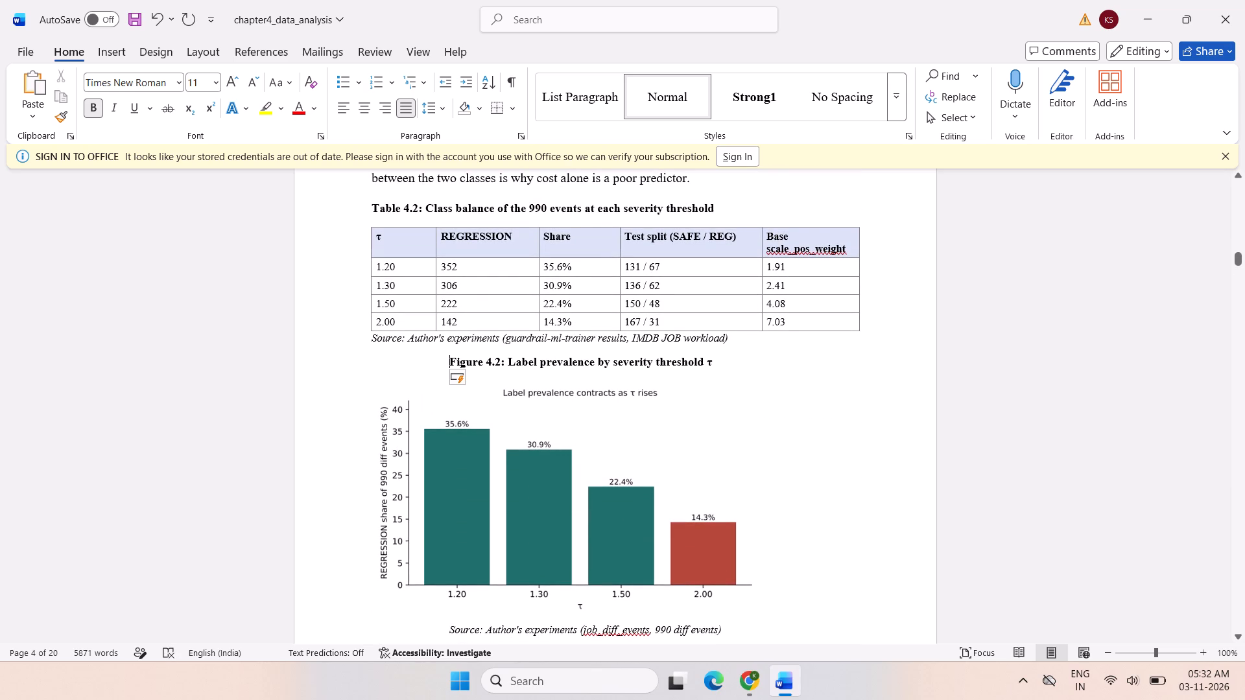
Indent the source line under Table 4.3 of evaluation partitions by two tab stops.
scroll(533, 515, "down", 4)
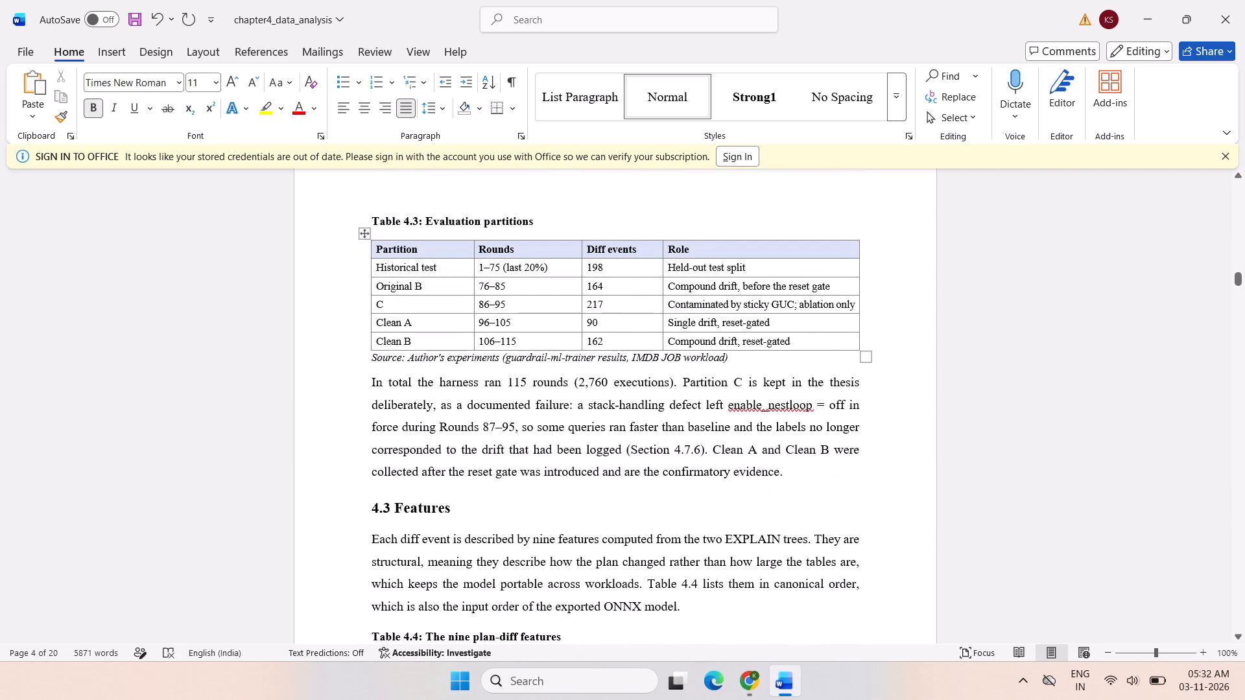
left_click(371, 355)
key("Tab")
key("Tab")
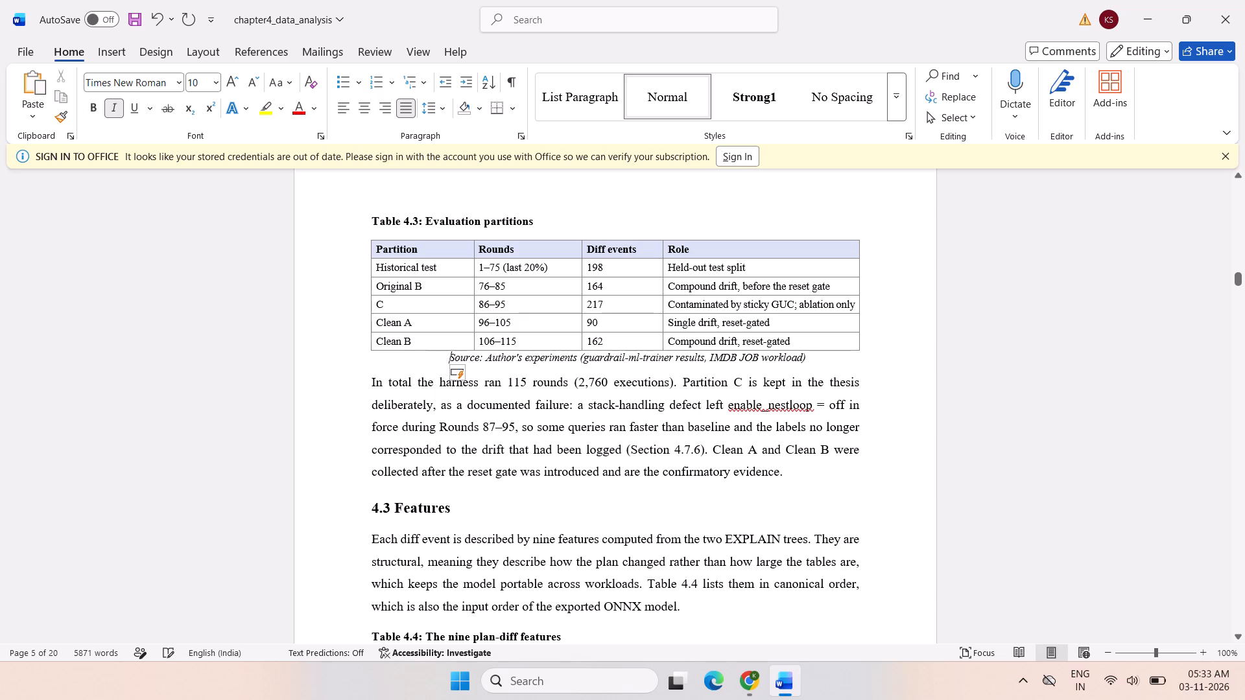
Move the caption "Figure 4.3: XGBoost feature importance" from below its source line to its own line directly above the chart, leaving no extra blank line.
scroll(613, 527, "down", 2)
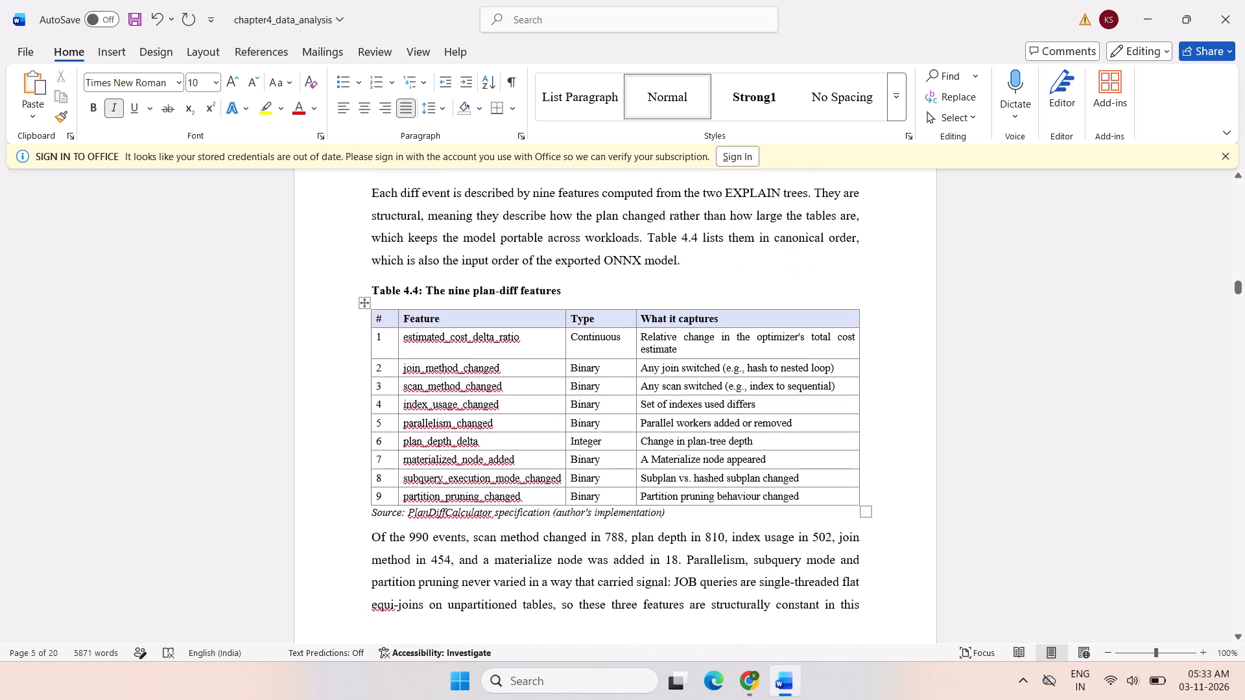
scroll(516, 504, "down", 3)
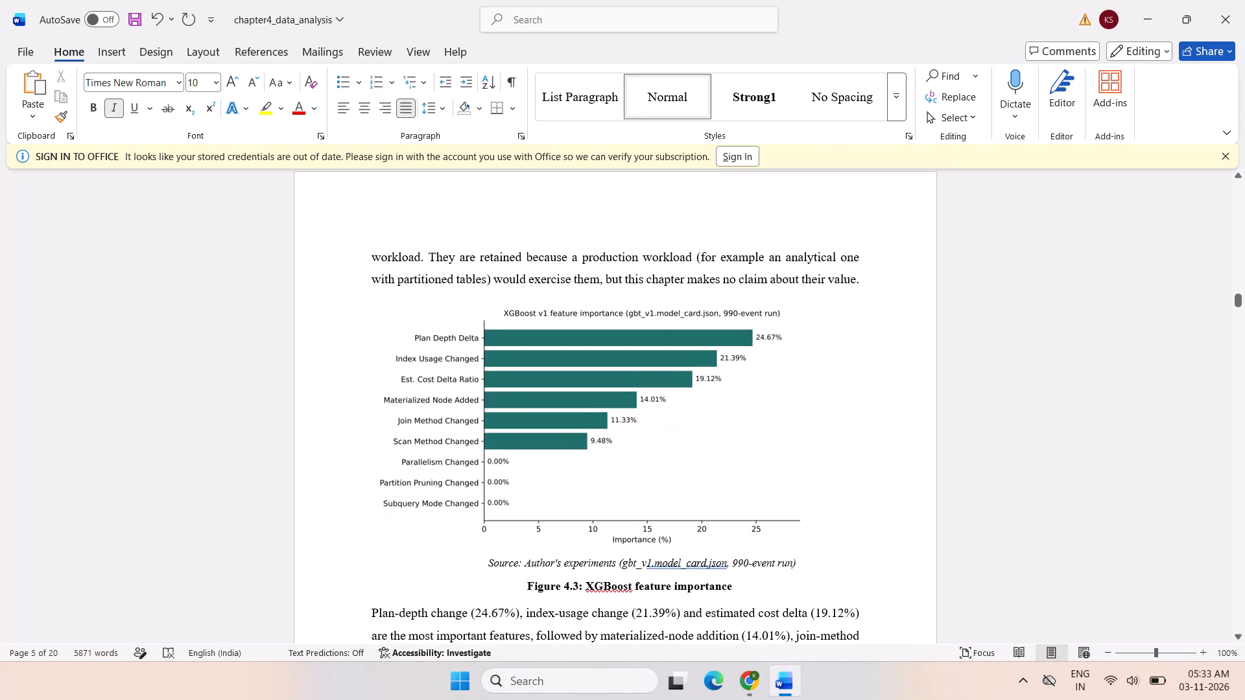
left_click(527, 587)
left_click_drag(527, 587, 718, 580)
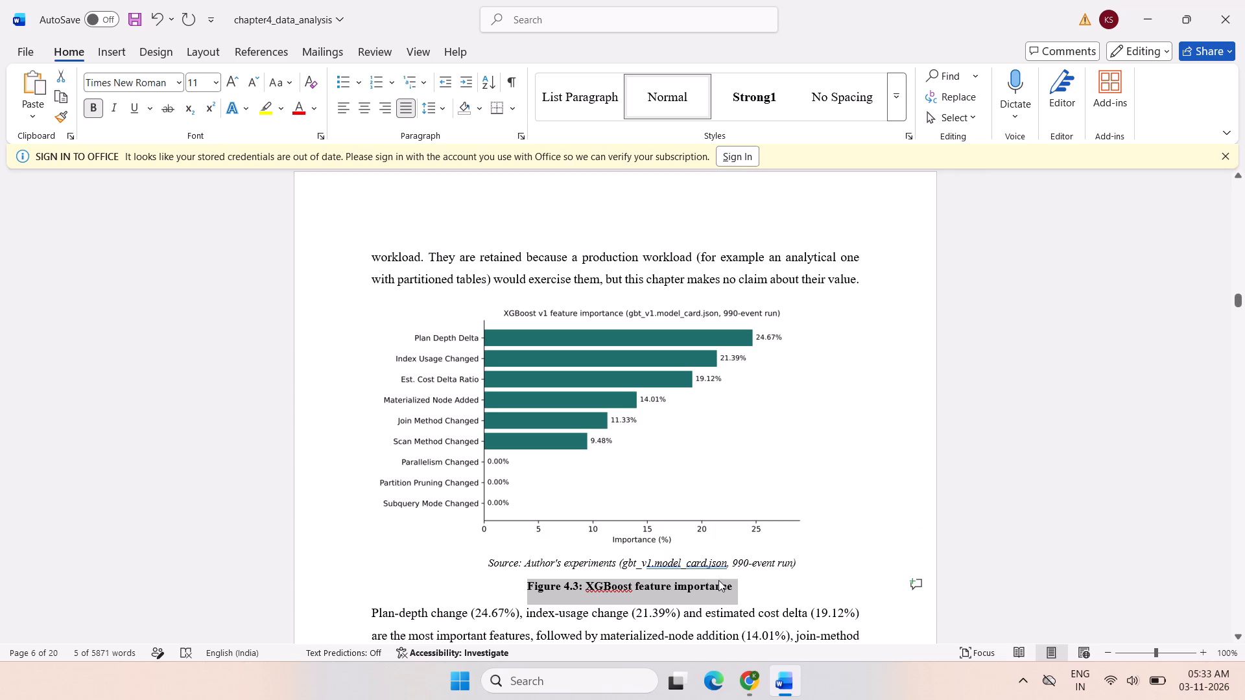
key("ctrl+z")
scroll(718, 580, "down", 3)
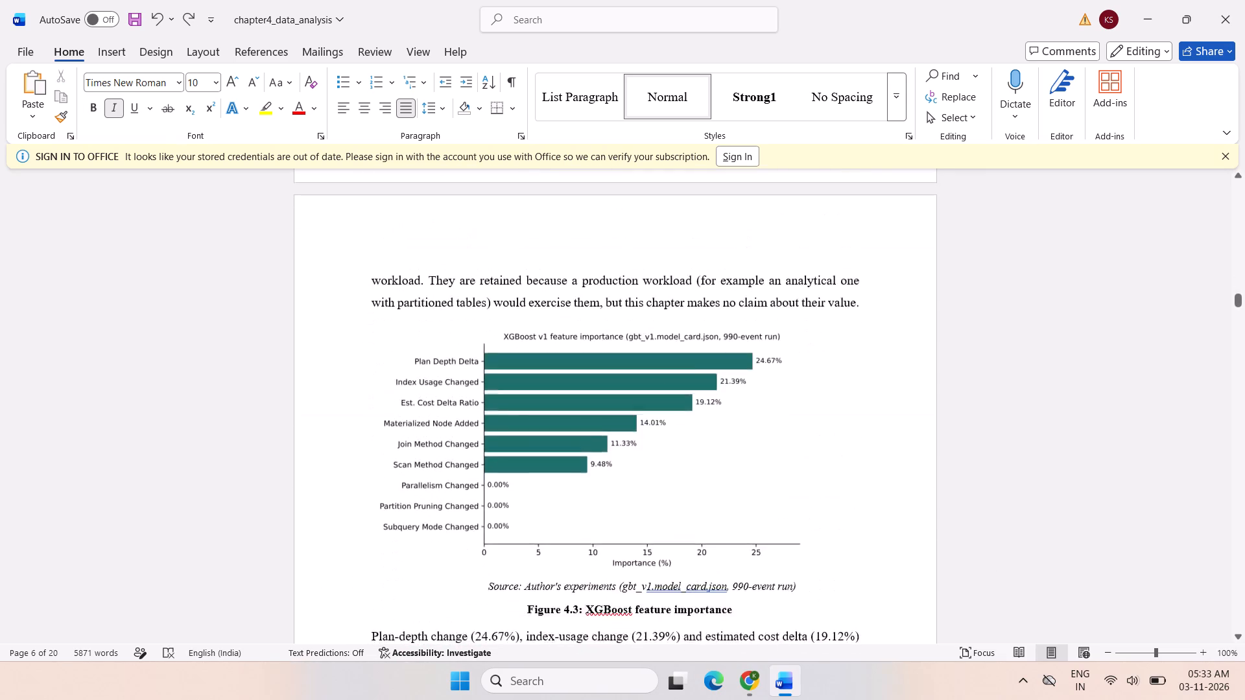
scroll(718, 580, "down", 2)
left_click(530, 246)
left_click_drag(530, 246, 737, 248)
key("ctrl+x")
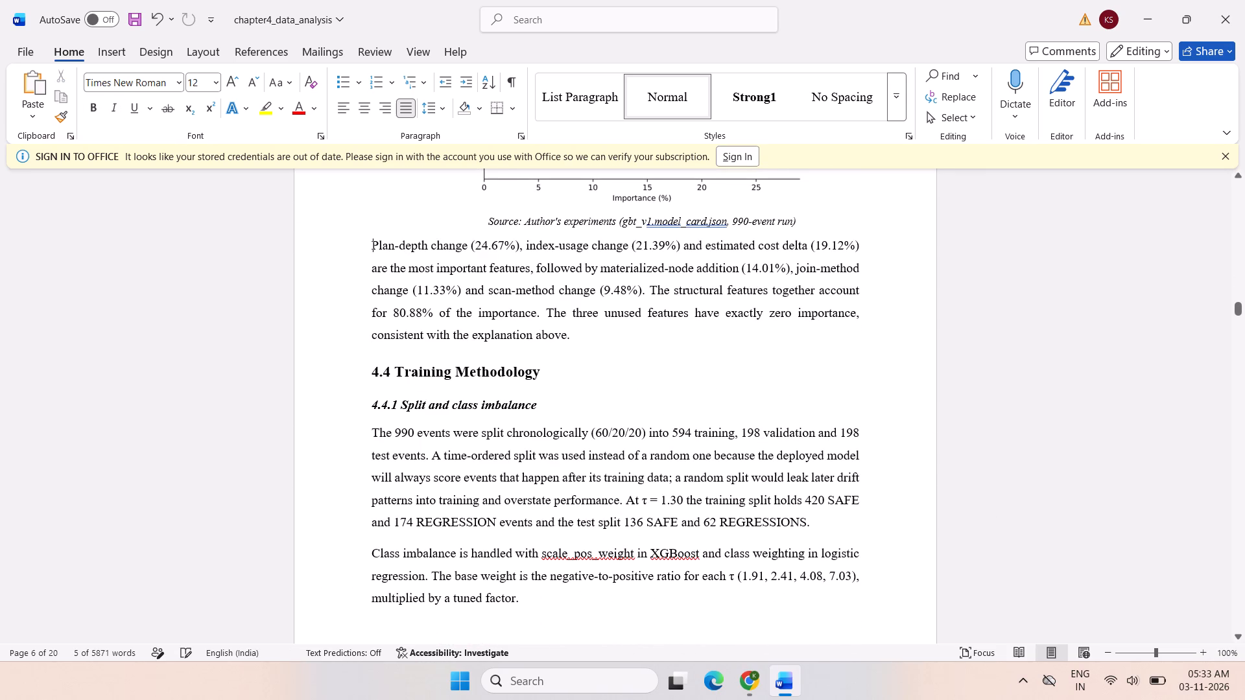
left_click(737, 248)
scroll(737, 248, "up", 2)
scroll(737, 257, "left", 1)
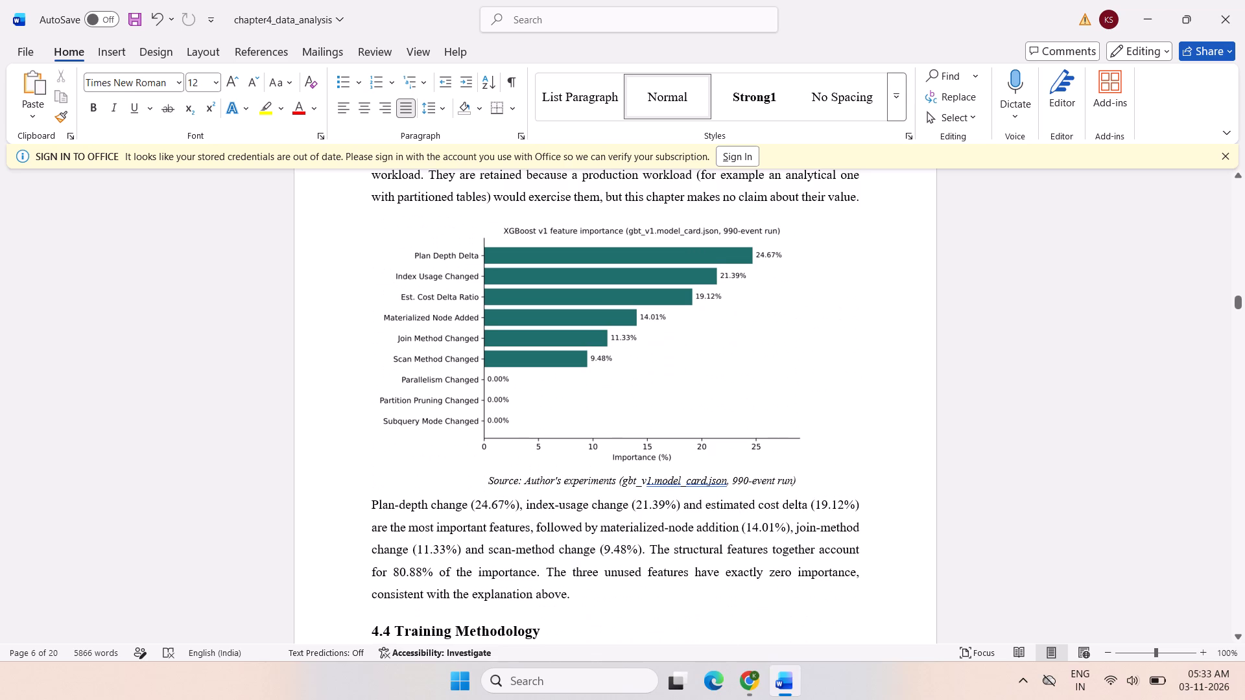
scroll(731, 255, "left", 1)
left_click(879, 194)
key("Return")
key("ctrl+v")
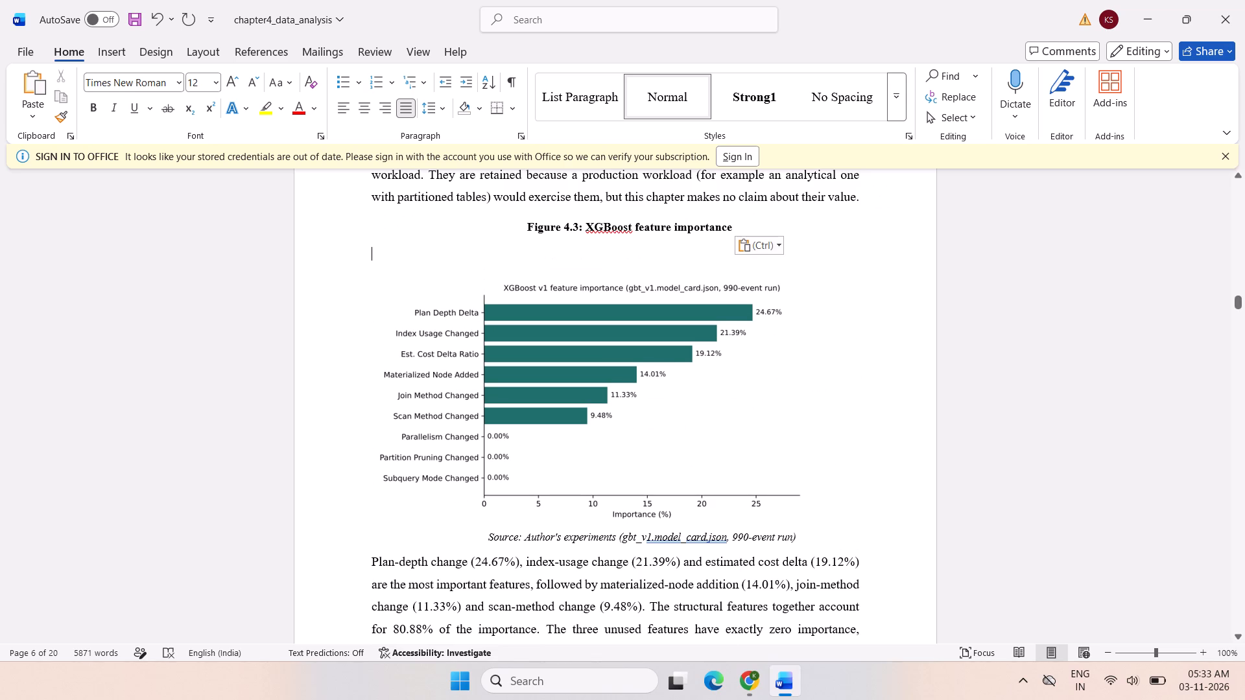
key("BackSpace")
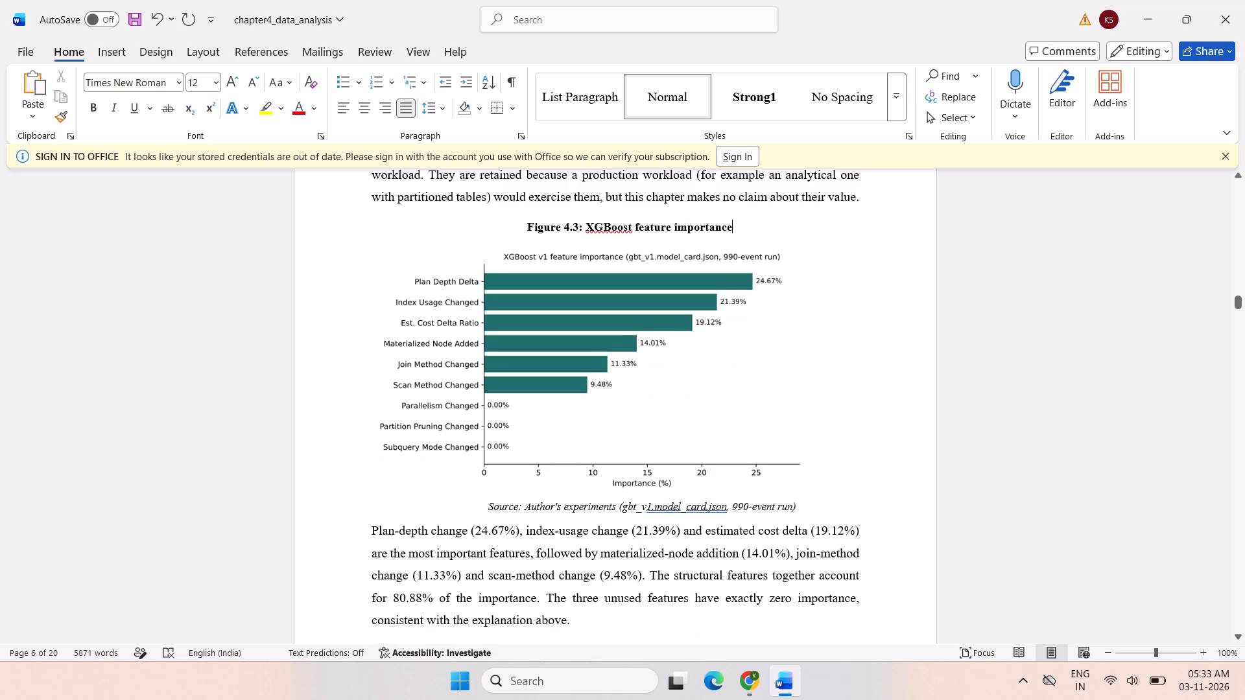
left_click(824, 414)
Indent the Figure 4.4 test run summary caption by two tab stops.
scroll(794, 491, "down", 7)
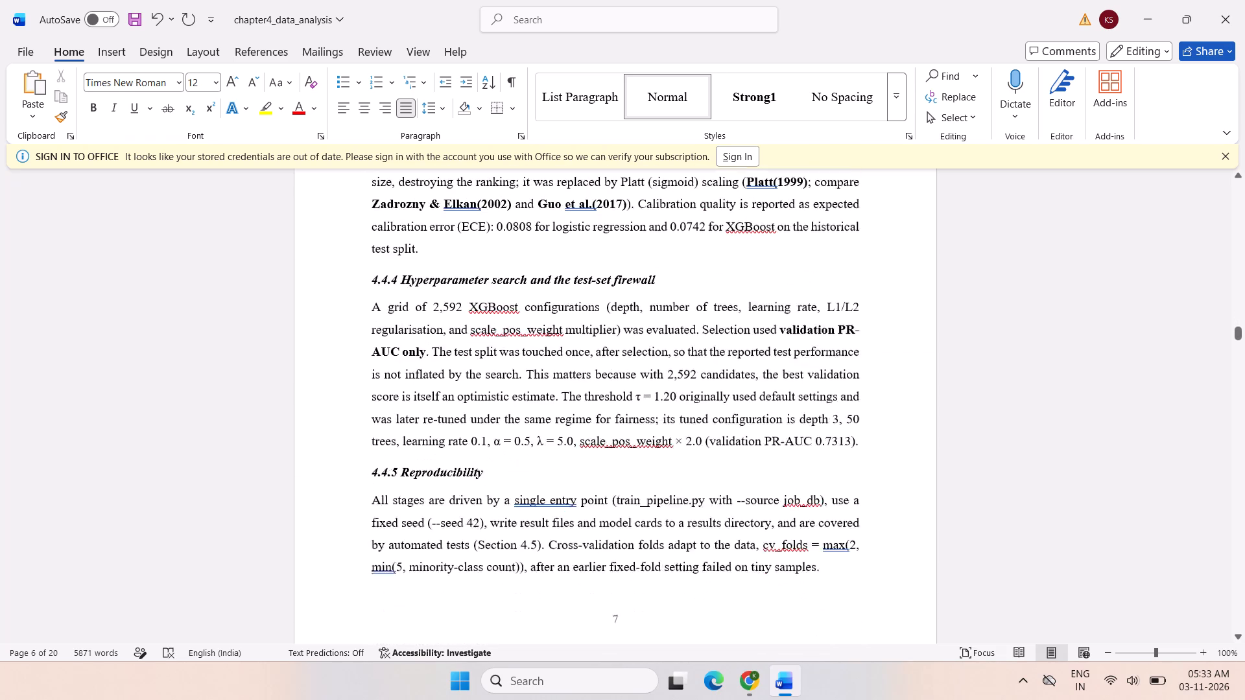
scroll(794, 491, "down", 4)
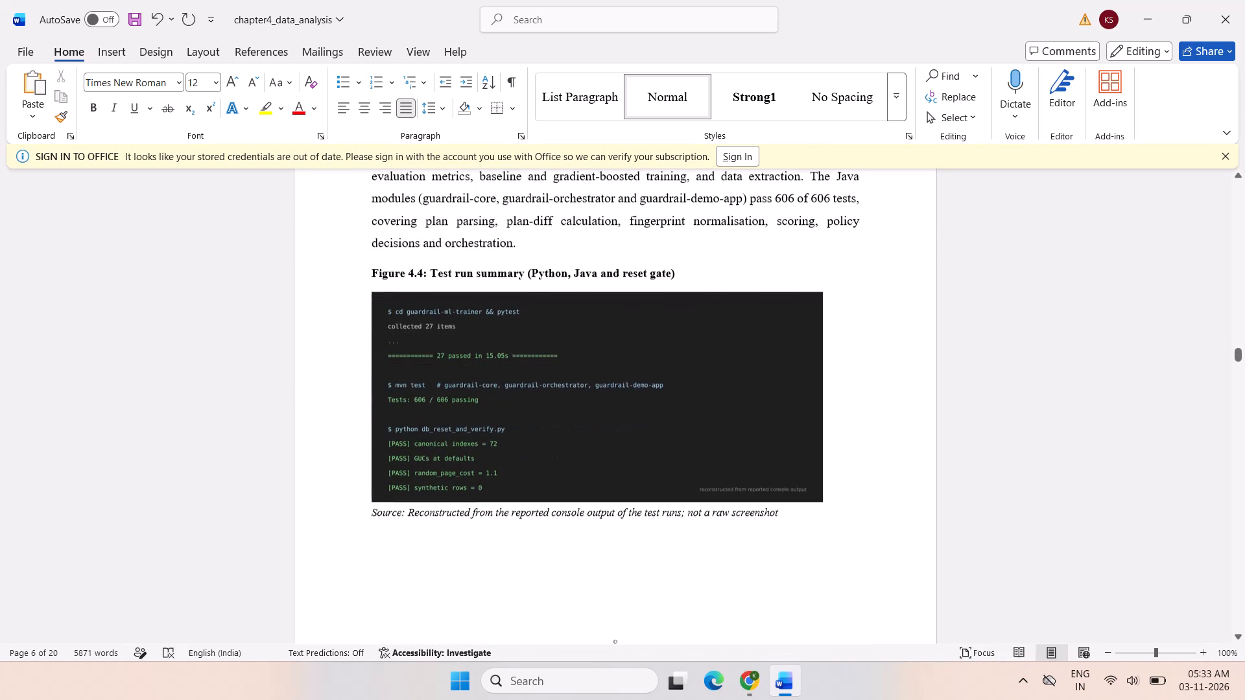
left_click(370, 271)
key("Tab")
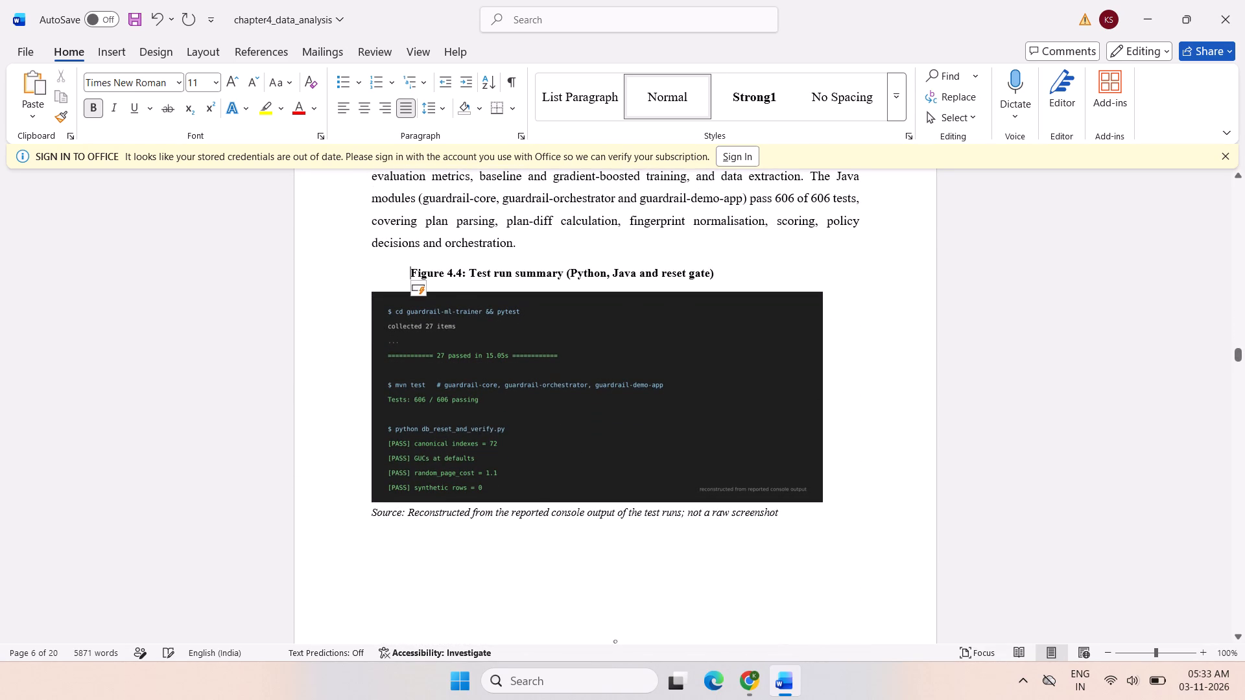
key("Tab")
Indent the Figure 4.5 XGBoost ROC-AUC caption by one tab stop.
scroll(475, 561, "down", 2)
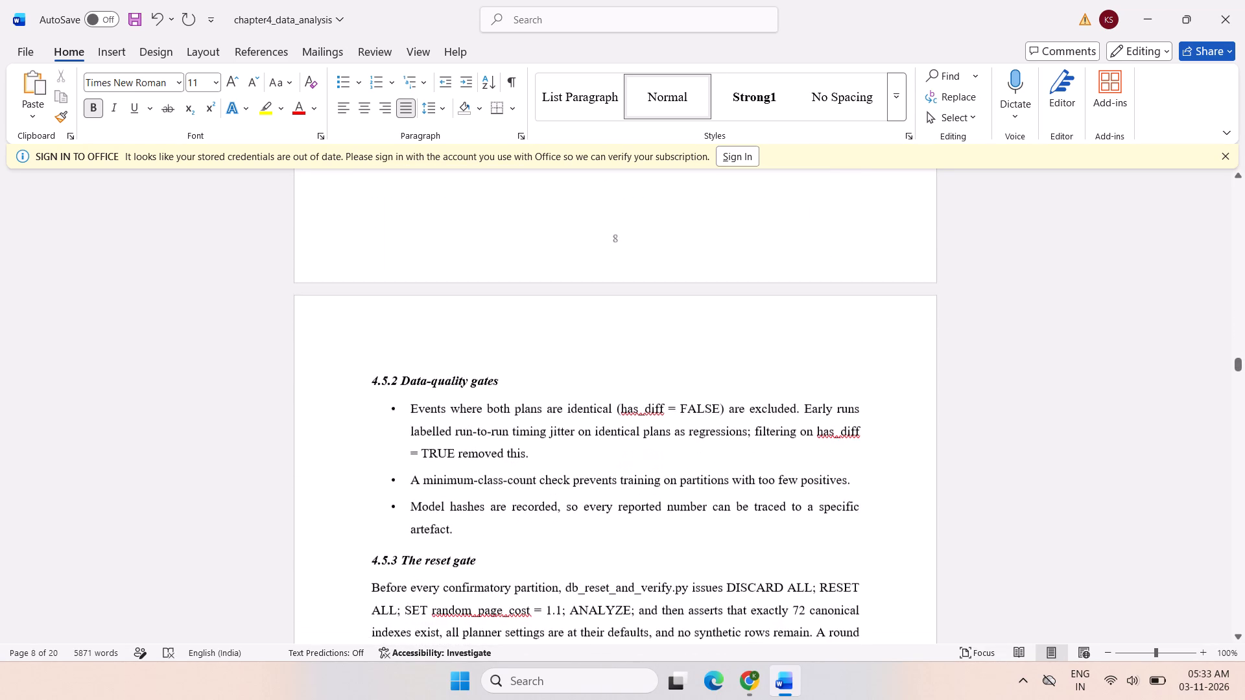
scroll(475, 561, "down", 6)
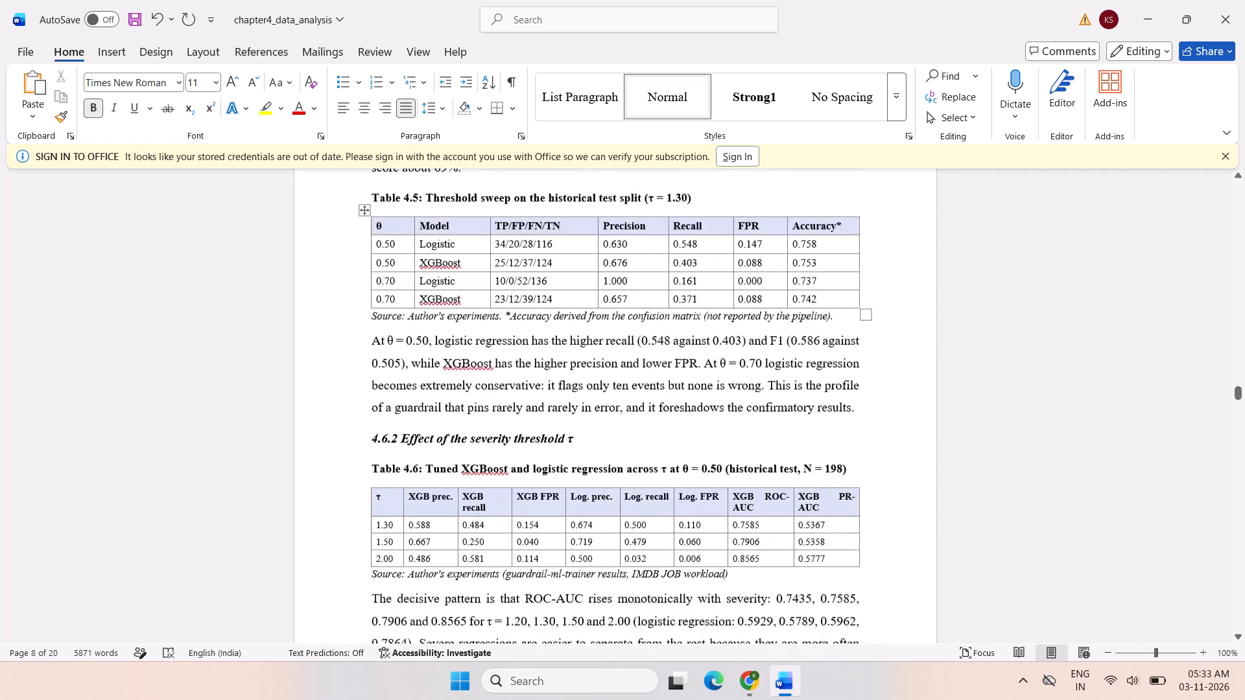
scroll(475, 561, "down", 3)
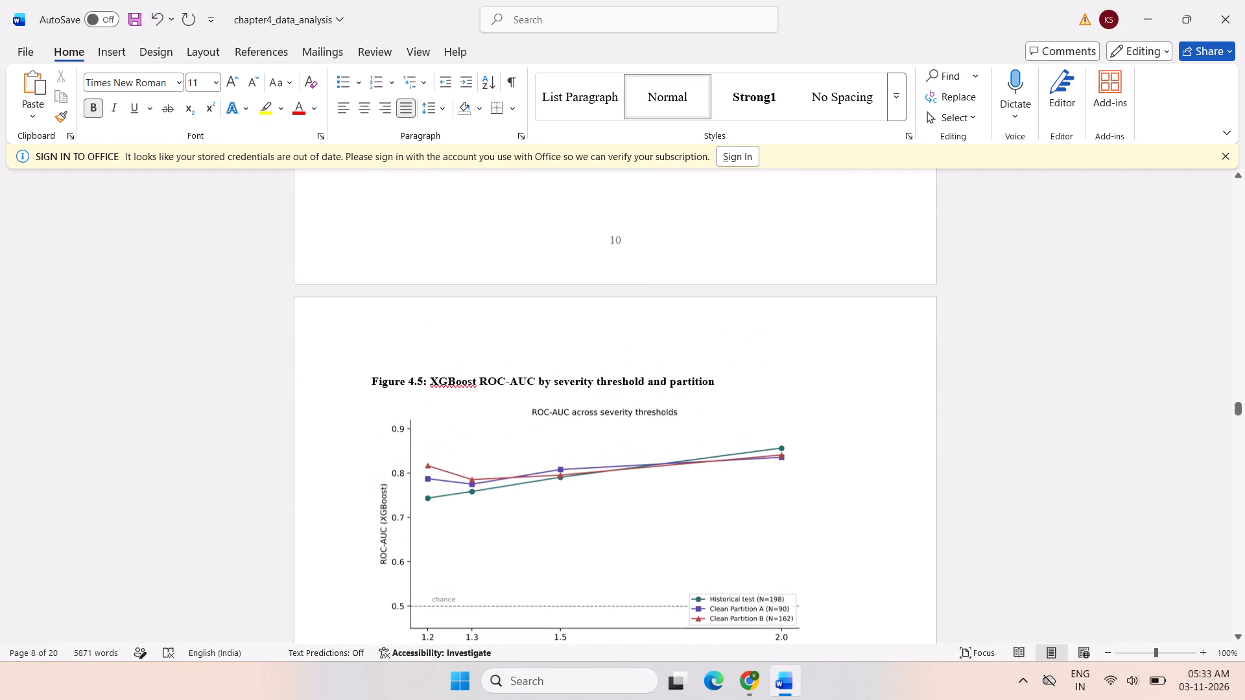
left_click(368, 380)
key("Tab")
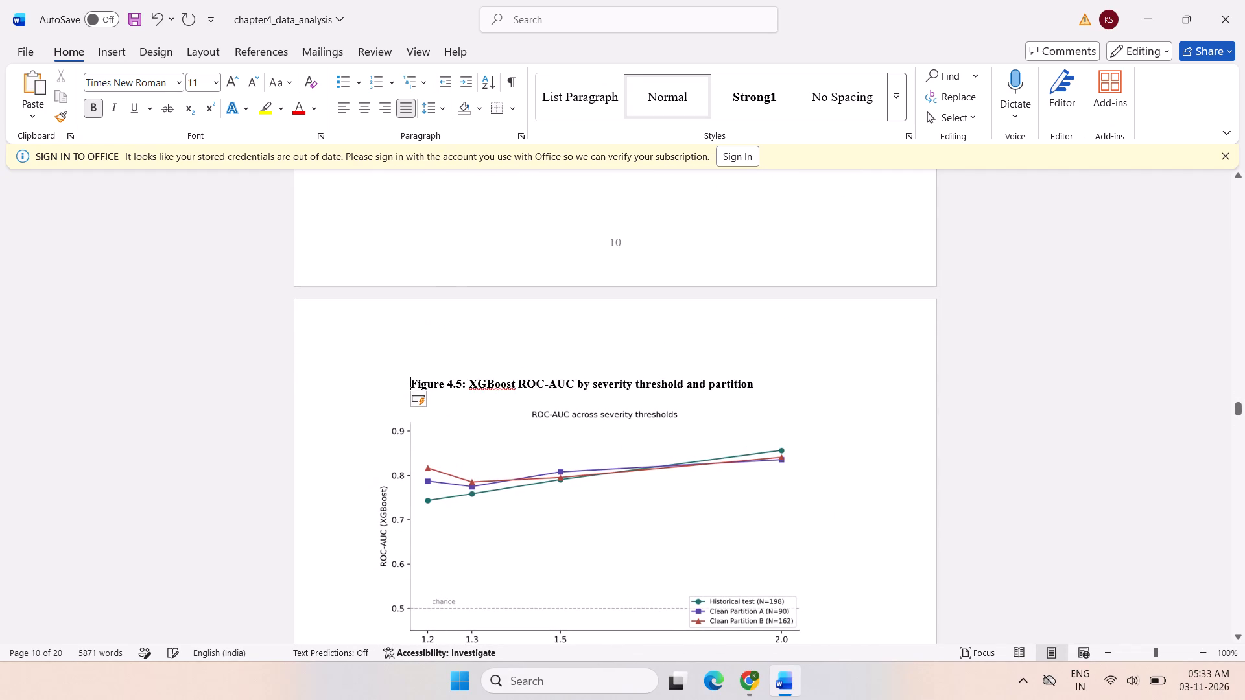
key("Tab")
key("BackSpace")
Examine the captions and source lines from Figure 4.6 to the end of the chapter, and return to the chapter title.
scroll(480, 522, "down", 1)
scroll(565, 487, "down", 2)
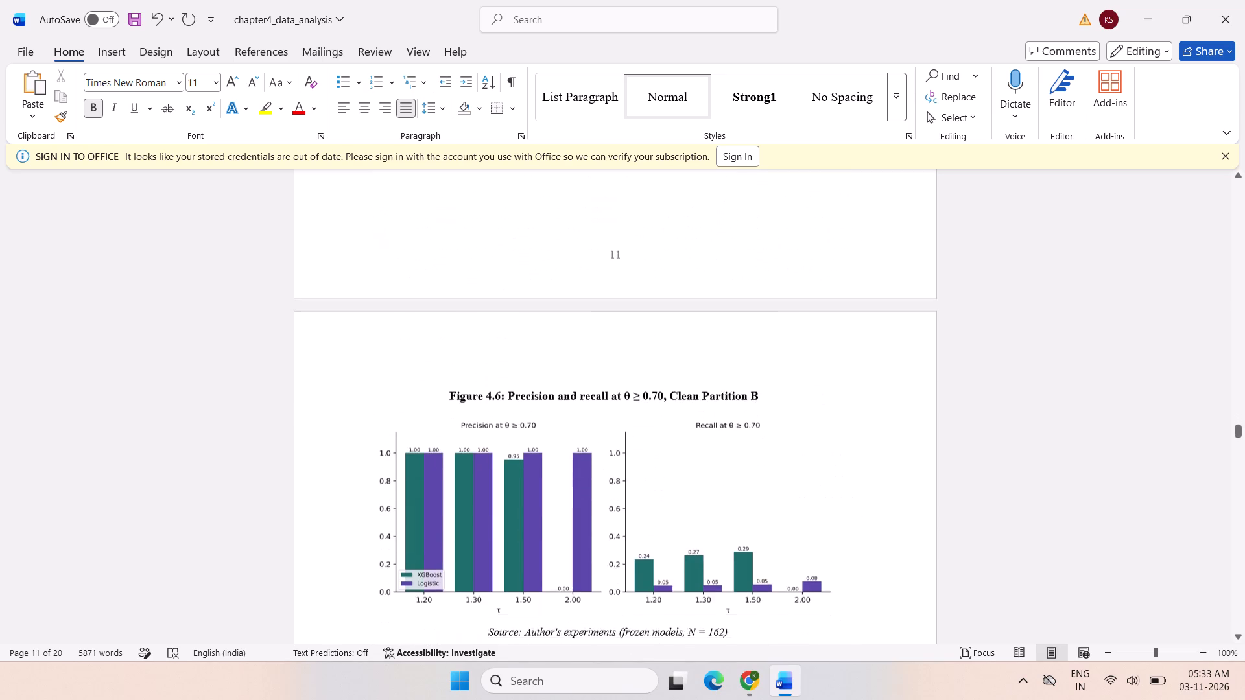
scroll(565, 487, "down", 14)
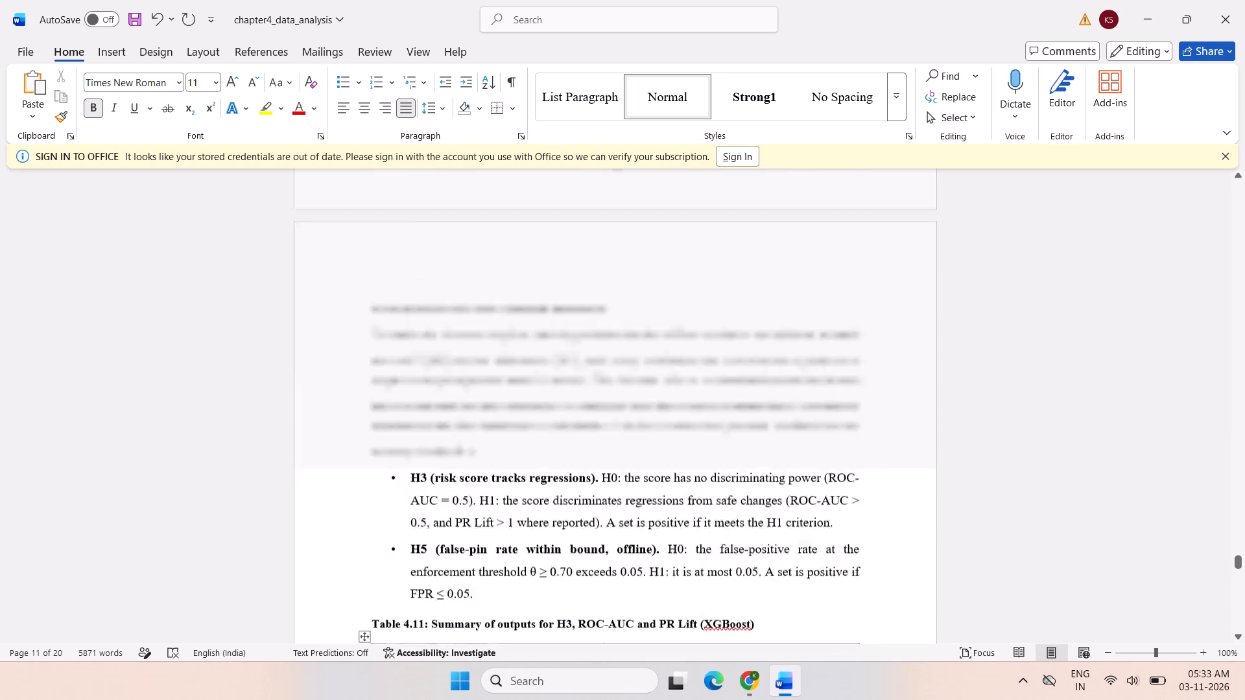
scroll(565, 487, "down", 13)
scroll(565, 487, "up", 20)
scroll(565, 487, "up", 20)
scroll(565, 487, "up", 5)
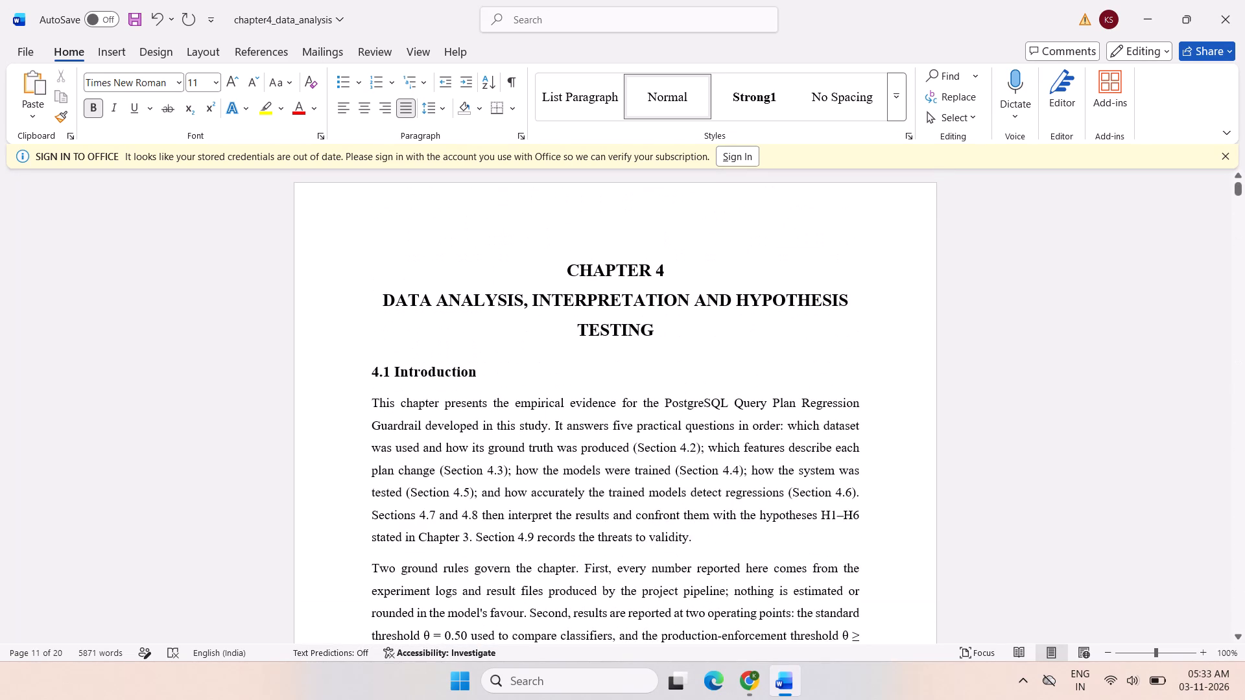
scroll(565, 487, "up", 4)
Check the font formatting of the chapter title, the 4.1 Introduction heading and the first introduction paragraph.
left_click_drag(565, 262, 689, 325)
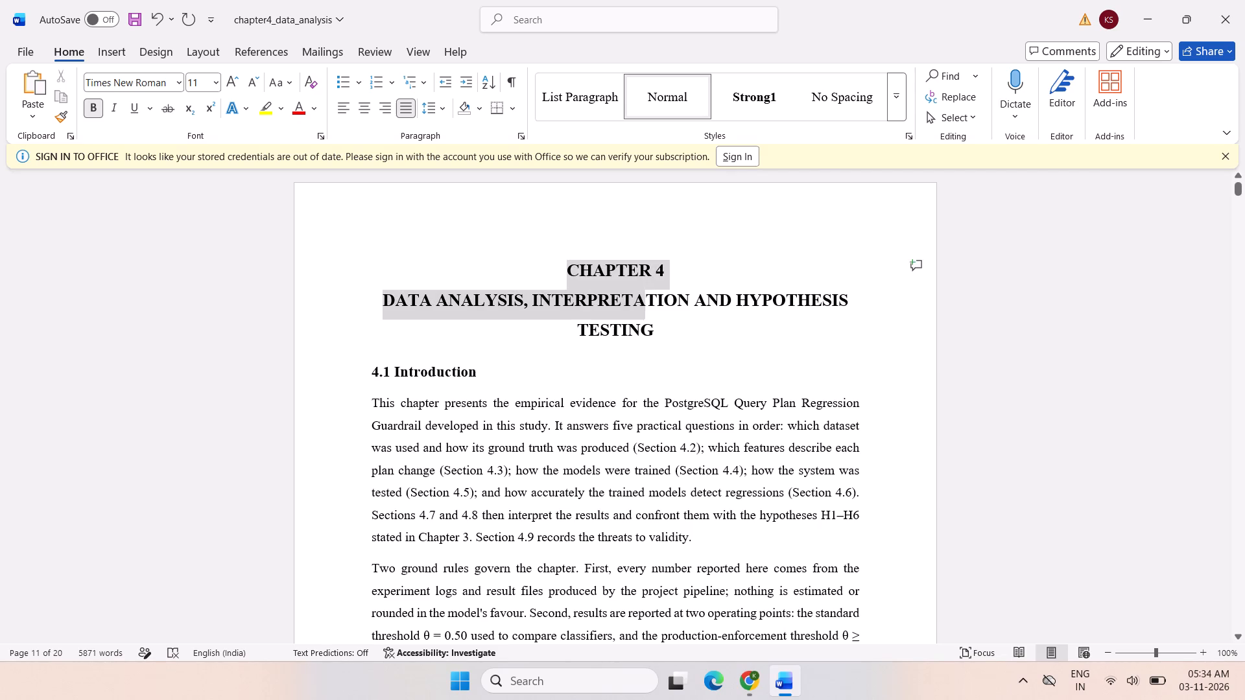
left_click_drag(689, 325, 687, 327)
left_click_drag(390, 370, 485, 374)
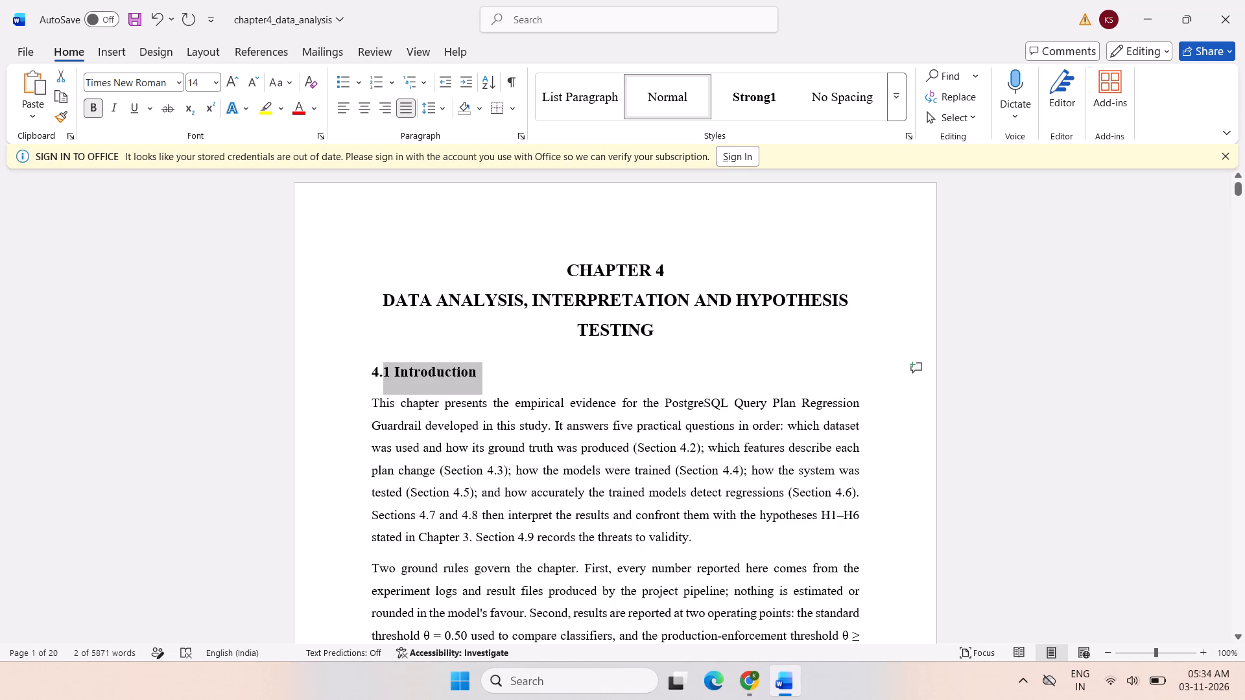
left_click_drag(373, 400, 542, 483)
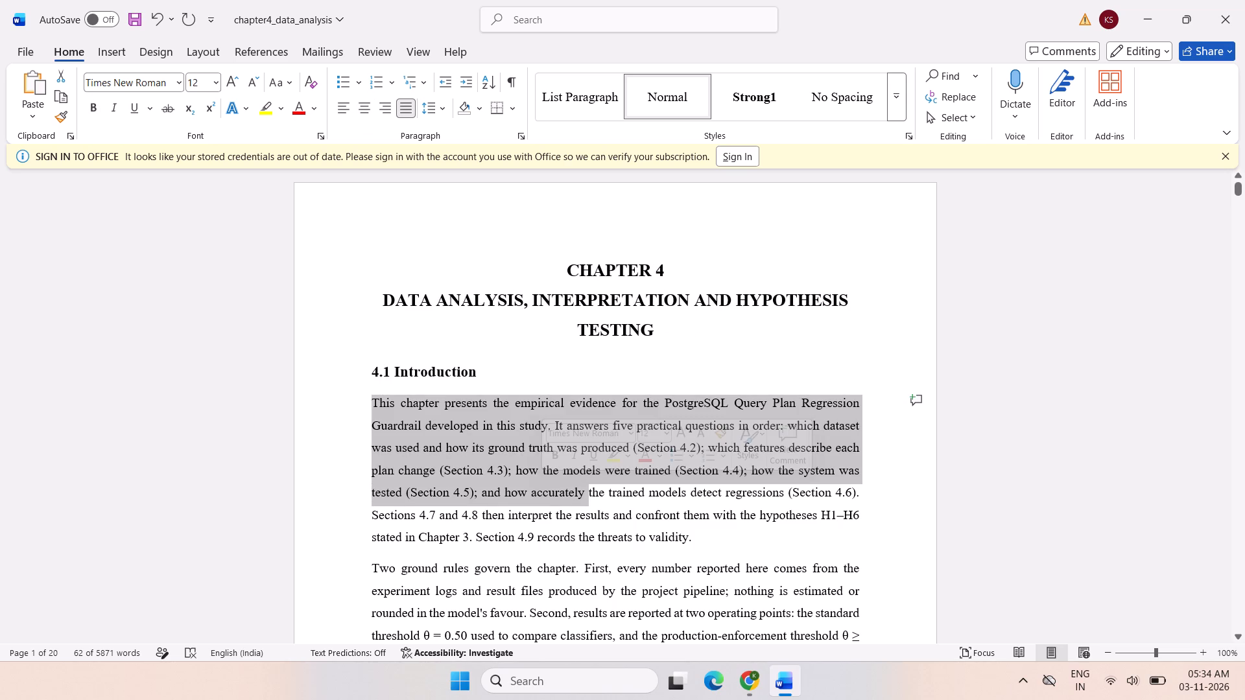
left_click(322, 296)
scroll(565, 502, "down", 6)
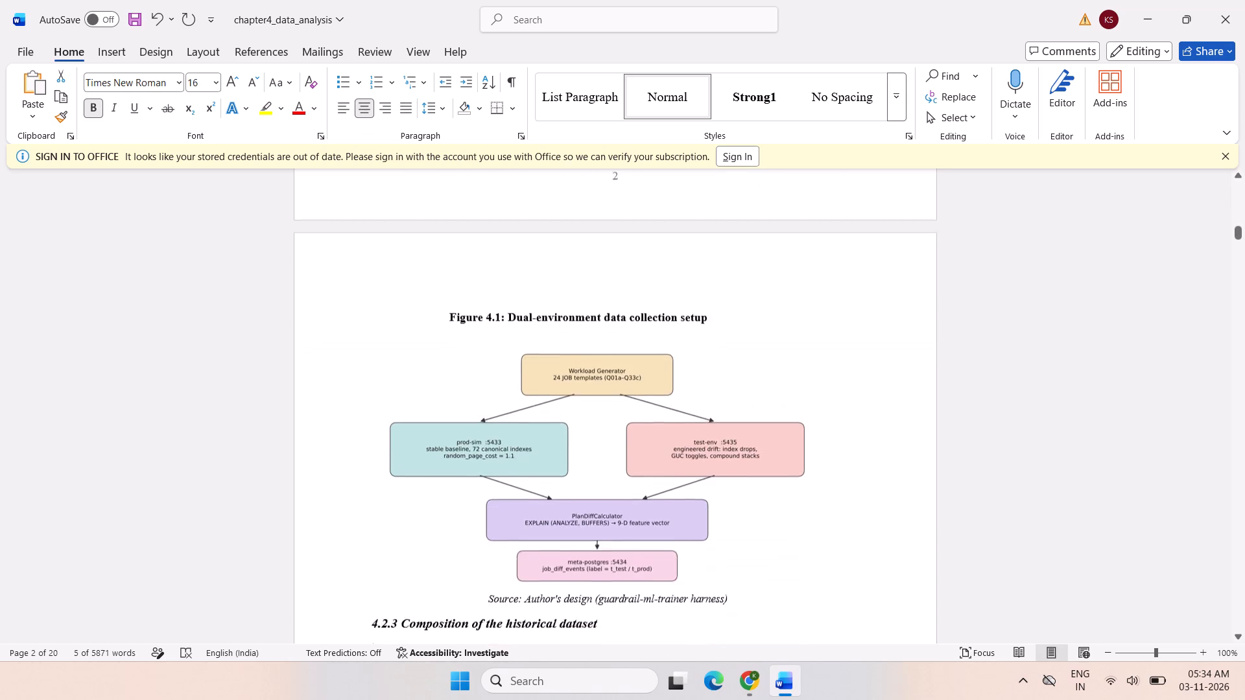
Examine the document layout from Figure 4.1 through to the last page of the references.
scroll(561, 426, "up", 1)
scroll(635, 502, "down", 4)
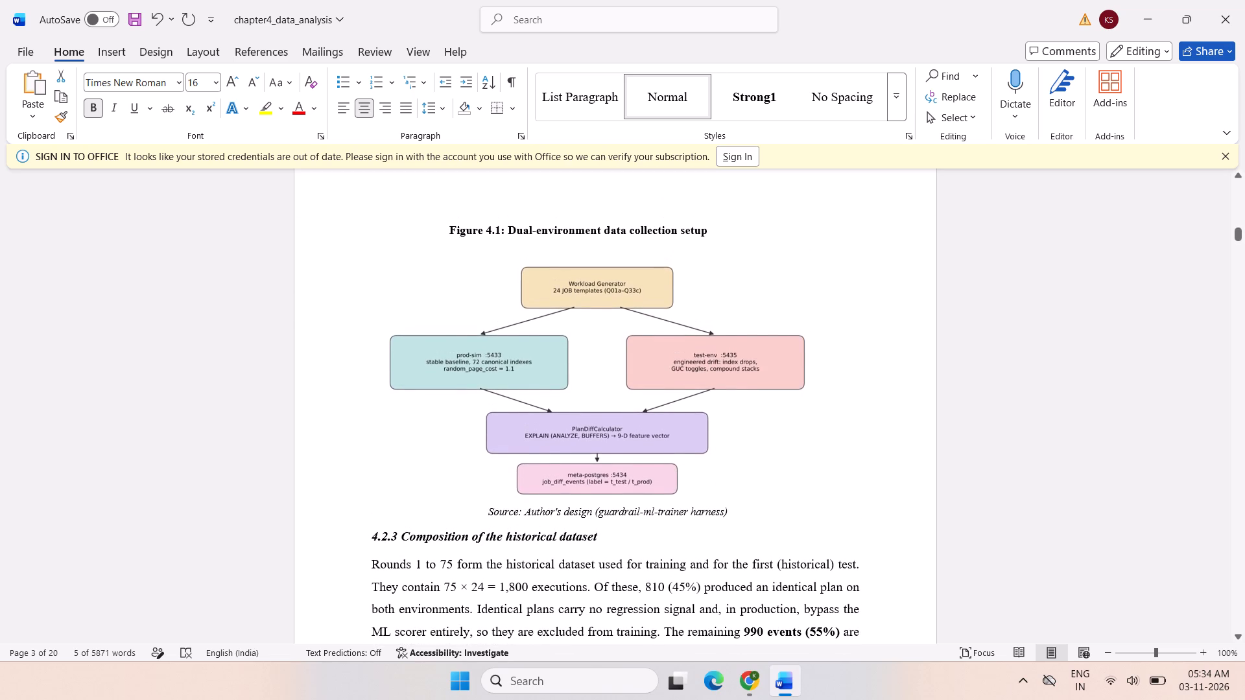
scroll(580, 520, "down", 5)
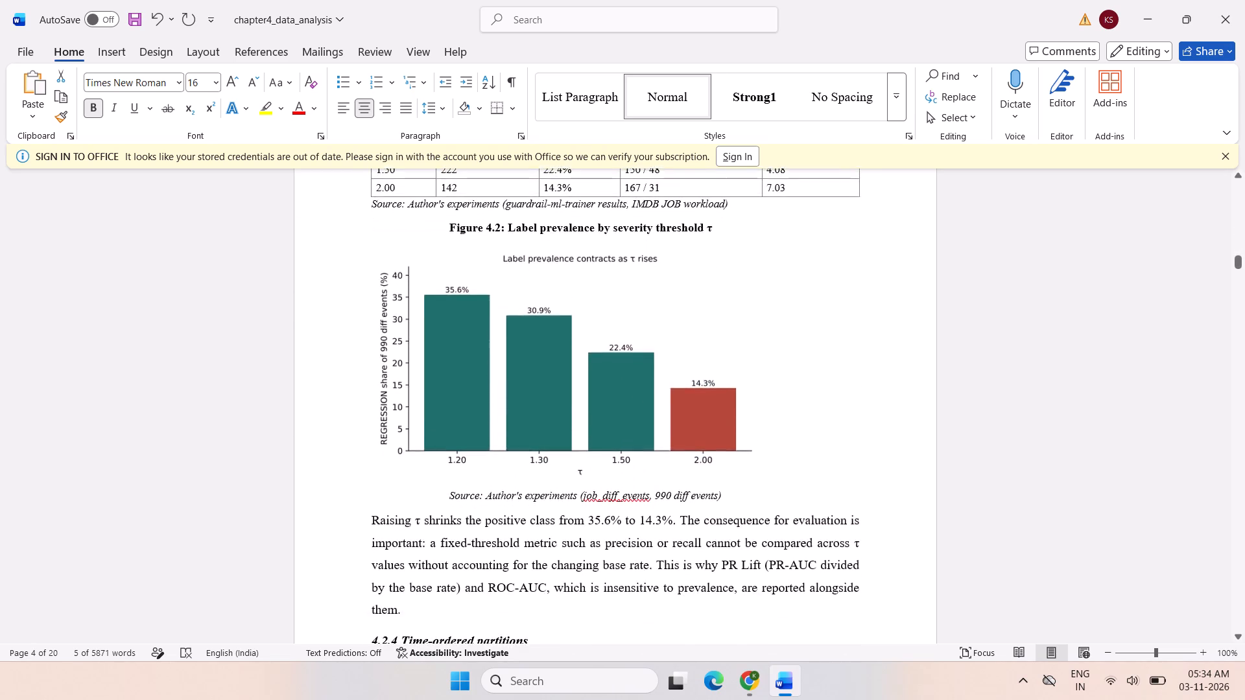
scroll(580, 520, "down", 8)
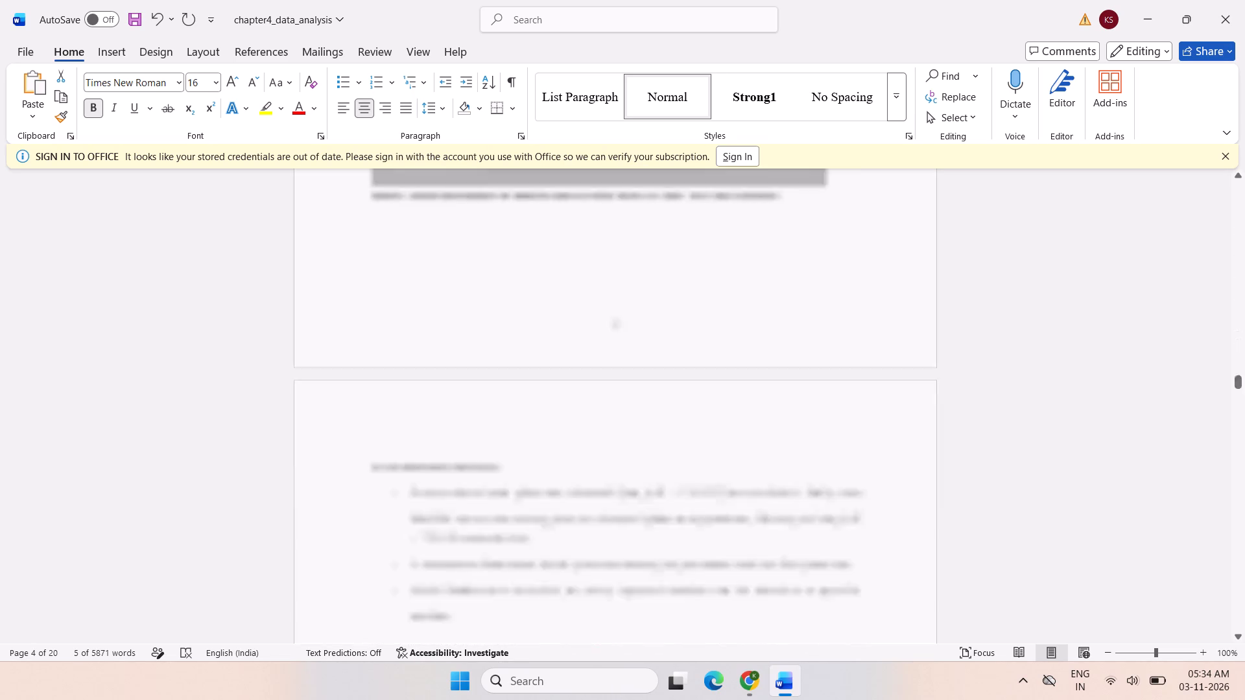
scroll(580, 520, "down", 14)
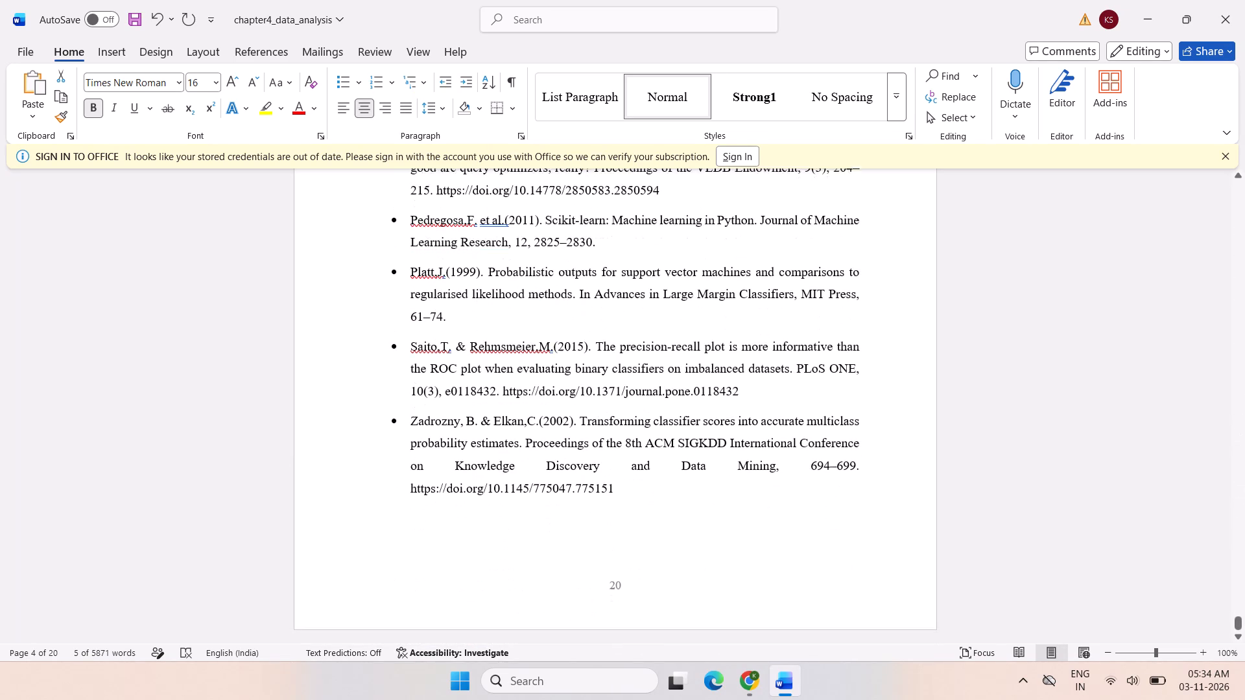
Examine the references, the 4.10 Summary and the Figure 4.6 caption and source line, going back to the chapter title.
scroll(615, 562, "up", 1)
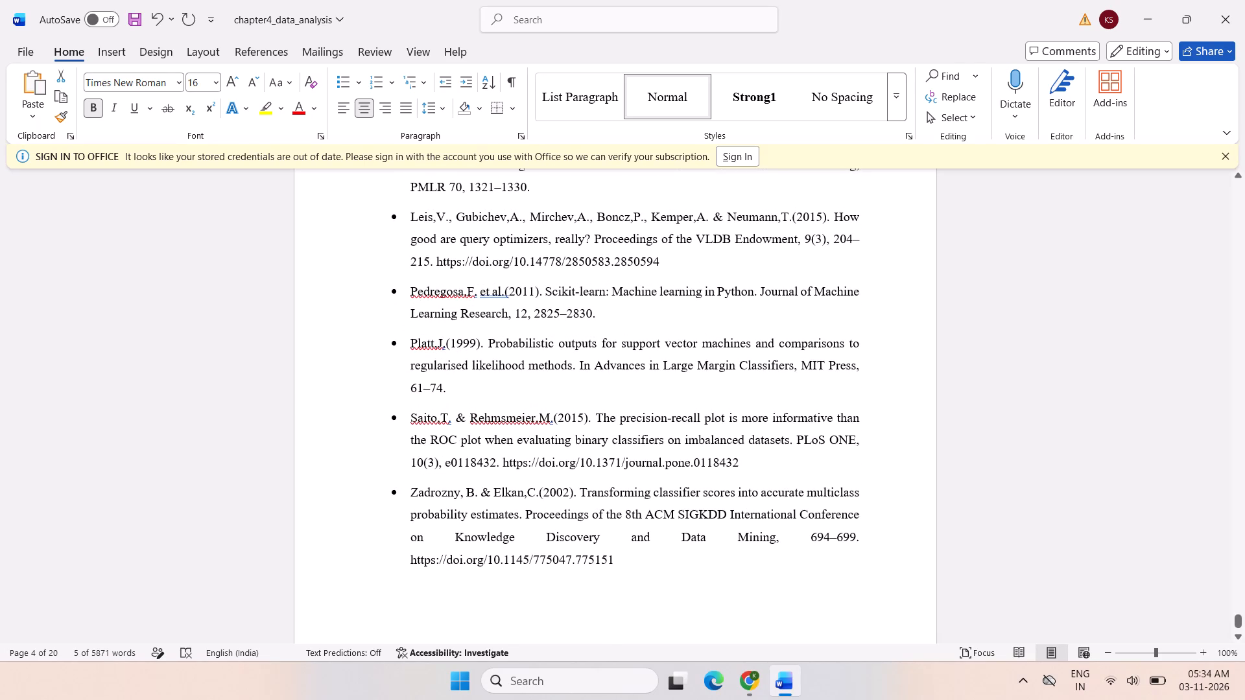
scroll(615, 562, "up", 4)
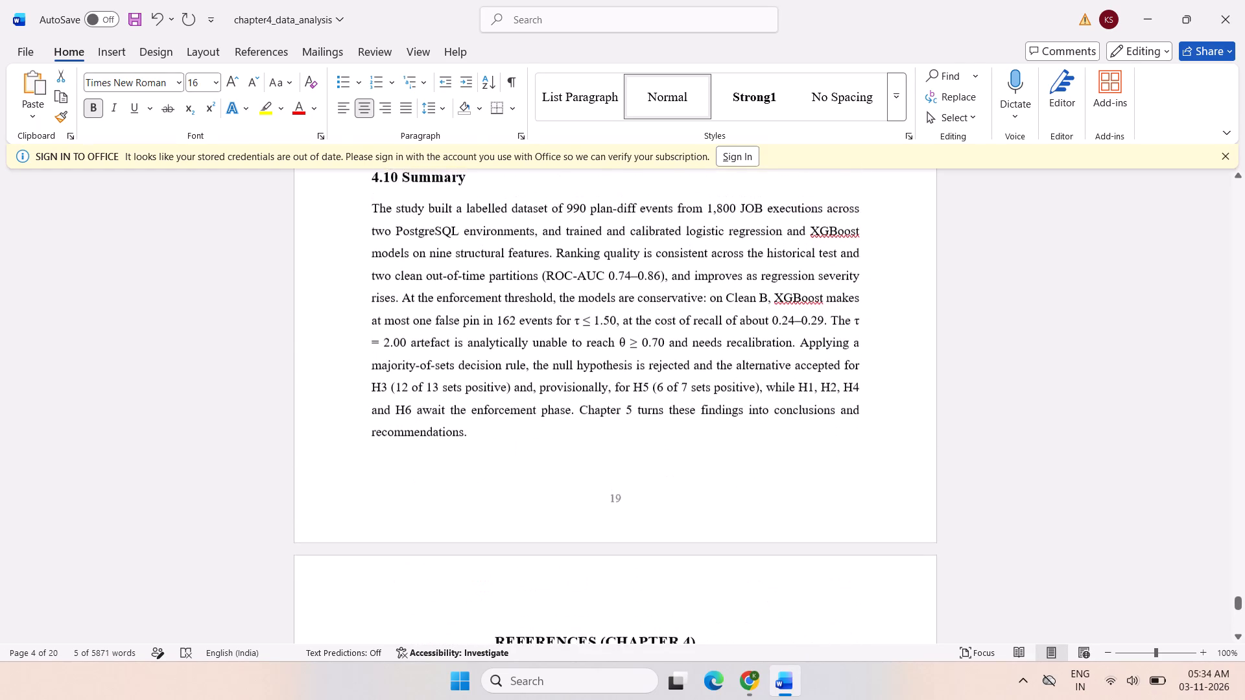
scroll(615, 562, "up", 5)
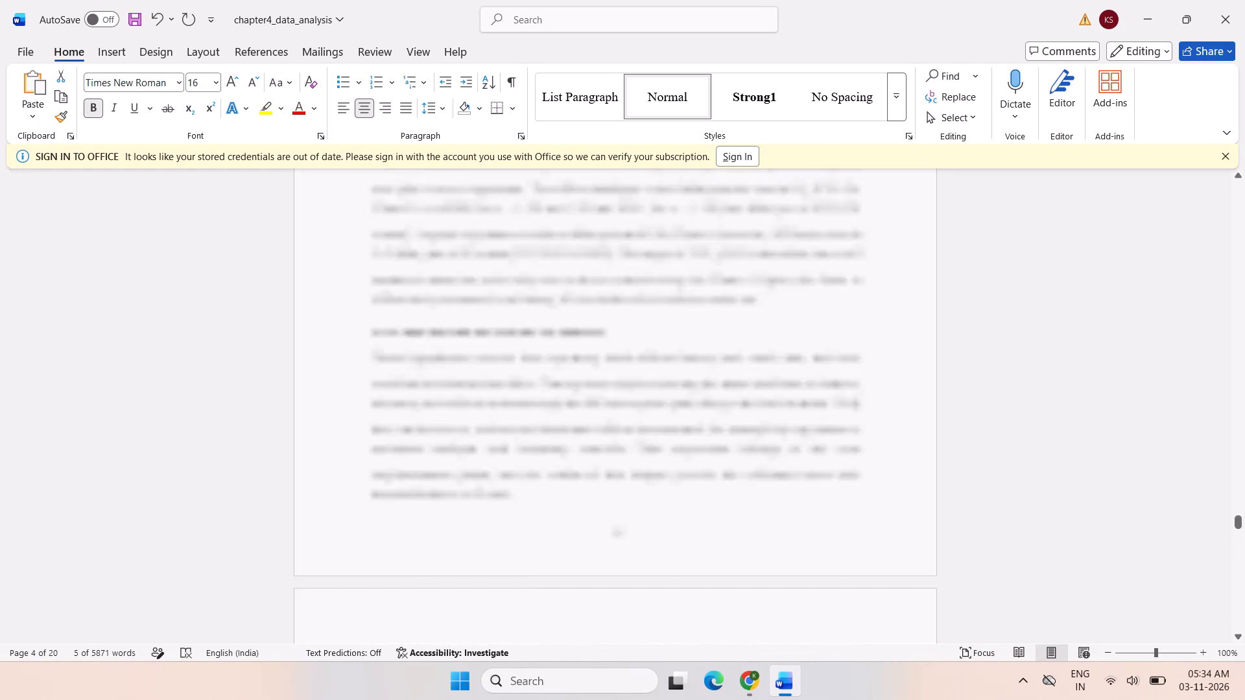
scroll(615, 562, "down", 2)
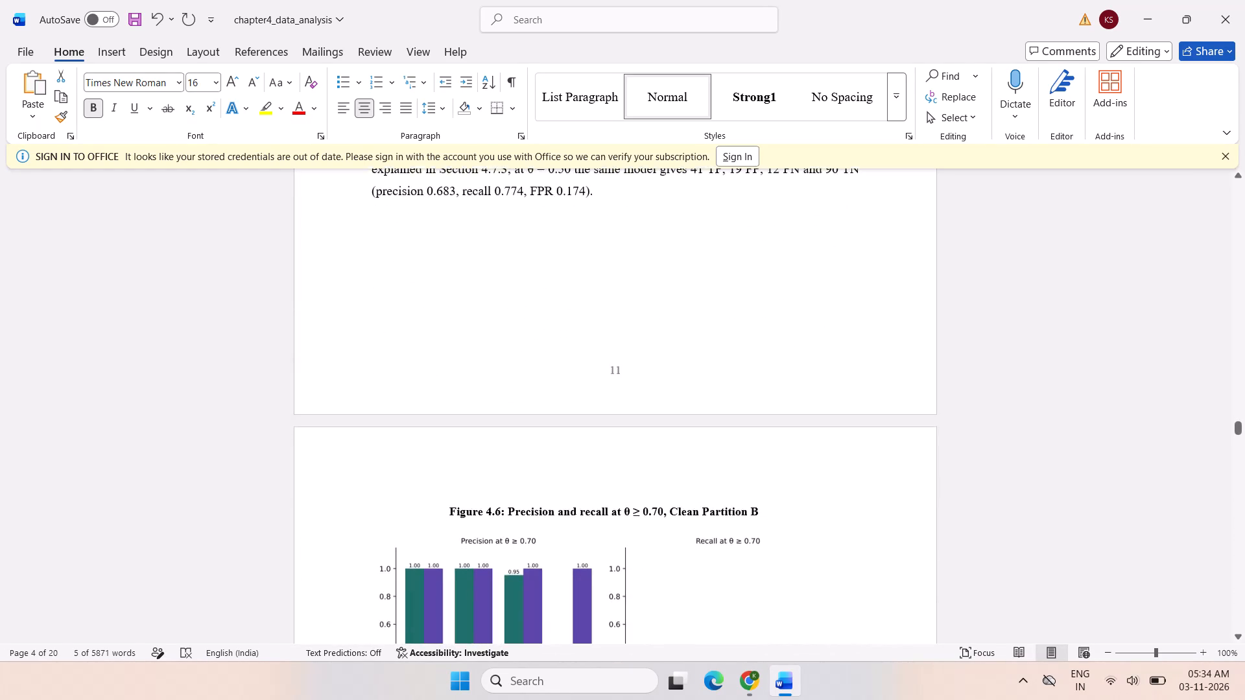
scroll(615, 562, "down", 1)
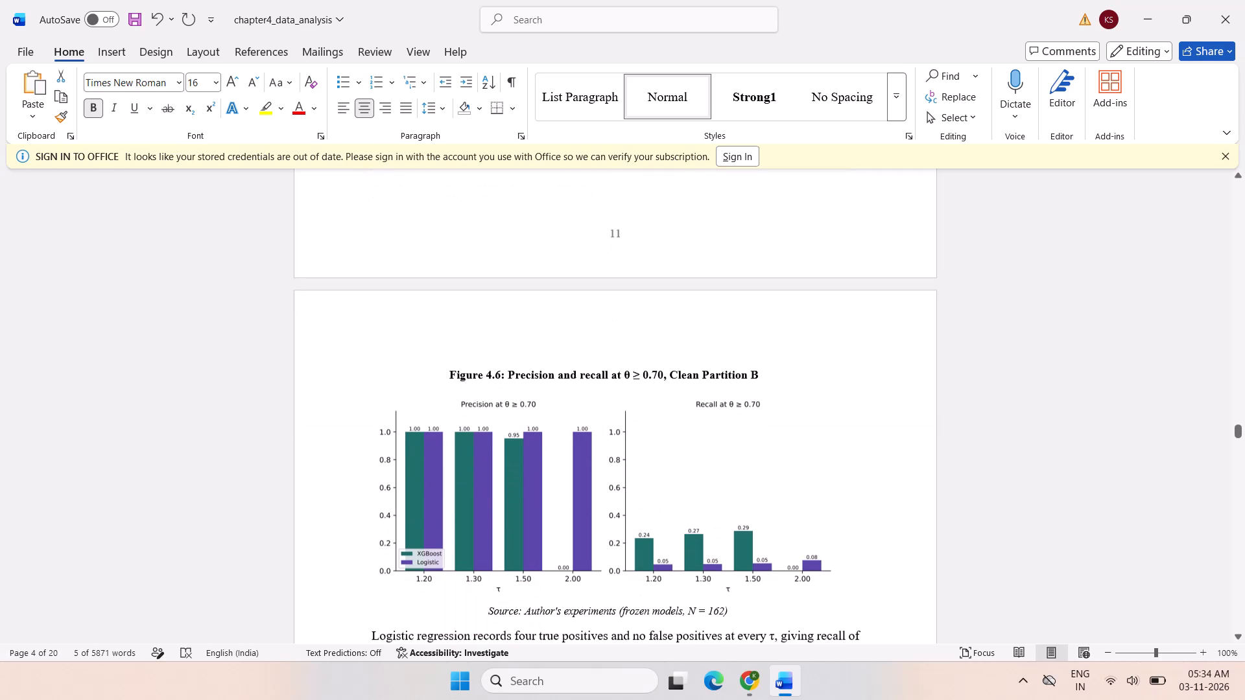
scroll(615, 562, "up", 2)
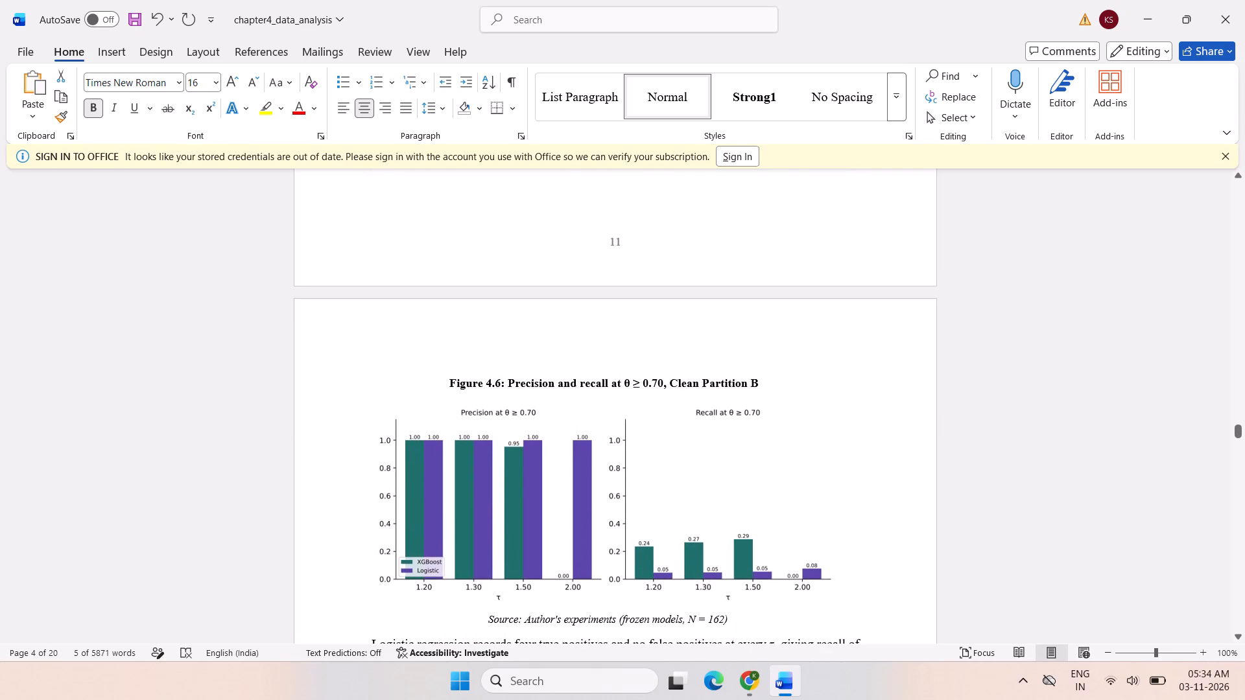
scroll(615, 562, "up", 20)
scroll(615, 562, "up", 15)
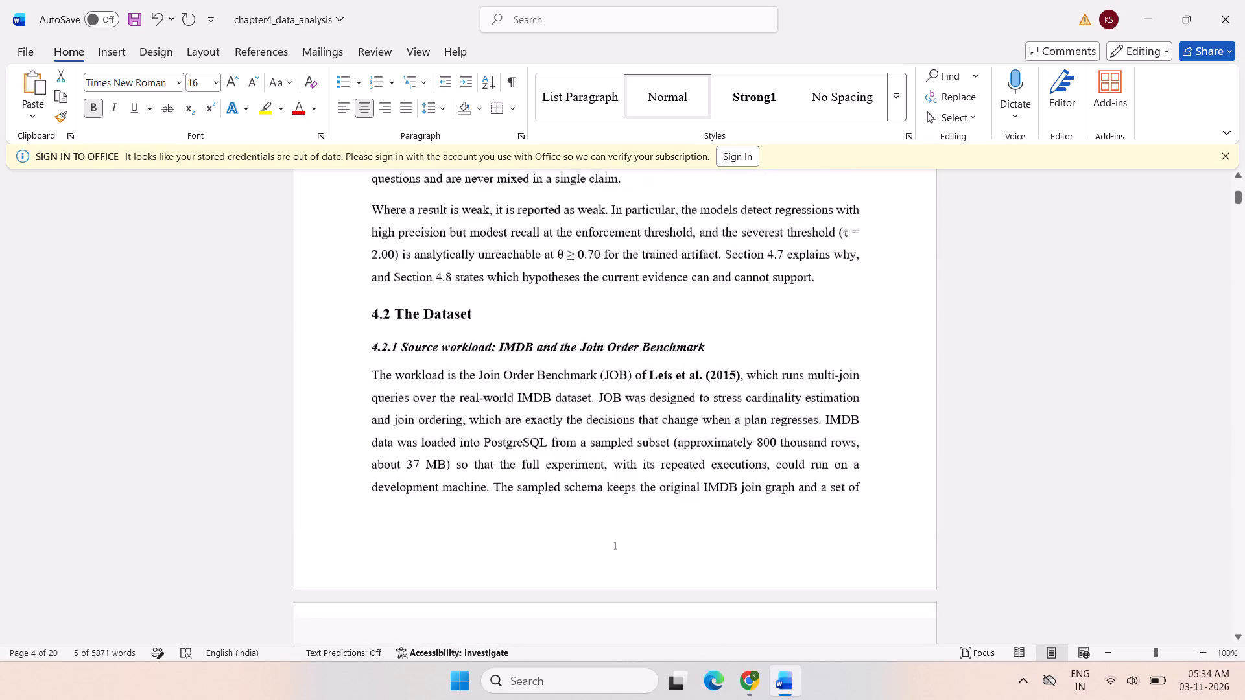
scroll(615, 562, "up", 18)
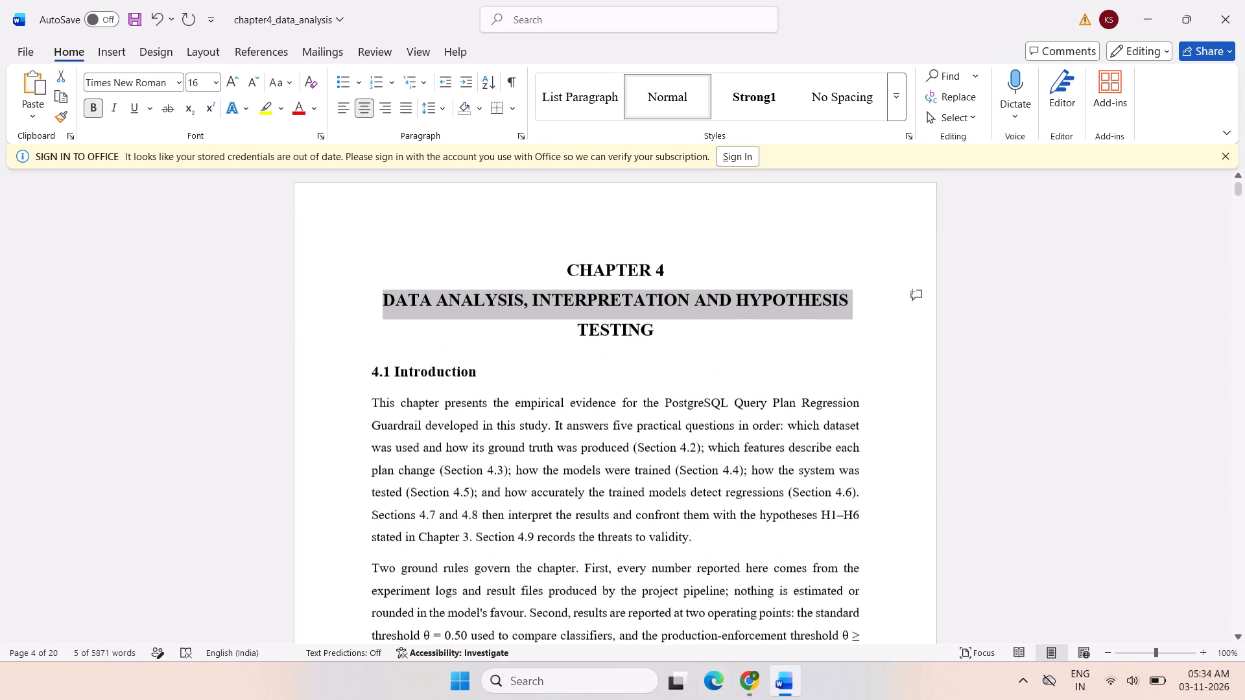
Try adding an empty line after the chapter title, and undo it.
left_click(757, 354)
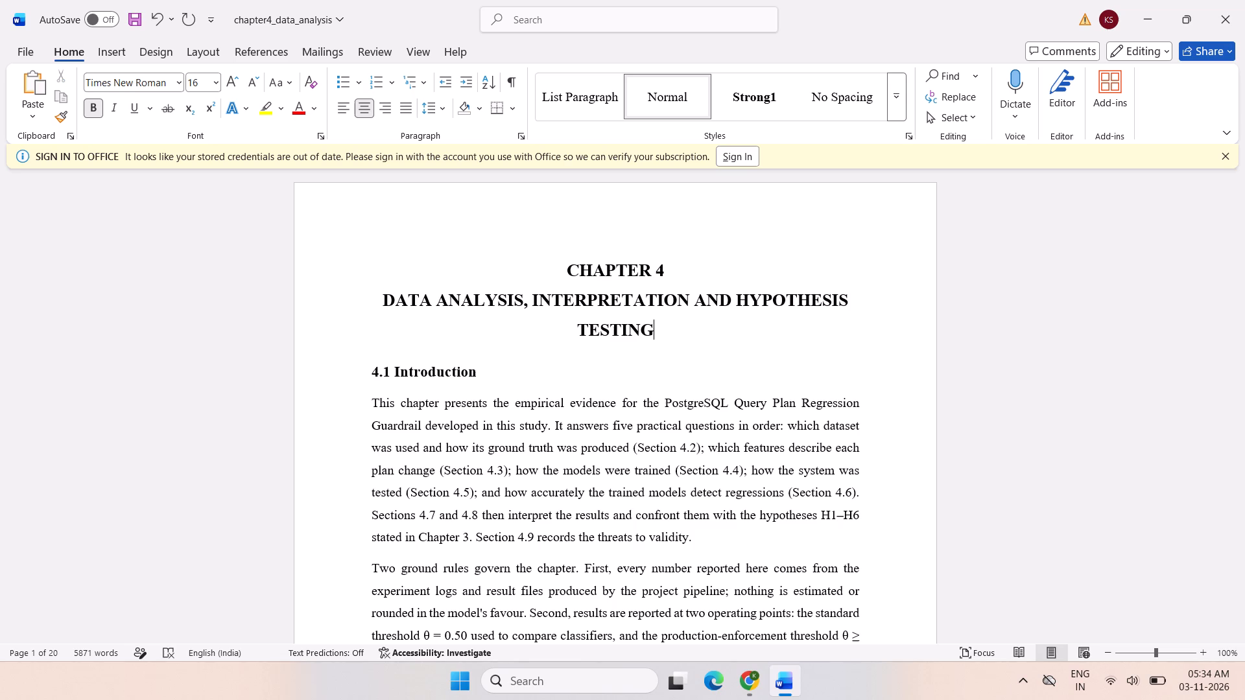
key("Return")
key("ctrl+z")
Examine the text and Figure 4.1 from the 4.1 Introduction down to Table 4.1.
scroll(757, 354, "down", 2)
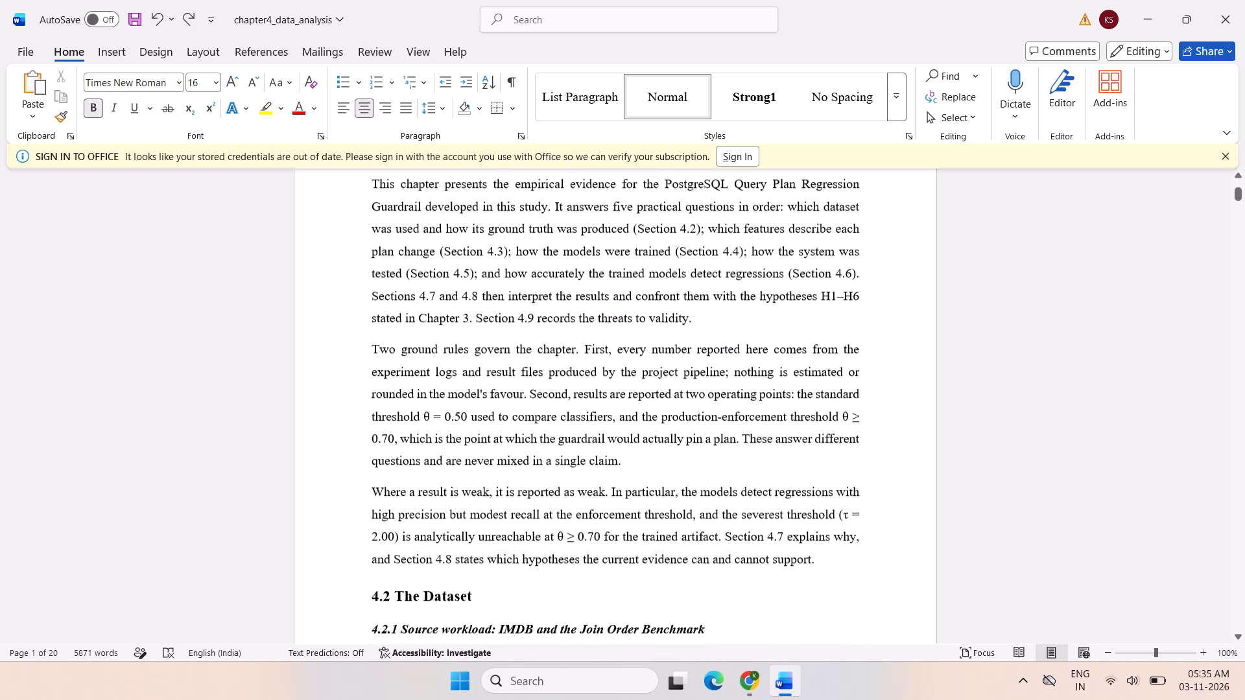
scroll(757, 354, "down", 3)
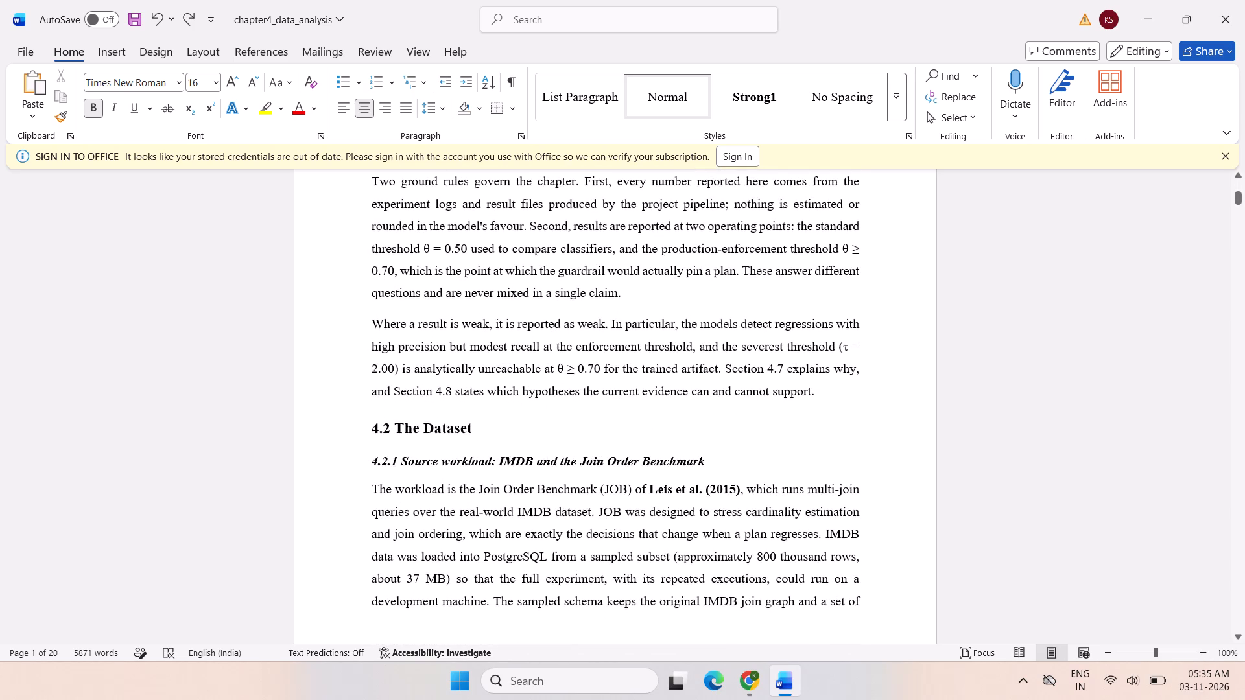
scroll(757, 354, "down", 1)
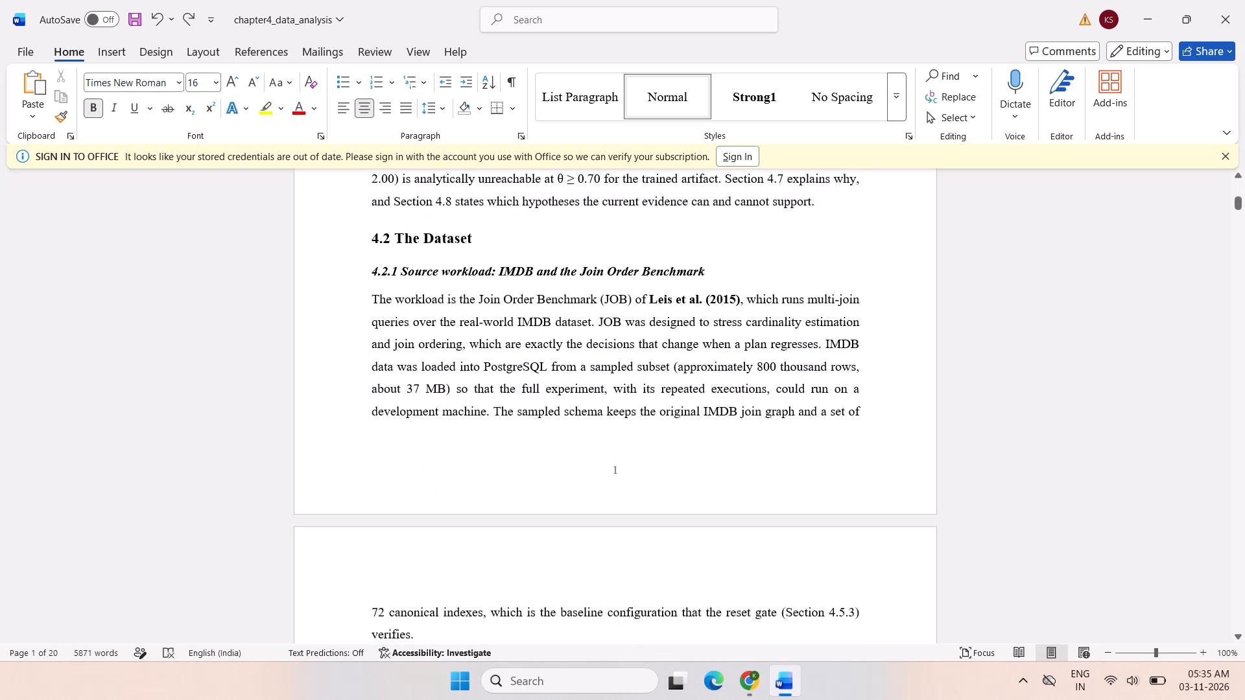
scroll(757, 354, "down", 3)
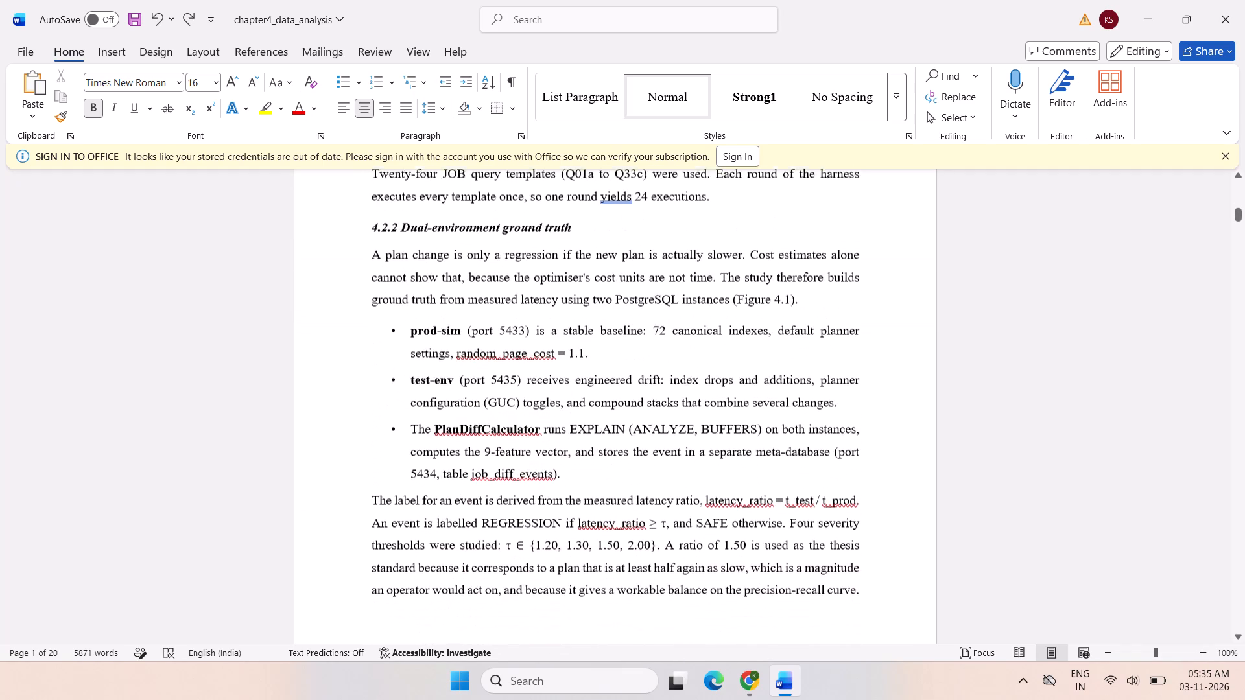
scroll(757, 354, "down", 3)
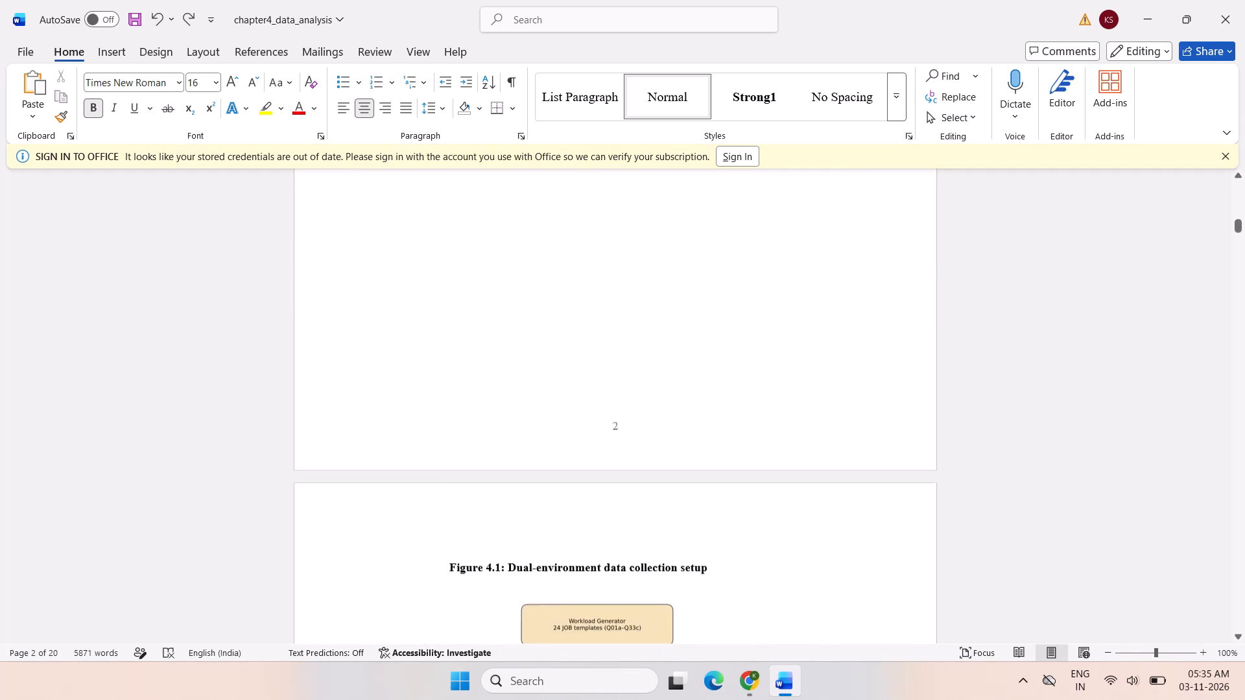
scroll(757, 354, "down", 2)
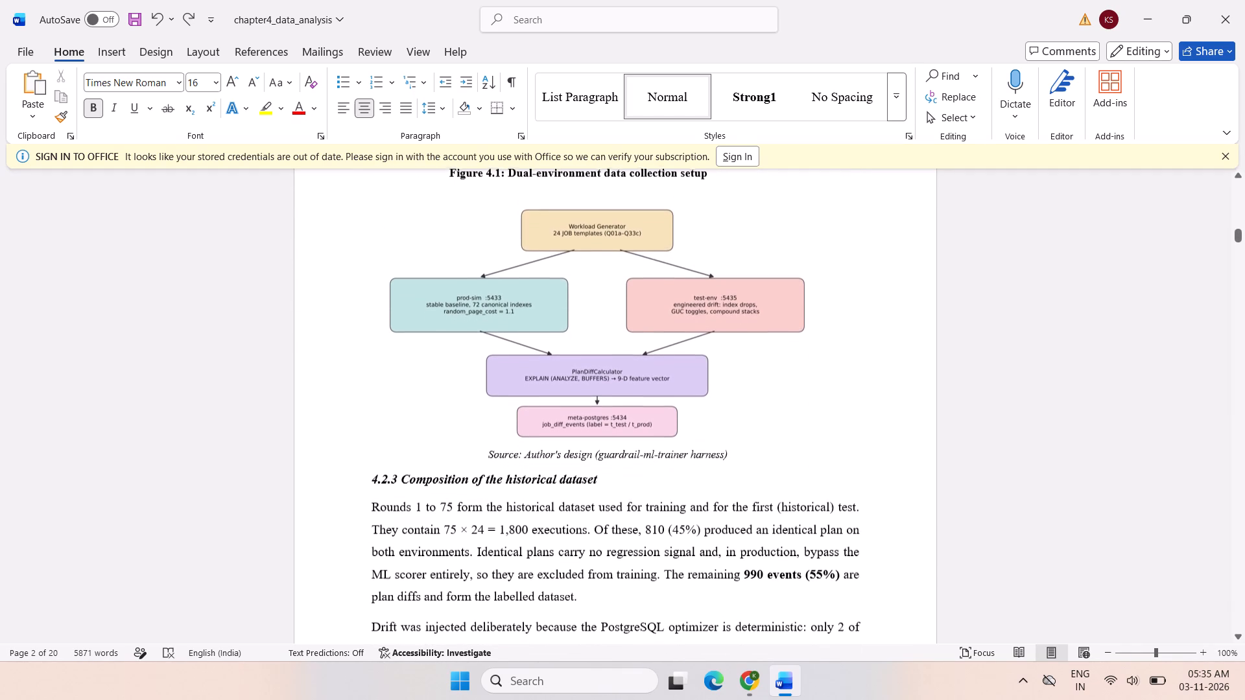
left_click(757, 354)
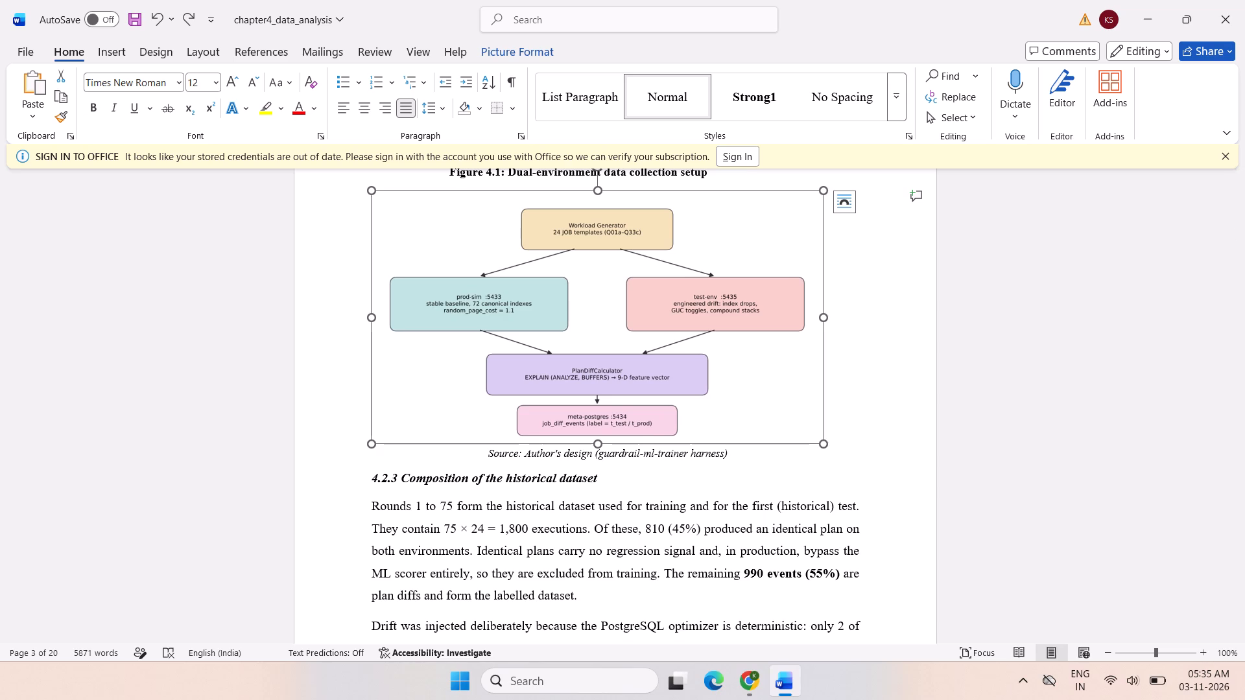
scroll(757, 354, "down", 4)
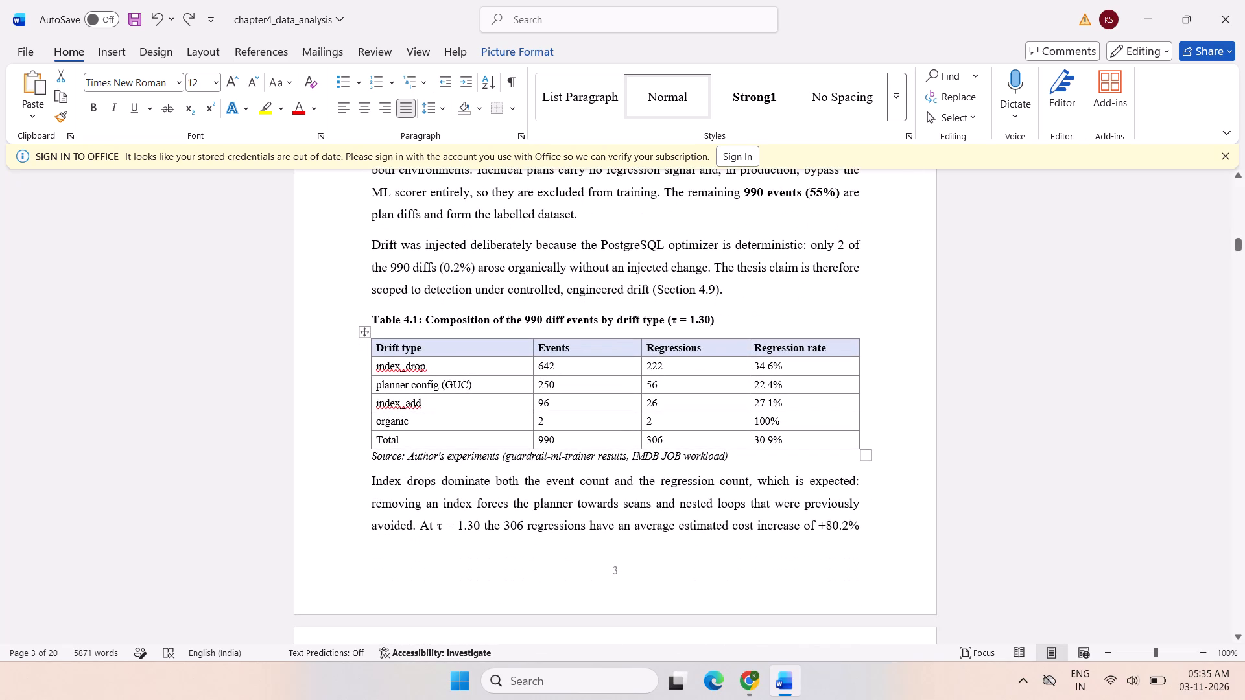
Centre the header row text of Table 4.1.
left_click(313, 352)
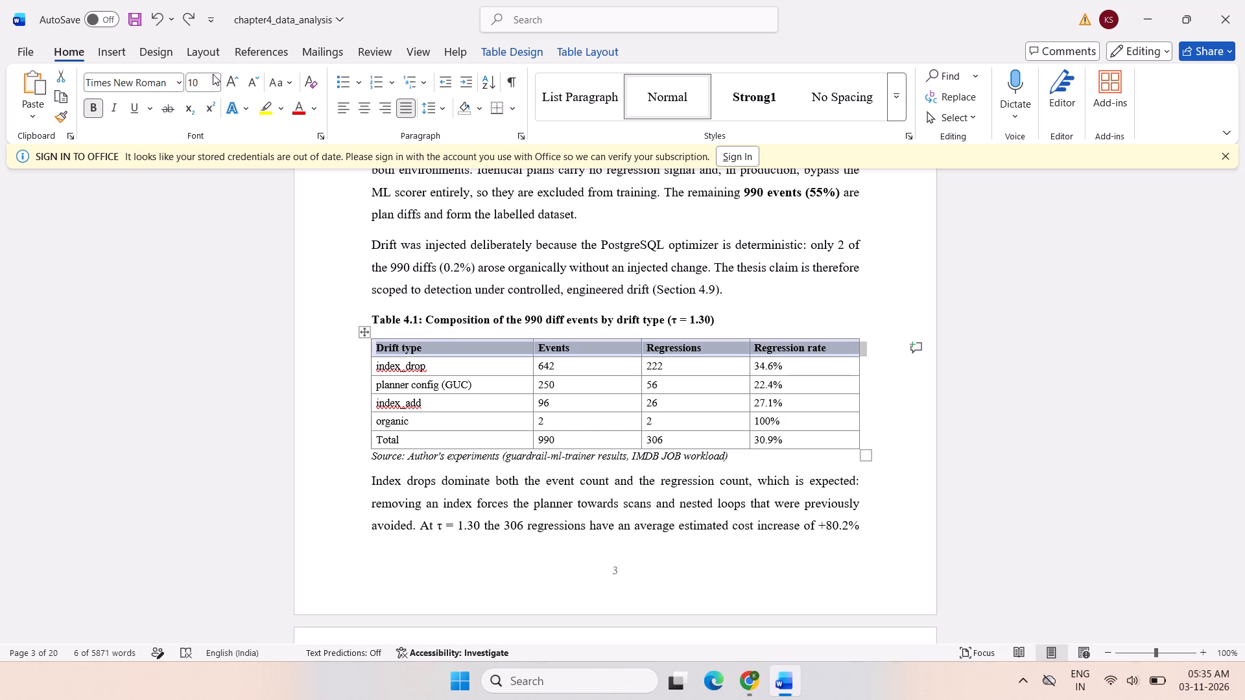
left_click(361, 329)
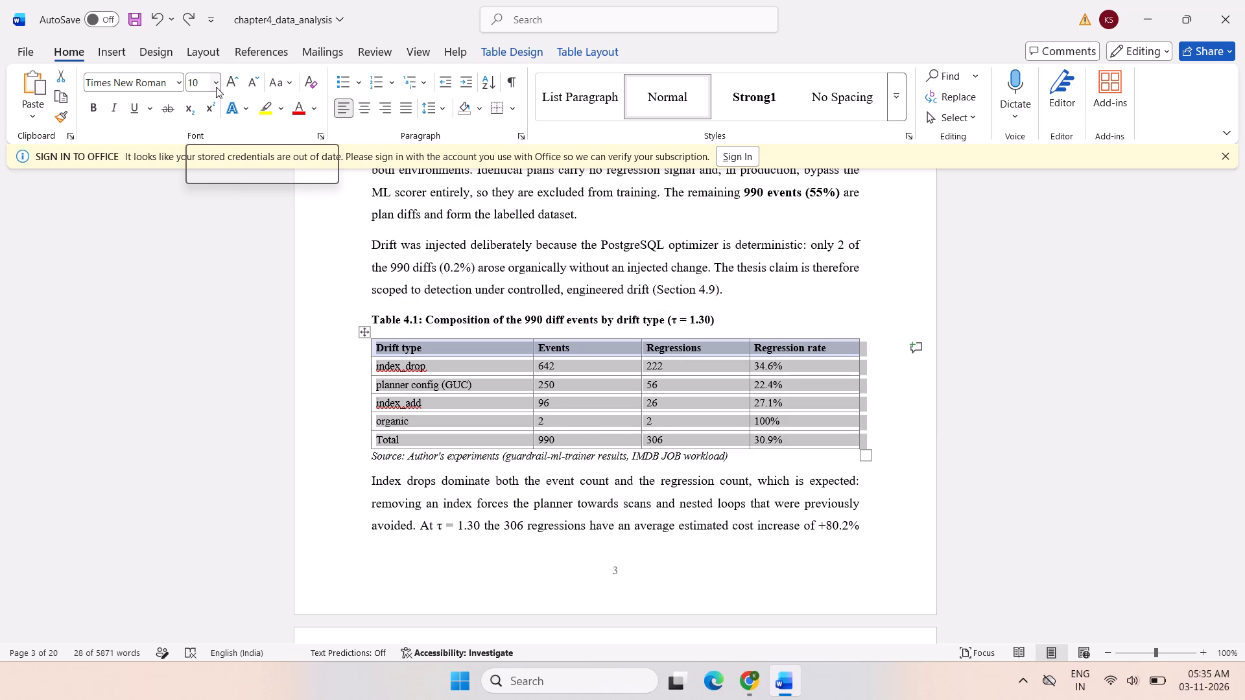
left_click(315, 342)
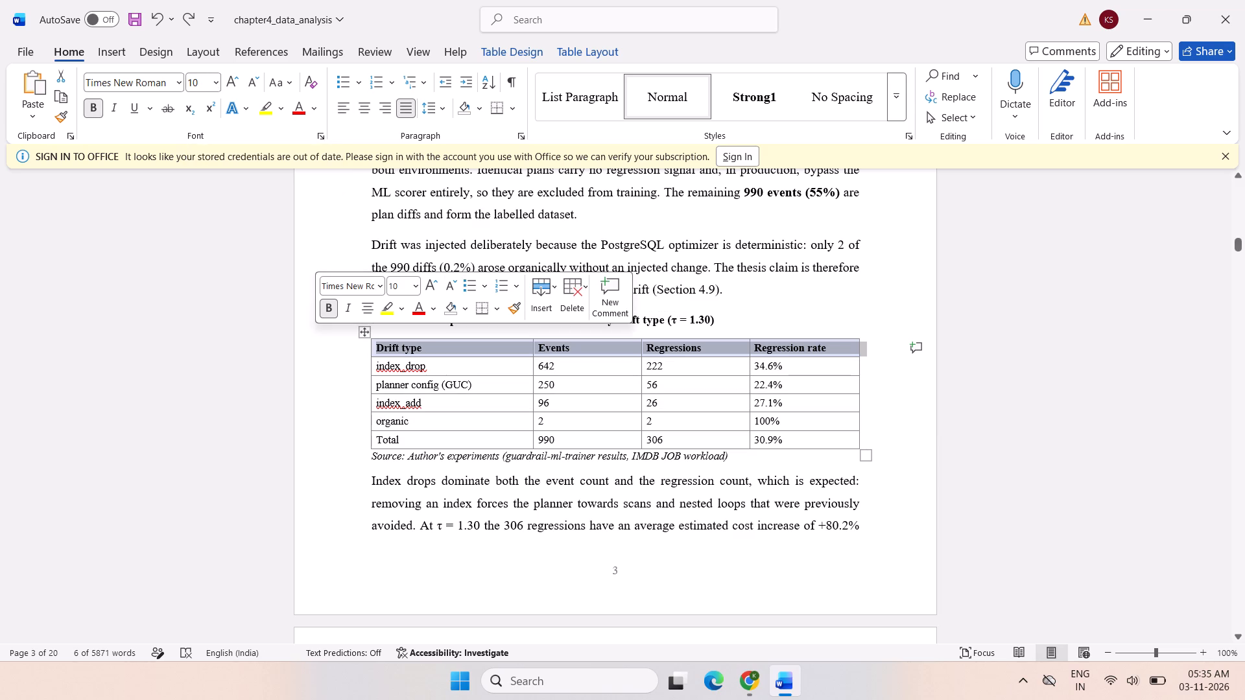
left_click(362, 109)
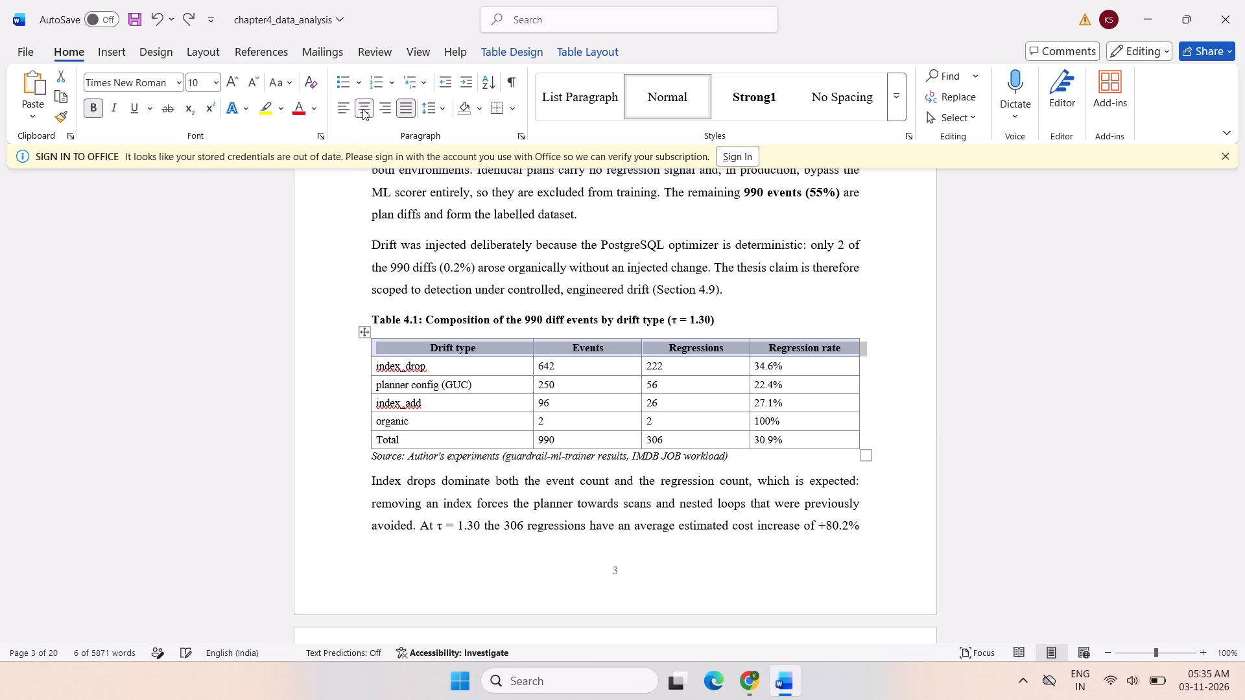
Centre the values in the Events, Regressions and Regression rate columns of Table 4.1.
left_click(601, 340)
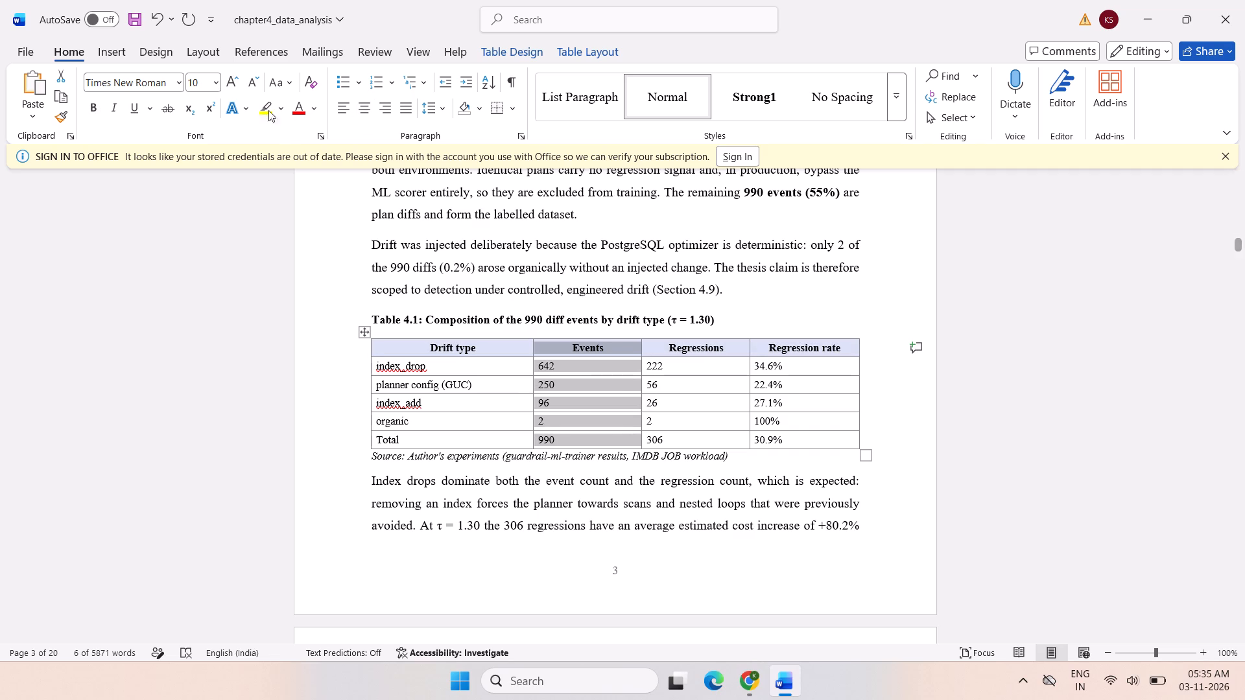
left_click(359, 114)
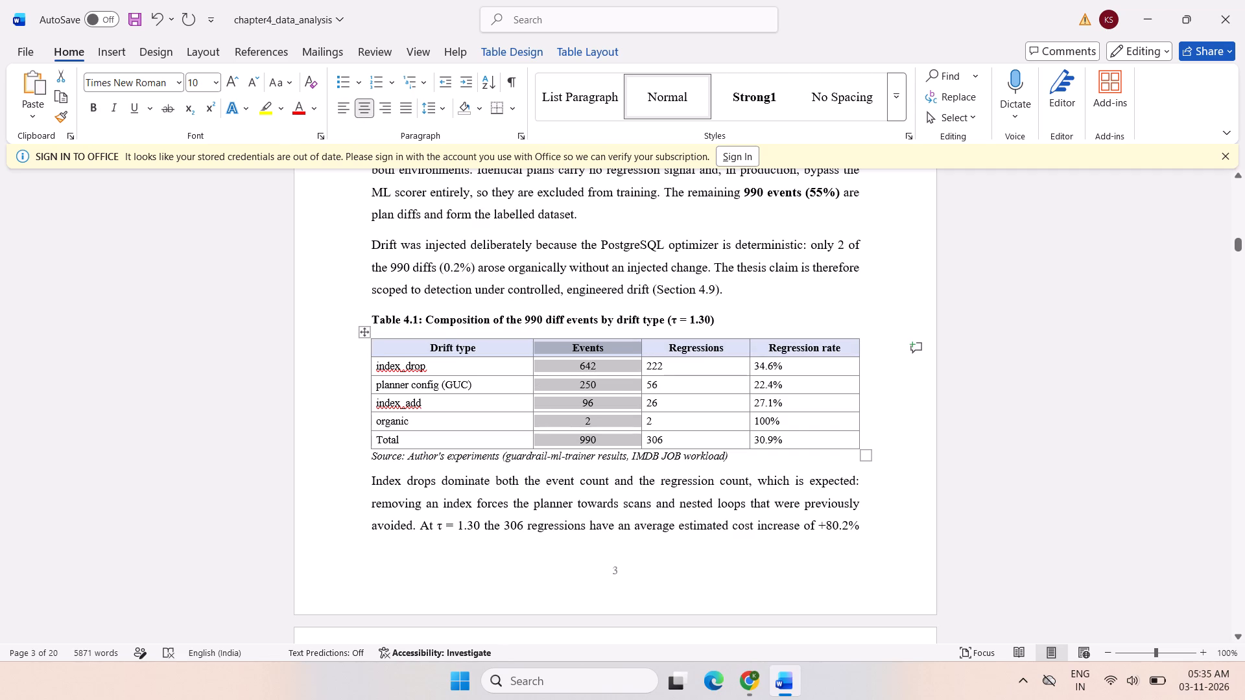
left_click(702, 340)
left_click(362, 110)
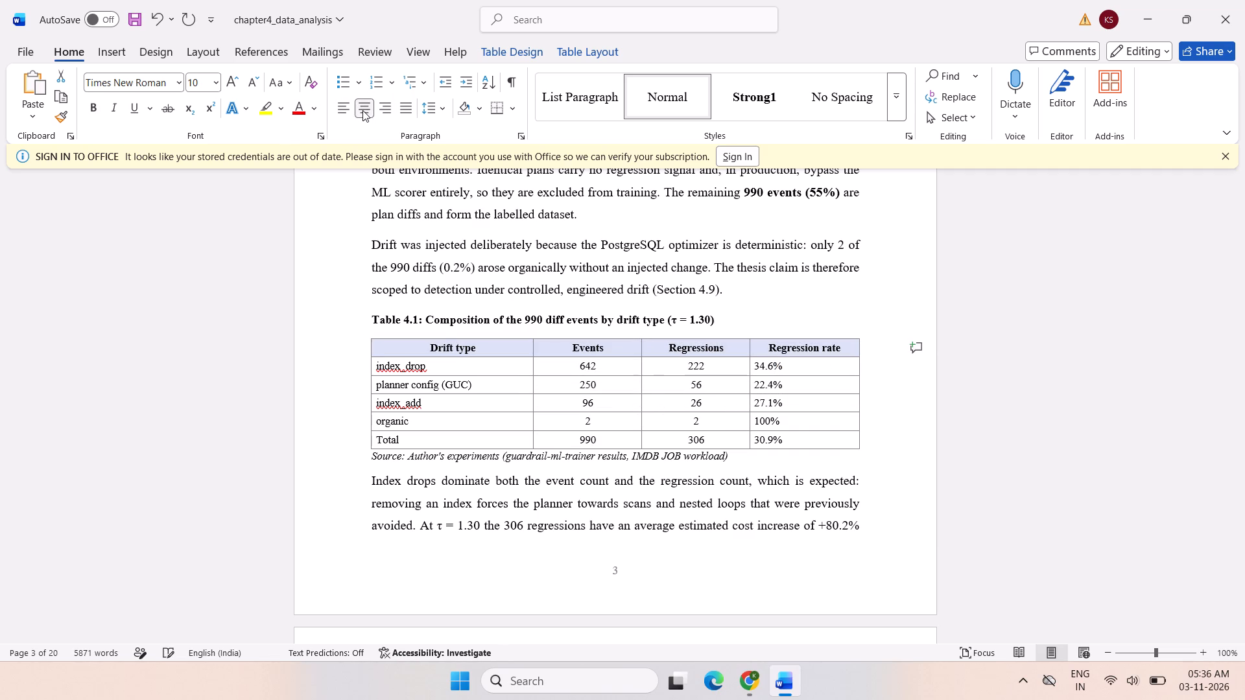
left_click(808, 339)
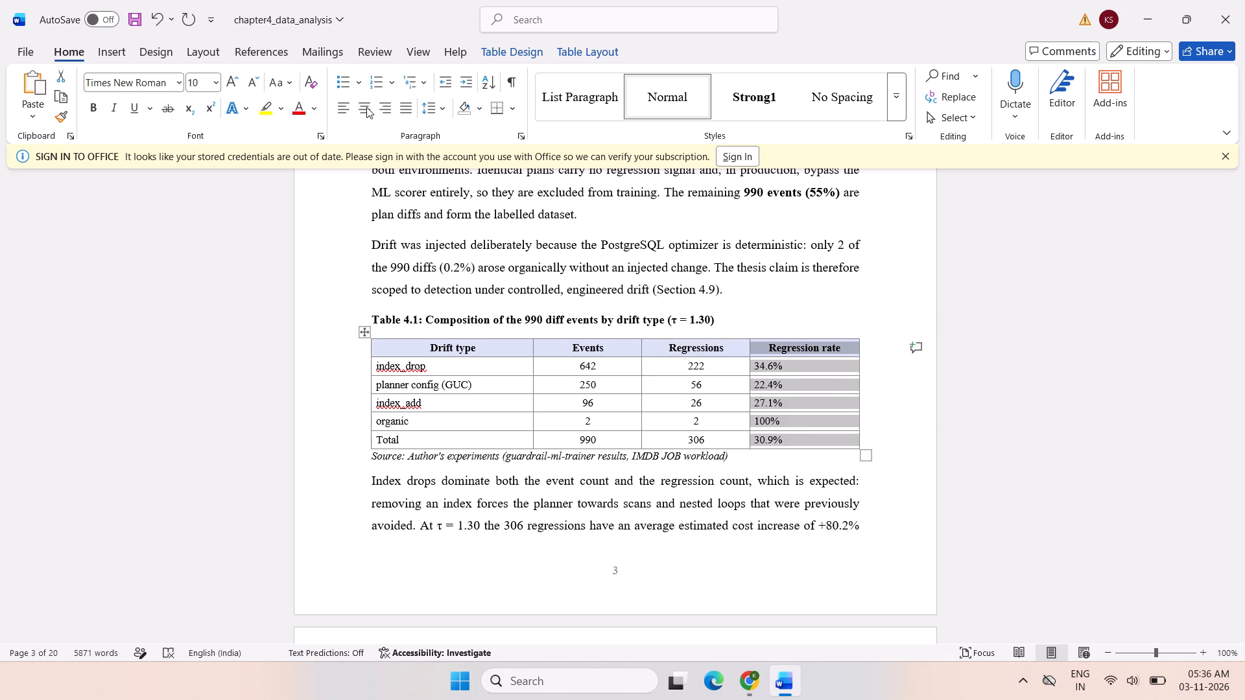
left_click(368, 108)
left_click(545, 495)
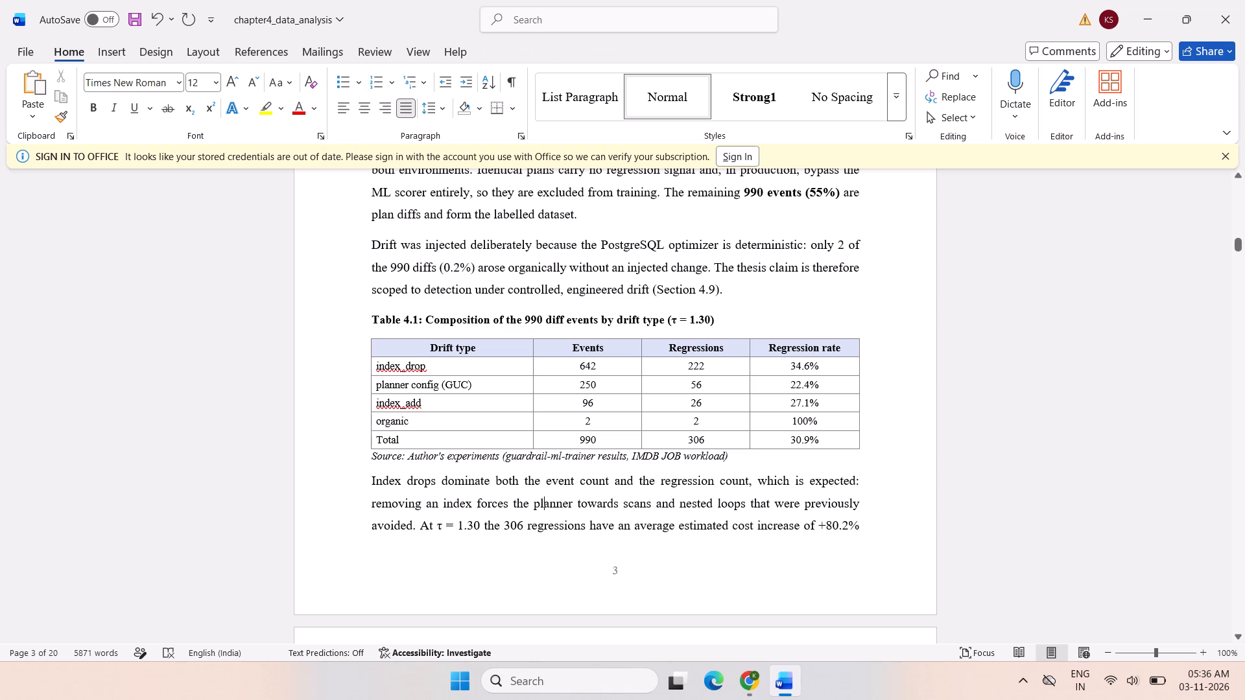
Centre the caption of Table 4.1 above the table.
scroll(545, 495, "down", 1)
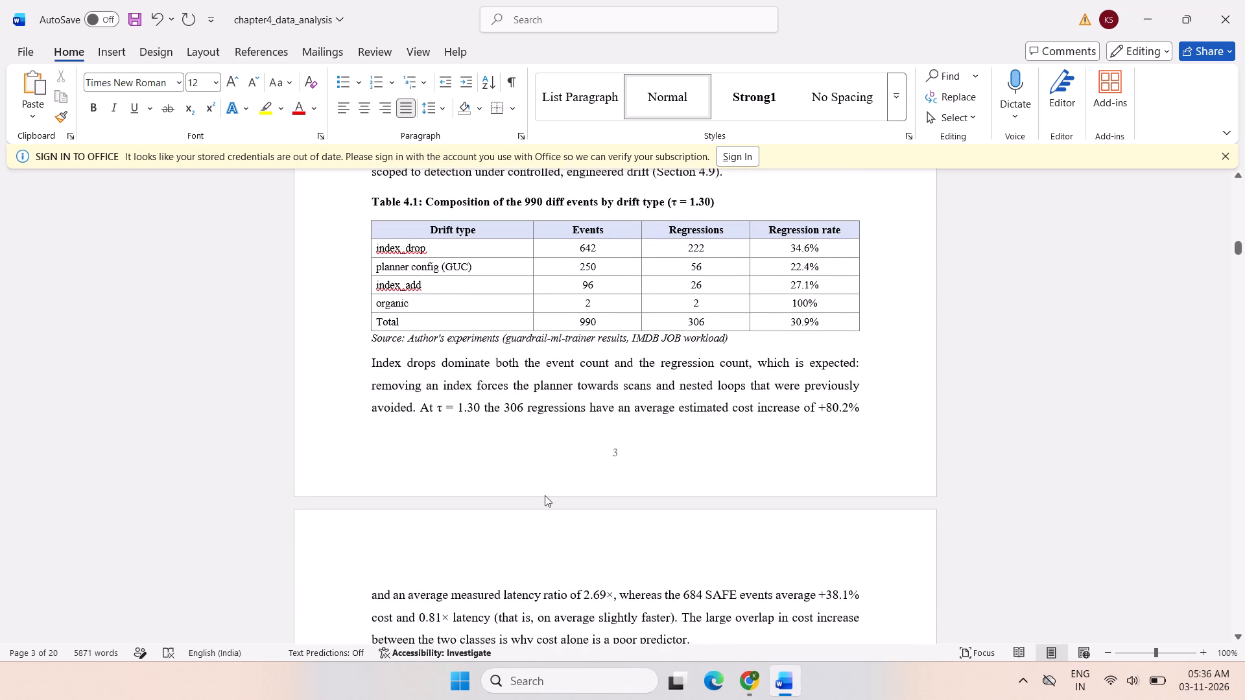
scroll(545, 495, "down", 3)
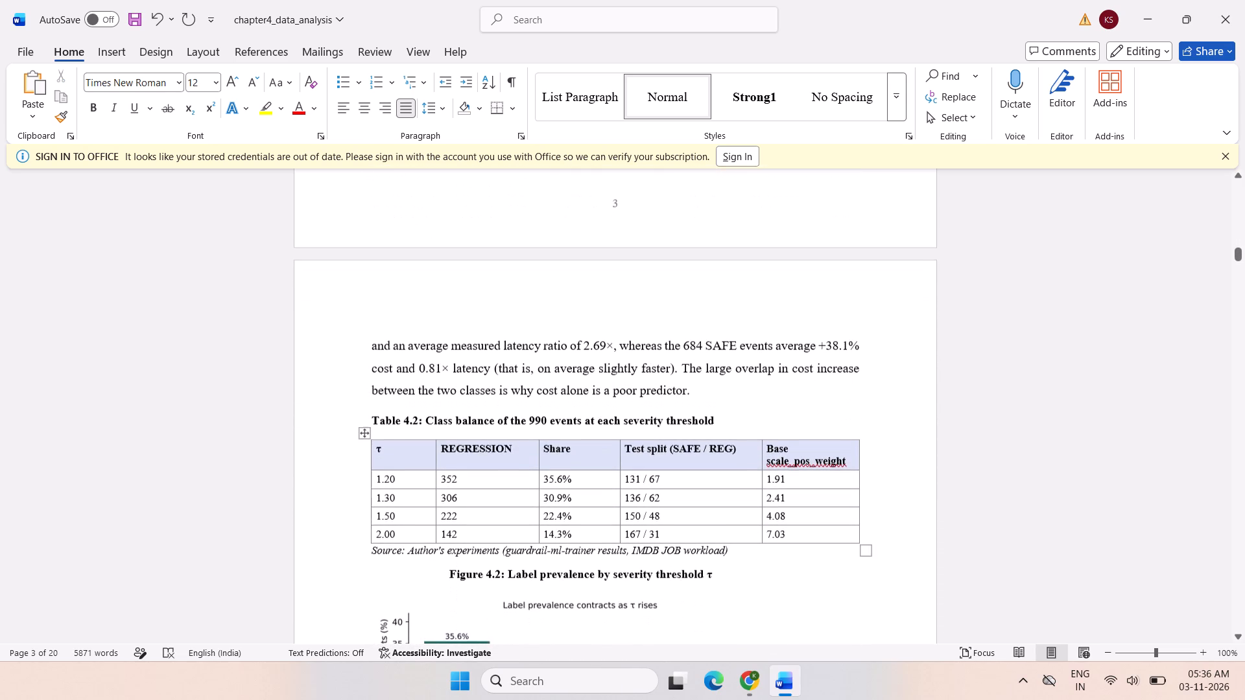
scroll(545, 495, "down", 1)
left_click(333, 410)
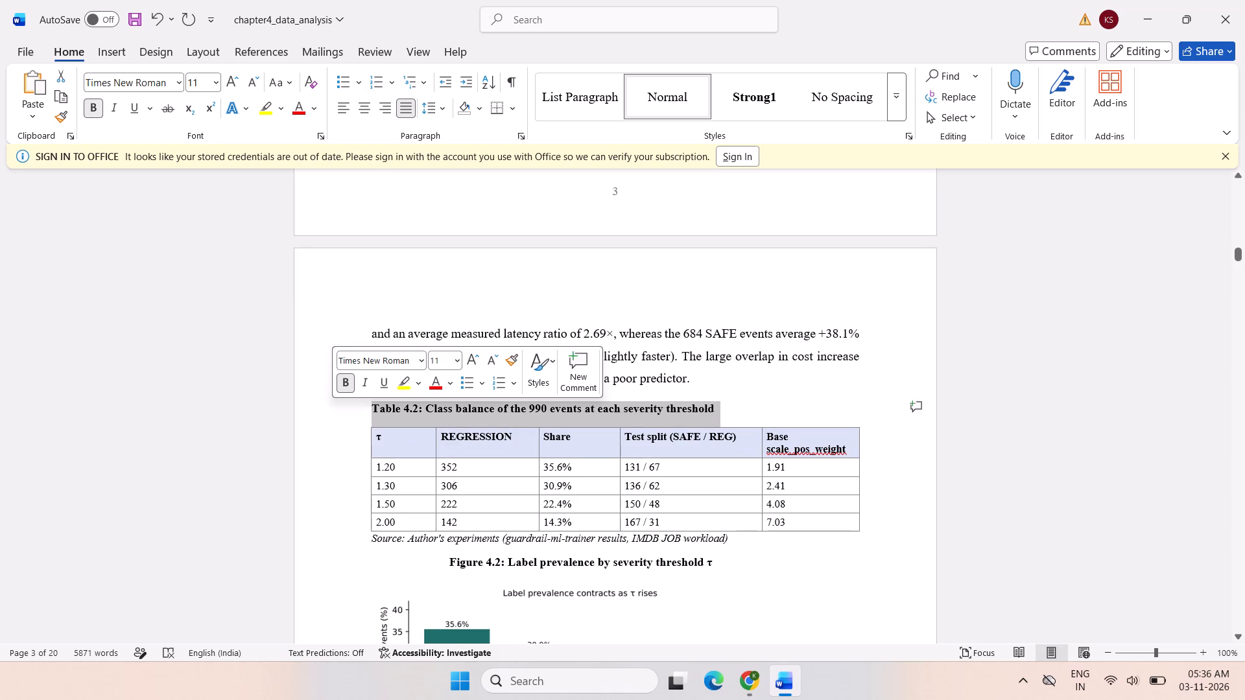
scroll(333, 410, "up", 4)
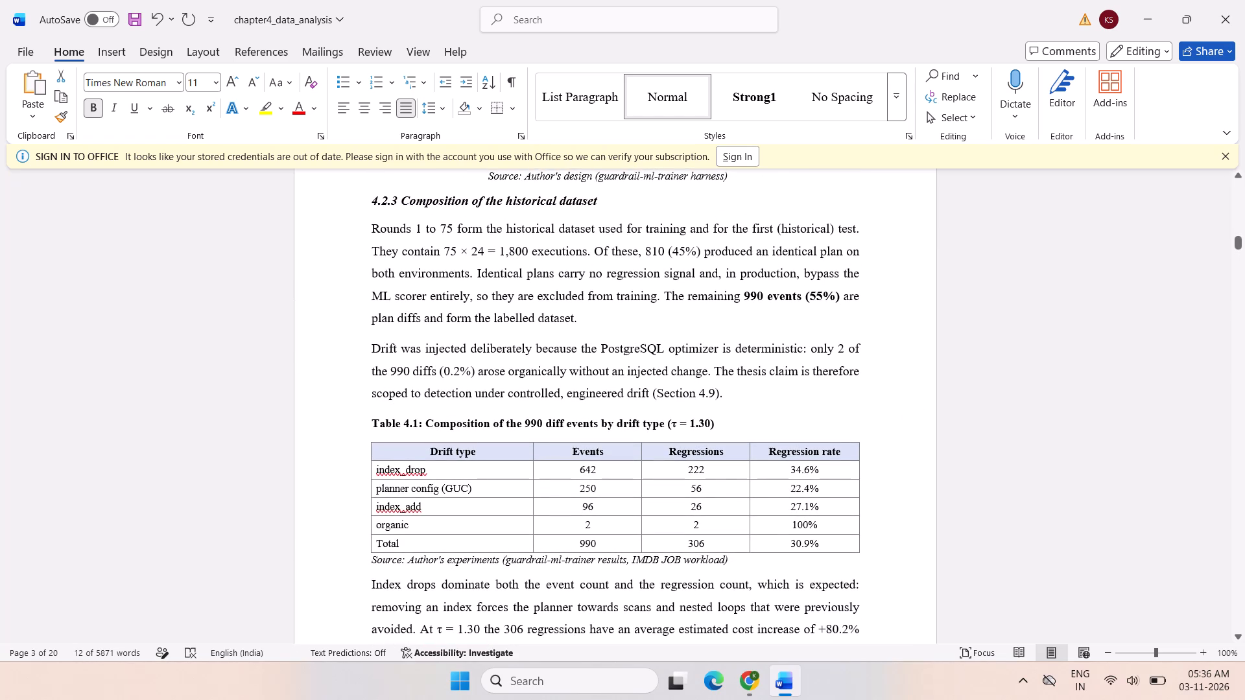
left_click(333, 420)
left_click(364, 110)
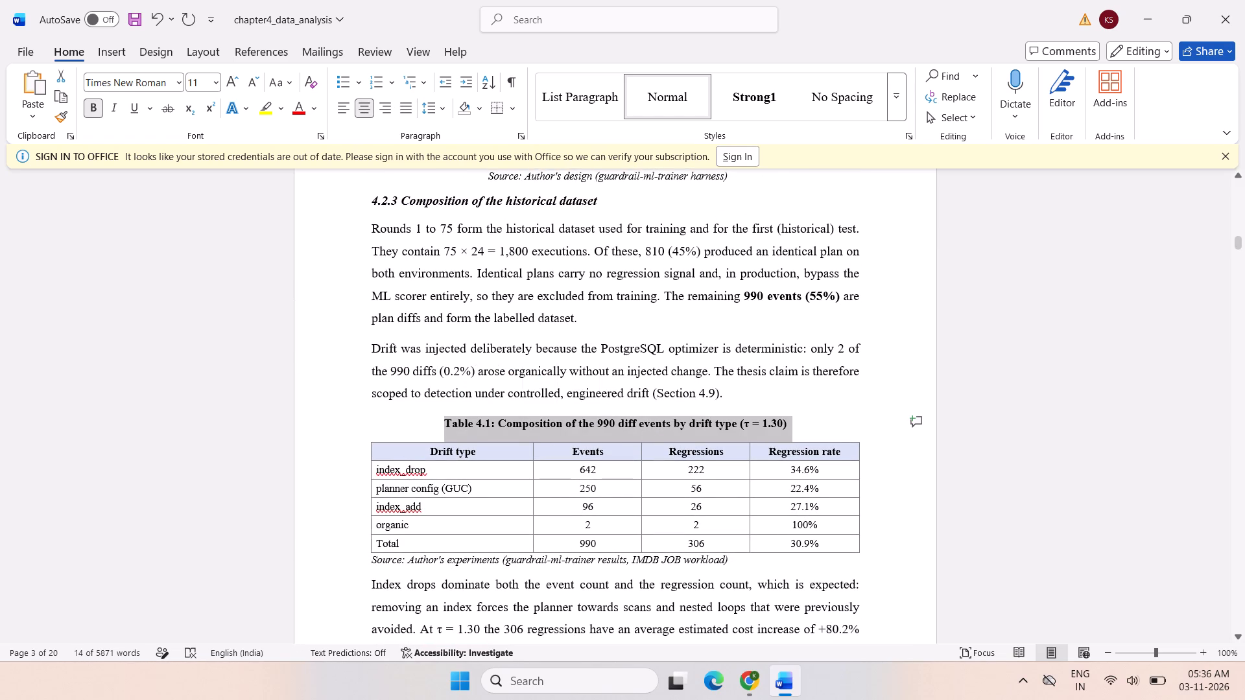
left_click(473, 400)
Examine the alignment of the captions, source lines, figures and tables from Figure 4.1 through Table 4.3.
scroll(473, 400, "down", 4)
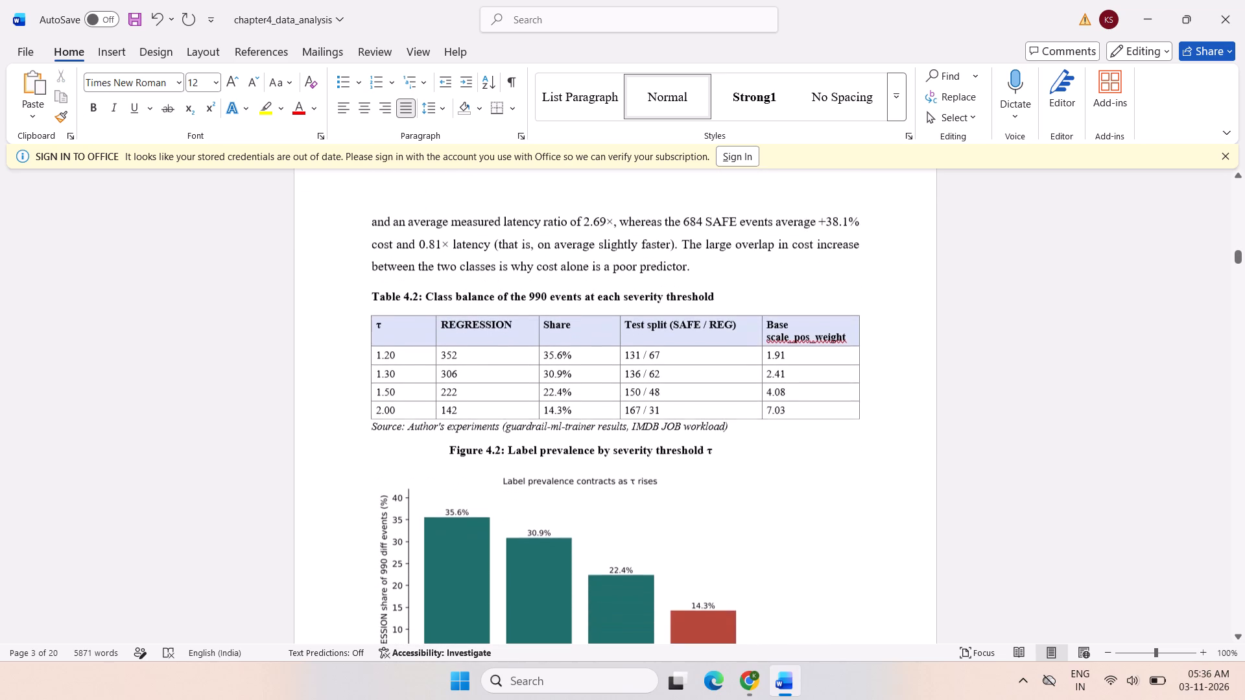
scroll(473, 400, "down", 2)
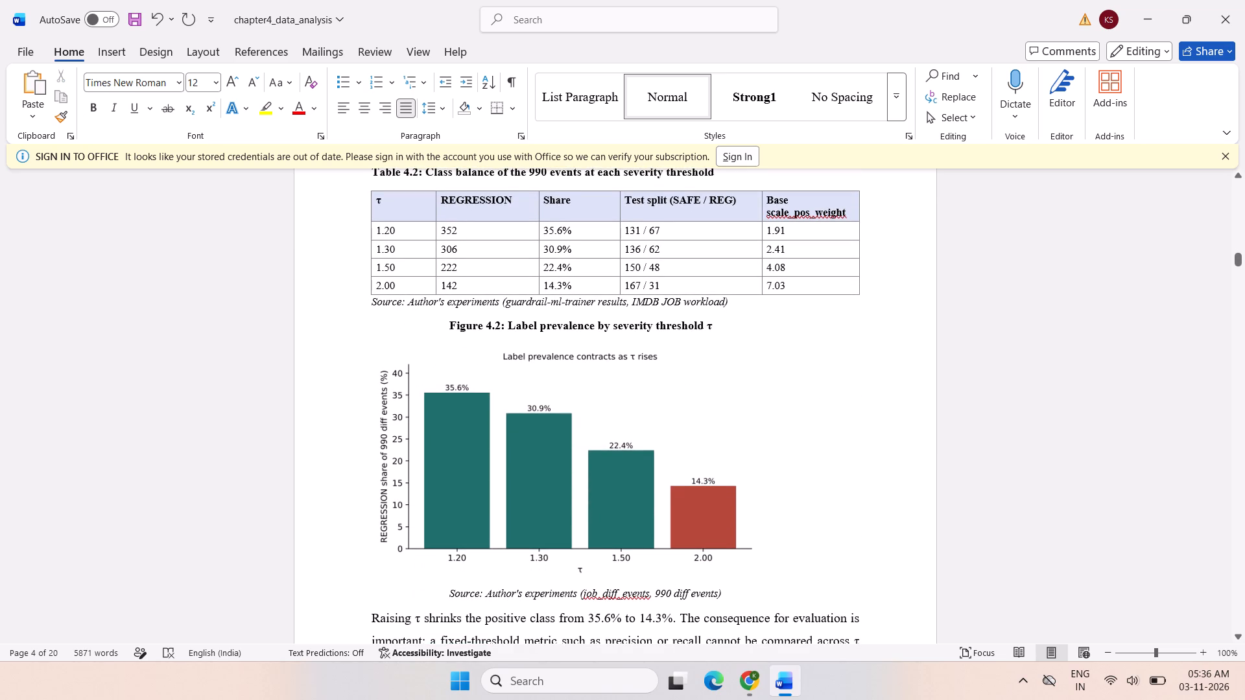
scroll(371, 299, "up", 4)
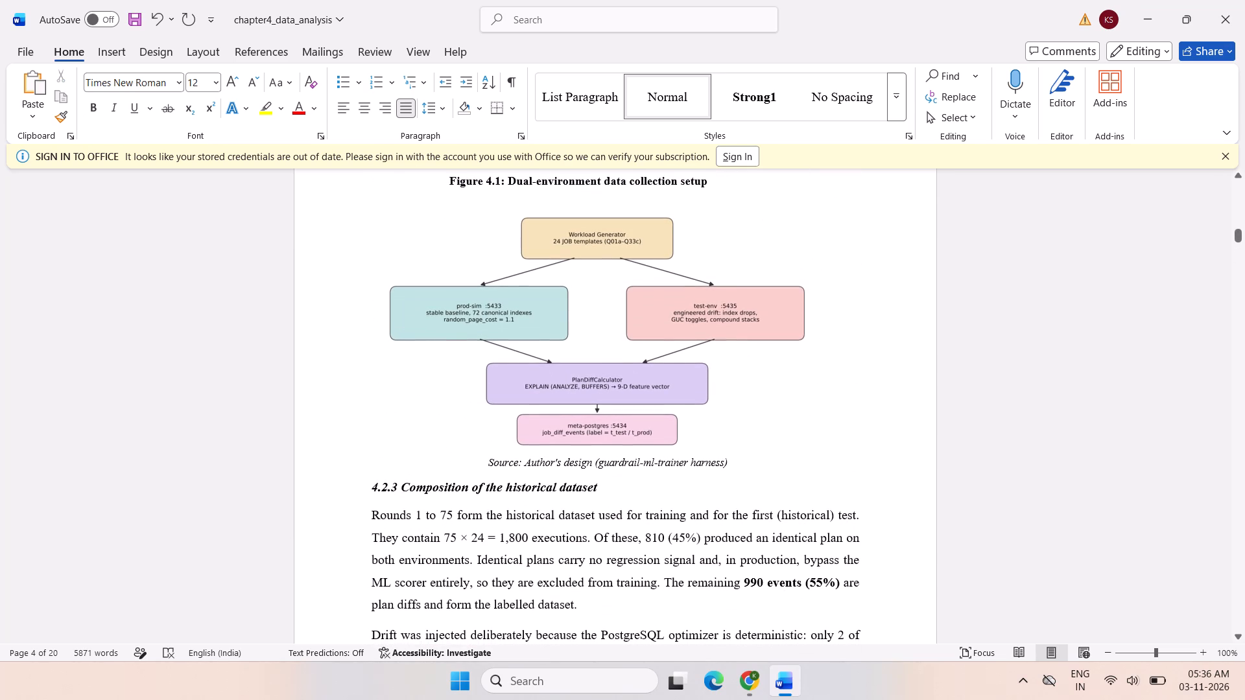
left_click(490, 465)
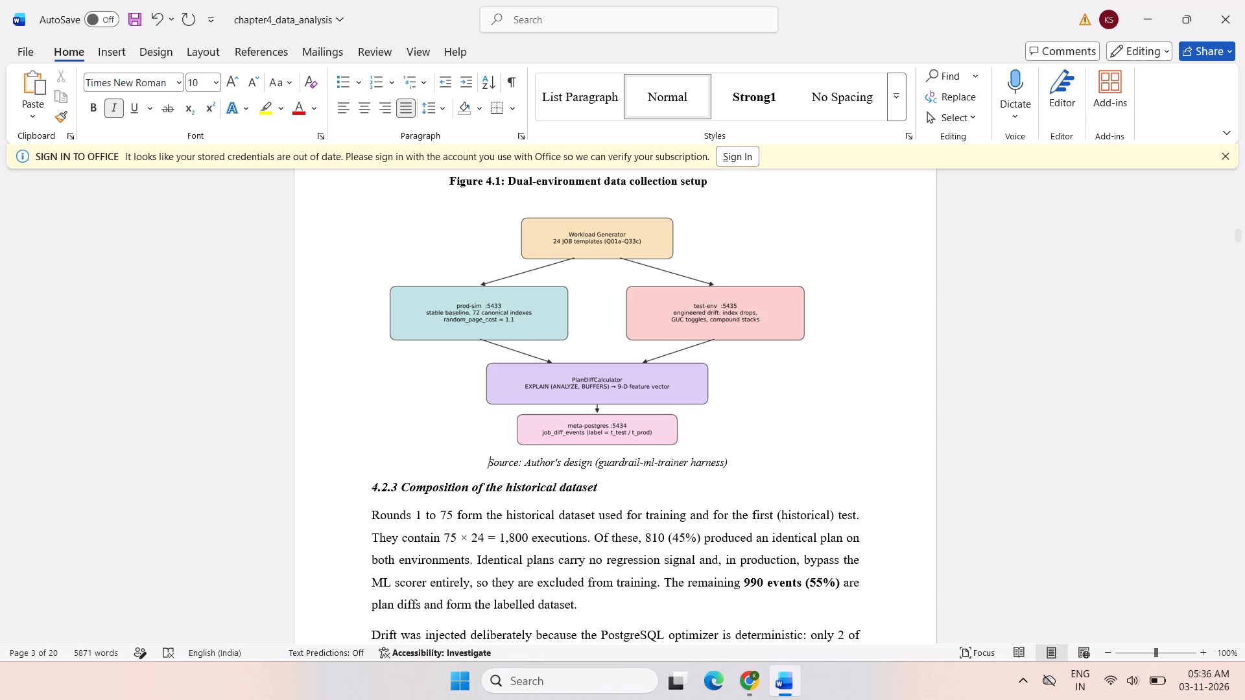
scroll(490, 465, "down", 4)
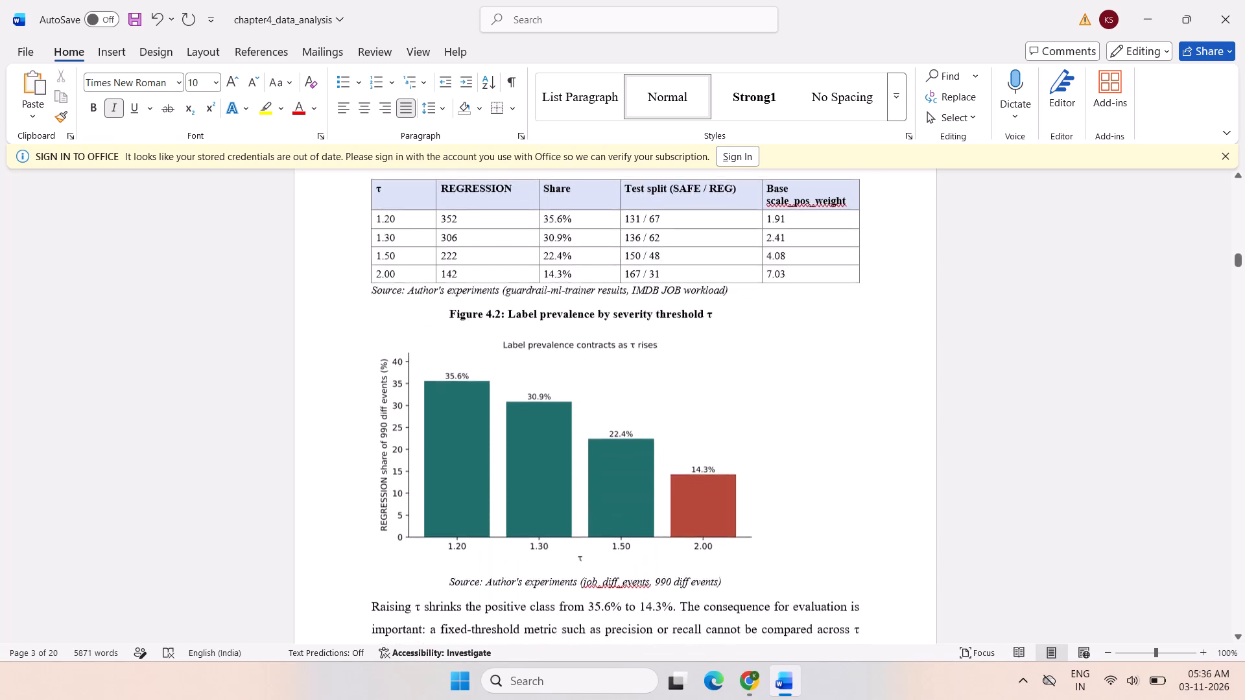
scroll(490, 465, "down", 3)
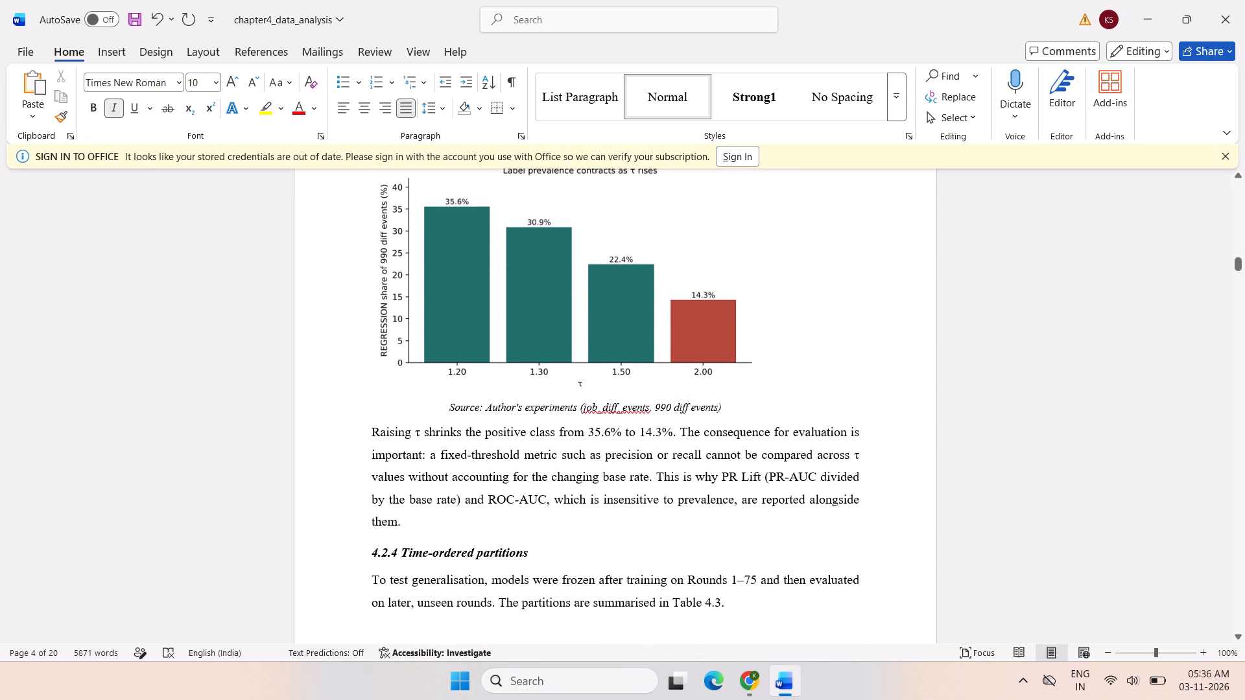
scroll(490, 465, "up", 1)
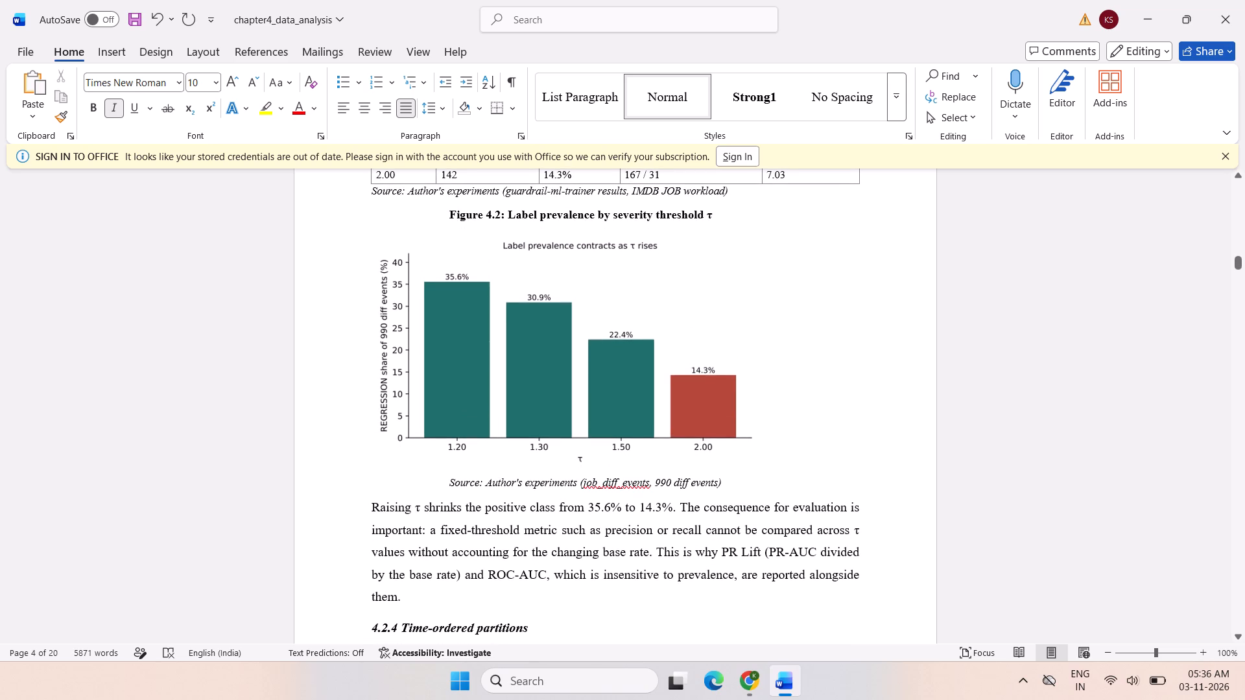
left_click(381, 325)
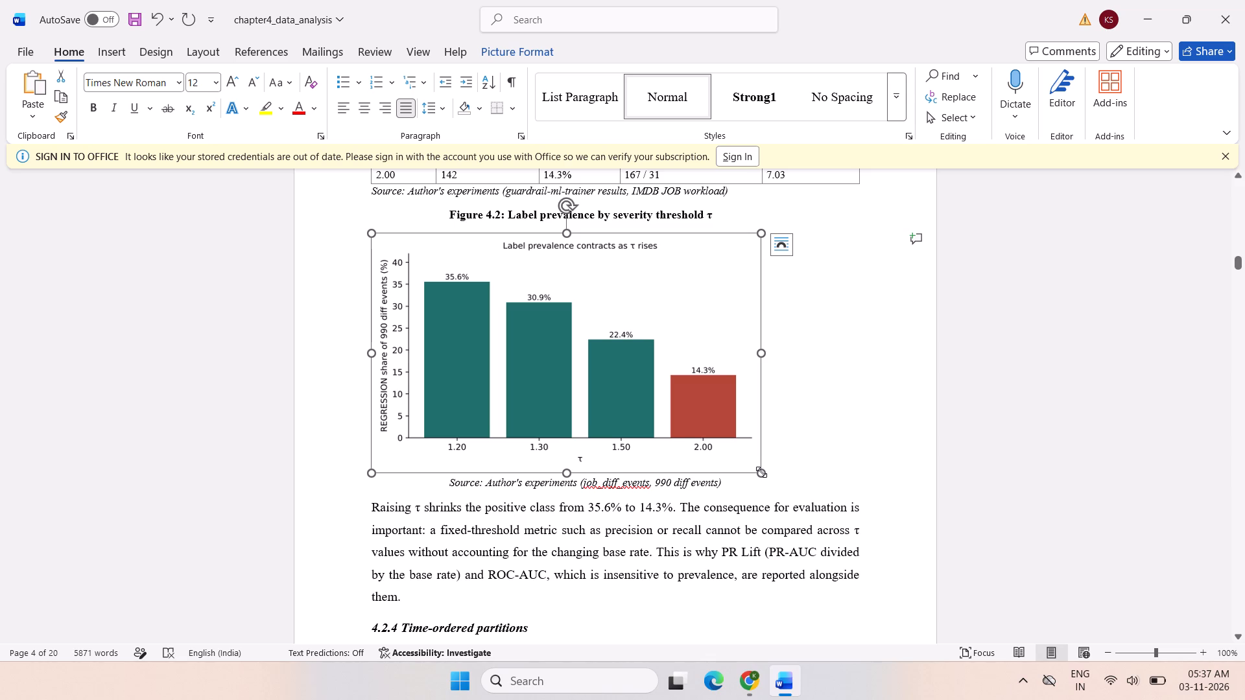
left_click(672, 521)
scroll(672, 521, "down", 1)
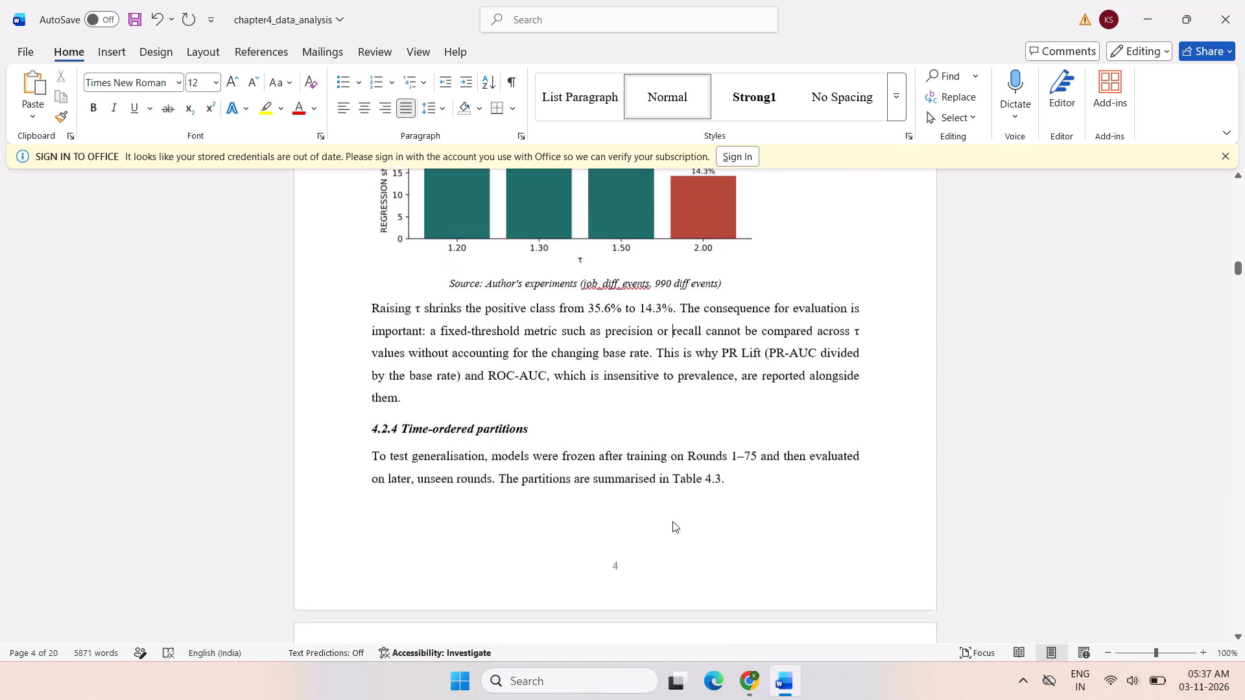
scroll(672, 521, "down", 3)
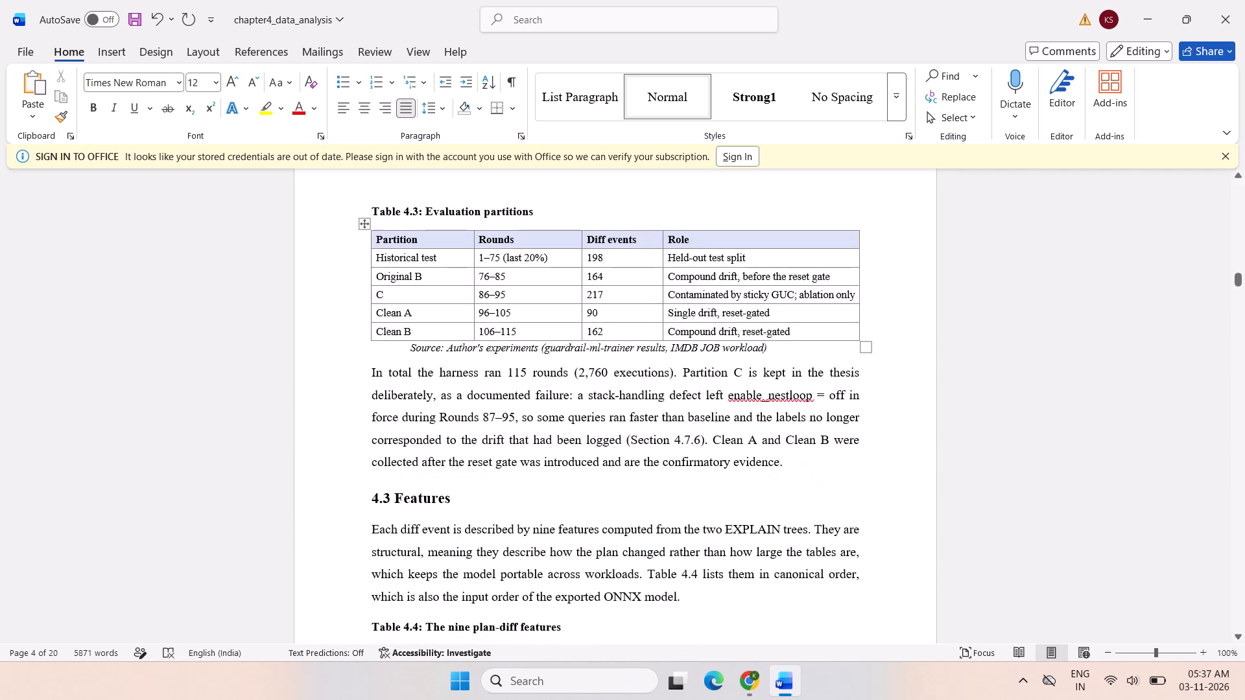
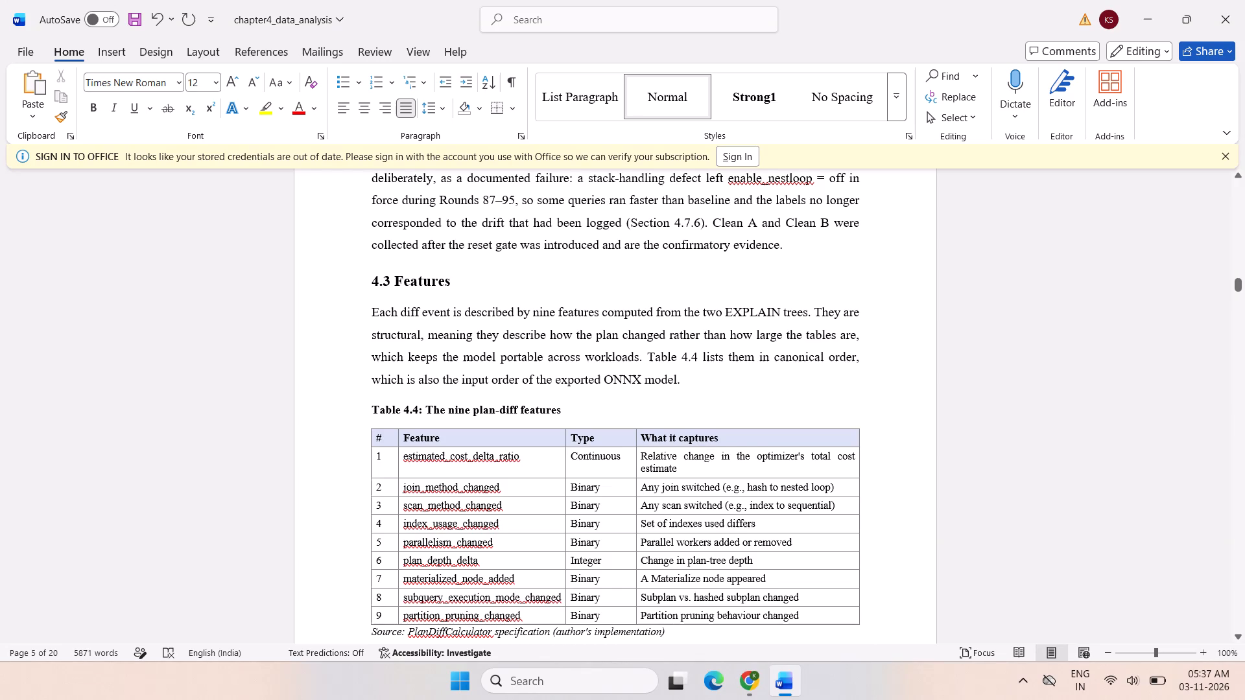
Examine the layout of Table 4.4 and Figure 4.3 in section 4.3, including their captions and source lines.
scroll(414, 312, "down", 2)
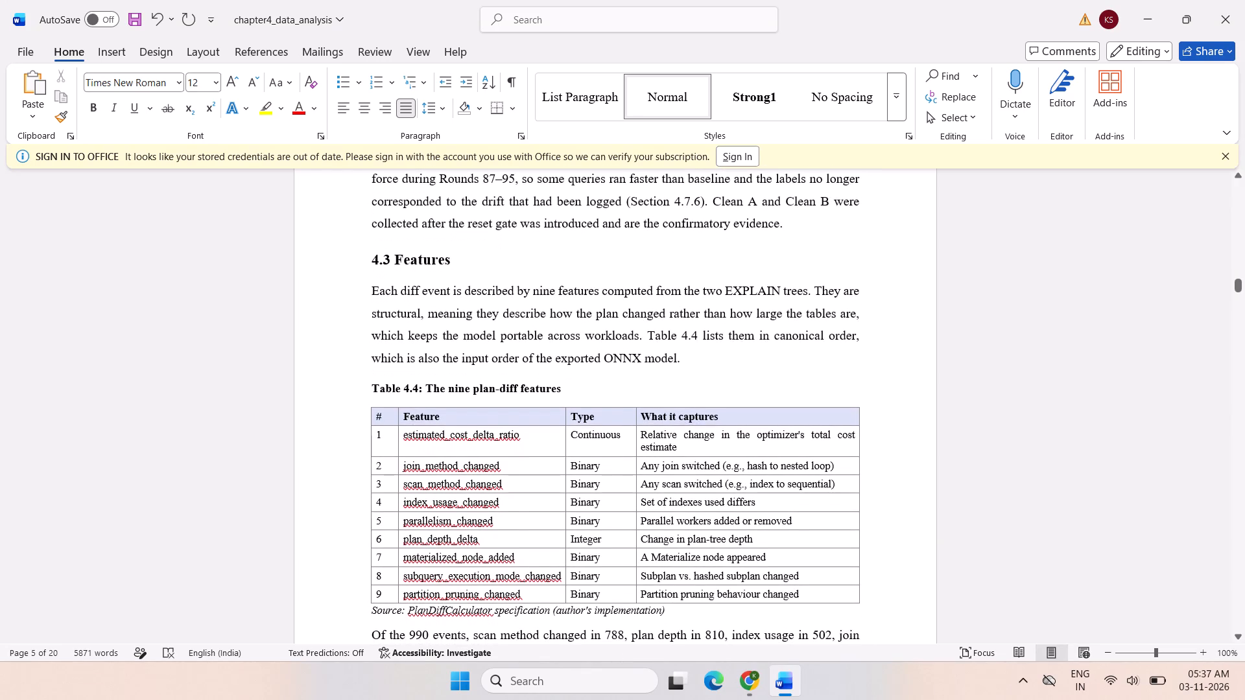
scroll(414, 312, "down", 4)
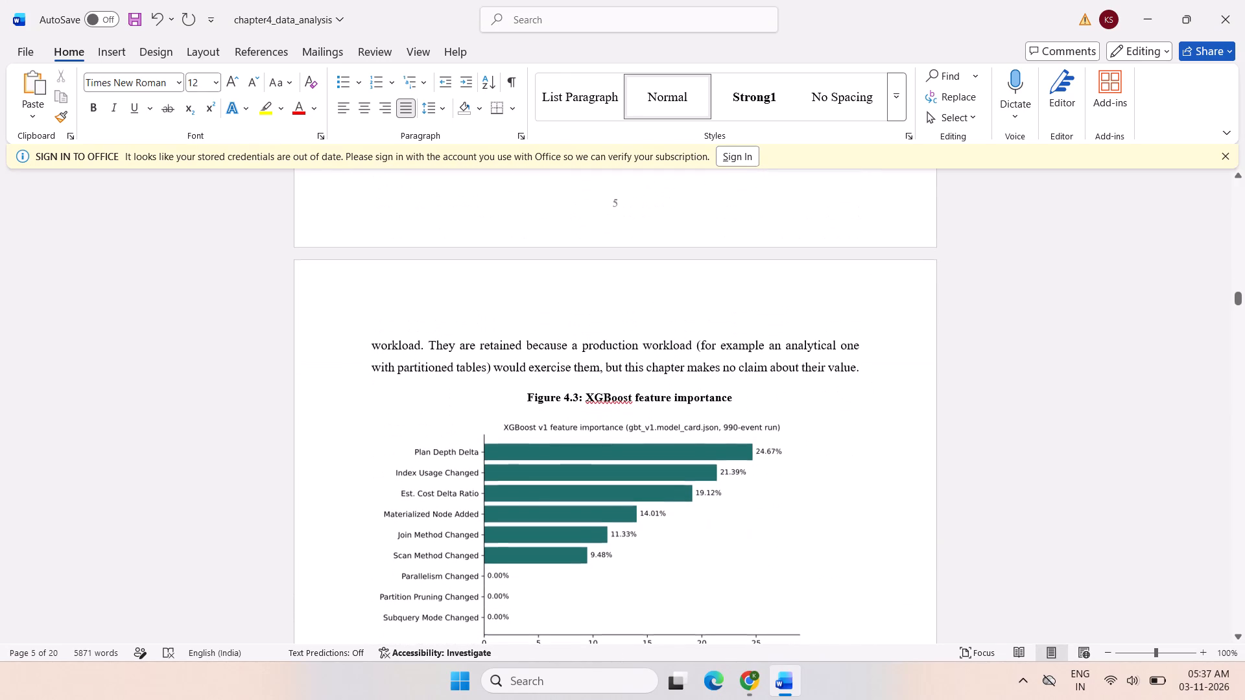
scroll(414, 312, "down", 2)
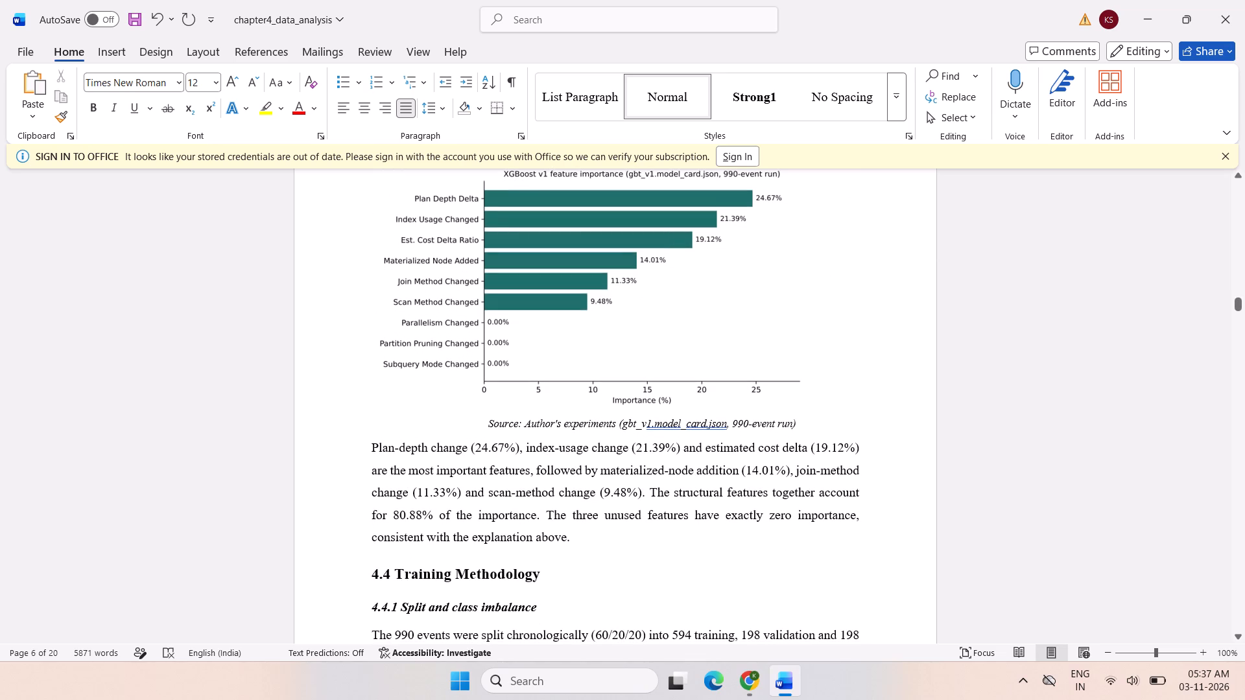
left_click(414, 312)
scroll(414, 312, "down", 1)
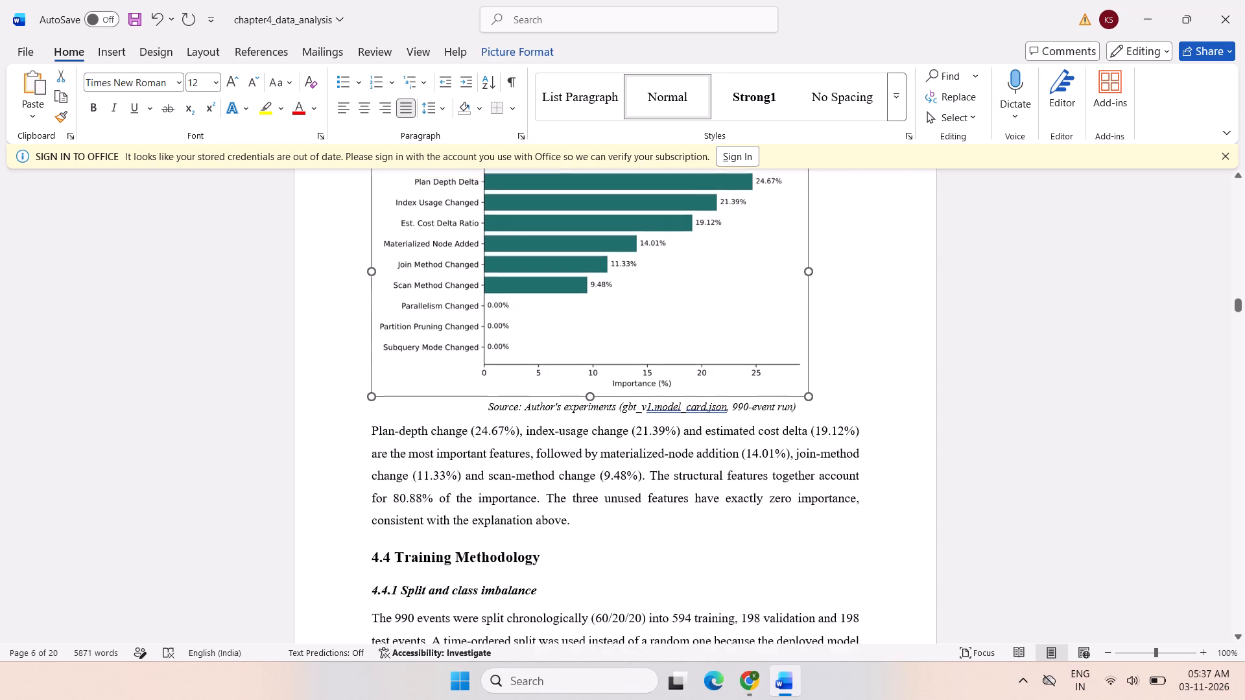
scroll(414, 312, "down", 1)
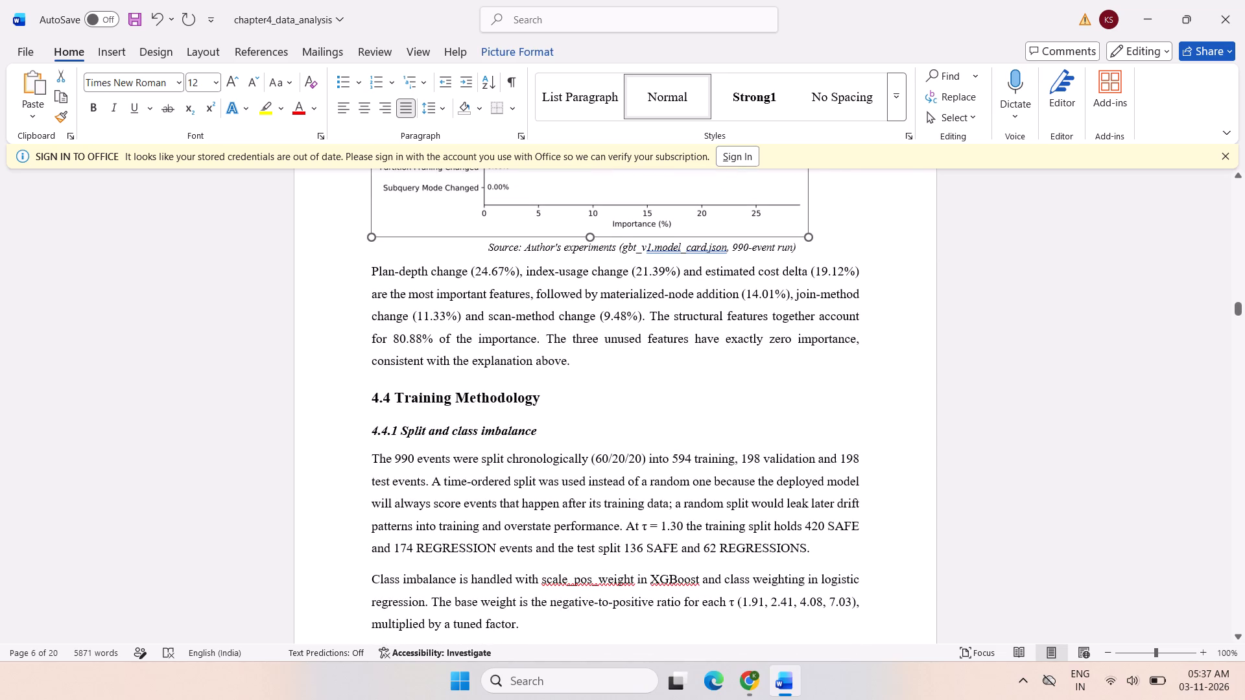
Review the headings, body text and flagged wording from section 4.4 Training Methodology through section 4.5.
scroll(414, 312, "down", 3)
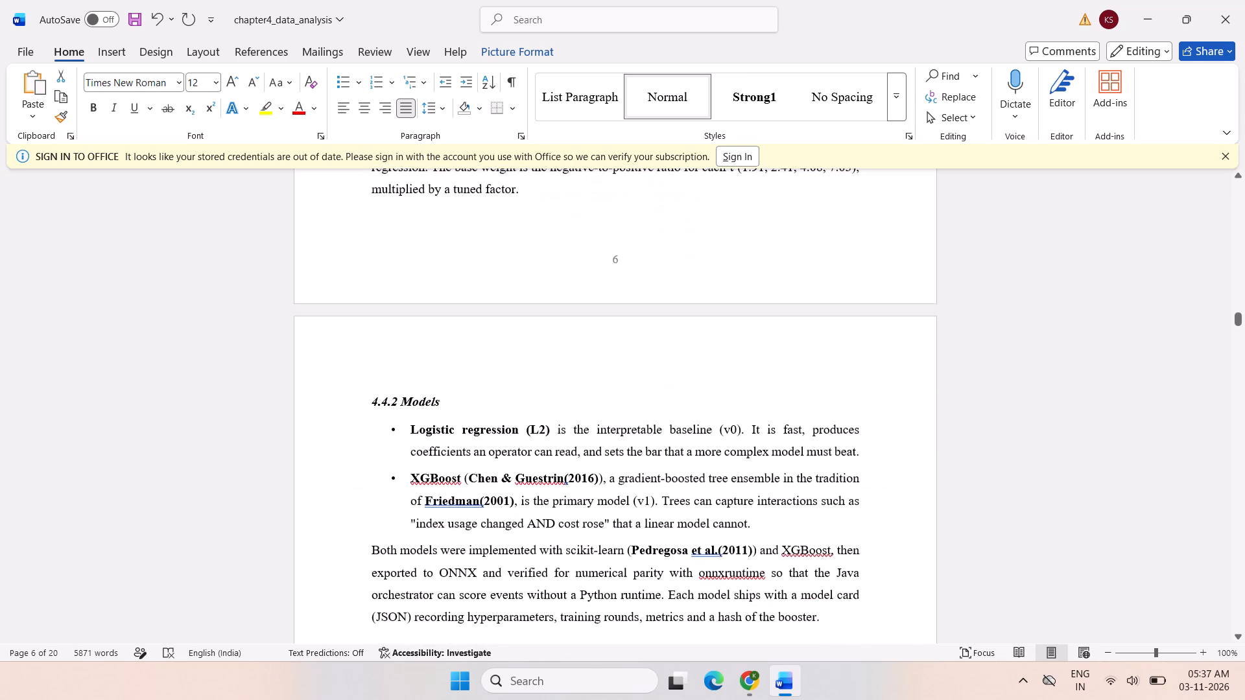
scroll(414, 312, "down", 1)
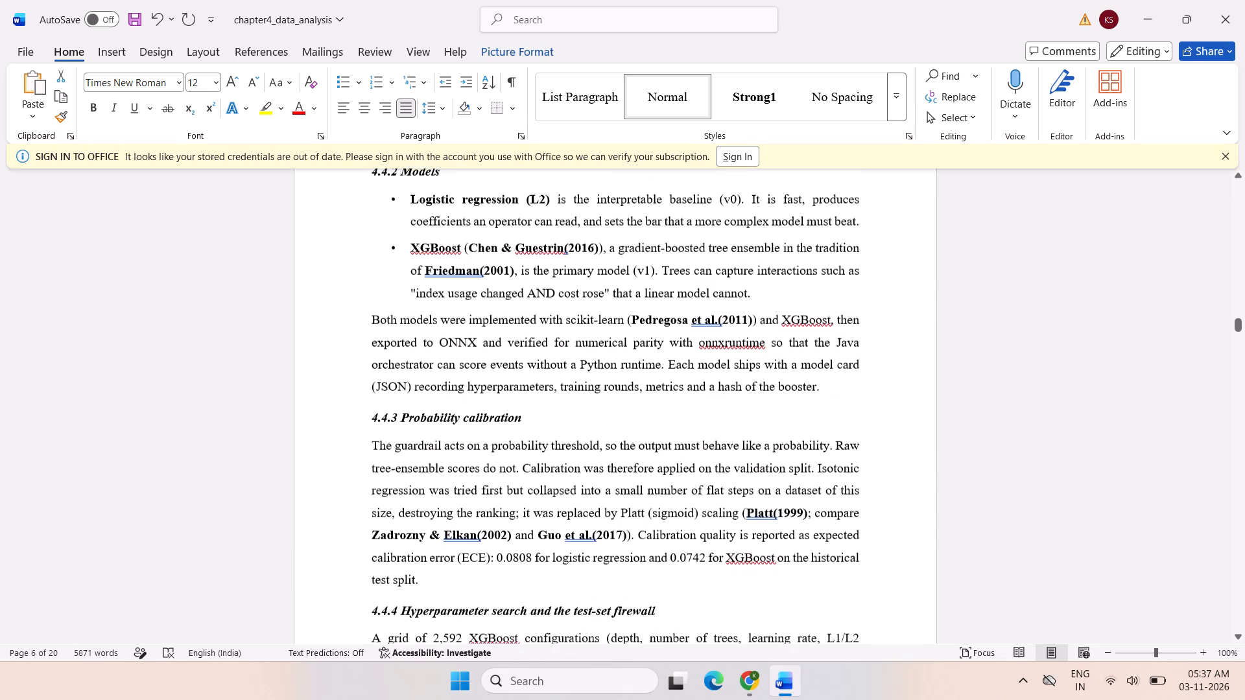
scroll(414, 312, "down", 3)
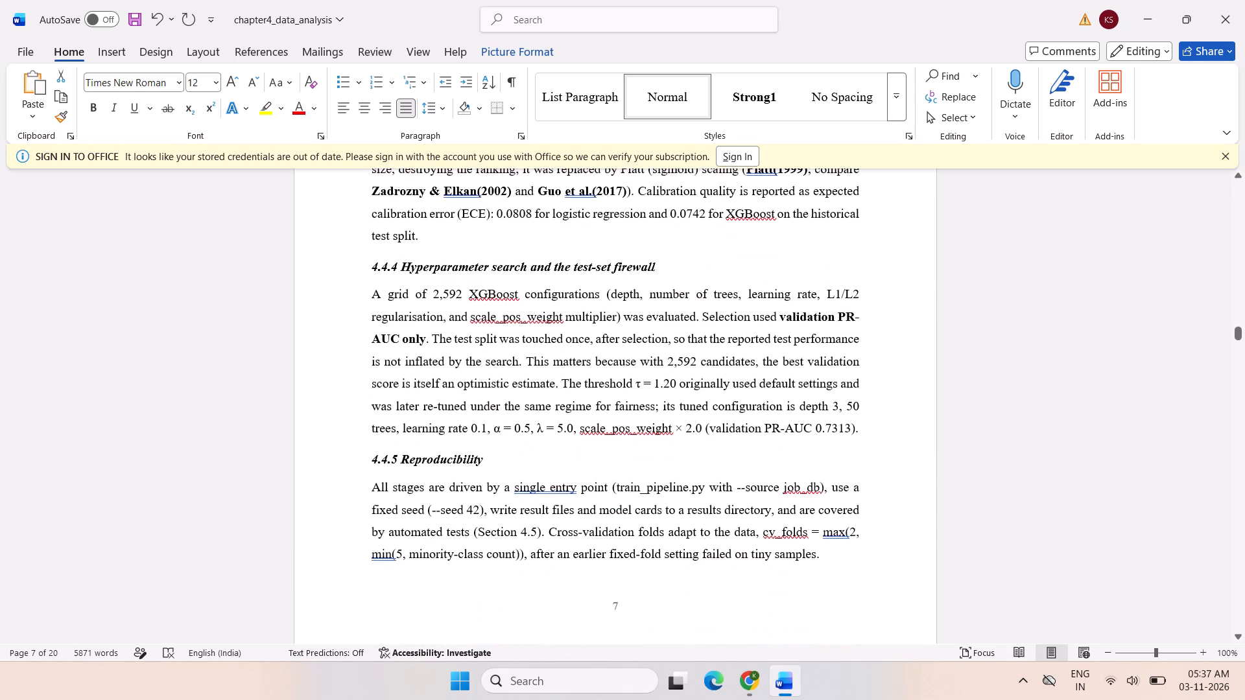
scroll(414, 312, "down", 1)
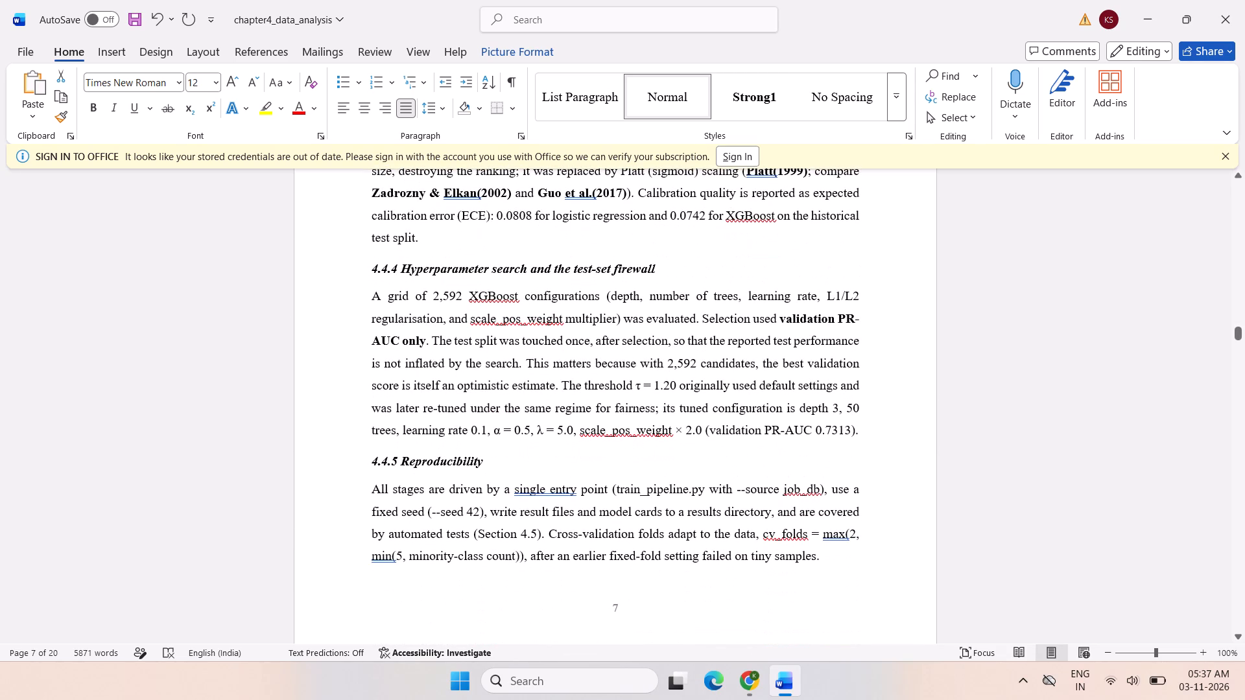
scroll(414, 312, "down", 2)
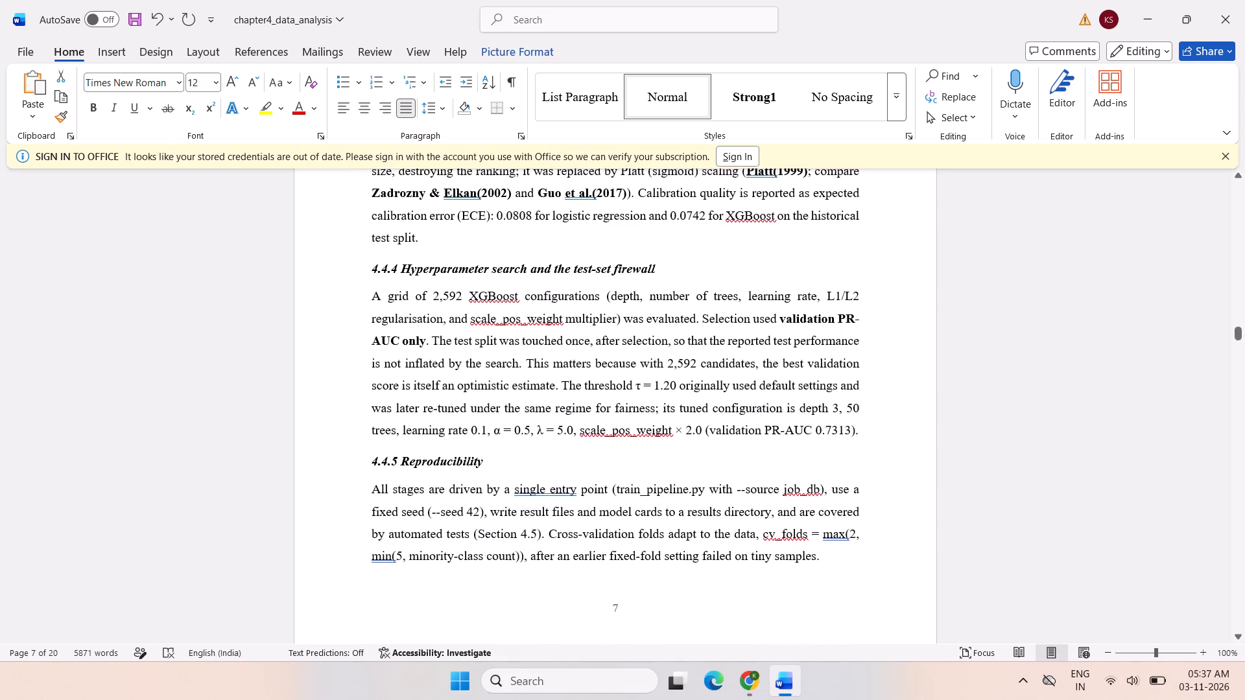
scroll(414, 312, "down", 2)
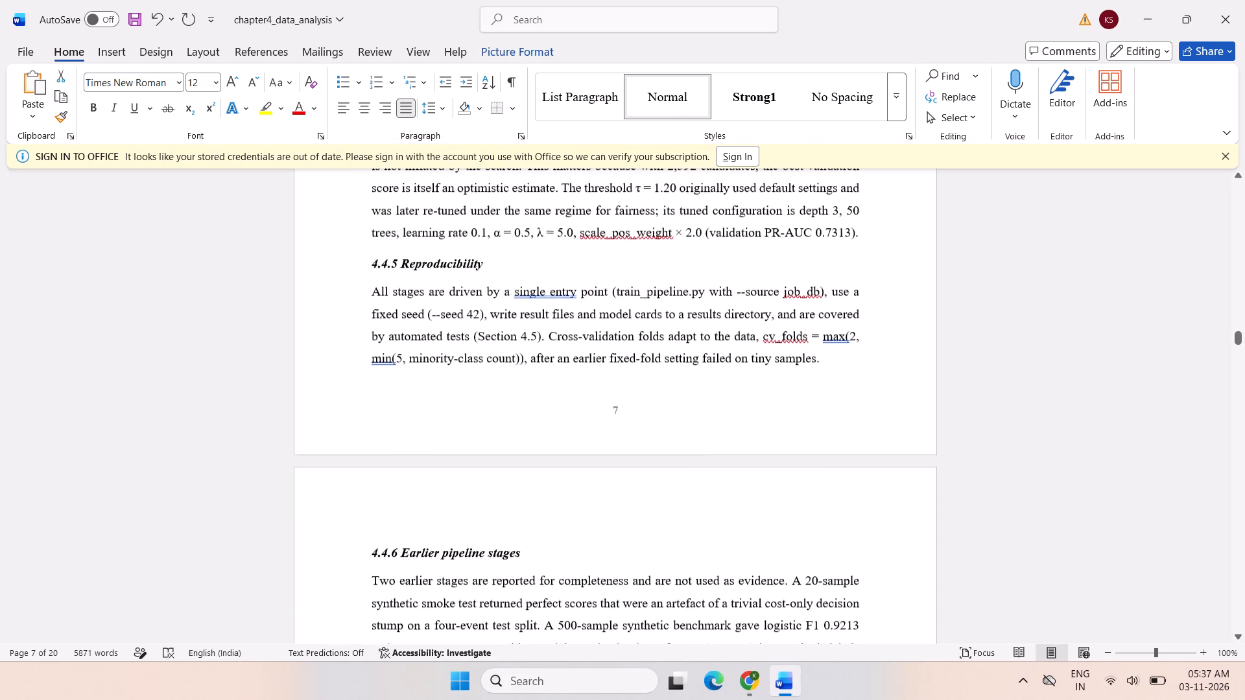
scroll(414, 312, "down", 5)
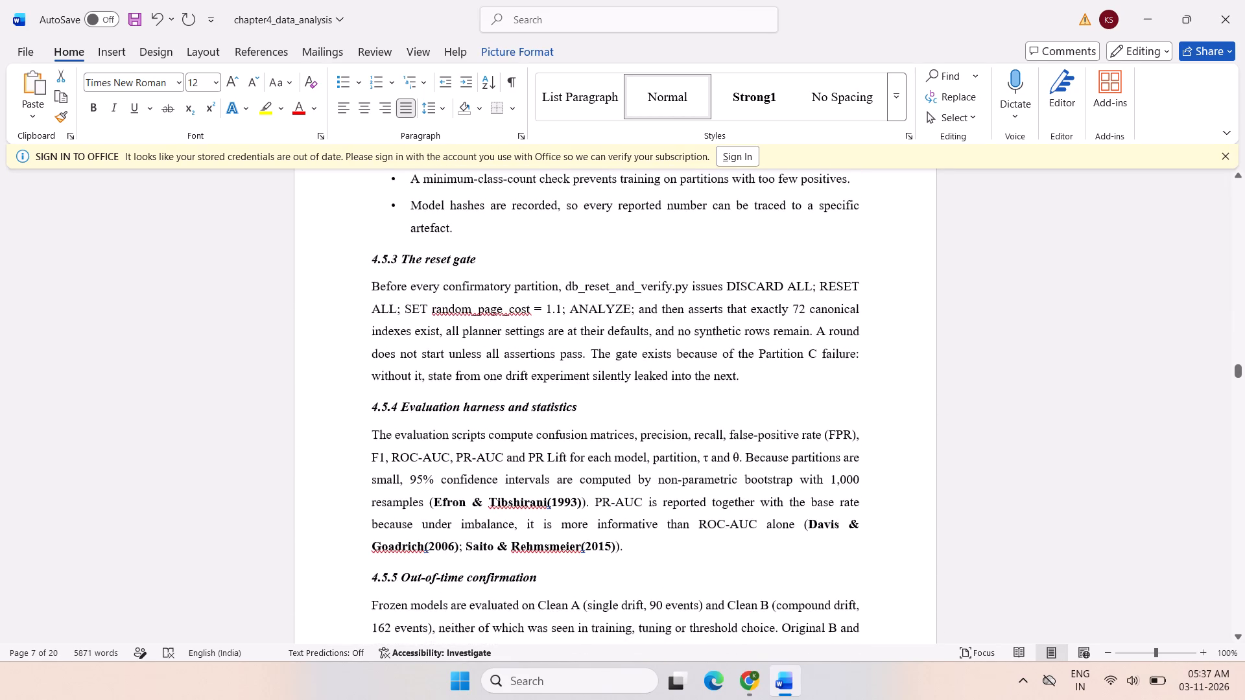
scroll(414, 312, "down", 2)
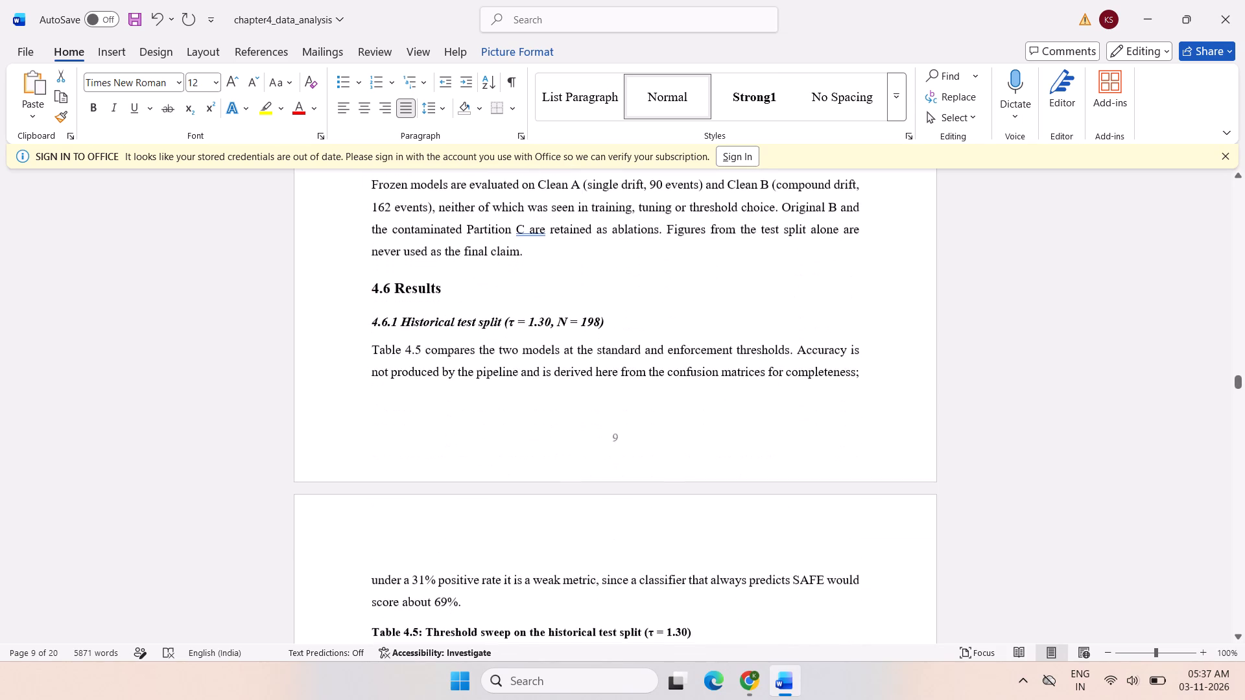
Examine the captions, source lines, tables and figures in the section 4.6 results, from Table 4.5 to the confusion matrix.
scroll(414, 312, "down", 3)
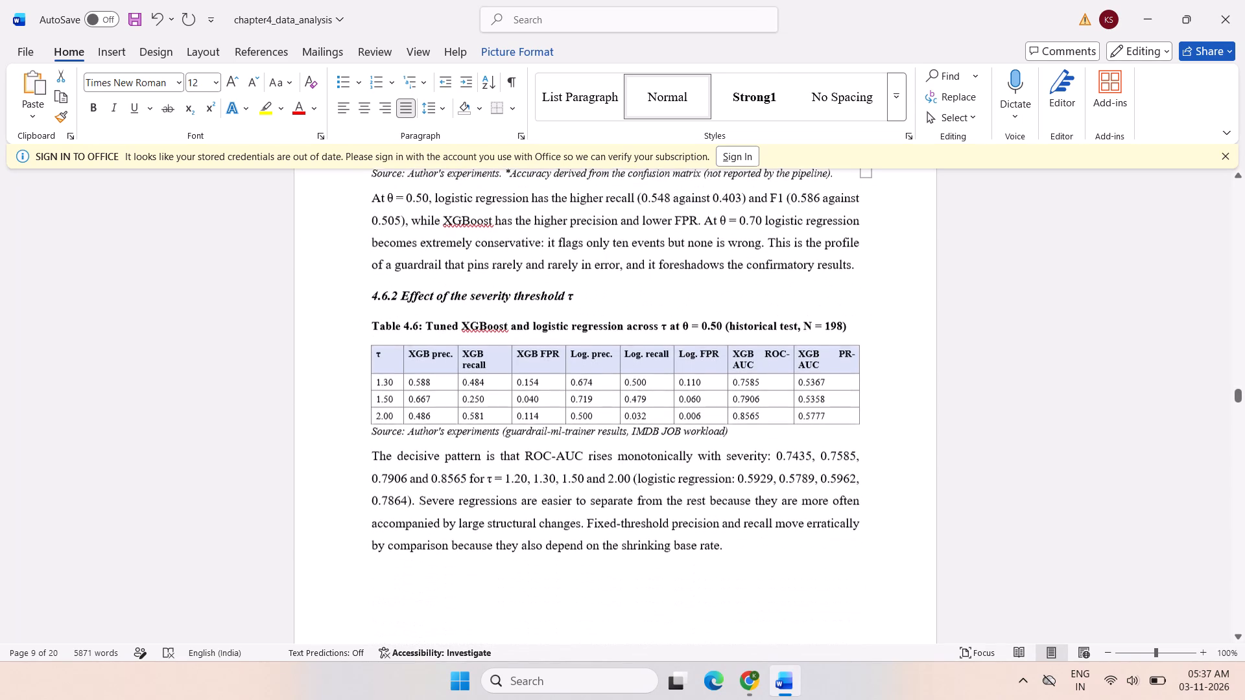
scroll(414, 312, "down", 1)
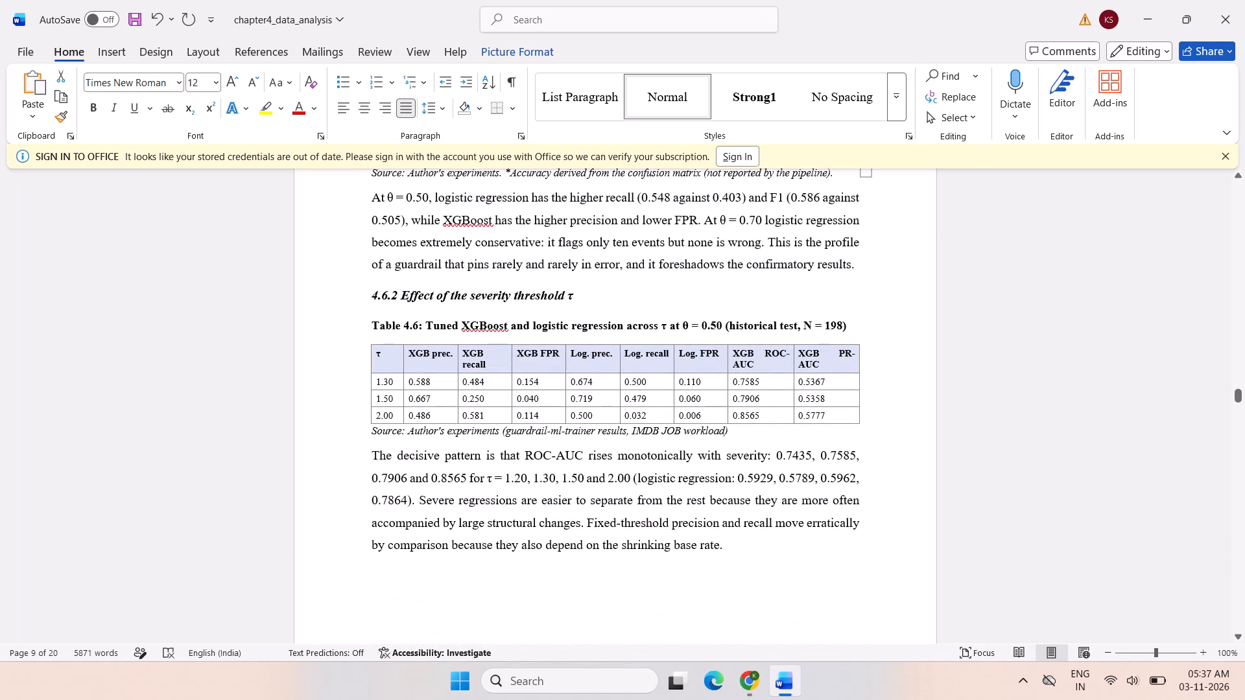
scroll(414, 312, "down", 2)
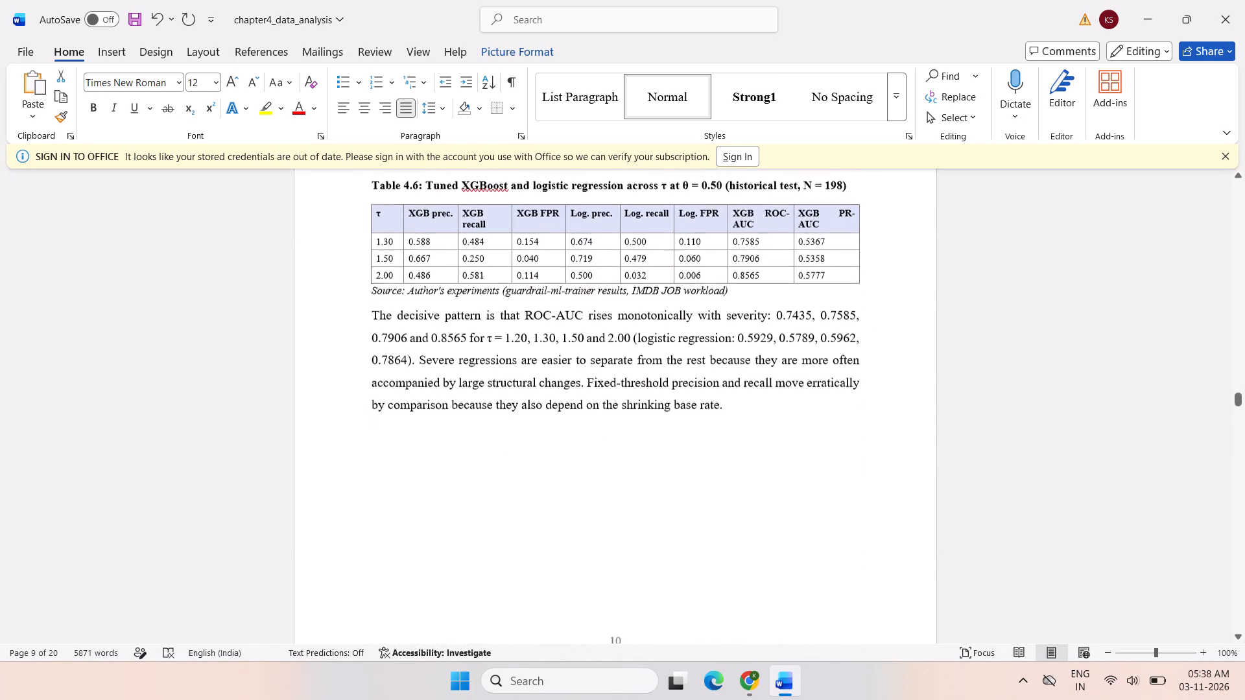
scroll(414, 312, "down", 3)
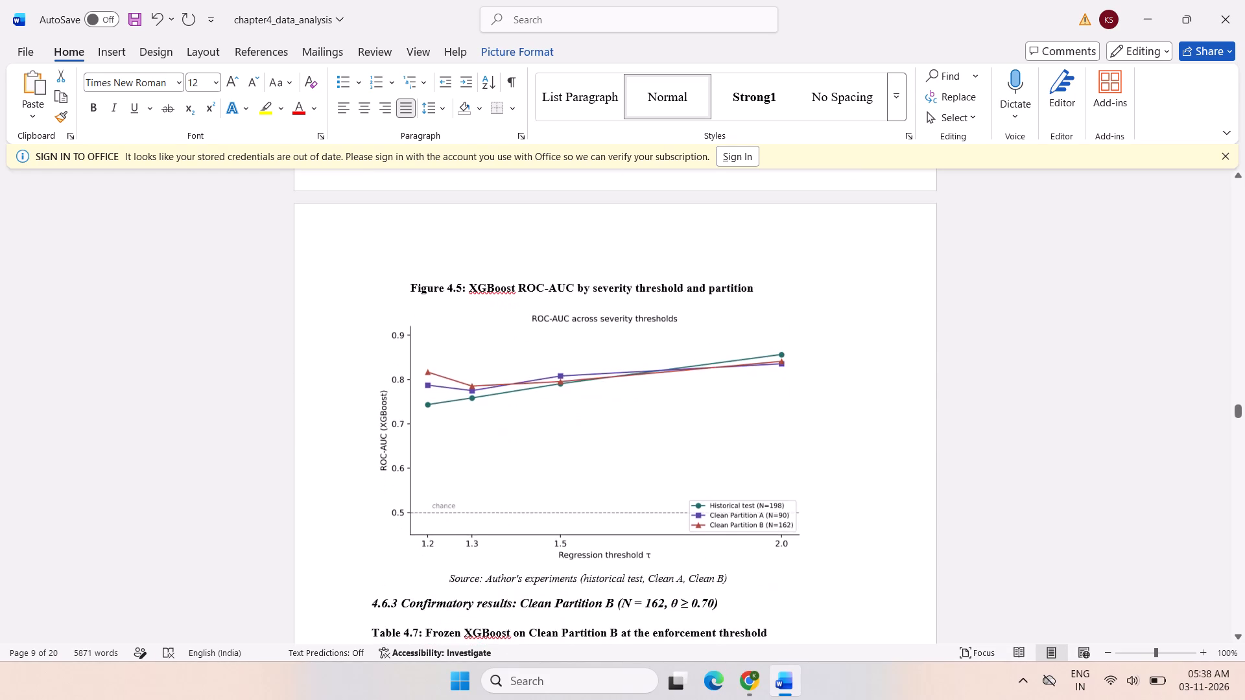
scroll(414, 312, "down", 3)
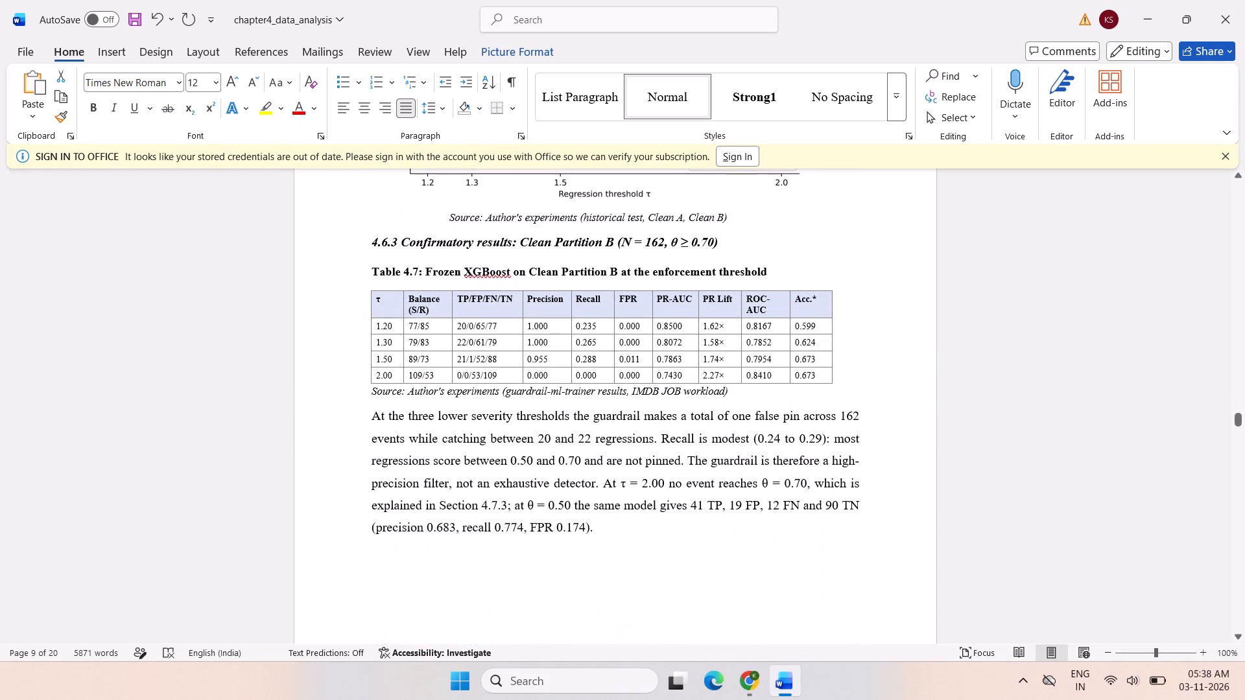
scroll(414, 312, "down", 3)
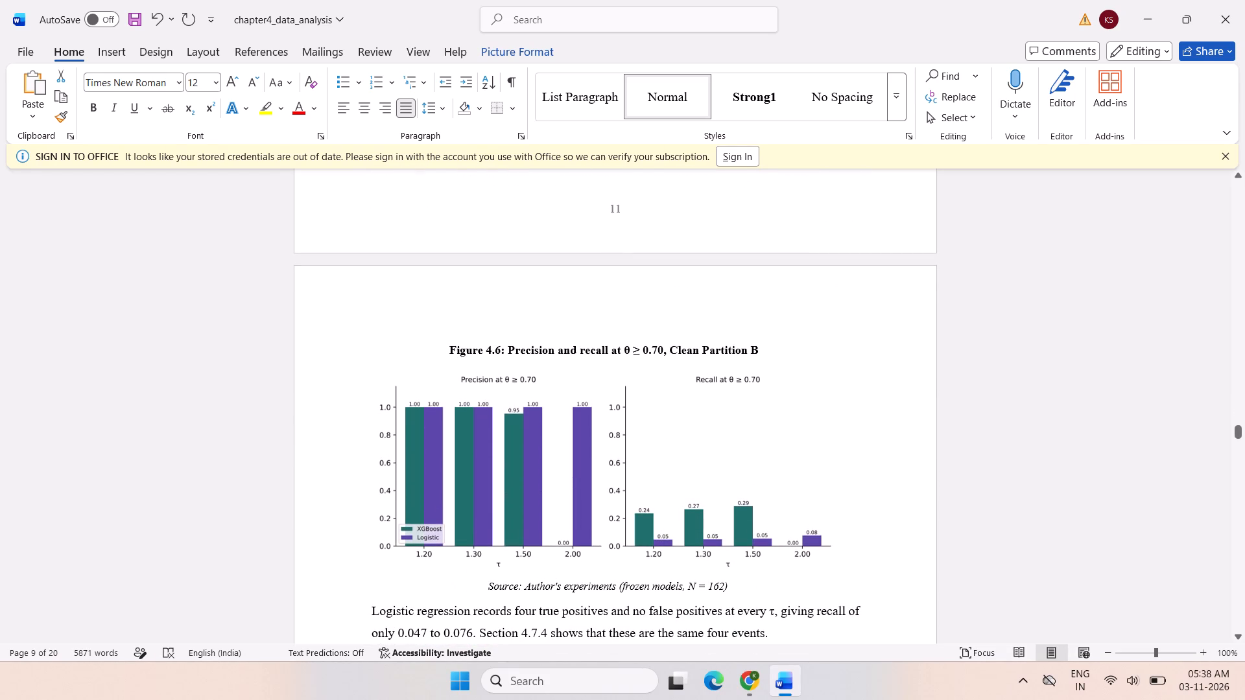
scroll(414, 312, "down", 1)
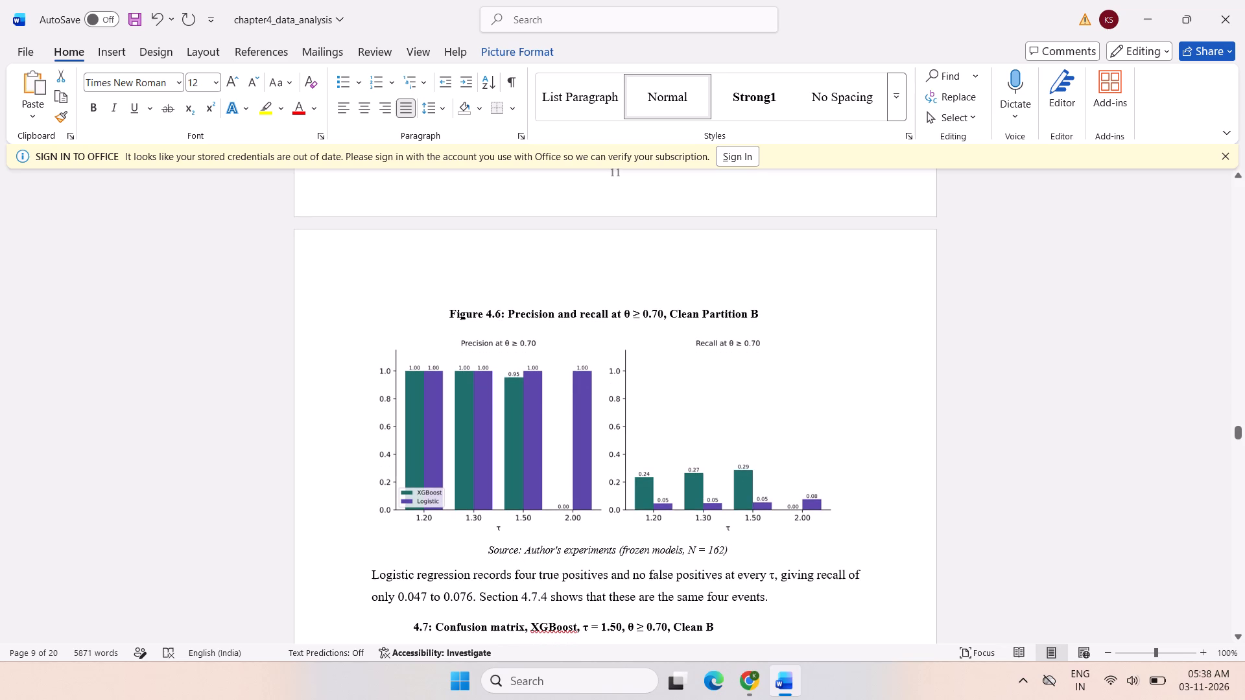
scroll(414, 312, "down", 1)
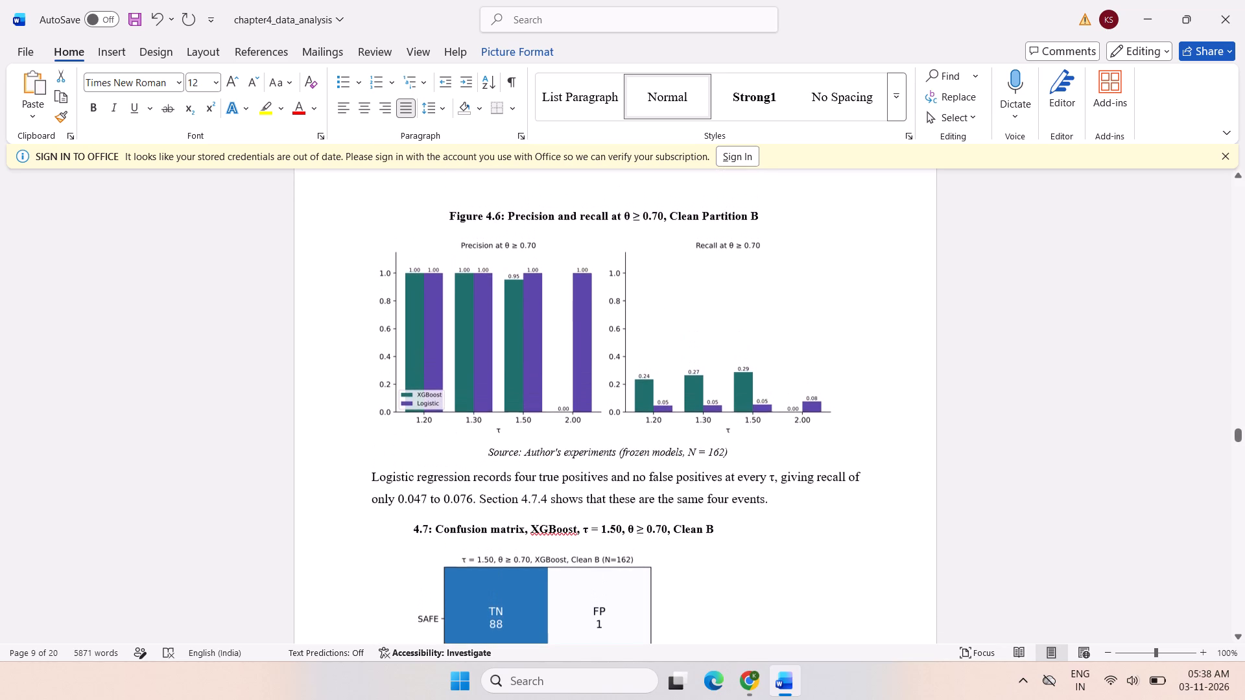
scroll(414, 312, "down", 1)
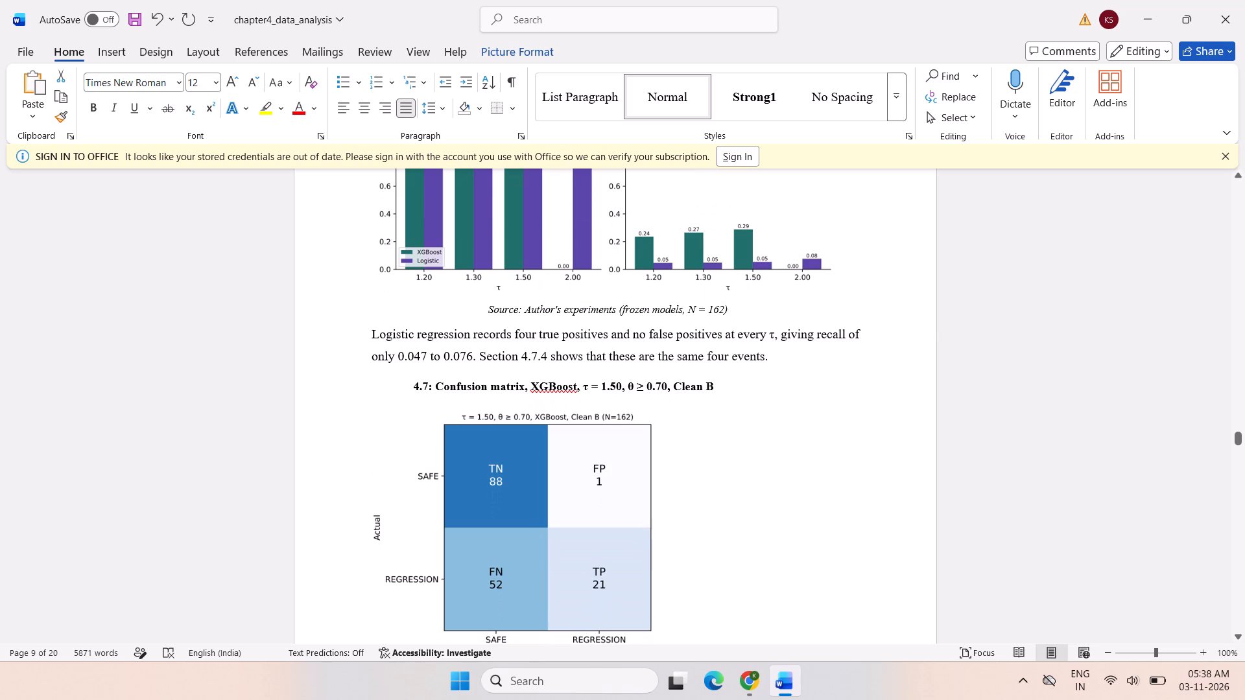
Insert the word "Figure" before "4.7" in the caption of the XGBoost confusion matrix for Clean B.
scroll(414, 312, "up", 1)
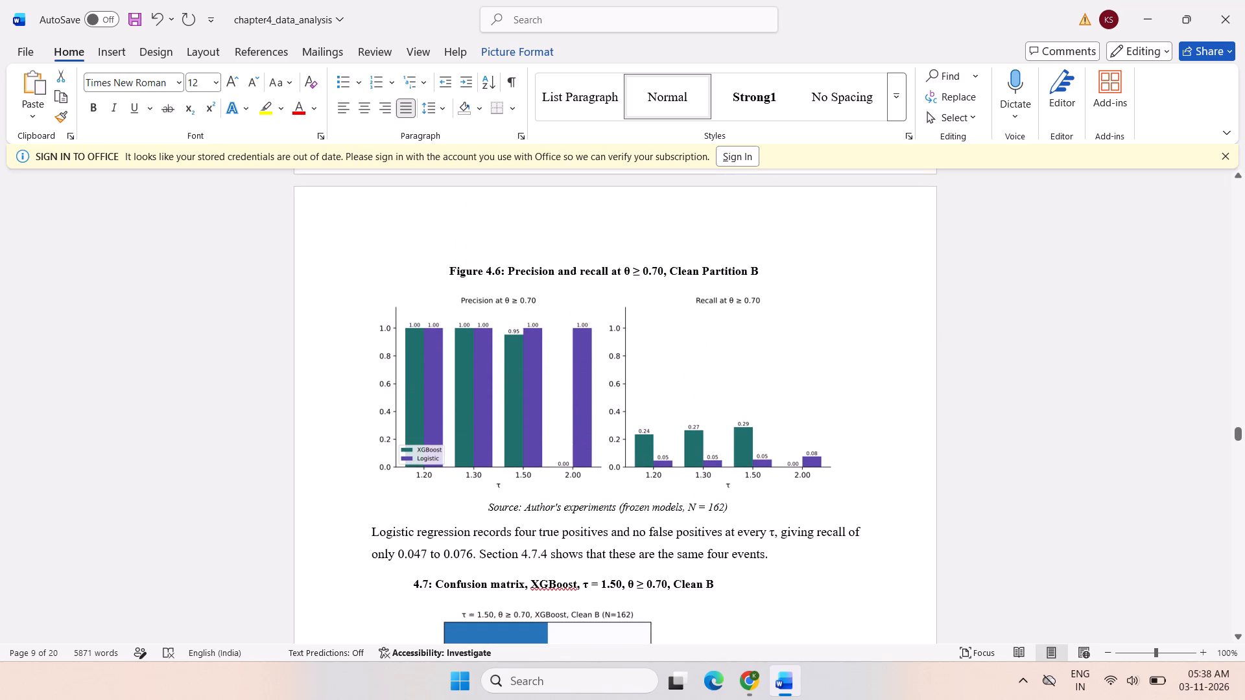
scroll(414, 312, "down", 2)
scroll(415, 321, "up", 1)
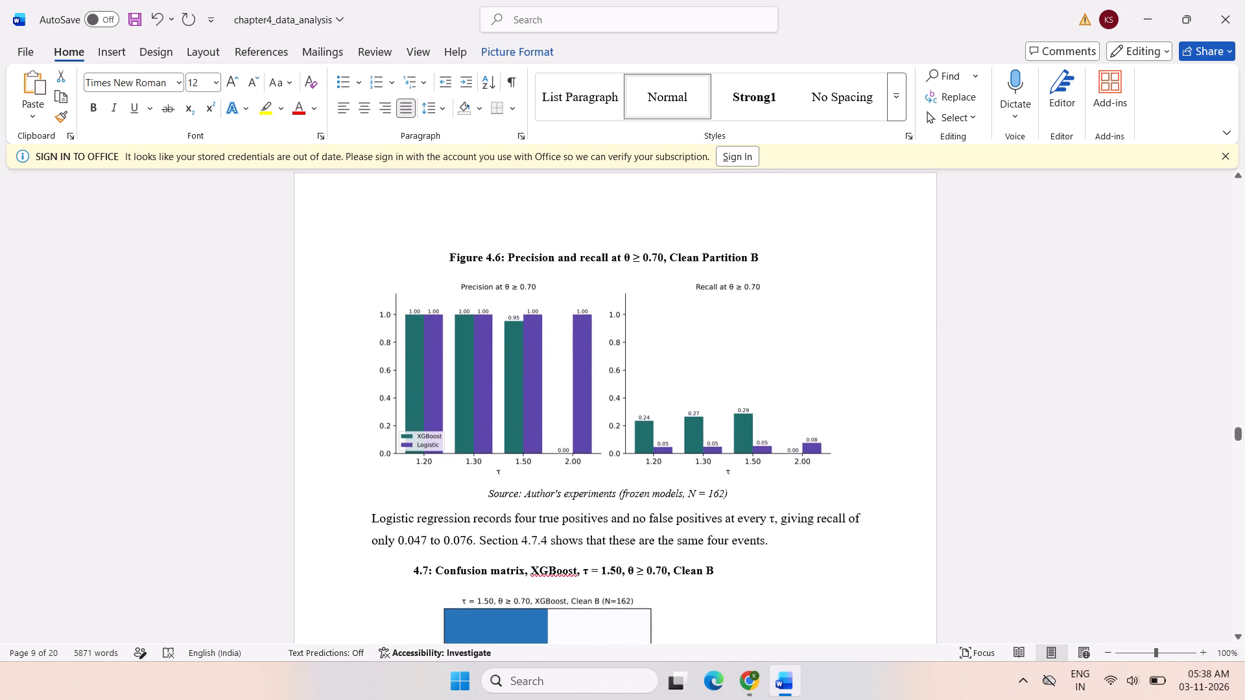
left_click(410, 571)
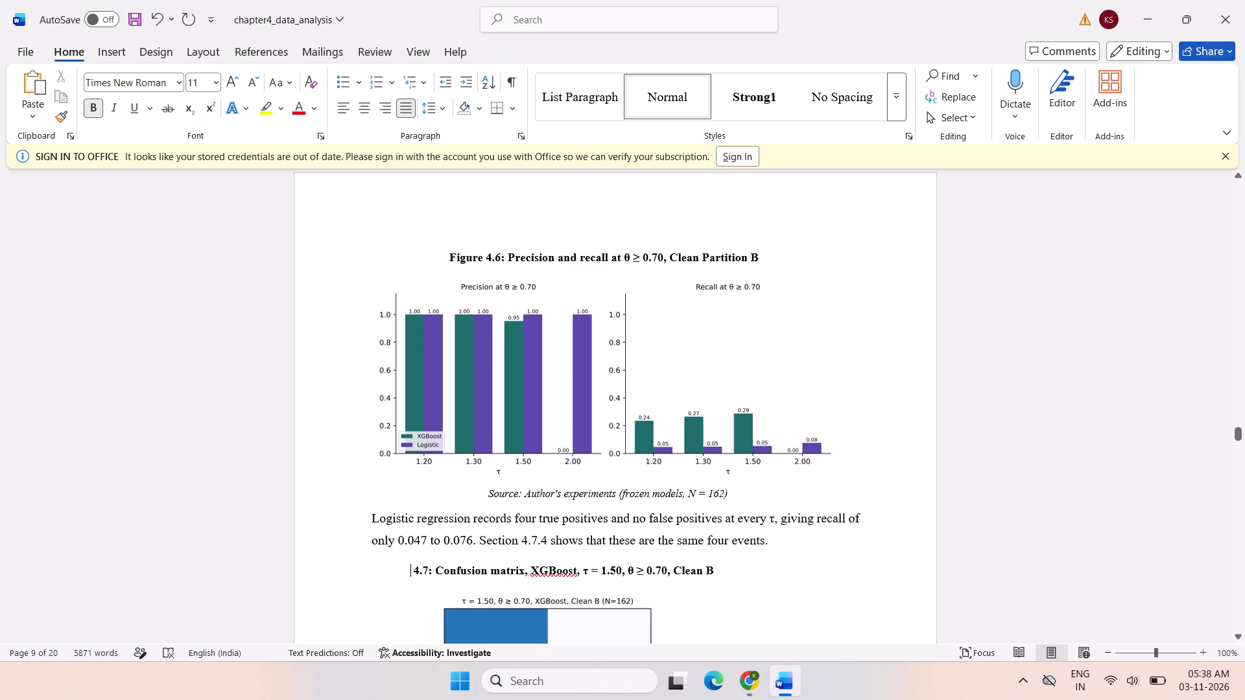
scroll(410, 571, "down", 3)
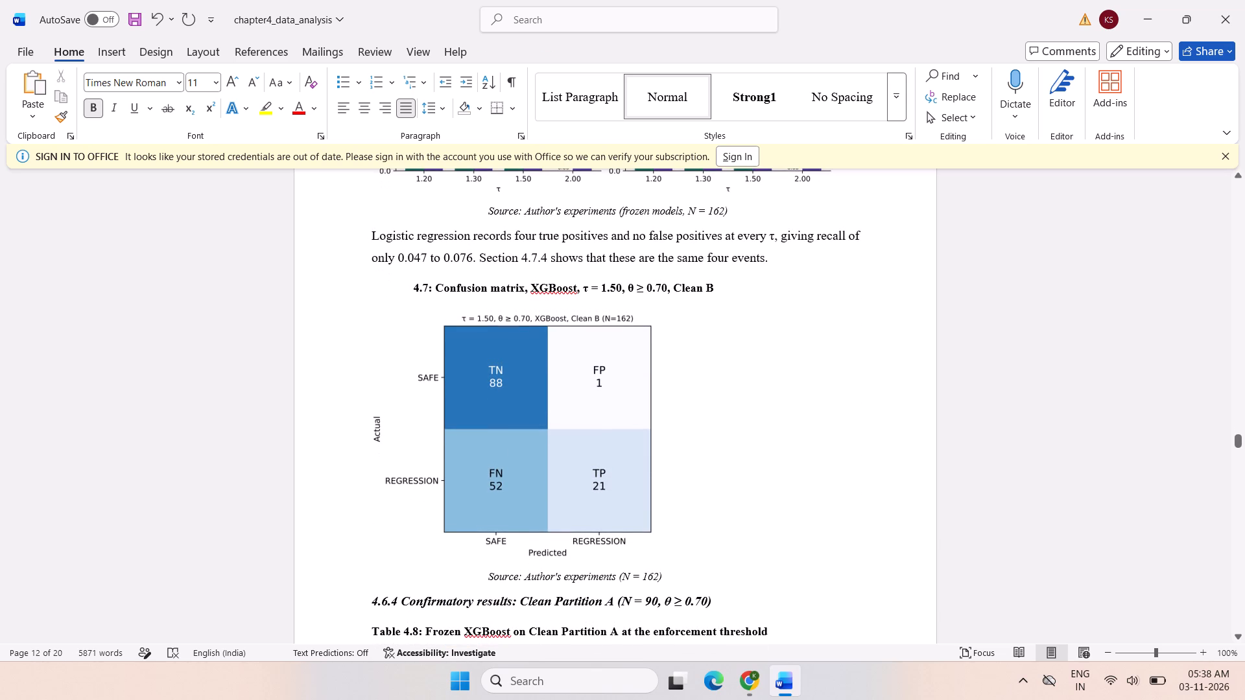
key("f")
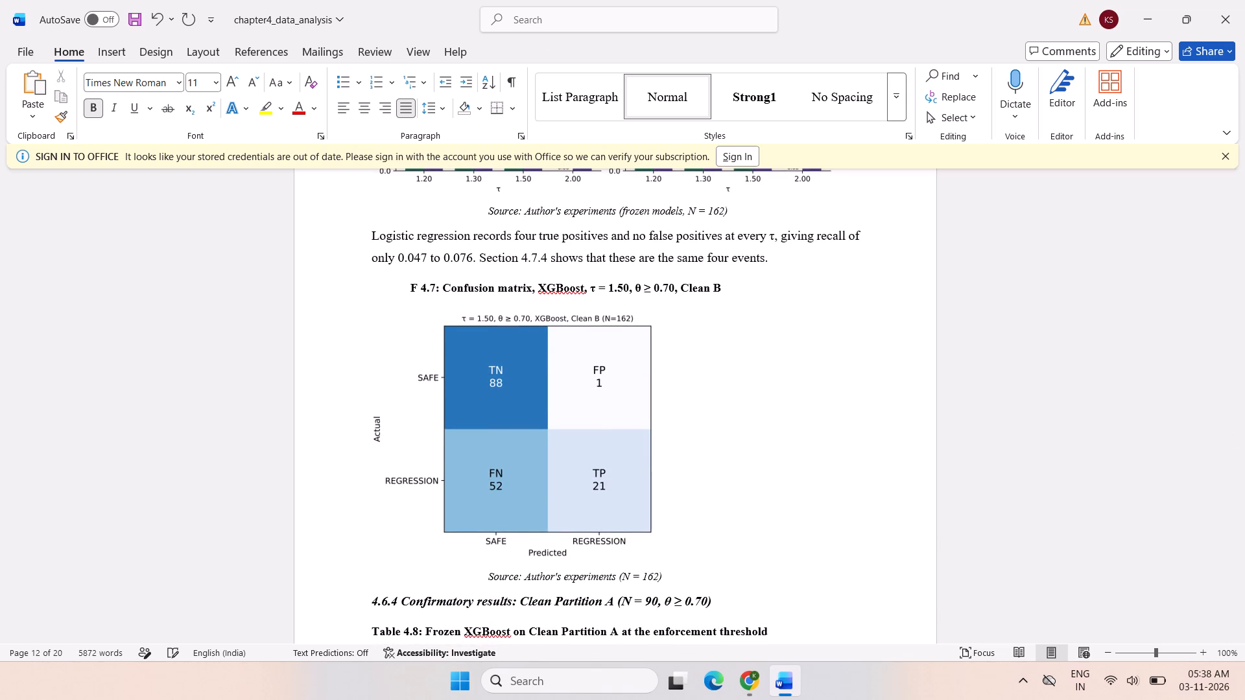
type("igure")
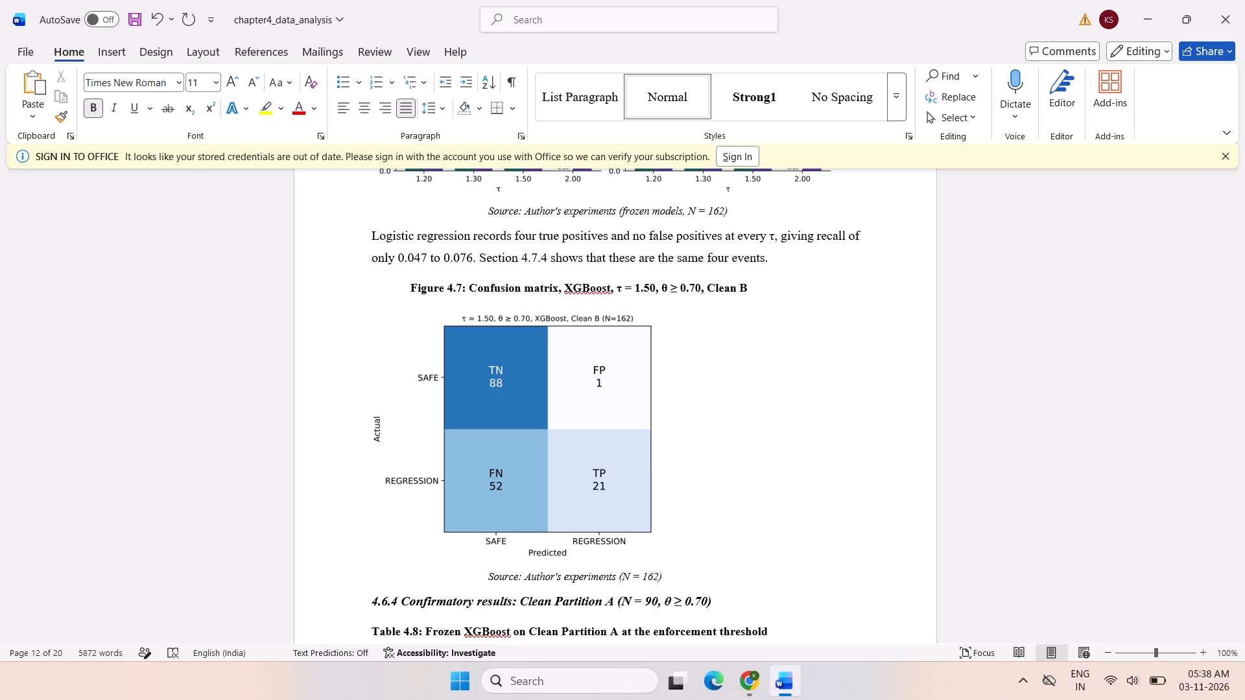
Review captions, source lines, tables and body text from section 4.6.4 with Table 4.8 through the calibration ceiling in Table 4.9.
scroll(460, 511, "down", 1)
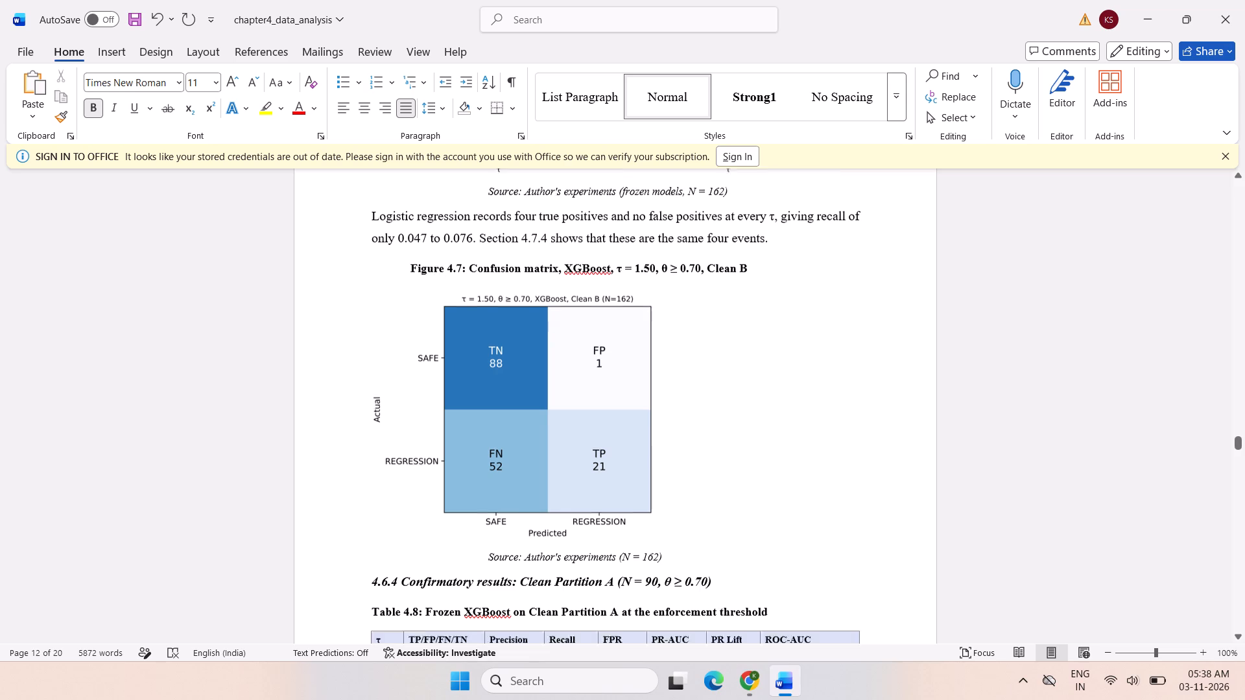
scroll(460, 511, "down", 2)
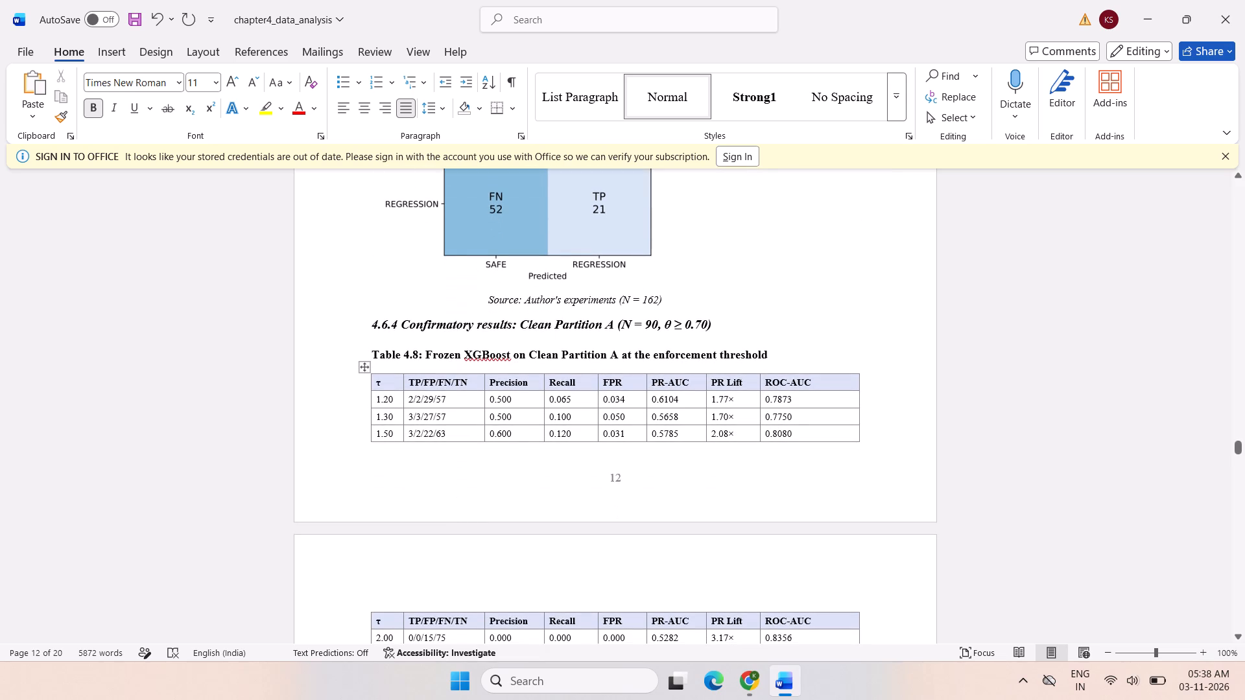
left_click(397, 326)
scroll(355, 360, "down", 1)
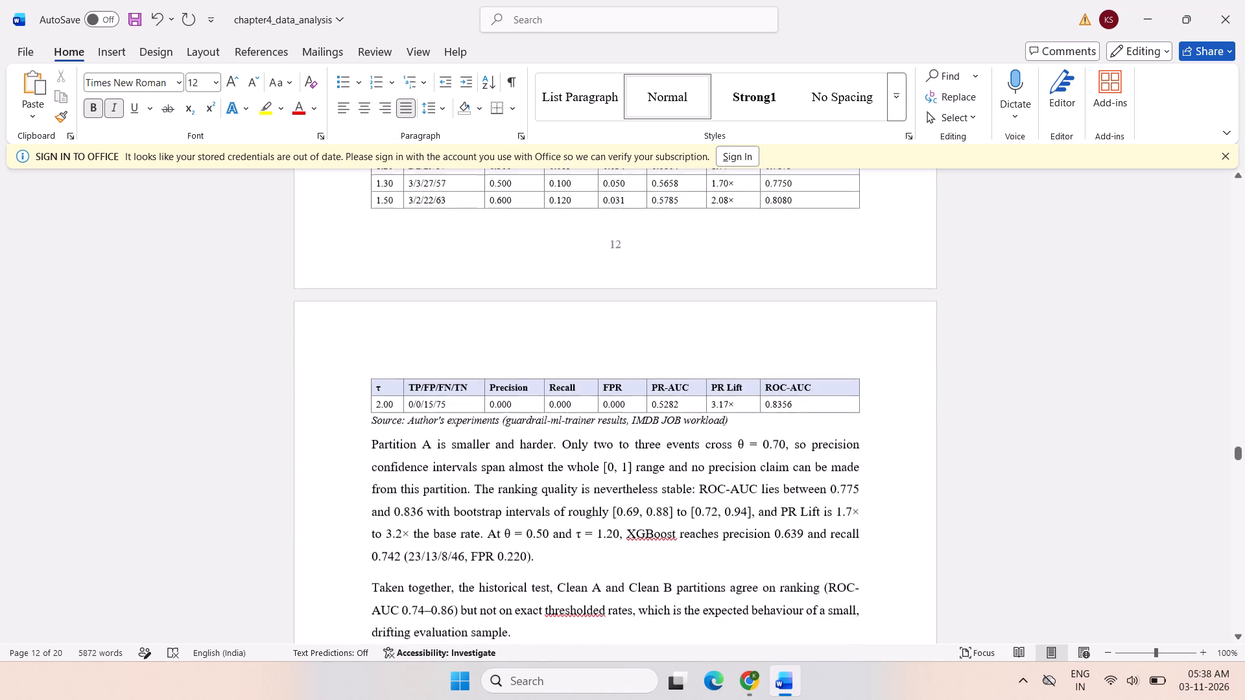
scroll(355, 360, "down", 4)
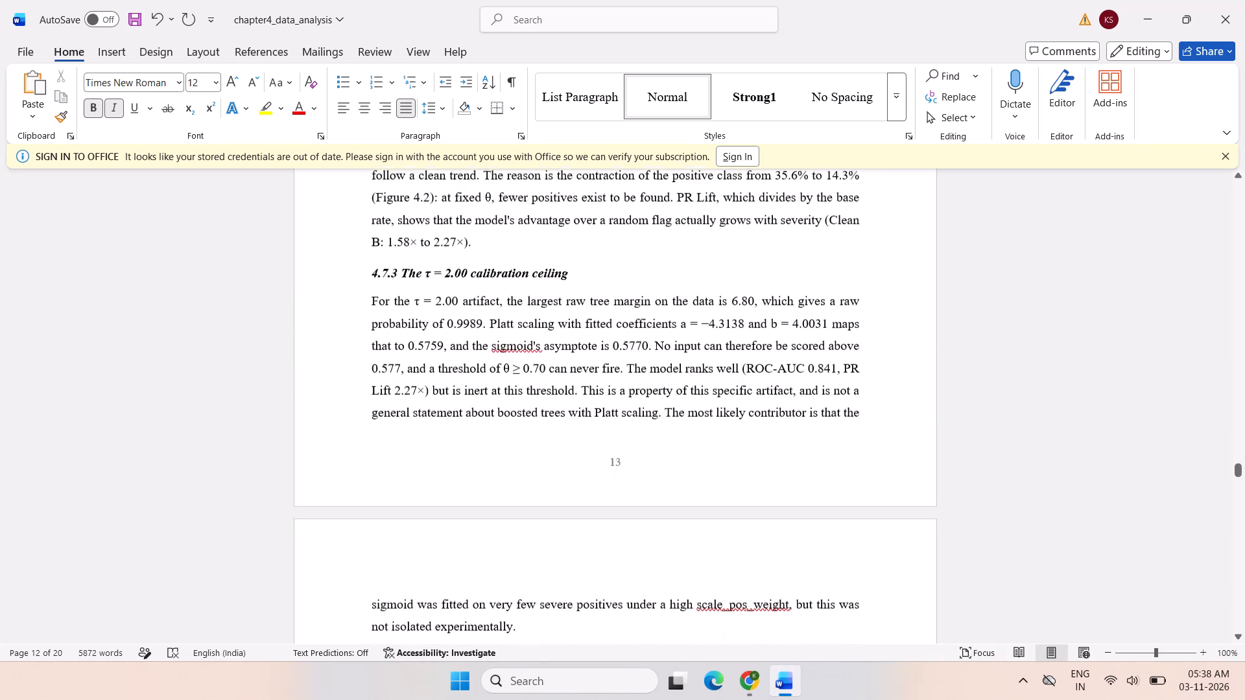
scroll(355, 360, "down", 3)
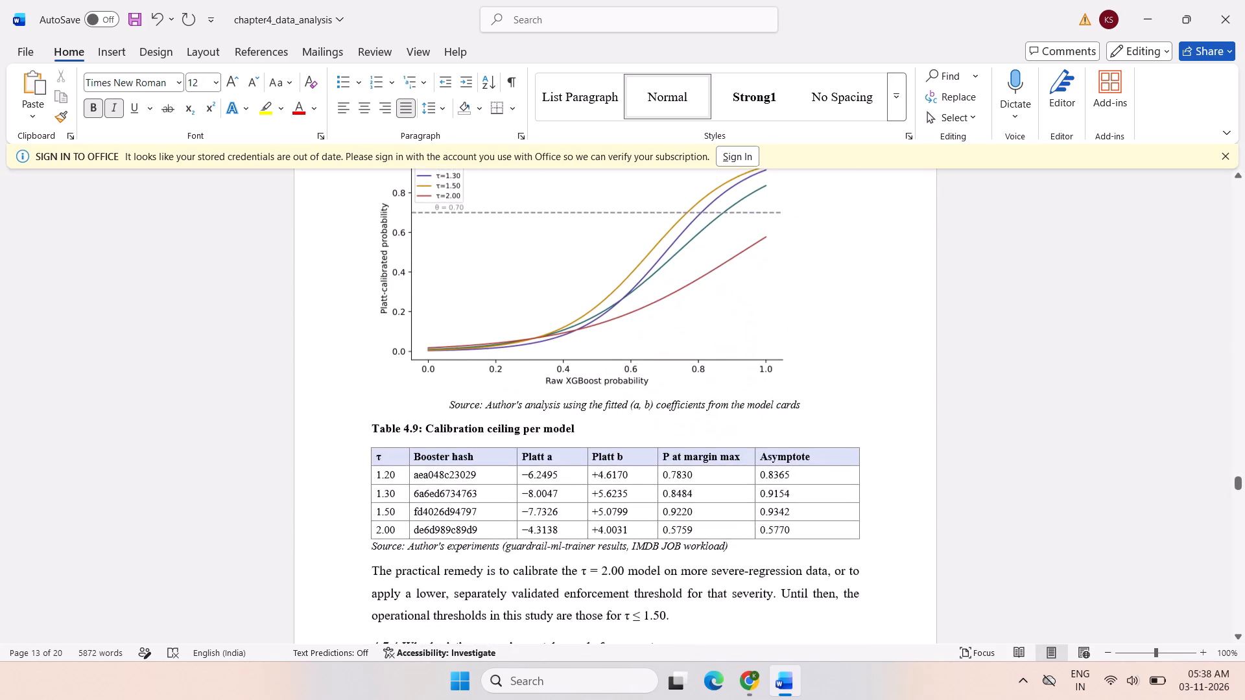
scroll(355, 360, "down", 1)
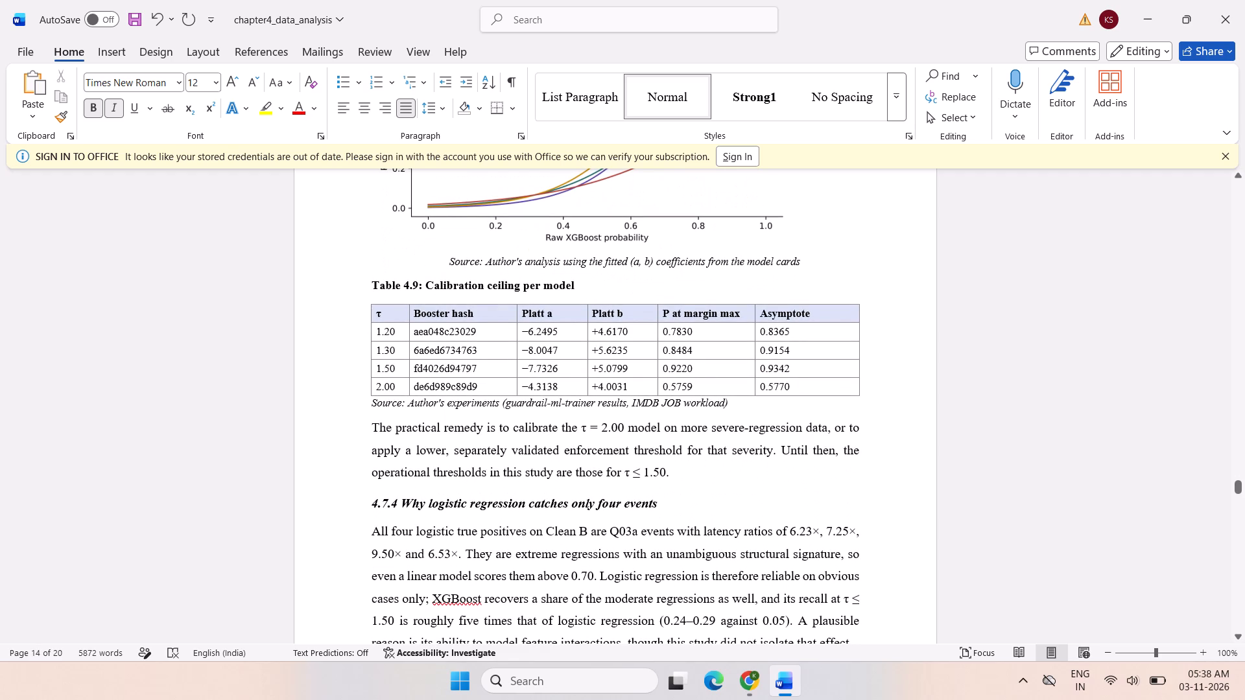
scroll(355, 360, "down", 1)
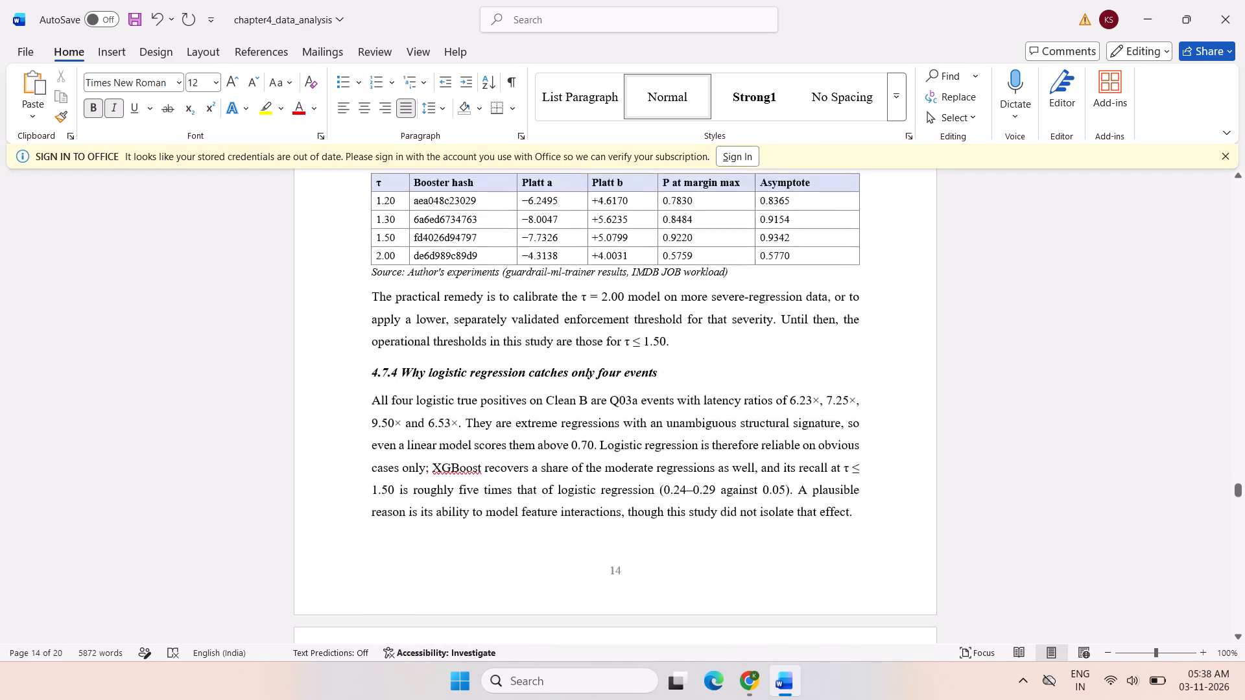
Review the headings and body text from section 4.7.4 to the opening paragraph of section 4.8 Hypothesis Testing.
scroll(355, 360, "down", 2)
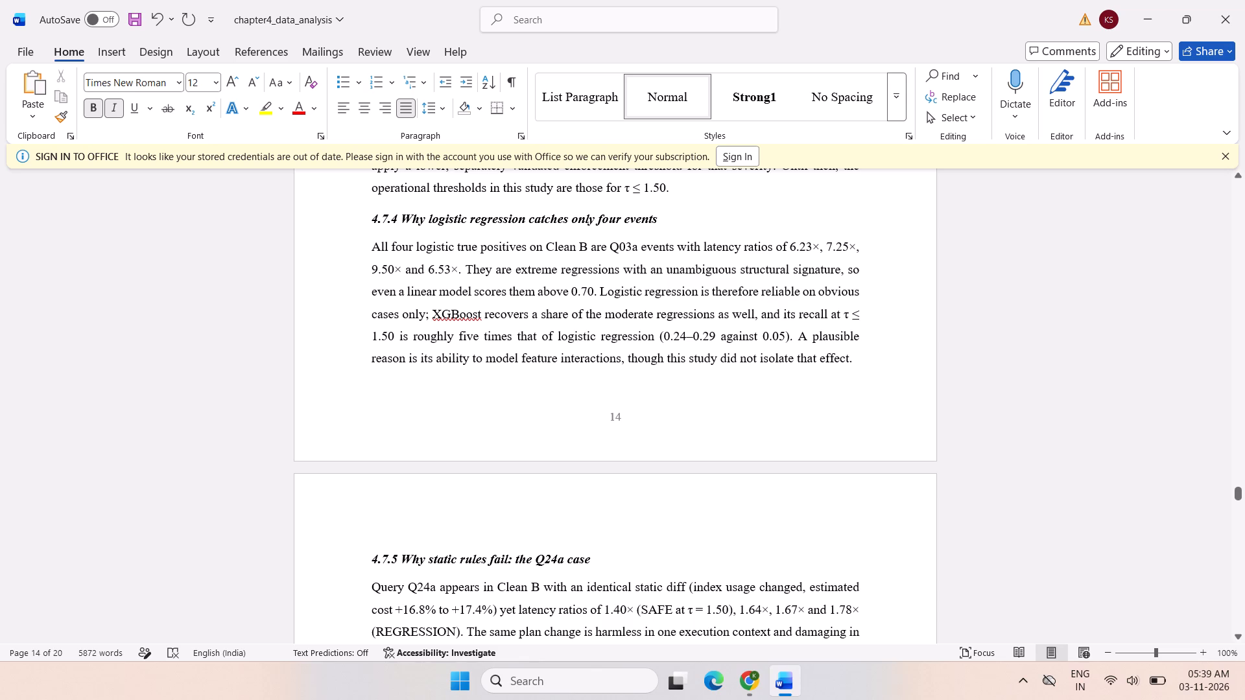
scroll(355, 360, "down", 2)
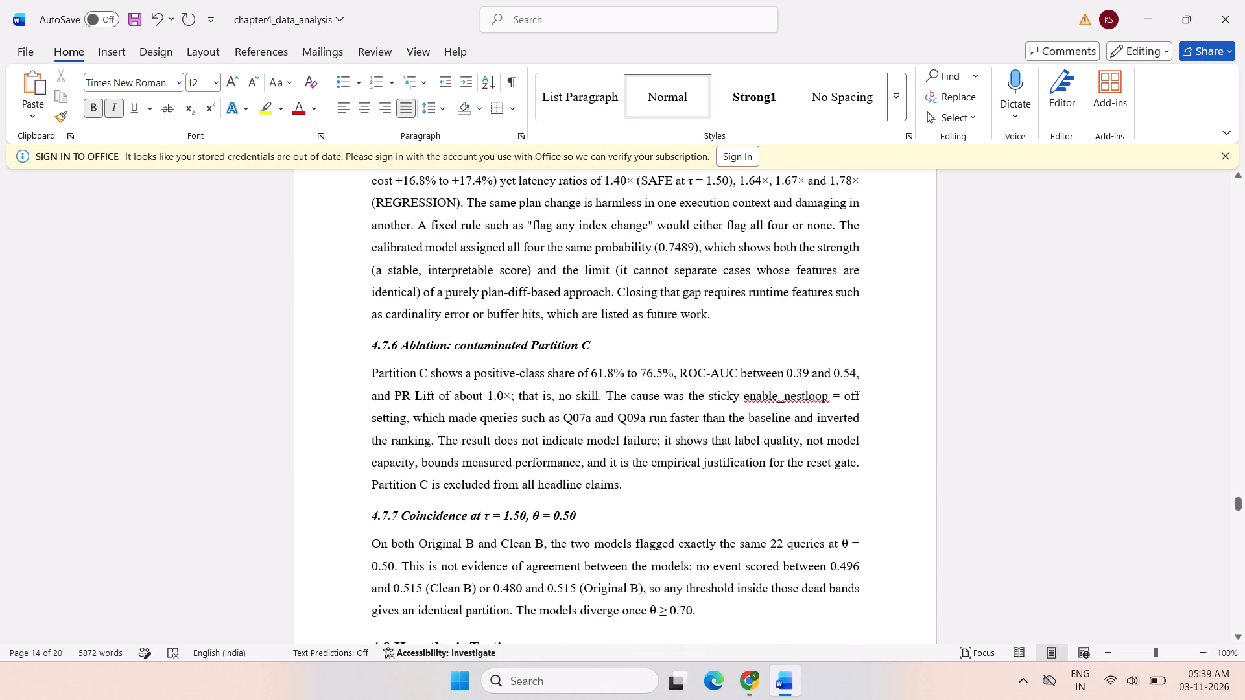
scroll(355, 360, "down", 3)
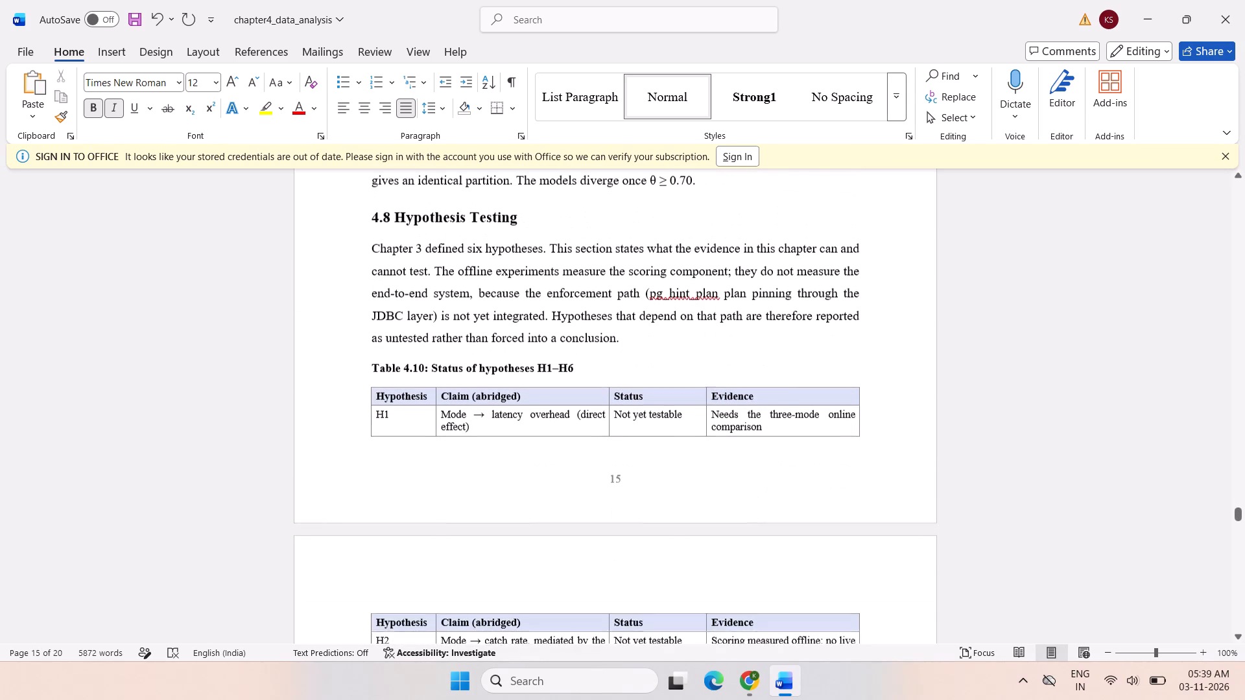
scroll(355, 360, "down", 1)
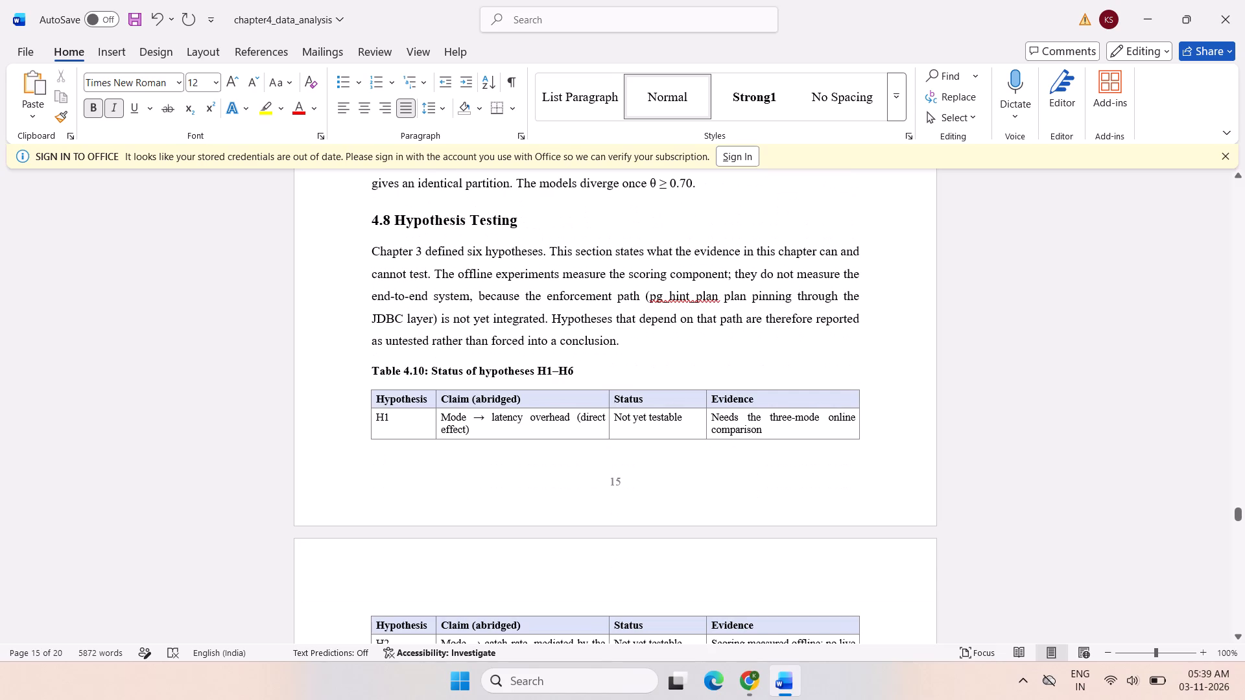
left_click(421, 252)
Centre the contents of the Hypothesis column in Table 4.10.
scroll(421, 252, "down", 3)
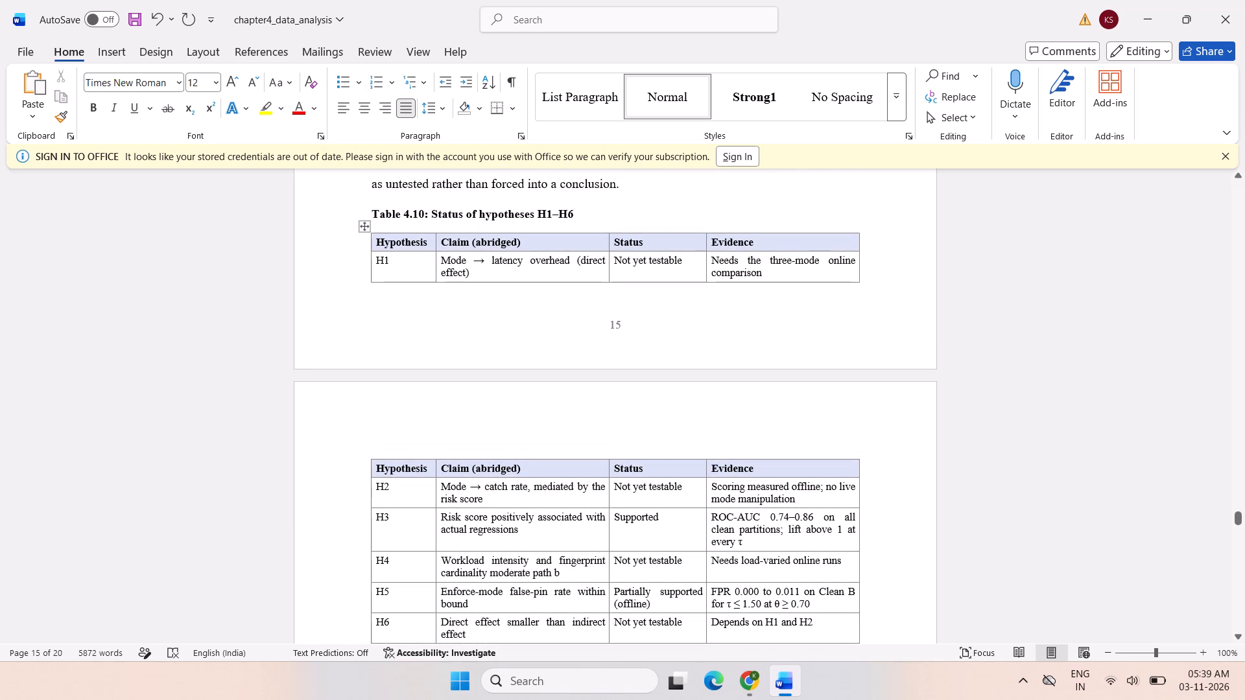
left_click(416, 234)
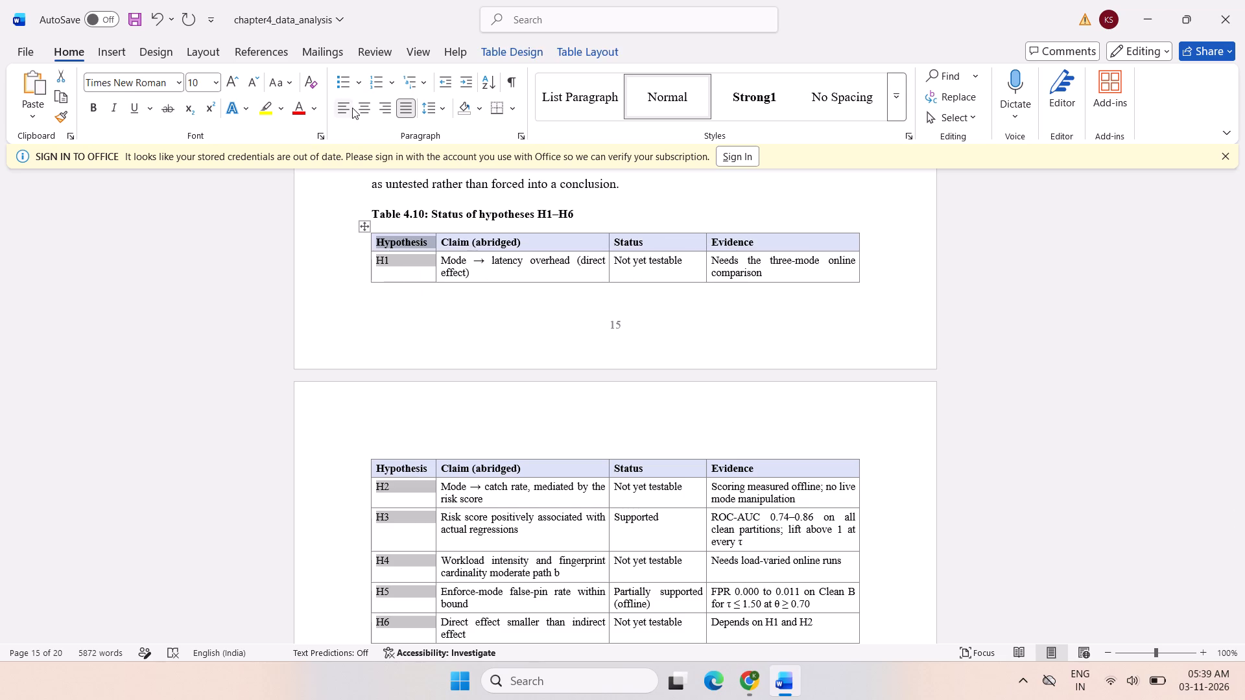
left_click(368, 106)
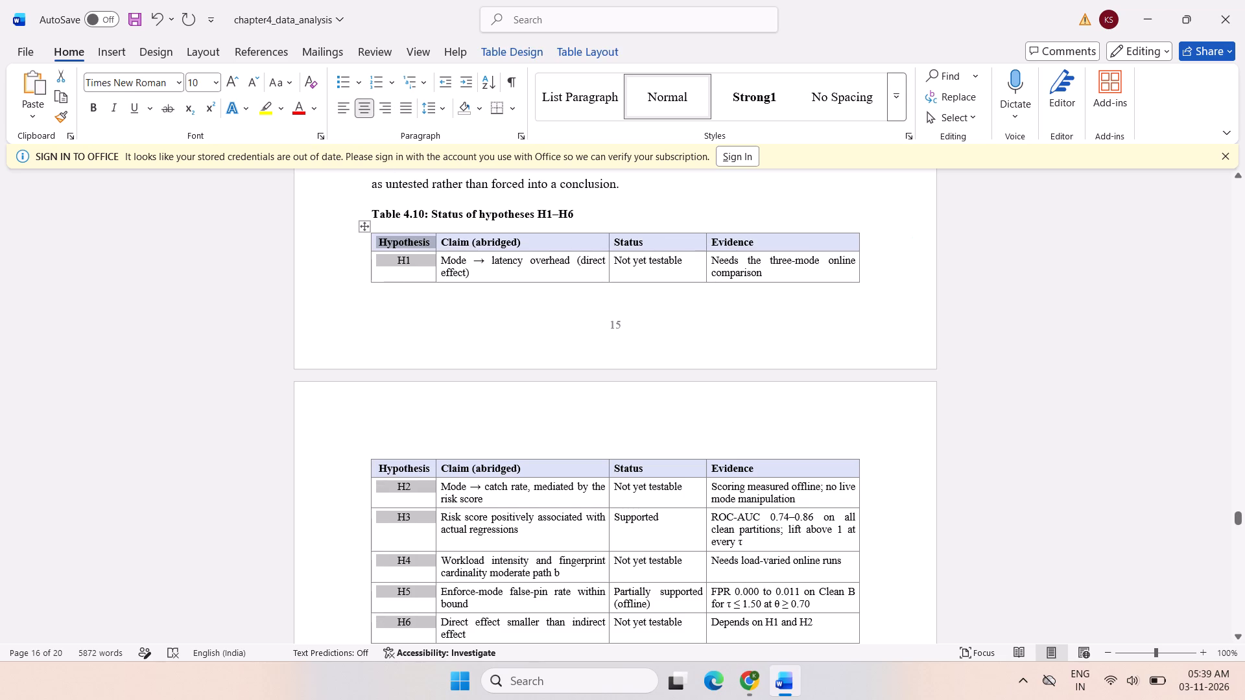
left_click(477, 464)
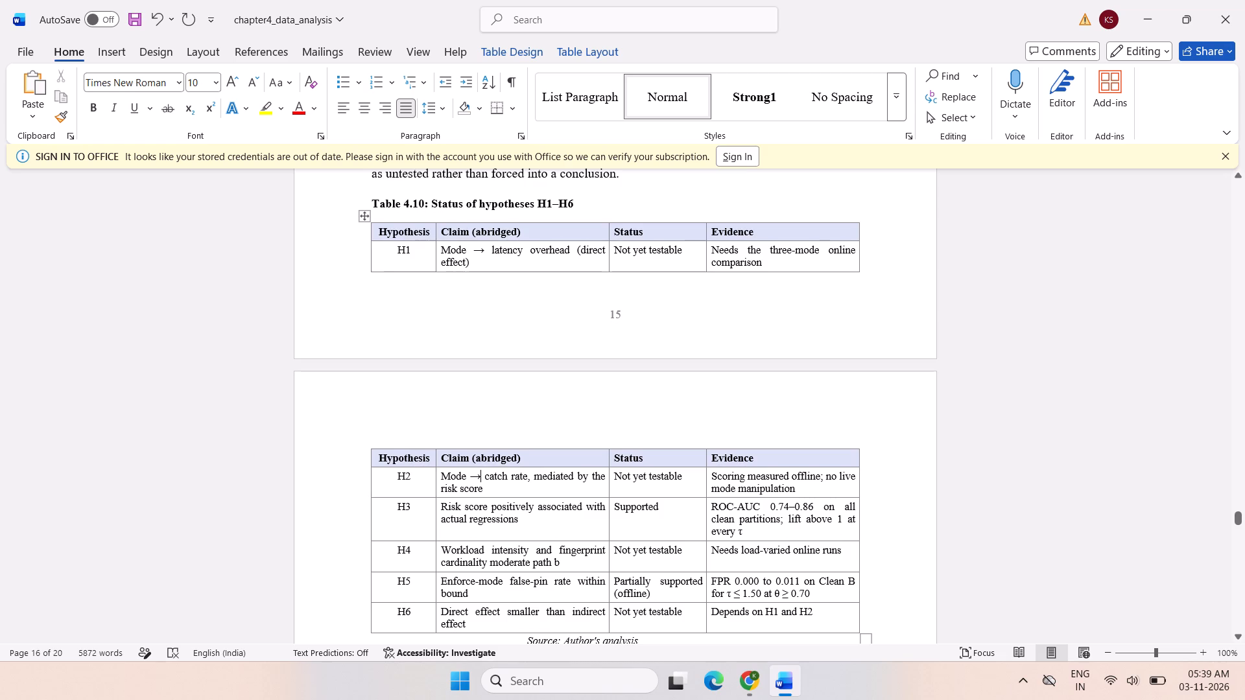
Change the chapter number in the opening sentence of section 4.8 Hypothesis Testing to 1.
scroll(477, 464, "up", 1)
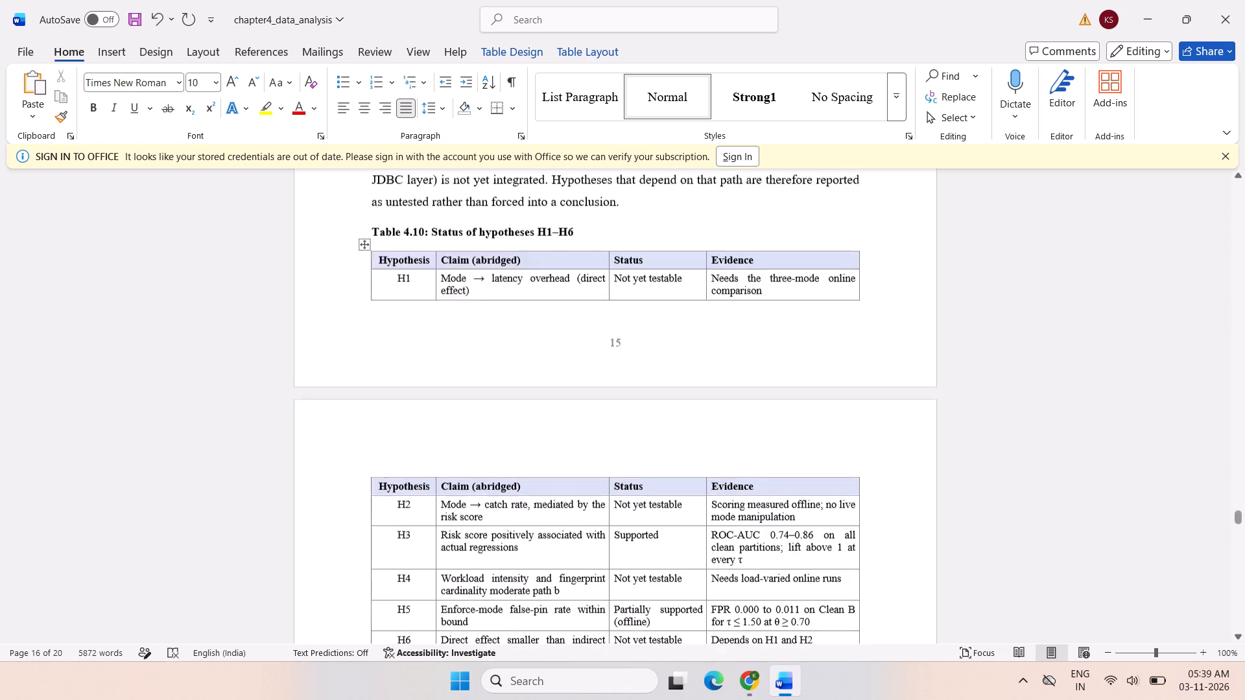
scroll(477, 464, "up", 2)
scroll(477, 464, "down", 1)
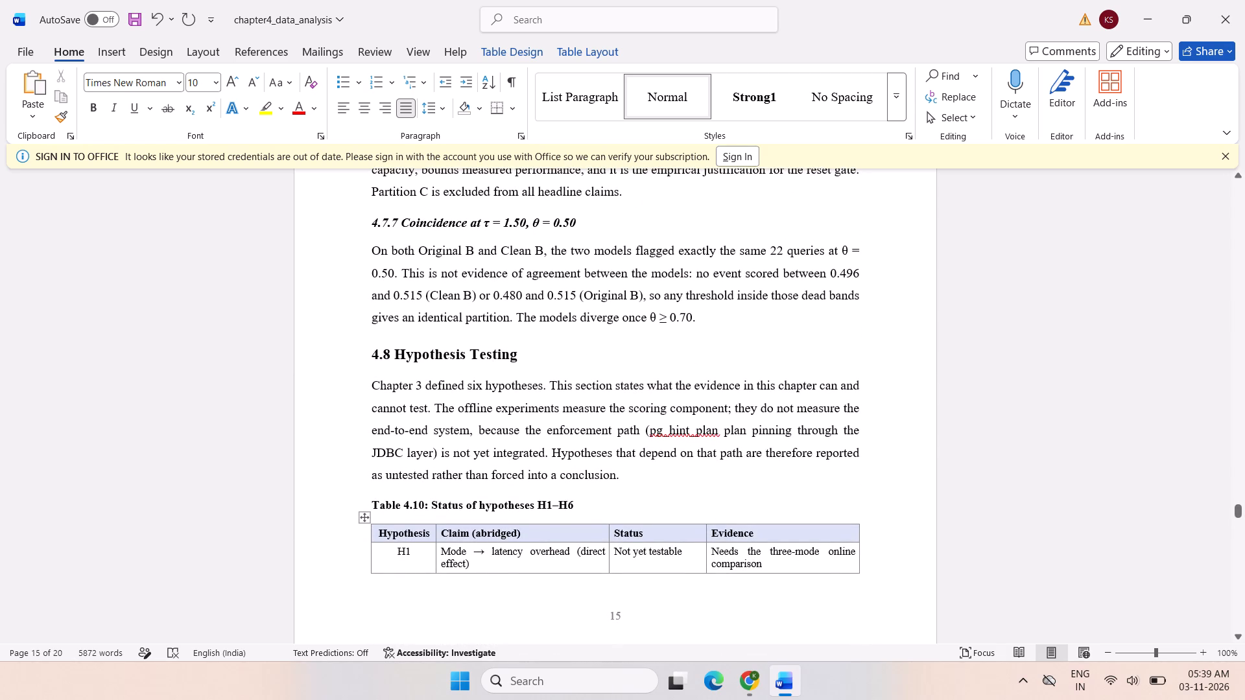
left_click(413, 389)
left_click(422, 385)
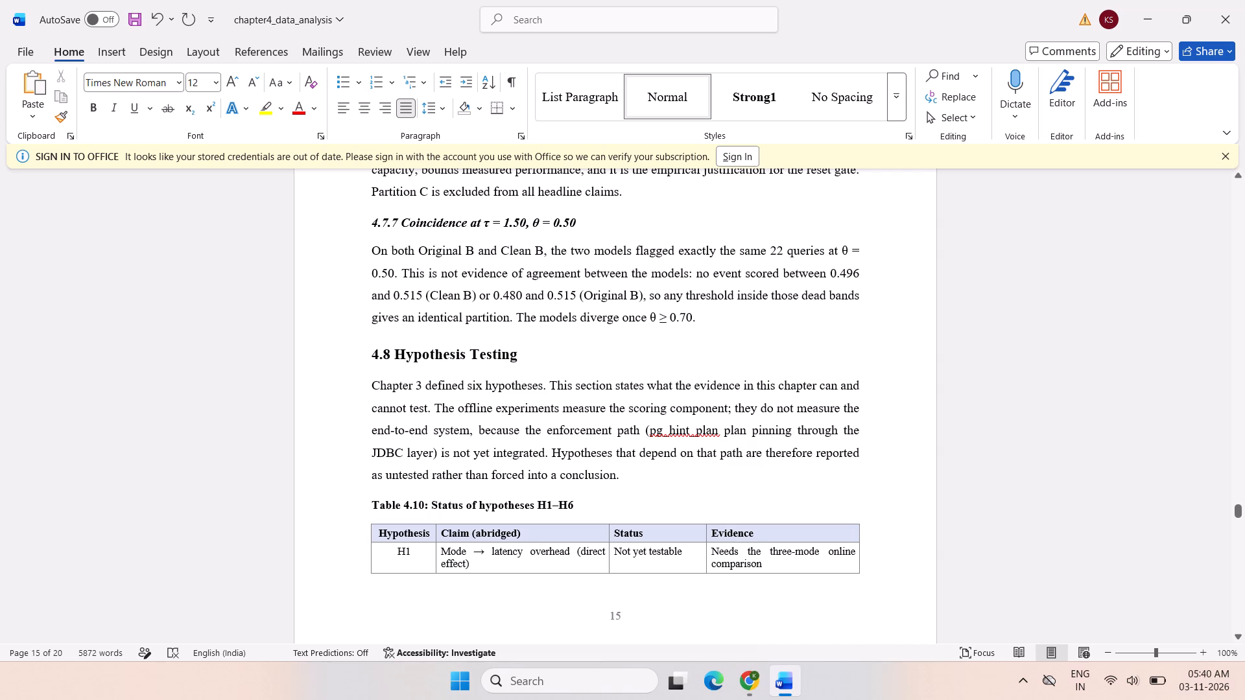
key("BackSpace")
key("1")
Review the rest of Table 4.10, its source line, and the text of sections 4.8.1 to 4.8.3.
scroll(475, 405, "down", 2)
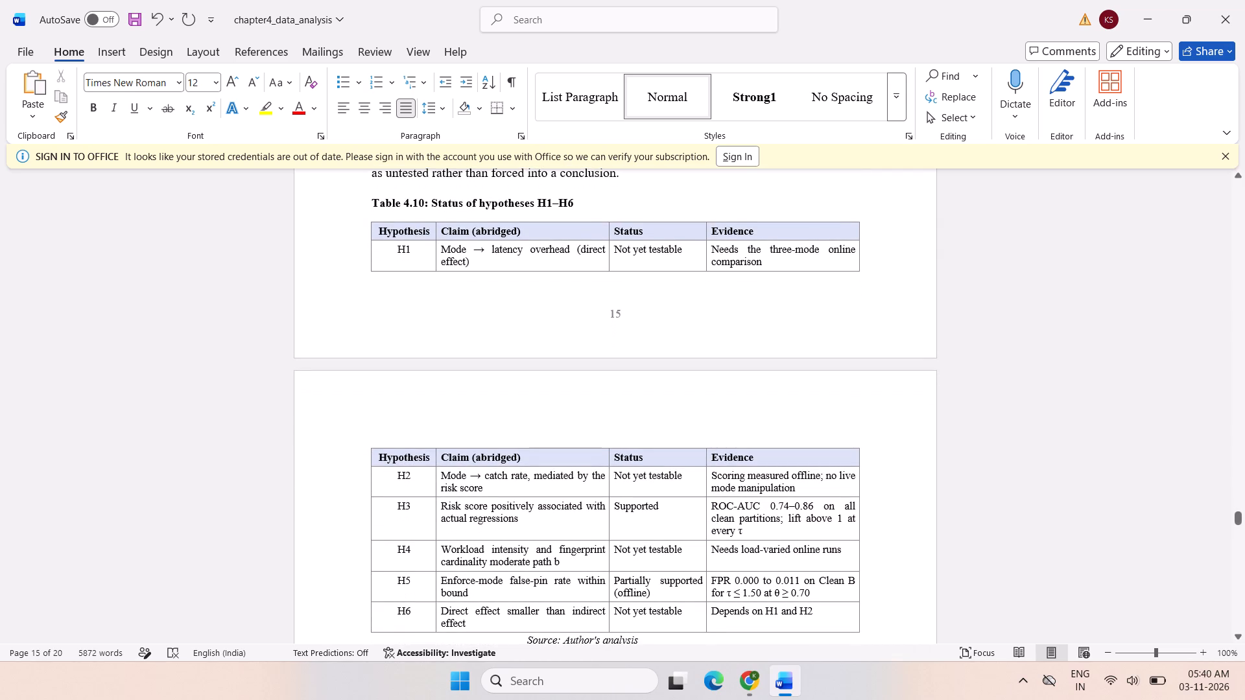
scroll(475, 405, "down", 3)
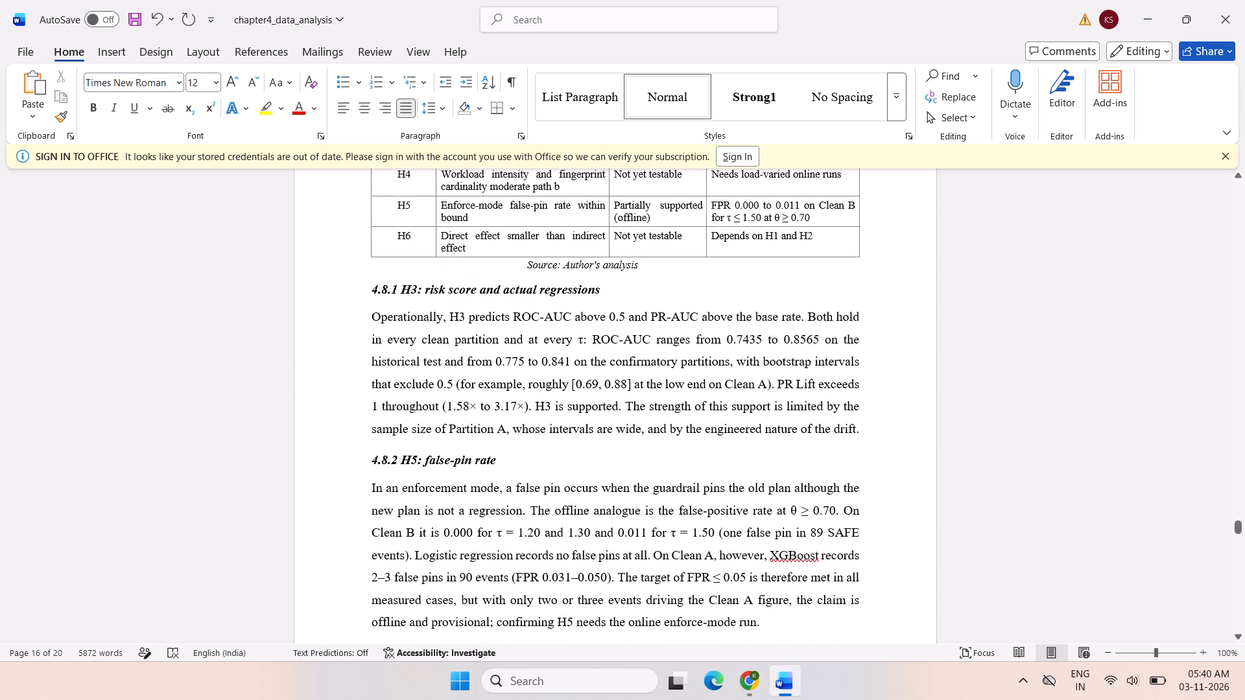
scroll(475, 405, "down", 1)
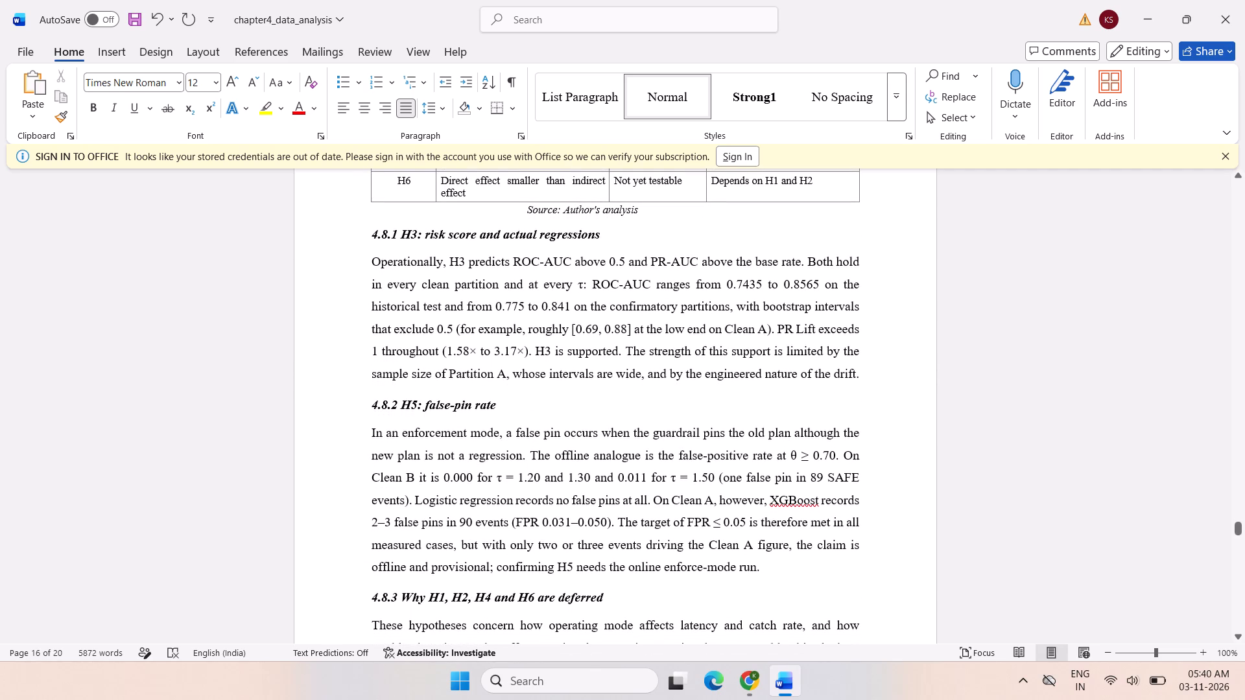
scroll(475, 405, "down", 3)
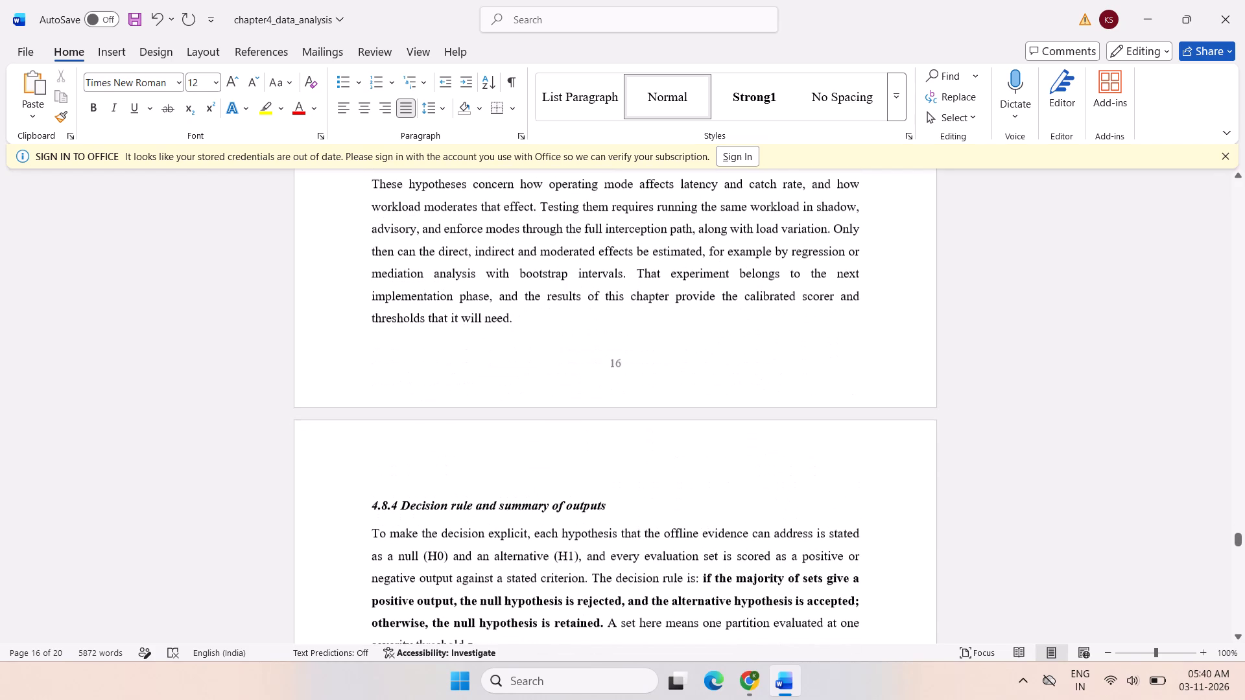
Examine section 4.8.4 with the layout, captions and source notes of Tables 4.11 and 4.12, up to section 4.8.5.
scroll(475, 405, "down", 2)
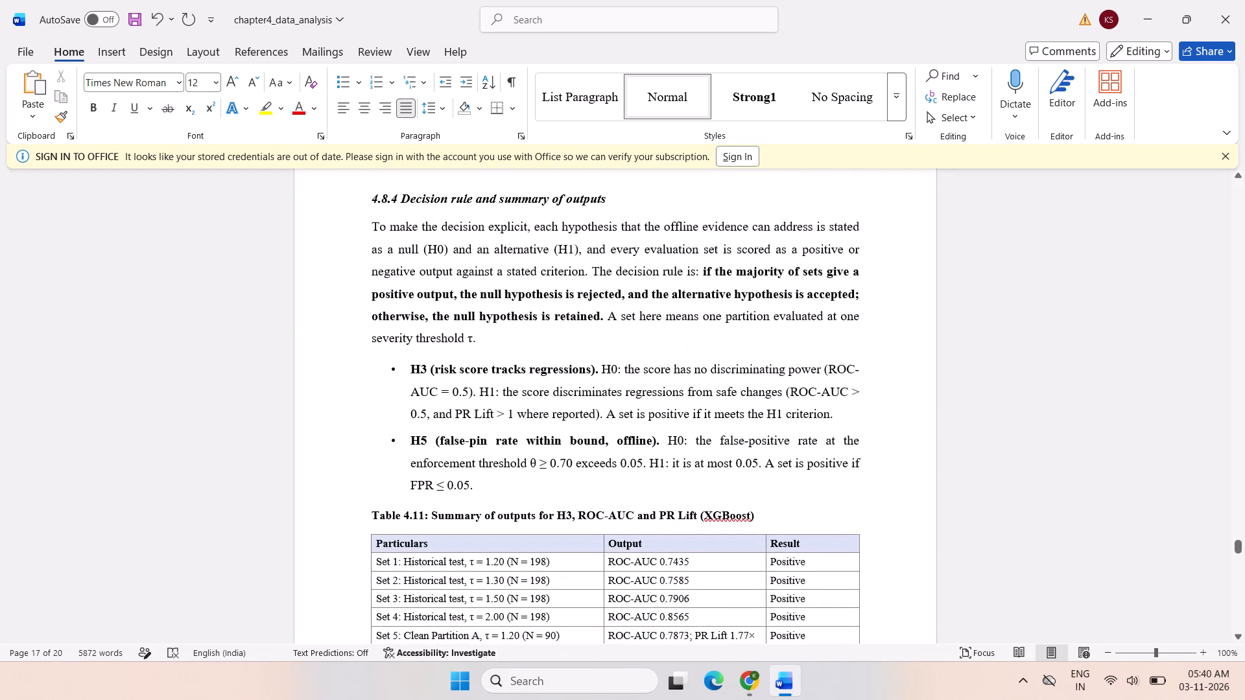
scroll(475, 405, "down", 1)
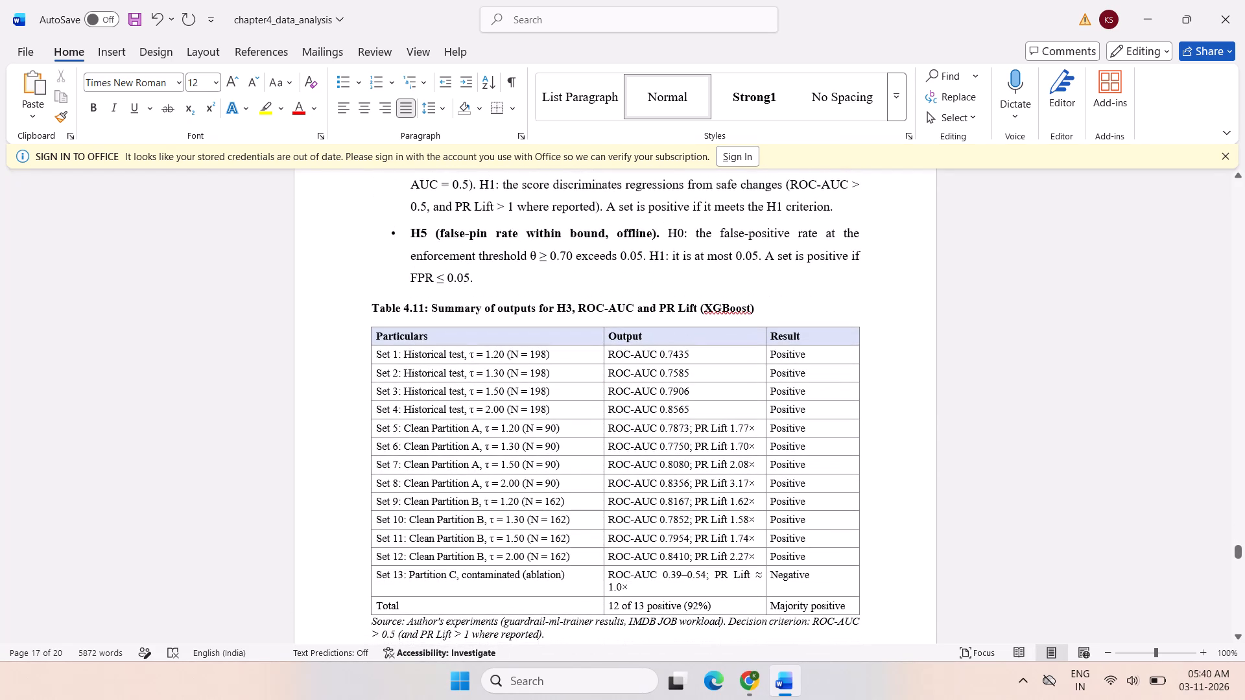
scroll(475, 405, "down", 1)
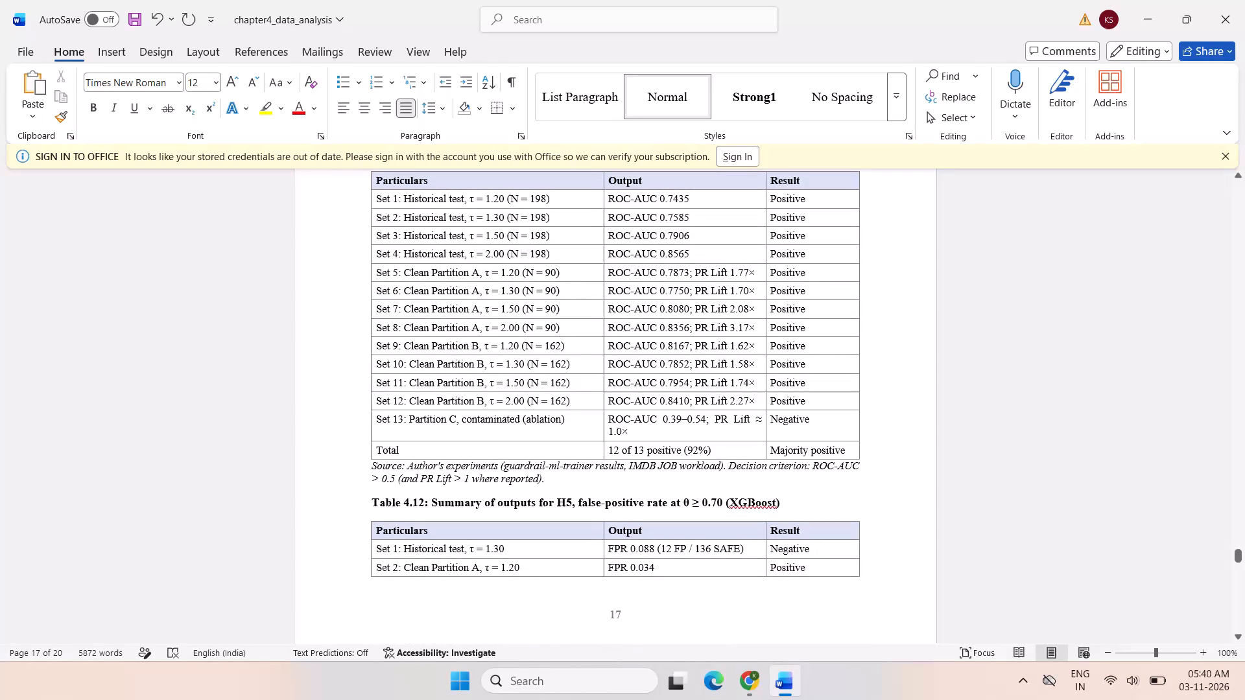
scroll(475, 405, "down", 2)
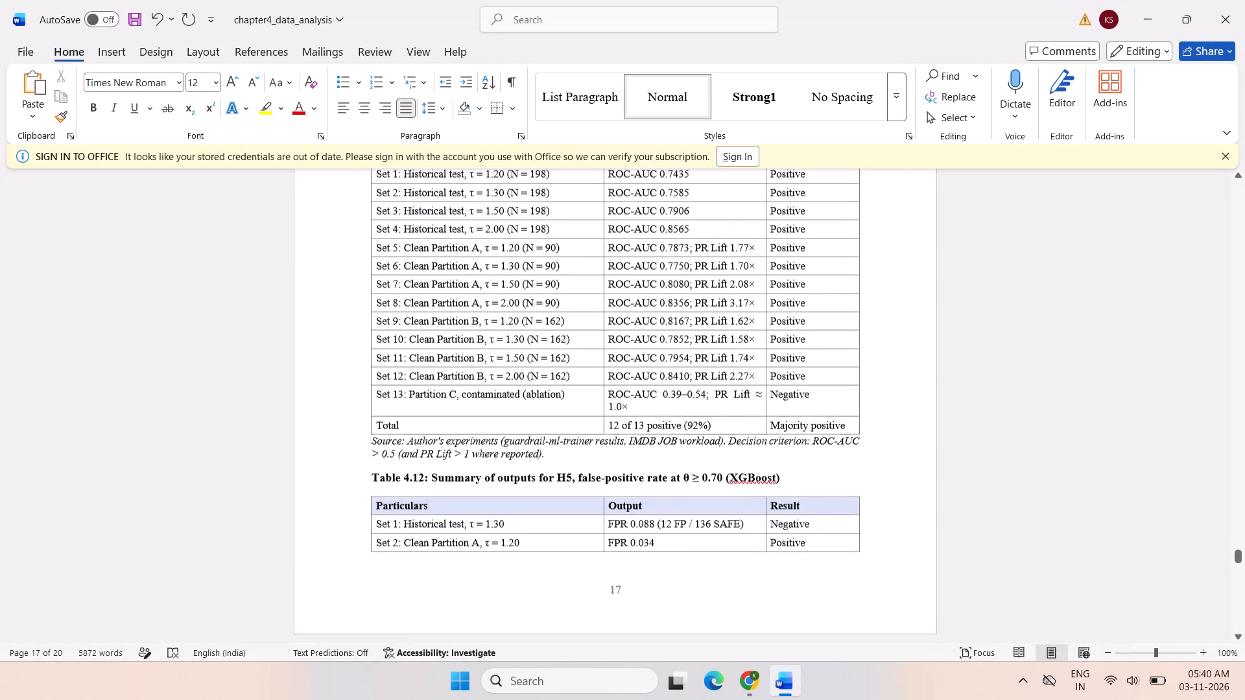
scroll(475, 405, "down", 2)
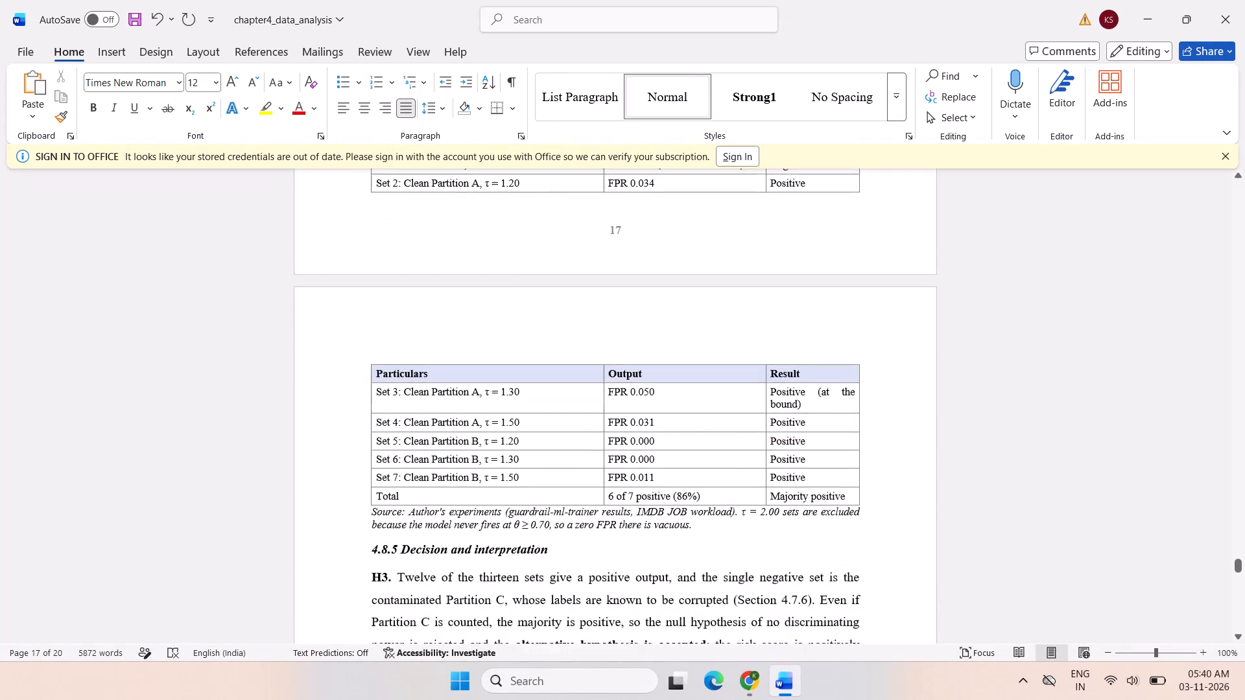
scroll(475, 405, "down", 1)
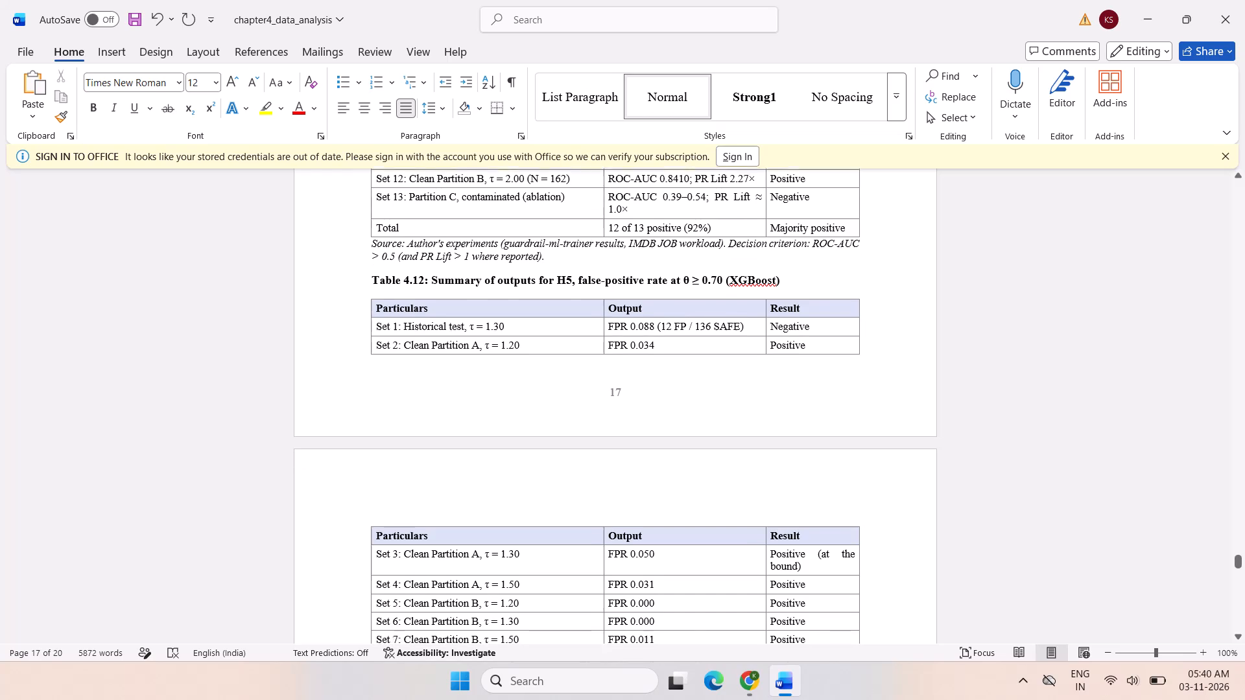
scroll(475, 405, "down", 2)
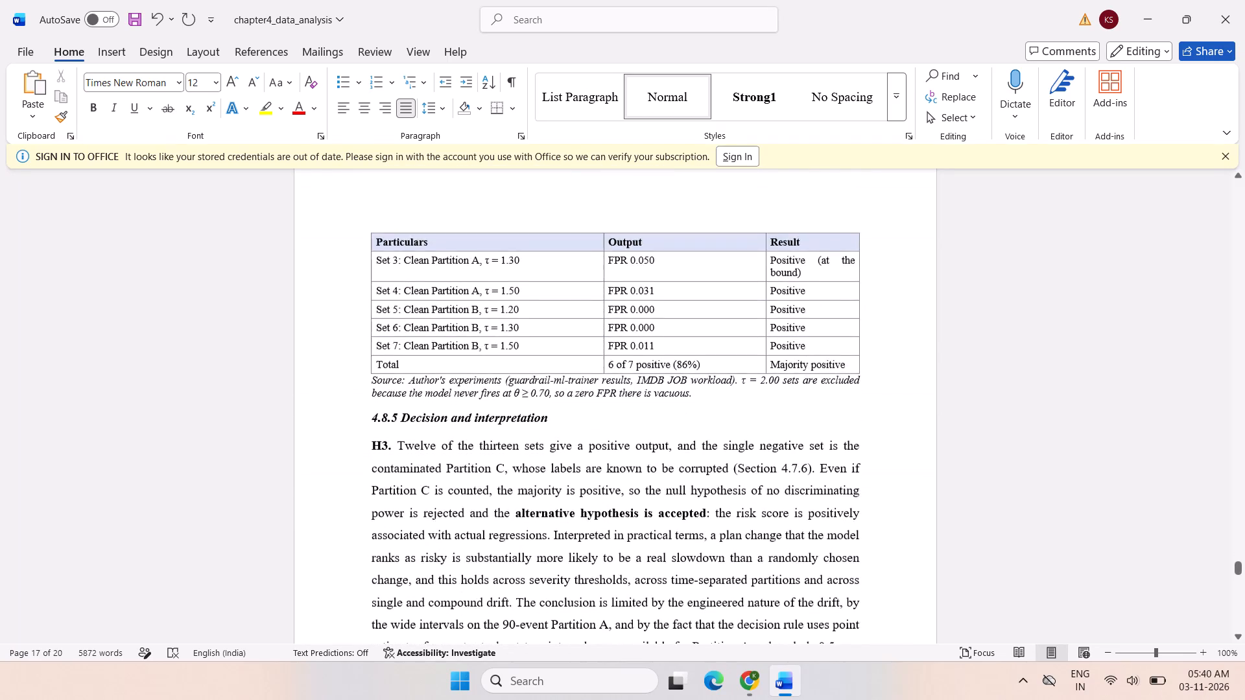
scroll(475, 405, "up", 1)
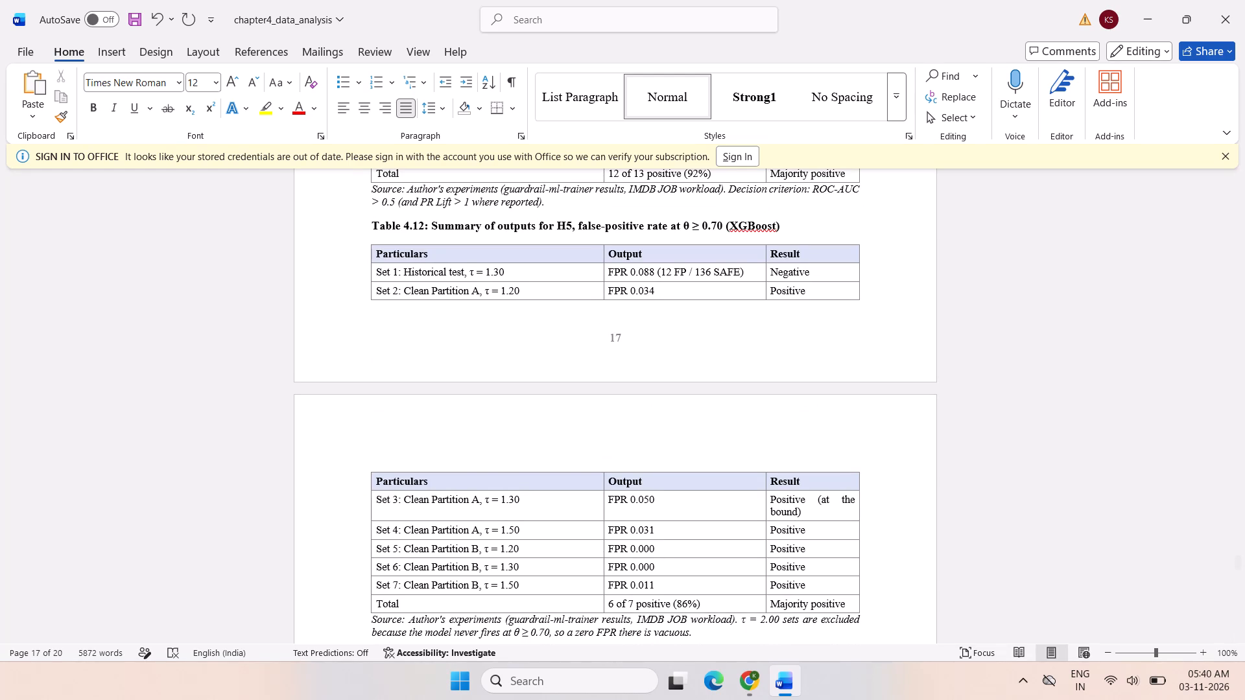
scroll(475, 405, "down", 2)
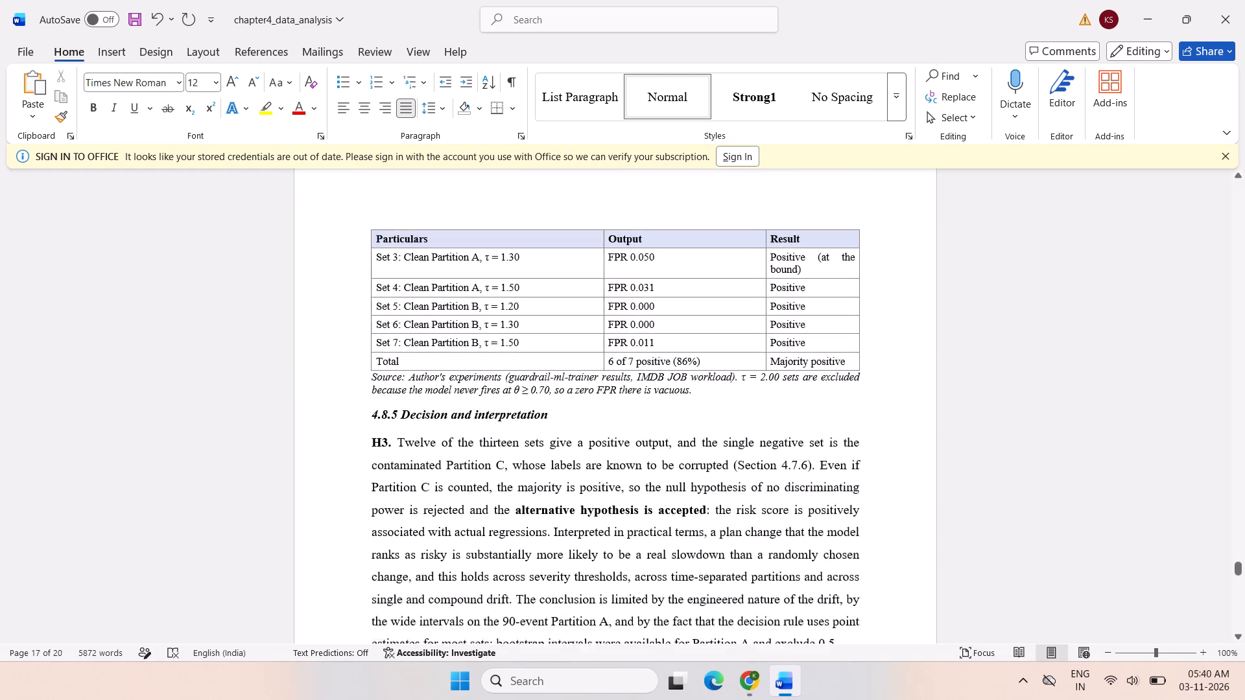
Read through section 4.8.5 Decision and interpretation, section 4.9 Threats to Validity and section 4.10 Summary.
scroll(475, 405, "down", 2)
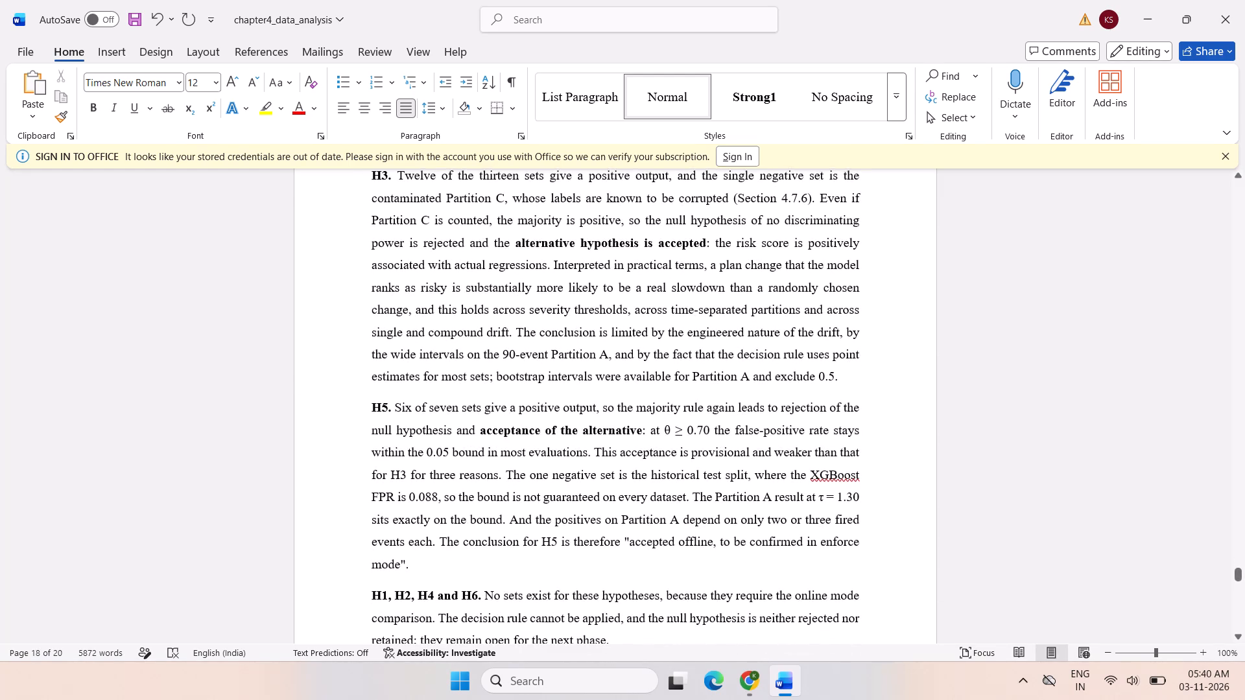
scroll(475, 405, "up", 2)
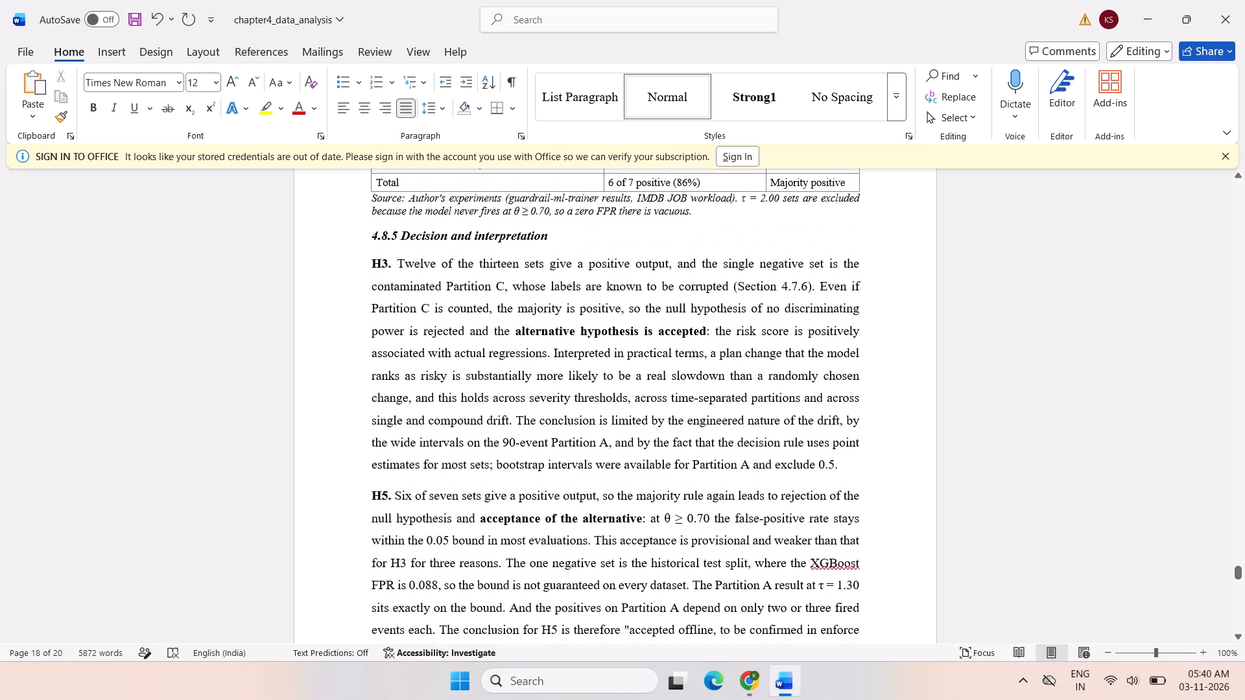
scroll(475, 405, "down", 1)
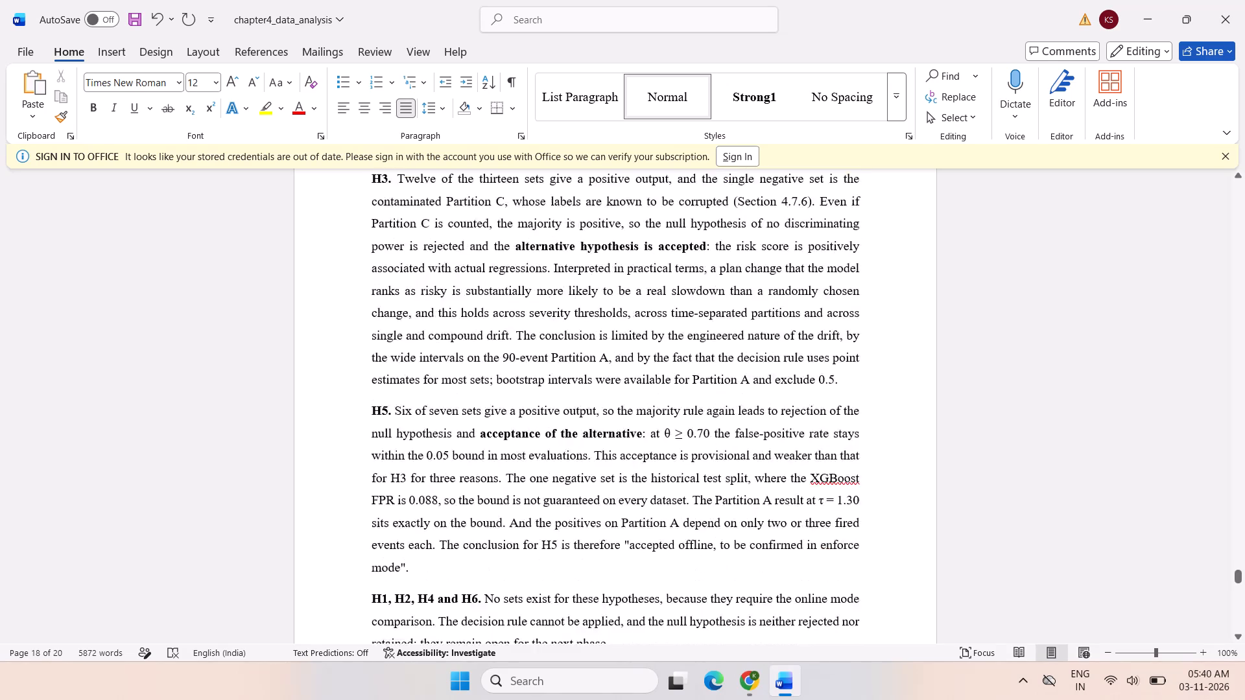
scroll(475, 405, "down", 4)
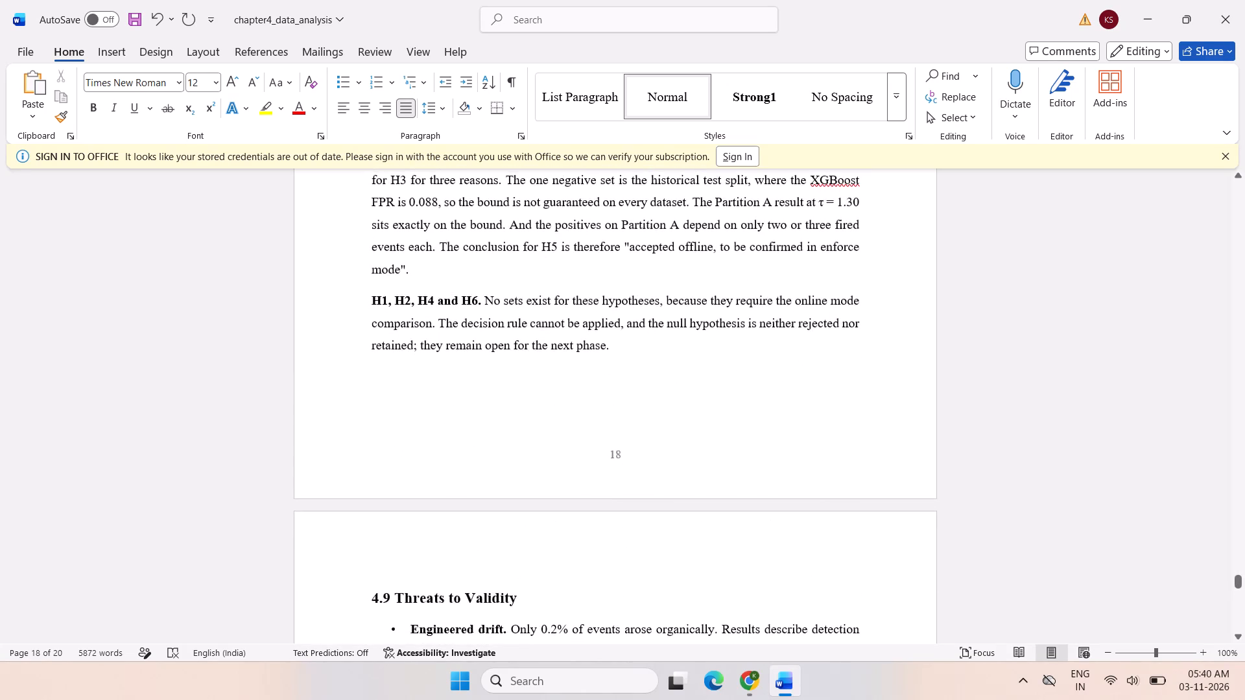
scroll(475, 405, "down", 2)
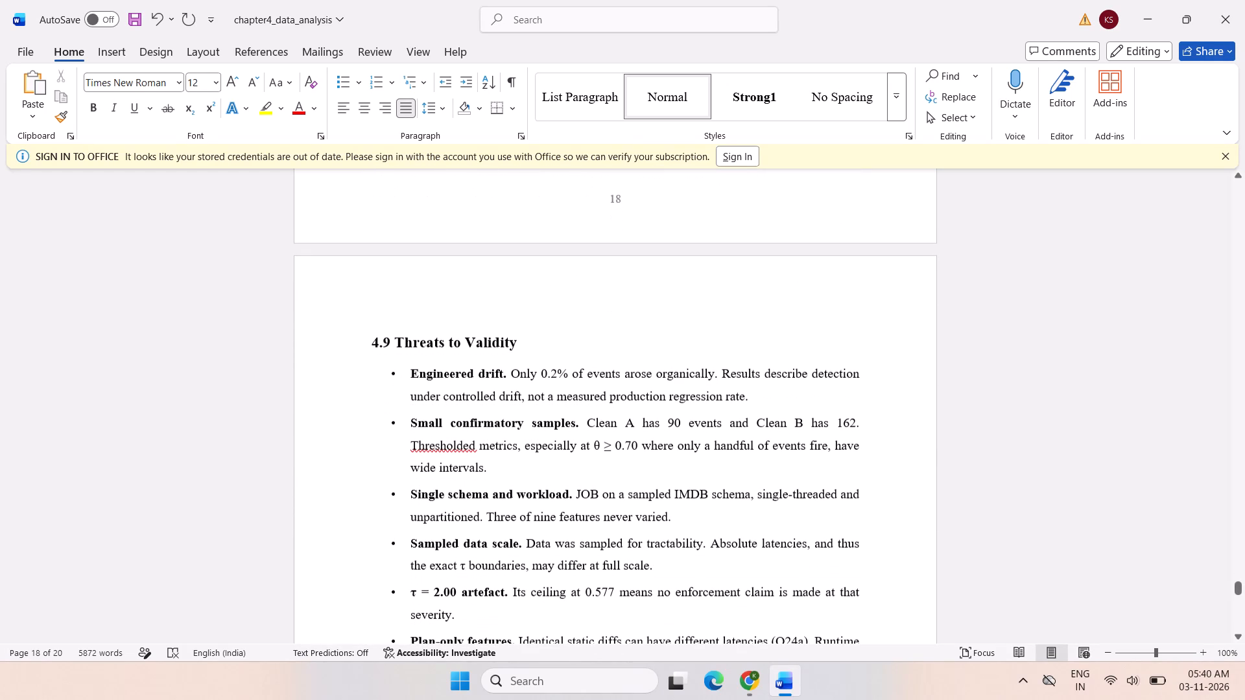
scroll(475, 405, "down", 2)
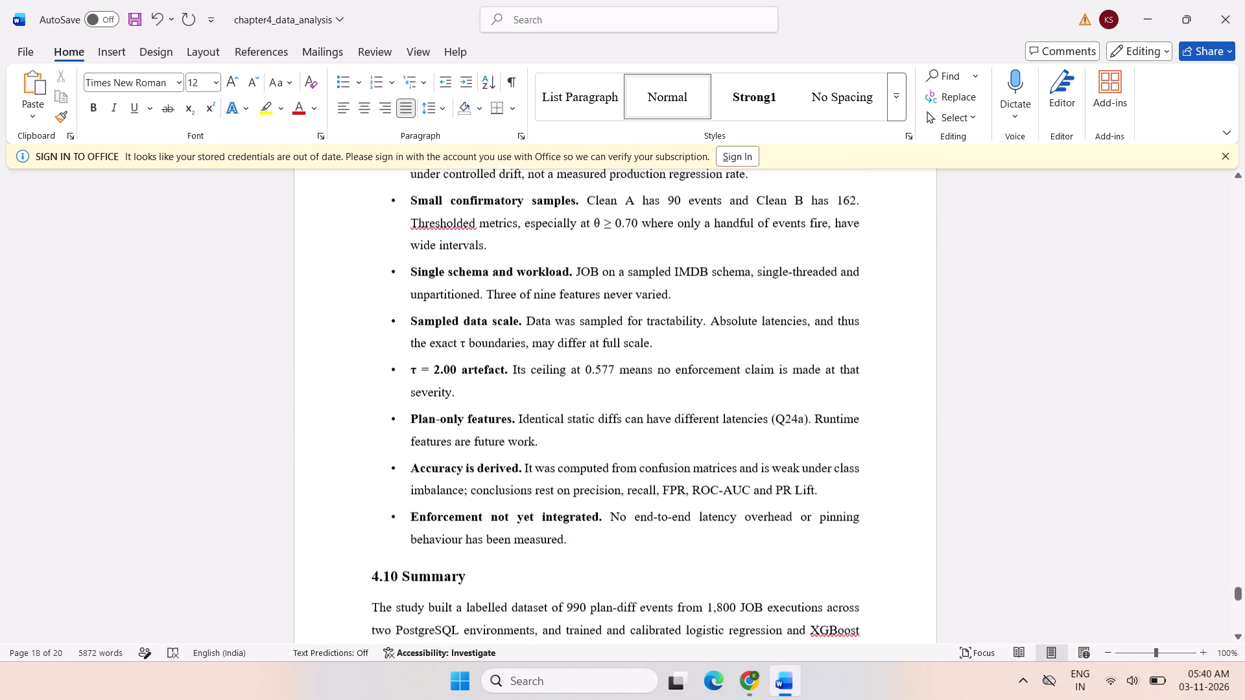
scroll(475, 405, "down", 3)
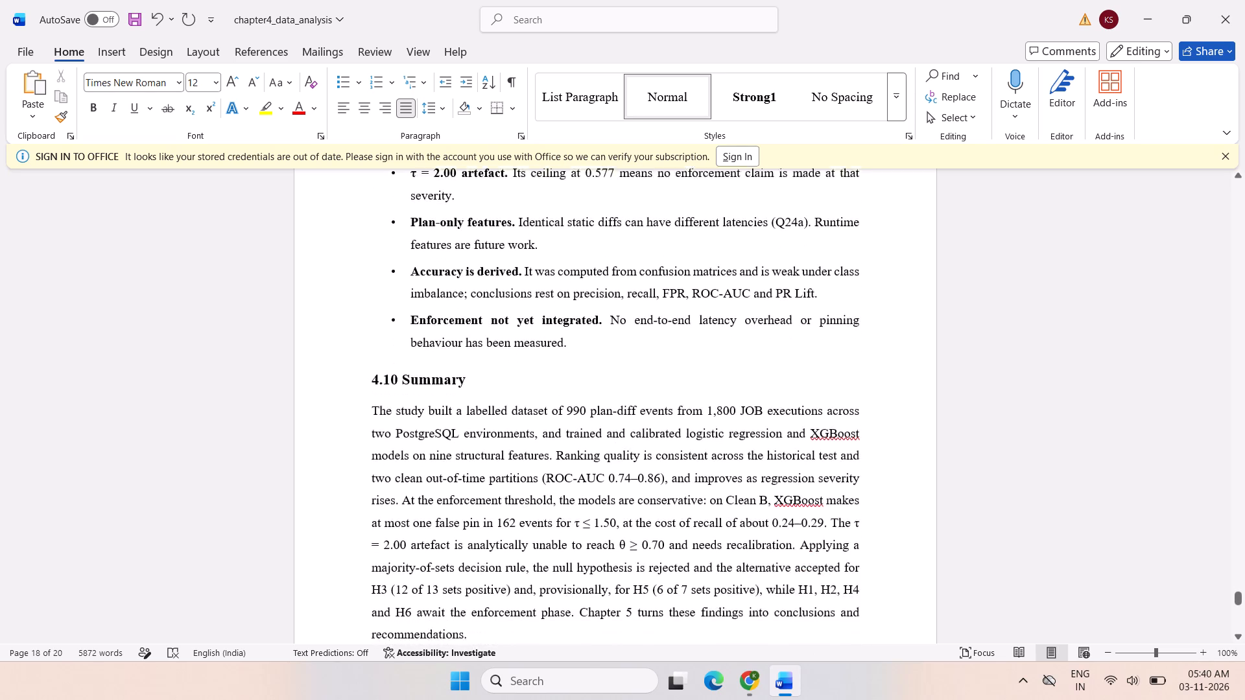
Examine the chapter 4 references list on the last page, from the first entry to the last.
scroll(475, 405, "down", 3)
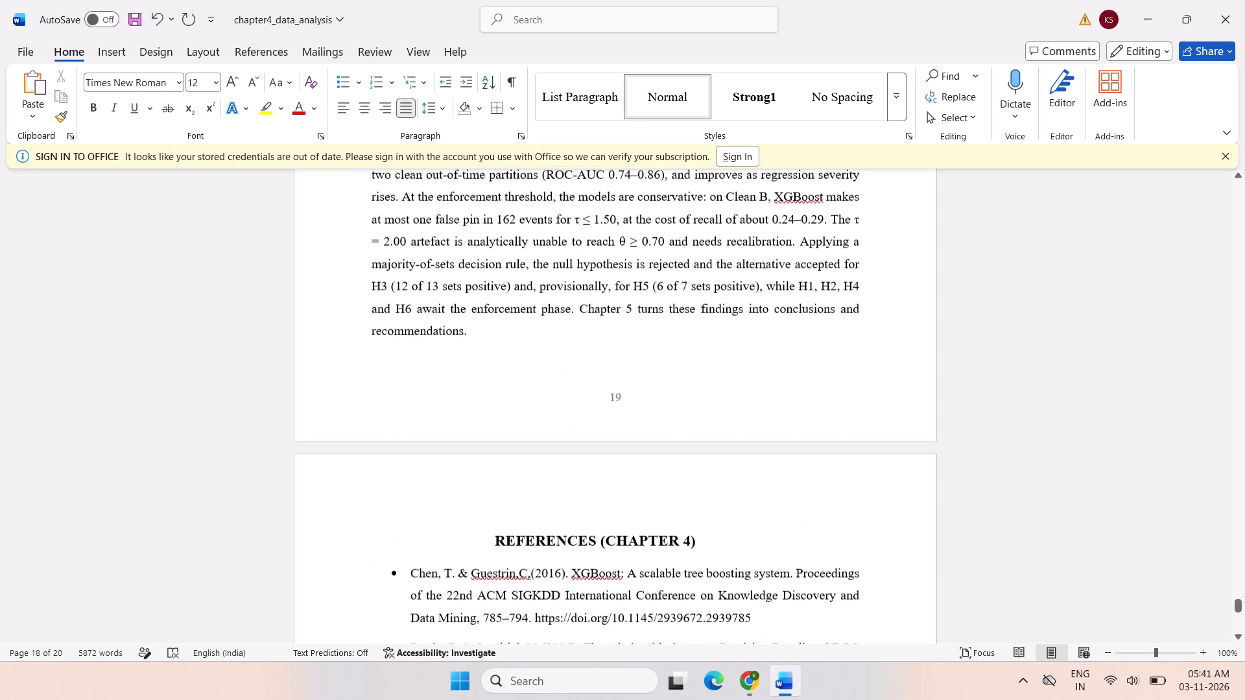
scroll(475, 405, "down", 3)
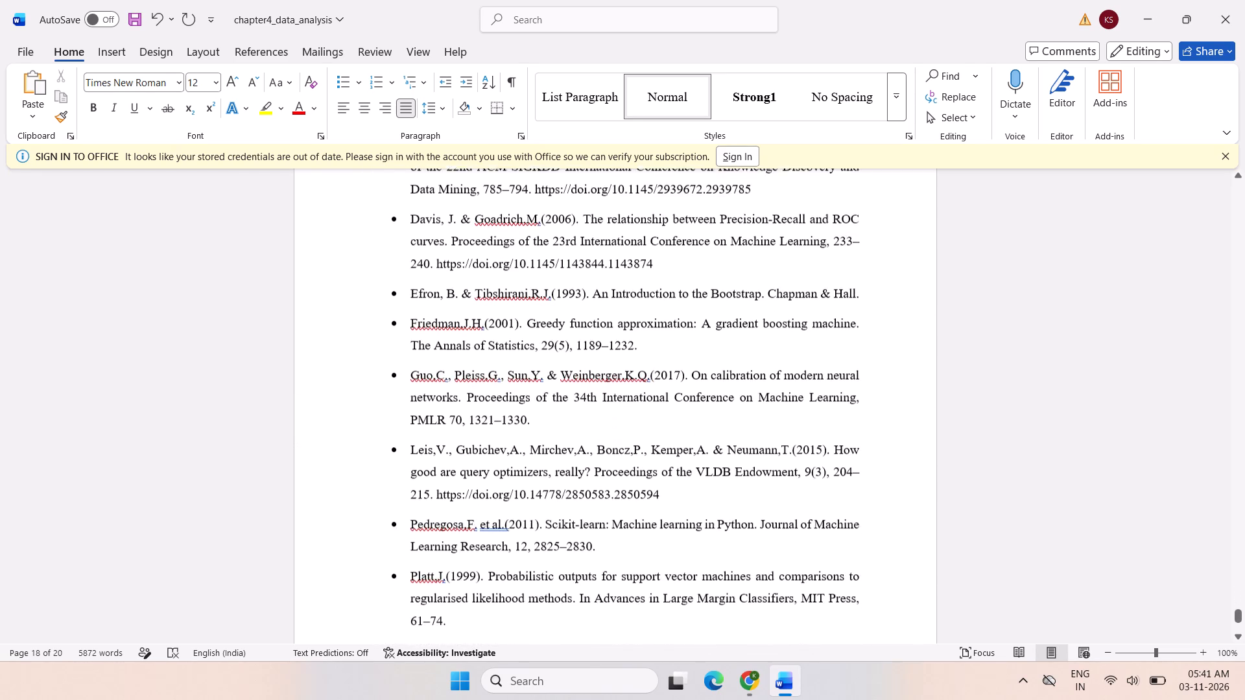
scroll(475, 405, "down", 3)
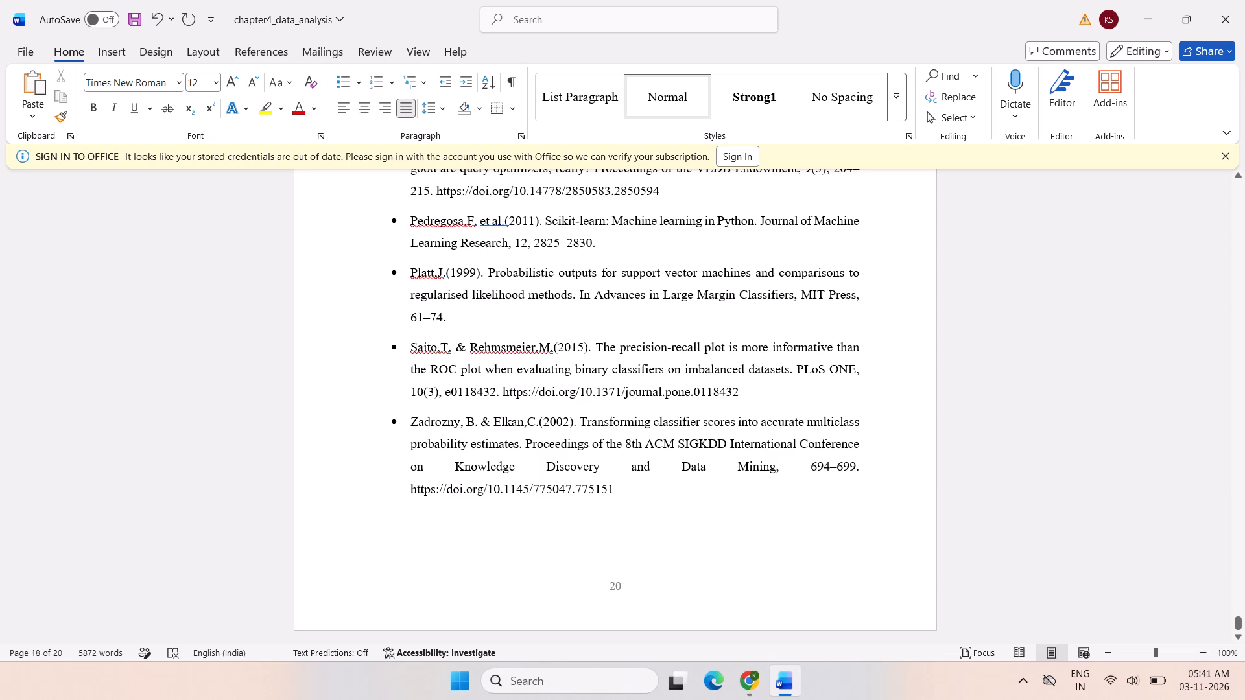
scroll(325, 548, "up", 3)
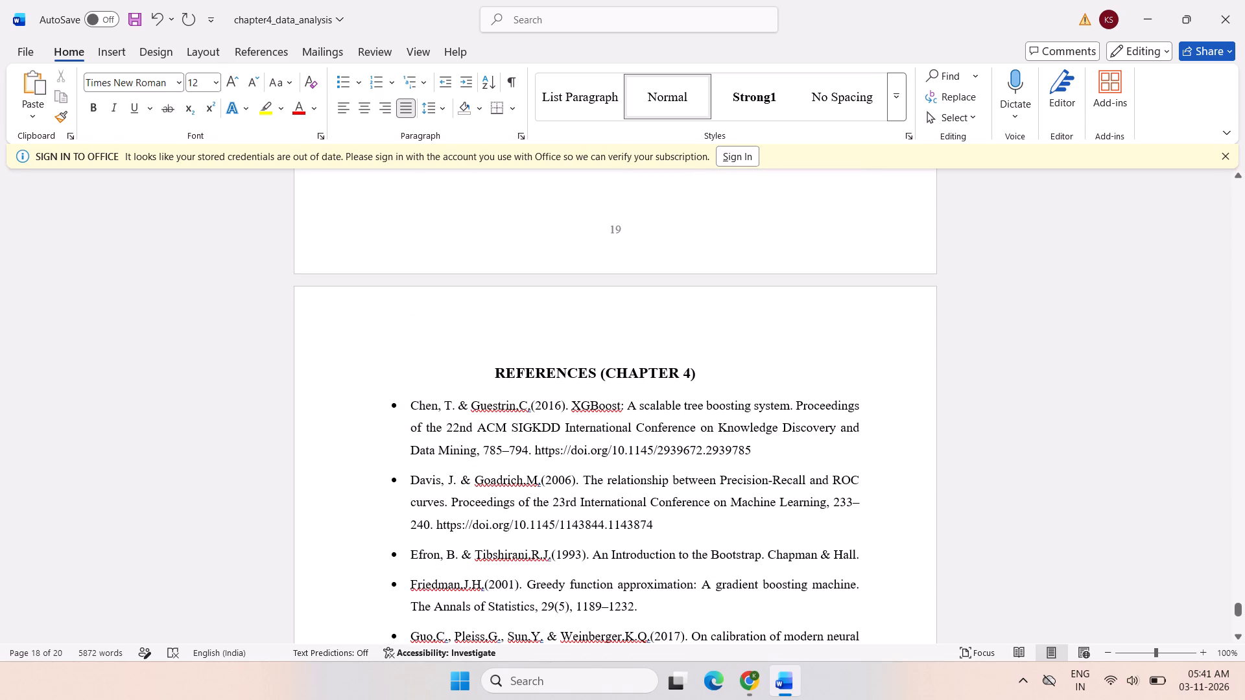
Recheck the 4.10 Summary and the 4.9 Threats to Validity bullets, and return to the chapter's title page.
scroll(499, 382, "up", 2)
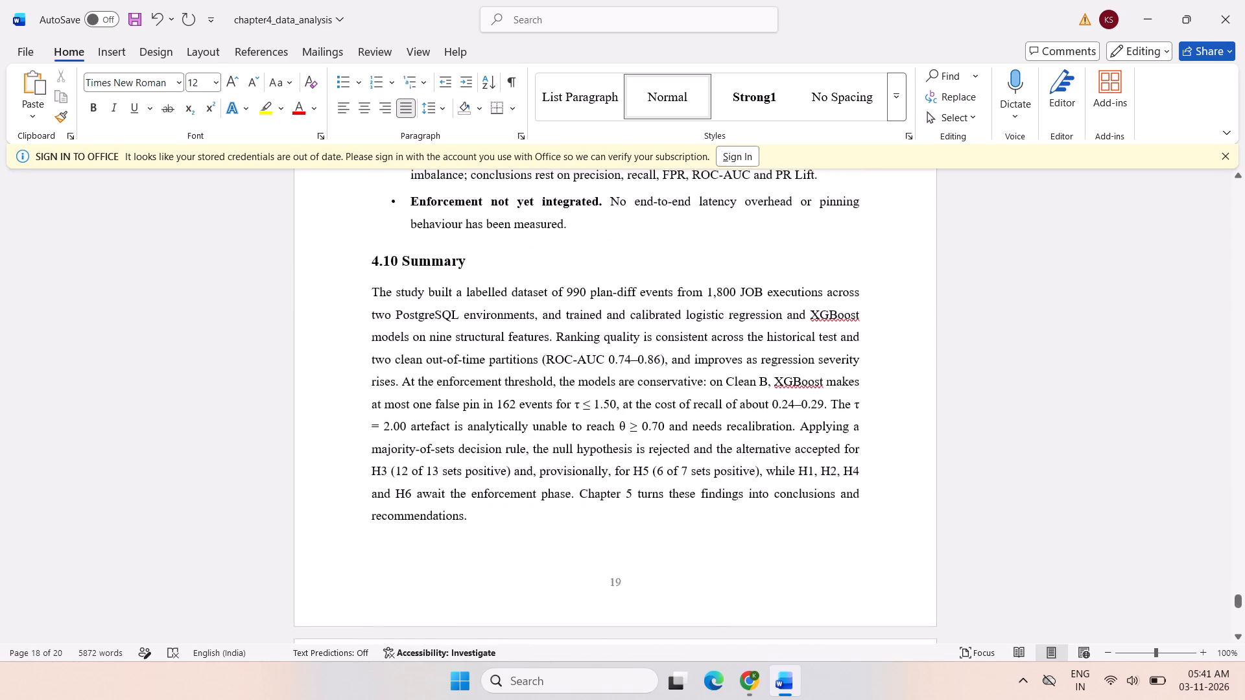
scroll(499, 382, "up", 1)
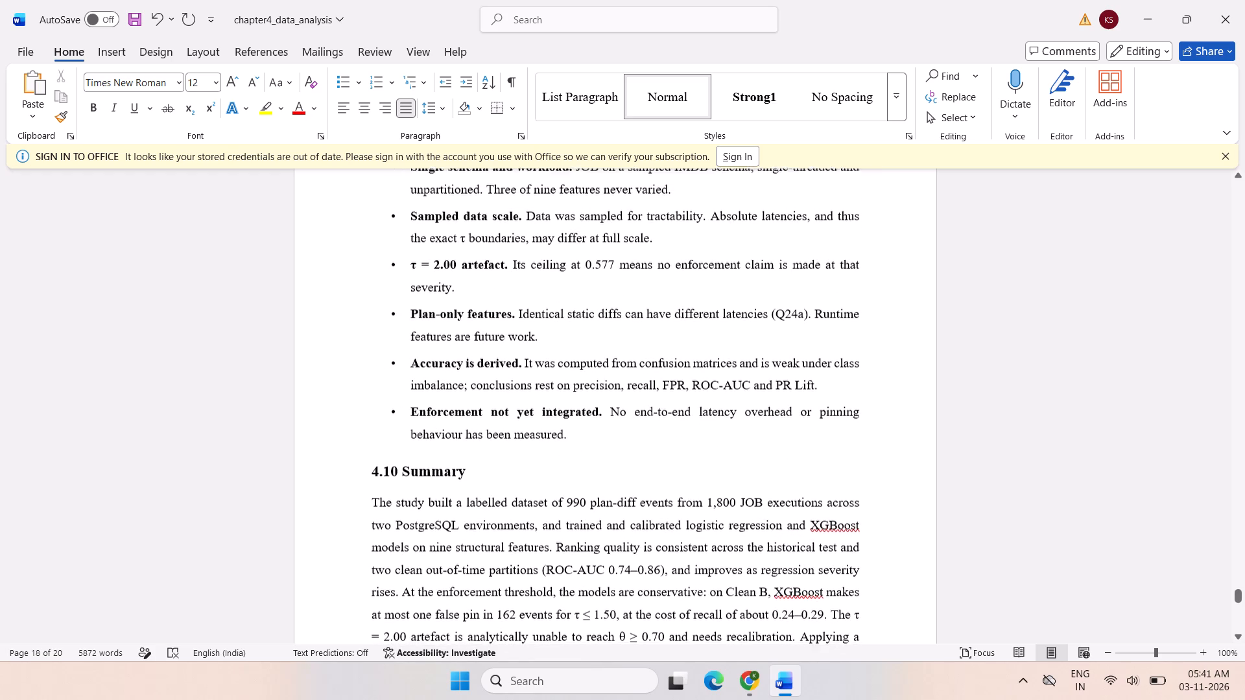
scroll(499, 382, "up", 3)
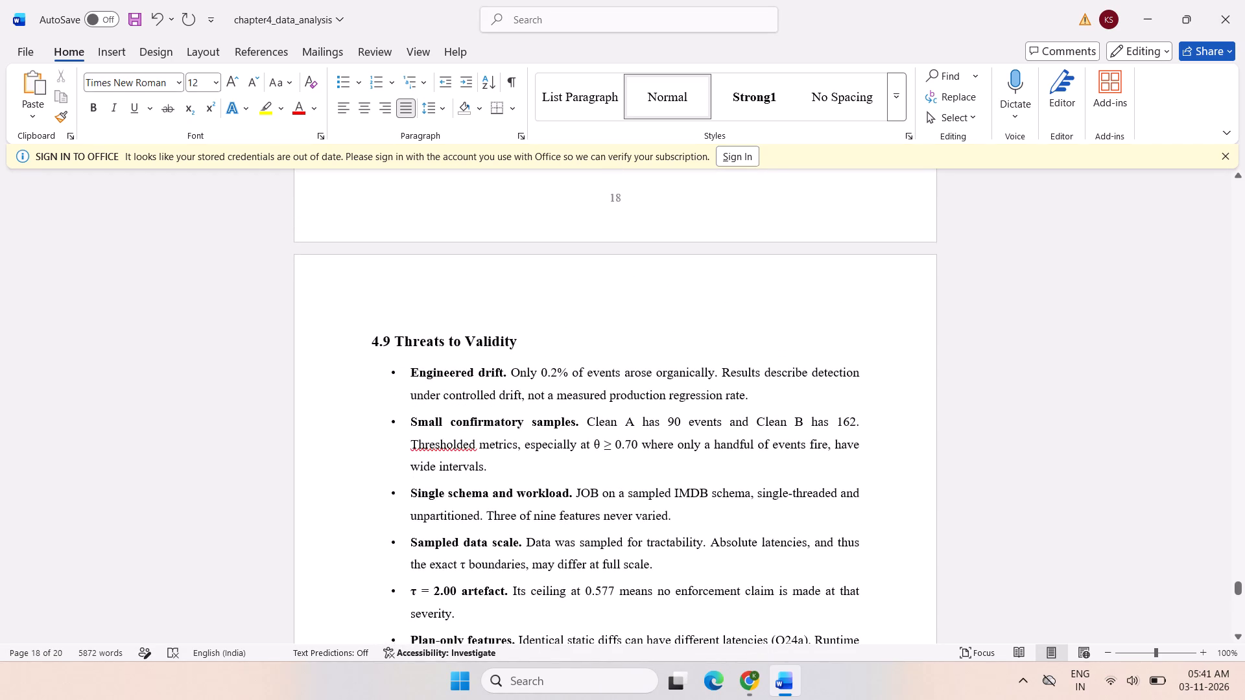
right_click(499, 382)
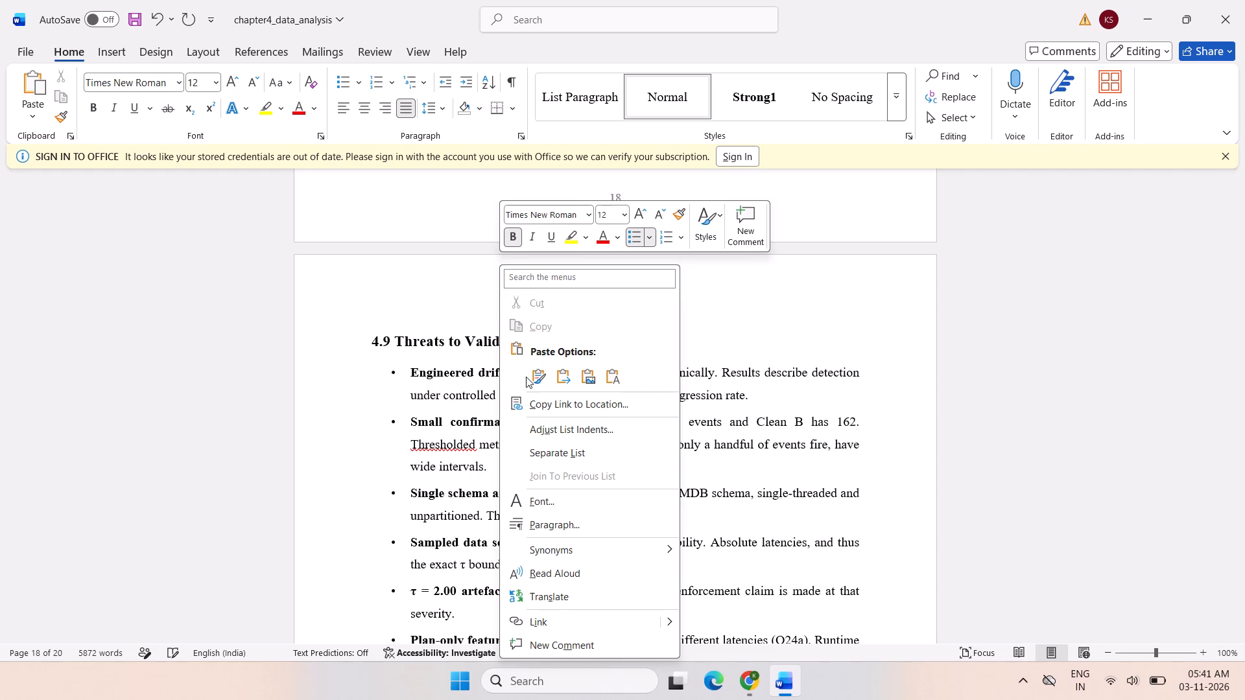
left_click(798, 310)
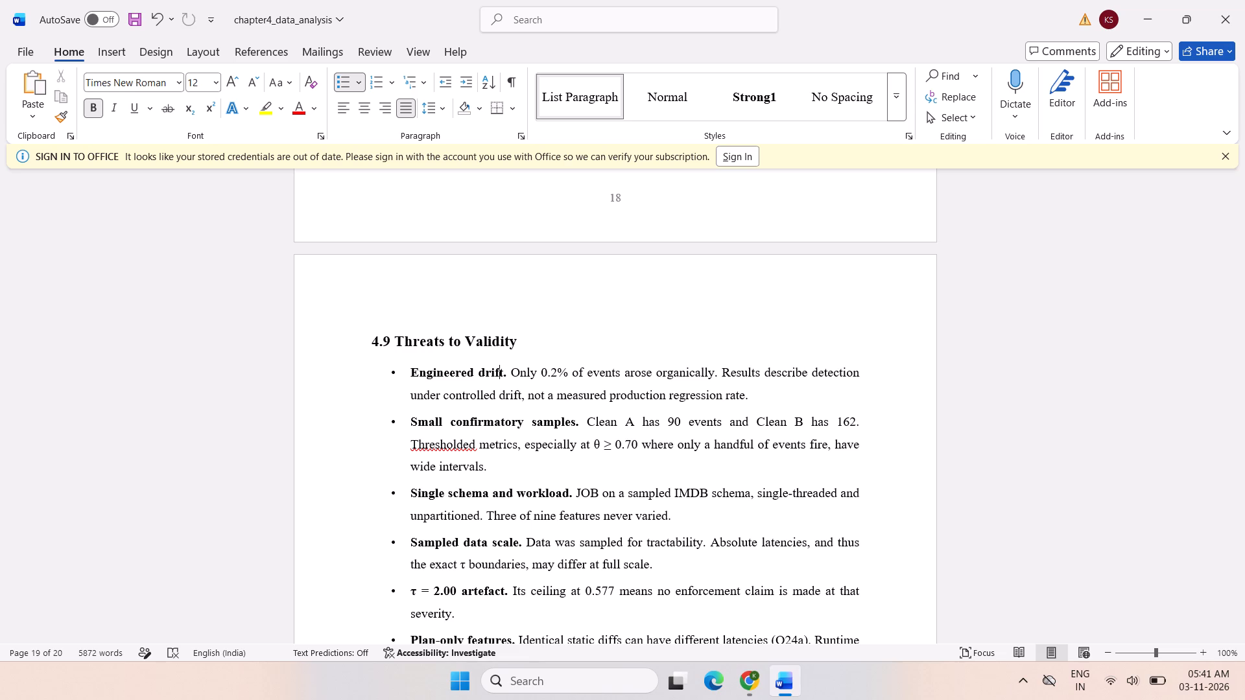
scroll(833, 551, "up", 12)
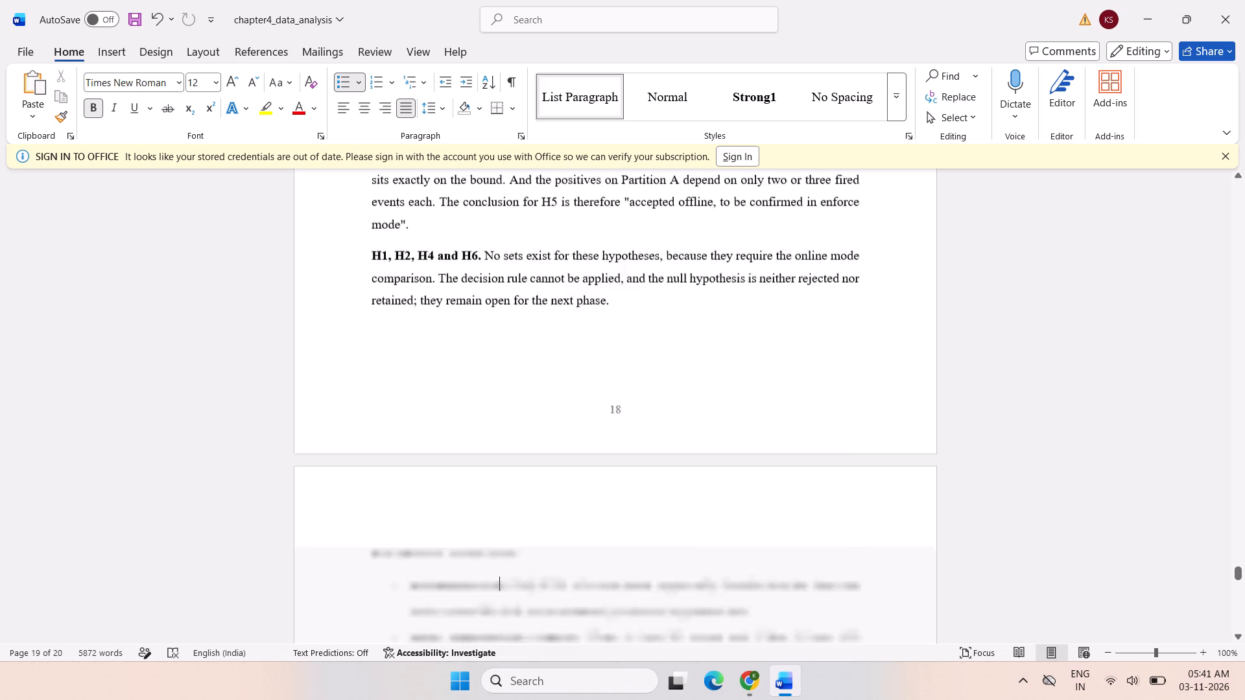
scroll(833, 551, "up", 12)
scroll(833, 551, "up", 16)
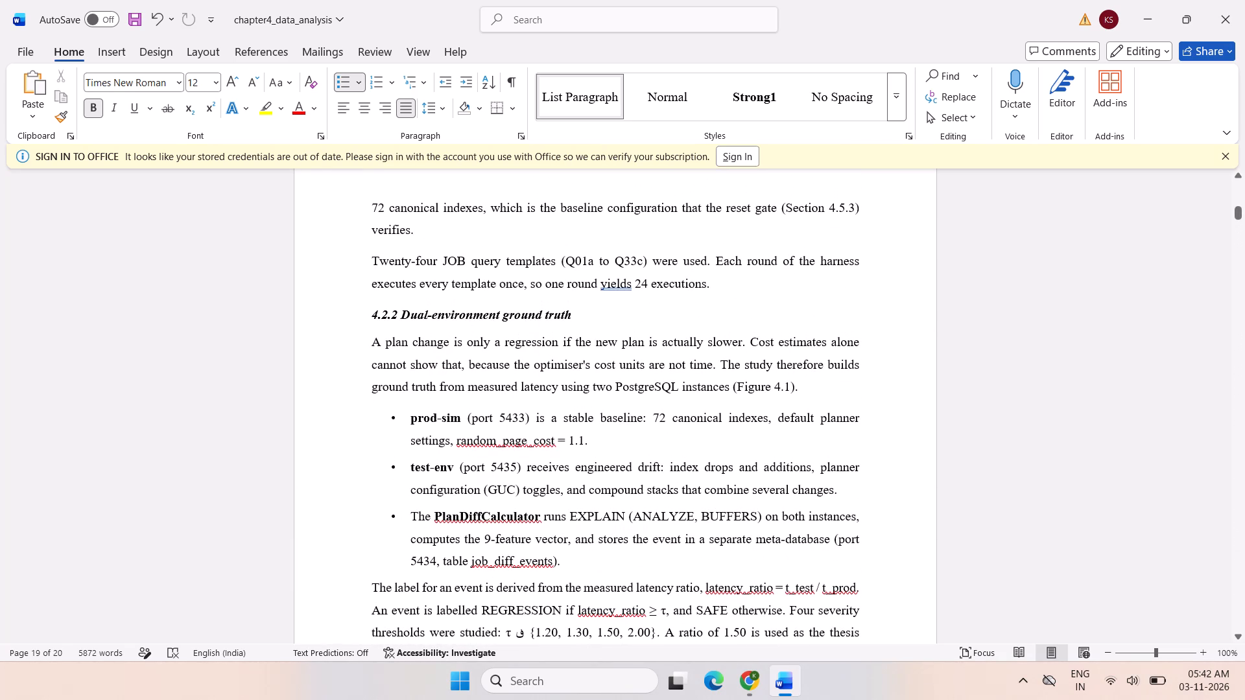
scroll(644, 653, "up", 14)
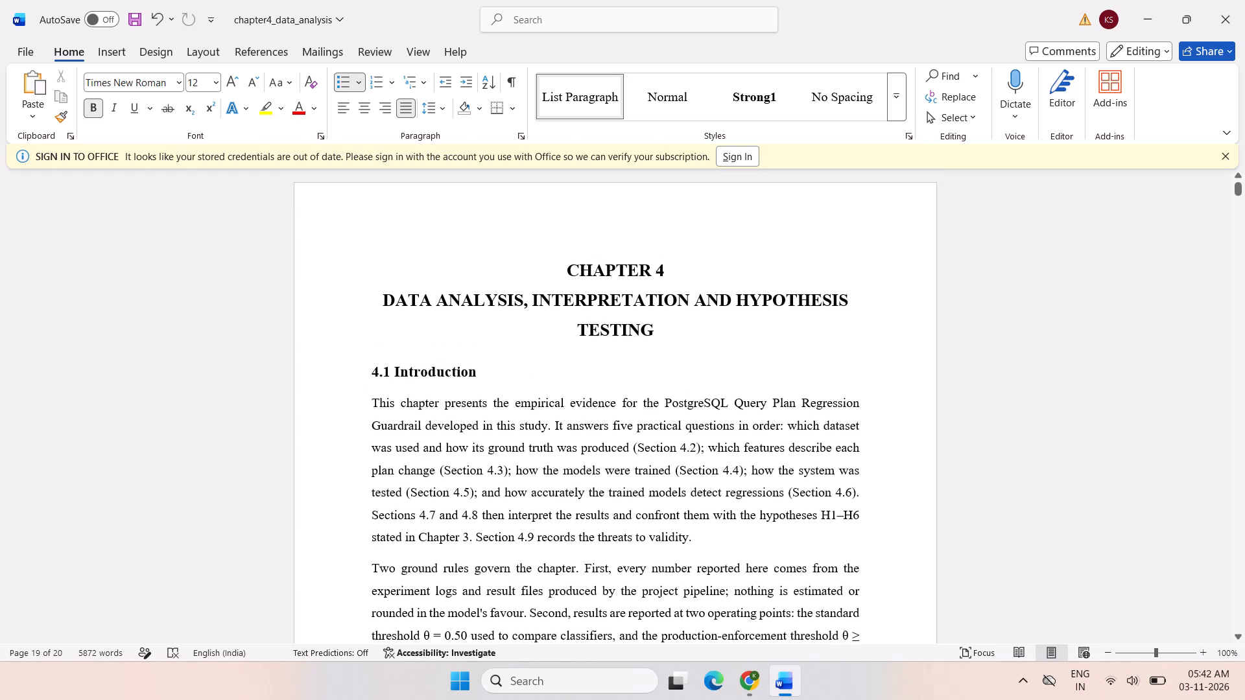
Review sections 4.1 and 4.2 from the start of the chapter, including the layout of Figures 4.1 and 4.2.
scroll(724, 393, "down", 1)
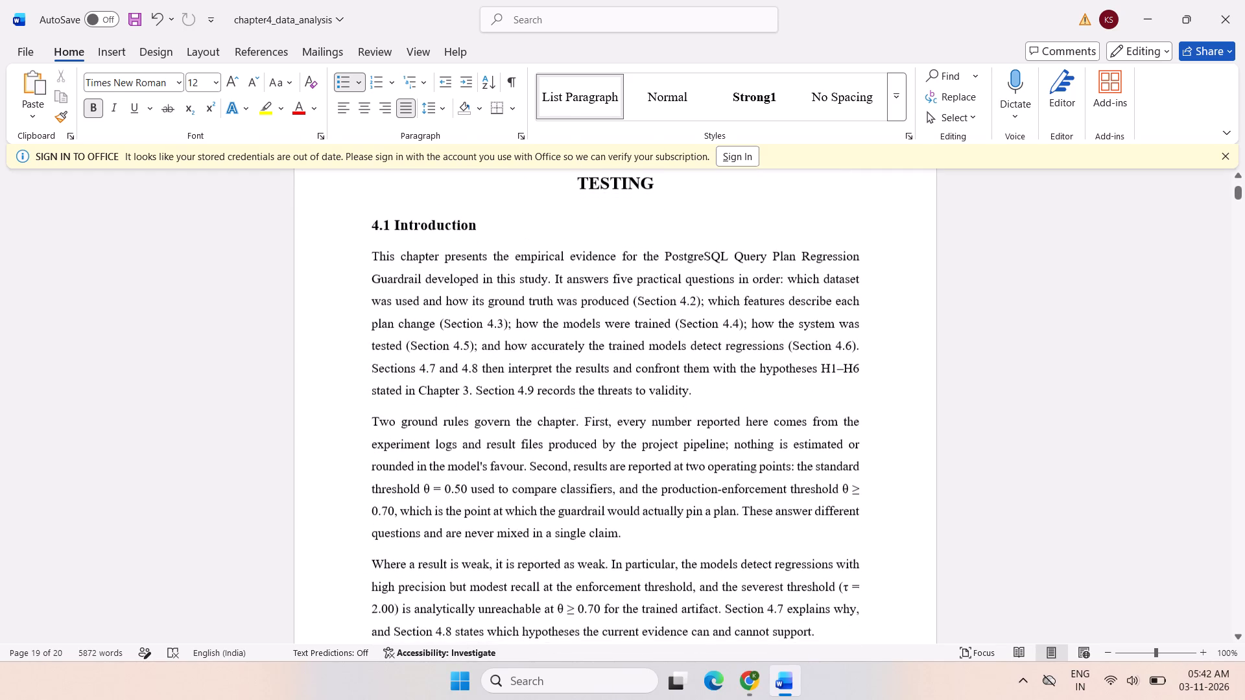
scroll(724, 393, "down", 3)
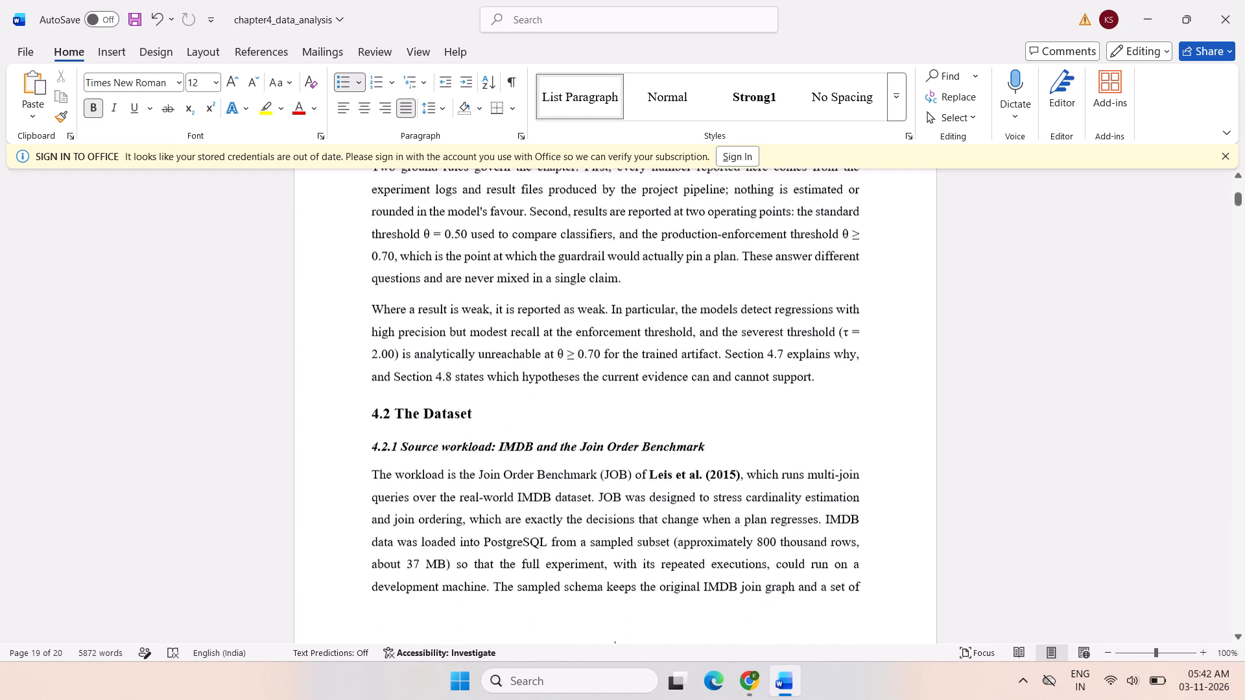
scroll(724, 393, "down", 4)
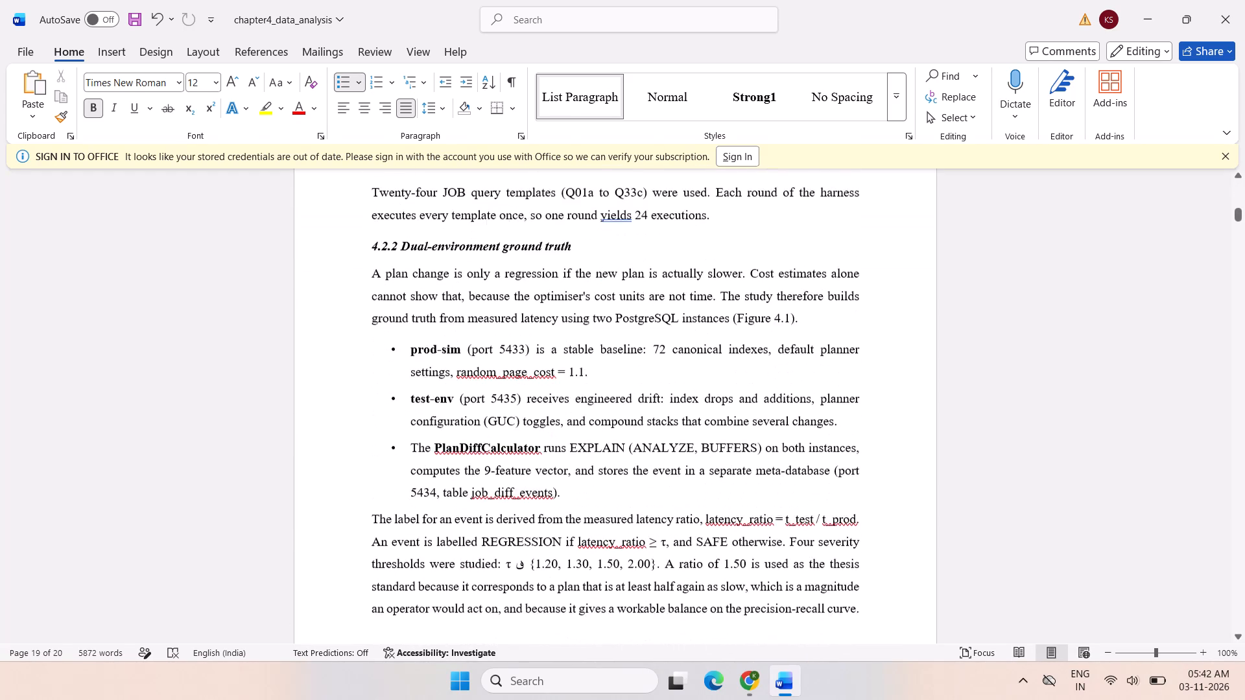
scroll(724, 393, "down", 5)
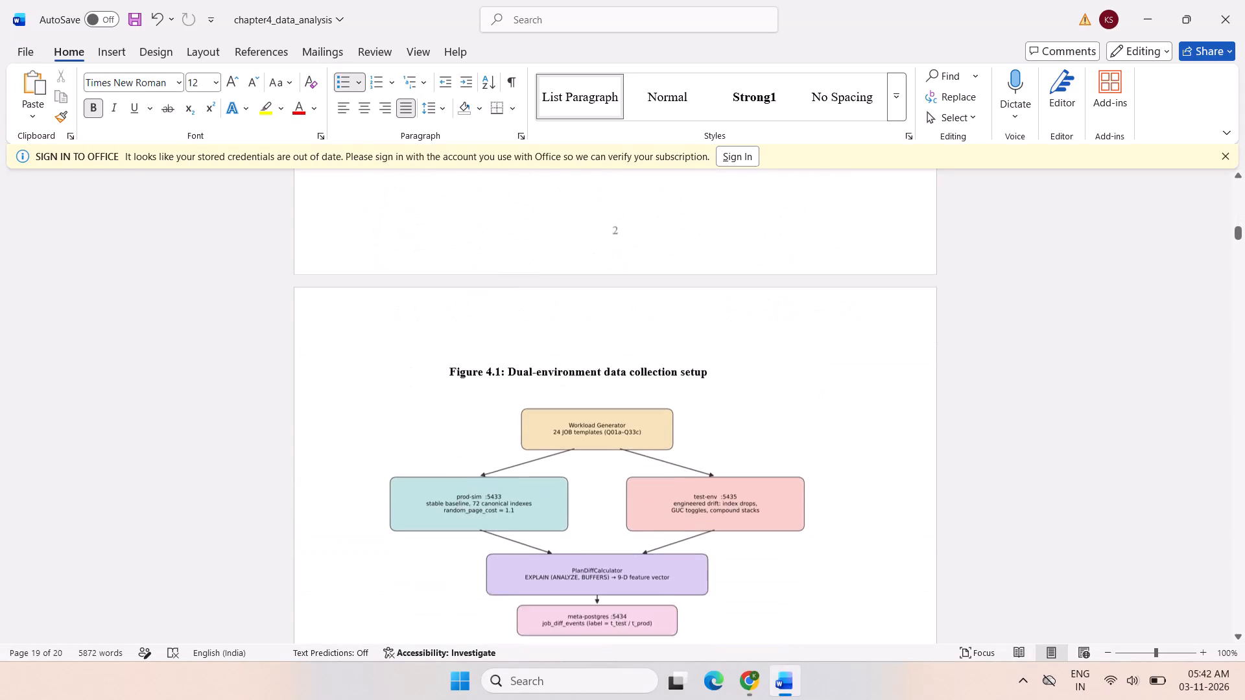
scroll(724, 393, "down", 6)
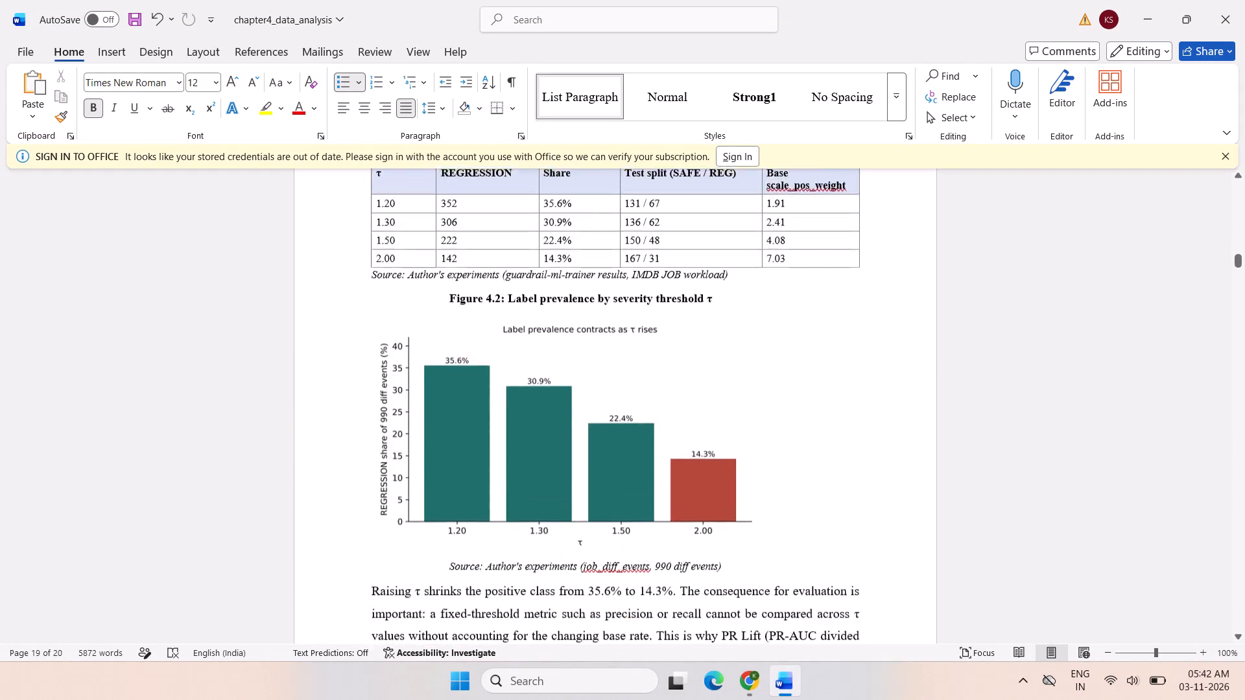
Check sections 4.3 and 4.4 with Table 4.4 and the feature importance chart, up to Figure 4.4 in section 4.5.1.
scroll(724, 393, "down", 5)
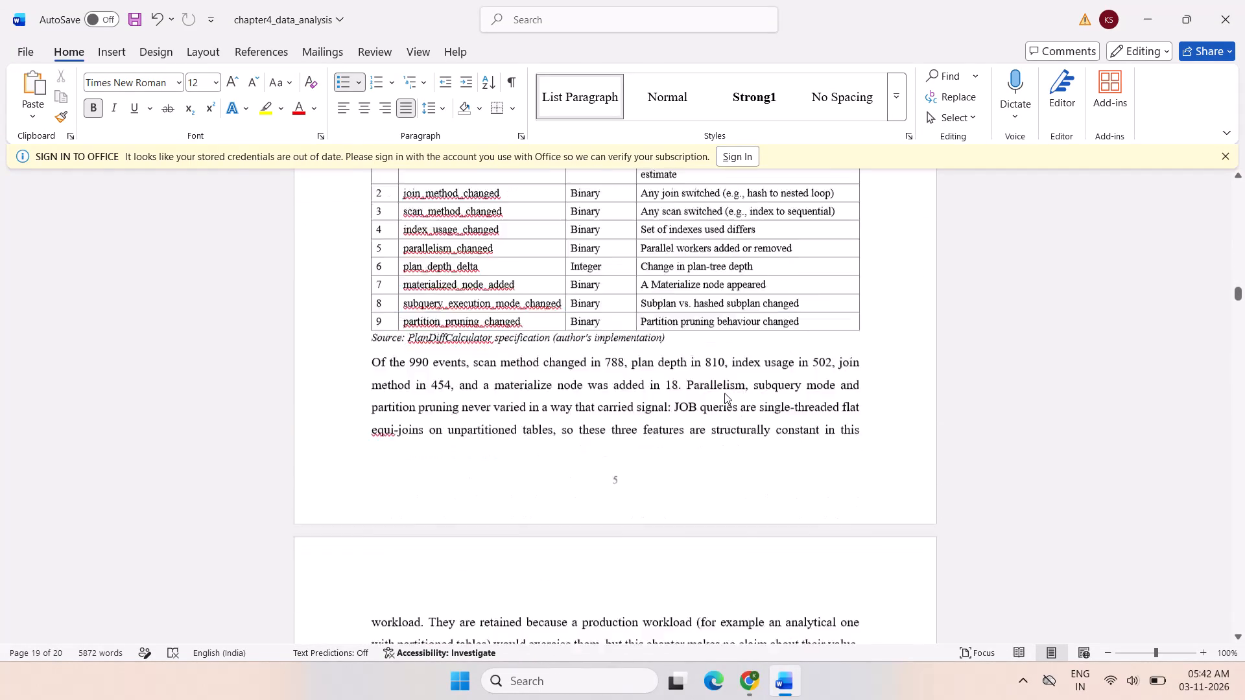
scroll(724, 393, "down", 2)
scroll(724, 393, "up", 2)
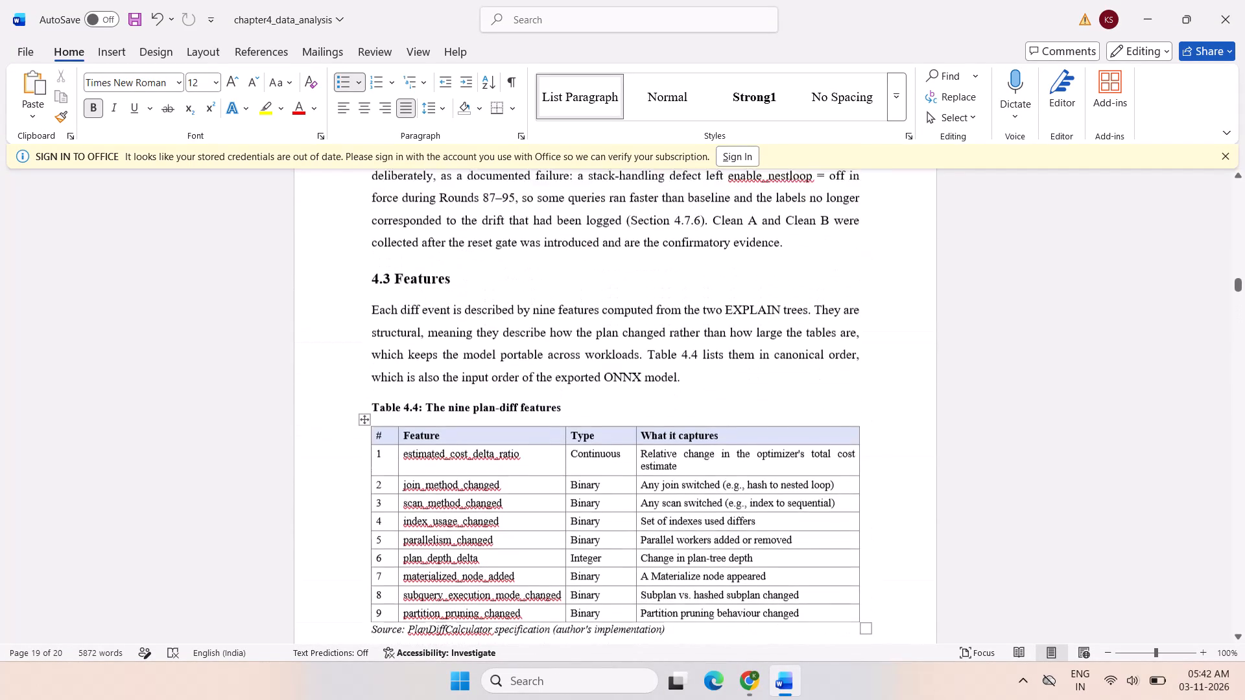
scroll(724, 393, "down", 5)
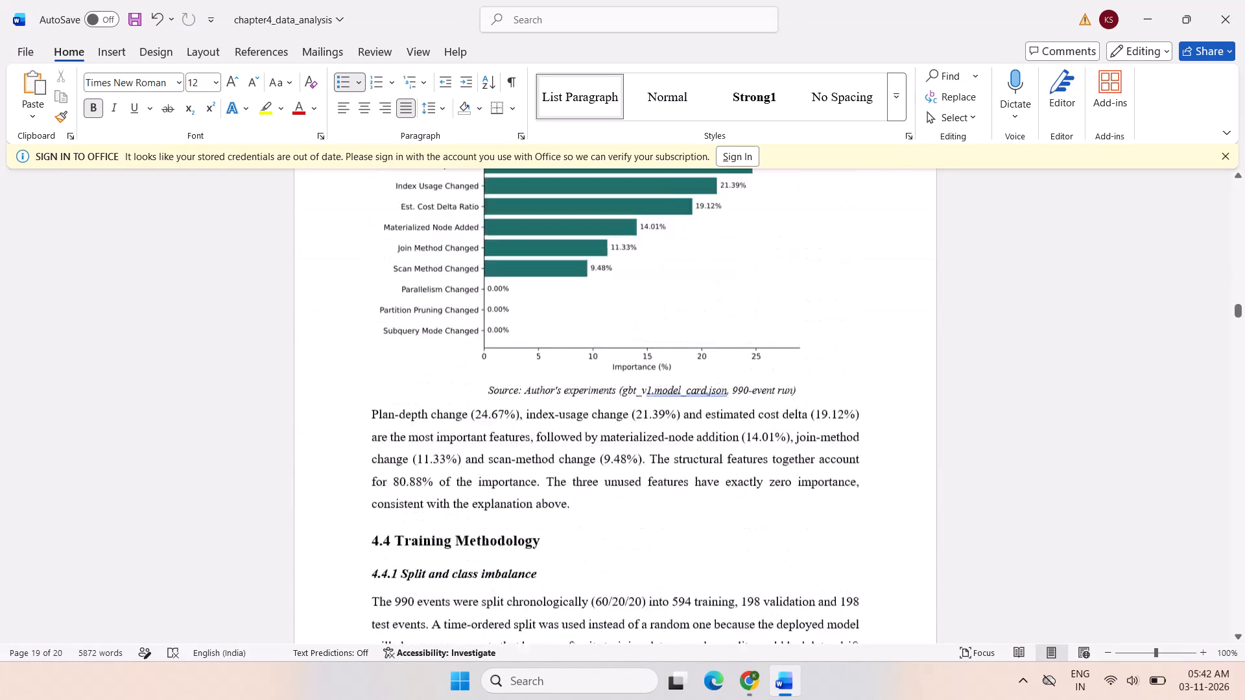
scroll(724, 393, "down", 3)
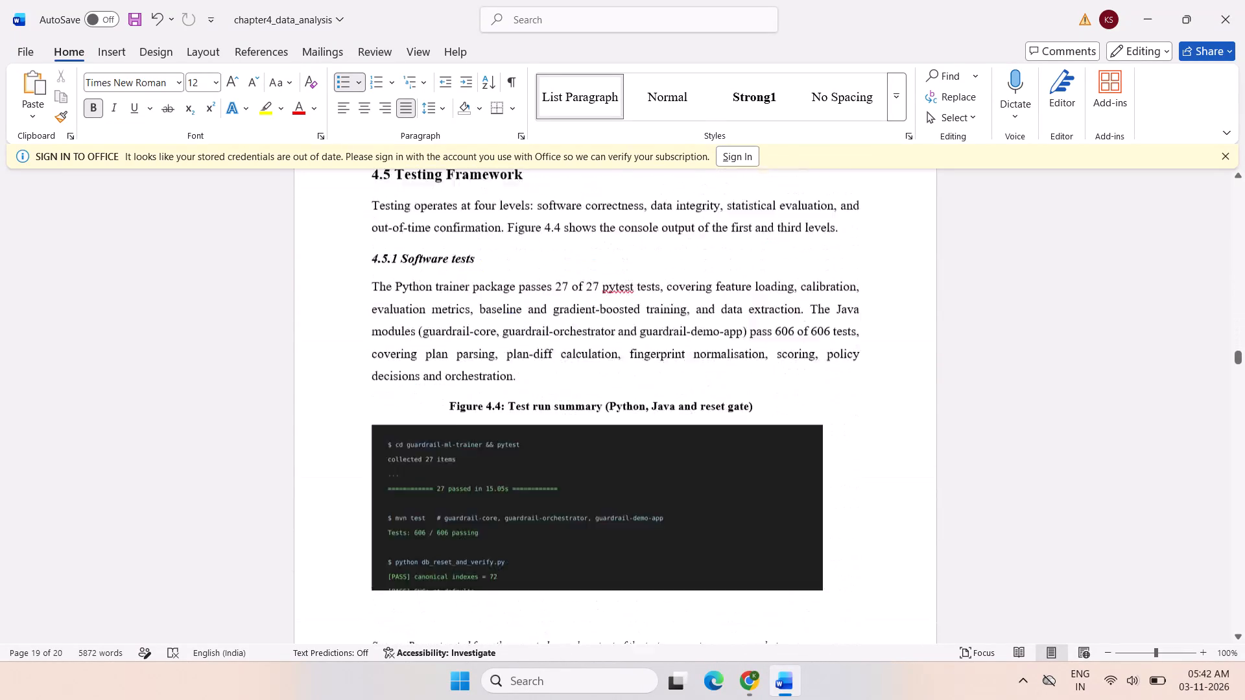
Review the rest of section 4.5 and the section 4.6 results, including Tables 4.5 and 4.6 and Figures 4.5 to 4.7.
scroll(724, 393, "down", 4)
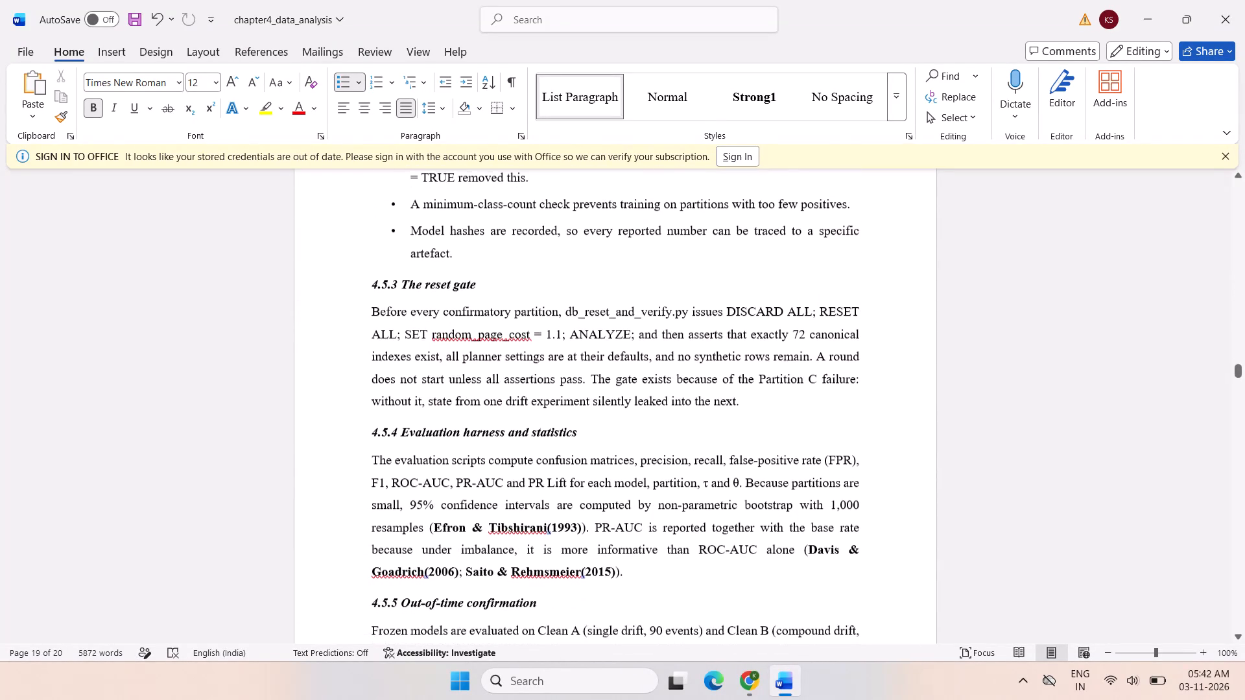
scroll(724, 393, "down", 4)
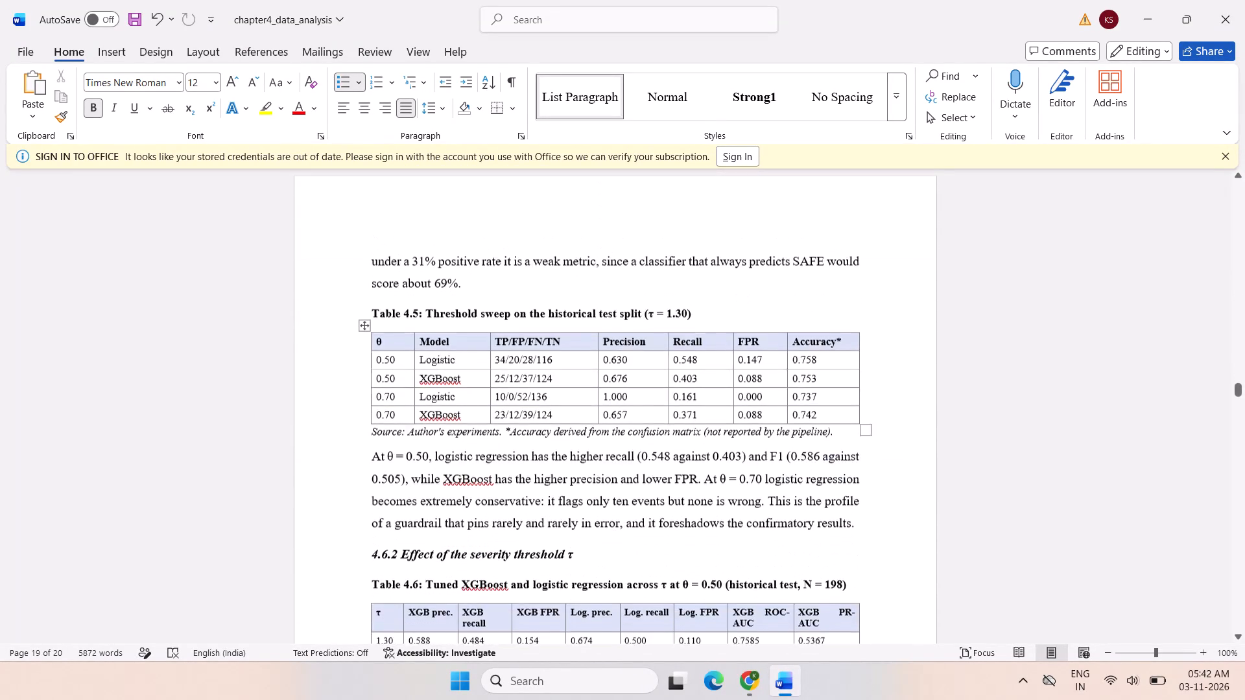
scroll(724, 393, "down", 4)
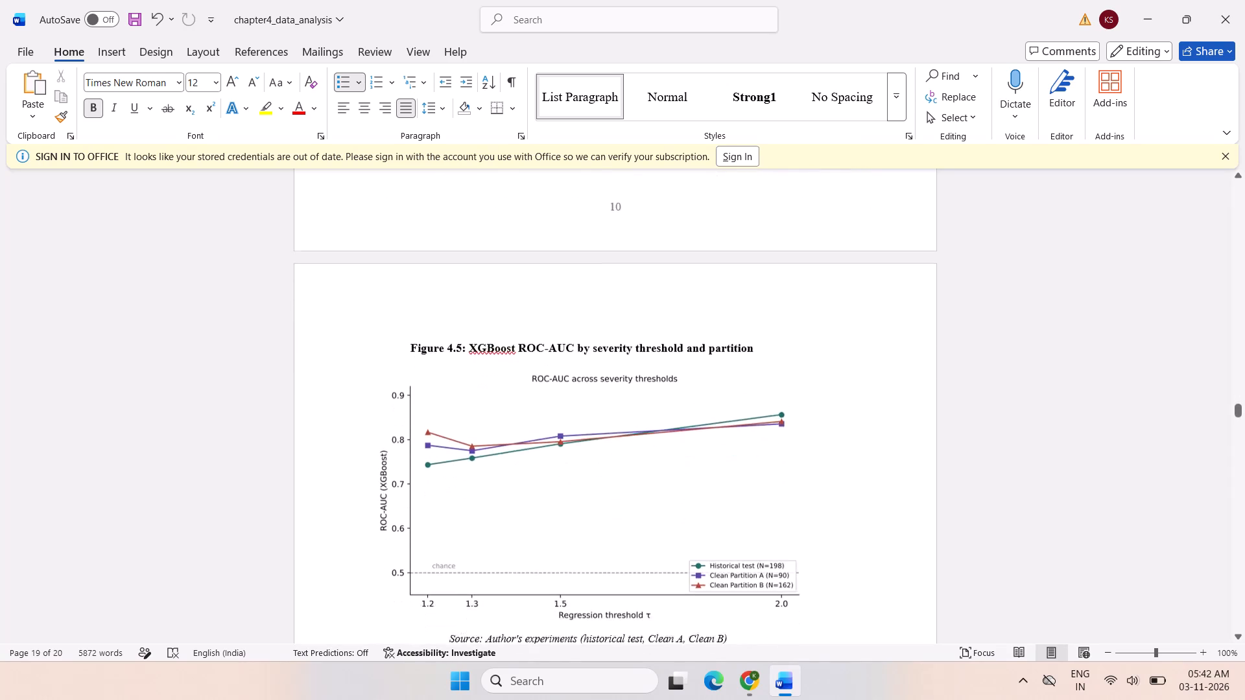
scroll(724, 393, "down", 8)
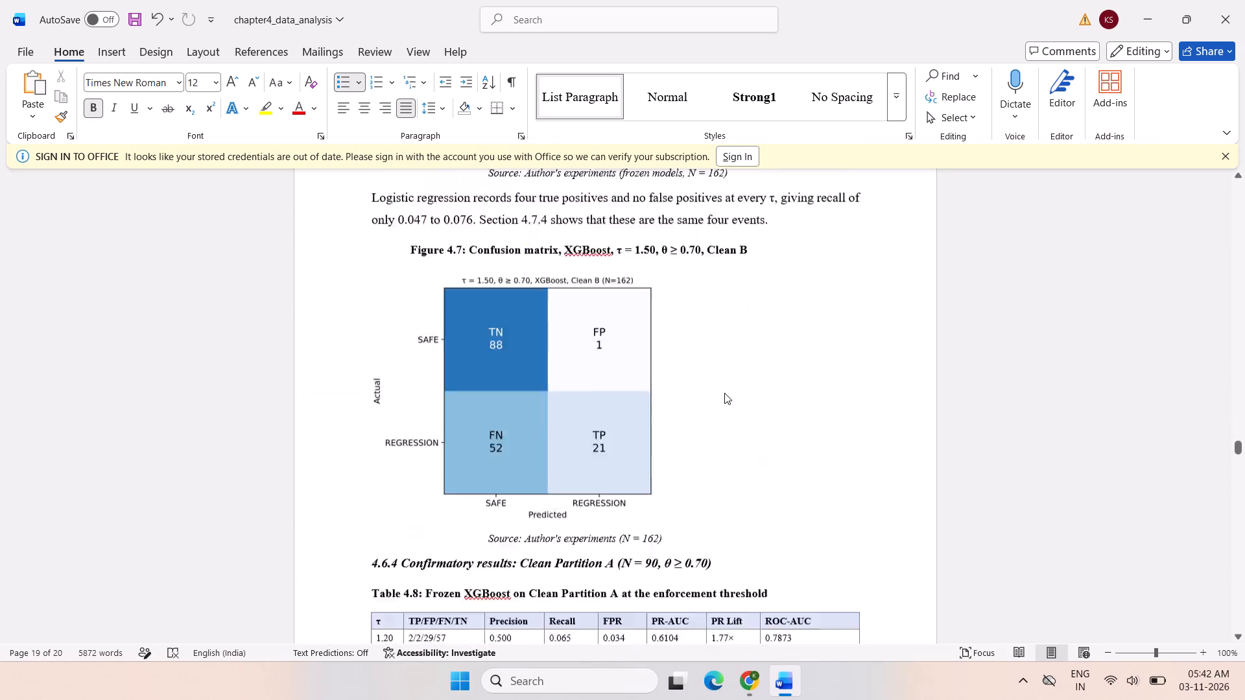
Look over the remaining pages from section 4.6.4 through Figure 4.8 and Tables 4.9 and 4.10 to the end of the references.
scroll(724, 393, "down", 5)
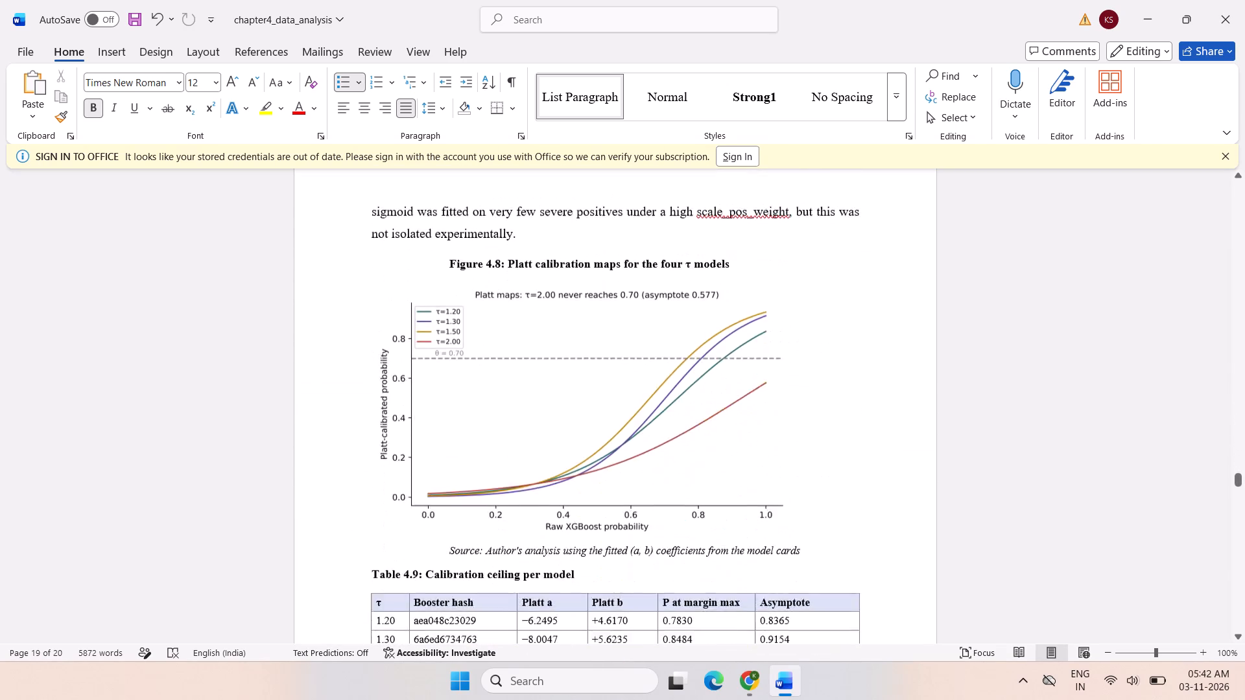
scroll(724, 393, "down", 6)
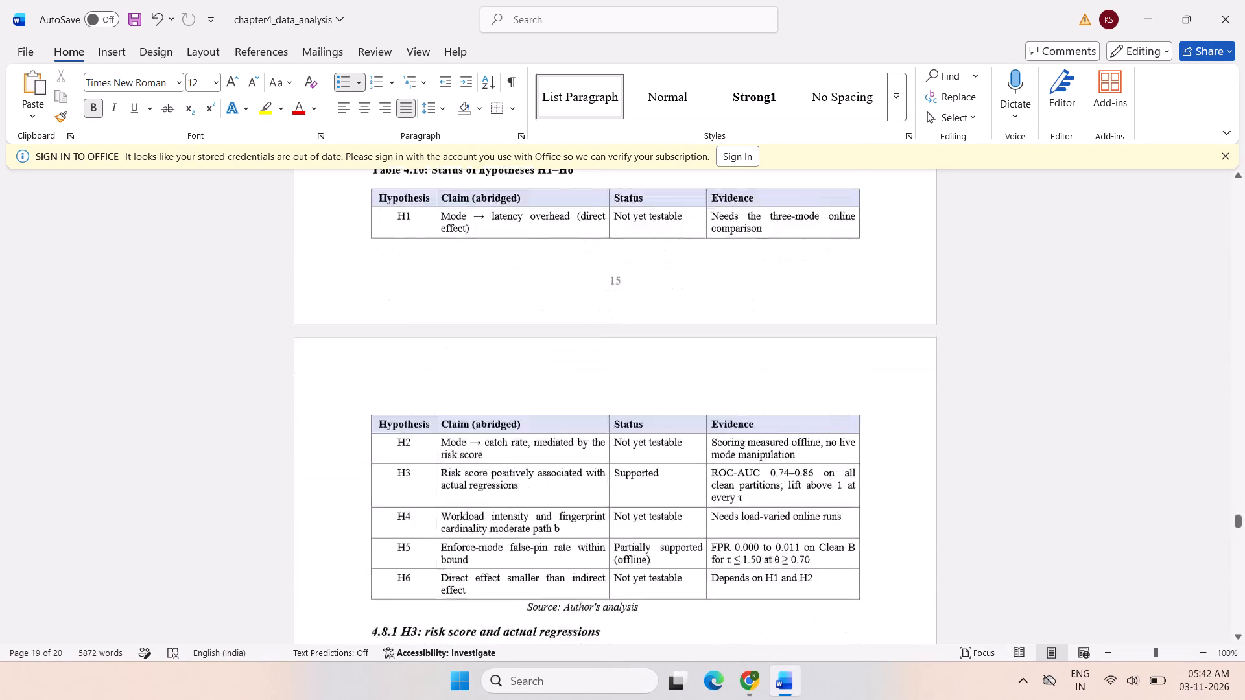
scroll(724, 393, "down", 8)
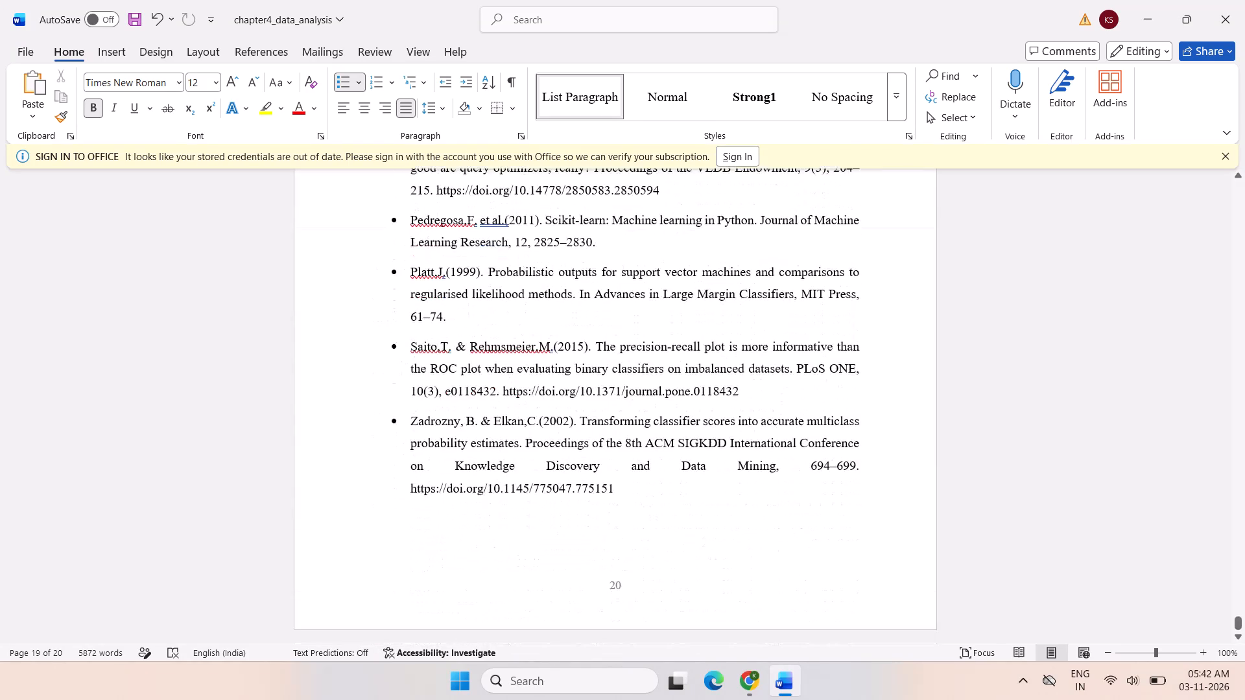
Insert an empty paragraph after the source line above the Table 4.12 caption, moving Table 4.12 onto the next page.
scroll(724, 393, "down", 2)
scroll(724, 393, "up", 3)
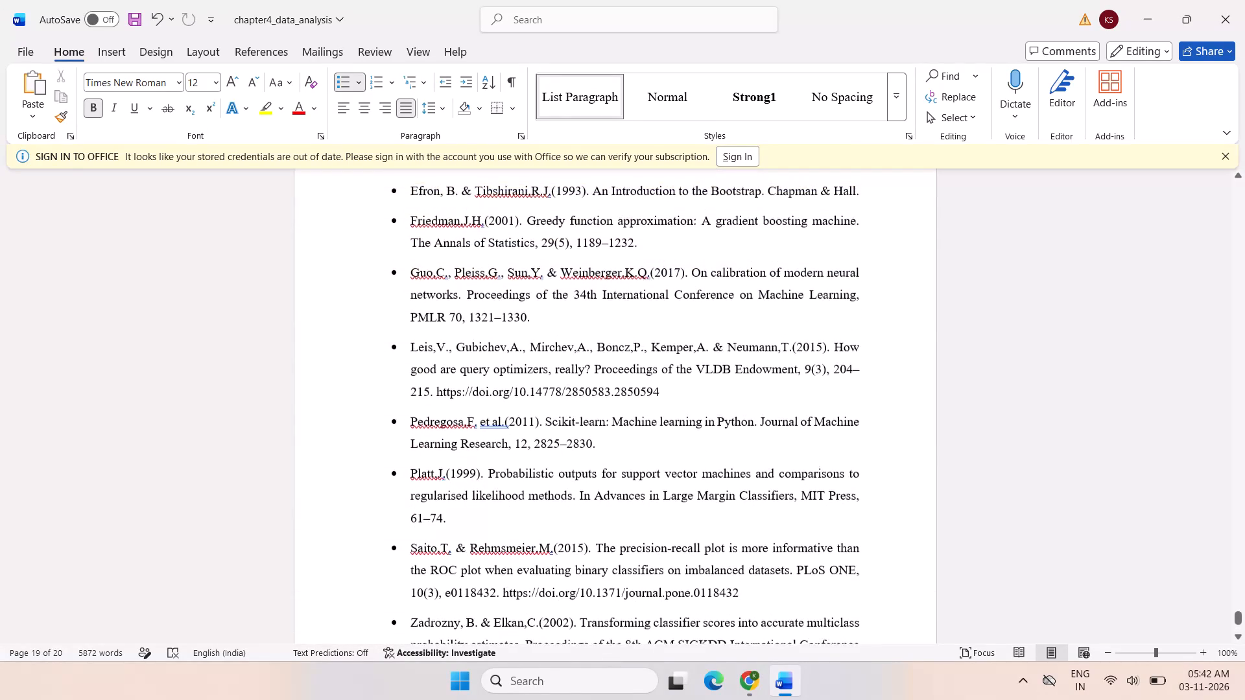
scroll(724, 393, "up", 3)
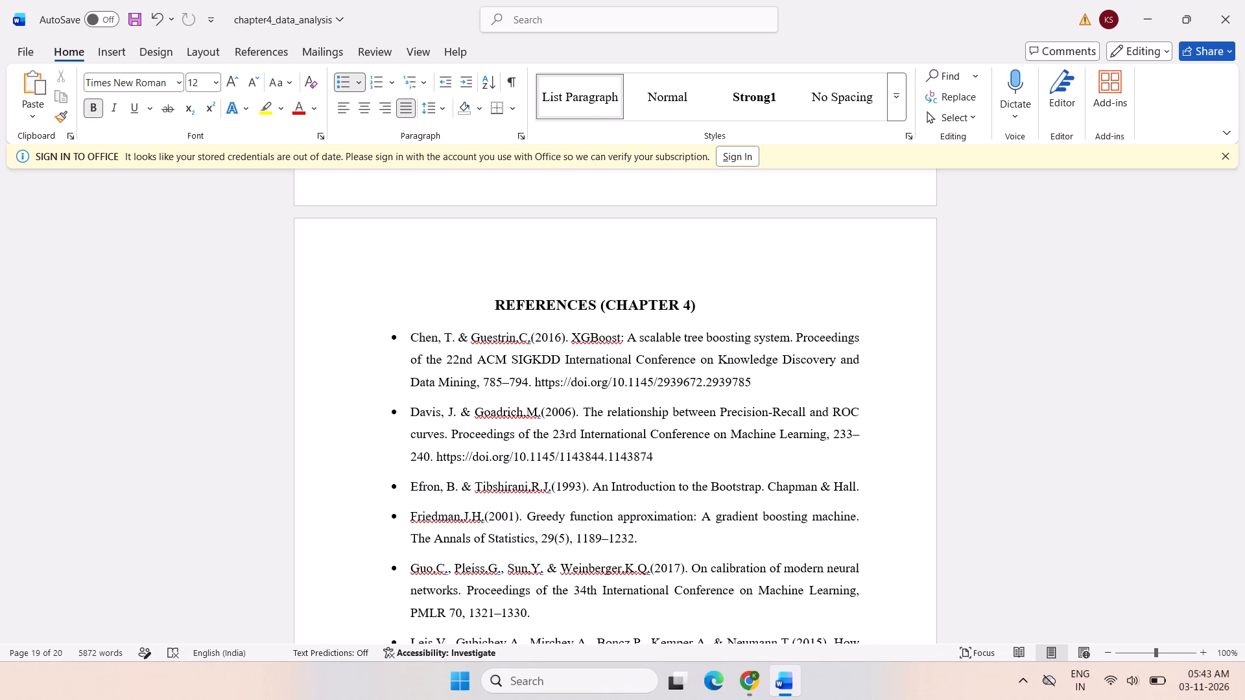
scroll(639, 408, "up", 6)
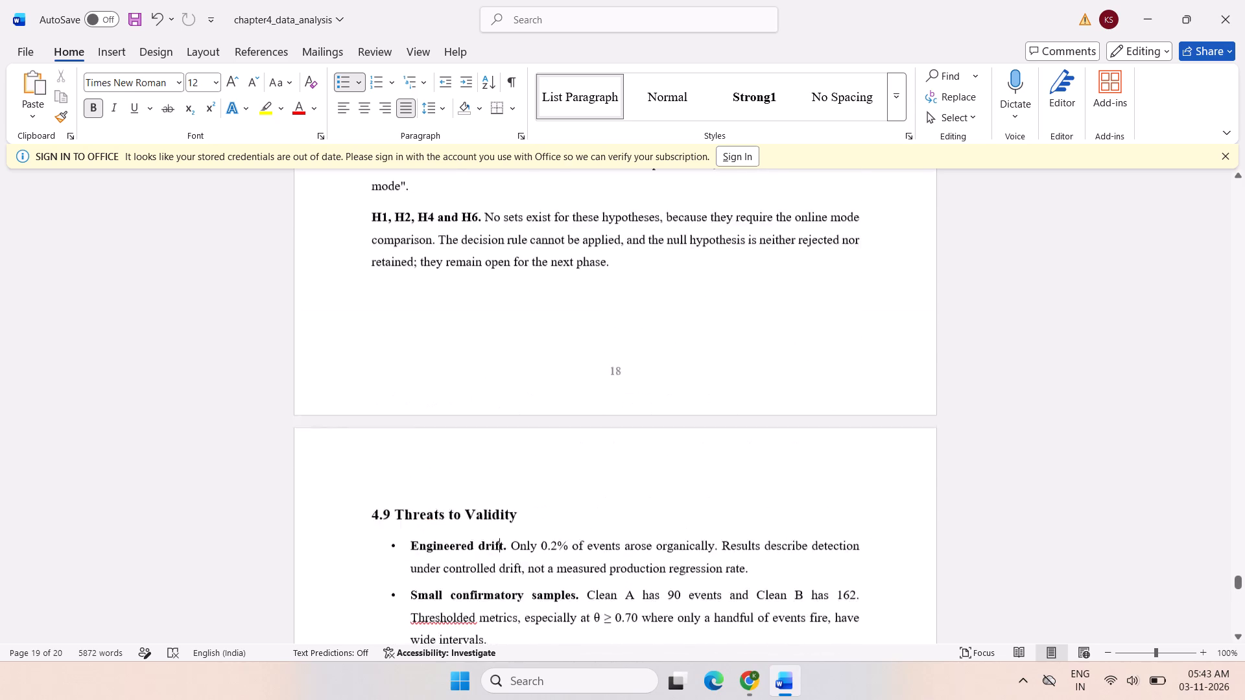
scroll(639, 408, "up", 2)
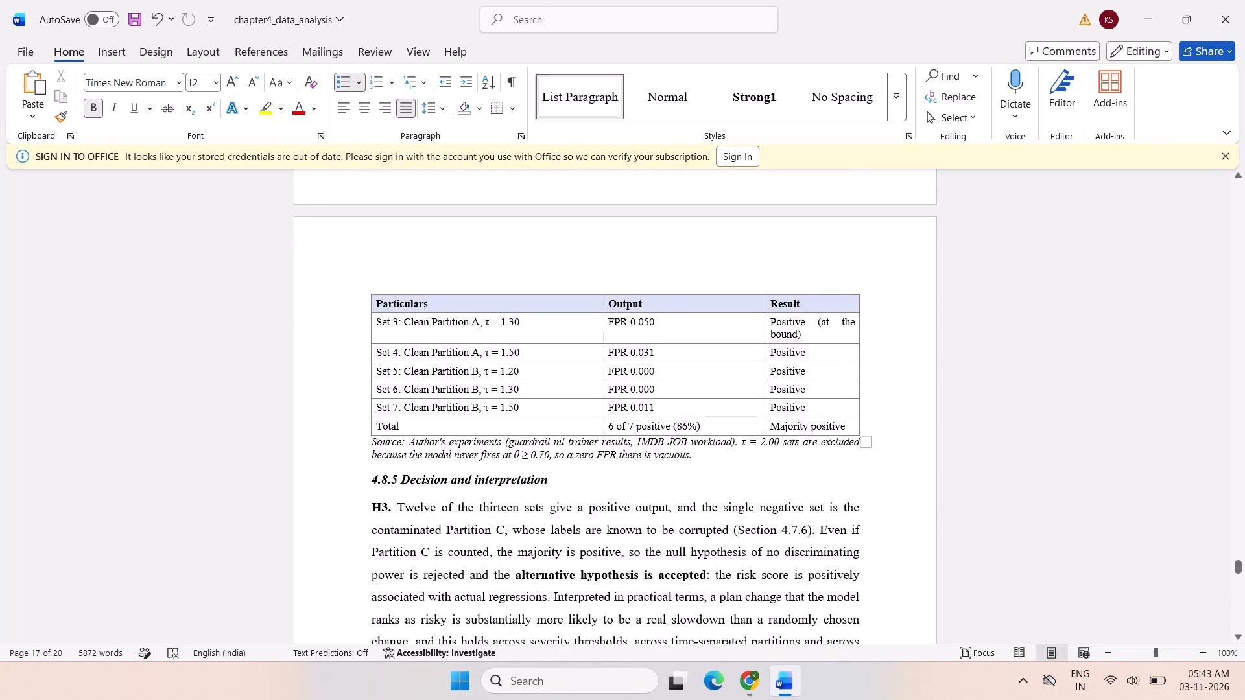
scroll(520, 325, "up", 2)
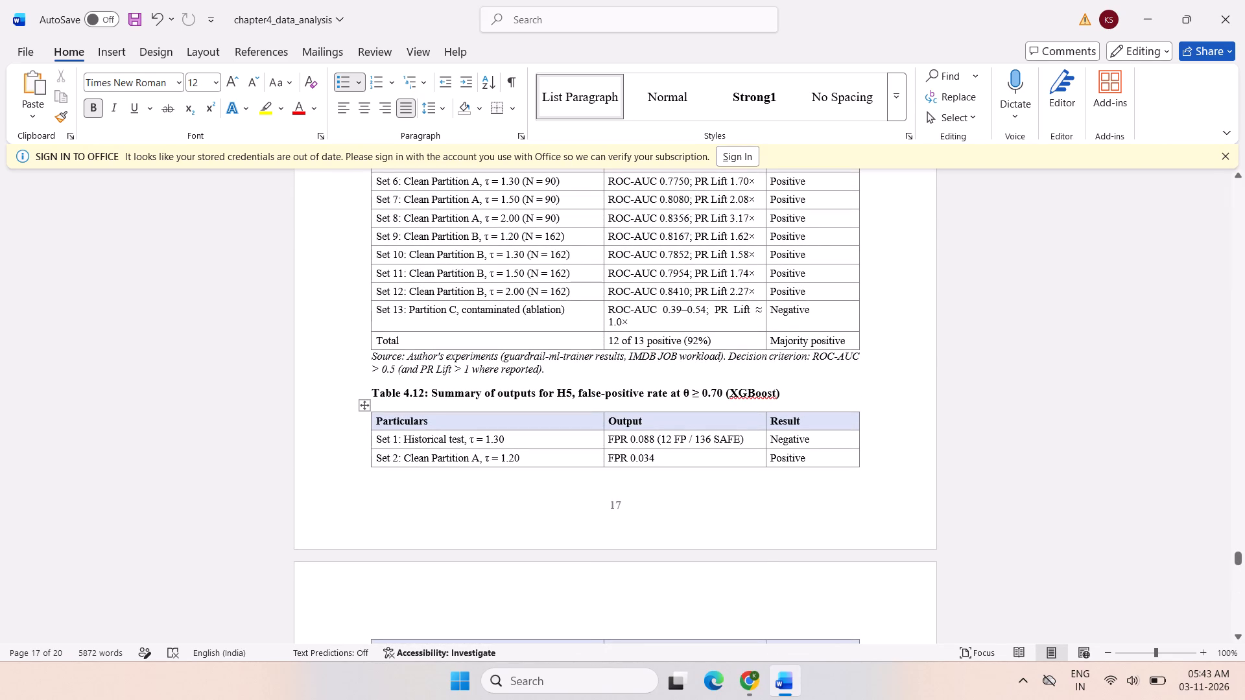
left_click(639, 373)
key("Return")
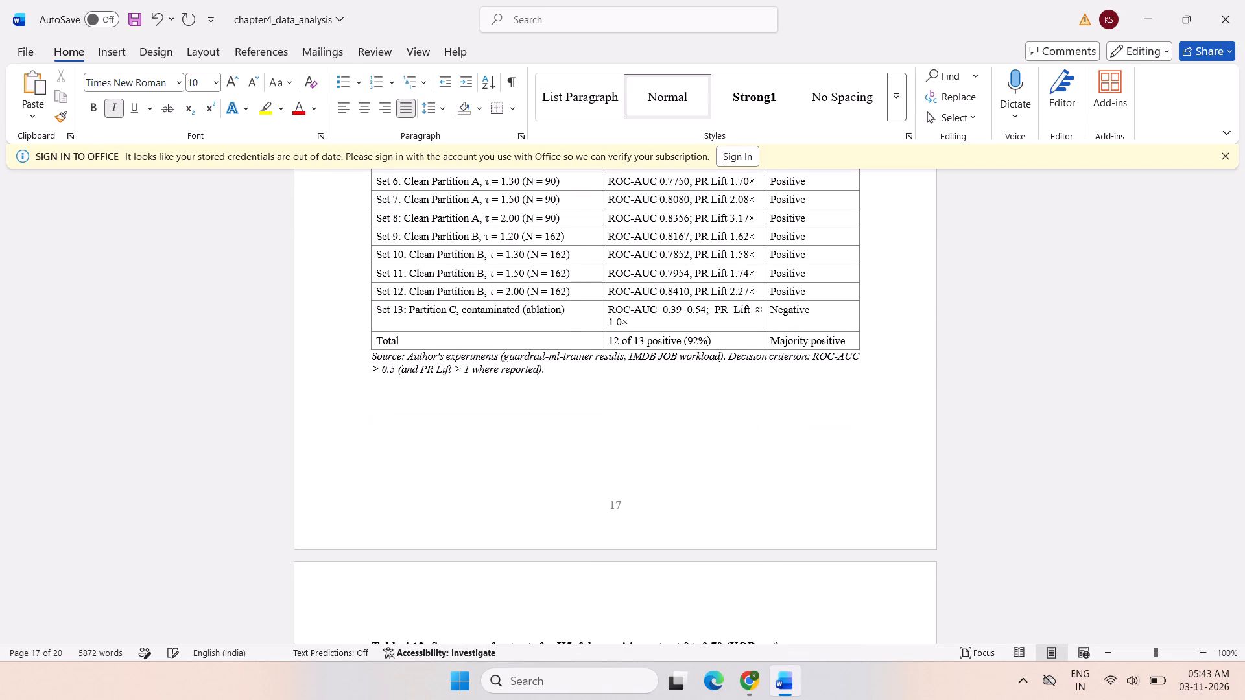
Review the chapter from its start through section 4.2.2 and examine the alignment of Figure 4.1 and its caption.
scroll(639, 373, "up", 20)
scroll(639, 373, "up", 20)
scroll(639, 373, "up", 20)
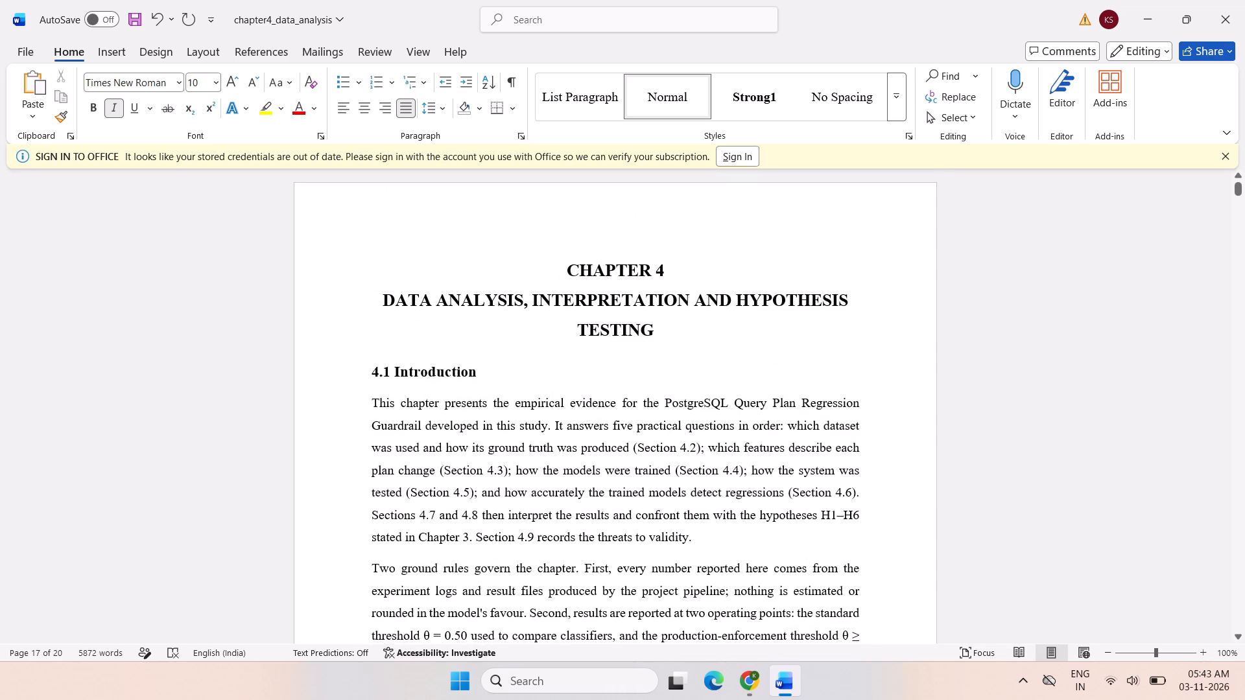
scroll(587, 391, "down", 4)
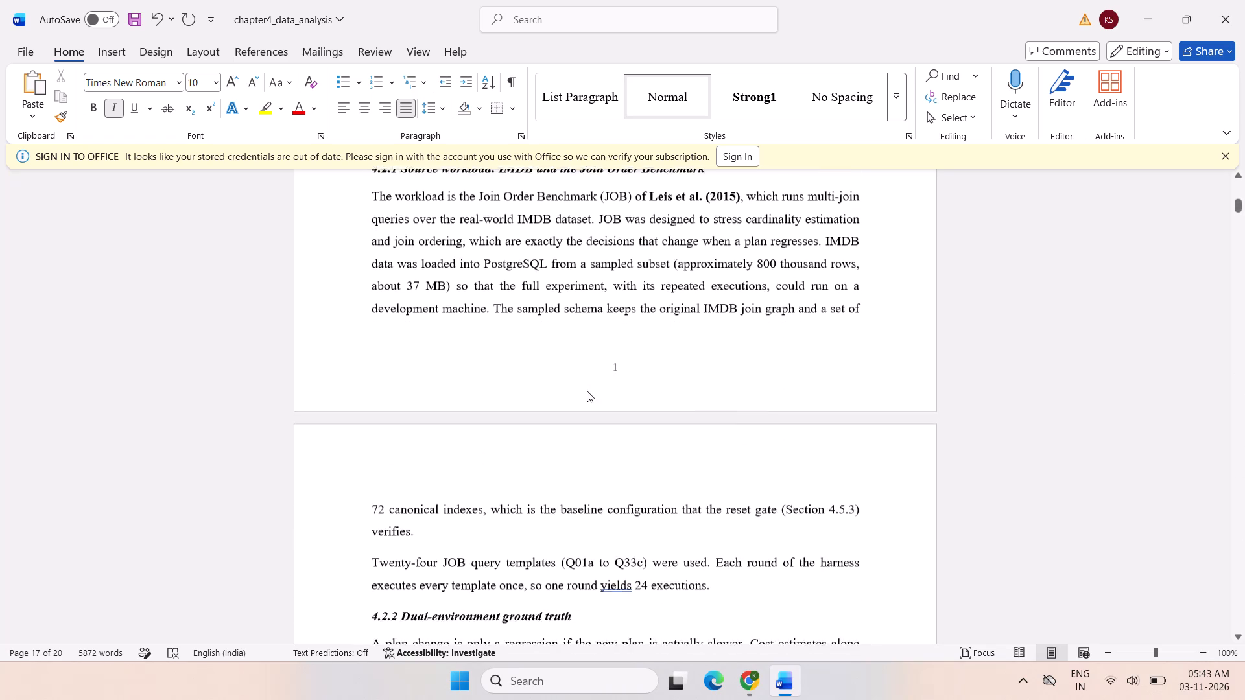
scroll(587, 391, "down", 1)
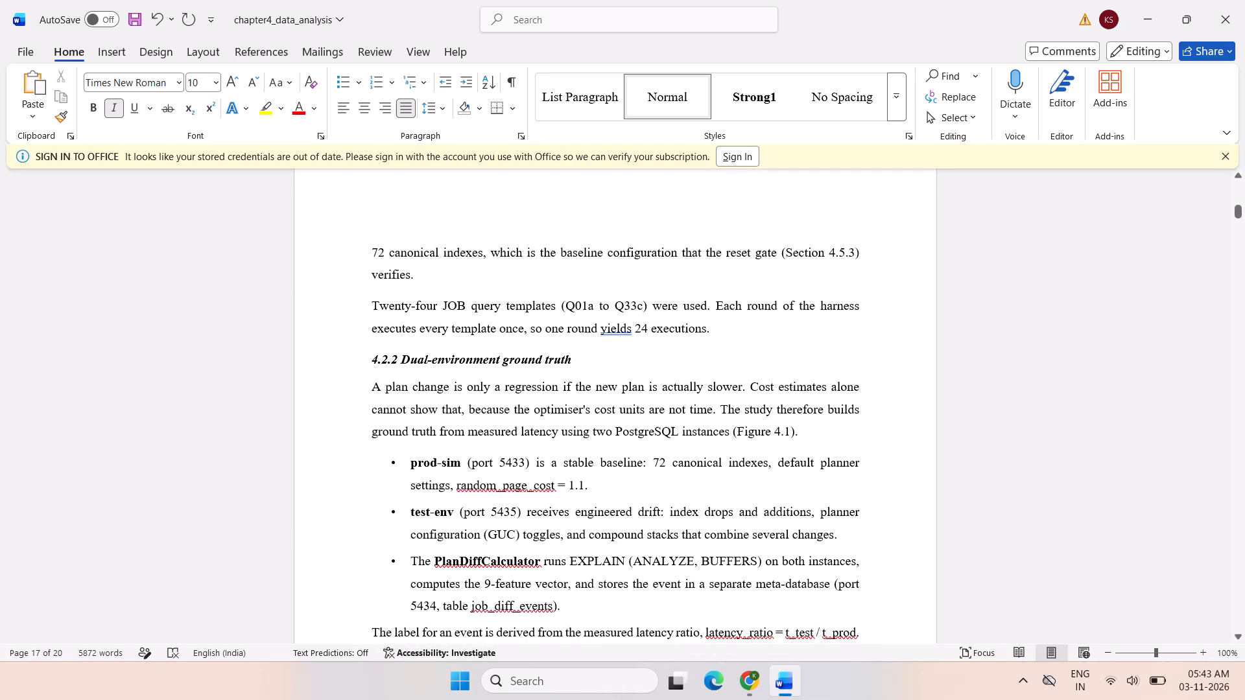
left_click(587, 391)
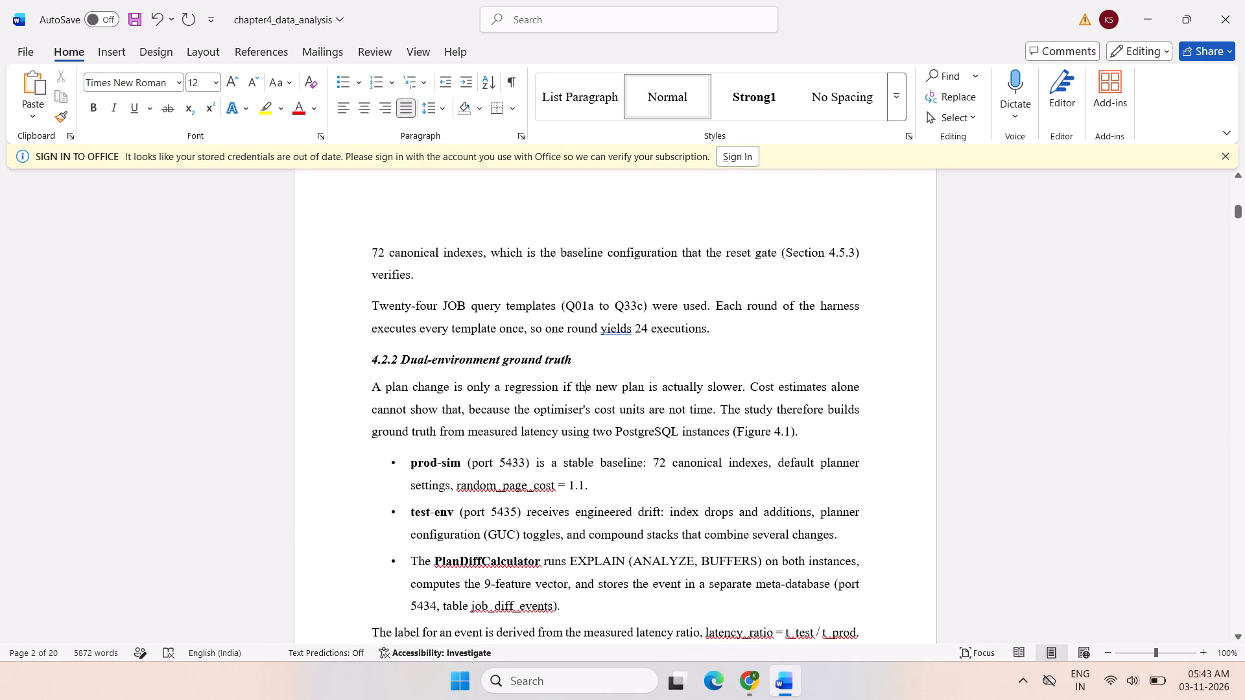
scroll(569, 466, "down", 1)
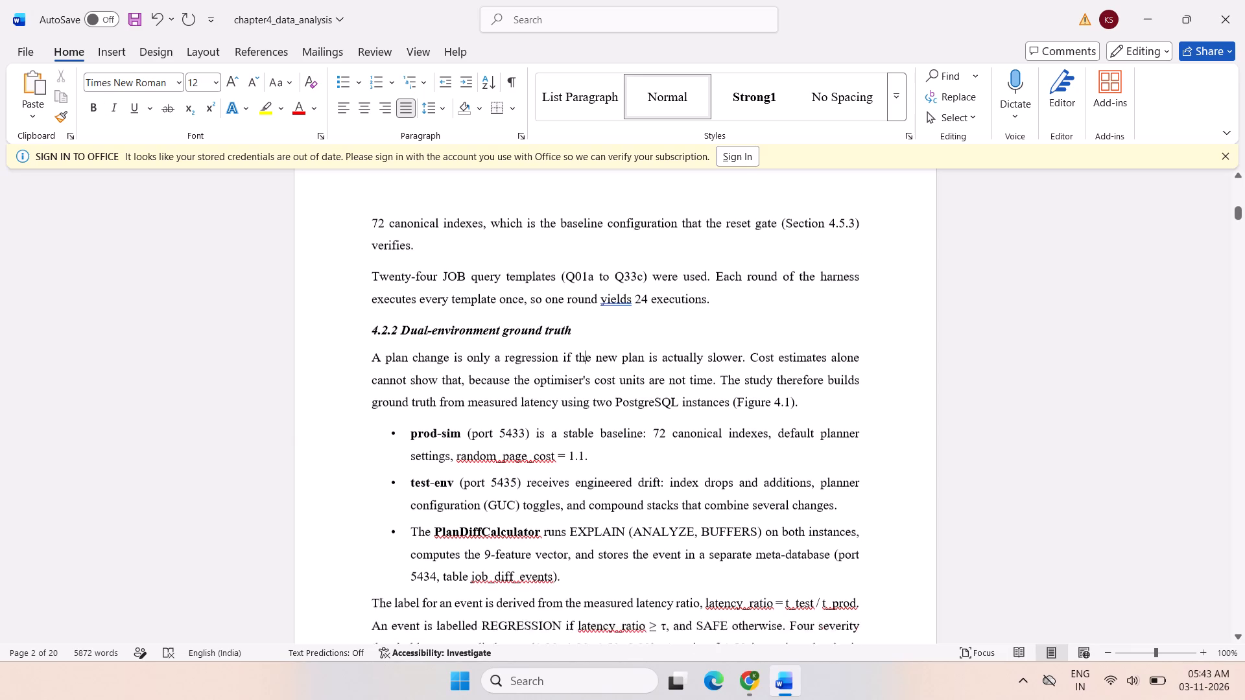
scroll(569, 466, "down", 4)
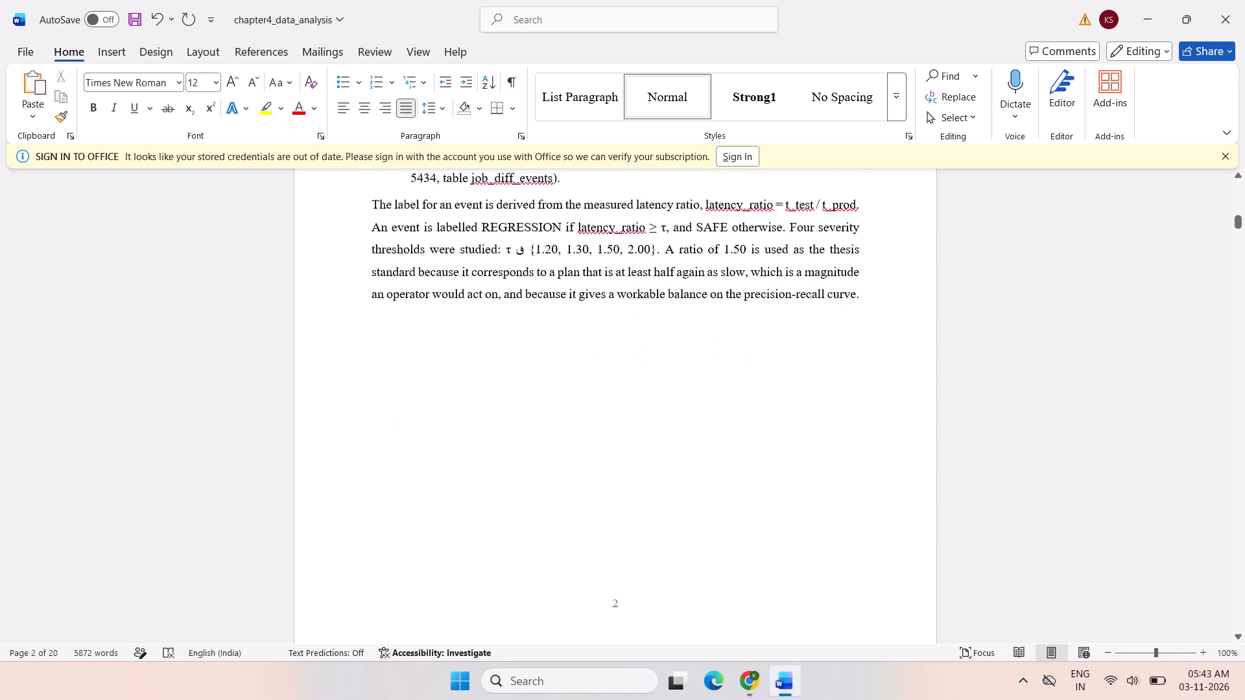
scroll(569, 466, "down", 2)
left_click(580, 403)
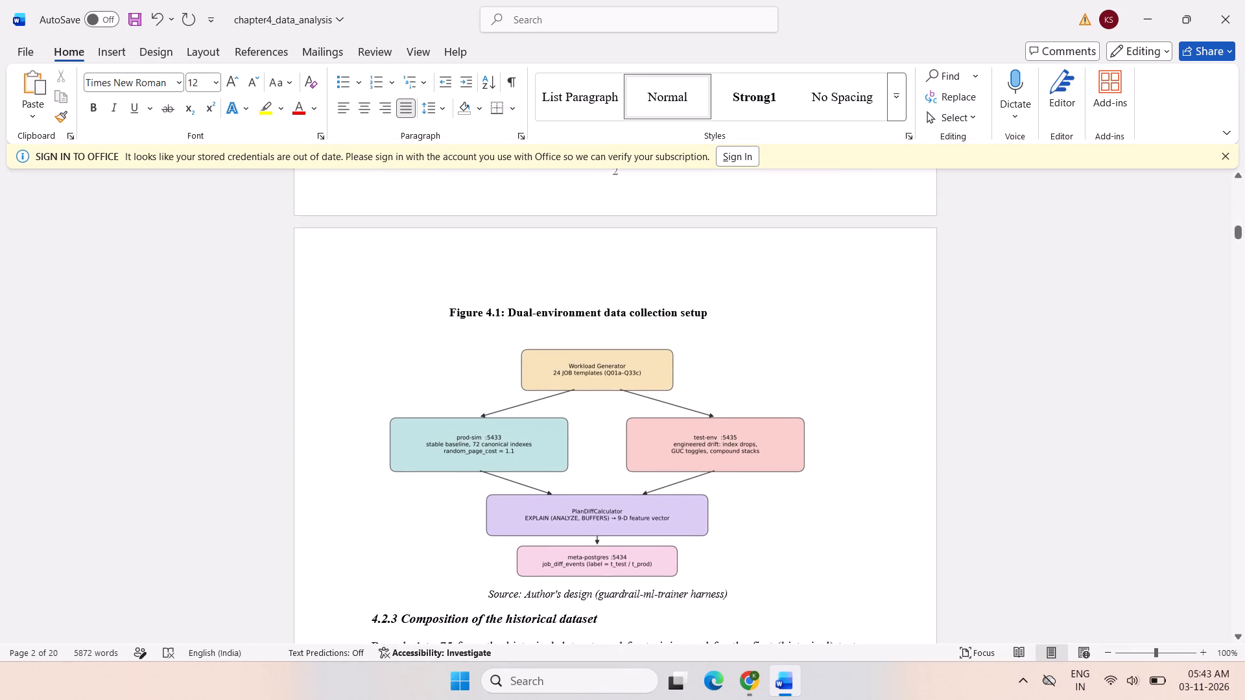
double_click(606, 367)
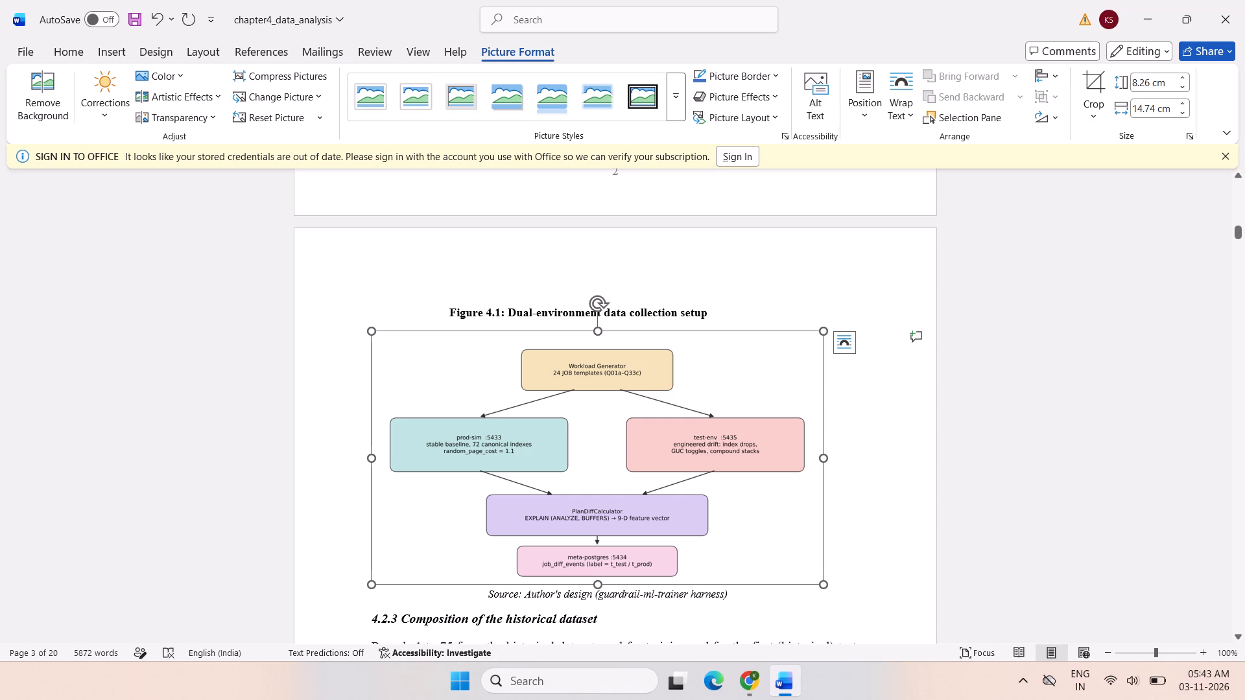
left_click(769, 288)
scroll(624, 429, "down", 1)
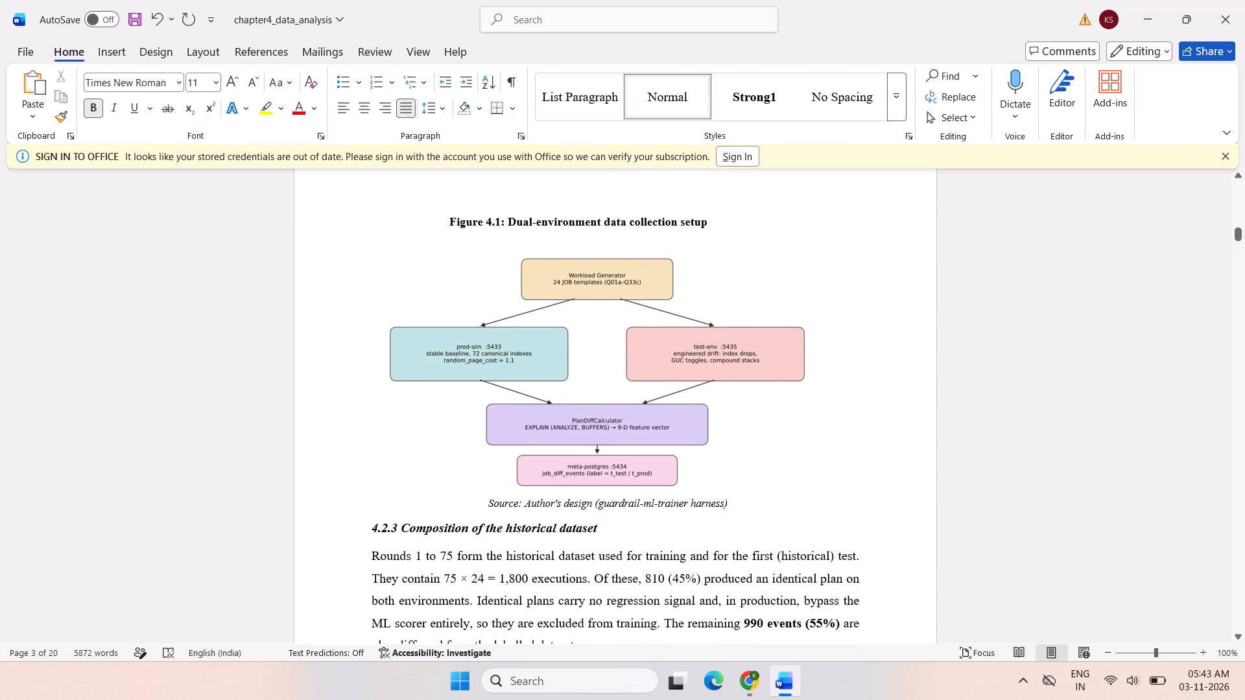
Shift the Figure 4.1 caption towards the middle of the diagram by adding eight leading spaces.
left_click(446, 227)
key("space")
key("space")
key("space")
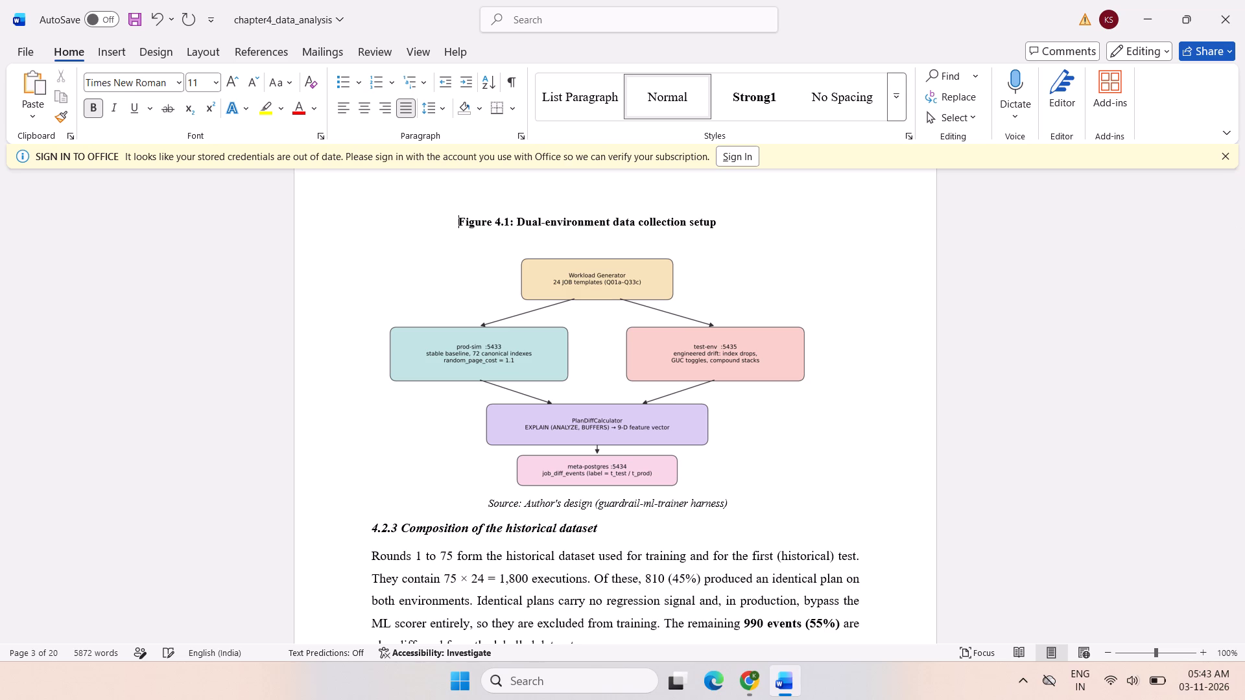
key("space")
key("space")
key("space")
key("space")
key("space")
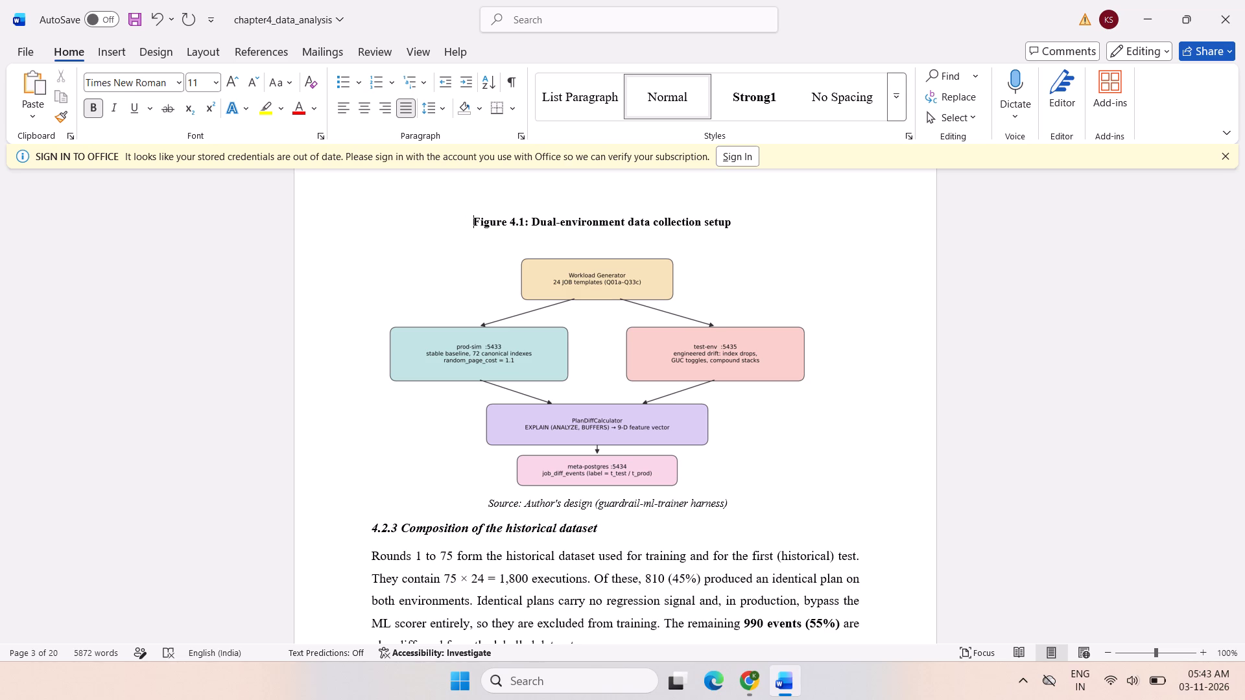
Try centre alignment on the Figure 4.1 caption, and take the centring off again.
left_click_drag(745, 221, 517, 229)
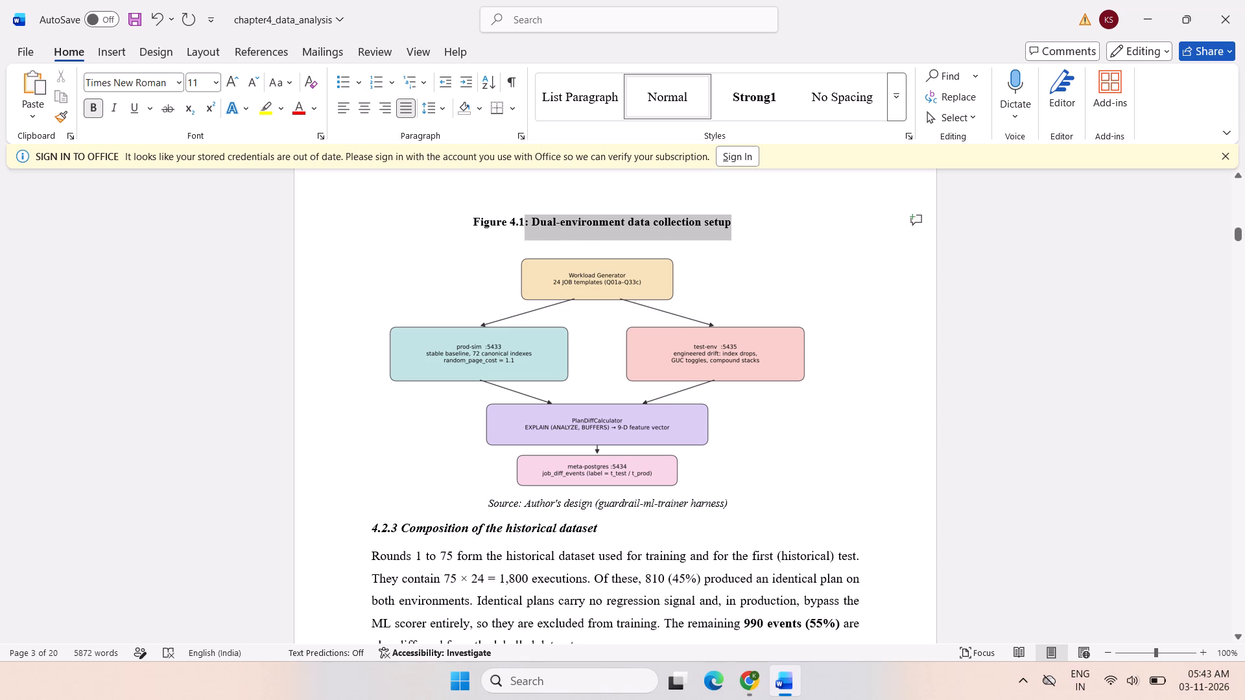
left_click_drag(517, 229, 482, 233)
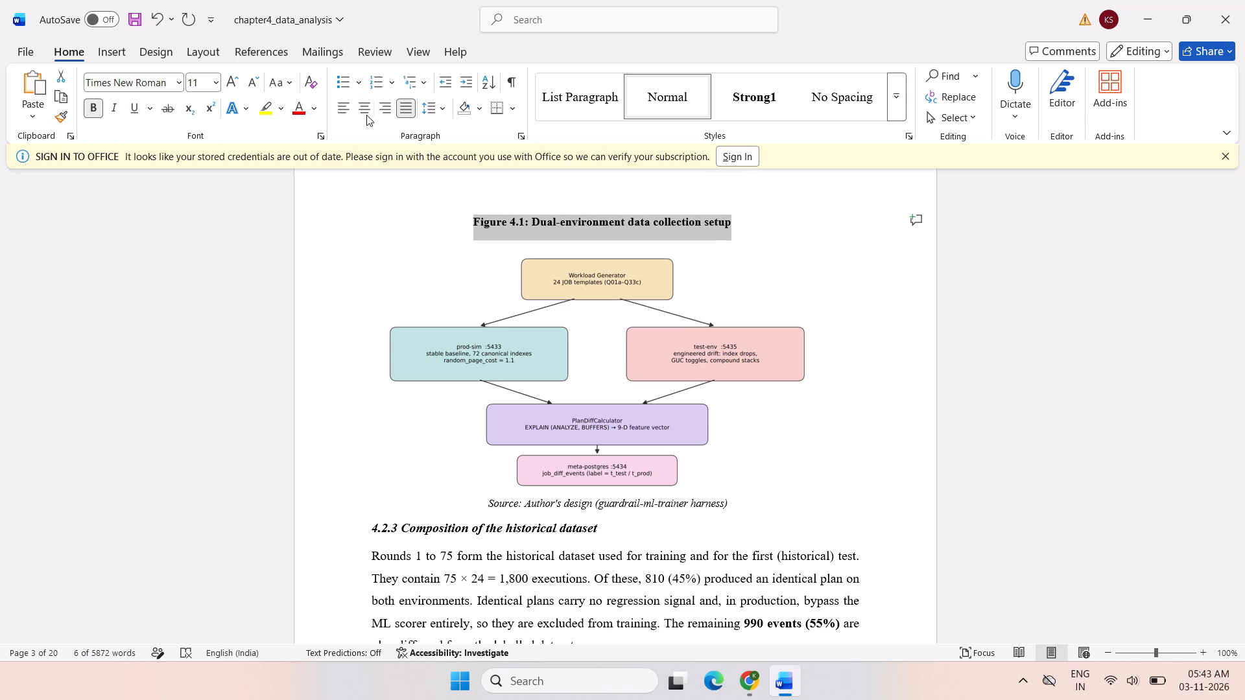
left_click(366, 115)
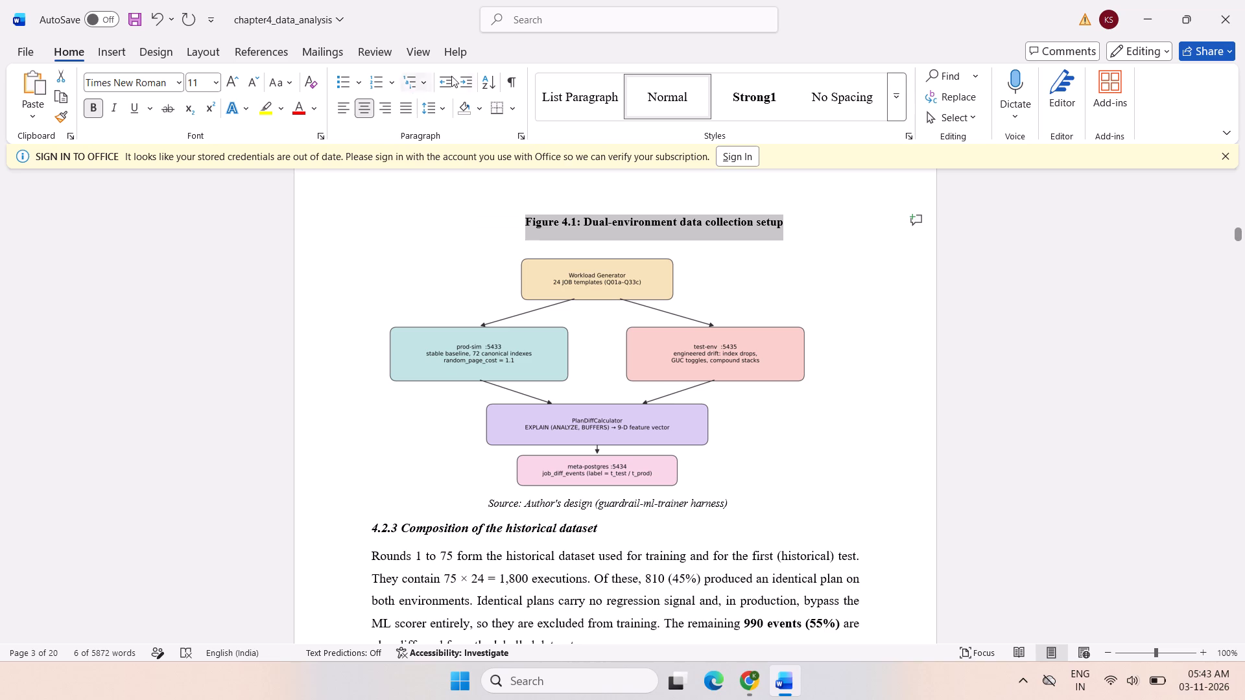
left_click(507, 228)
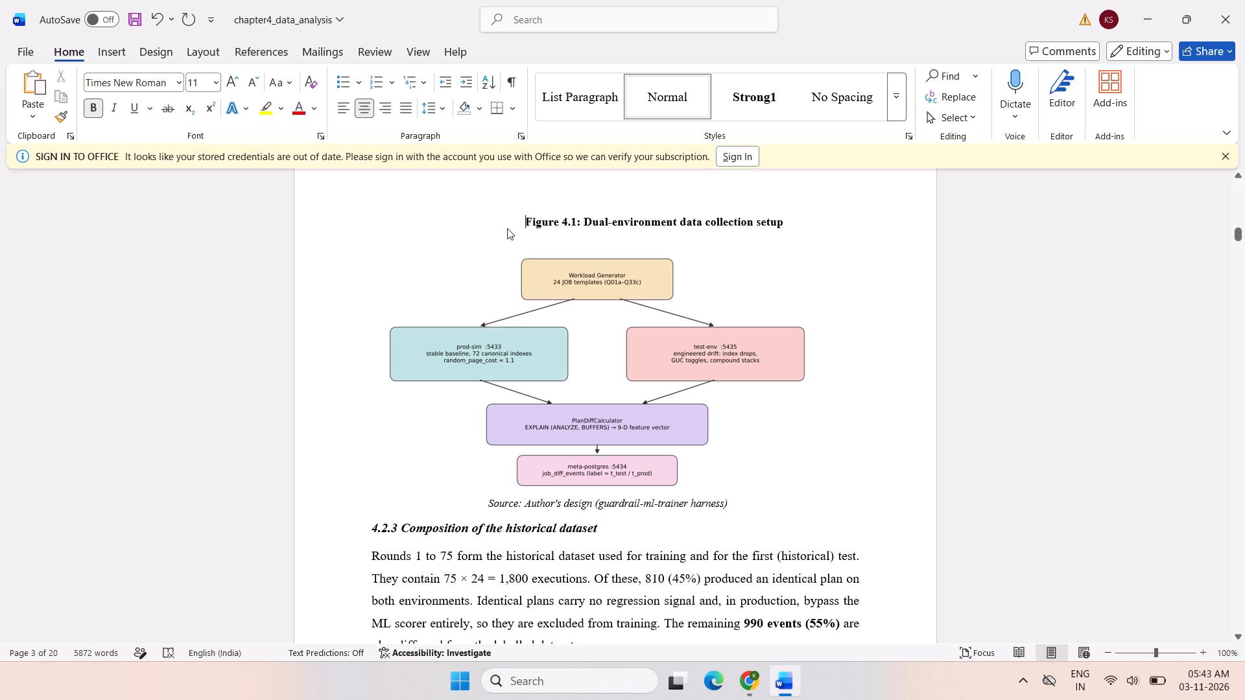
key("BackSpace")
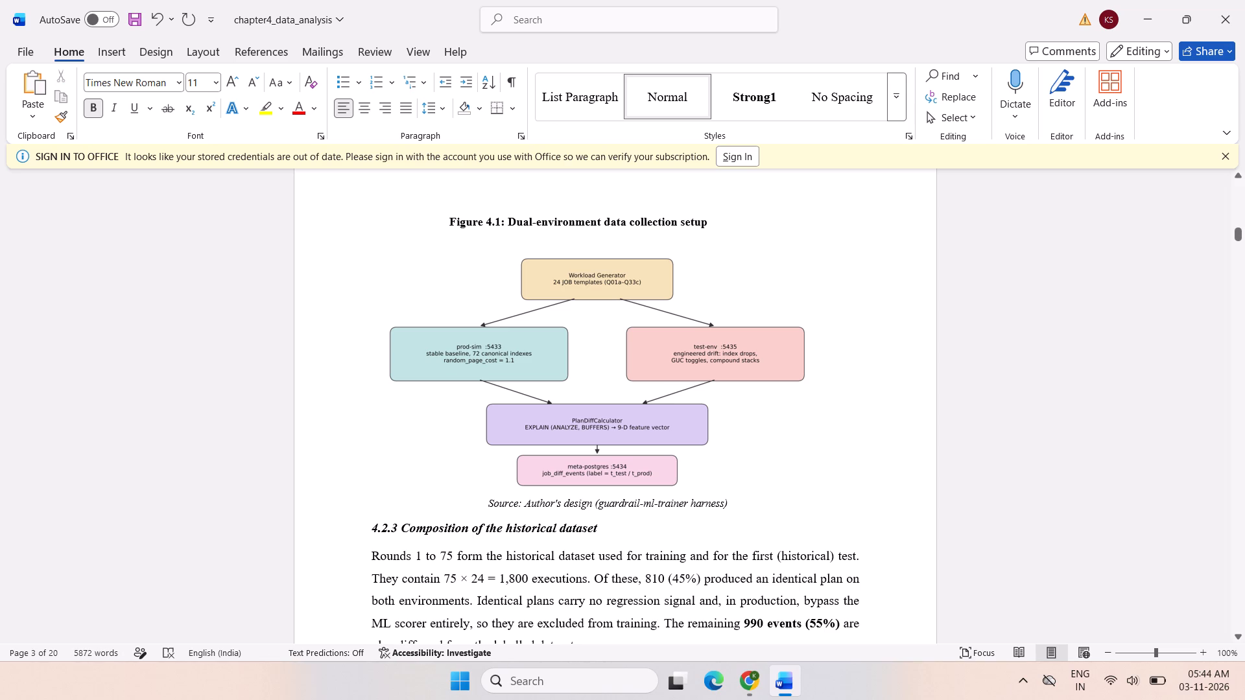
Add eight leading spaces to the Figure 4.1 caption so it sits centred above the diagram.
key("space")
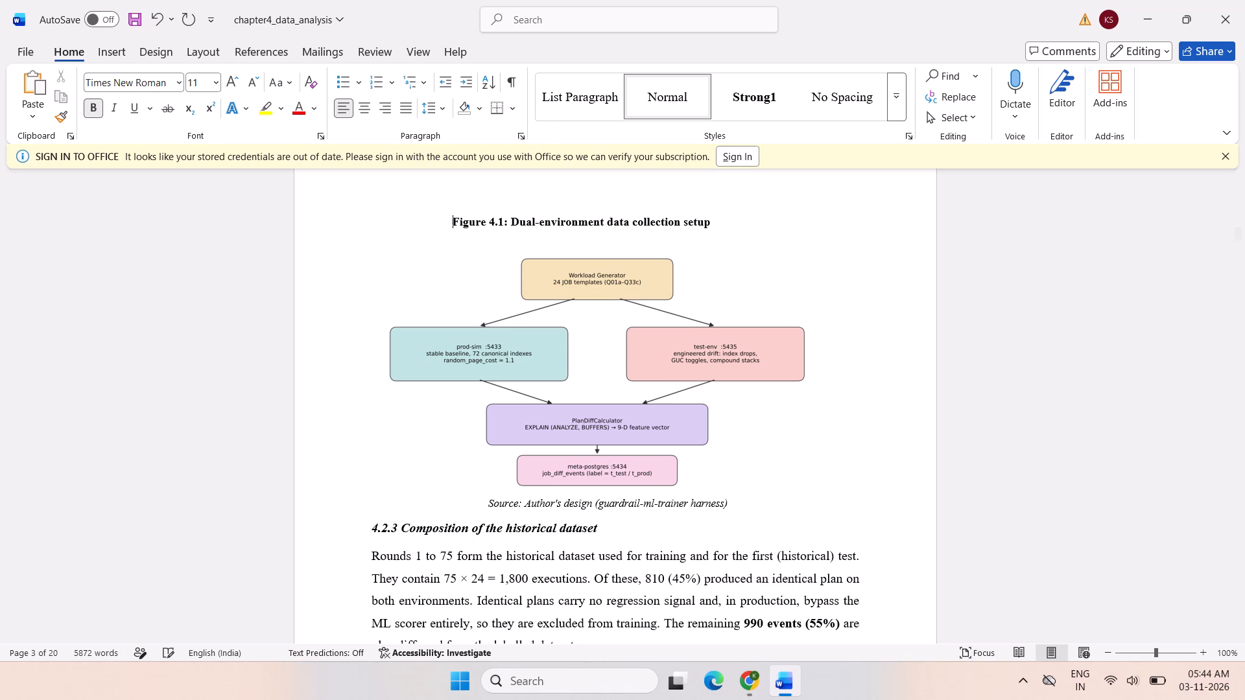
key("space")
key("space")
key("space")
key("space")
key("space")
key("space")
key("space")
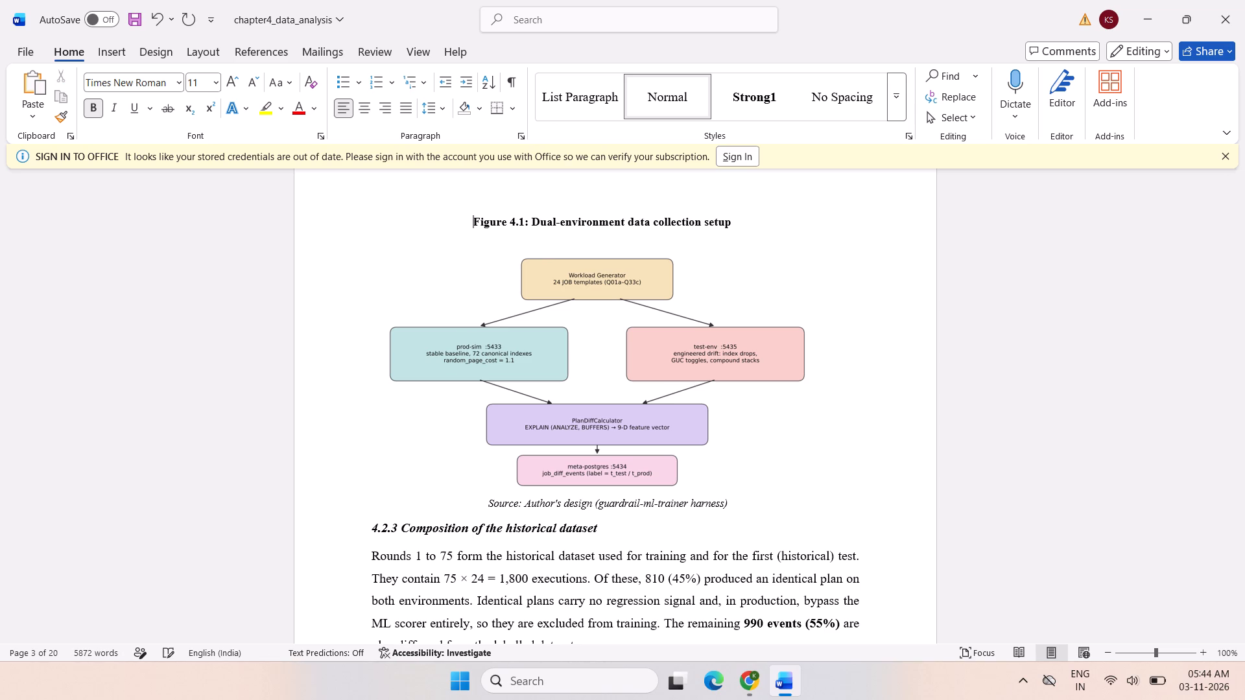
left_click(488, 499)
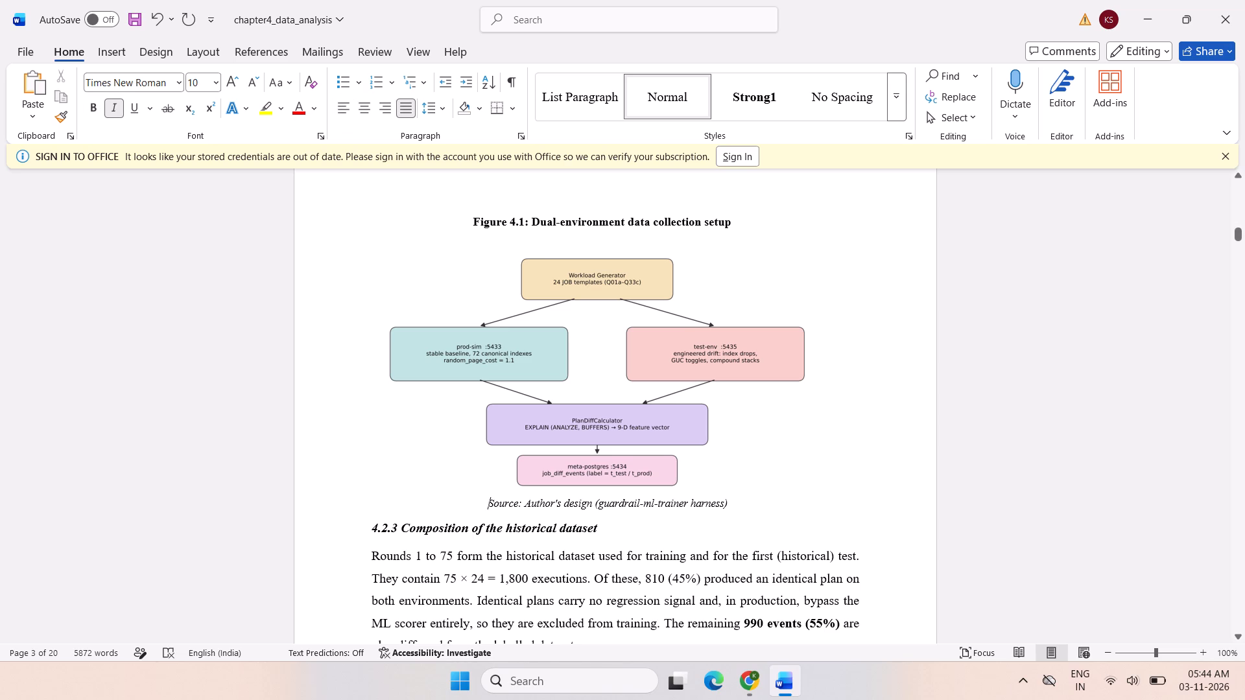
Add 26 leading spaces to the source line below Table 4.1 so it sits centred under the table.
scroll(480, 517, "down", 1)
scroll(464, 404, "down", 1)
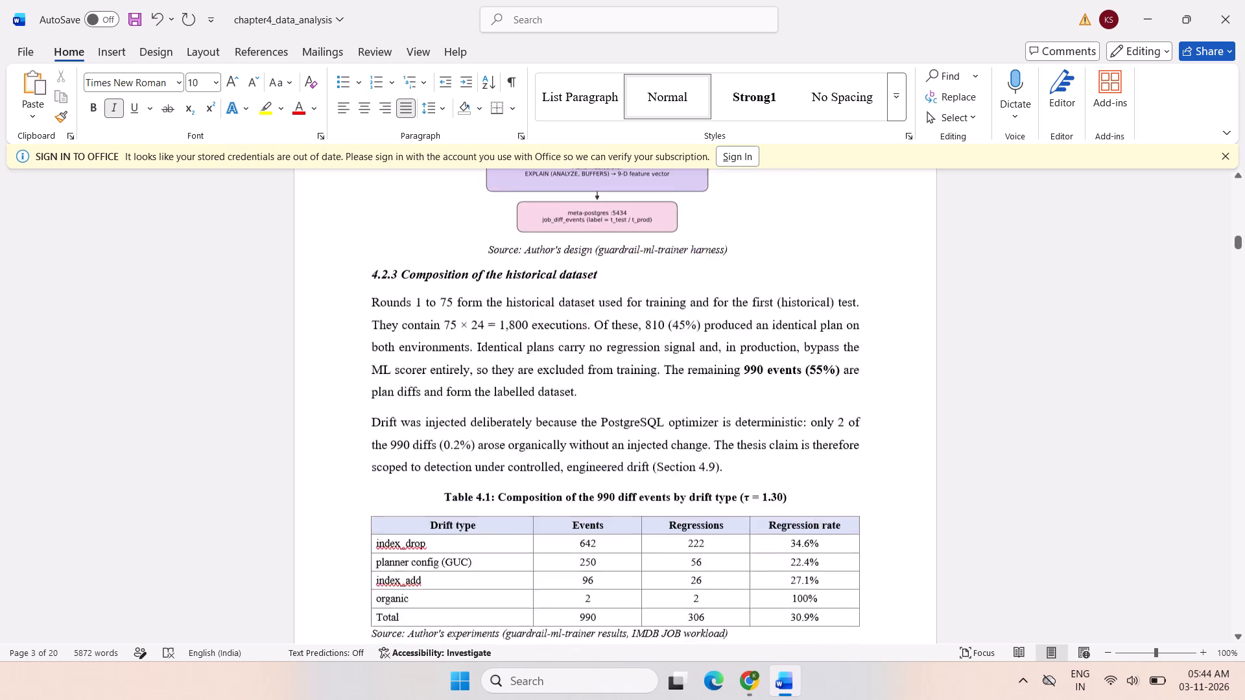
scroll(464, 404, "down", 1)
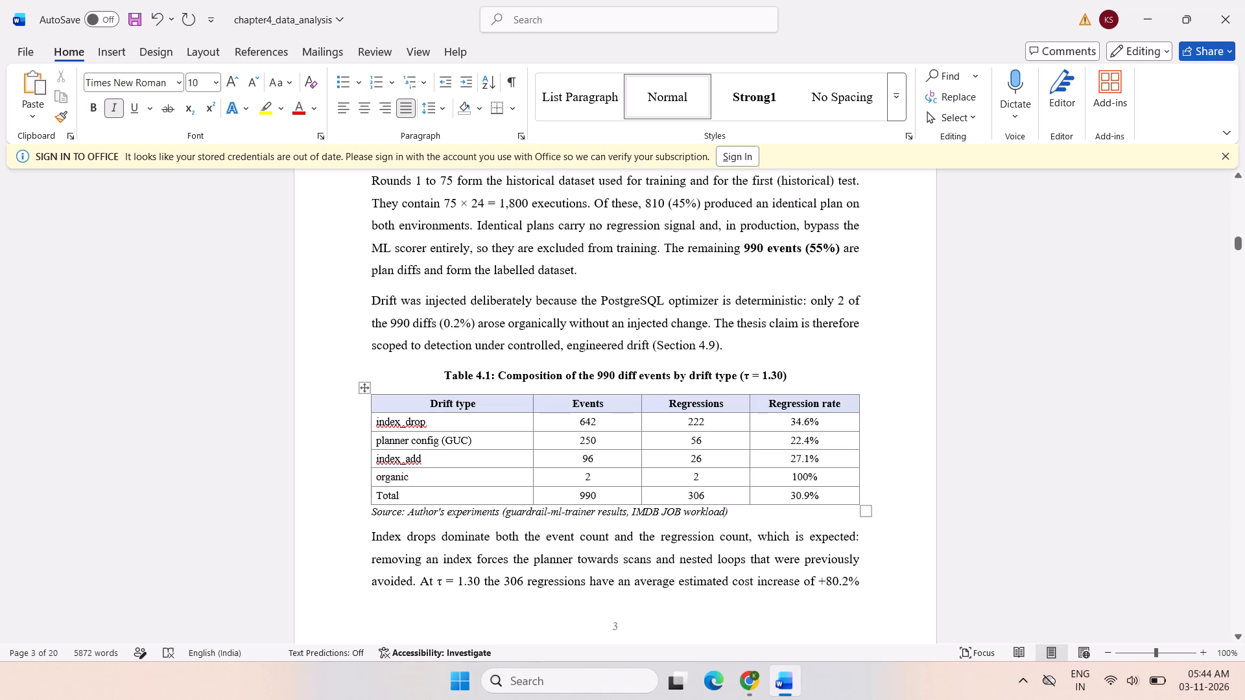
left_click(370, 515)
key("space")
key("space")
key("space")
key("space")
key("space")
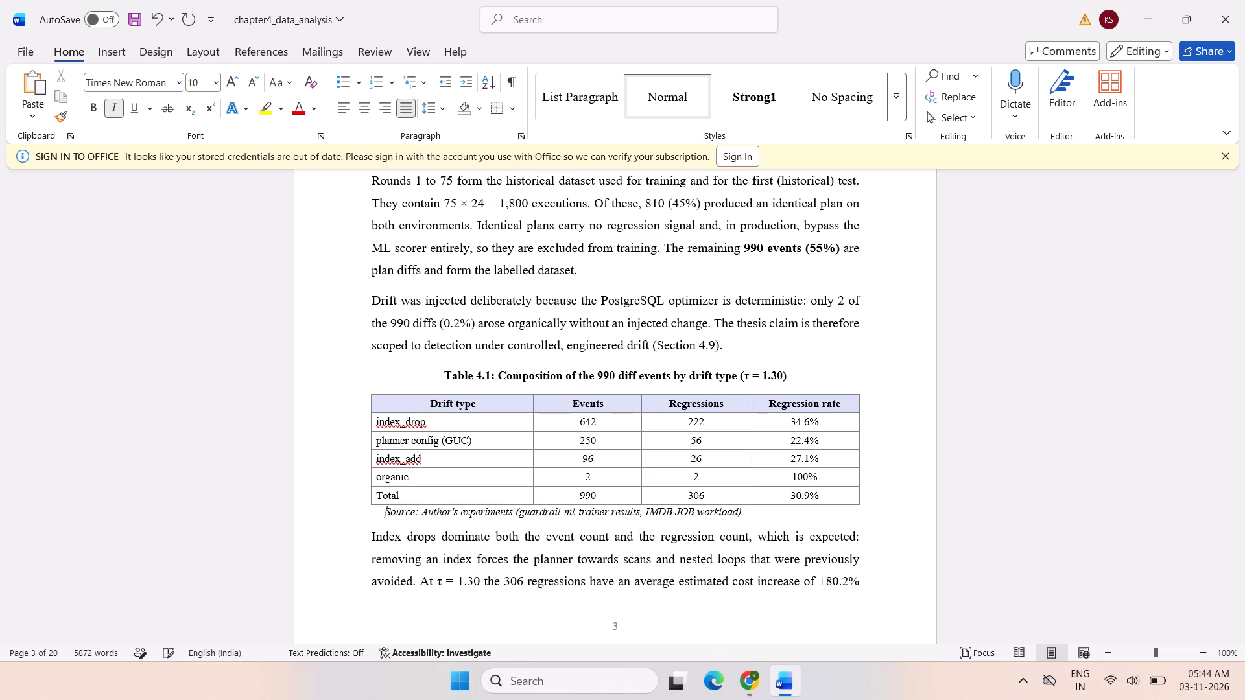
key("space")
key("space")
key("space")
key("space")
key("space")
key("space")
key("space")
key("space")
key("space")
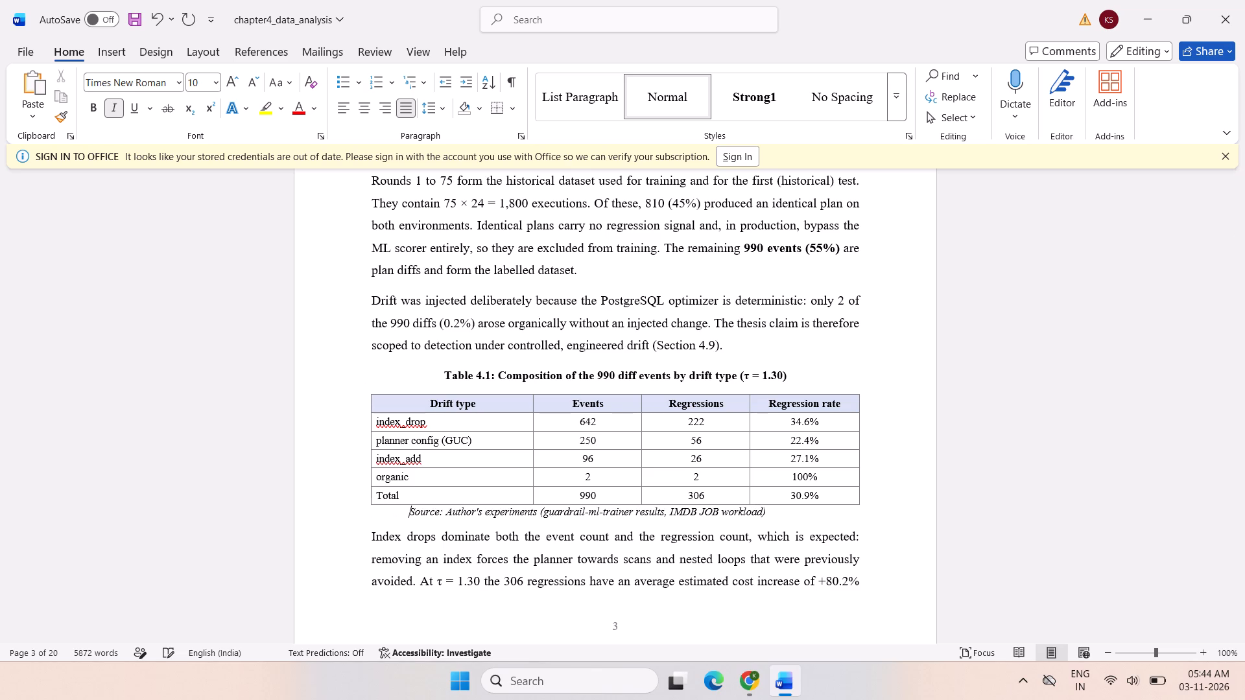
key("space")
key("space")
key("space")
key("space")
key("space")
key("space")
key("space")
key("space")
key("space")
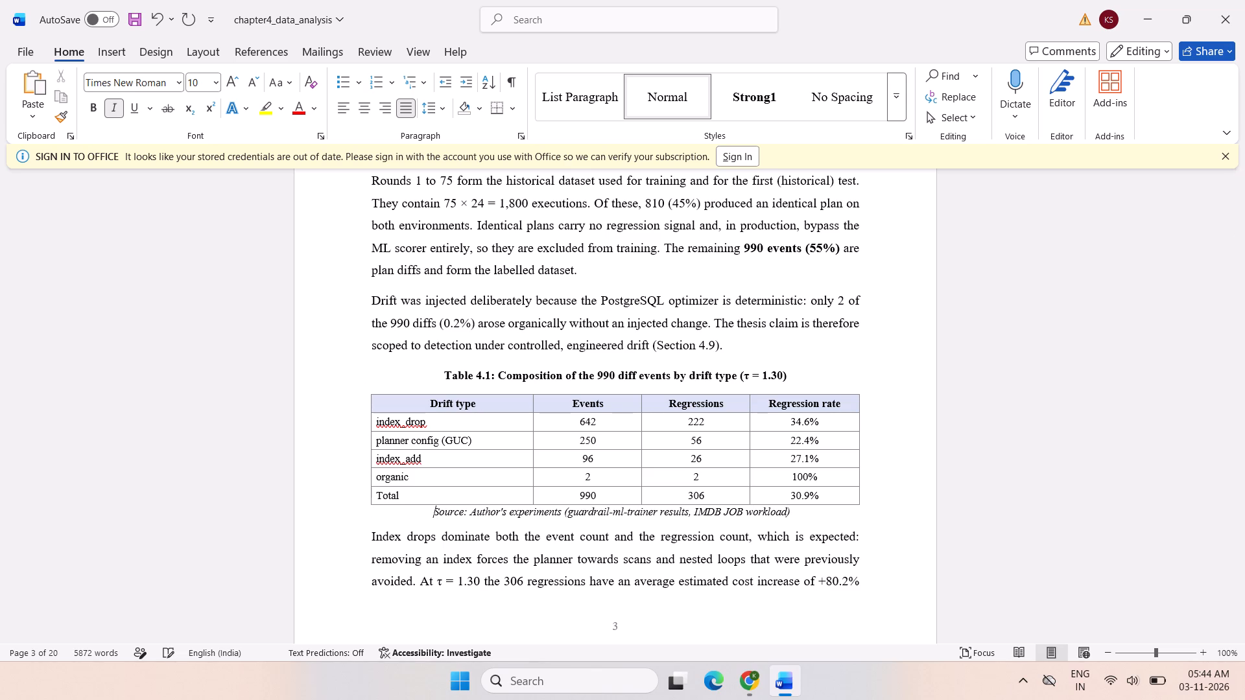
key("space")
key("space")
key("space")
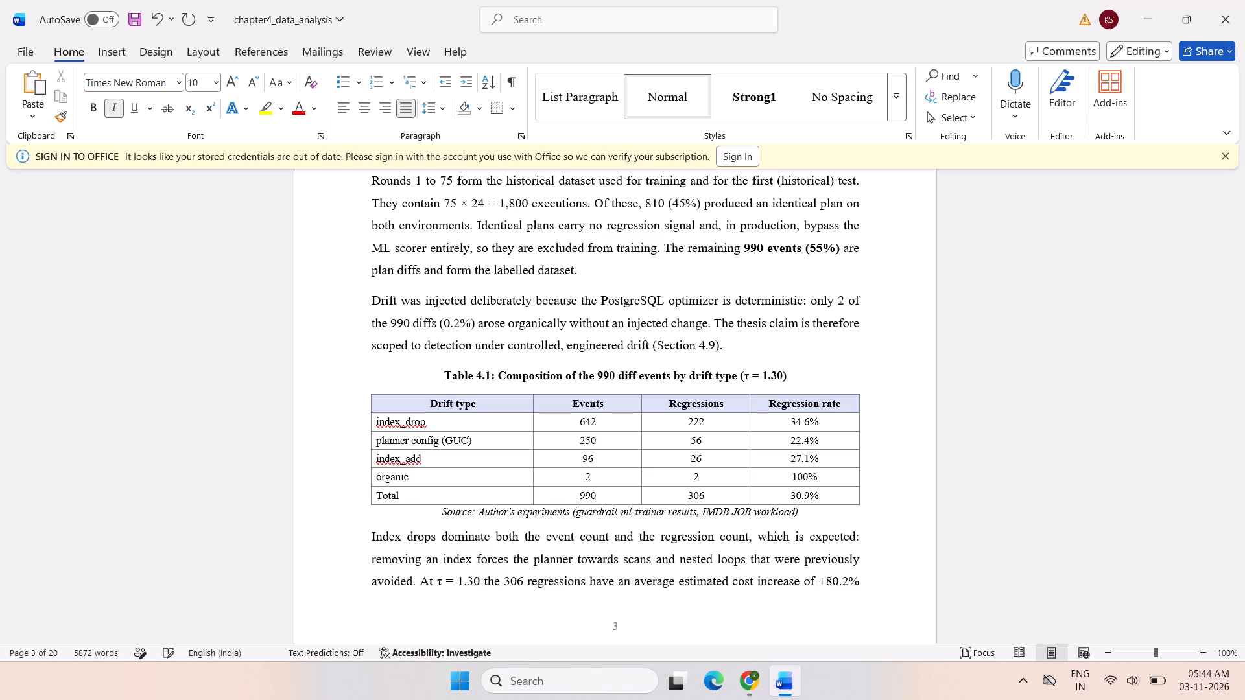
Add 11 leading spaces to the Table 4.2 caption so it sits centred above the table.
scroll(452, 513, "down", 1)
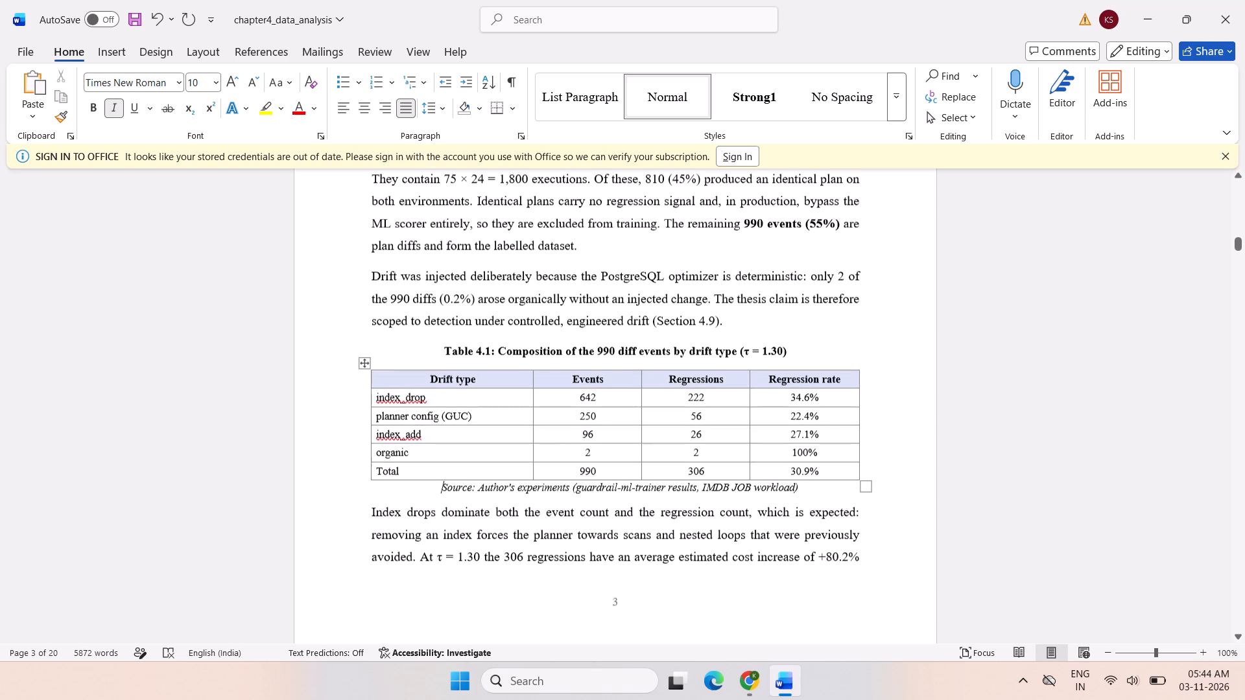
scroll(452, 513, "down", 1)
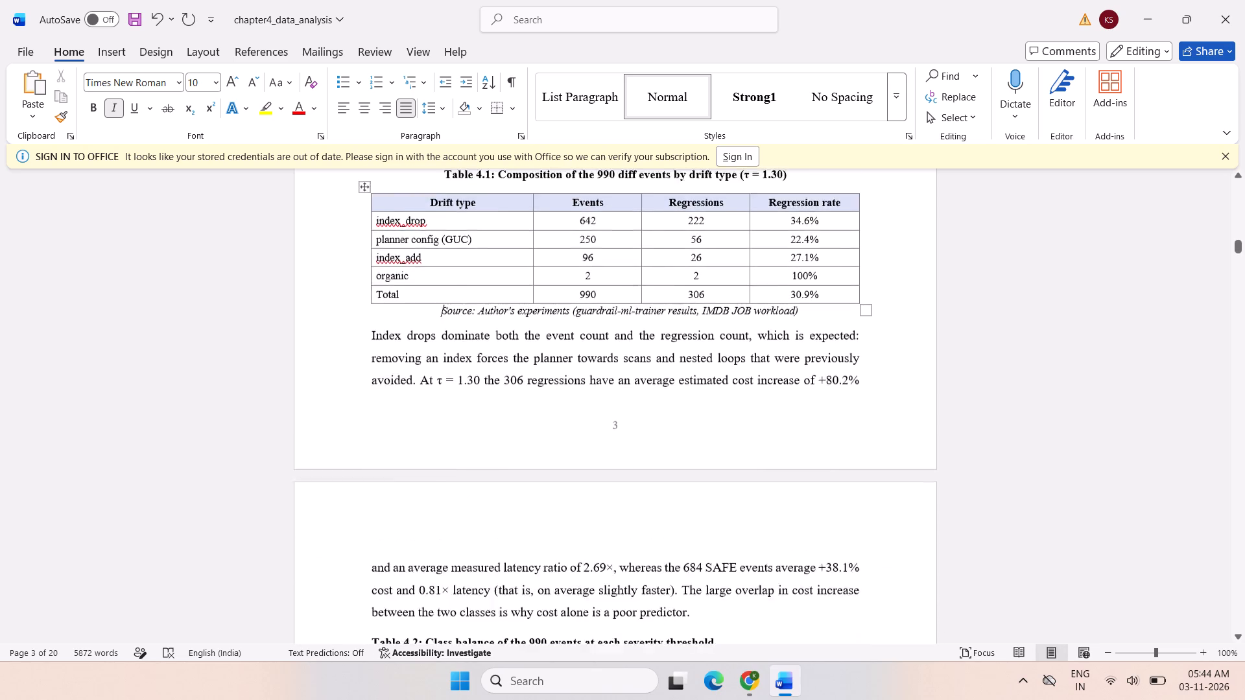
scroll(466, 489, "down", 3)
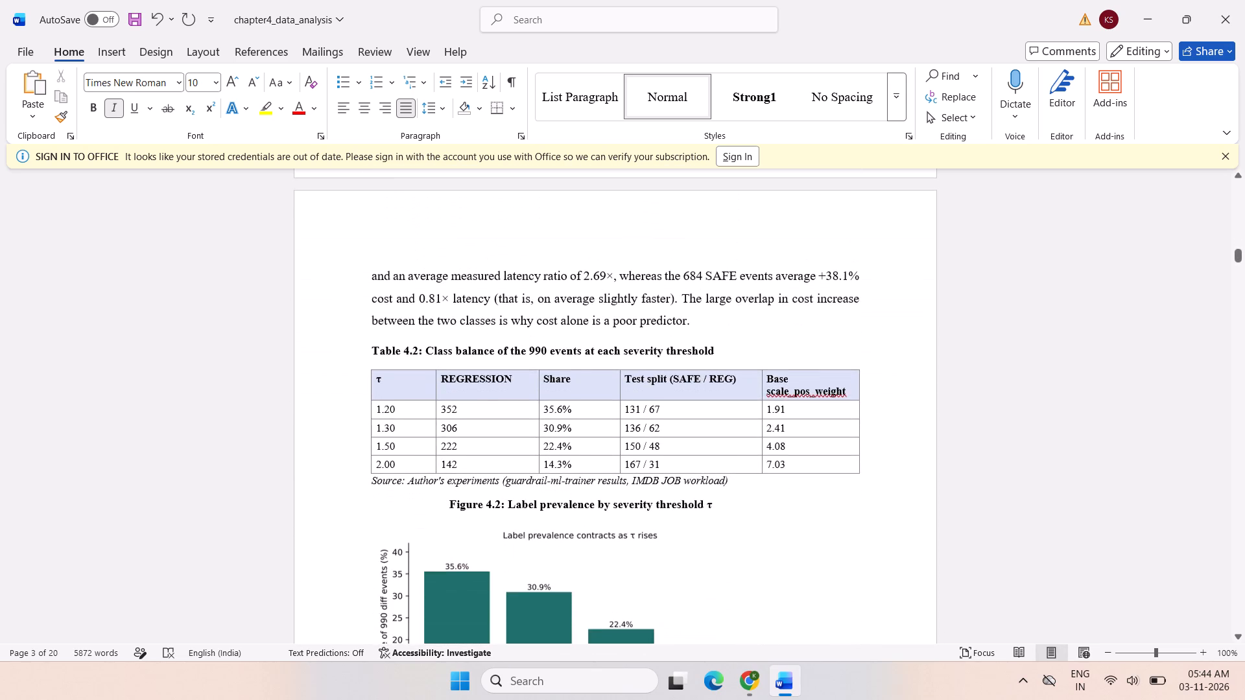
left_click(372, 345)
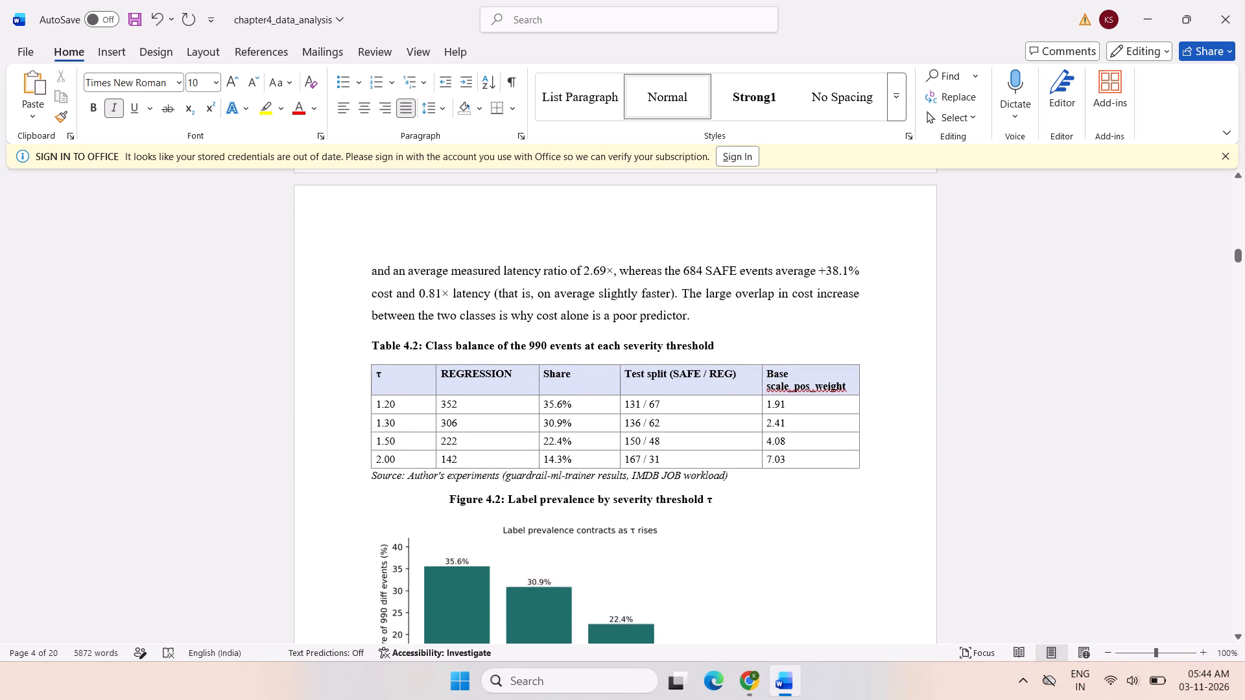
key("space")
key("space")
key("space")
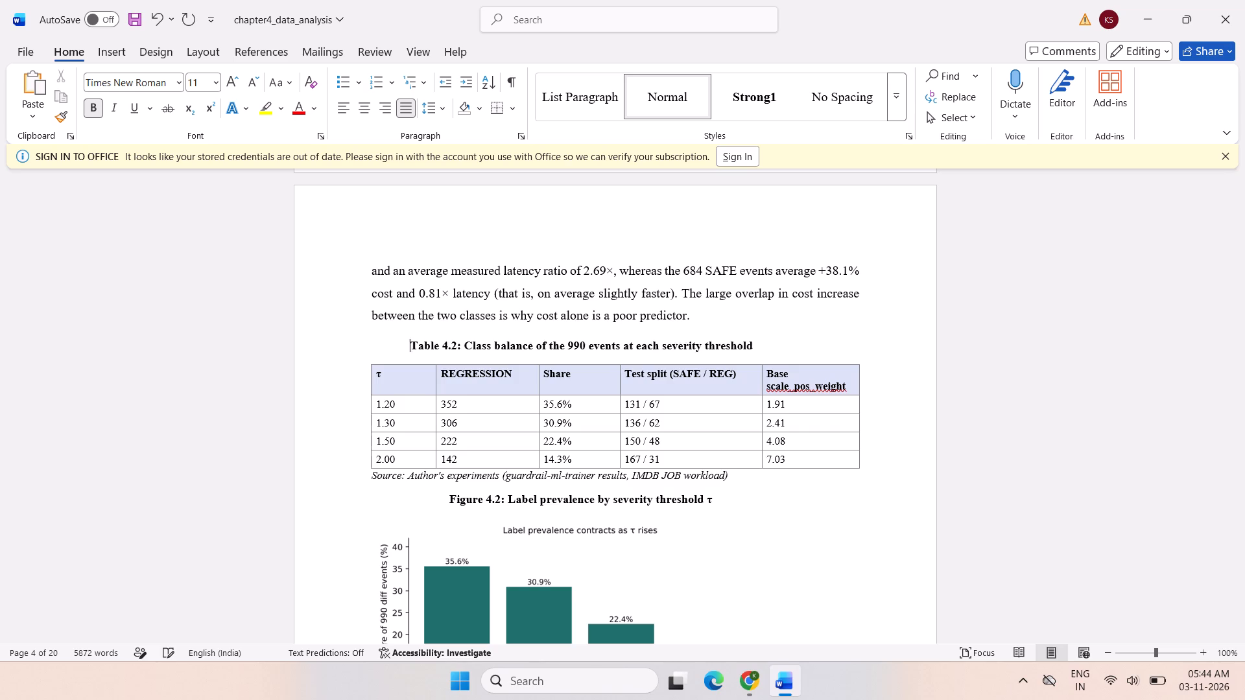
key("space")
key("space")
key("space")
key("space")
key("space")
key("space")
key("space")
key("space")
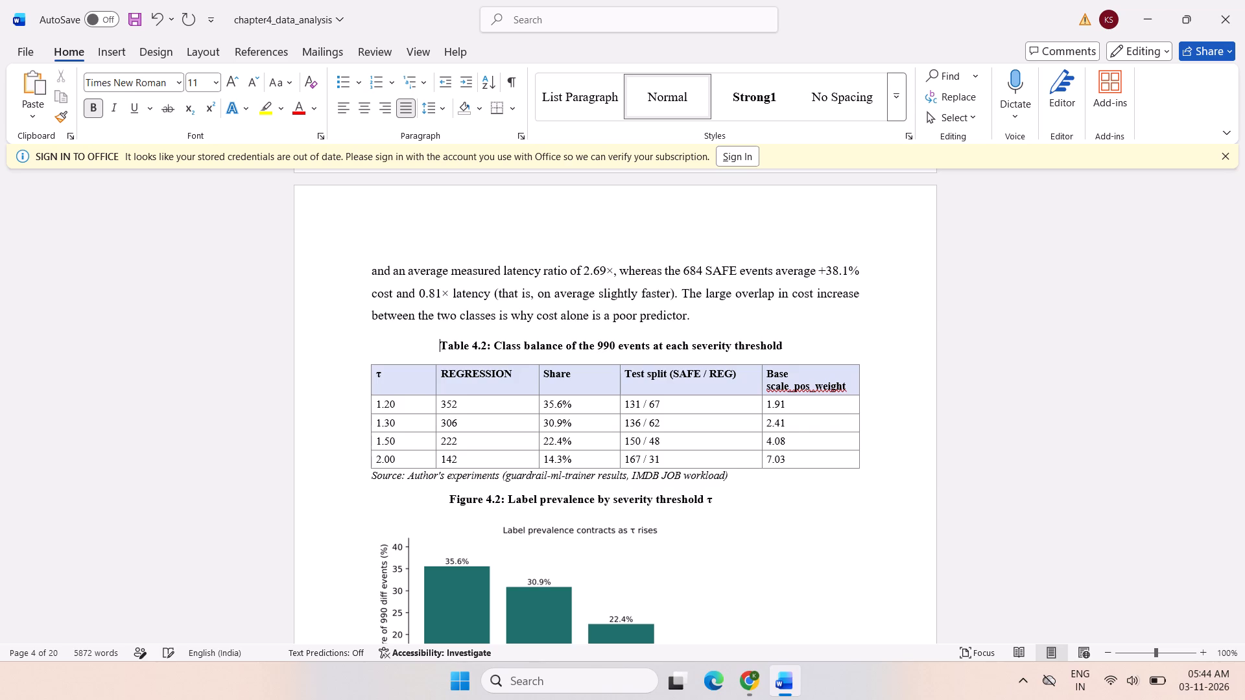
Add one leading space to the Figure 4.2 caption.
left_click(451, 503)
key("space")
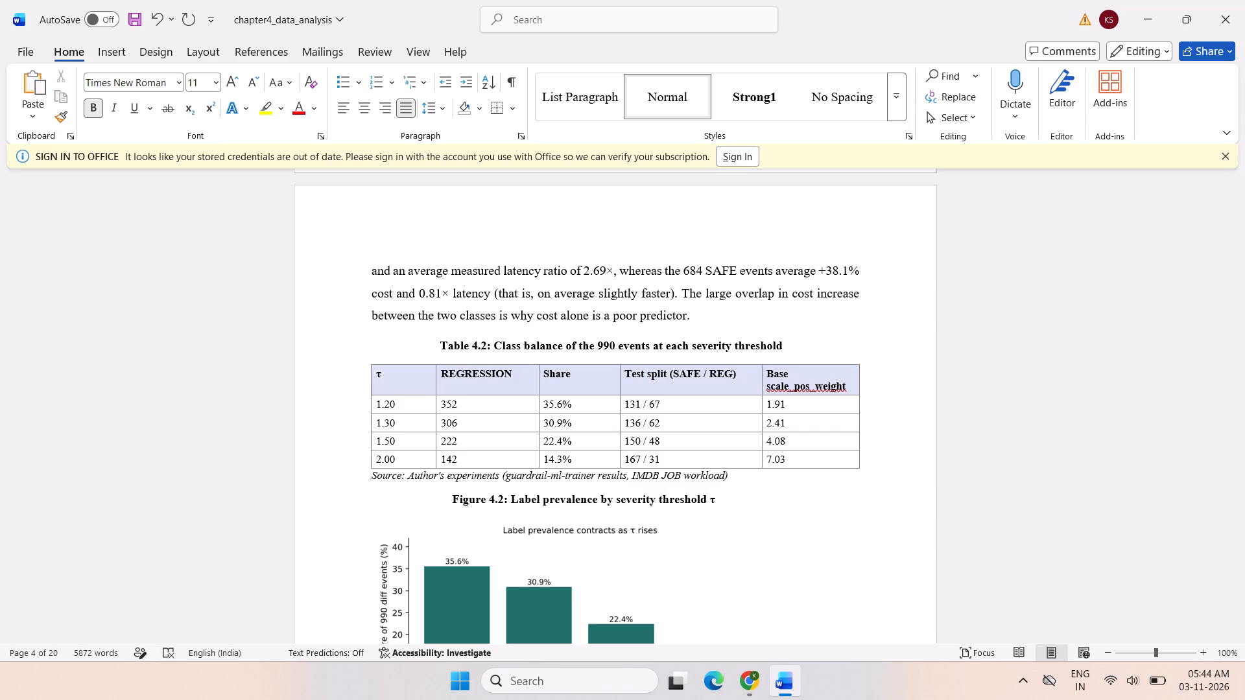
Add 26 leading spaces to the source line below Table 4.2 so it sits centred under the table.
scroll(513, 542, "down", 1)
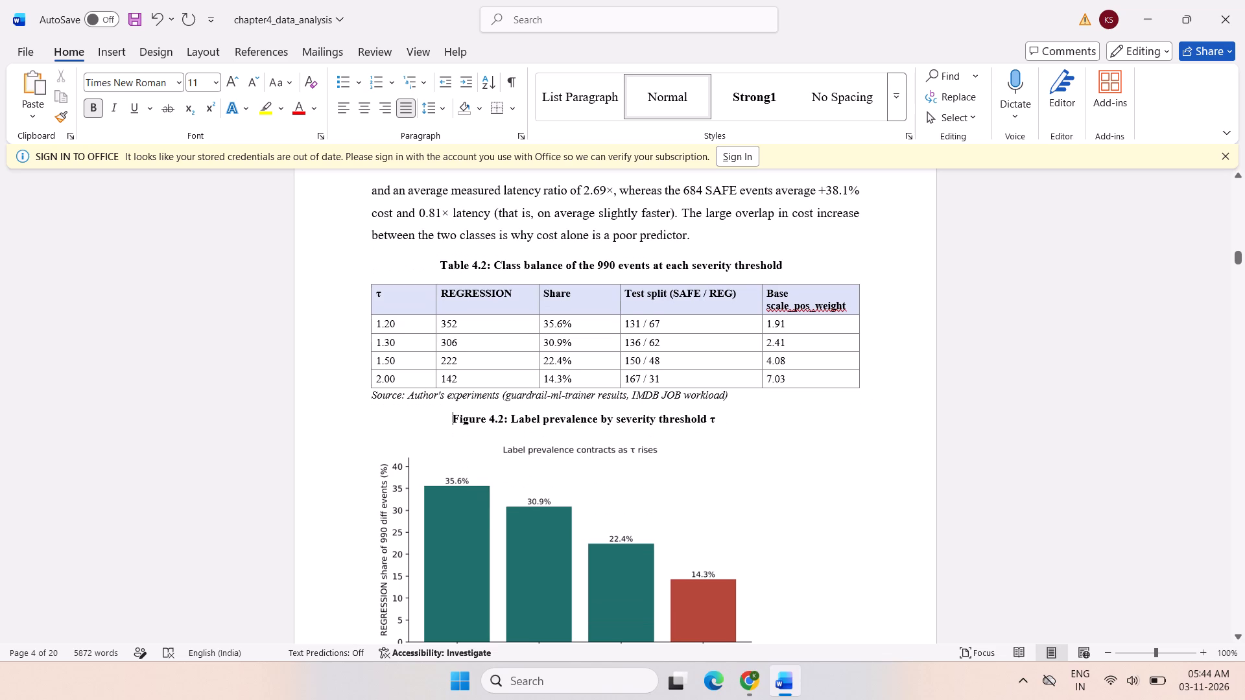
left_click(368, 399)
key("space")
key("space")
key("space")
key("space")
key("space")
key("space")
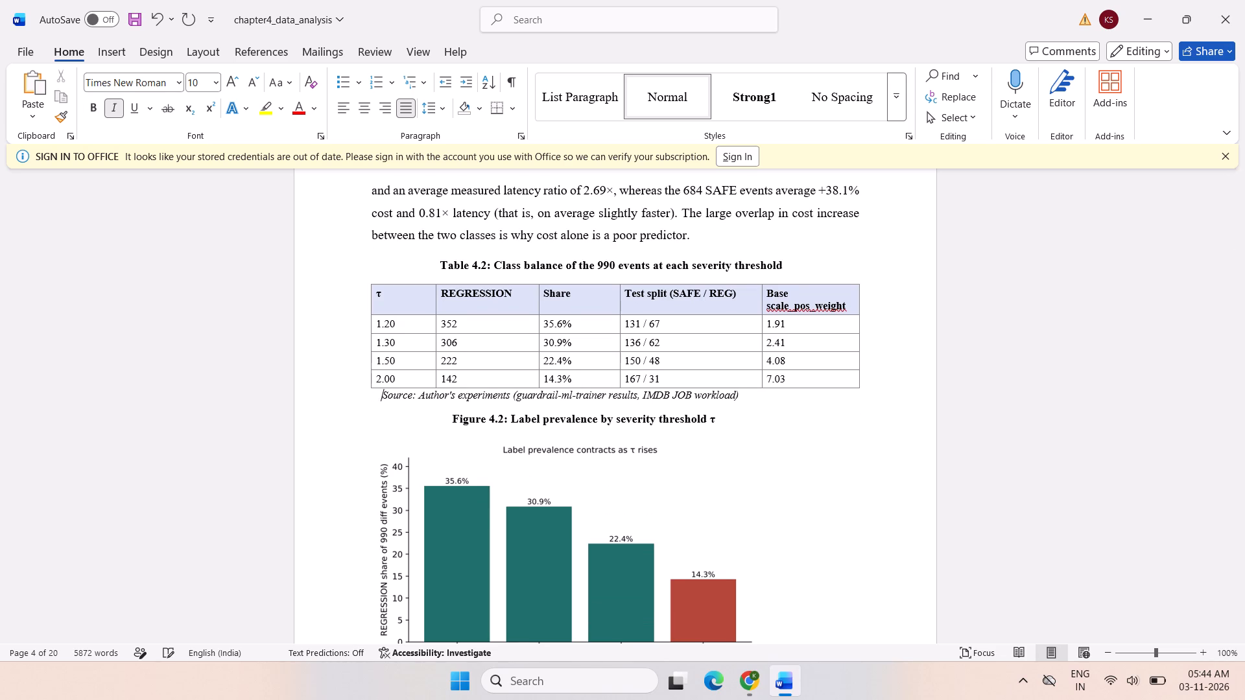
key("space")
key("space")
key("space")
key("space")
key("space")
key("space")
key("space")
key("space")
key("space")
key("space")
key("space")
key("space")
key("space")
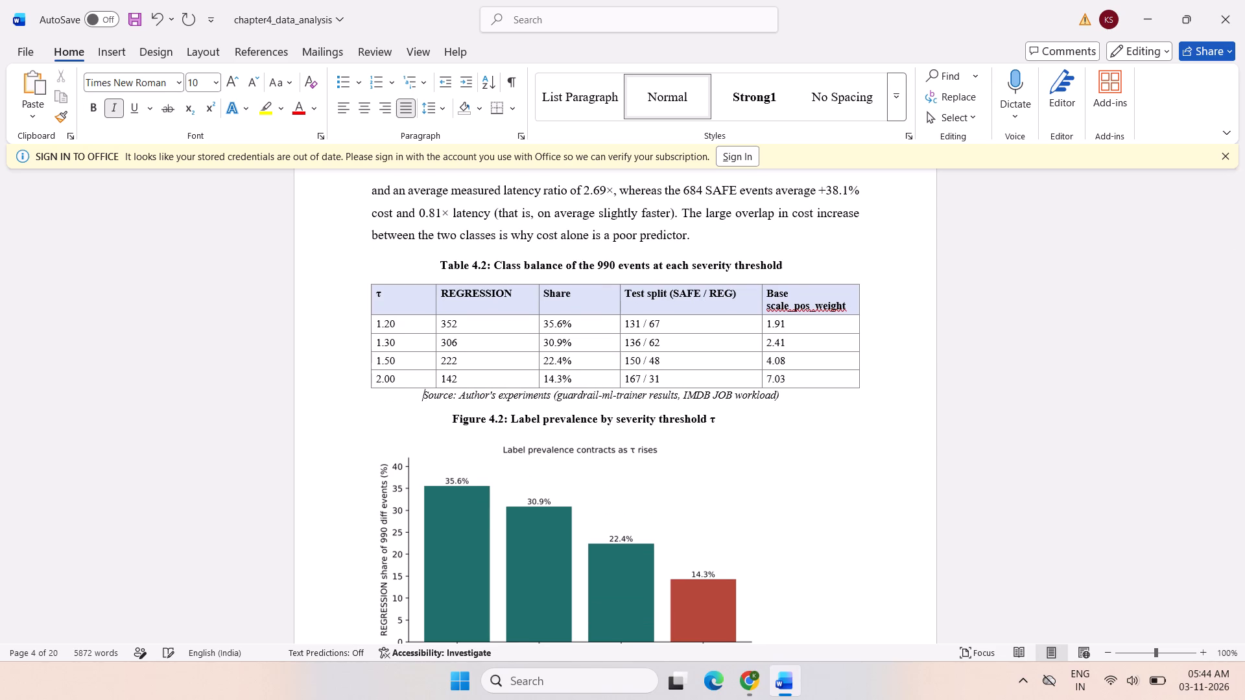
key("space")
key("space")
key("space")
key("space")
key("space")
key("space")
key("space")
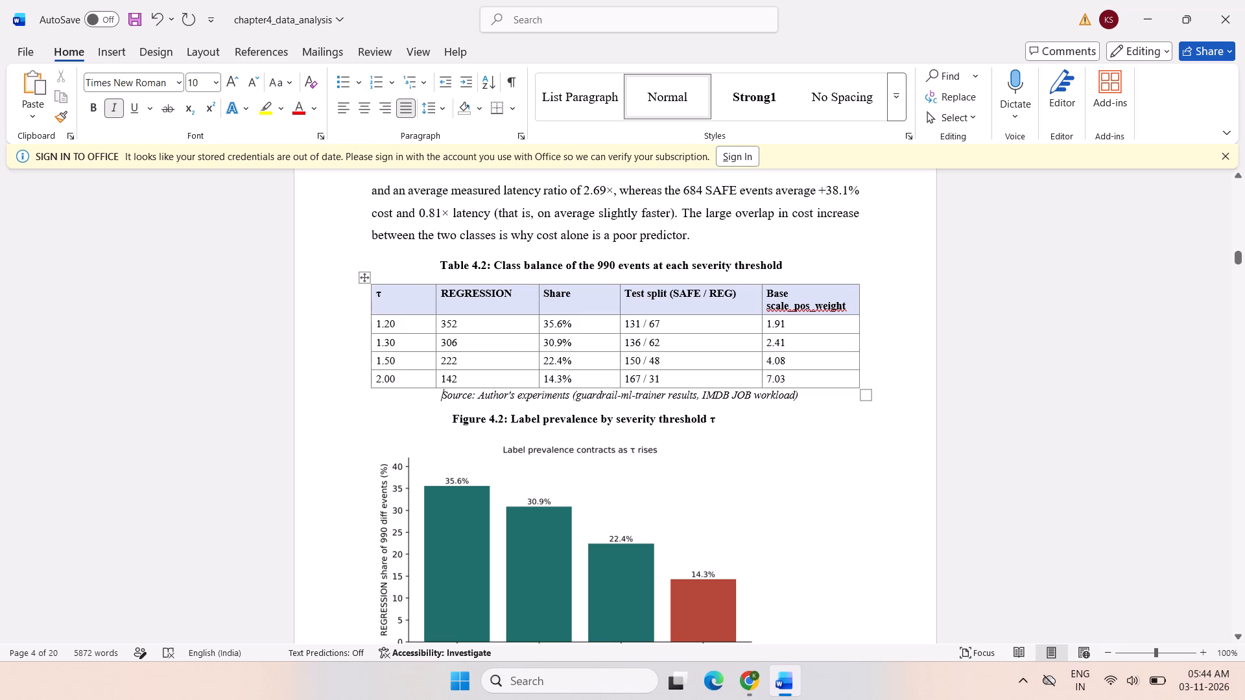
Centre the text in the header row of Table 4.2.
left_click(383, 297)
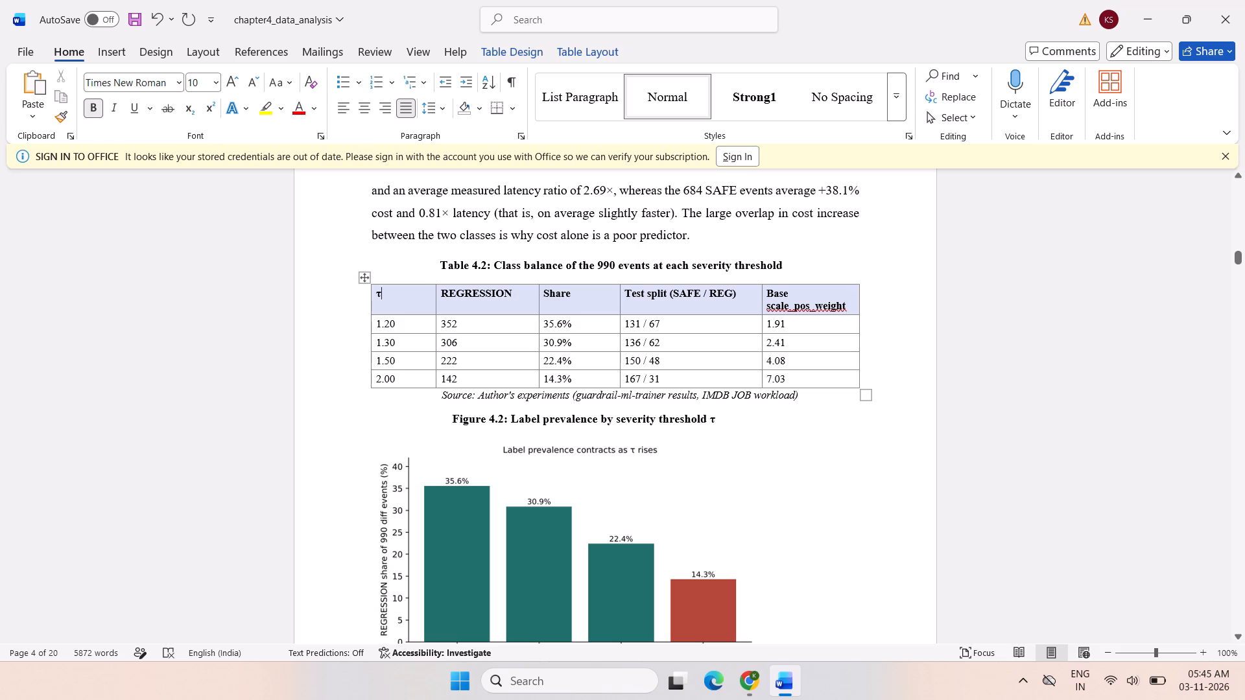
left_click(363, 279)
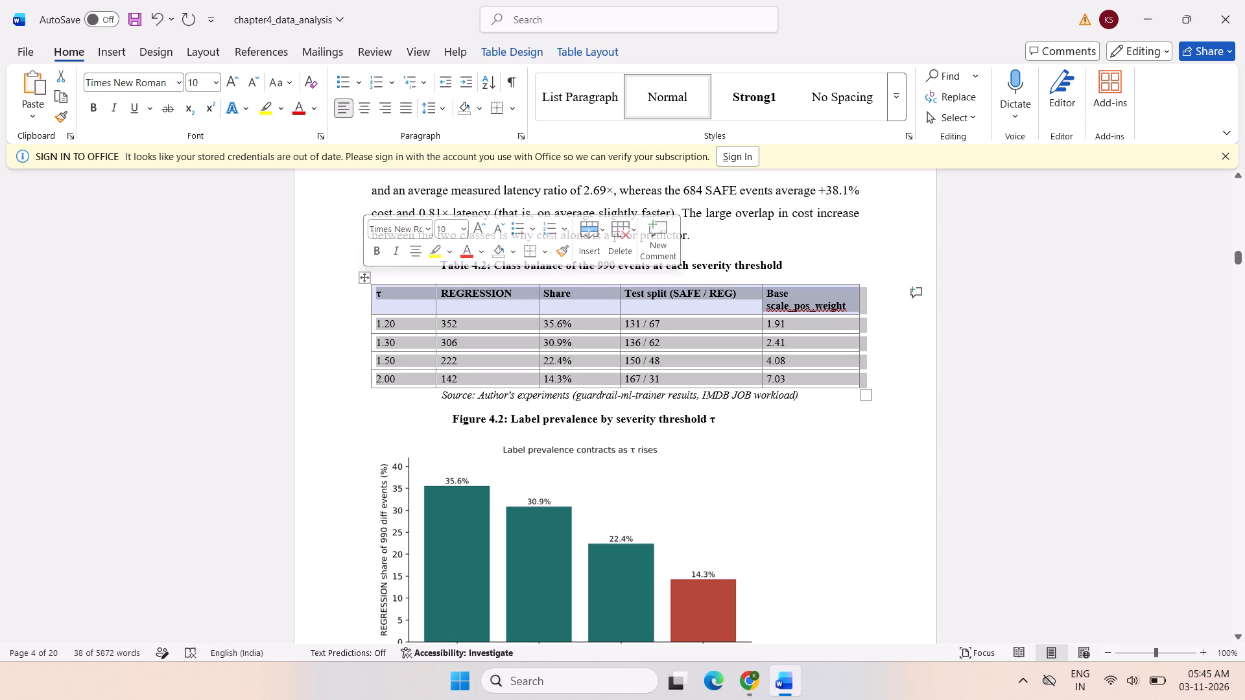
left_click(378, 293)
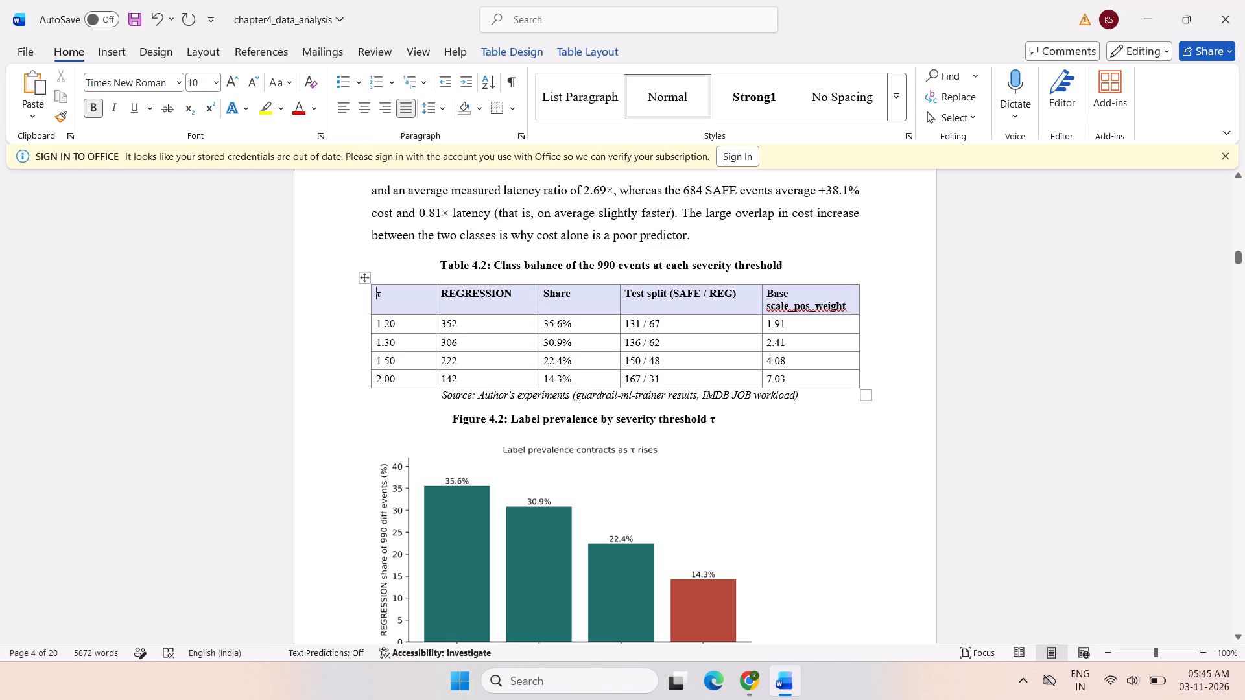
left_click_drag(375, 294, 794, 299)
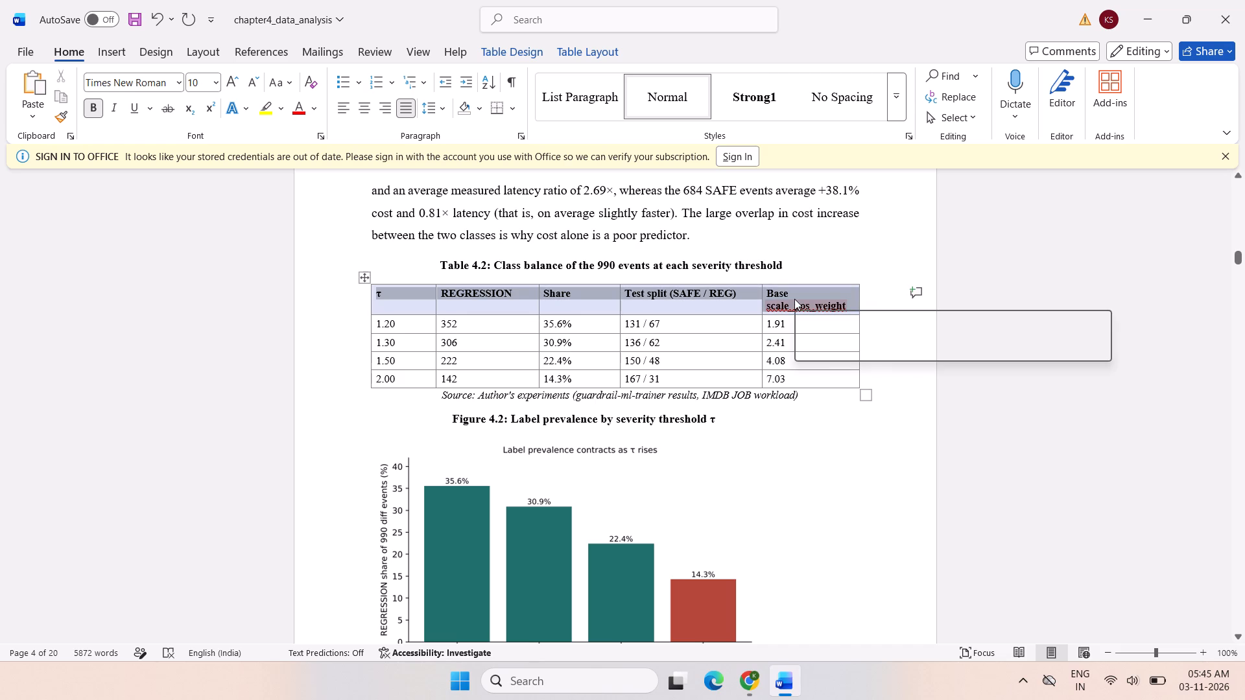
left_click(363, 113)
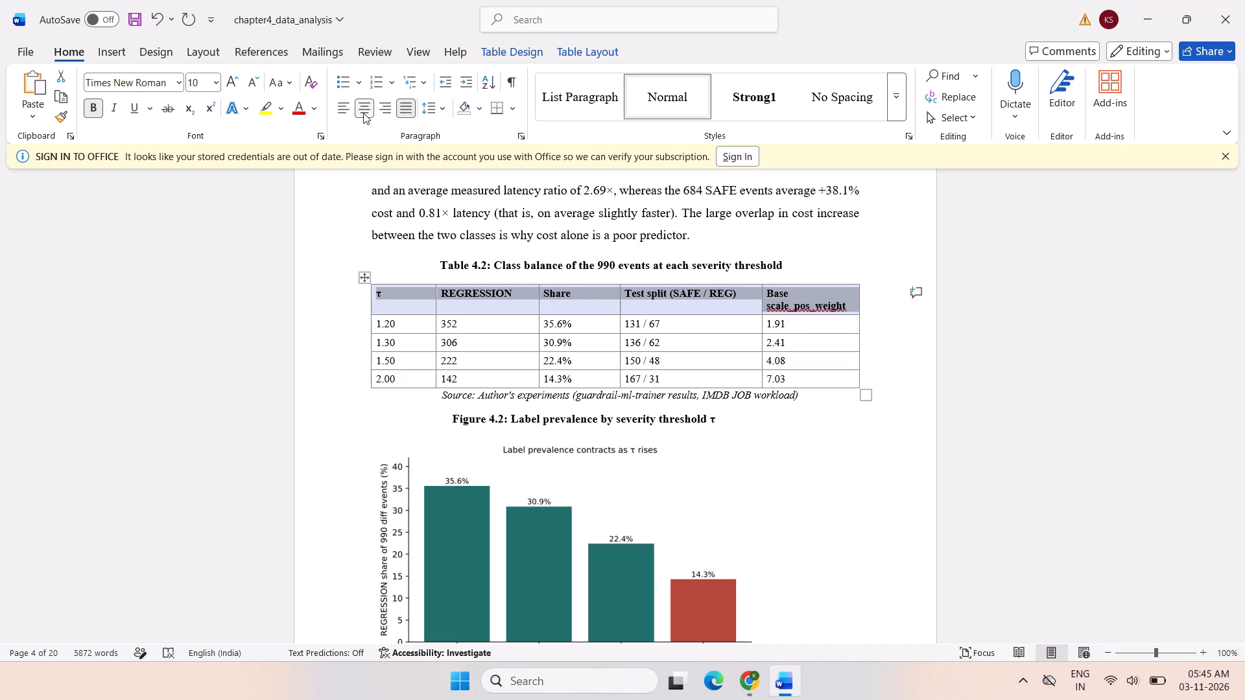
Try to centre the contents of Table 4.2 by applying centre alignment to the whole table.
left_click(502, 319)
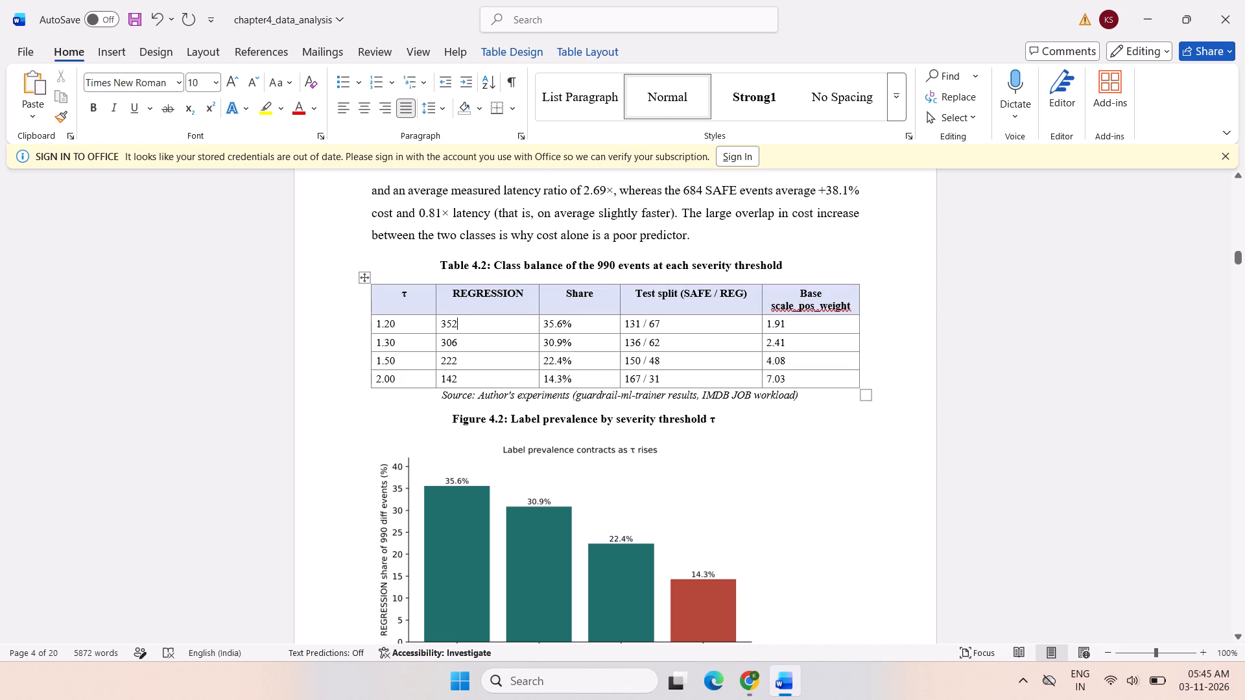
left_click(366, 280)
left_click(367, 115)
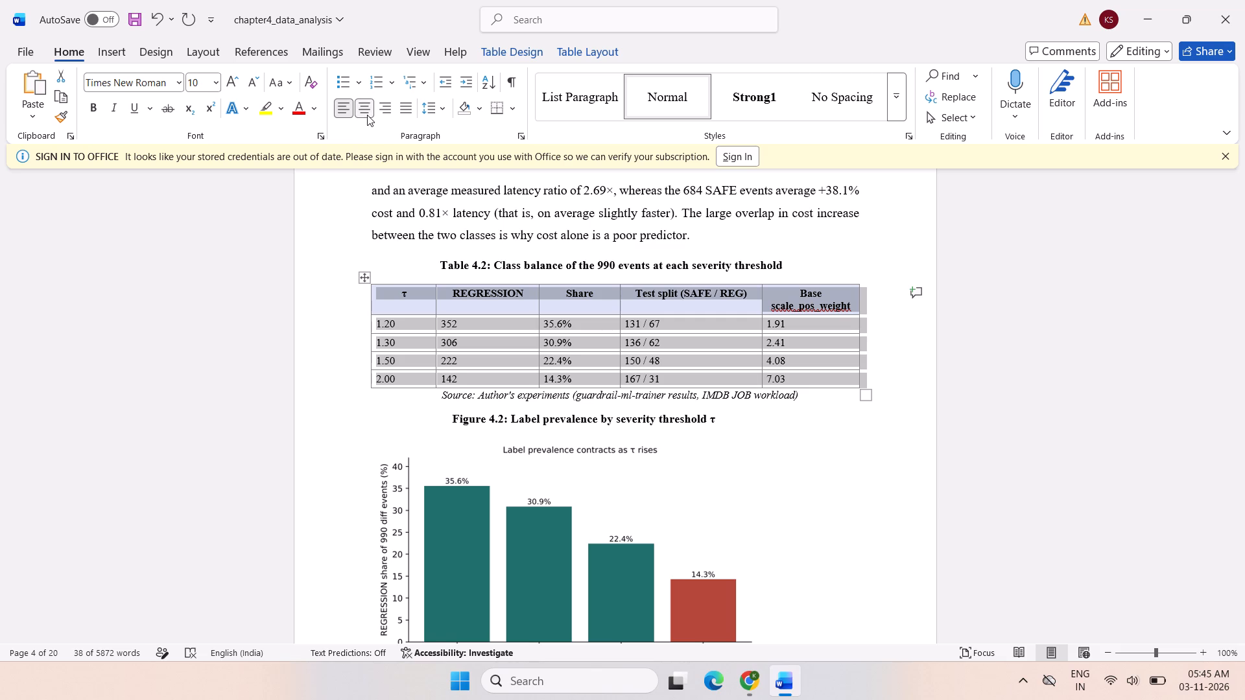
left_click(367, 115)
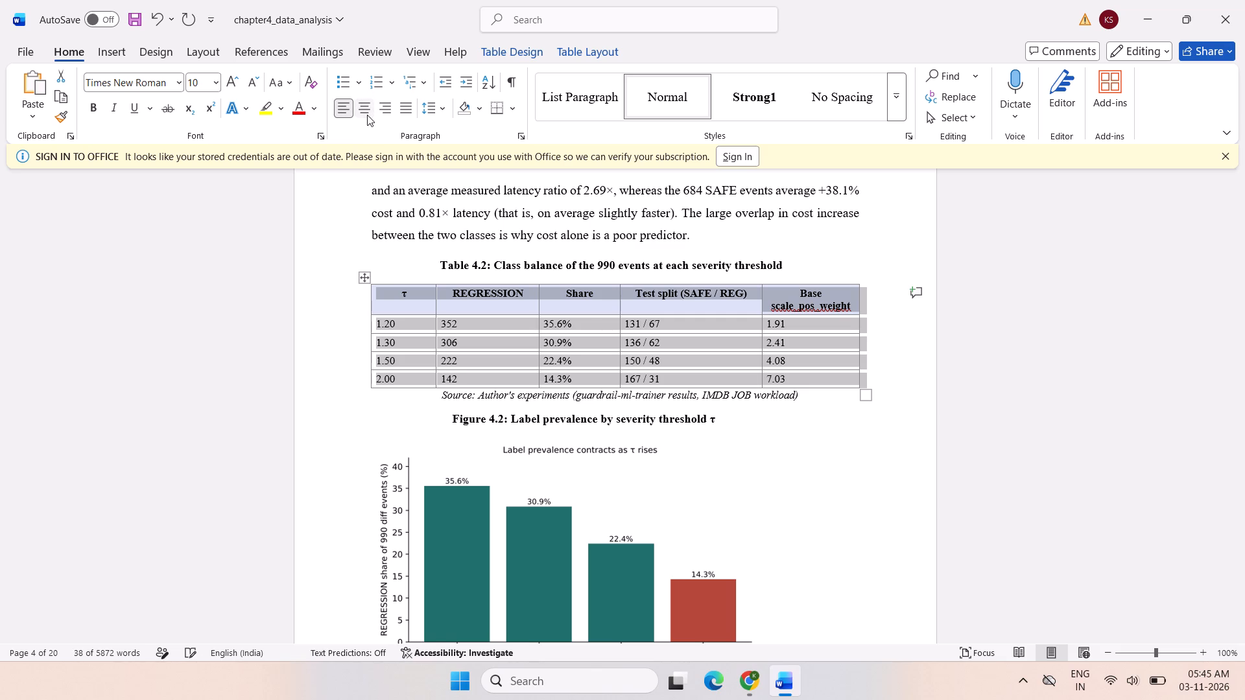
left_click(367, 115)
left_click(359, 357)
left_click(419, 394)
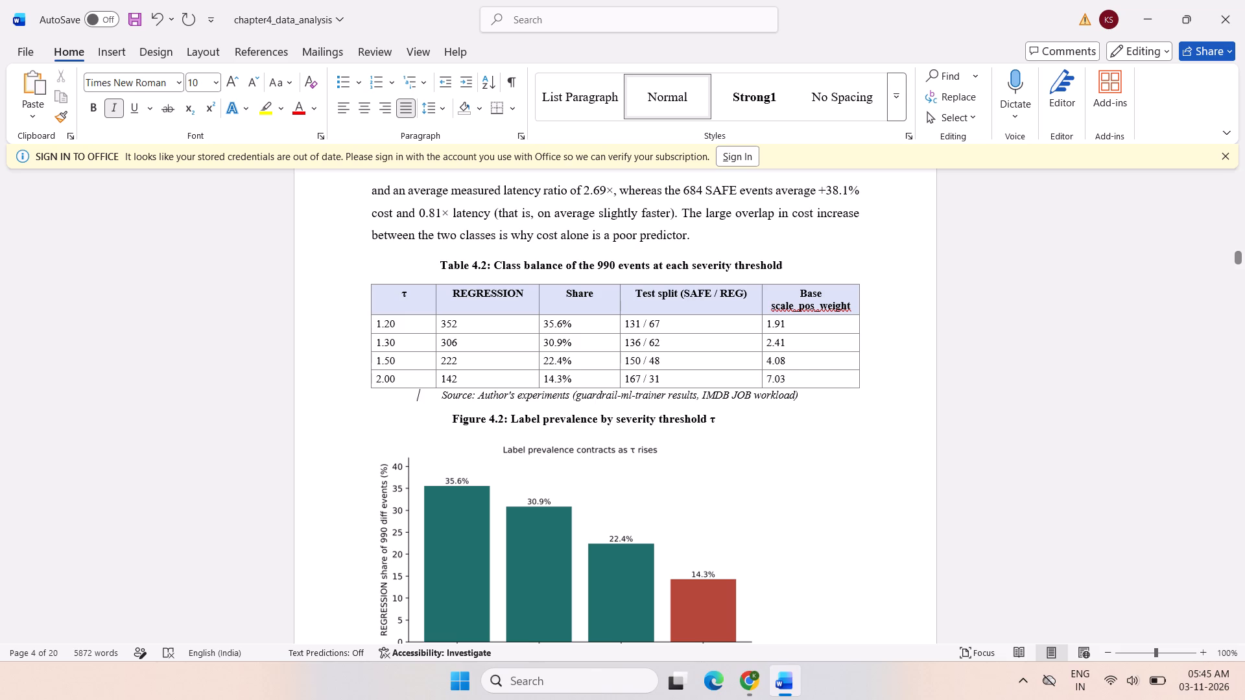
Centre the text in all body cells of Table 4.2, starting with the τ column and continuing with the remaining columns.
left_click_drag(407, 382, 379, 328)
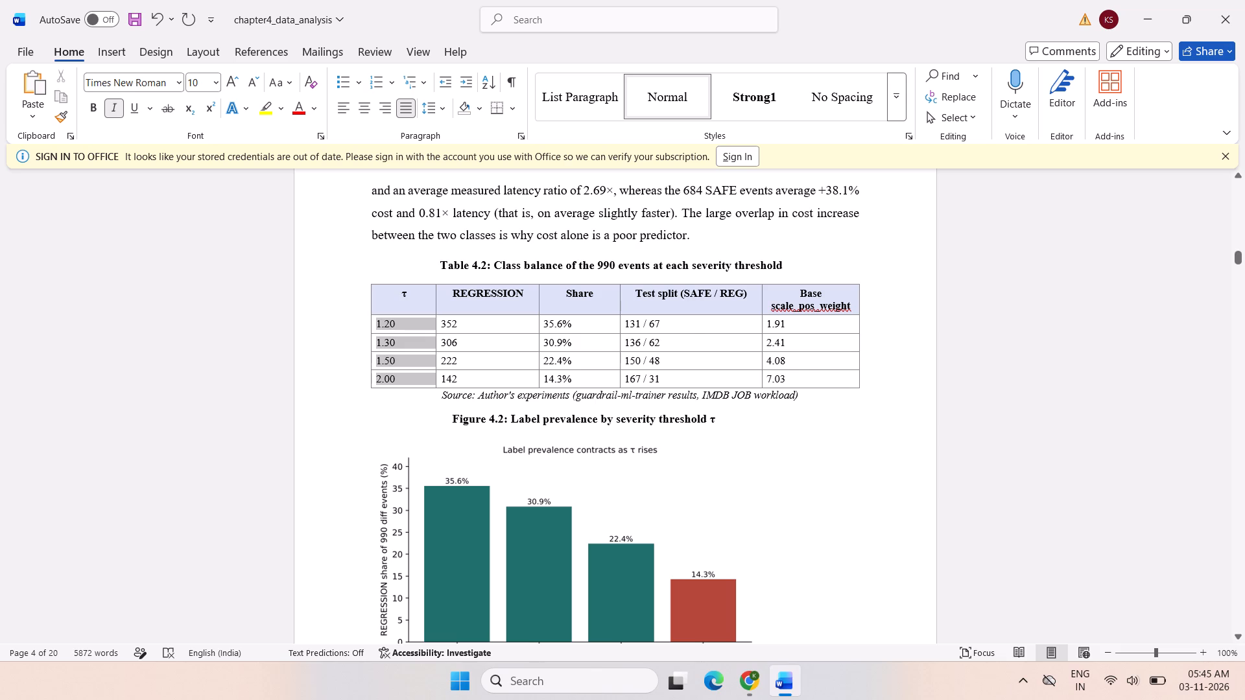
left_click_drag(379, 328, 378, 329)
left_click(362, 106)
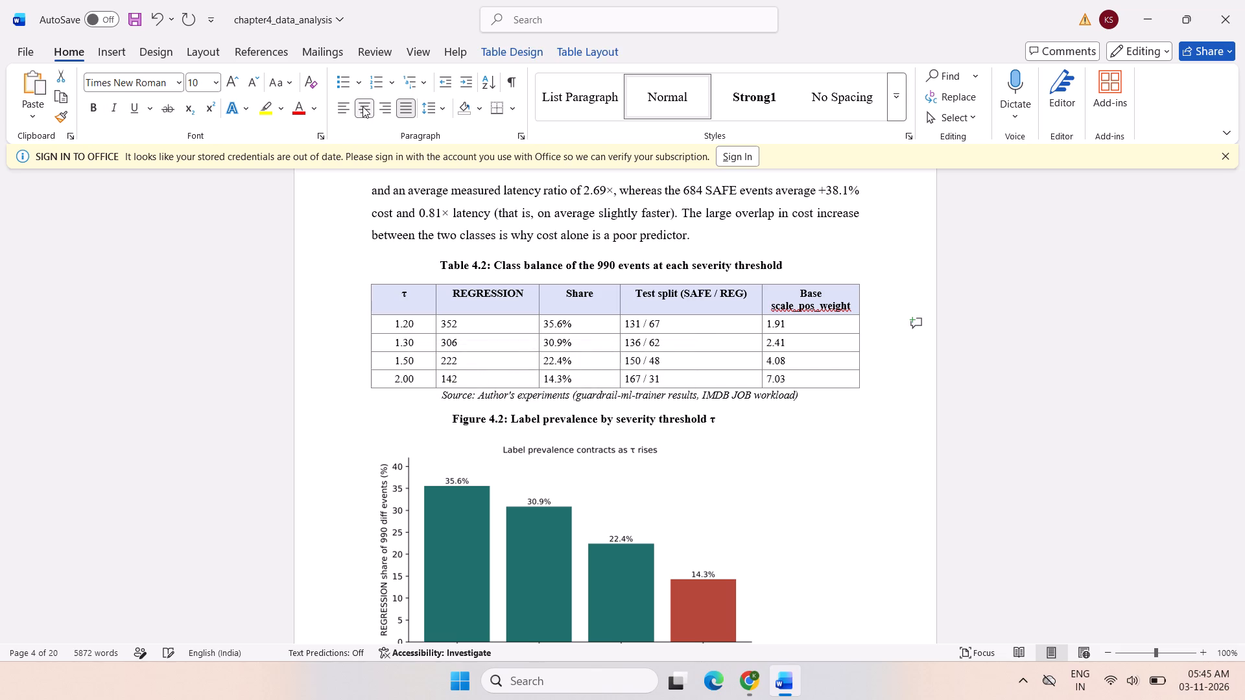
left_click_drag(814, 380, 447, 323)
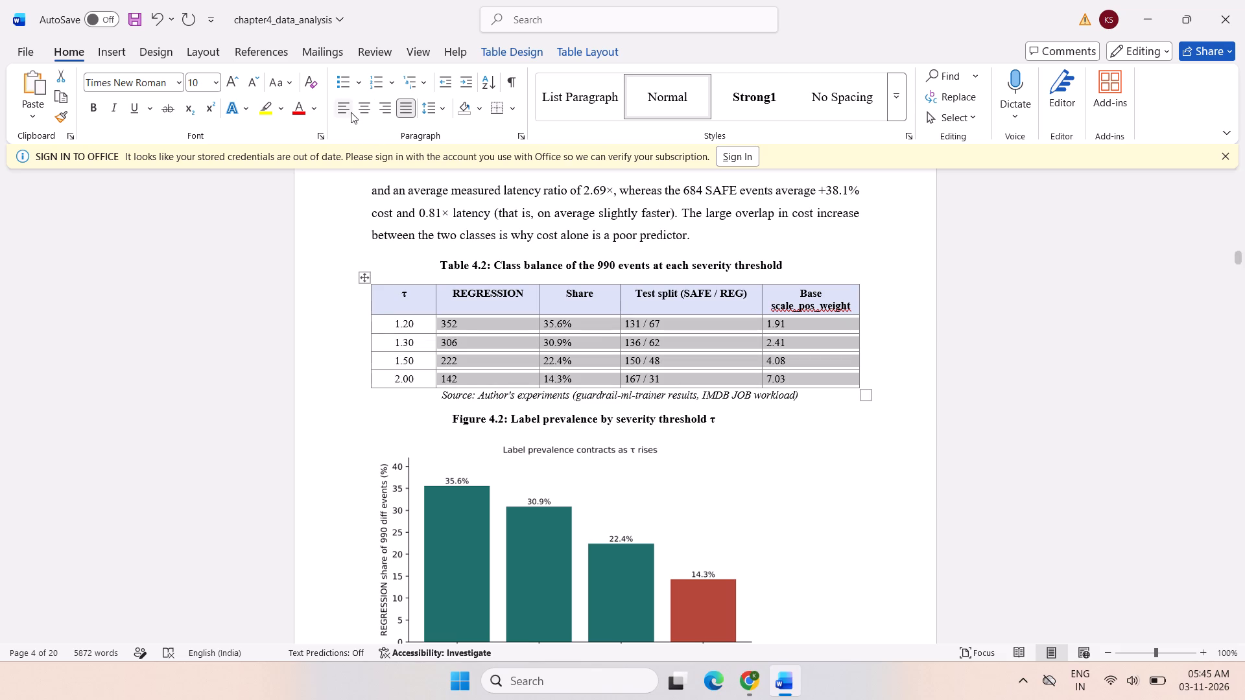
left_click(361, 115)
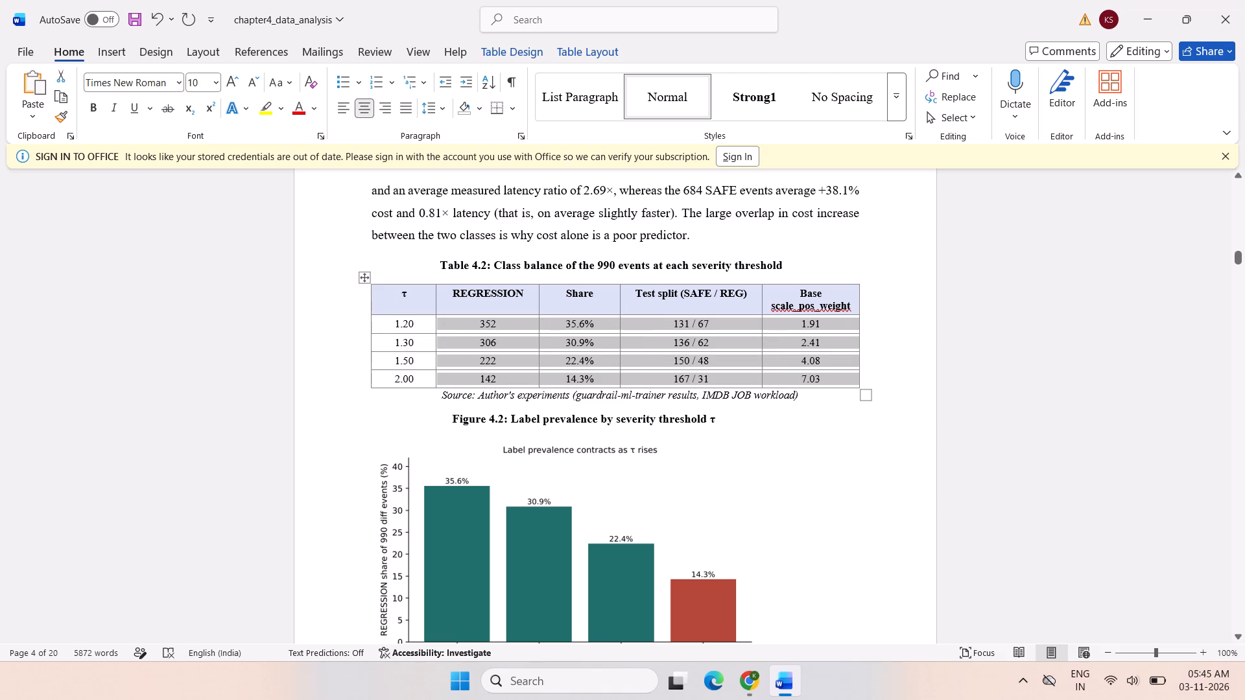
left_click(879, 517)
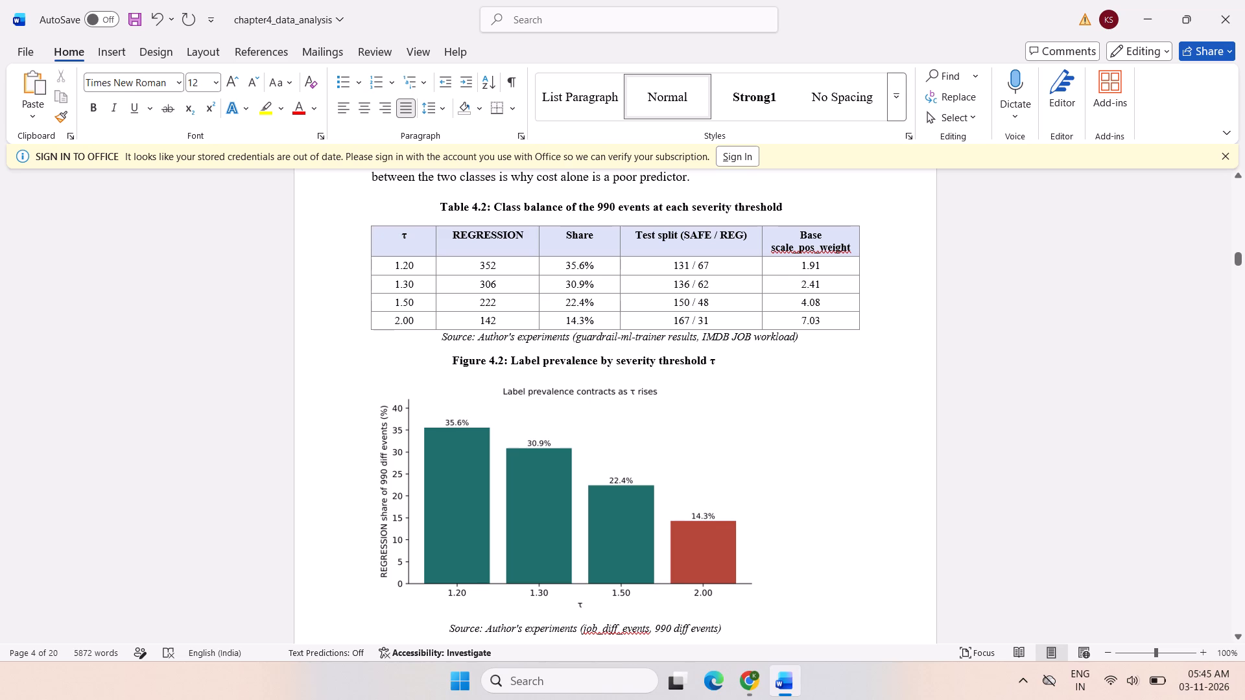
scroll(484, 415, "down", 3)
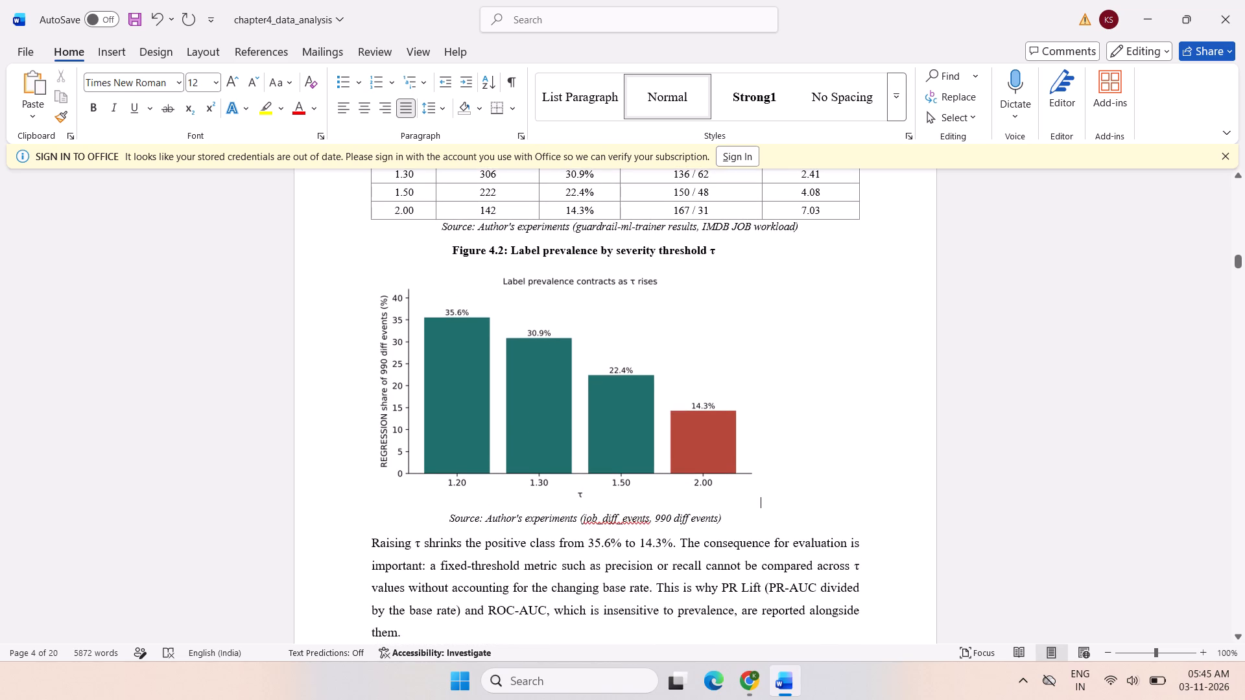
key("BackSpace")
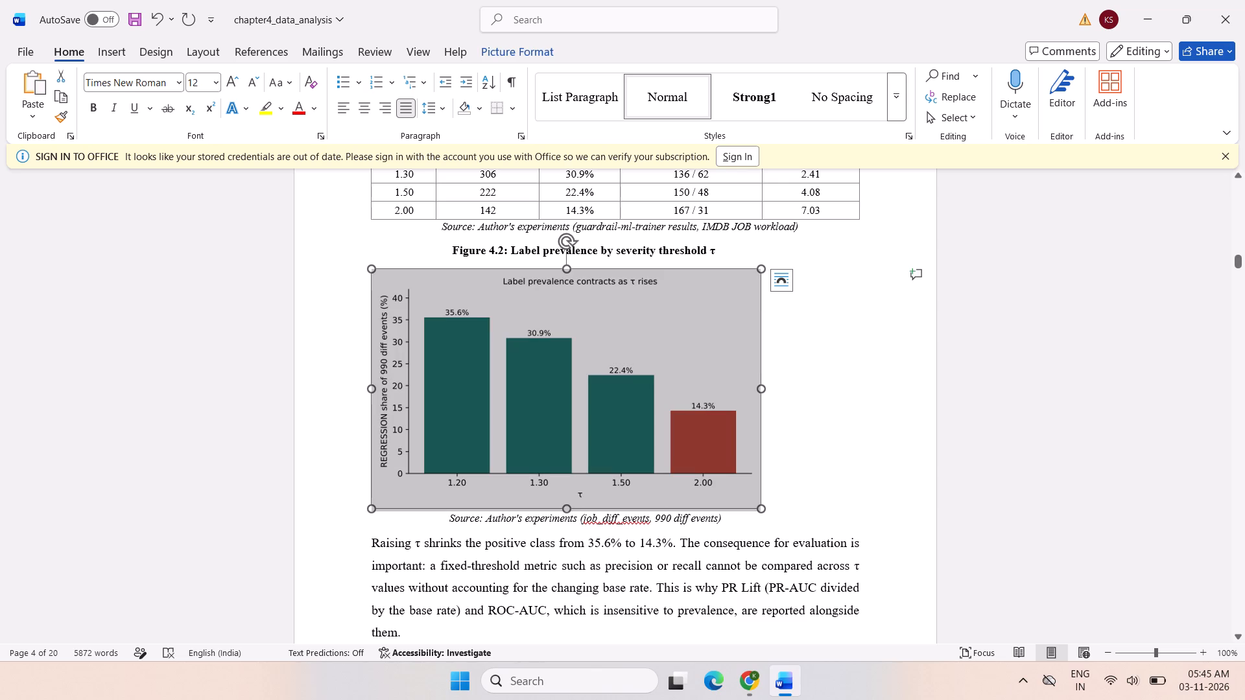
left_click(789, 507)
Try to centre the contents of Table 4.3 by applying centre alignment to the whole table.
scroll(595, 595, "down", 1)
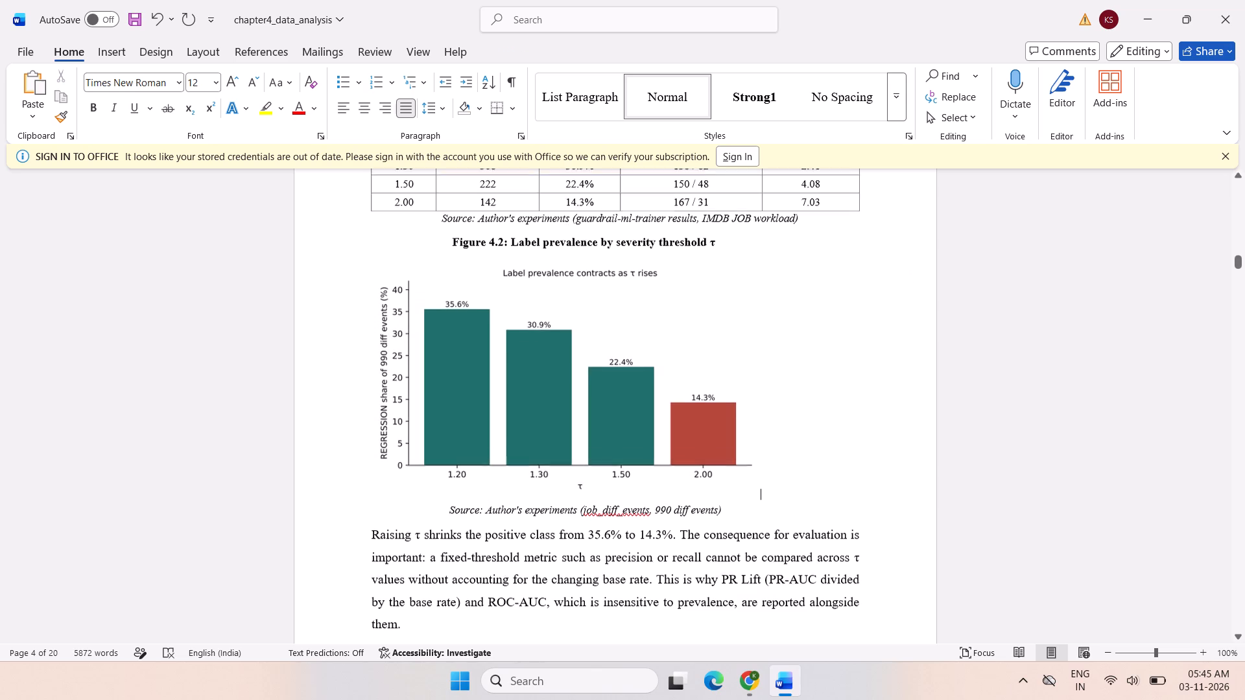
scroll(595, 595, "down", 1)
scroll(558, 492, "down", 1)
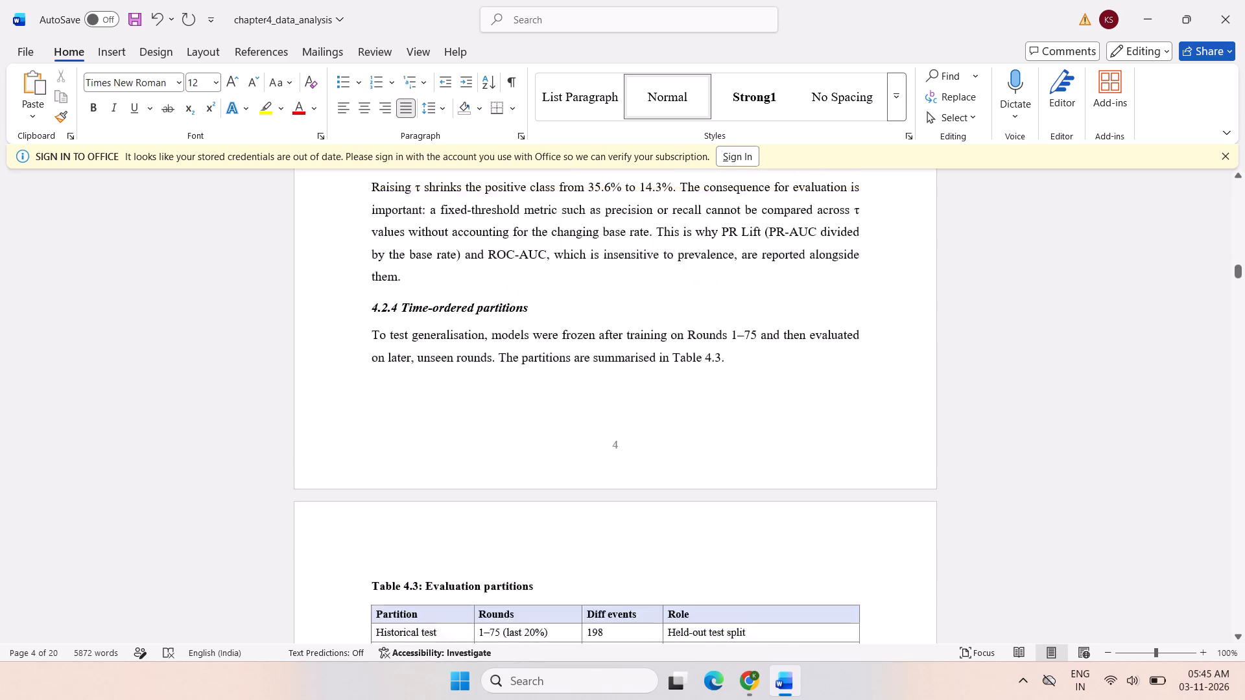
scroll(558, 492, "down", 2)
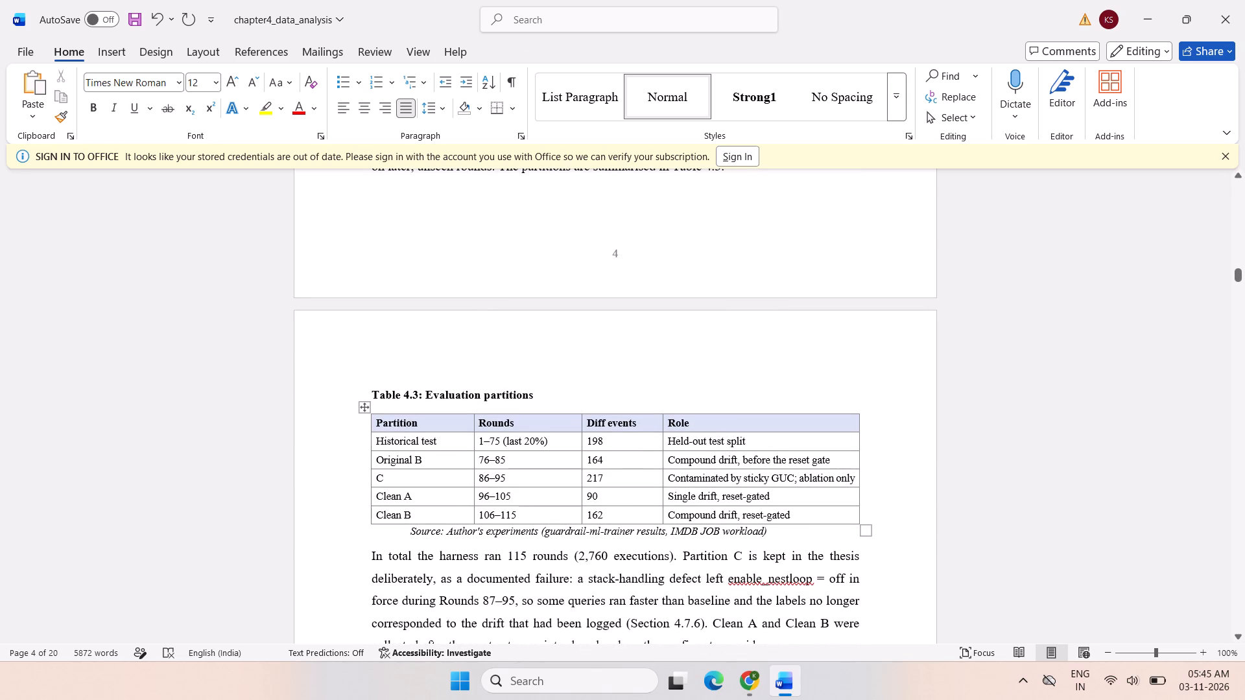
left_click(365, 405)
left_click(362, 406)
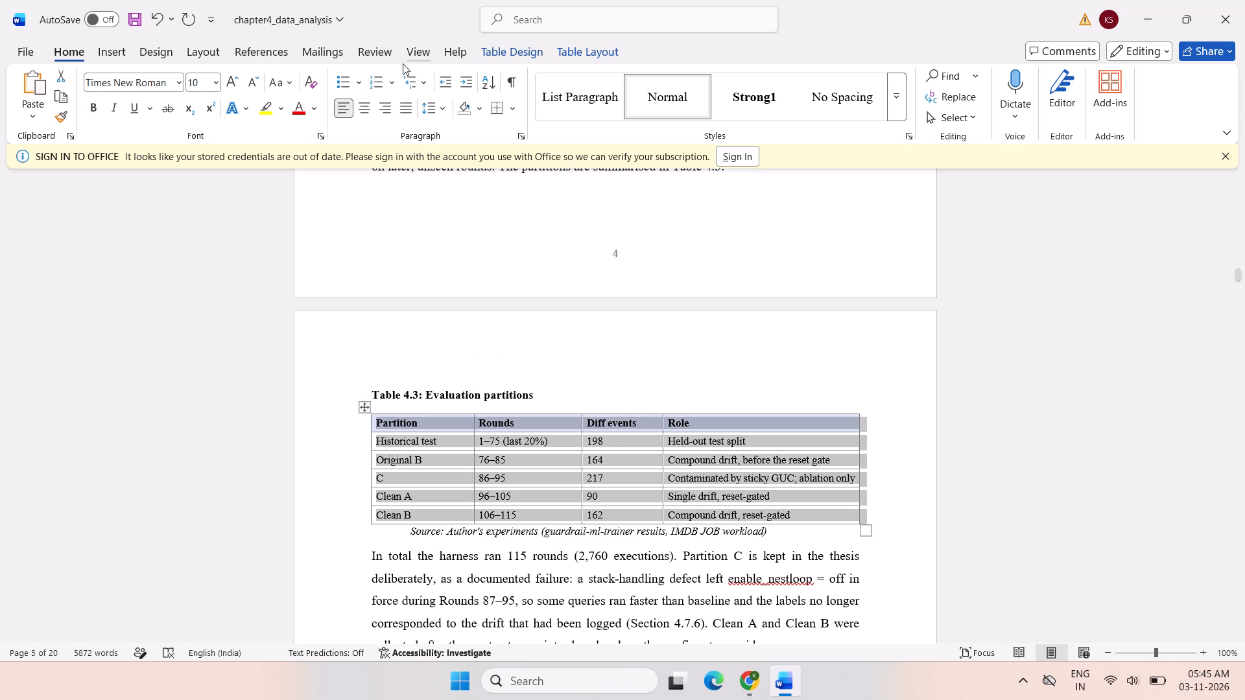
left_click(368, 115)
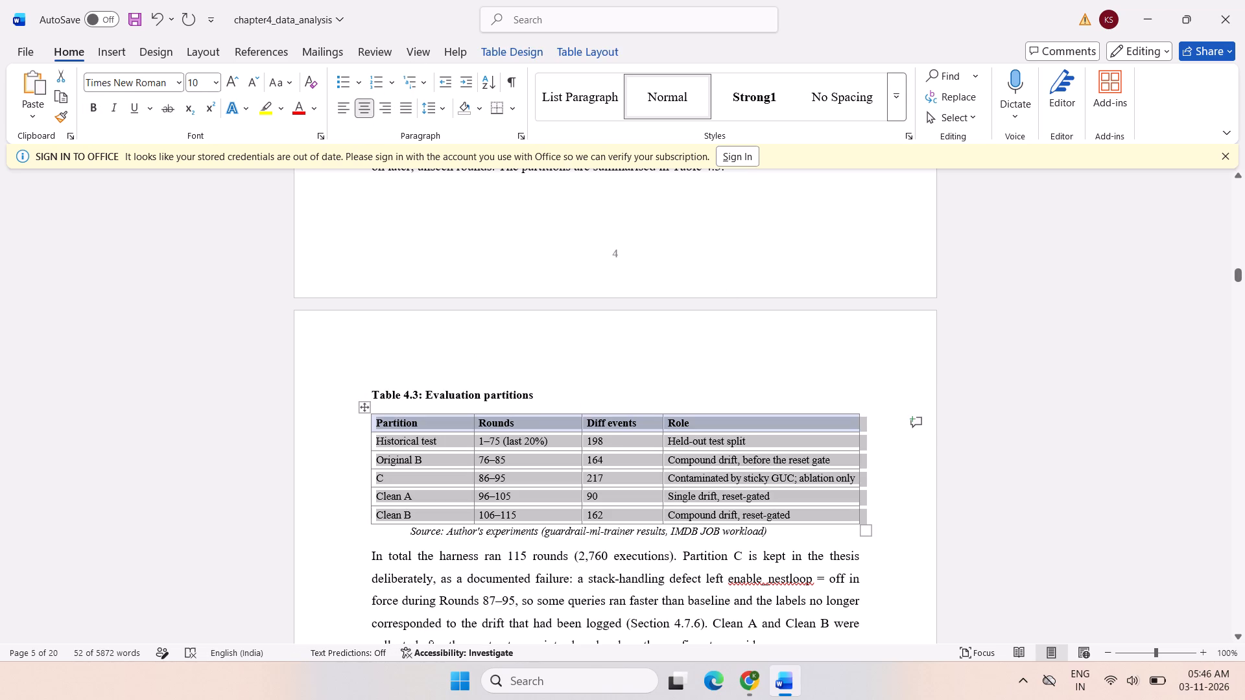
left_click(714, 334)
Centre the text in the header row of Table 4.3.
left_click_drag(816, 518, 372, 428)
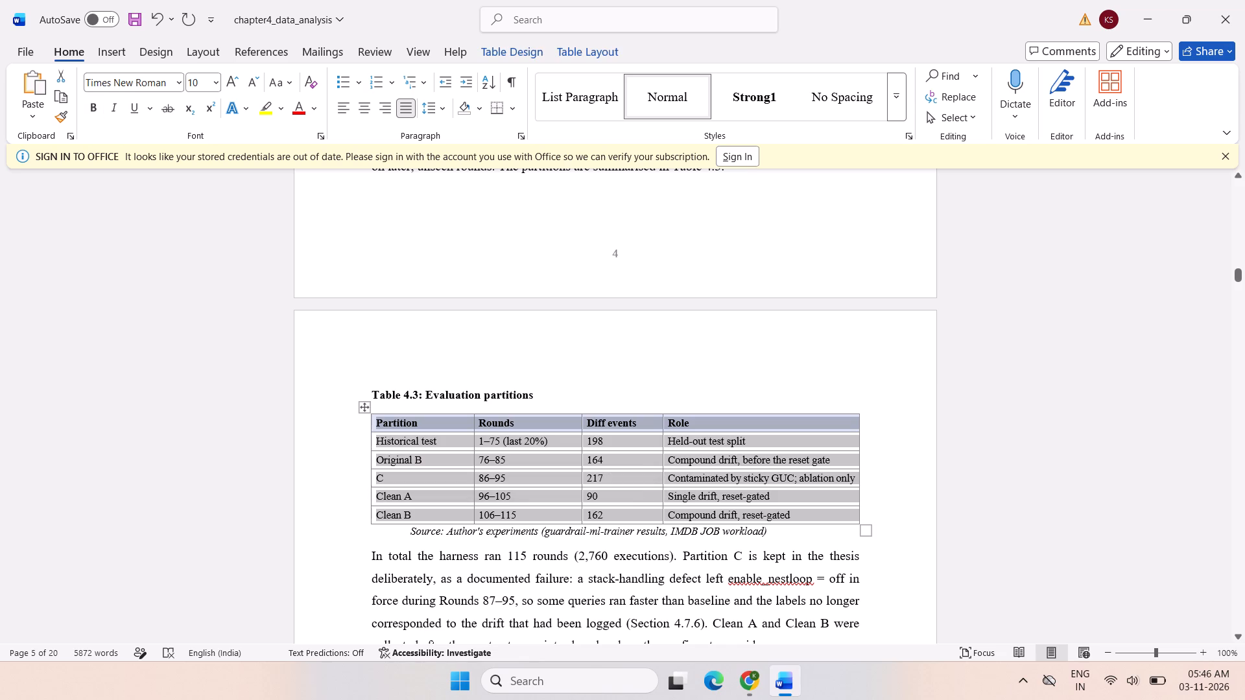
left_click(737, 351)
left_click_drag(728, 425, 447, 409)
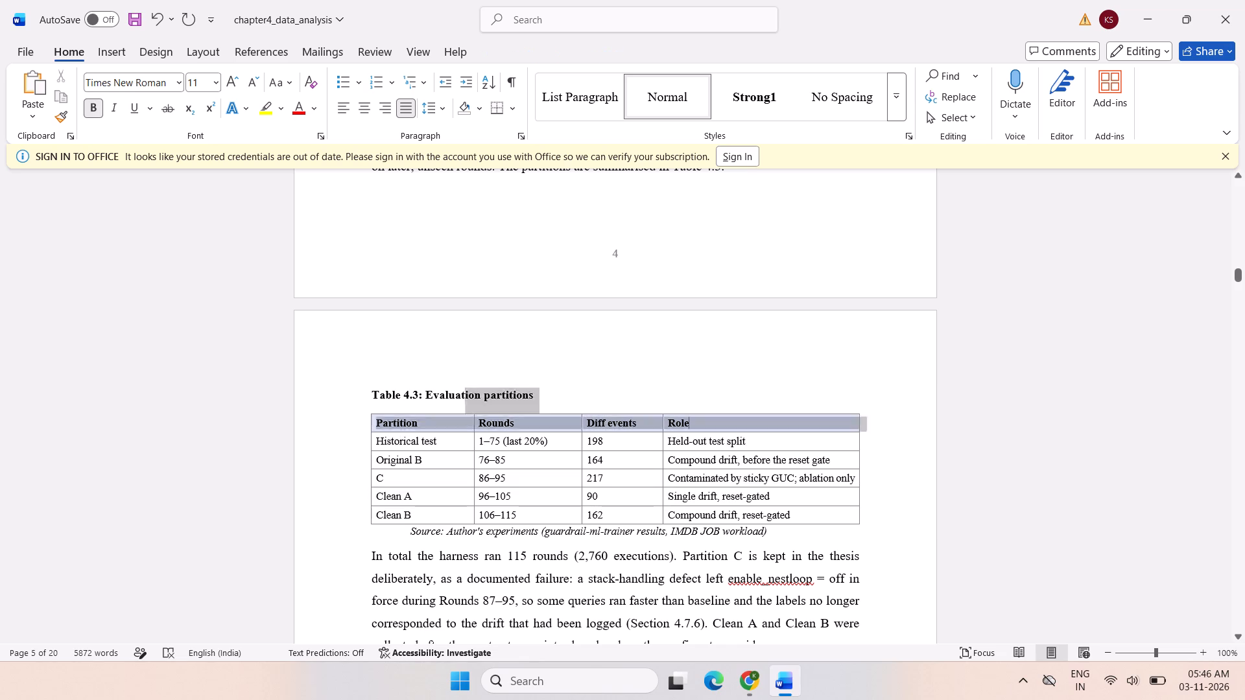
left_click_drag(447, 409, 376, 421)
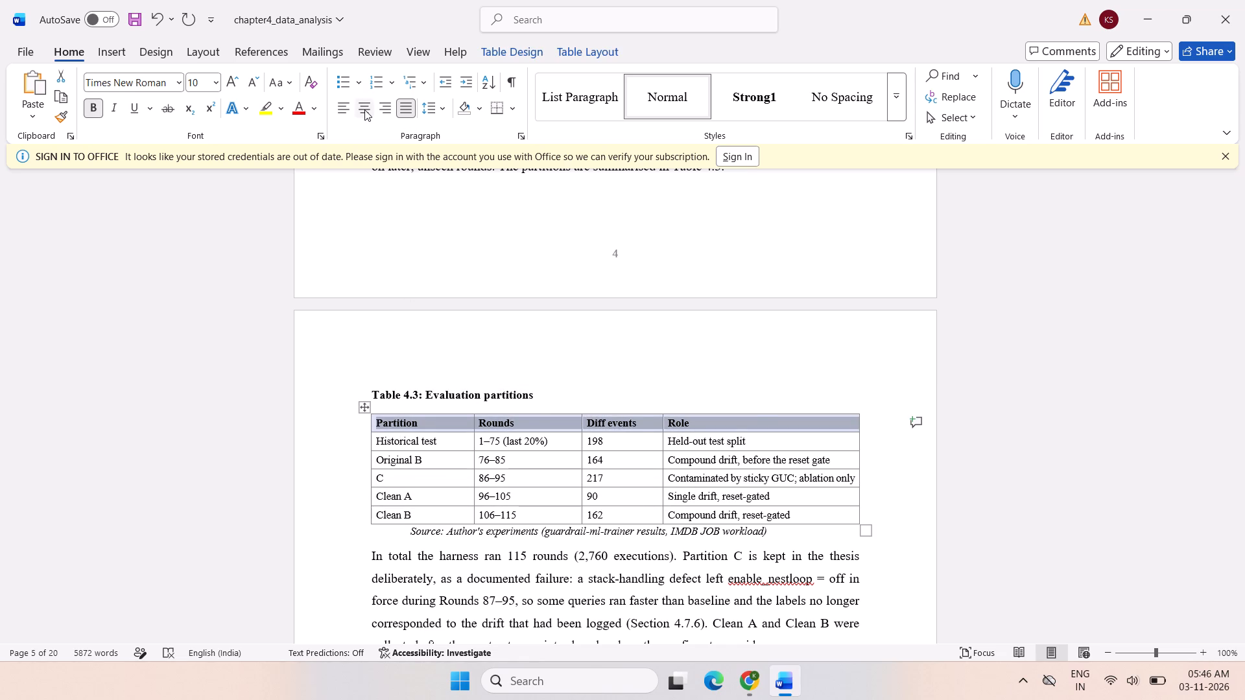
left_click(364, 110)
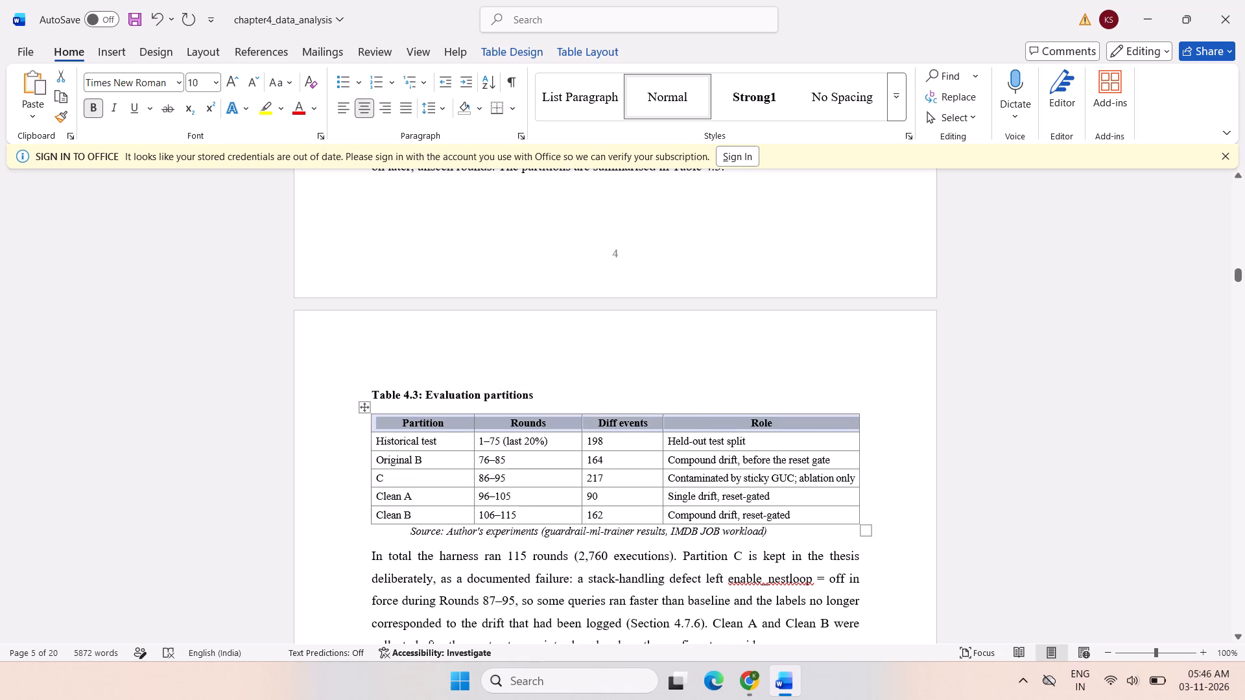
Centre the body cells in the Rounds and Diff events columns of Table 4.3.
left_click(634, 515)
left_click_drag(634, 515, 521, 465)
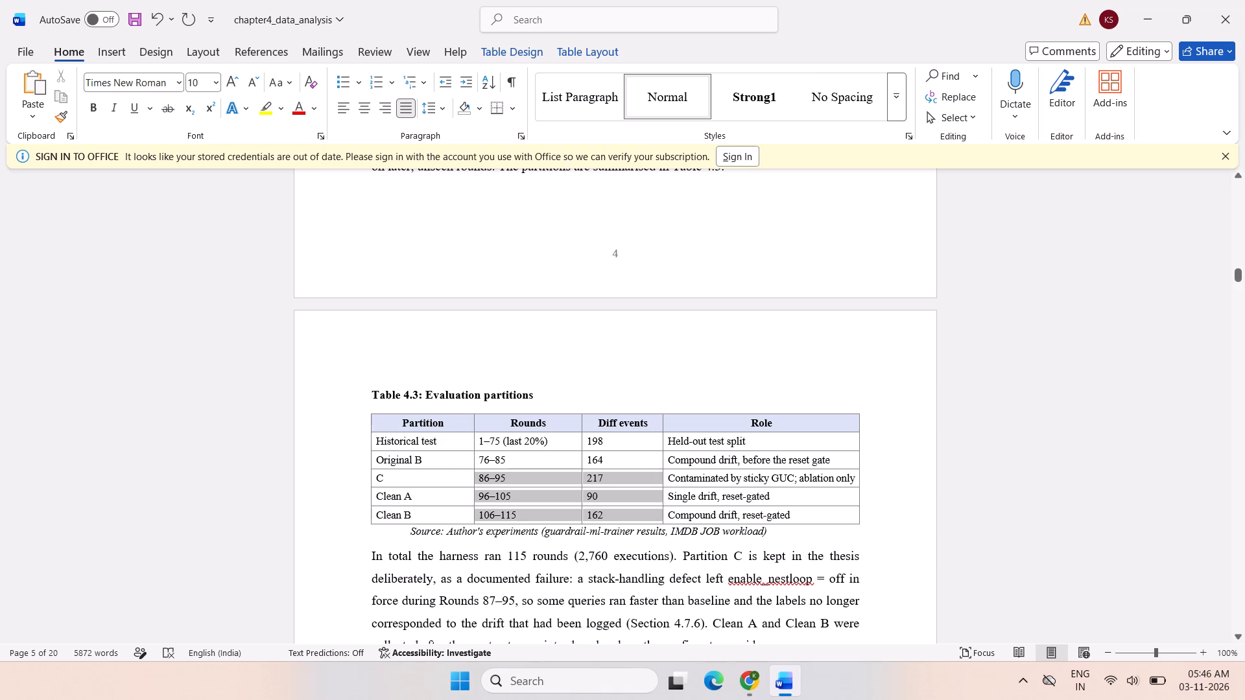
left_click_drag(521, 465, 480, 442)
left_click(371, 113)
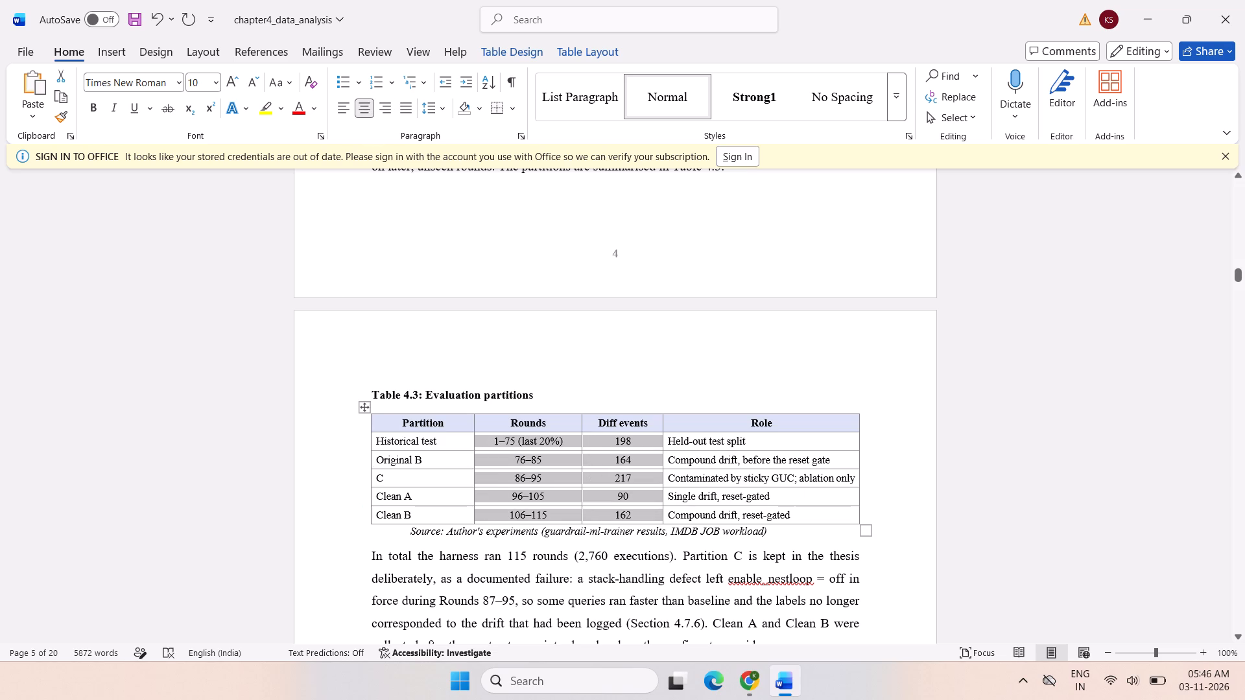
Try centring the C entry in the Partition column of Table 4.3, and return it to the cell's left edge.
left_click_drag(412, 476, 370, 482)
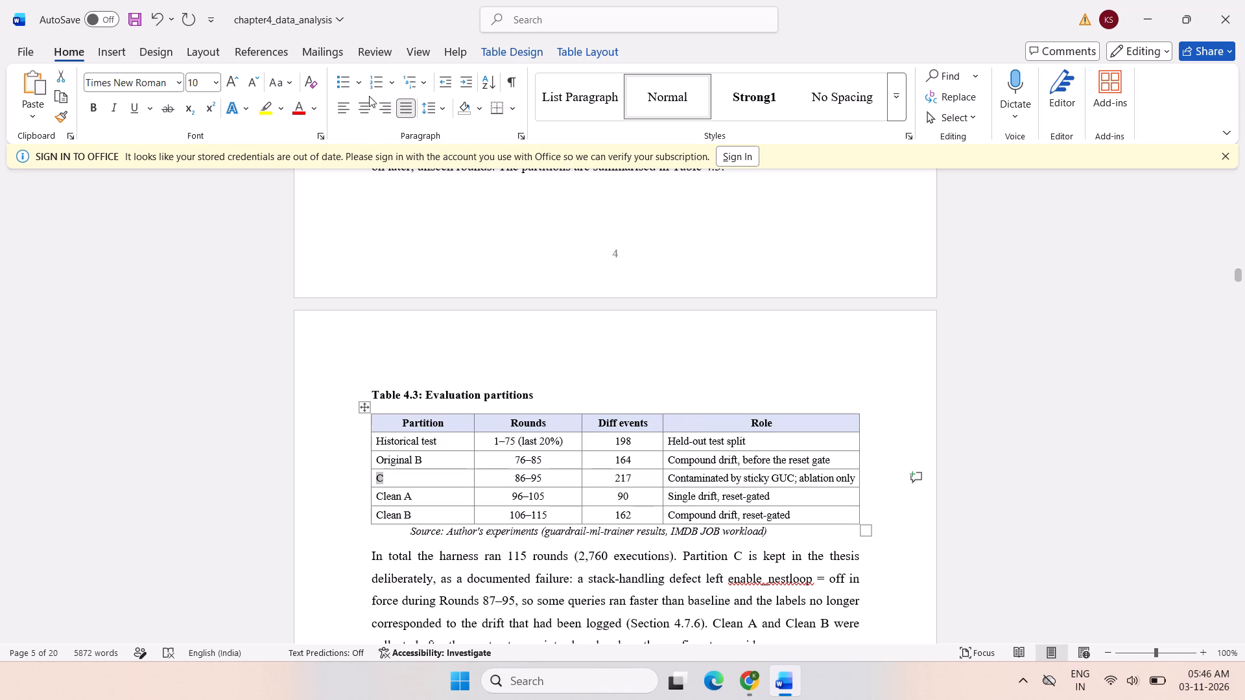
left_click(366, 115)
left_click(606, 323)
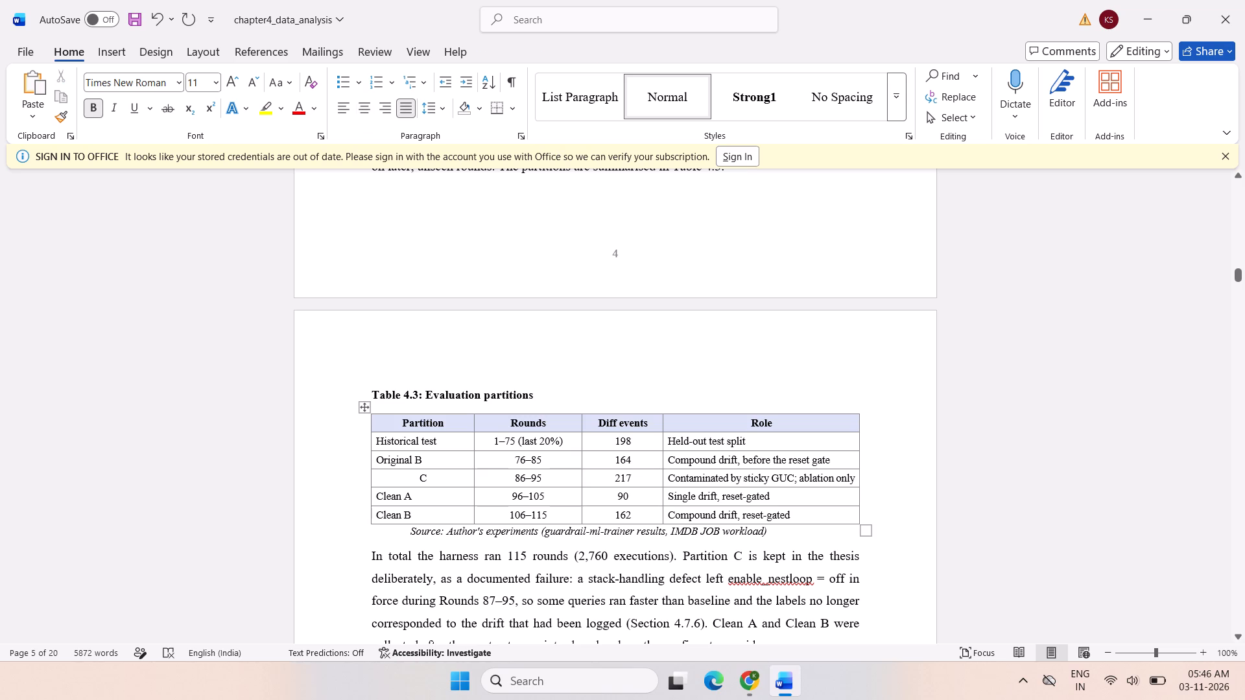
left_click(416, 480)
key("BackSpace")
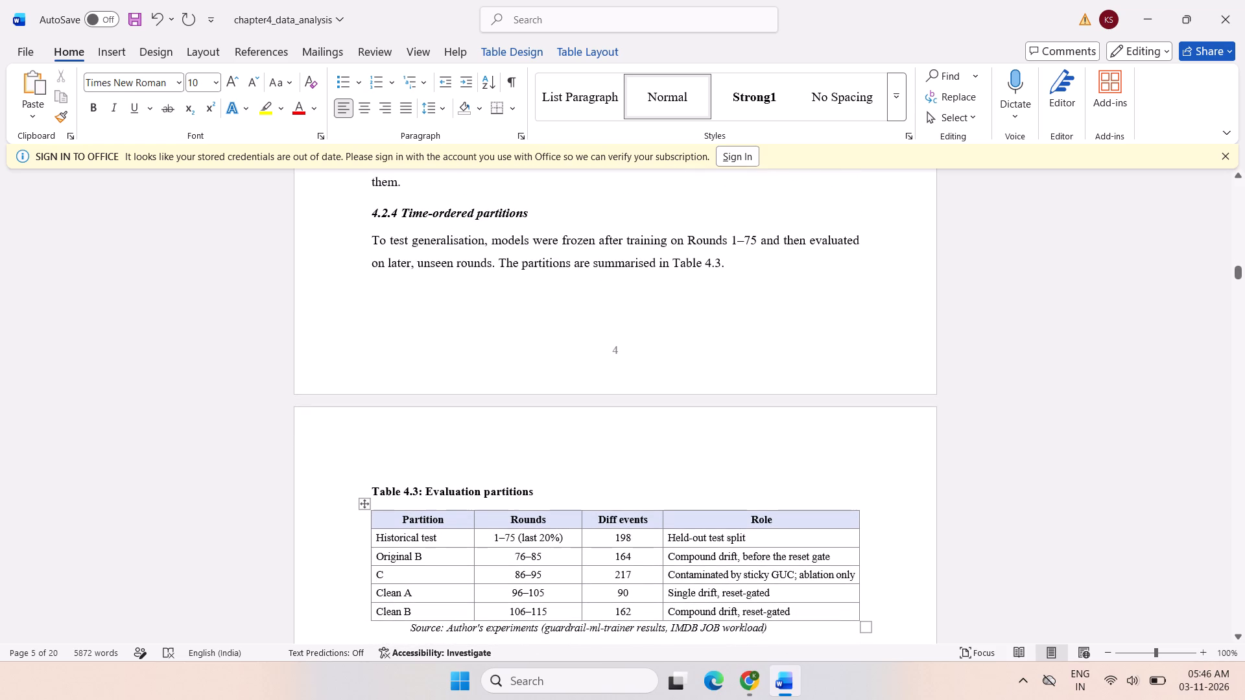
Shift the caption "Table 4.3: Evaluation partitions" with leading spaces so it sits roughly centred above the table.
left_click(366, 485)
key("space")
key("space")
key("space")
key("space")
key("space")
key("space")
key("space")
key("space")
key("space")
key("space")
key("space")
key("space")
key("space")
key("space")
key("space")
key("space")
key("space")
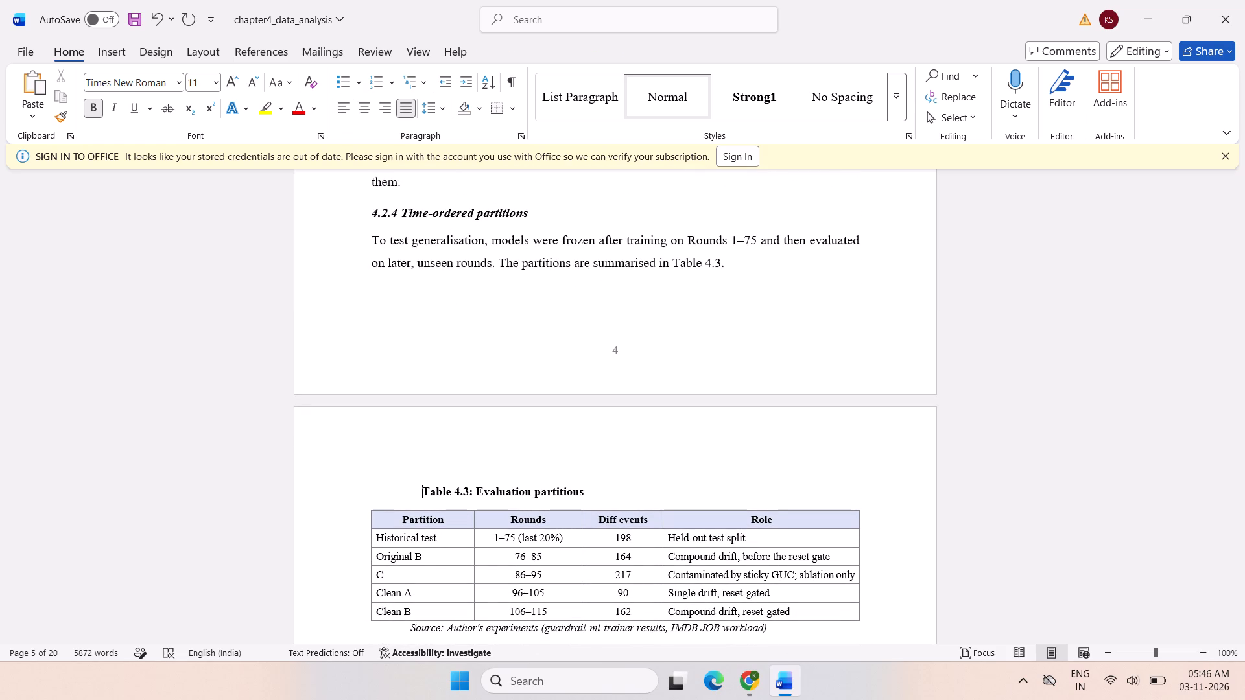
key("space")
key("space")
key("space")
key("space")
key("space")
key("space")
key("space")
key("space")
key("space")
key("space")
key("space")
key("space")
key("space")
key("space")
key("space")
key("space")
key("space")
key("space")
key("space")
key("space")
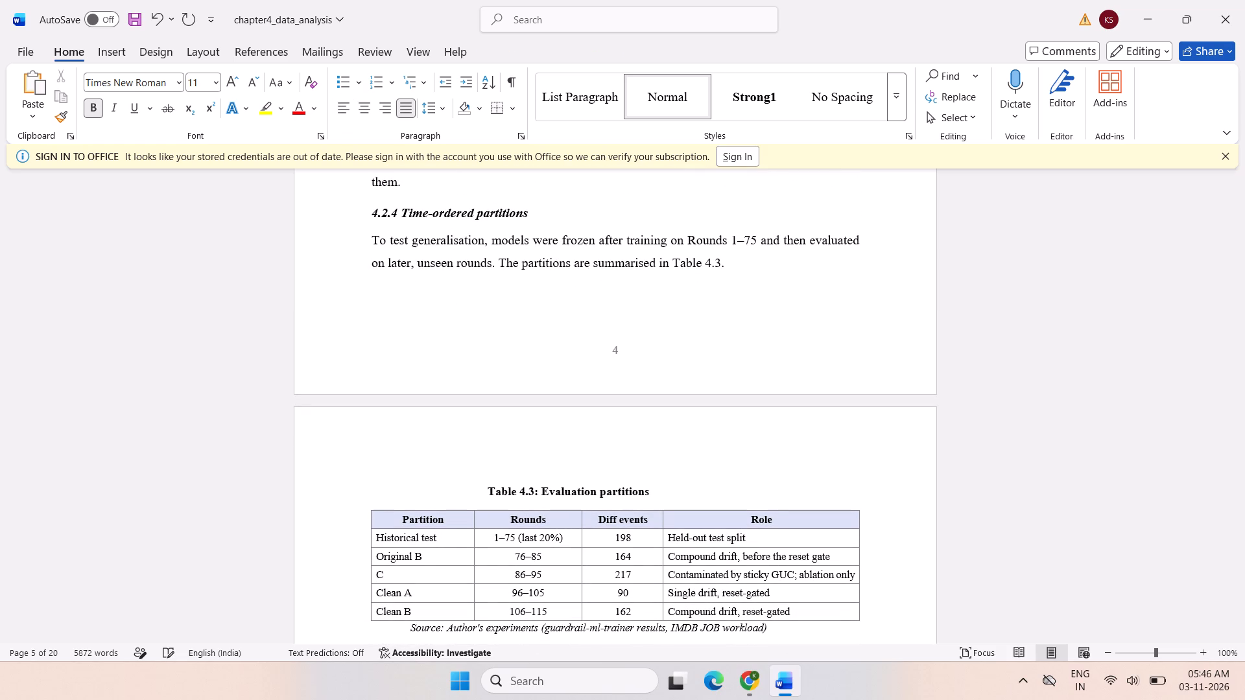
Shift the italic source line under Table 4.3 with additional leading spaces so it sits centred beneath the table.
scroll(452, 602, "down", 1)
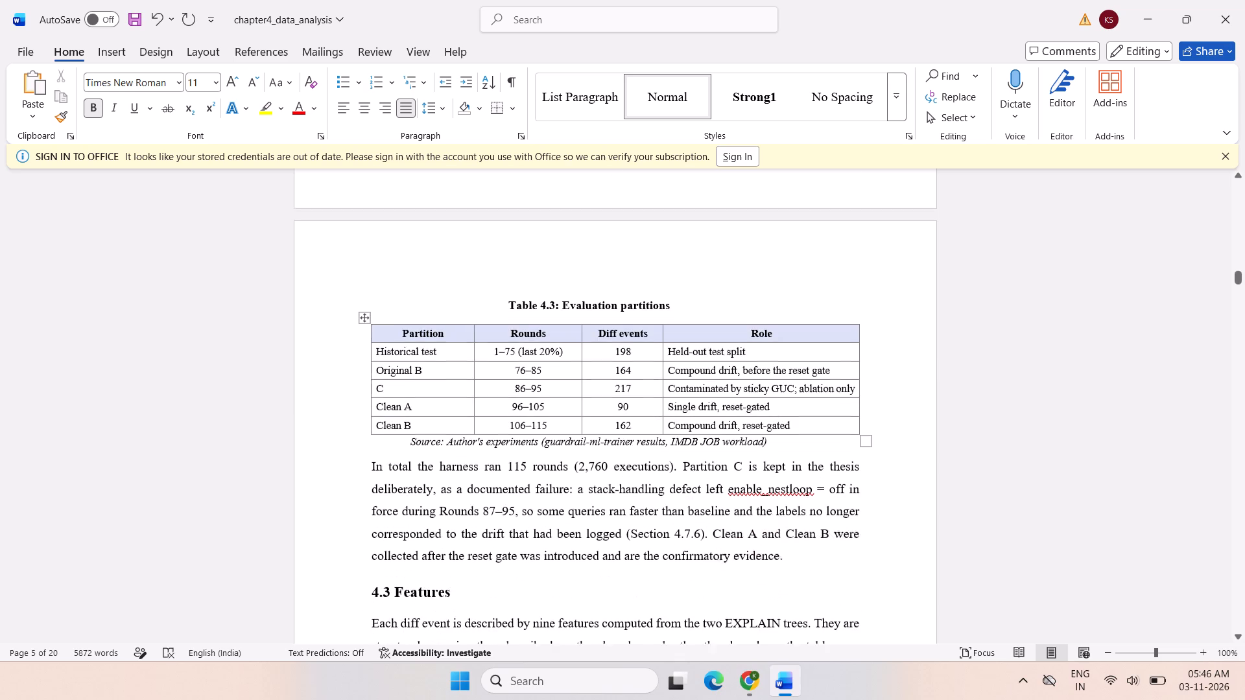
left_click(403, 423)
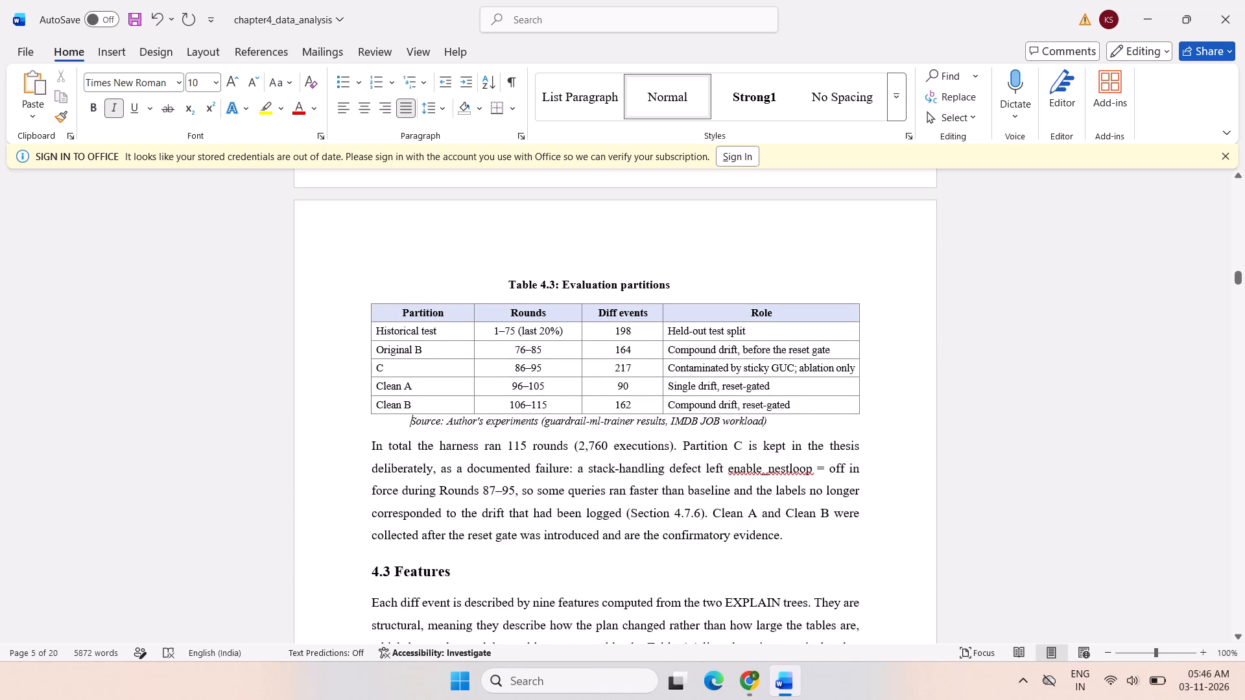
key("space")
key("space")
key("space")
key("space")
key("space")
key("space")
key("space")
key("space")
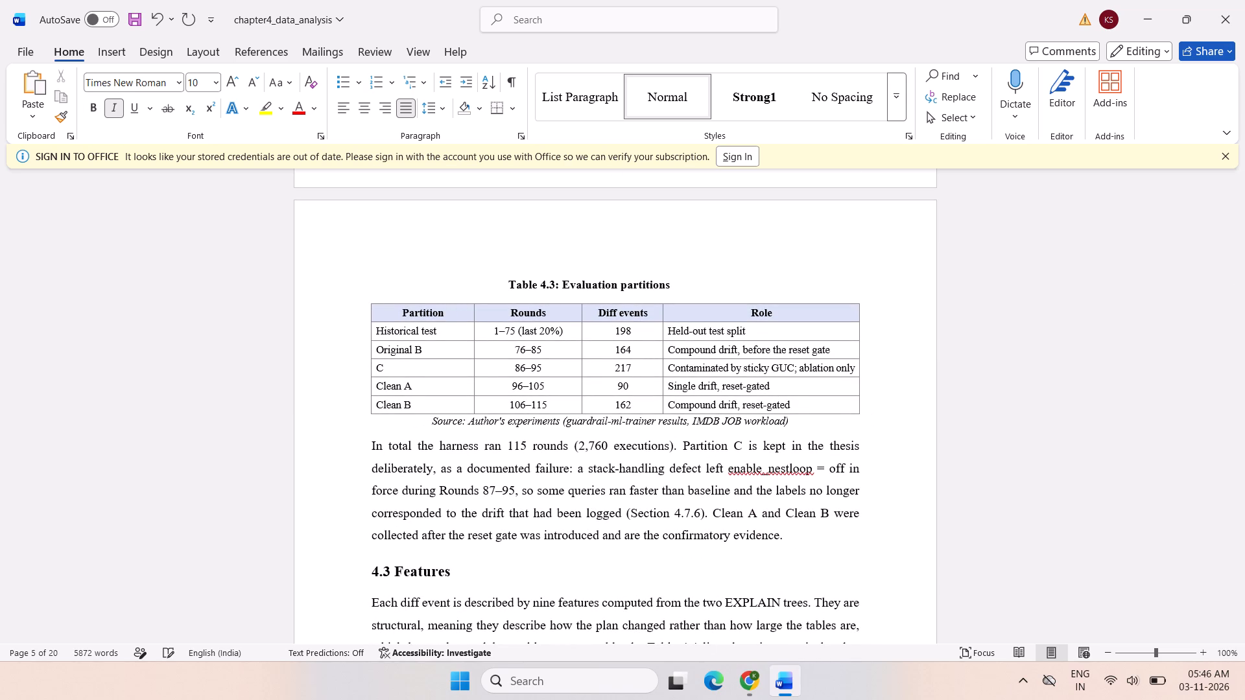
key("space")
key("space")
key("space")
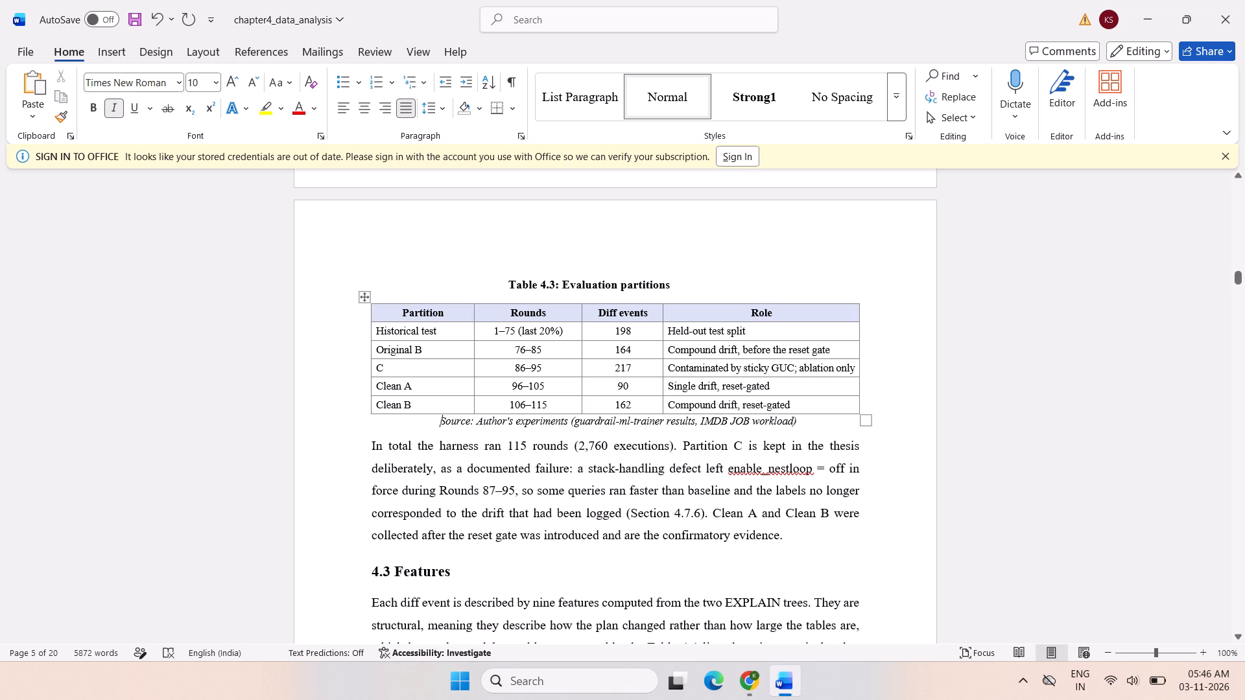
Check the spelling suggestions for "enable_nestloop" and look over the text and layout around Tables 4.3 and 4.4.
scroll(526, 331, "down", 1)
scroll(587, 494, "down", 1)
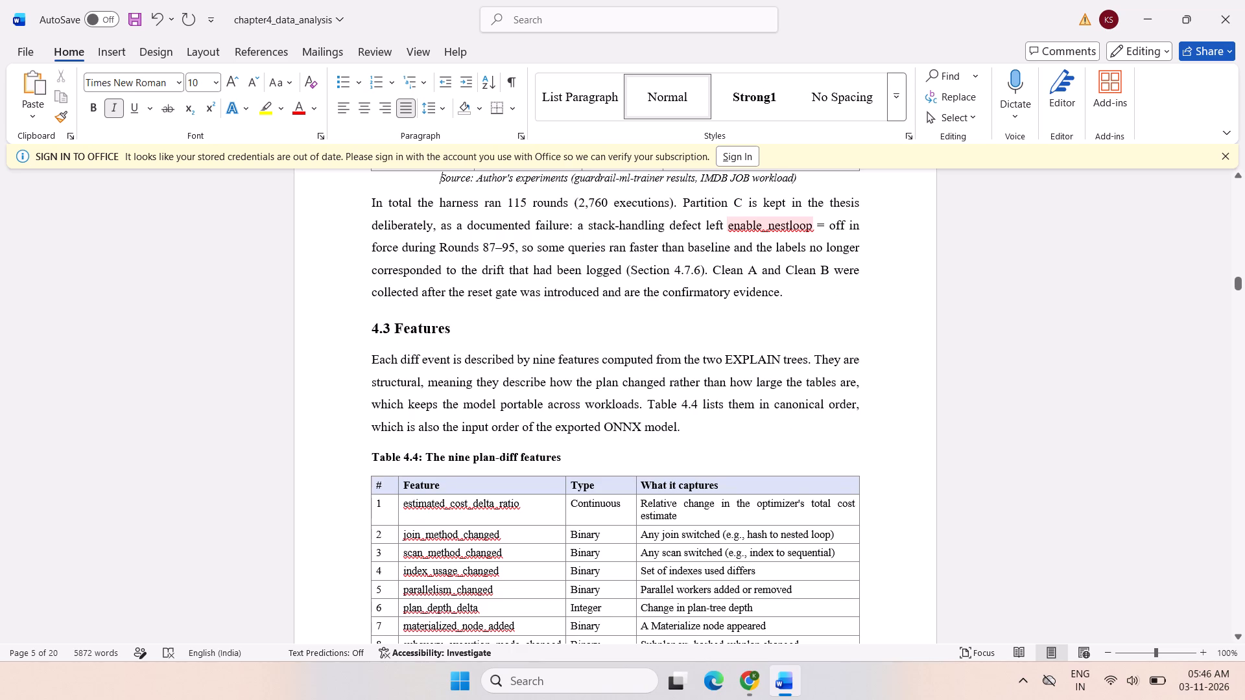
left_click(760, 228)
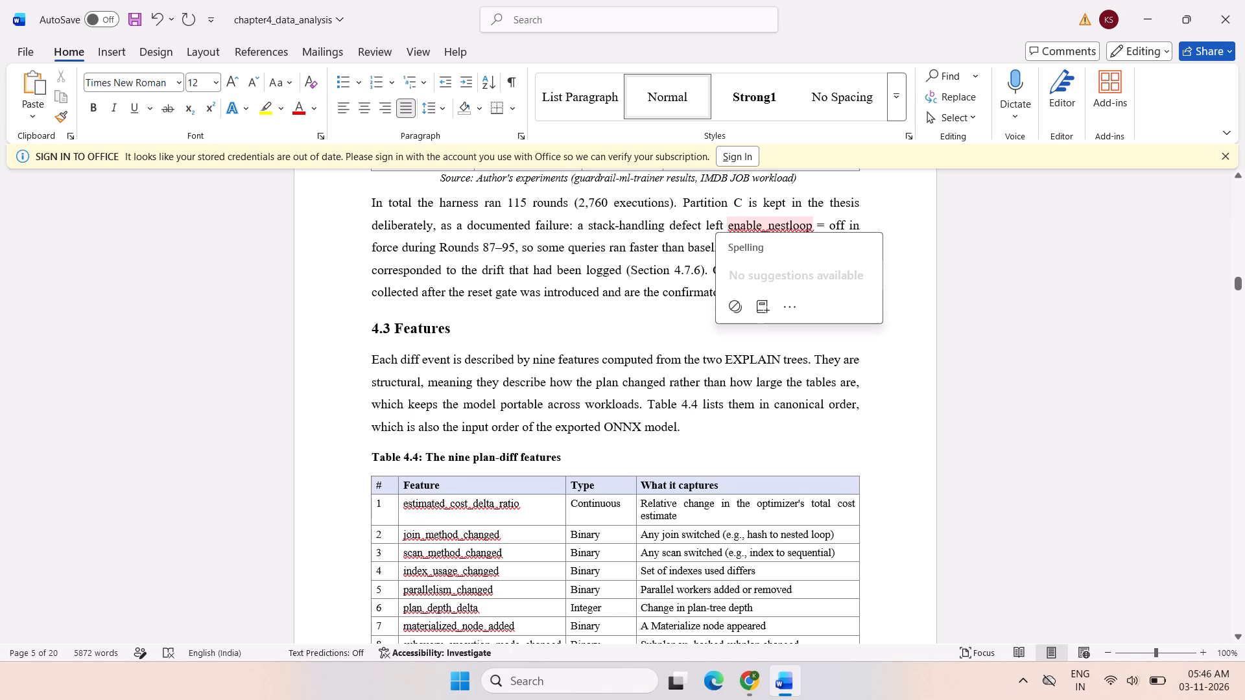
left_click(851, 401)
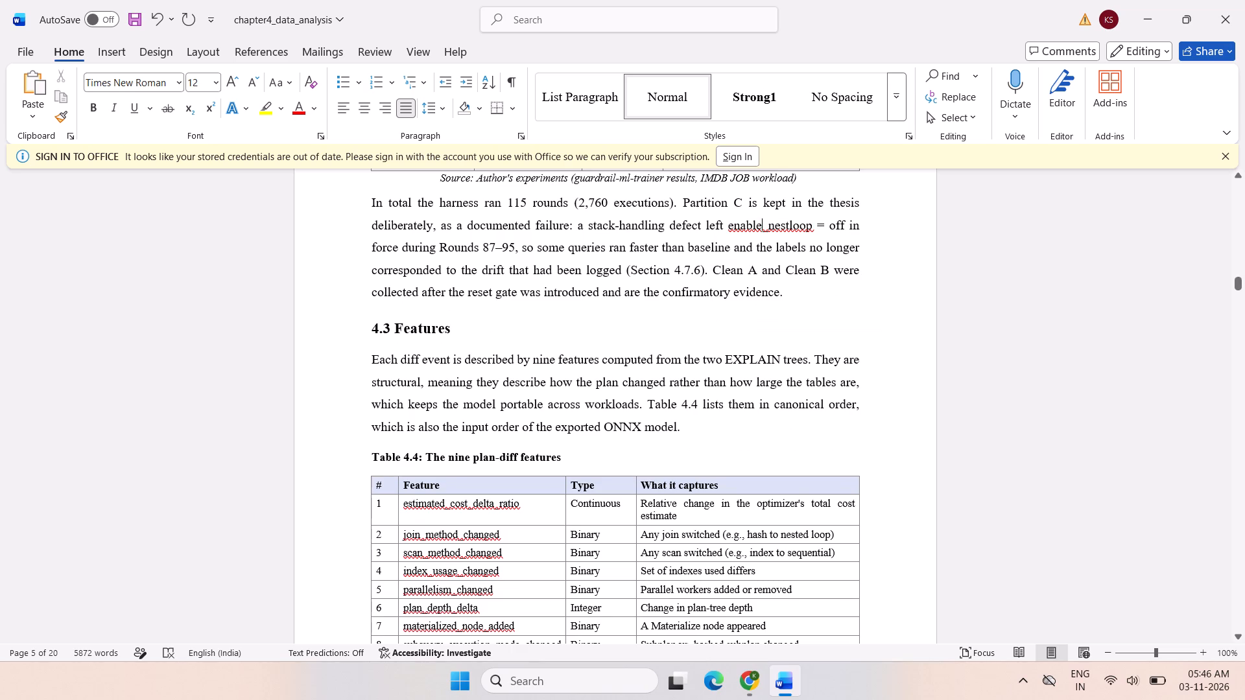
scroll(594, 380, "down", 1)
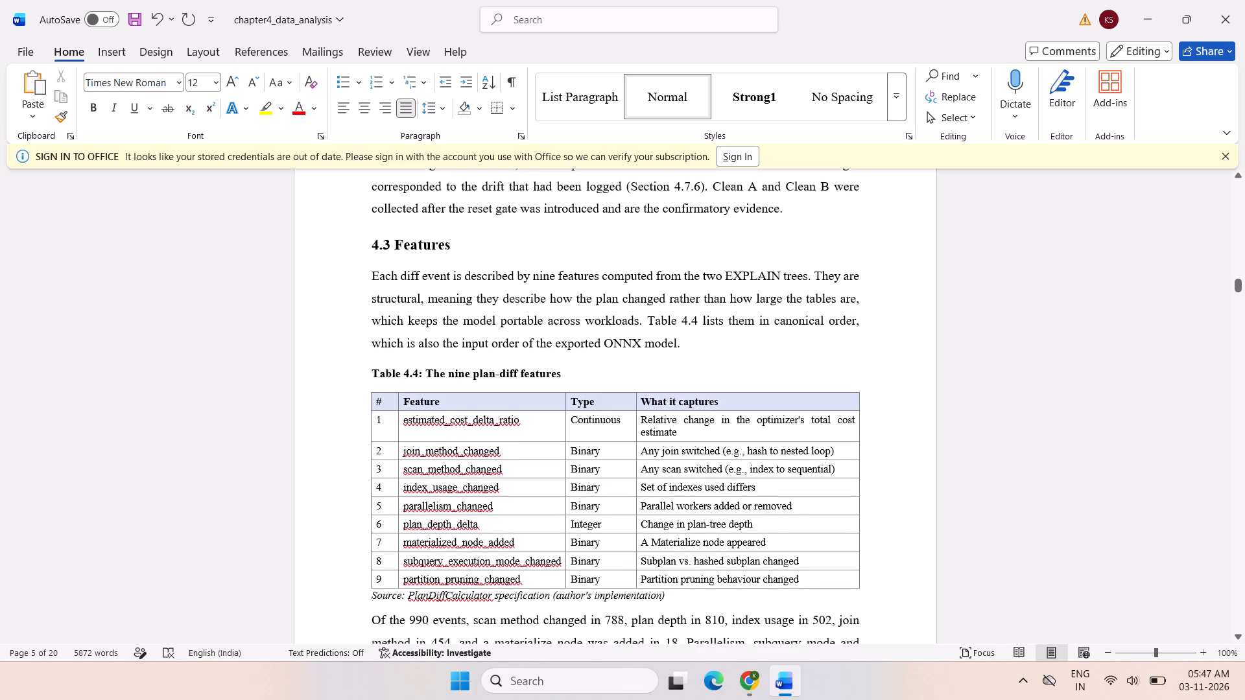
scroll(444, 375, "up", 2)
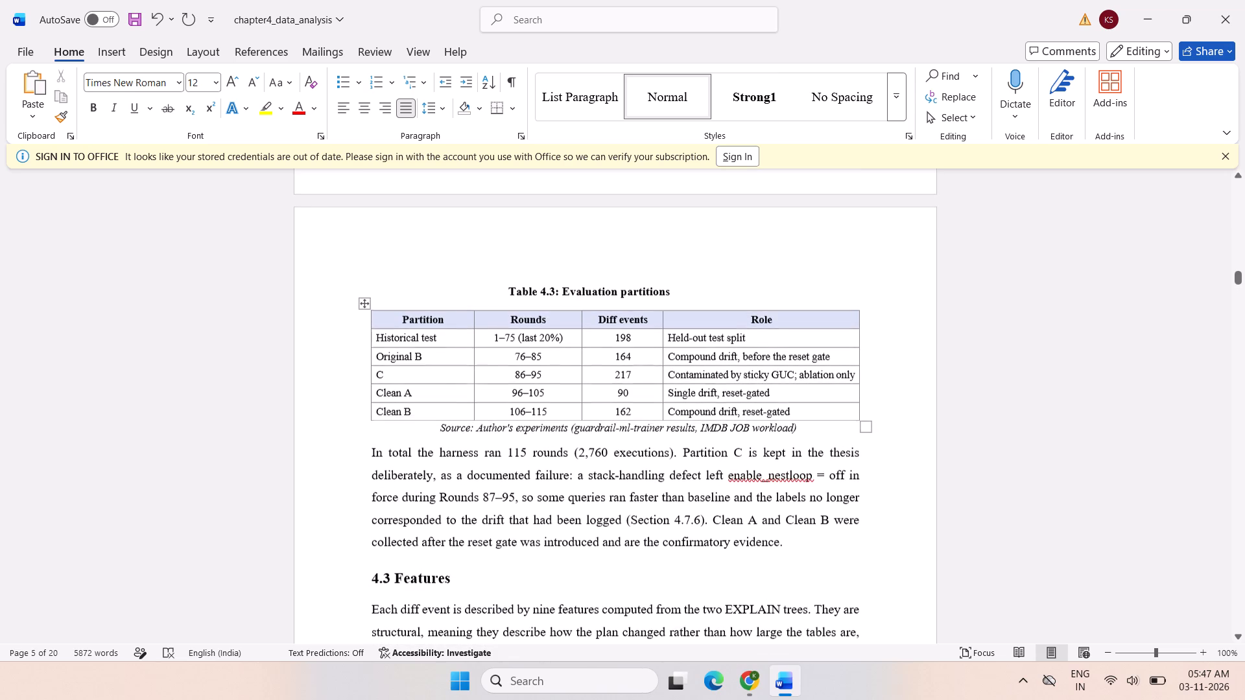
scroll(444, 375, "up", 1)
scroll(444, 375, "down", 1)
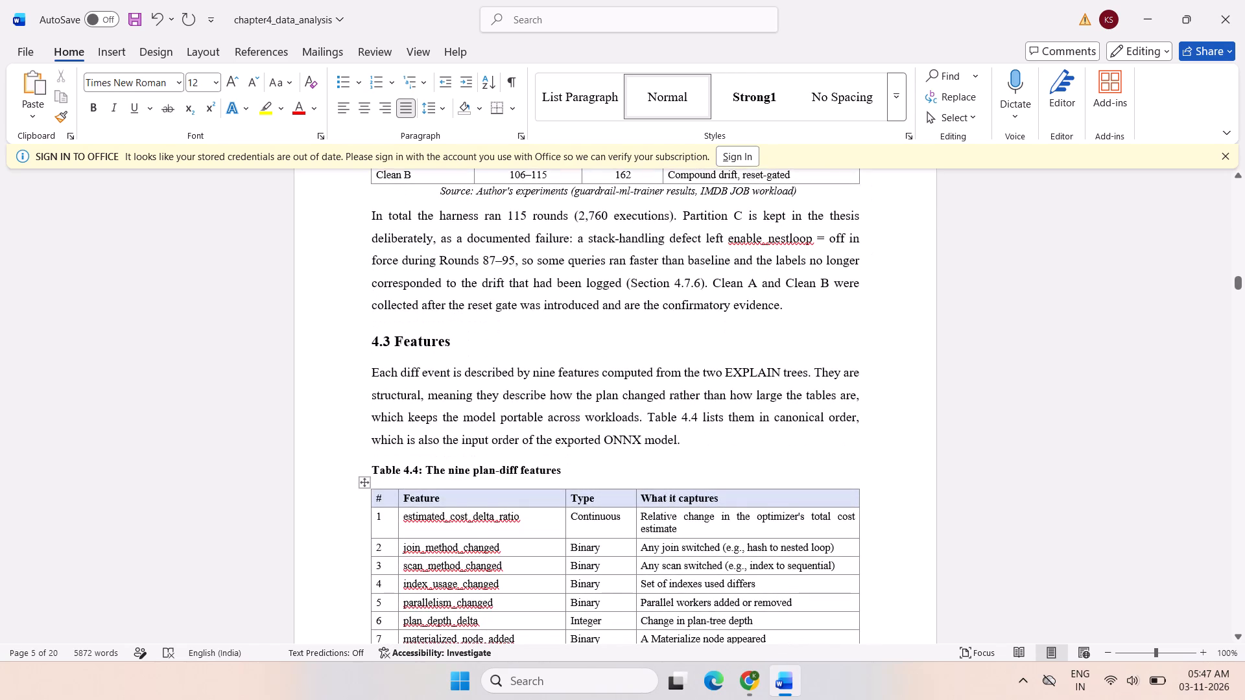
Centre the text in the header row of Table 4.4.
scroll(480, 502, "down", 1)
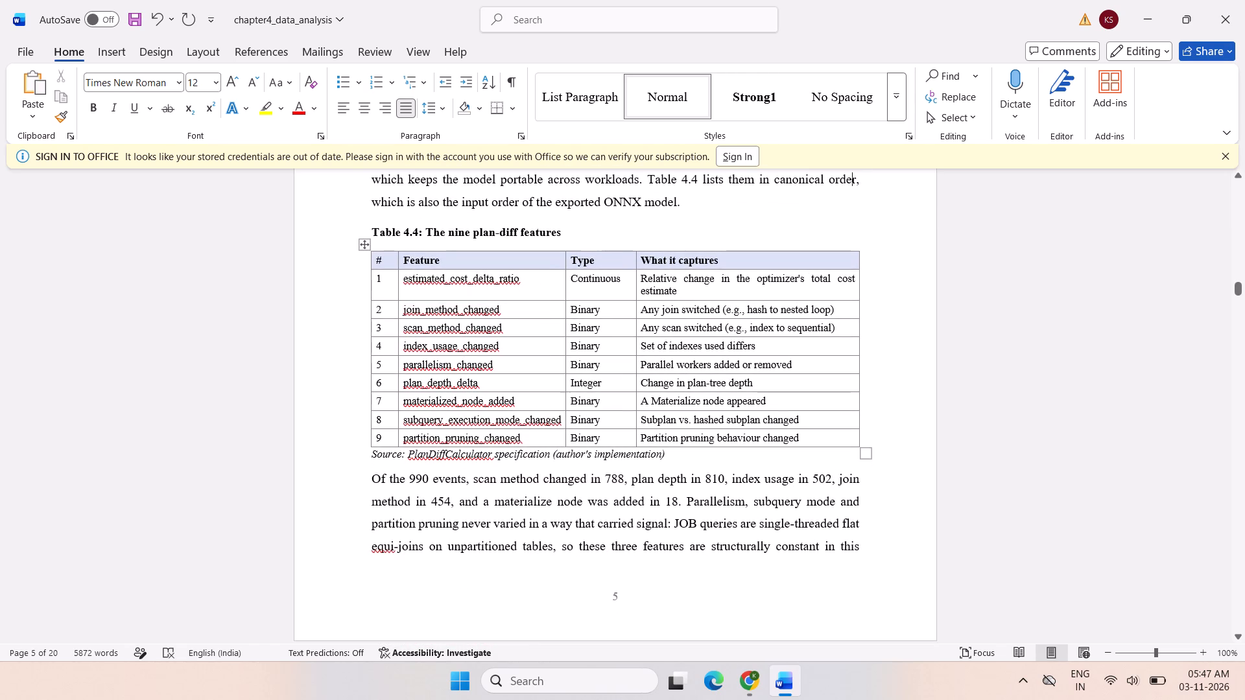
left_click_drag(735, 261, 403, 274)
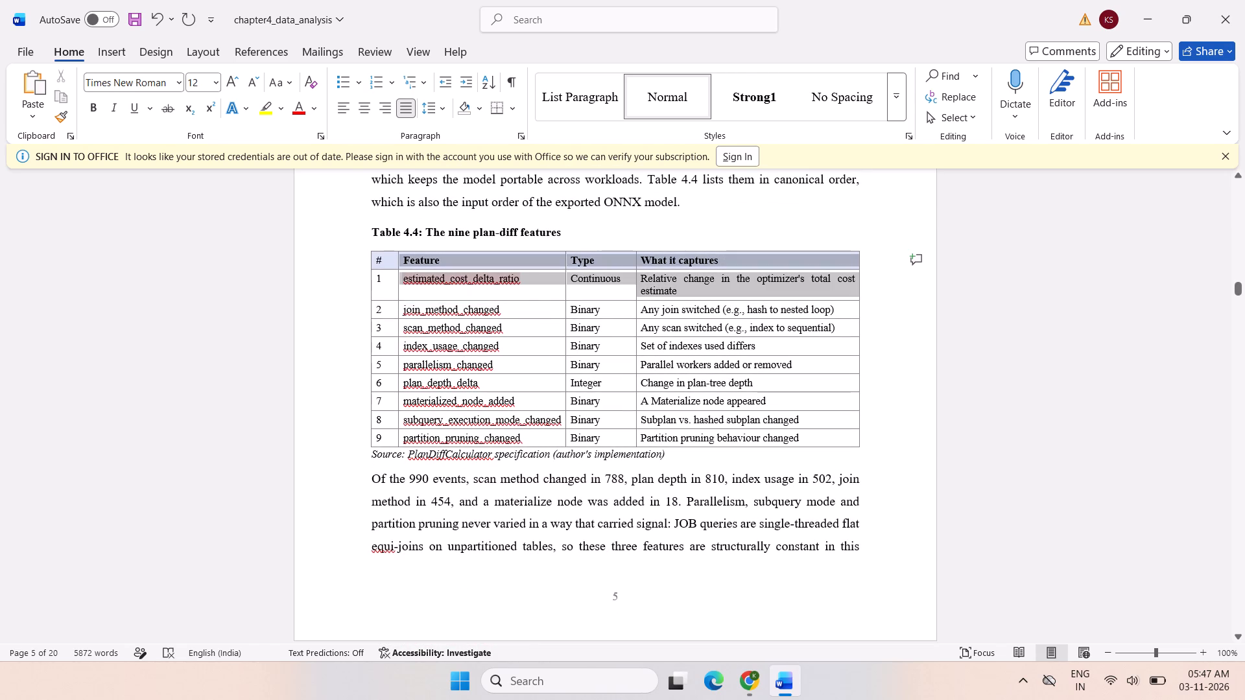
left_click_drag(403, 274, 400, 266)
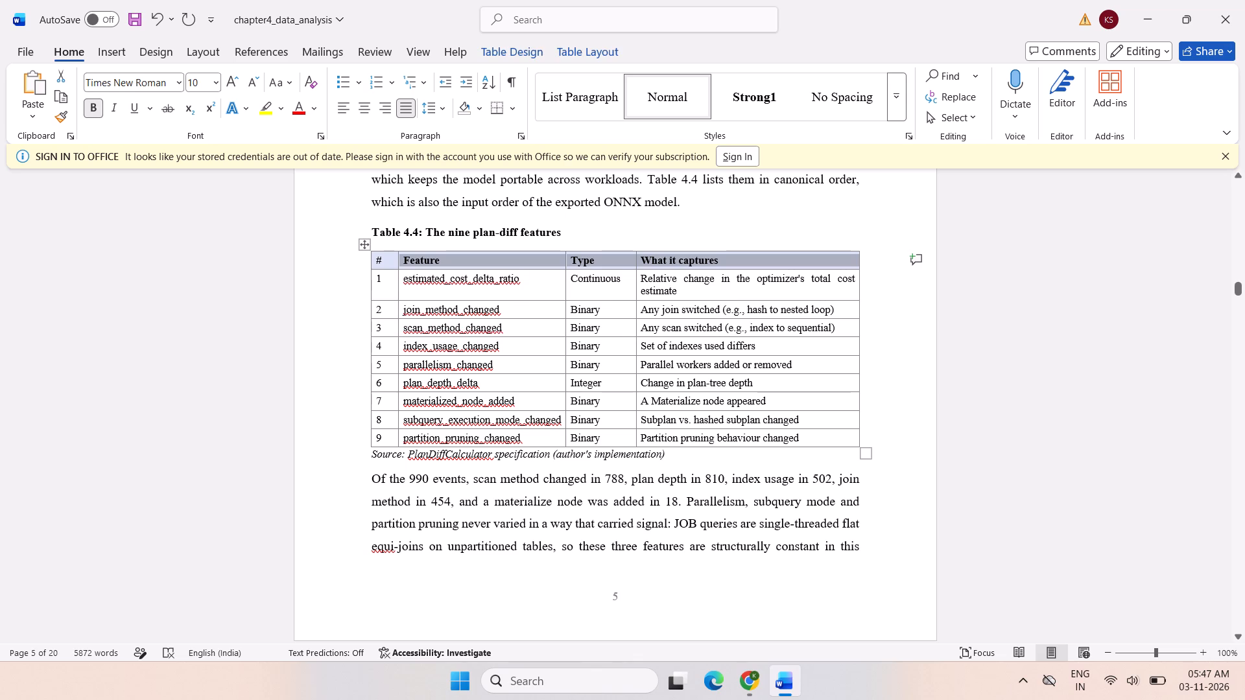
left_click(704, 191)
left_click_drag(751, 266, 493, 275)
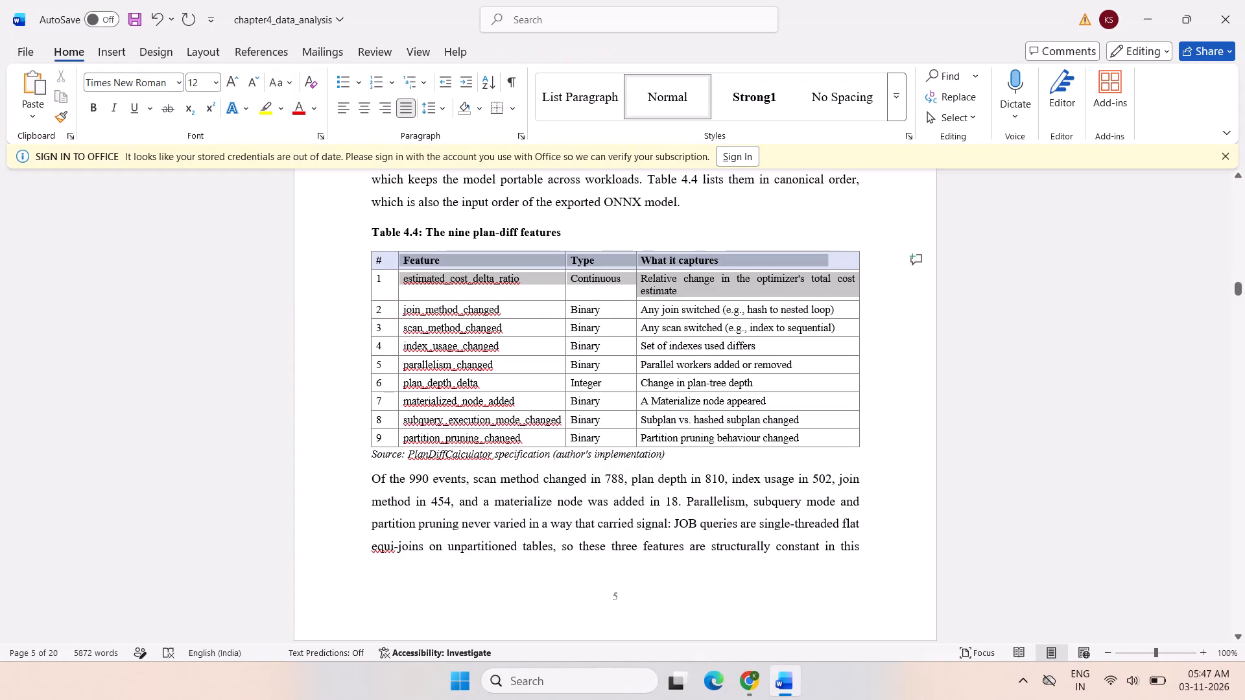
left_click_drag(493, 275, 377, 257)
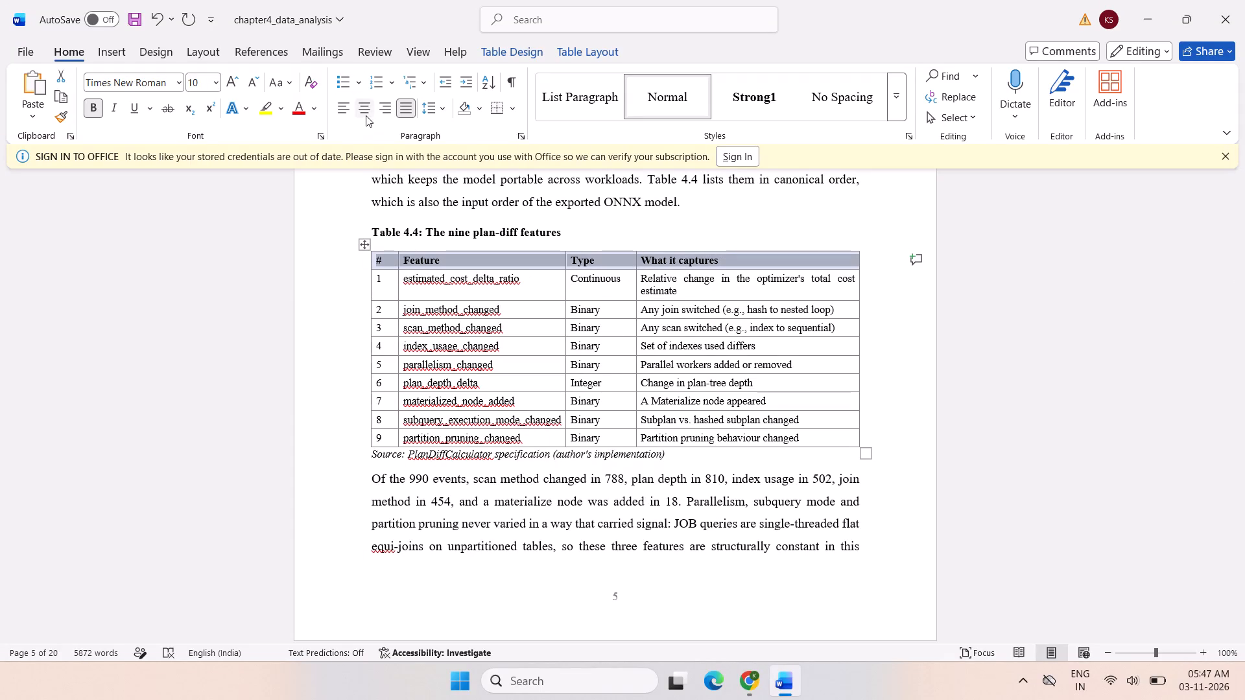
left_click(366, 115)
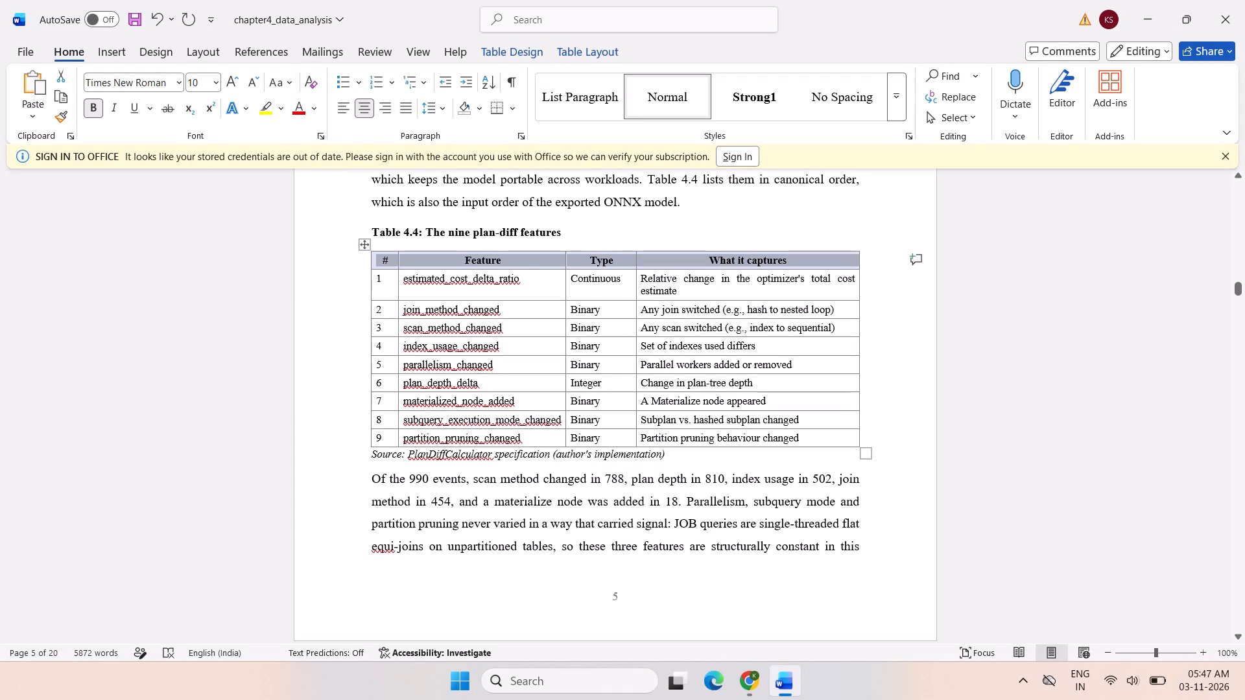
Centre the row numbers 1 to 9 in the # column of Table 4.4.
left_click_drag(389, 437, 374, 287)
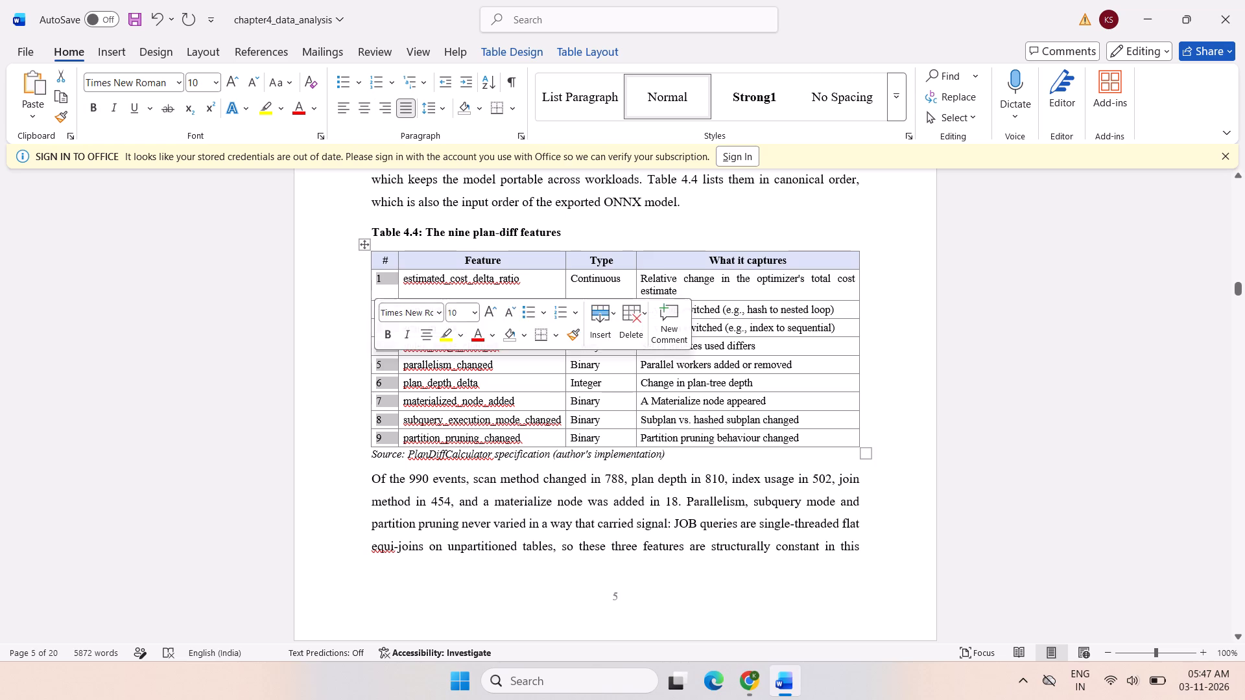
key("ctrl+e")
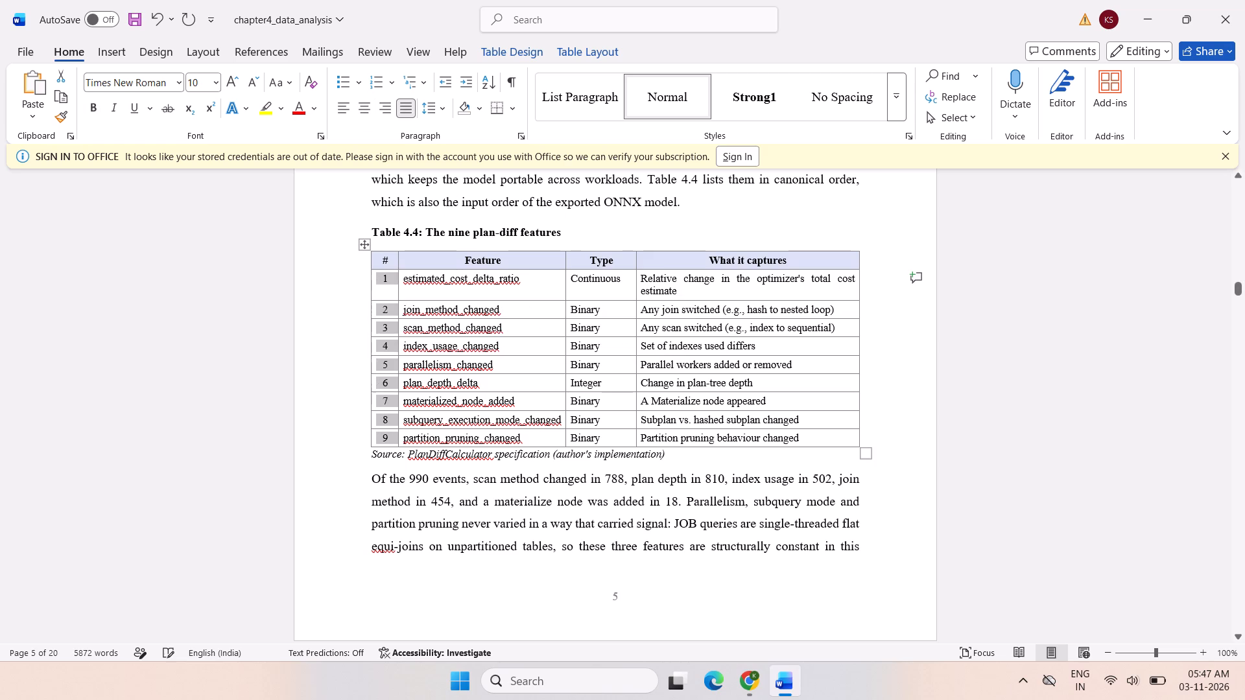
Centre the caption "Table 4.4: The nine plan-diff features" above its table.
scroll(613, 451, "down", 1)
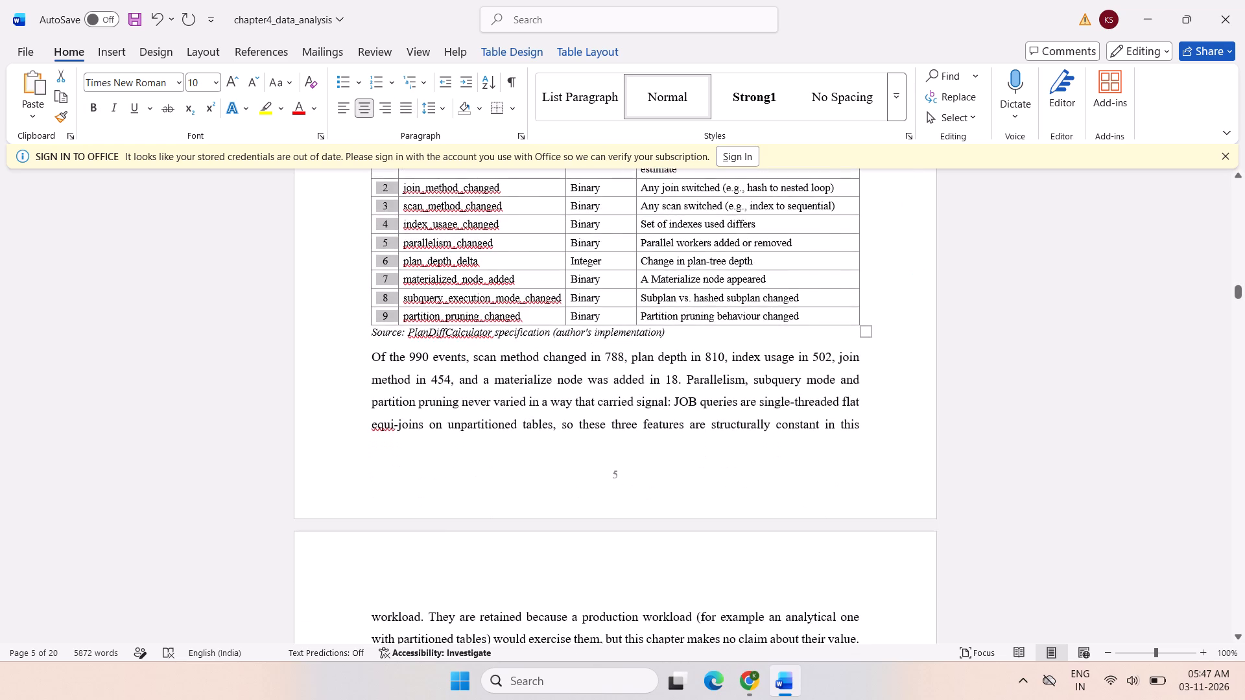
scroll(613, 451, "up", 1)
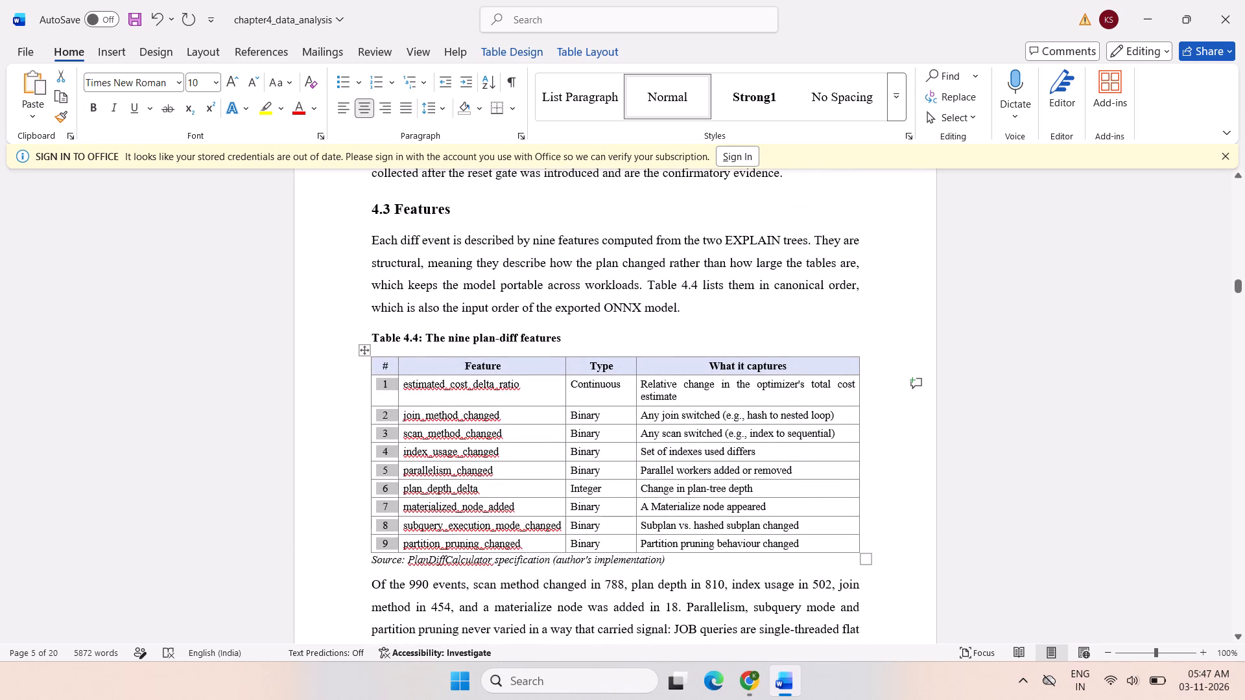
left_click(367, 327)
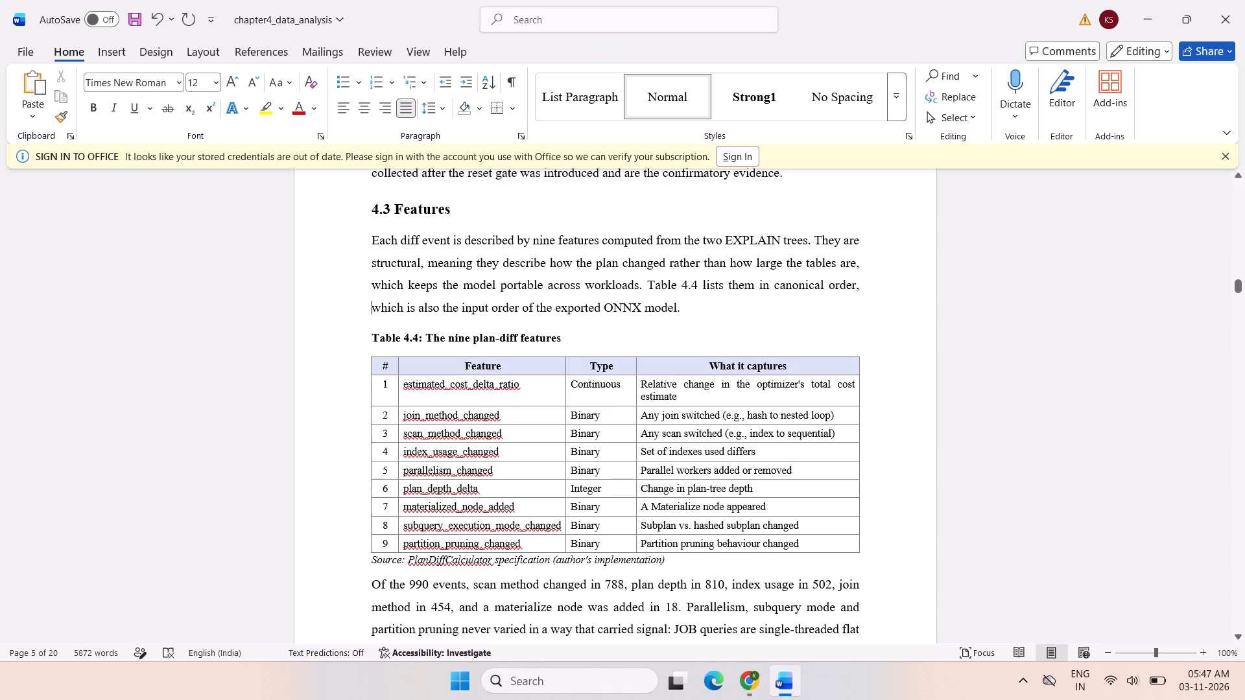
left_click(368, 337)
left_click_drag(569, 340, 370, 345)
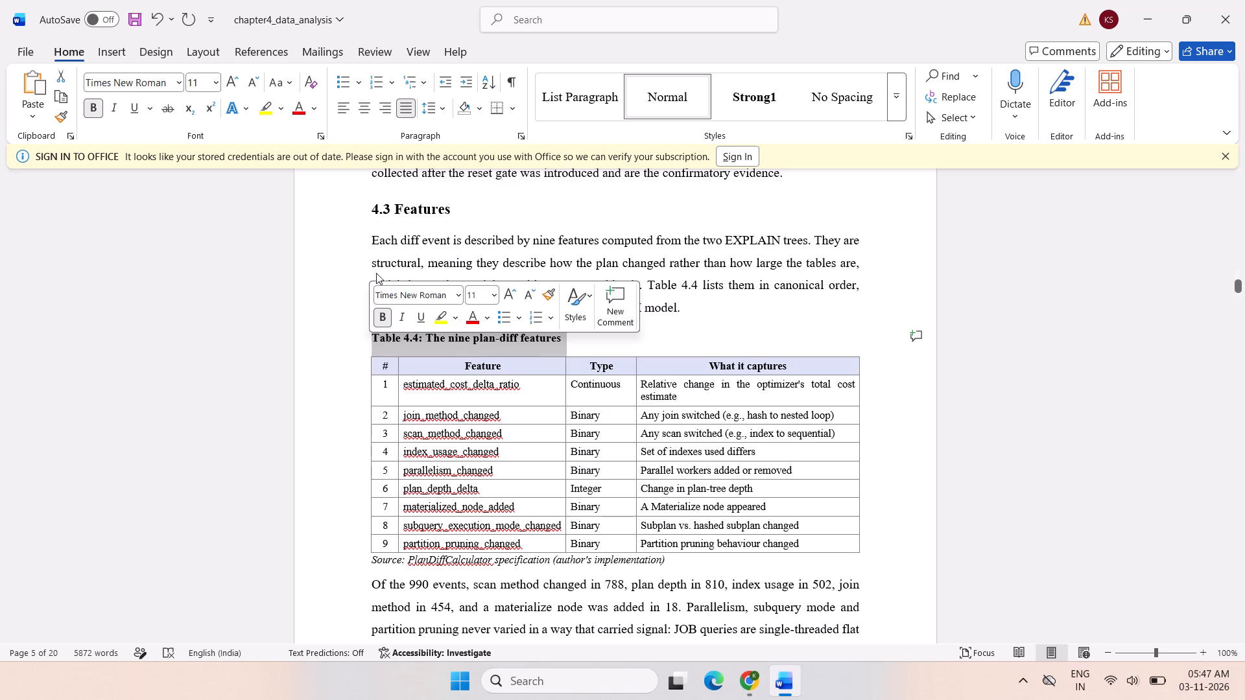
left_click(364, 111)
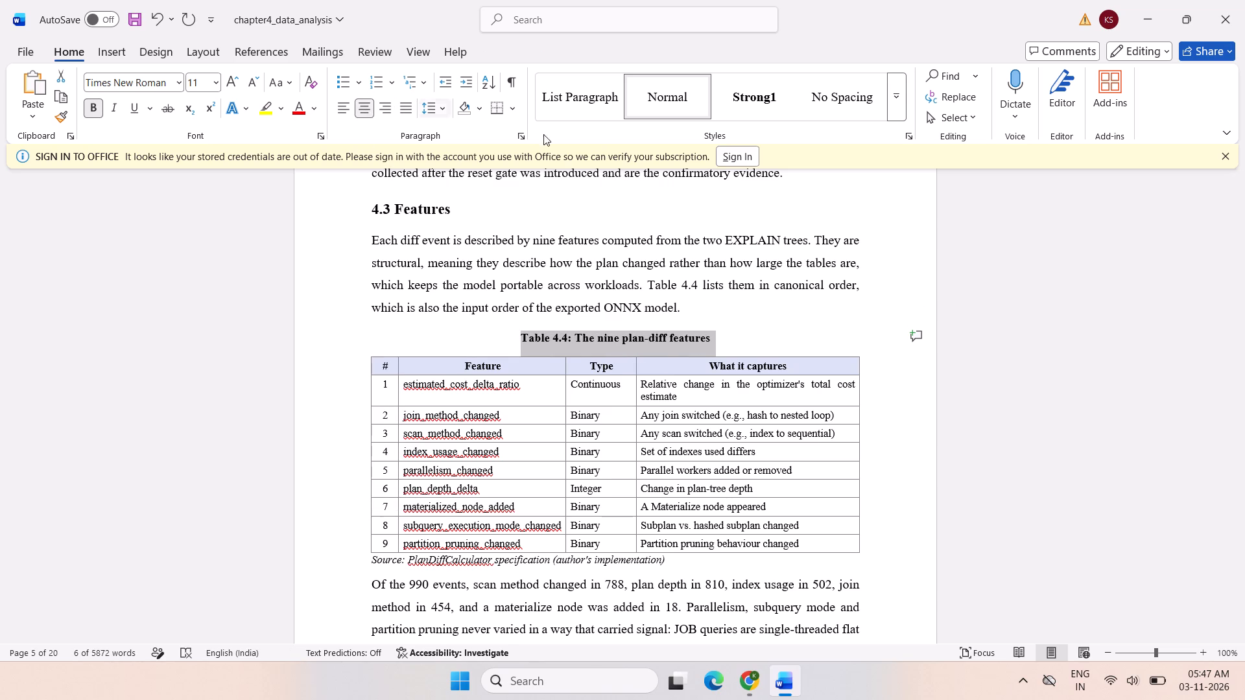
left_click(749, 323)
Centre the italic source line beneath Table 4.4.
scroll(749, 323, "down", 1)
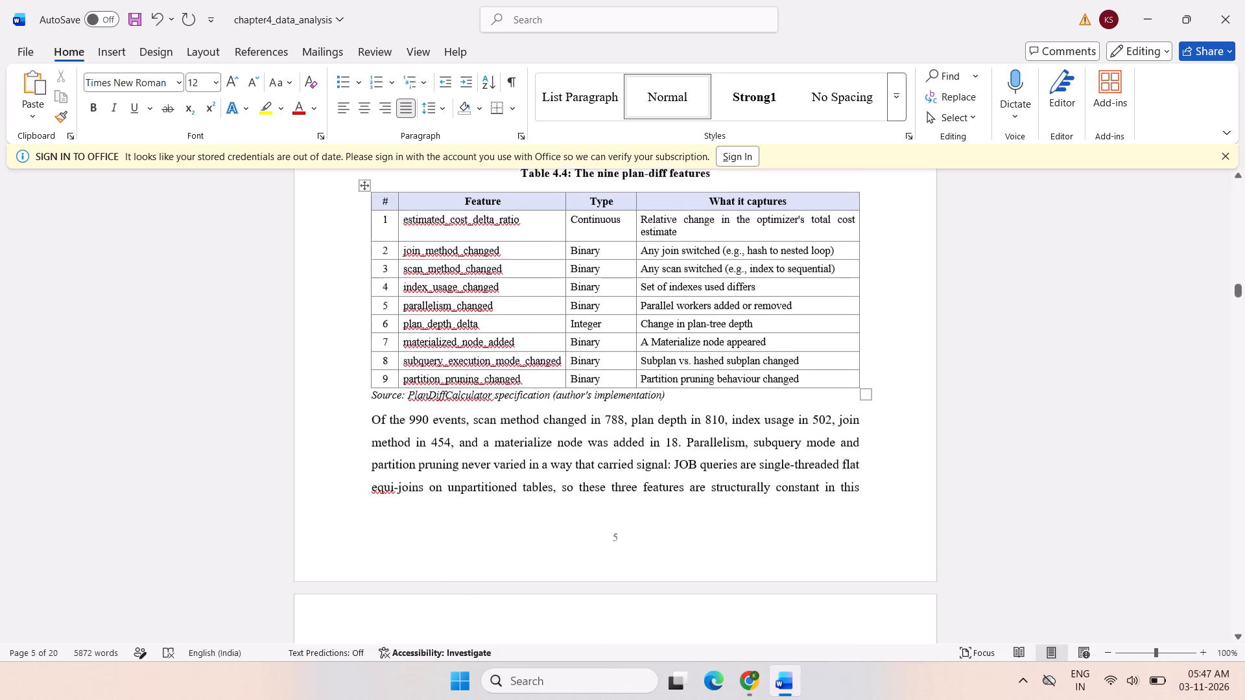
scroll(691, 428, "up", 1)
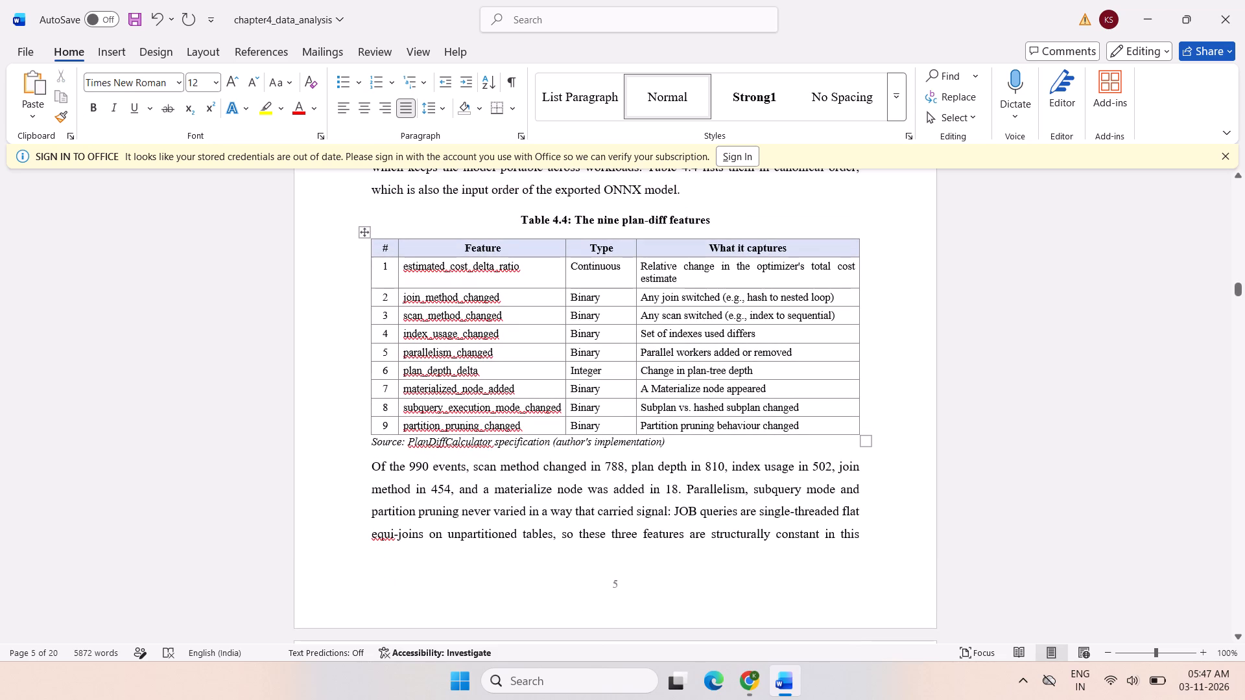
left_click_drag(672, 447, 365, 447)
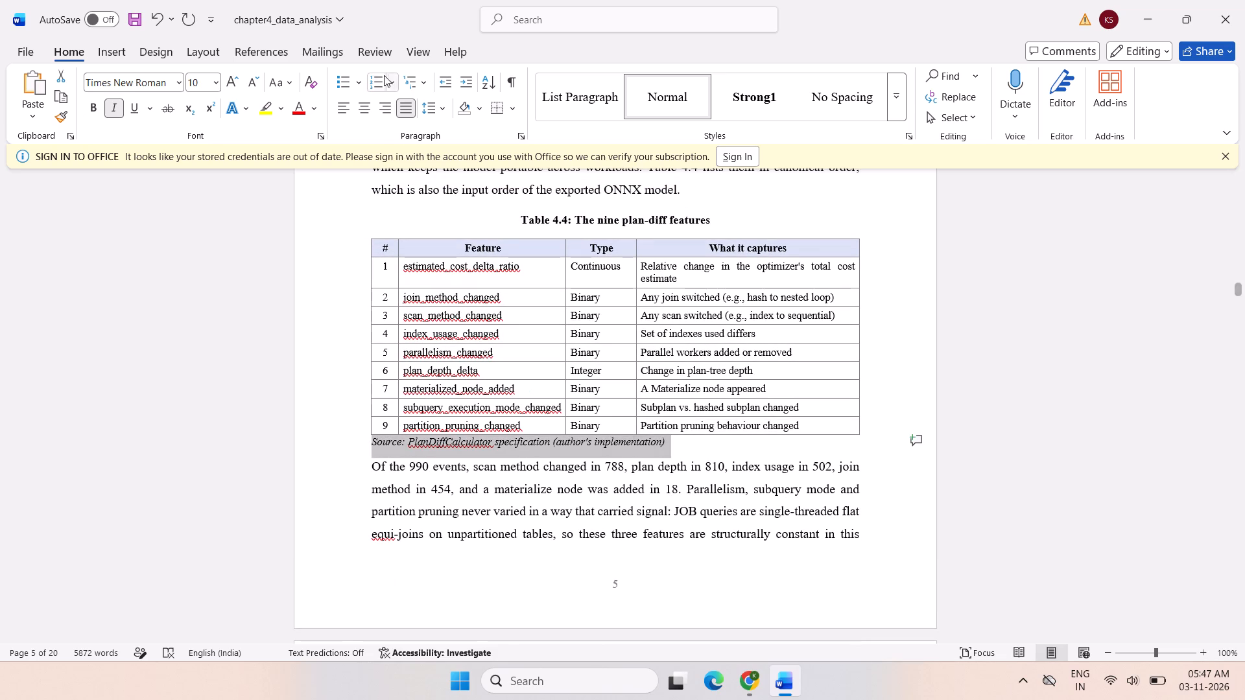
left_click(366, 103)
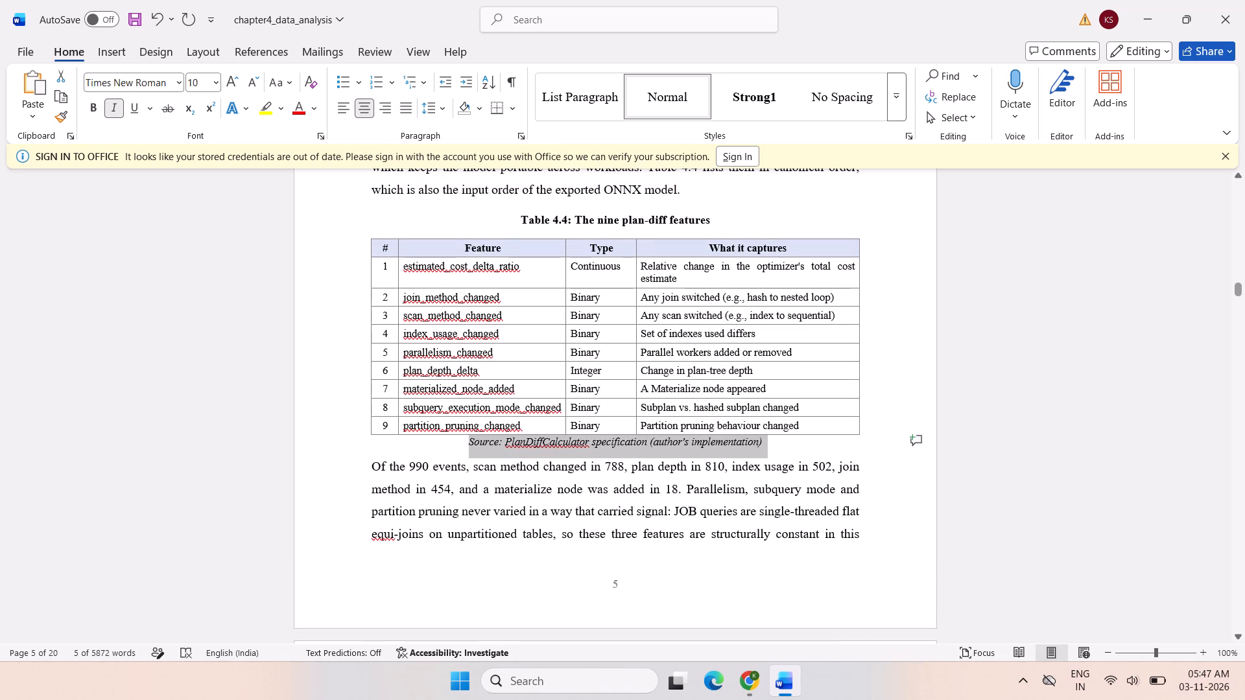
Apply centre alignment to the caption "Table 4.3: Evaluation partitions".
scroll(587, 450, "up", 4)
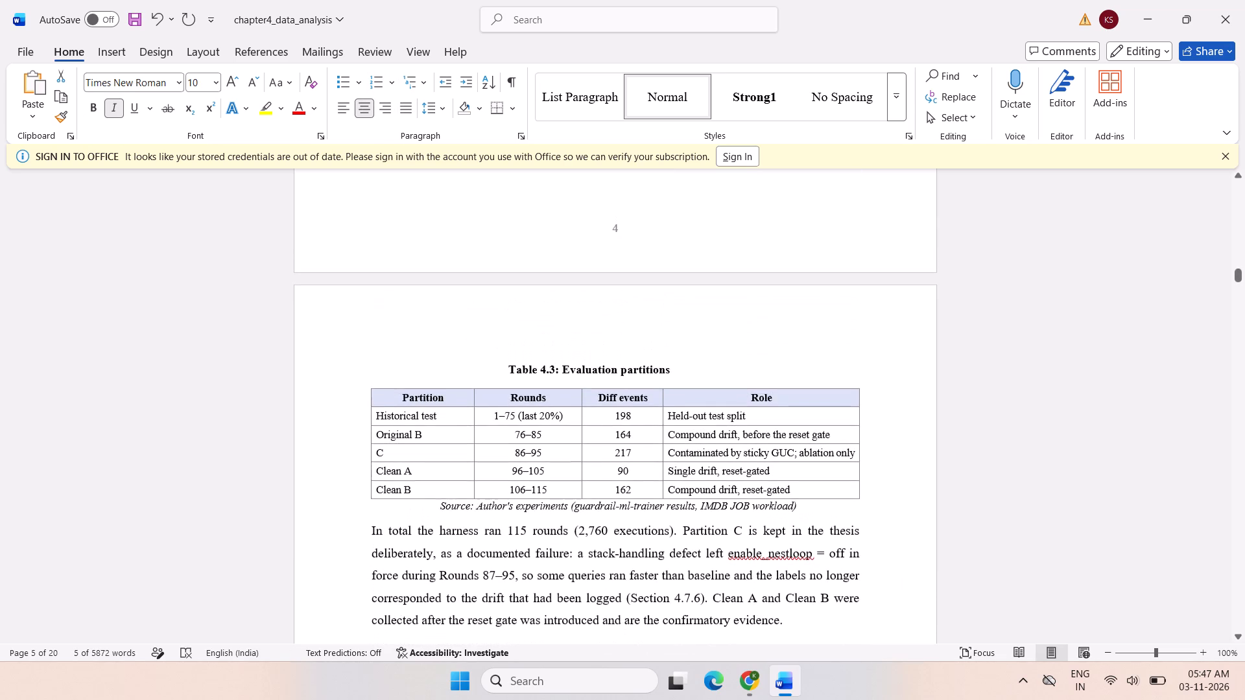
left_click_drag(682, 370, 503, 372)
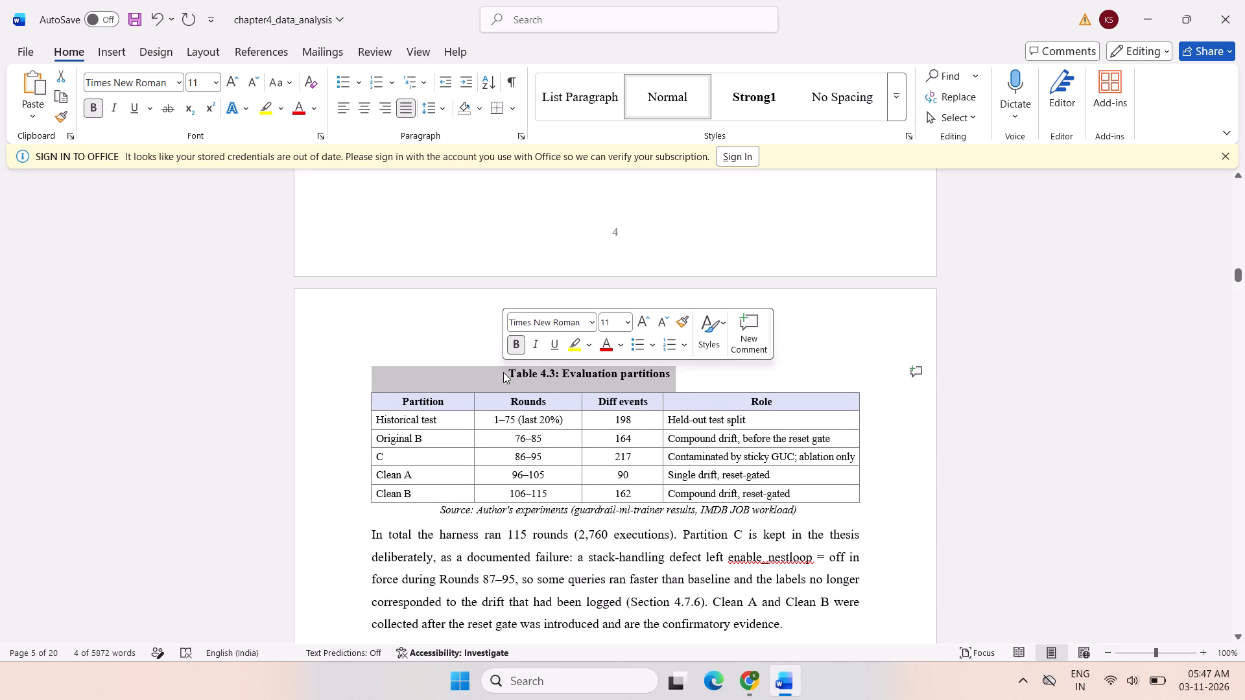
left_click(713, 371)
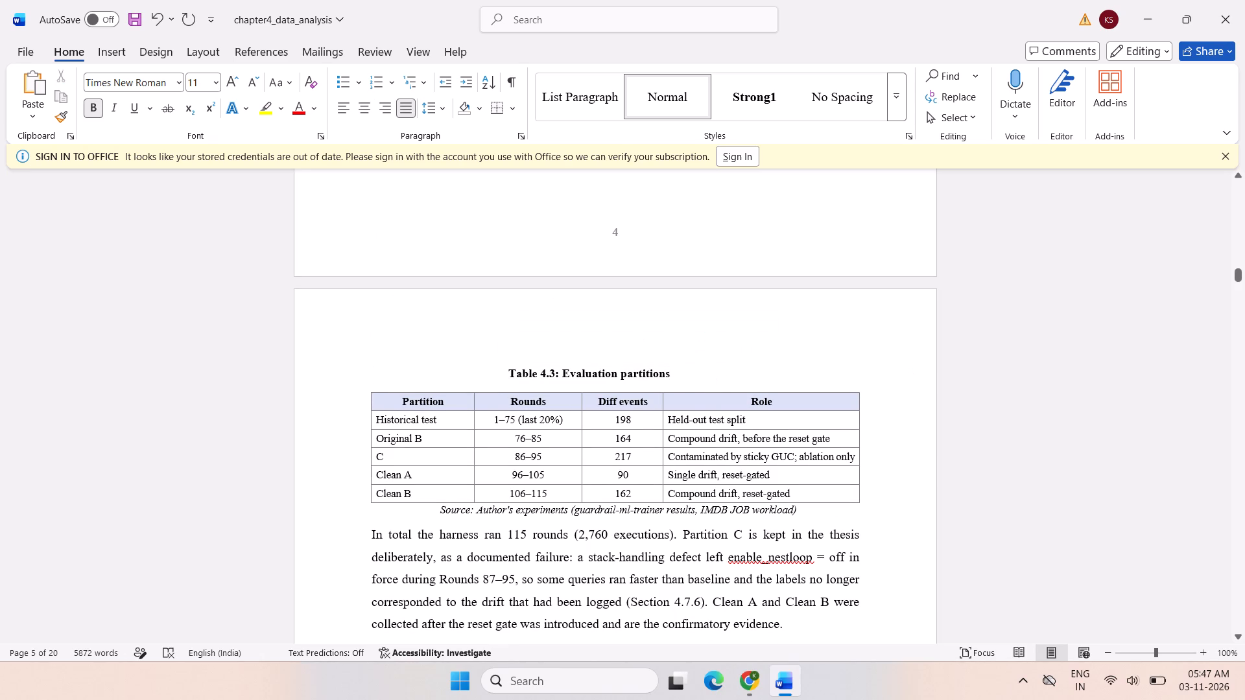
left_click_drag(674, 380, 519, 370)
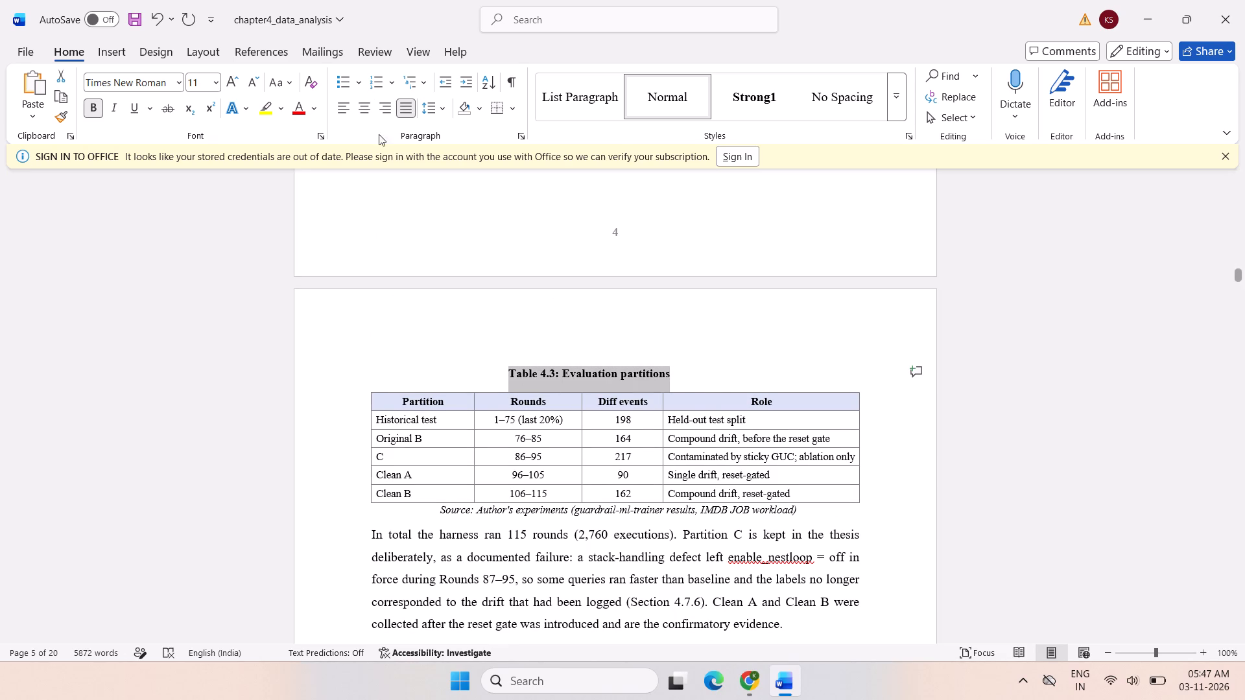
left_click(366, 117)
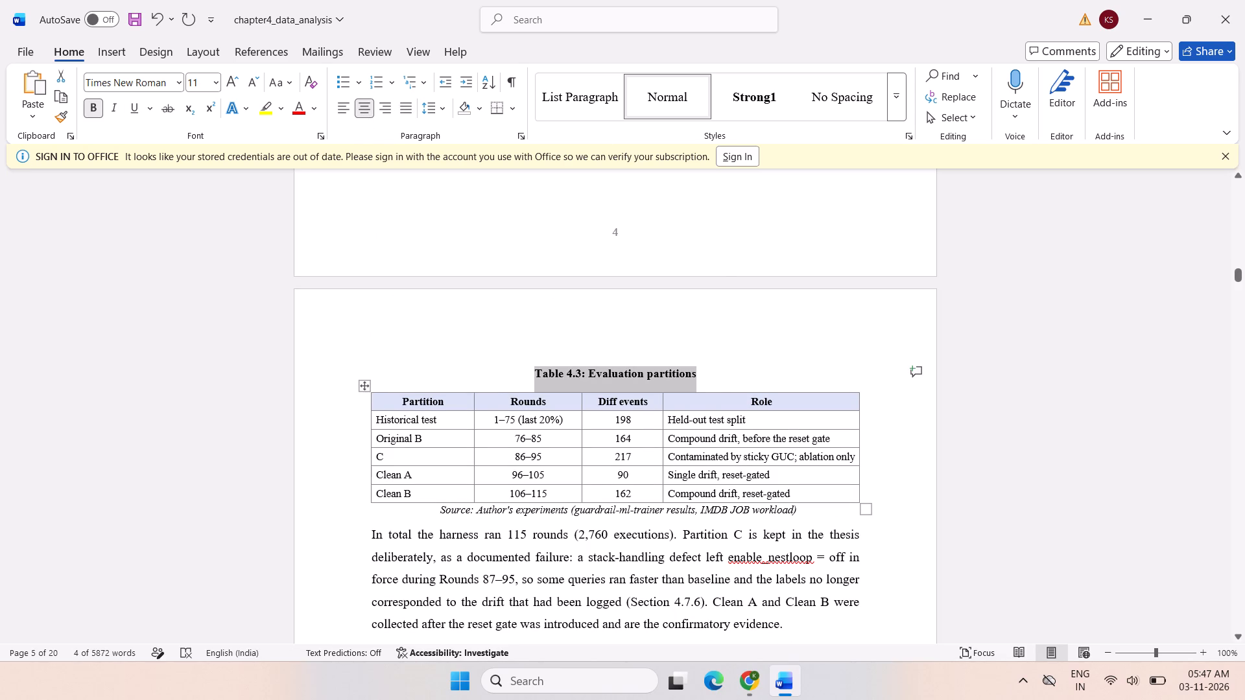
Apply centre alignment to the italic source line beneath Table 4.3.
left_click_drag(798, 517, 444, 531)
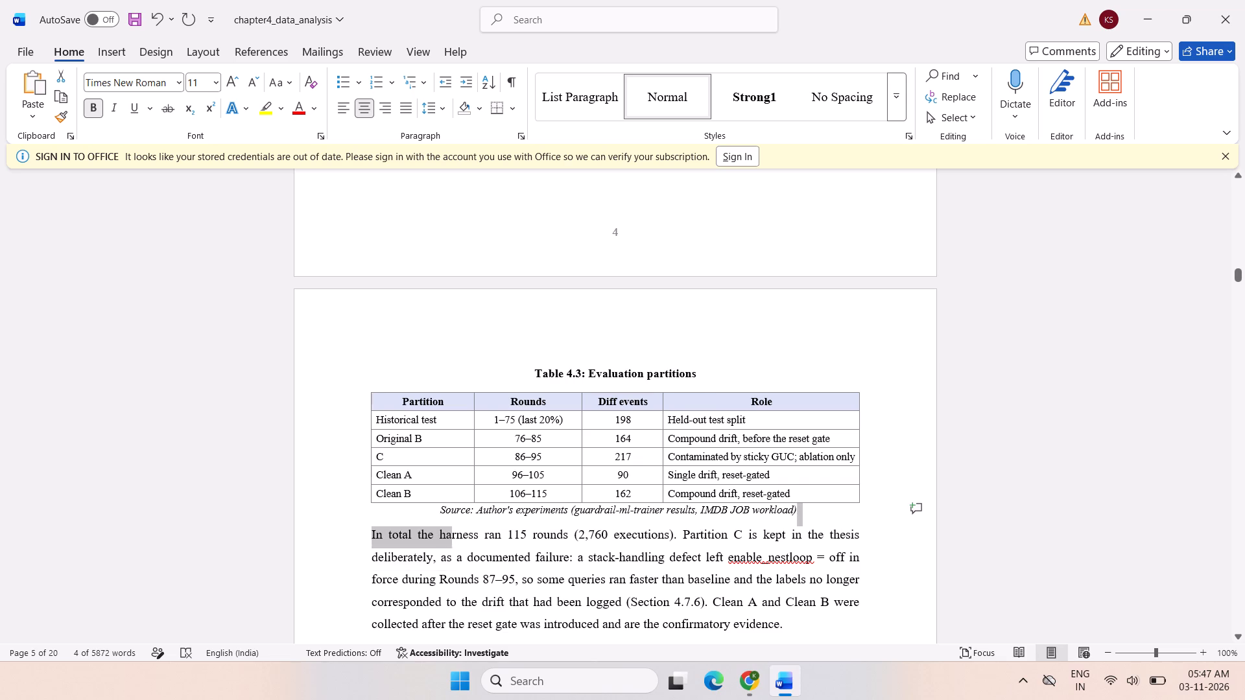
left_click_drag(444, 531, 442, 515)
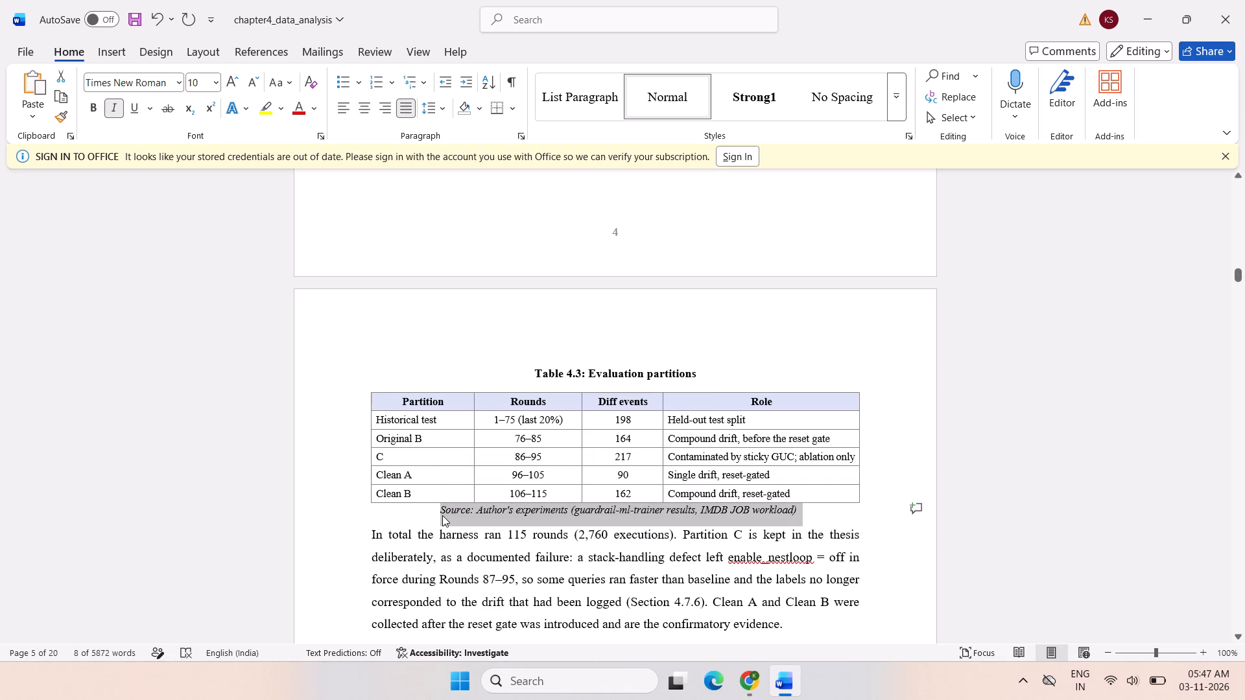
key("ctrl+e")
Remove the leading spacing before the caption "Figure 4.3: XGBoost feature importance" and centre the caption.
scroll(687, 521, "down", 1)
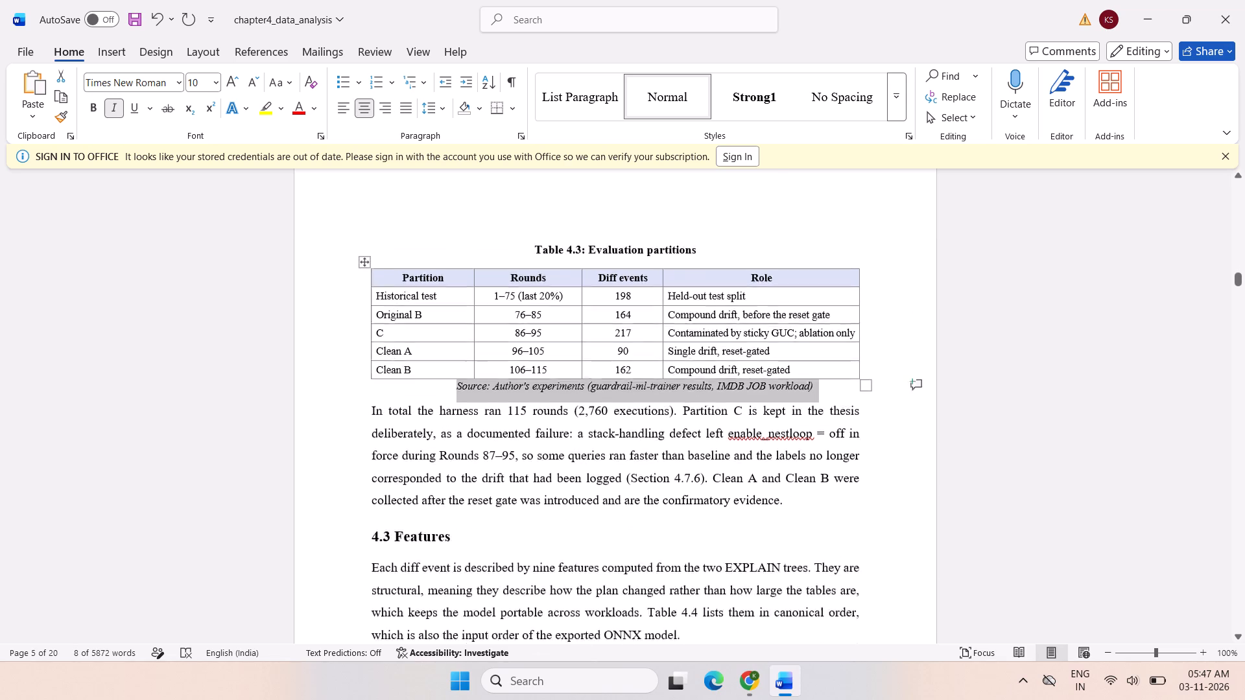
scroll(687, 521, "down", 1)
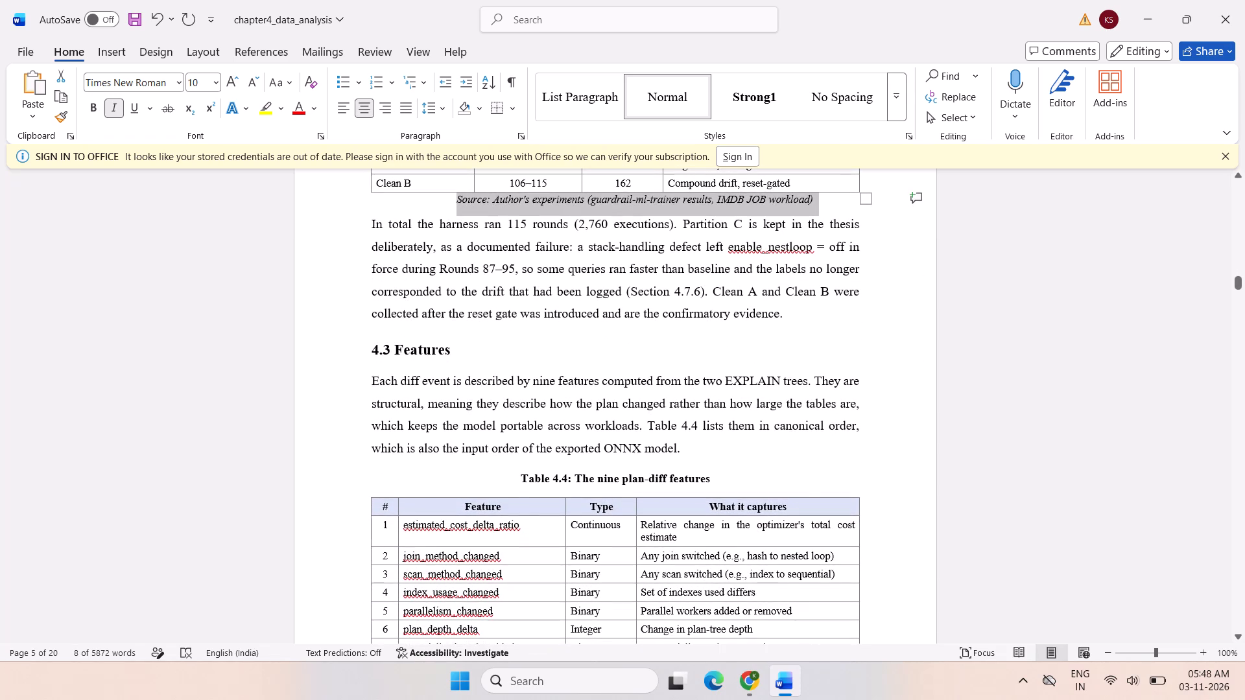
scroll(615, 515, "down", 1)
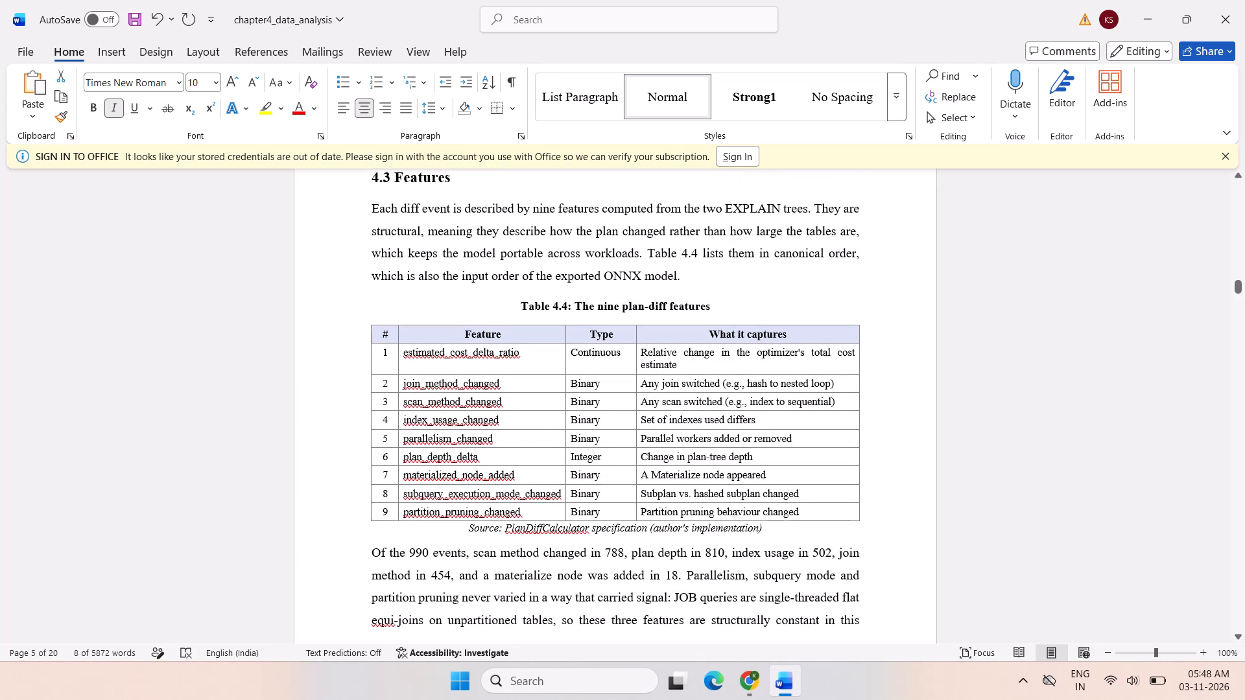
scroll(662, 532, "down", 2)
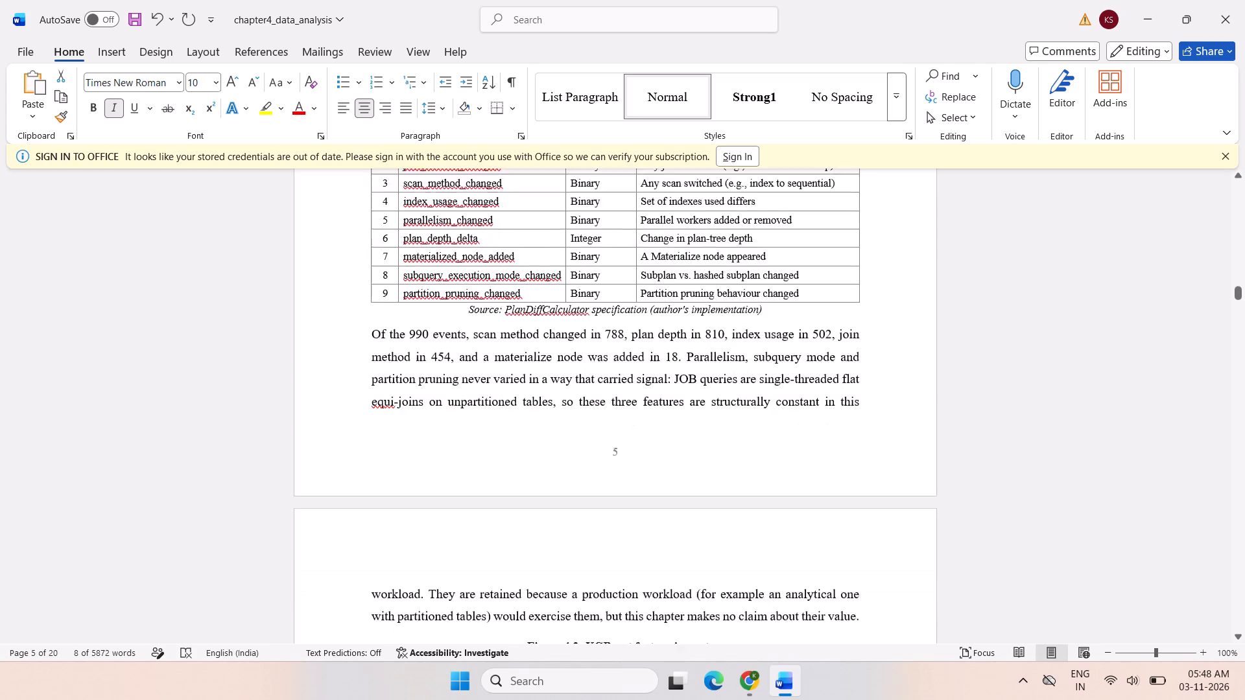
scroll(662, 532, "down", 2)
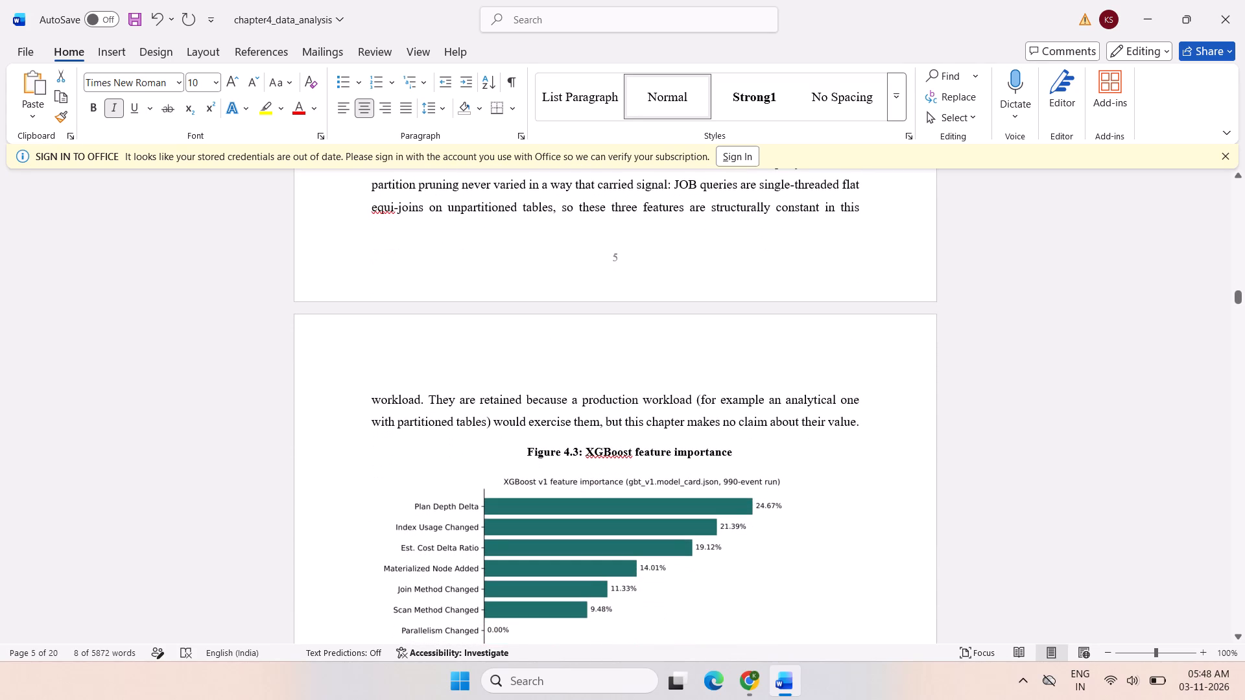
scroll(690, 527, "down", 1)
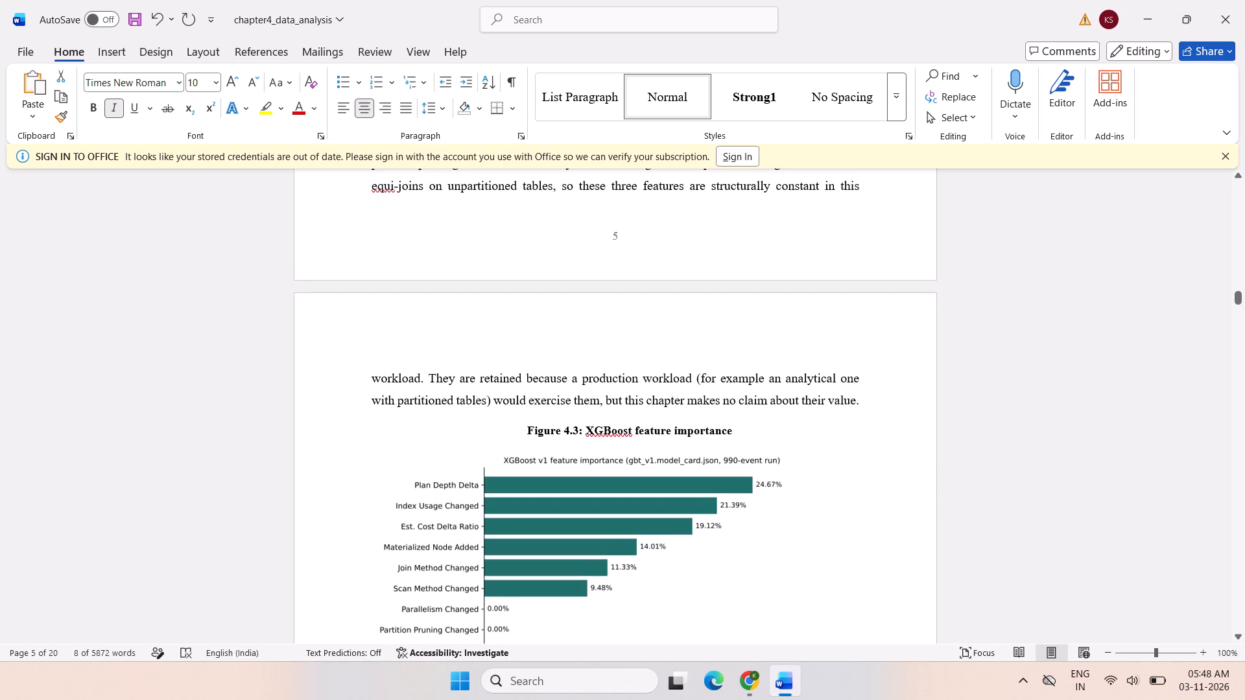
left_click_drag(740, 431, 519, 439)
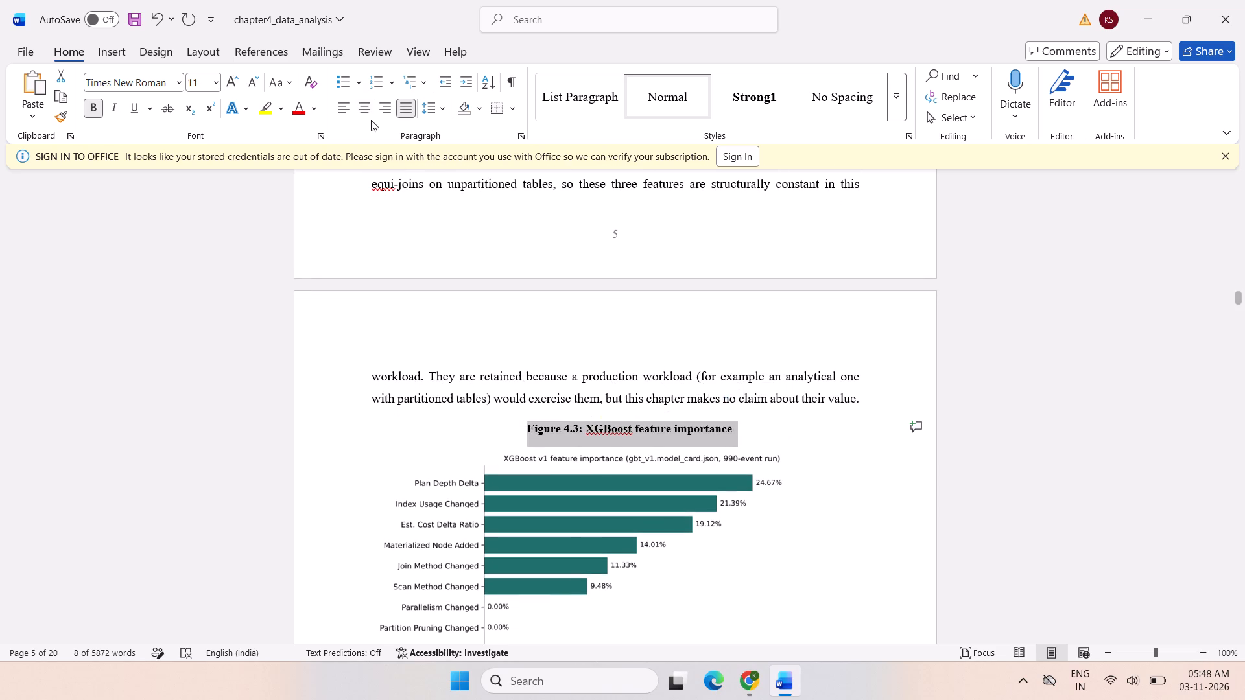
left_click(368, 116)
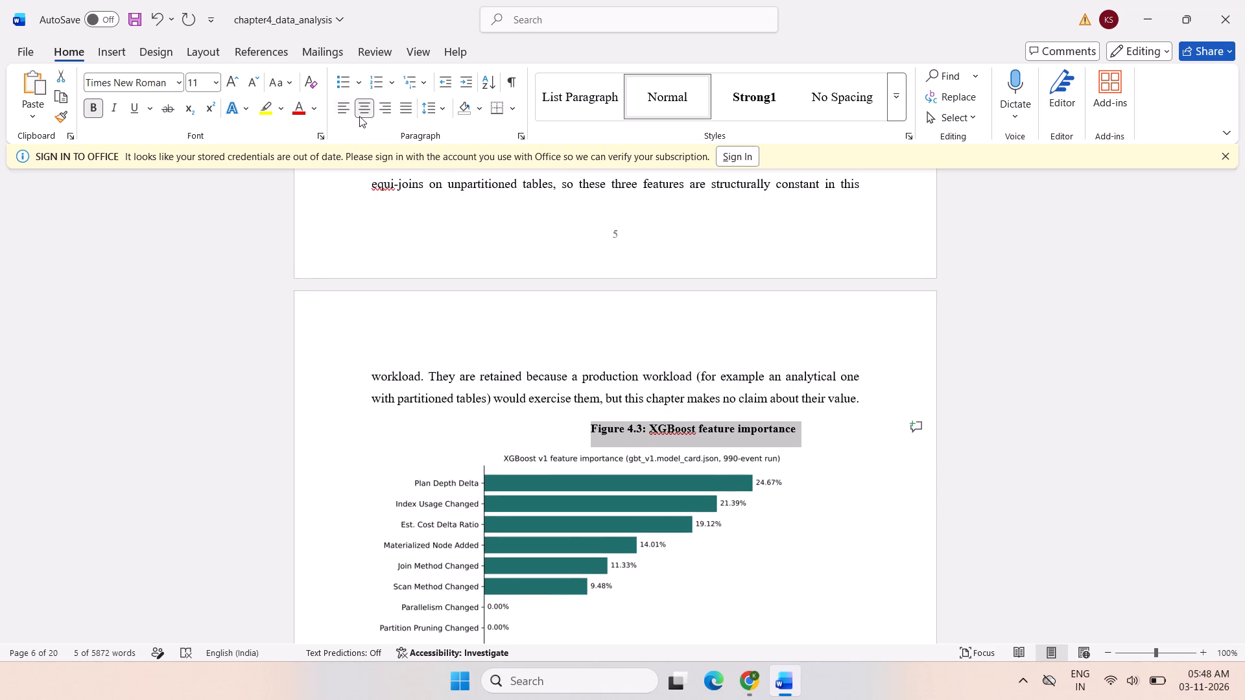
left_click(340, 113)
left_click(340, 113)
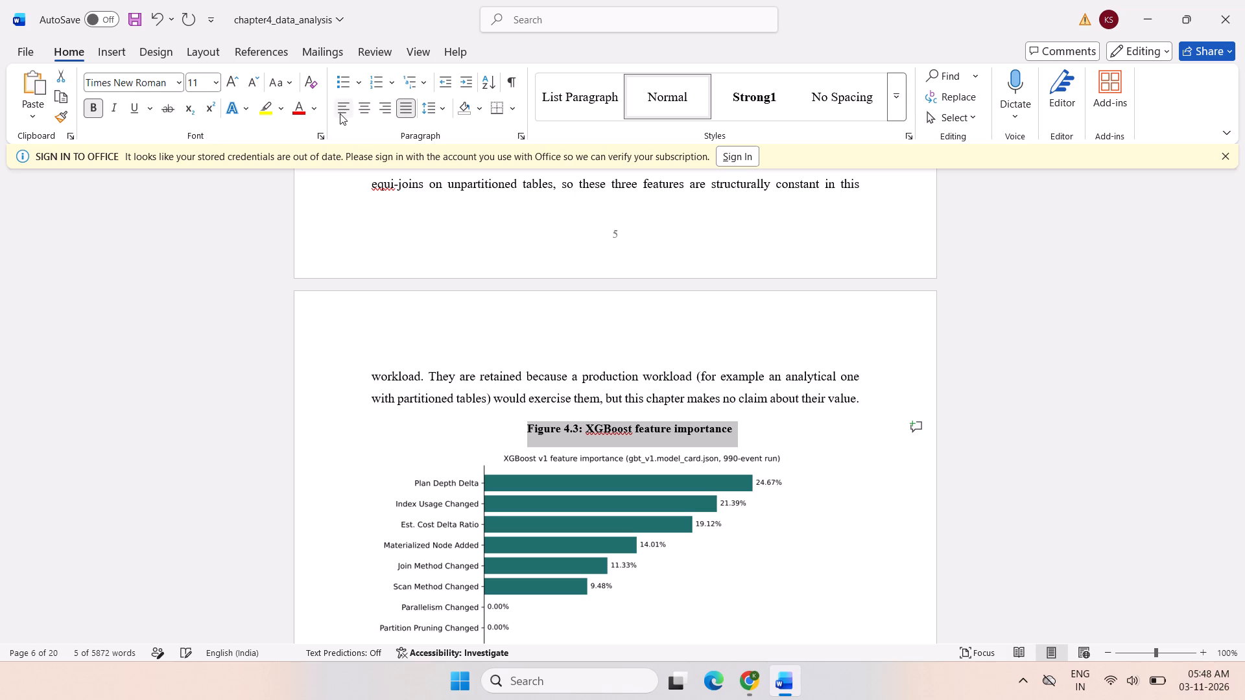
left_click(514, 427)
key("BackSpace")
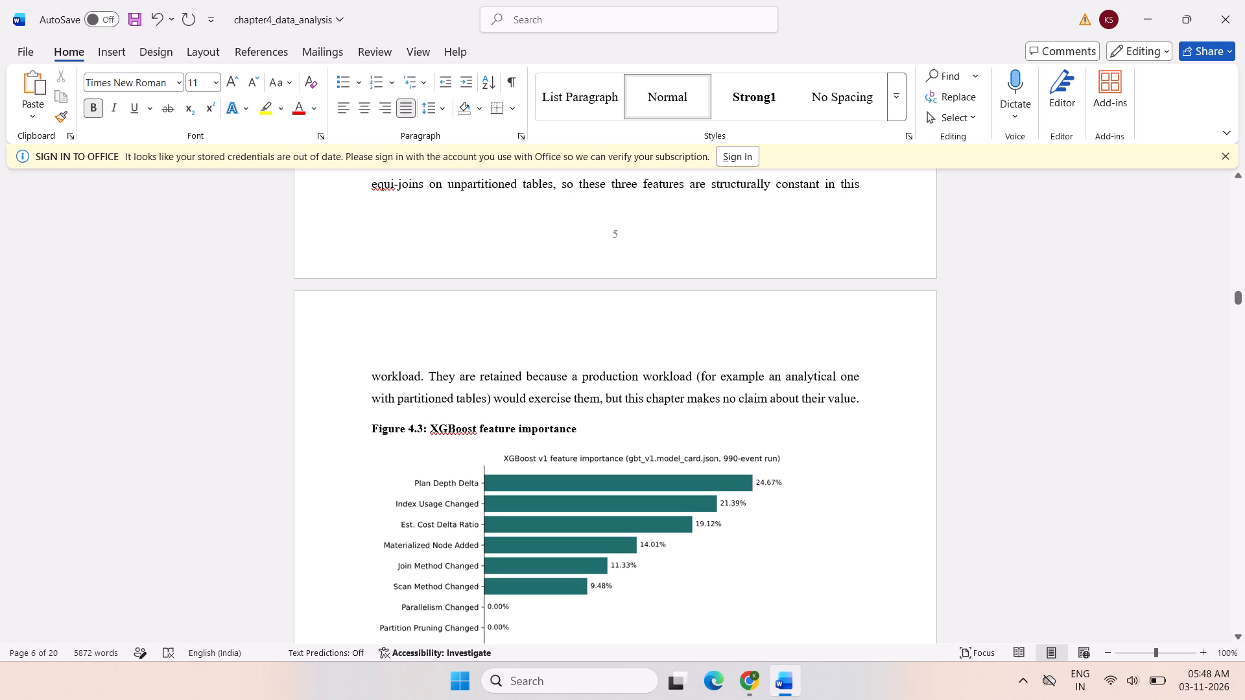
left_click(364, 110)
Select the Figure 4.3 feature importance chart image and set its font size to 14.
scroll(600, 509, "down", 1)
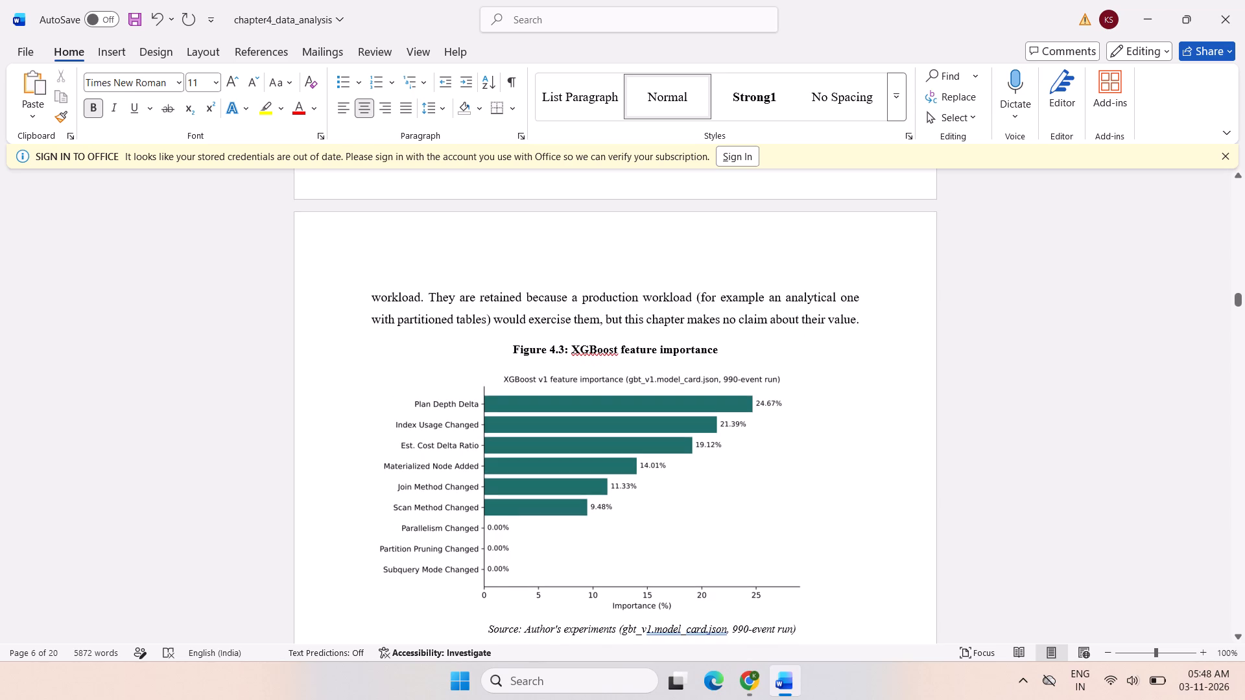
left_click(580, 503)
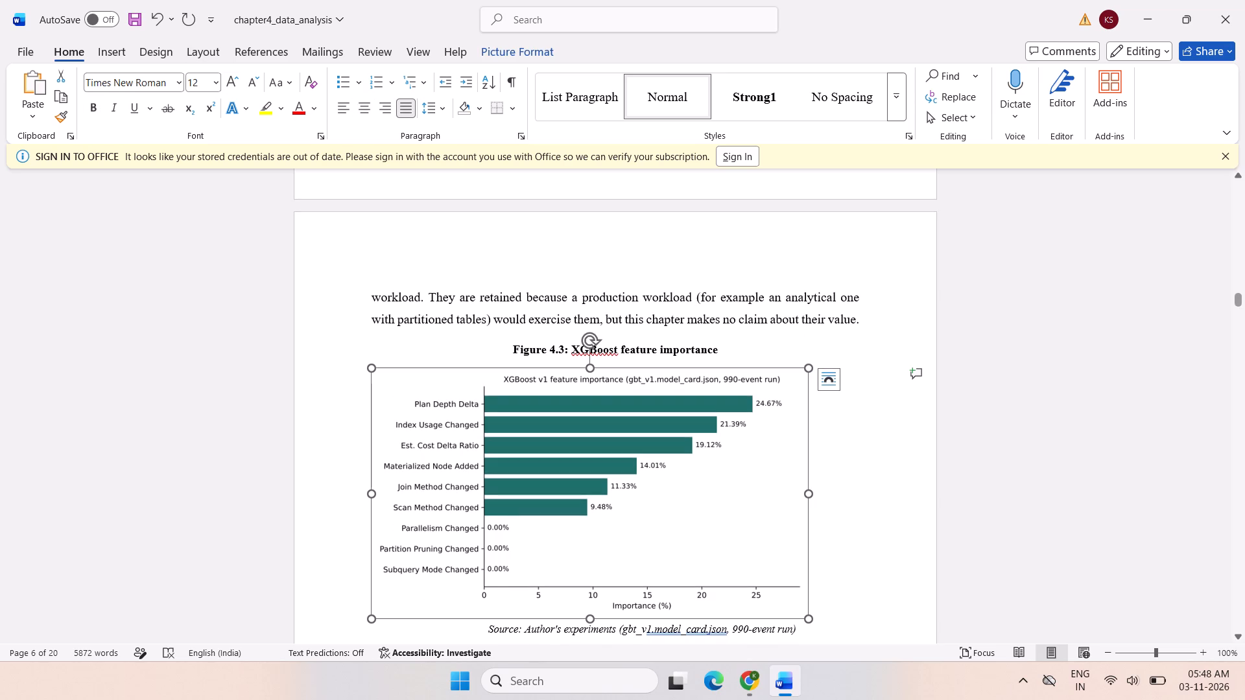
left_click(202, 81)
type("14")
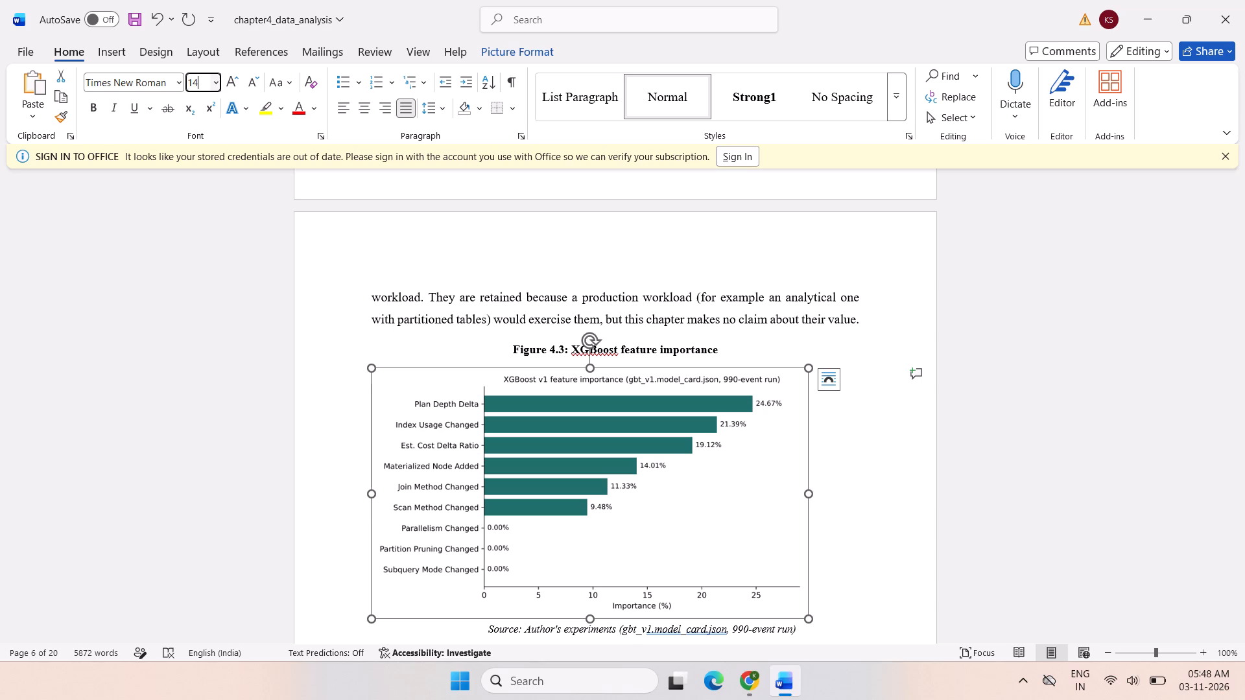
key("Return")
left_click(455, 468)
Set the font size of the selected Figure 4.3 feature importance chart image to 12.
left_click(854, 541)
left_click(705, 516)
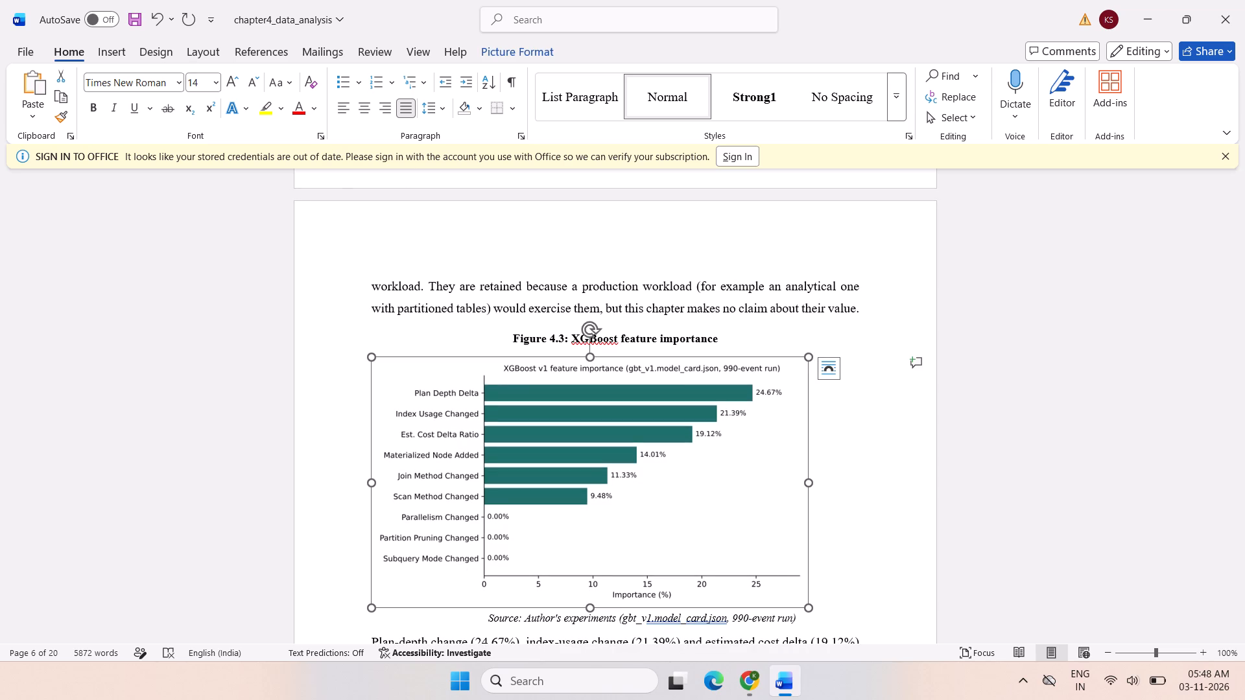
left_click(218, 86)
left_click(213, 180)
Remove the leading spacing before the italic source line beneath Figure 4.3 and centre the line.
scroll(569, 558, "down", 1)
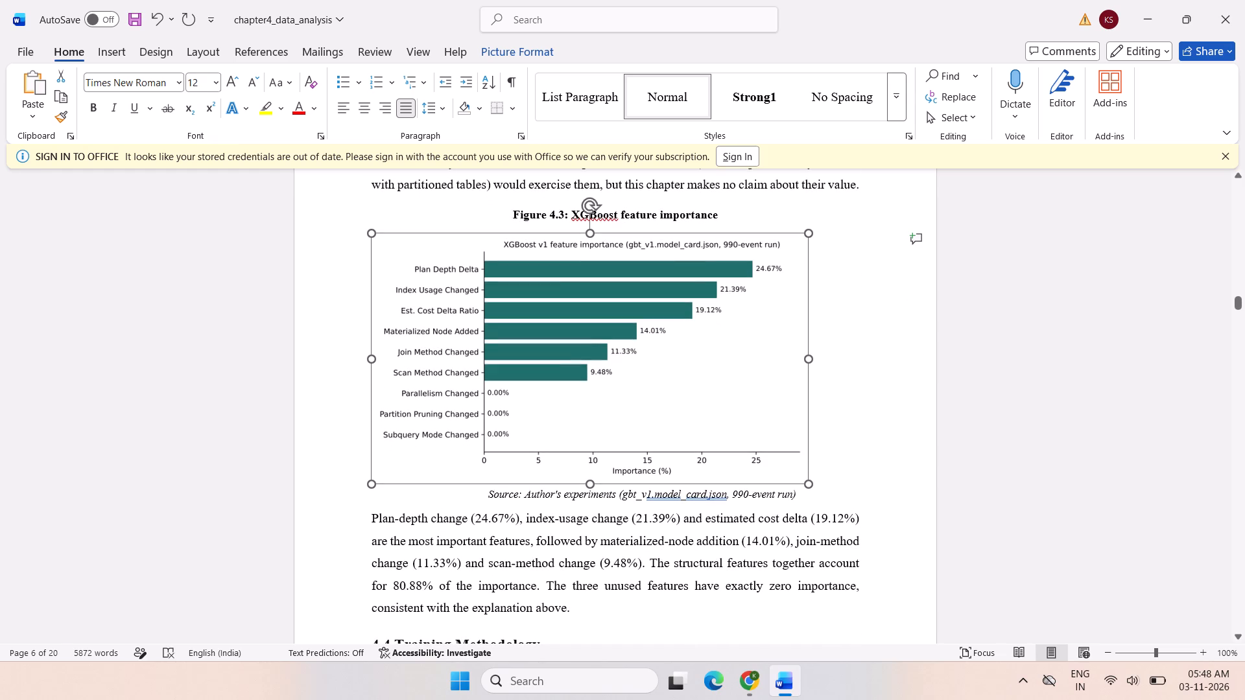
left_click(486, 493)
key("BackSpace")
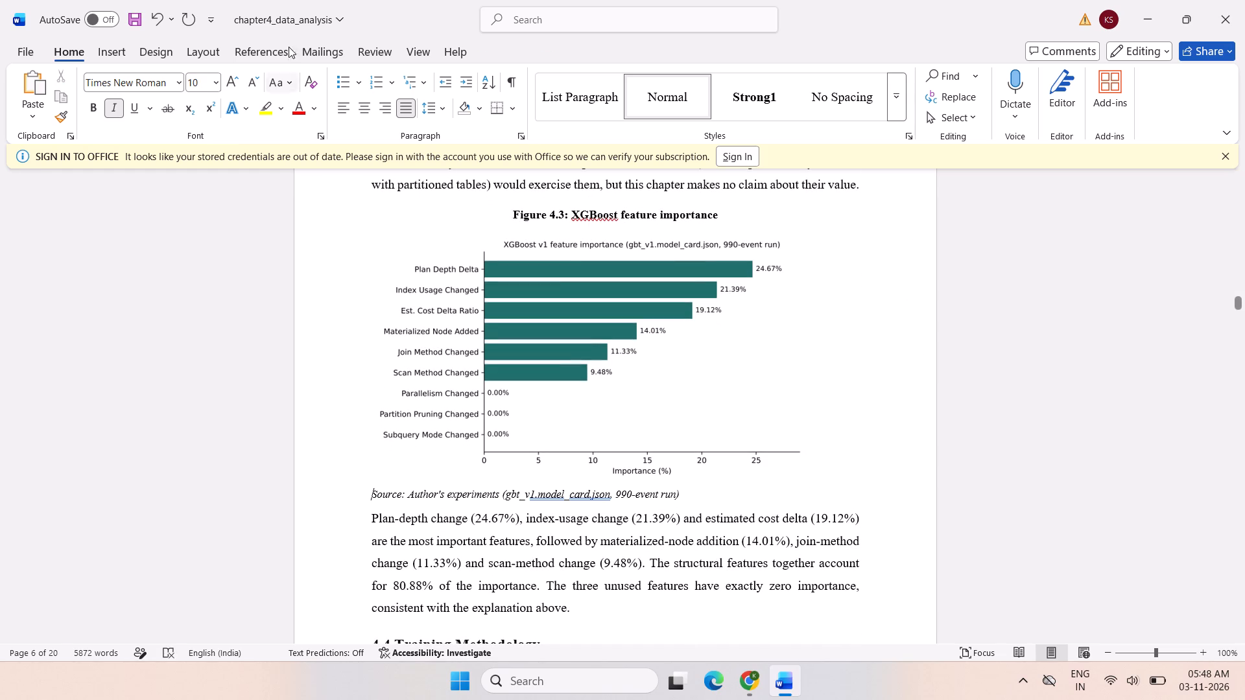
left_click(360, 111)
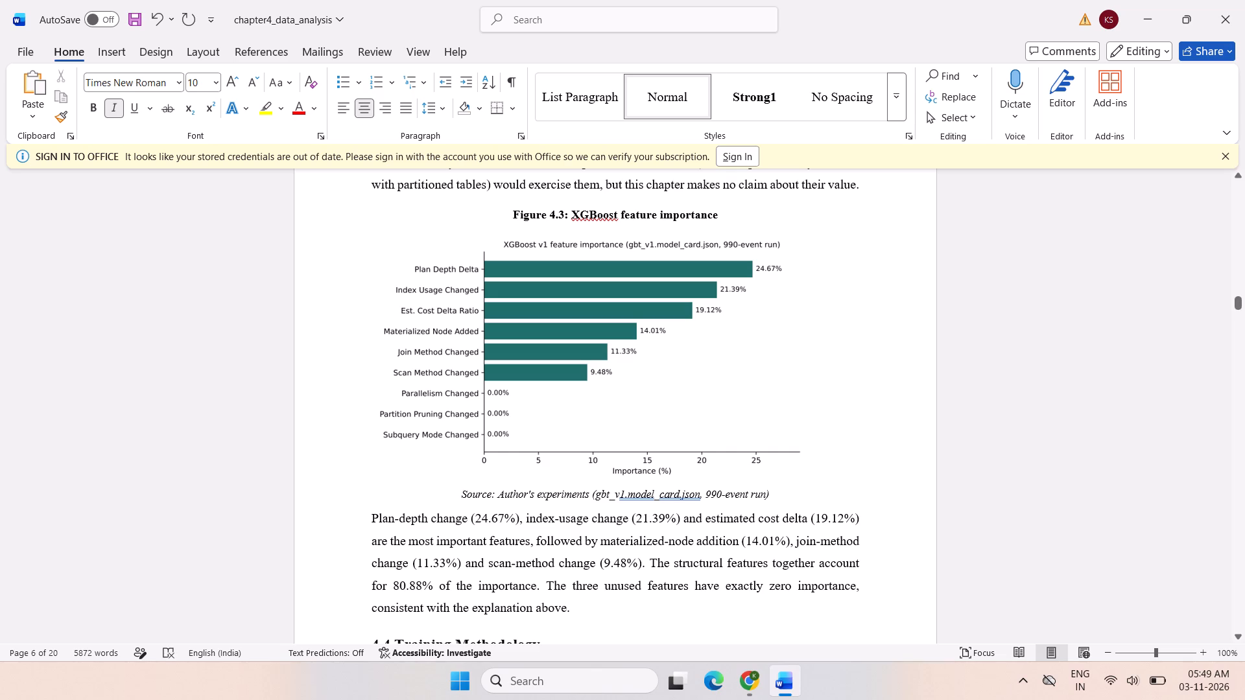
Review the text and layout from Figure 4.3 through sections 4.4 Training Methodology and 4.5.1 Software tests.
scroll(536, 479, "down", 1)
scroll(586, 416, "up", 1)
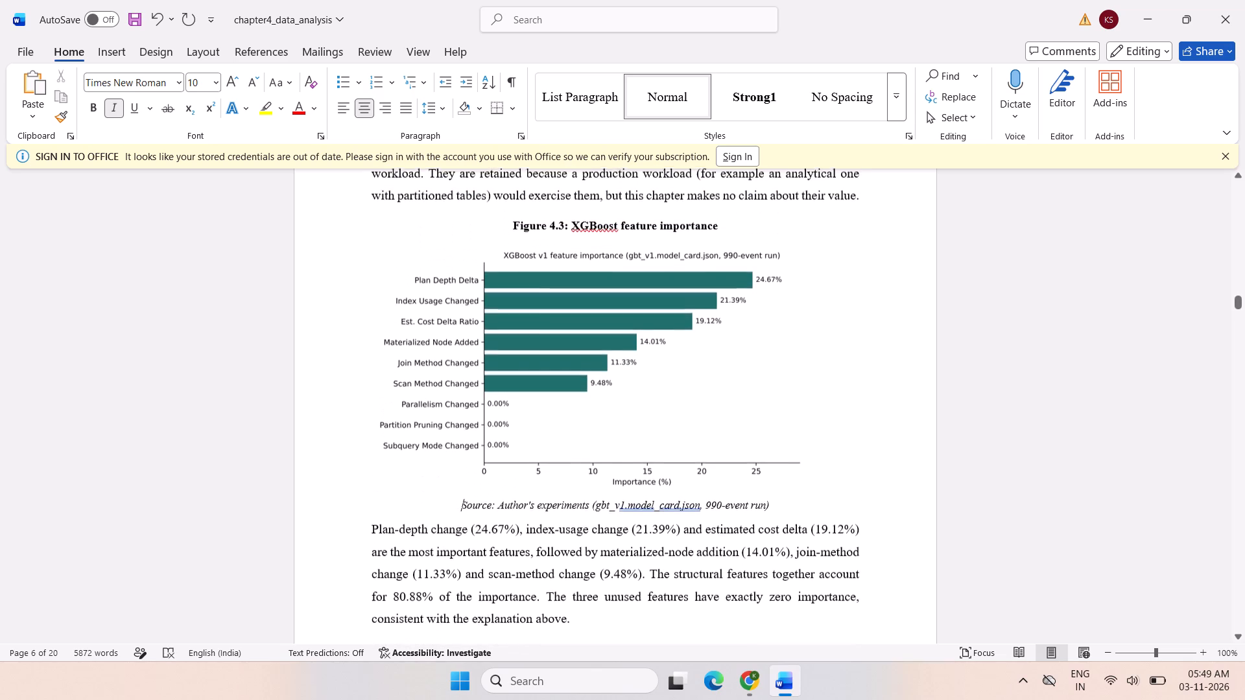
scroll(586, 416, "up", 1)
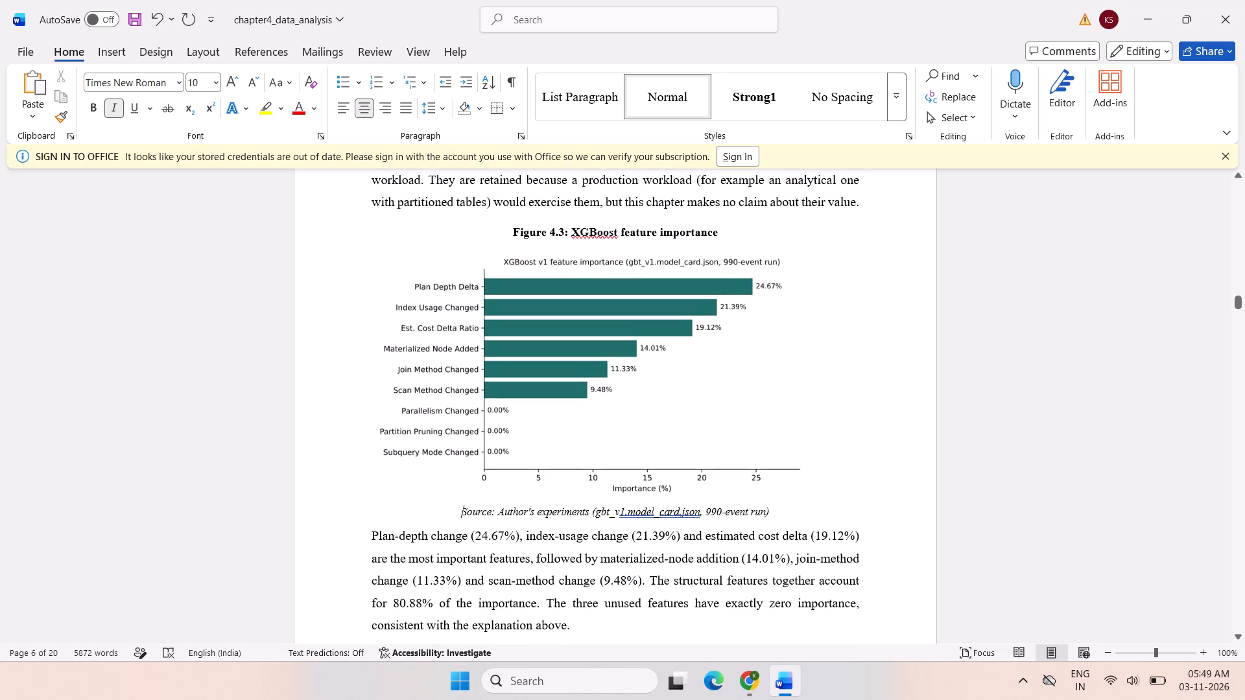
scroll(525, 421, "down", 2)
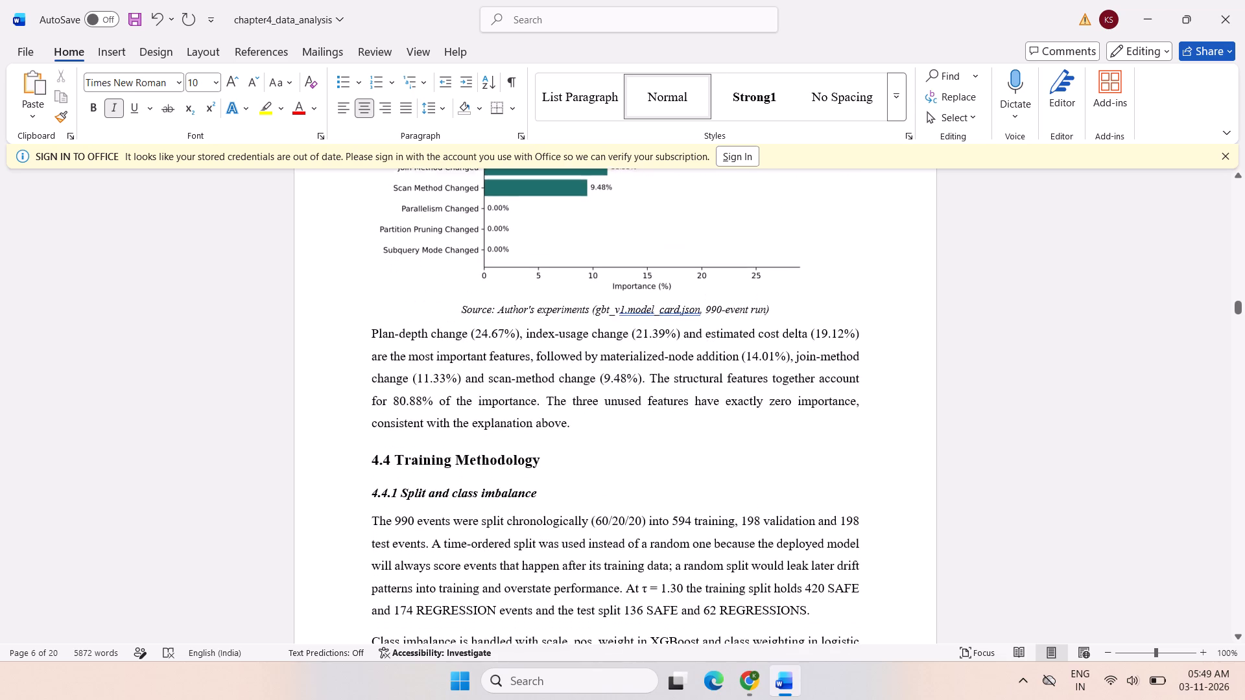
scroll(556, 436, "down", 1)
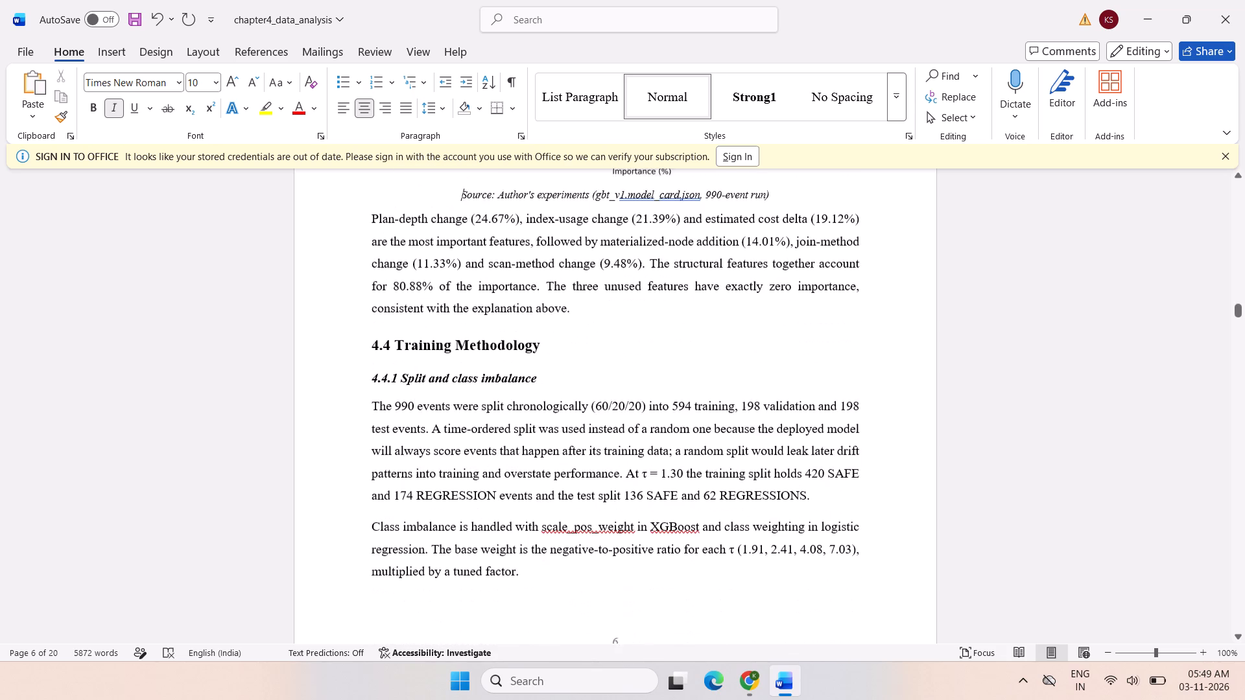
scroll(556, 436, "down", 3)
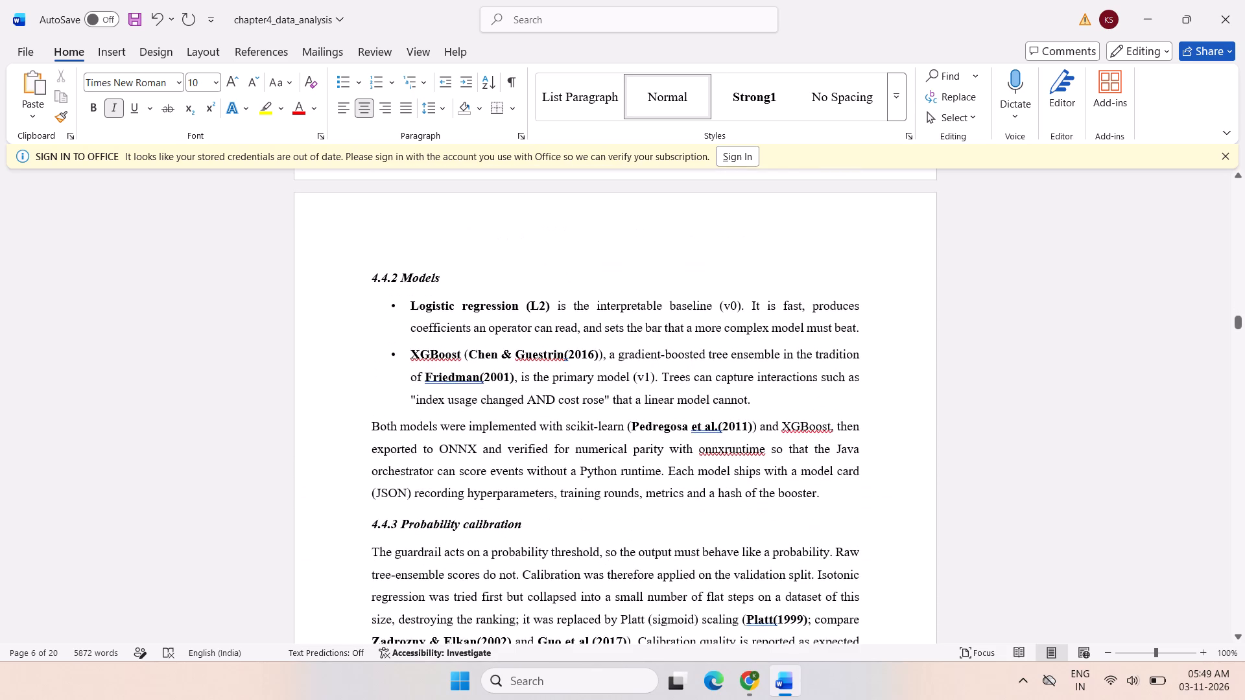
scroll(569, 443, "down", 2)
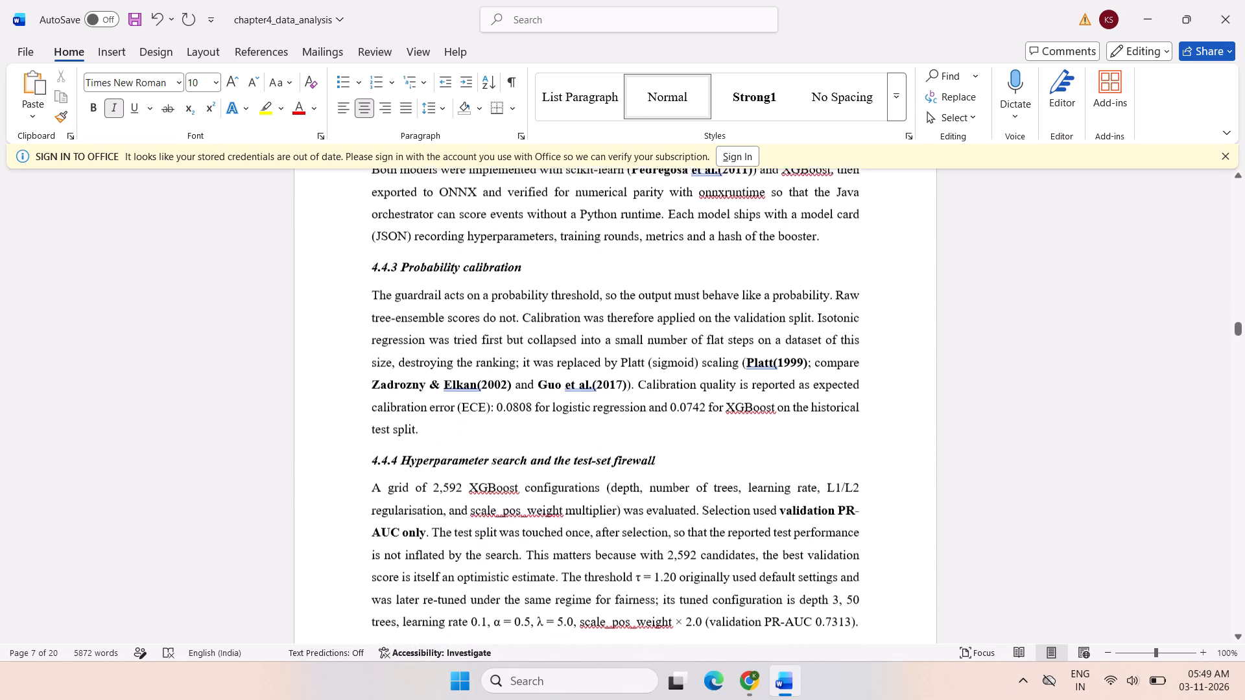
scroll(527, 519, "down", 1)
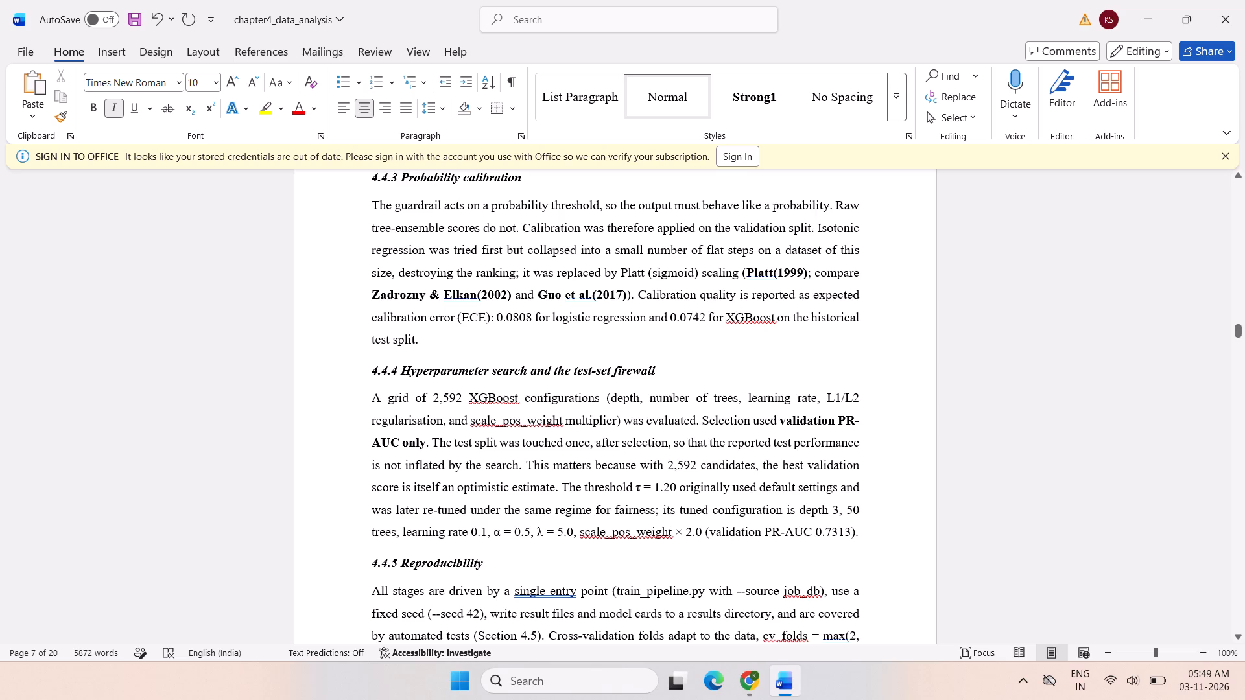
scroll(593, 437, "down", 1)
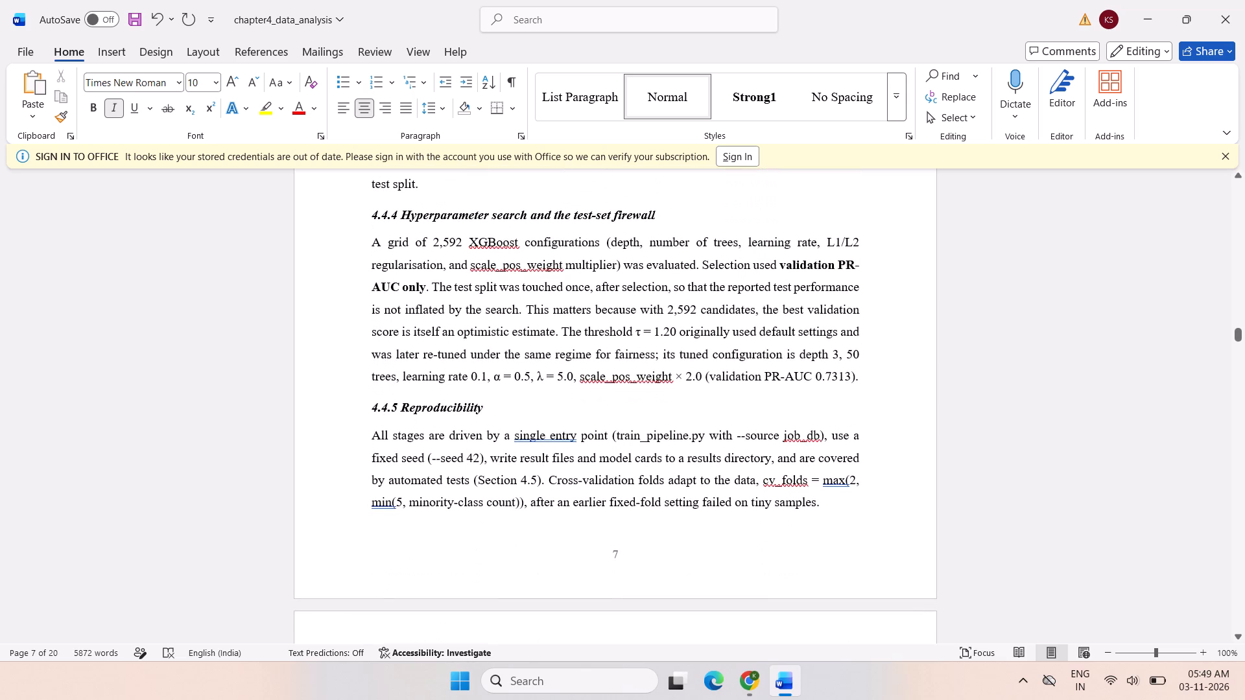
scroll(593, 437, "down", 2)
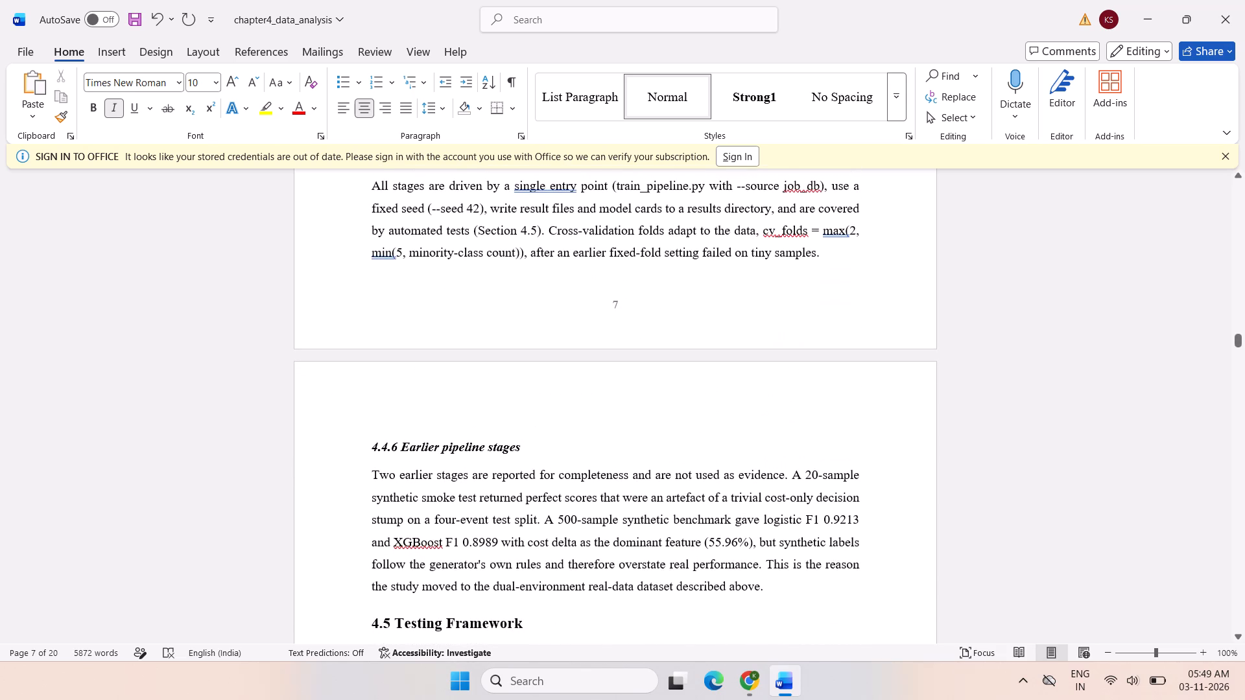
scroll(630, 451, "down", 1)
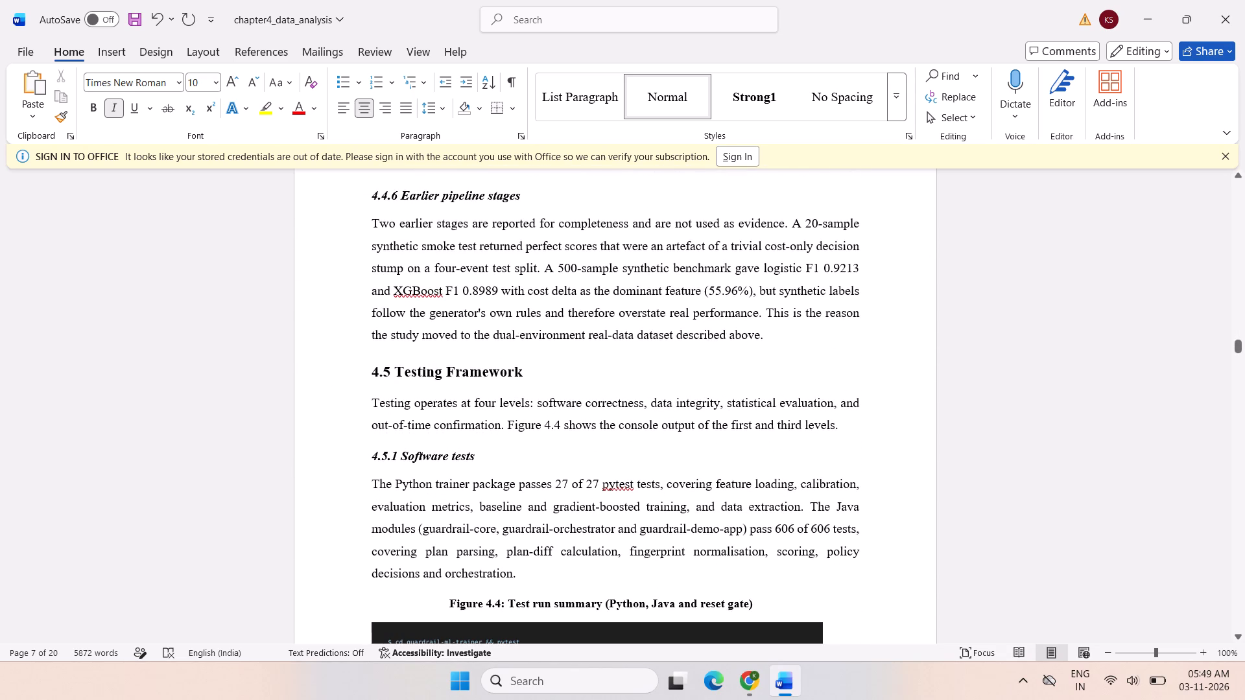
scroll(648, 421, "down", 2)
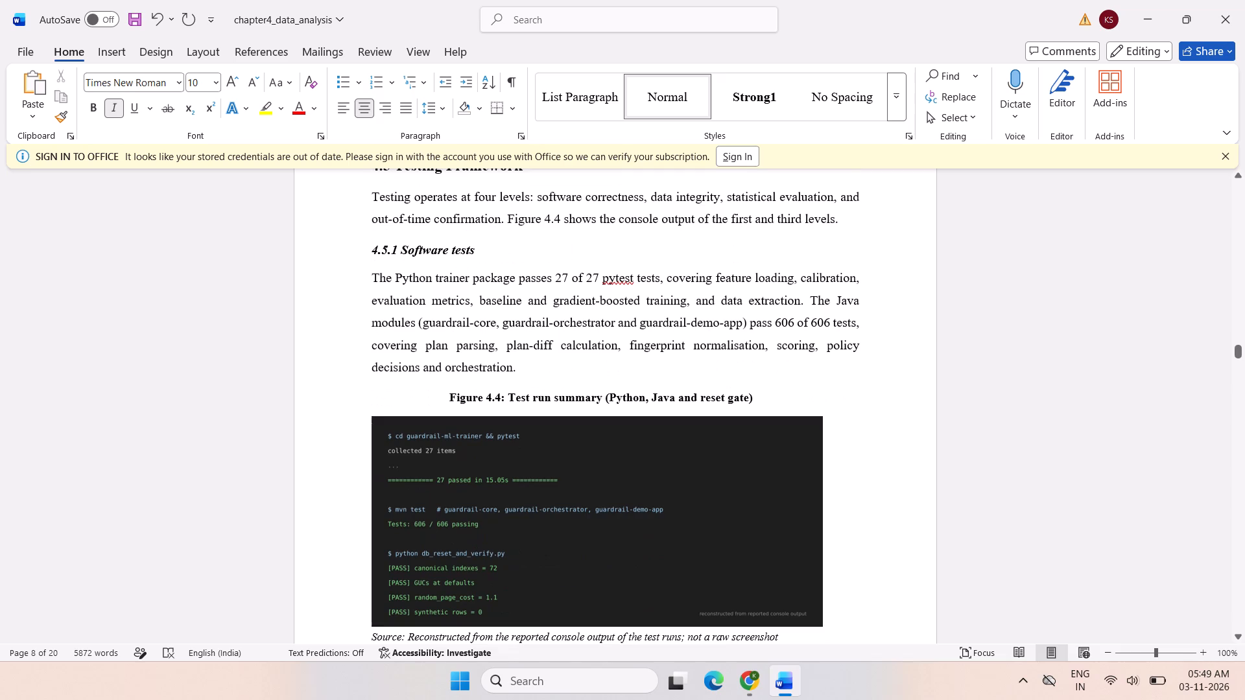
Remove the leading spacing before the caption "Figure 4.4: Test run summary (Python, Java and reset gate)" and centre the caption.
scroll(718, 413, "down", 1)
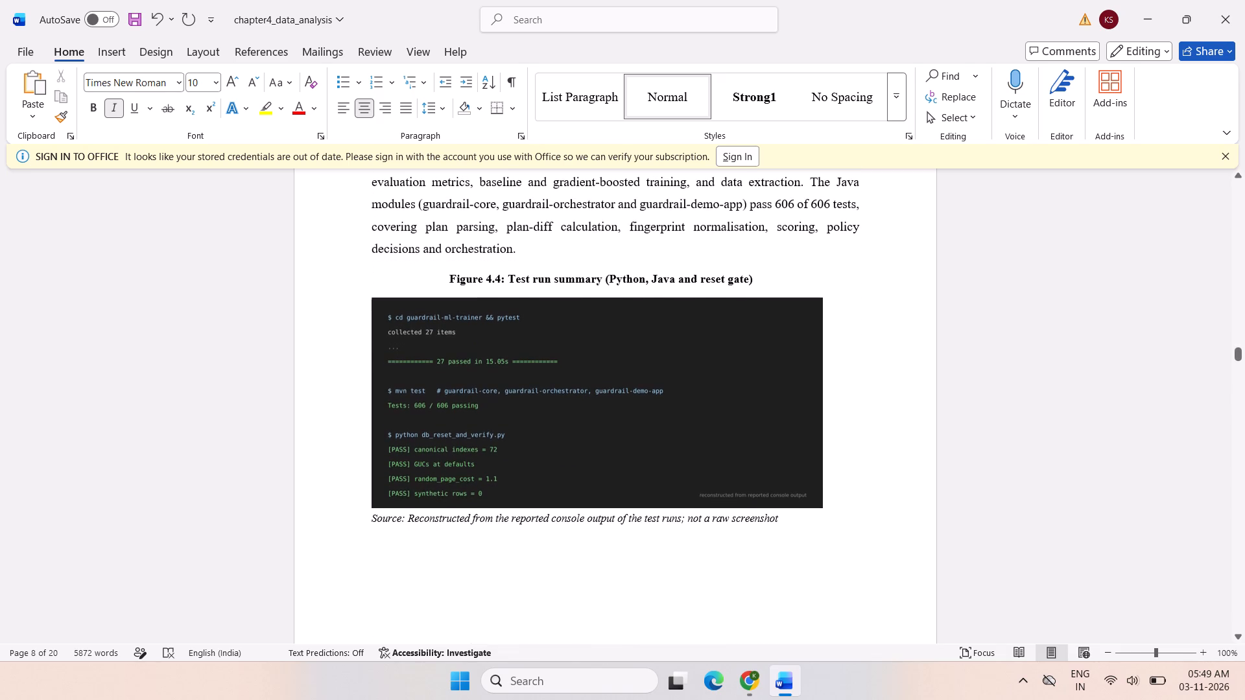
left_click(451, 274)
key("BackSpace")
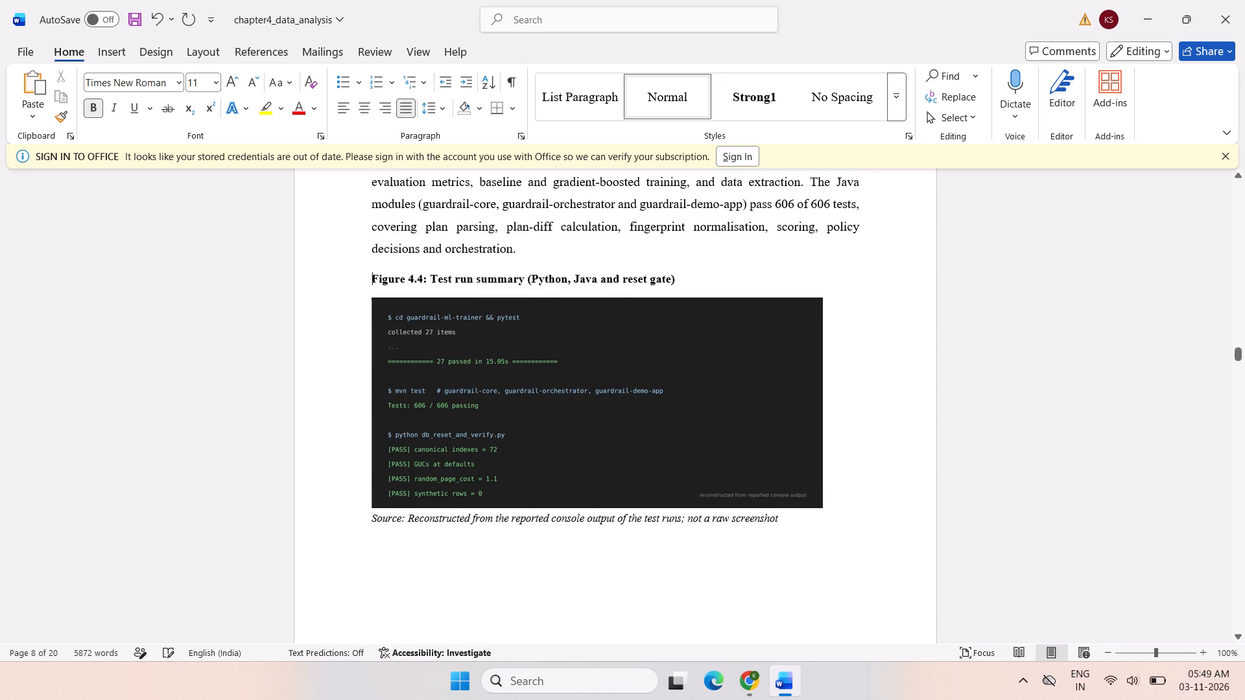
left_click(366, 109)
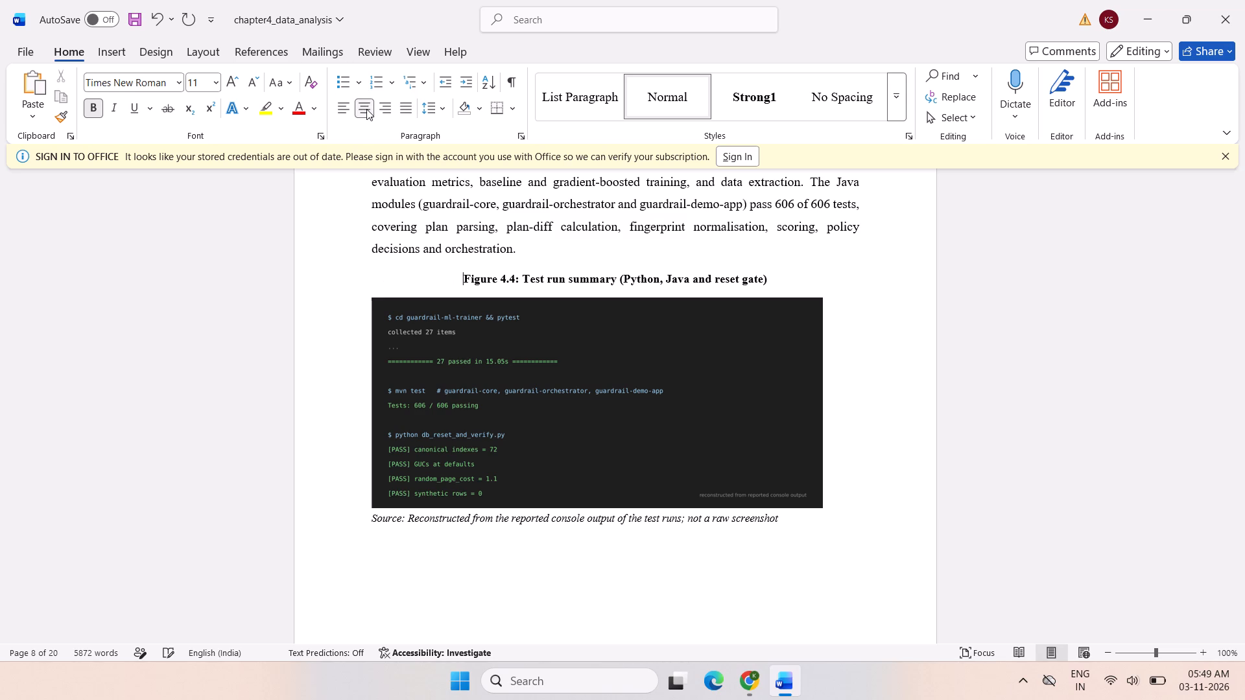
Apply centre alignment to the italic source line beneath the Figure 4.4 console output image.
left_click(371, 515)
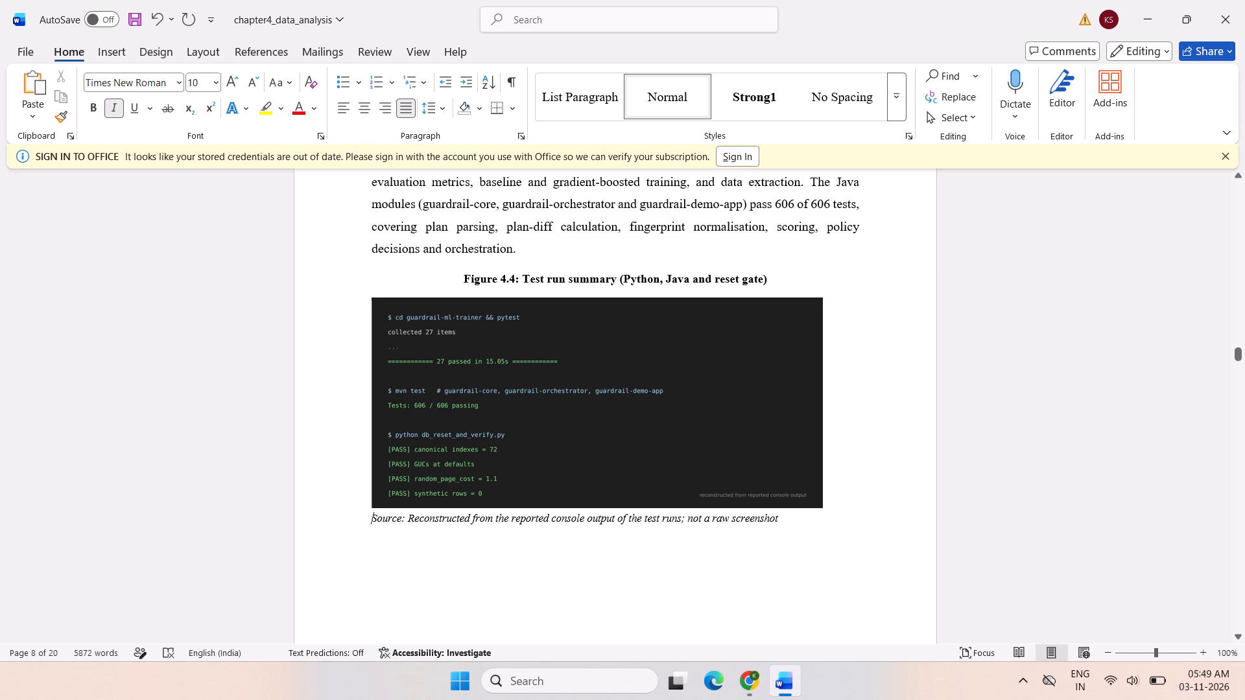
left_click(368, 106)
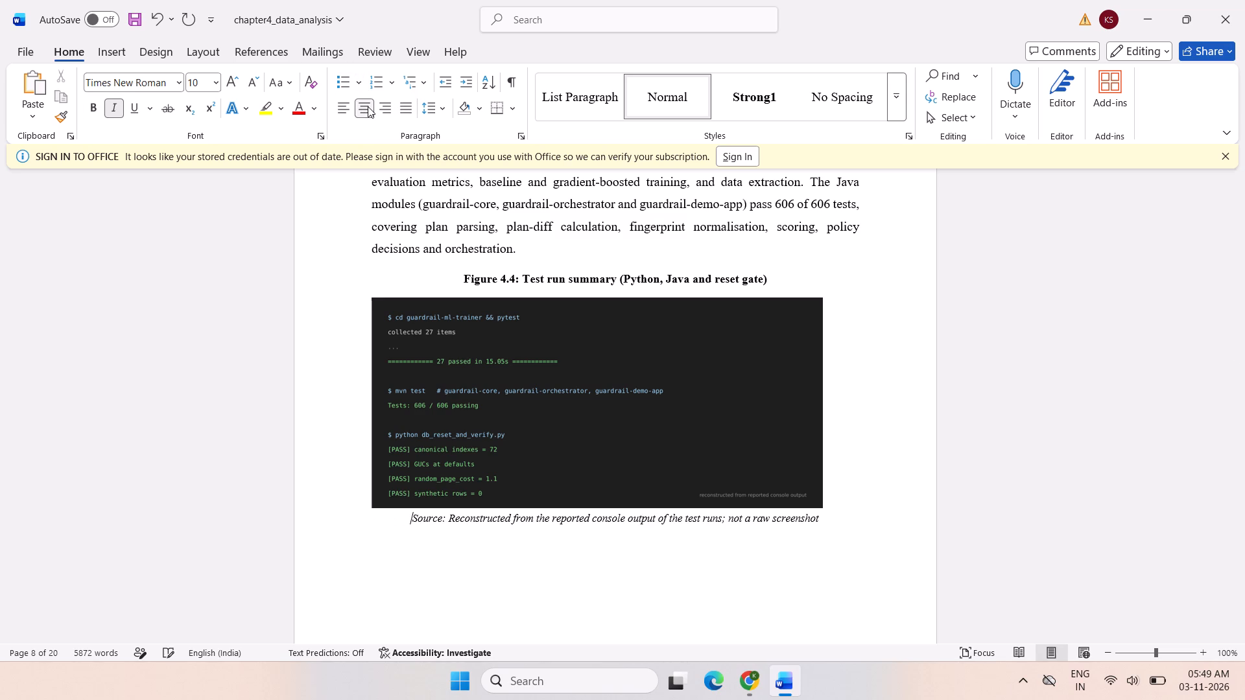
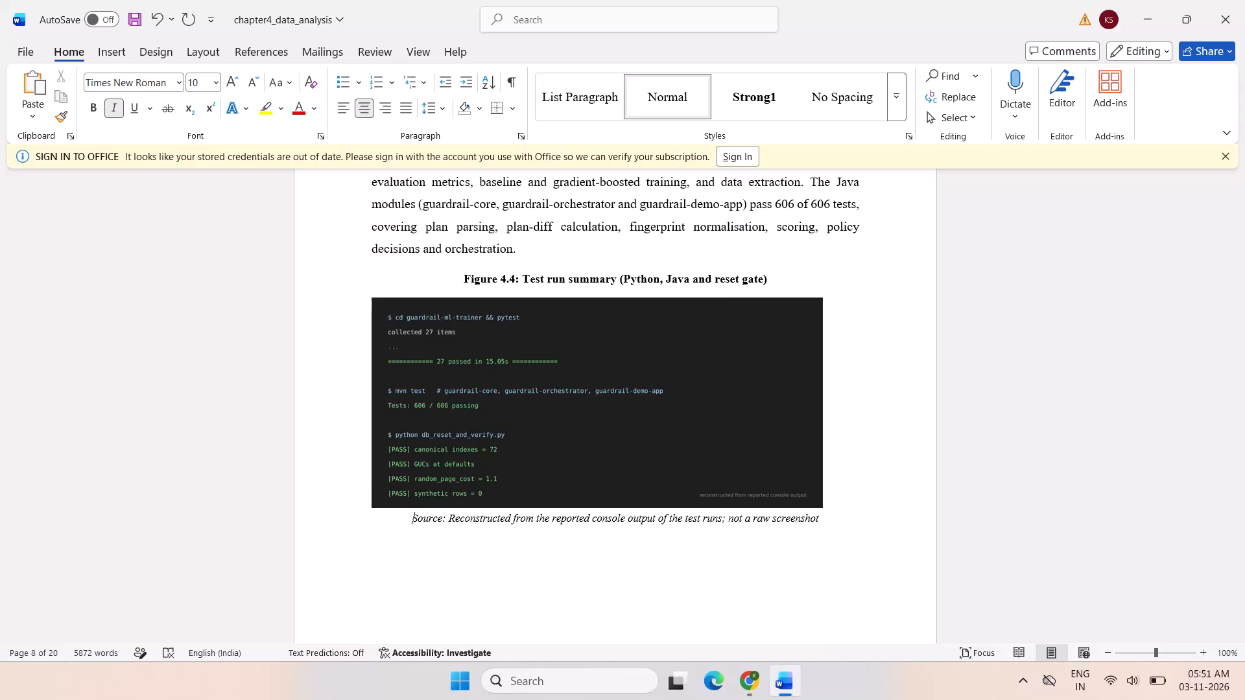
Review the text and layout from section 4.5.2 Data-quality gates through section 4.6.1 Historical test split.
scroll(721, 572, "down", 3)
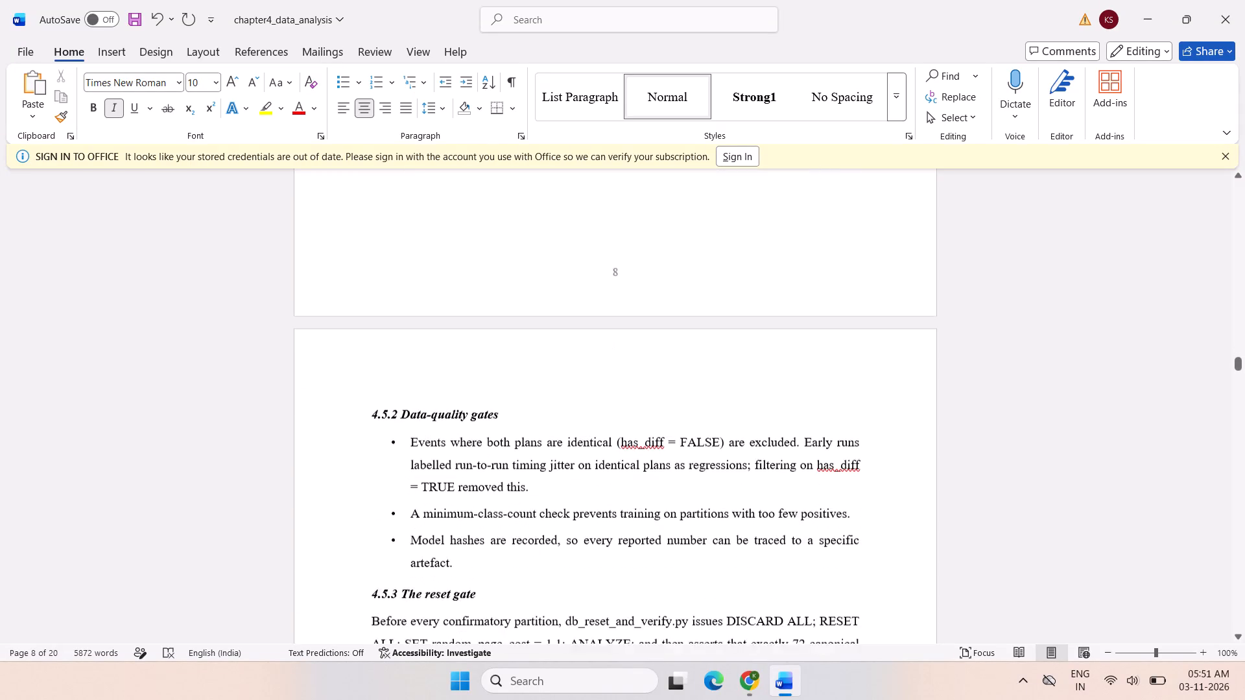
scroll(721, 572, "down", 3)
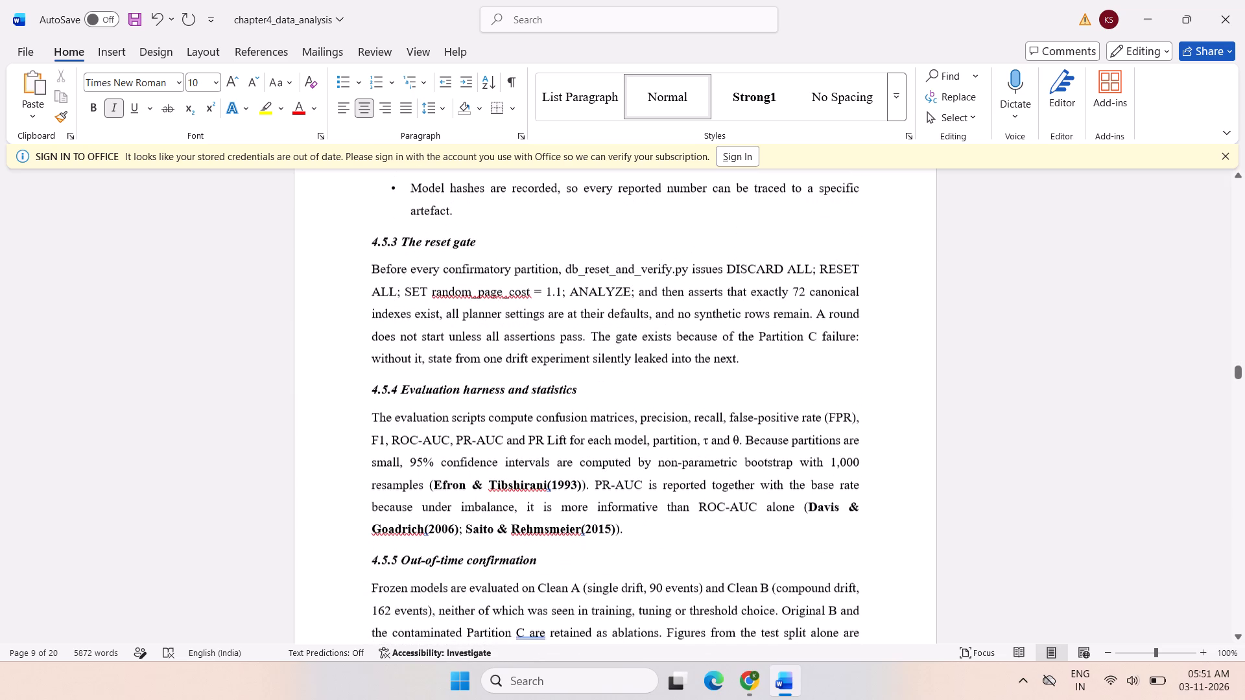
scroll(721, 572, "down", 1)
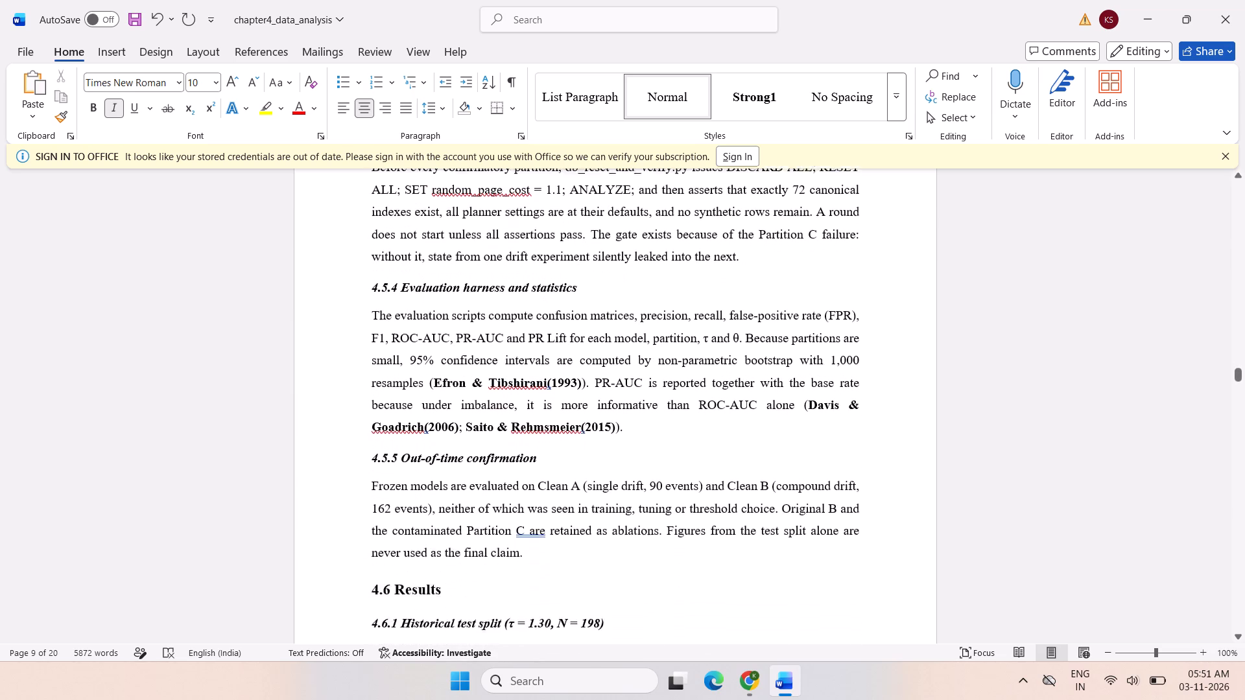
scroll(721, 572, "down", 3)
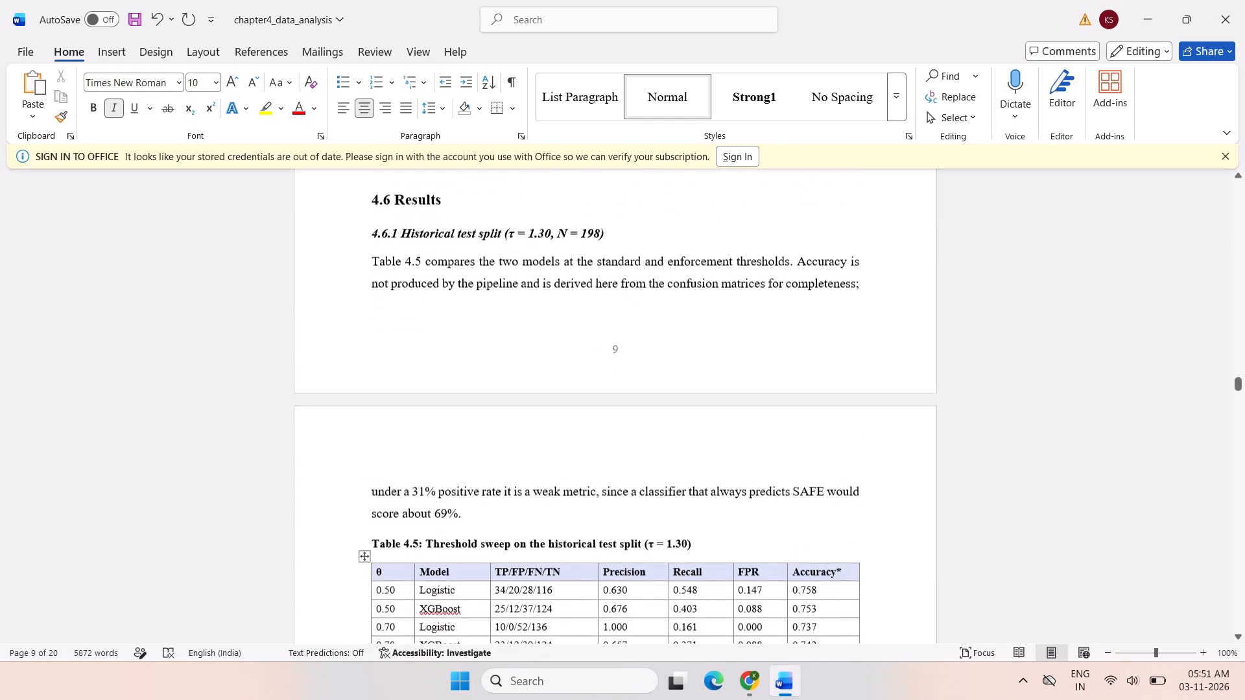
scroll(721, 572, "down", 1)
scroll(402, 496, "down", 1)
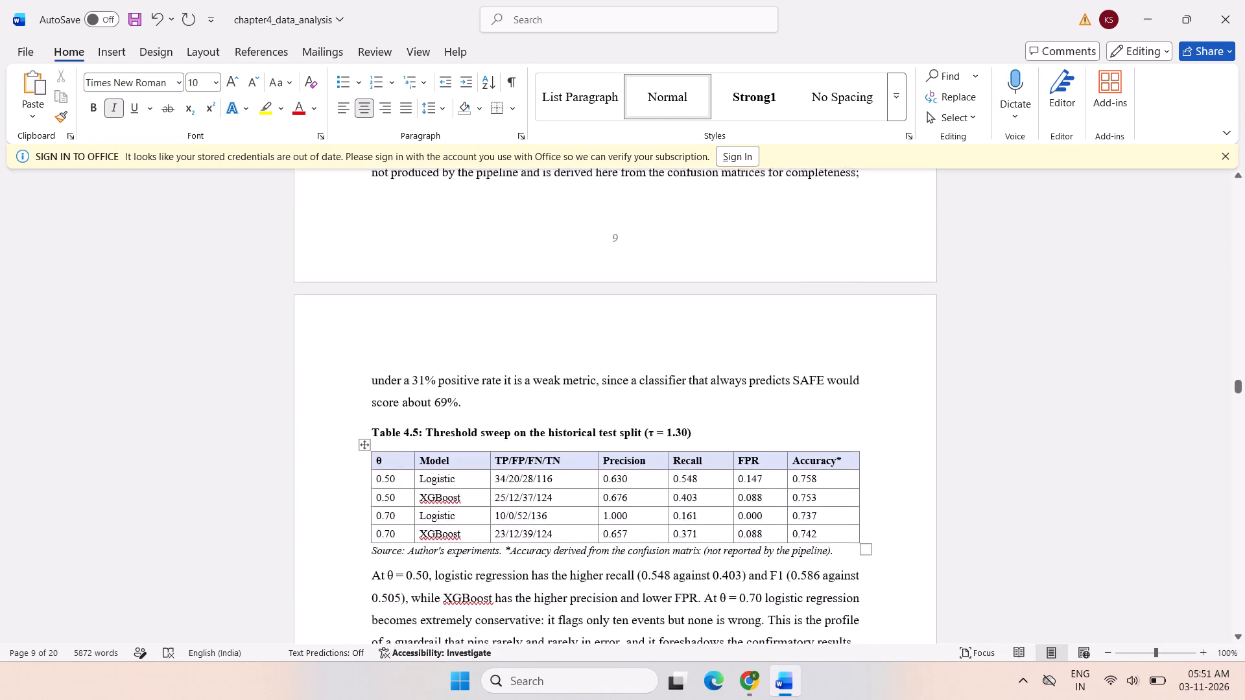
Centre the caption "Table 4.5: Threshold sweep on the historical test split" and the italic source line beneath the table.
left_click(372, 430)
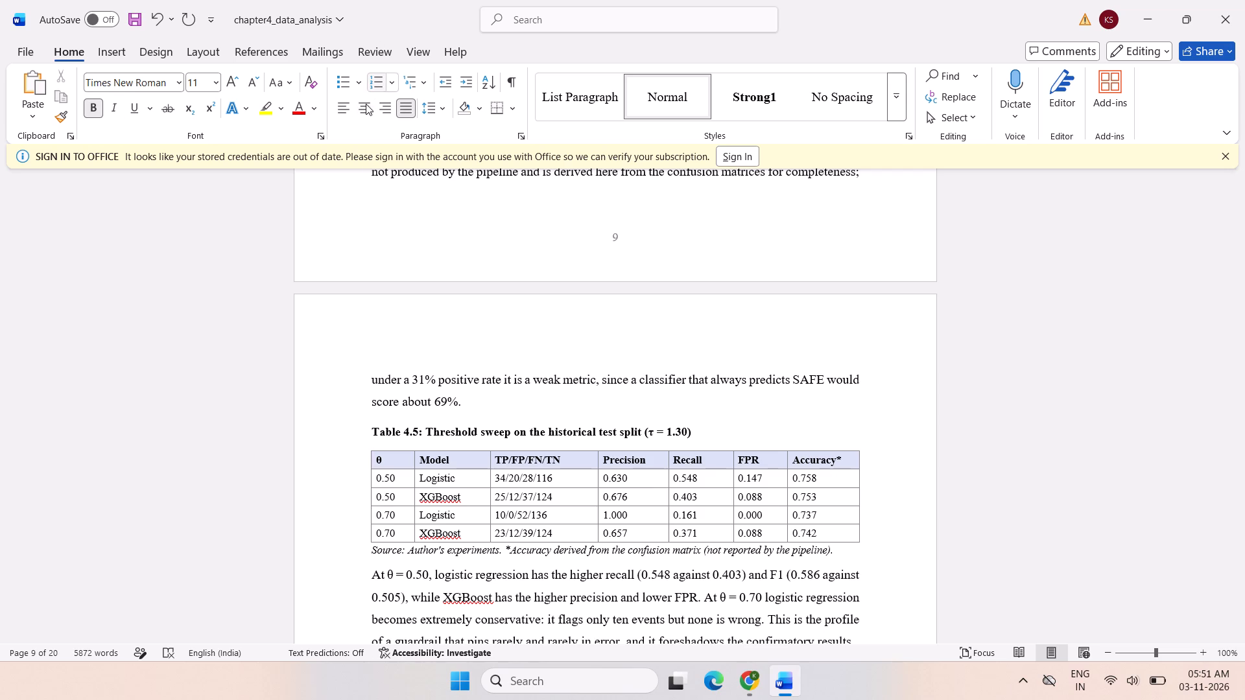
left_click(364, 114)
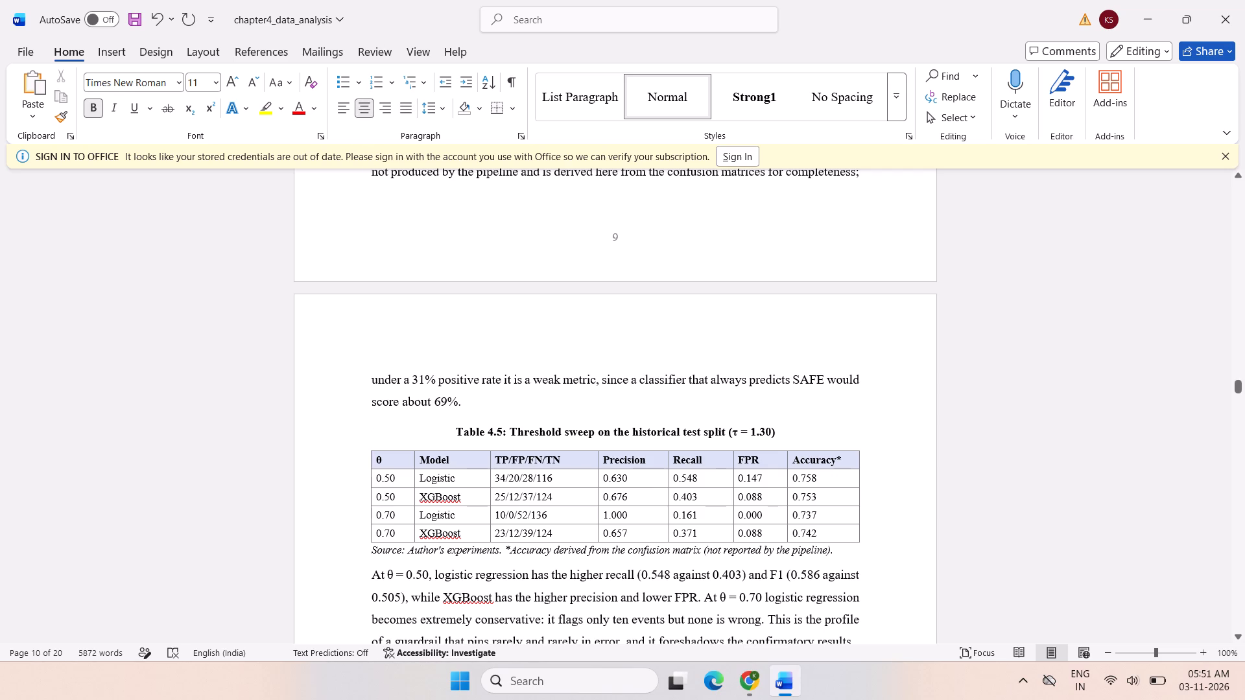
left_click(372, 555)
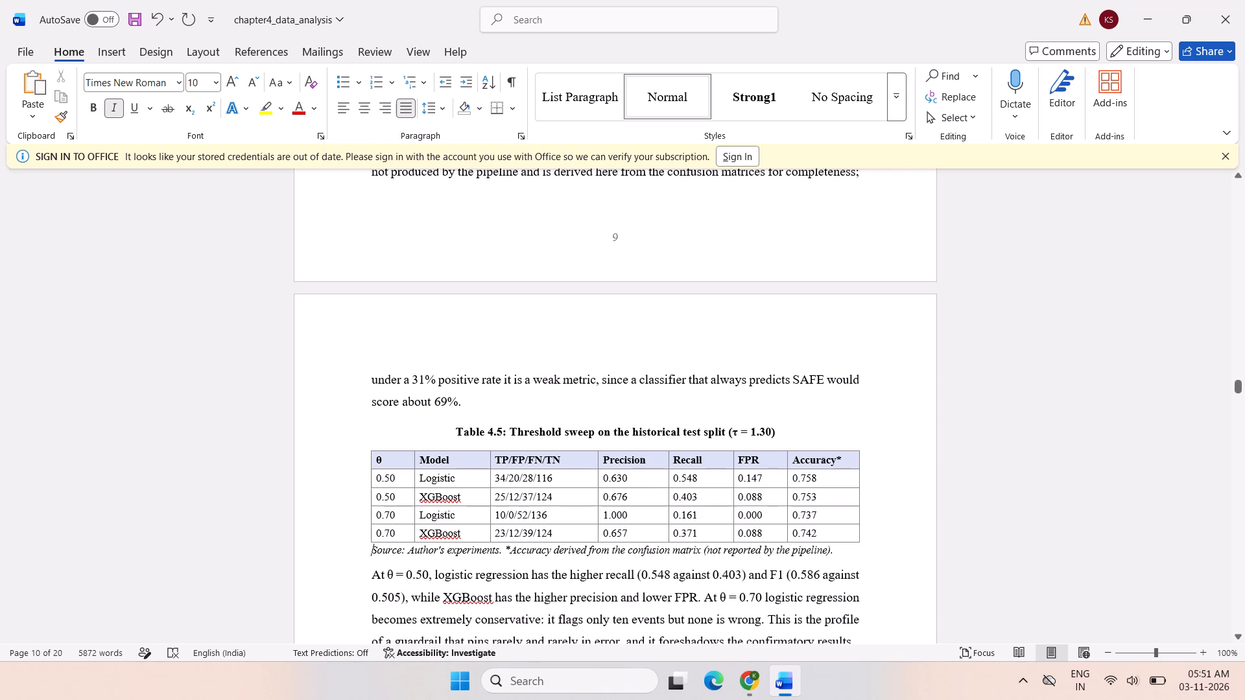
left_click(368, 119)
left_click(366, 115)
Centre the θ column, the header row and all numeric cells of Table 4.5, excluding the model names.
scroll(454, 430, "down", 1)
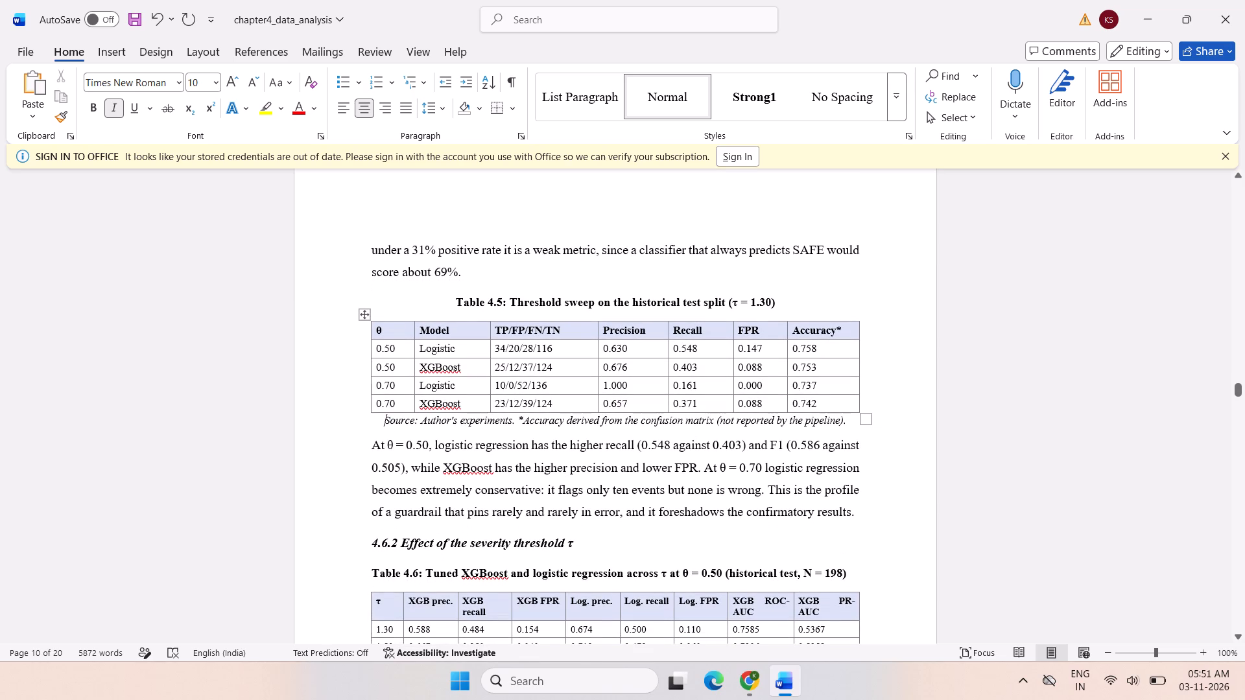
scroll(454, 430, "down", 1)
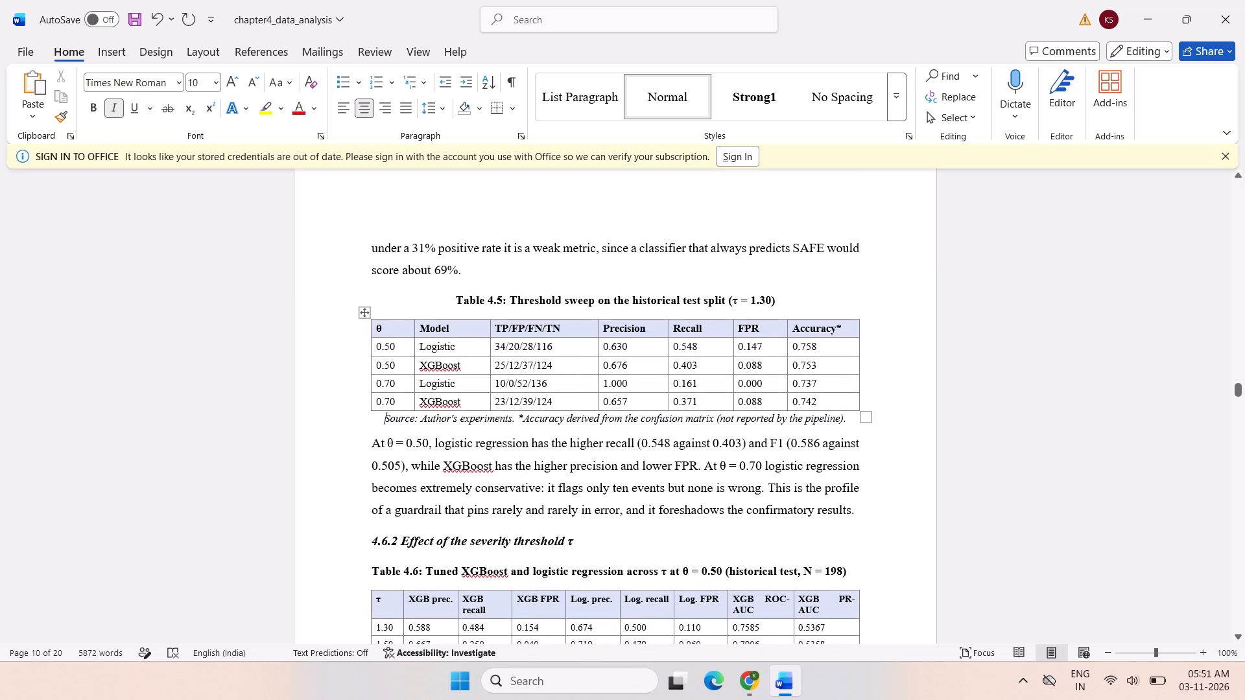
left_click_drag(403, 401, 374, 331)
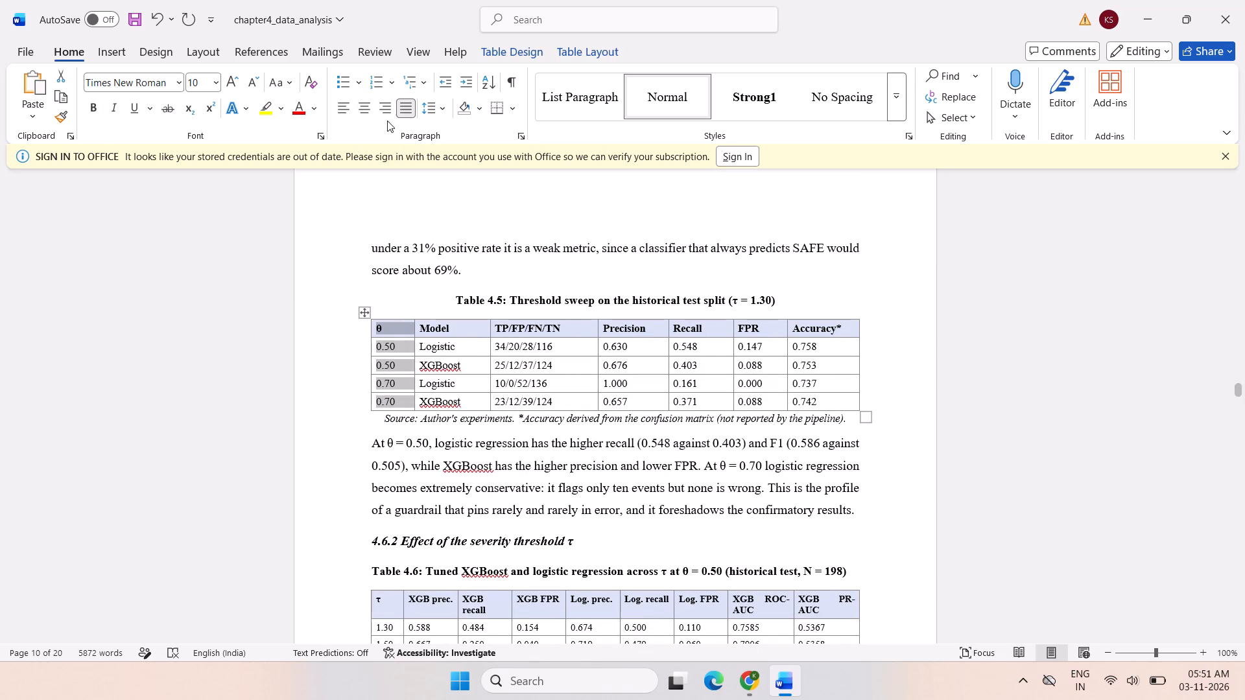
left_click(371, 111)
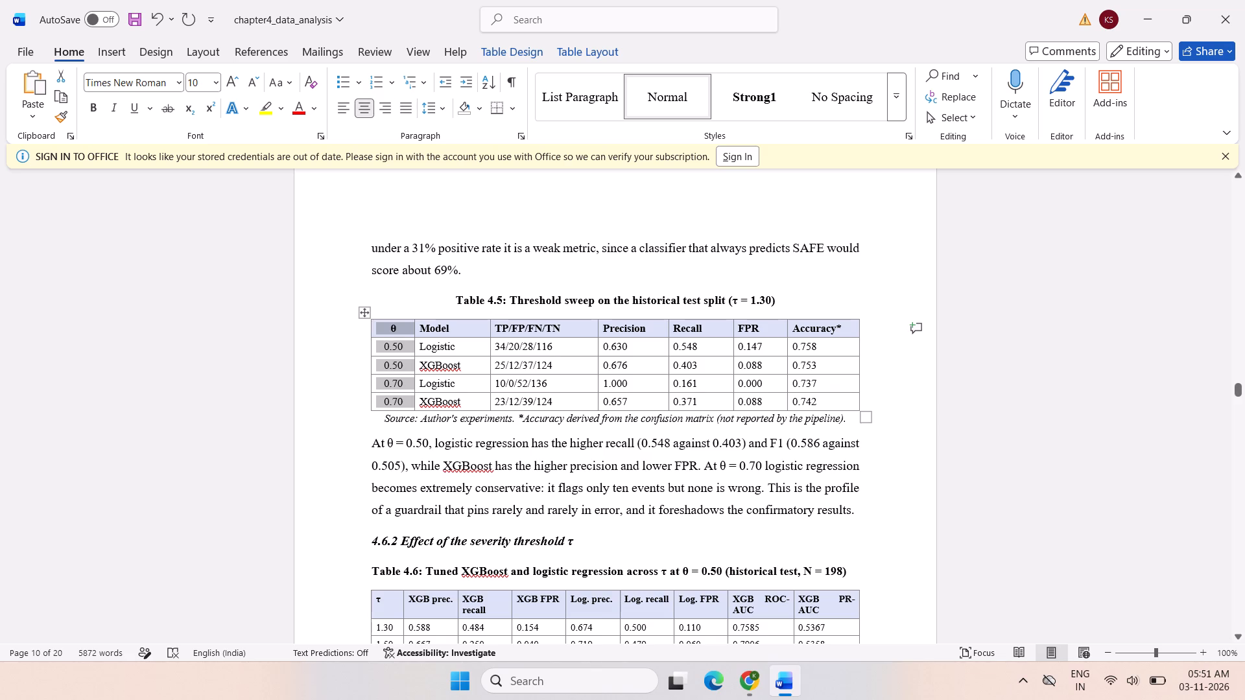
left_click_drag(420, 327, 798, 348)
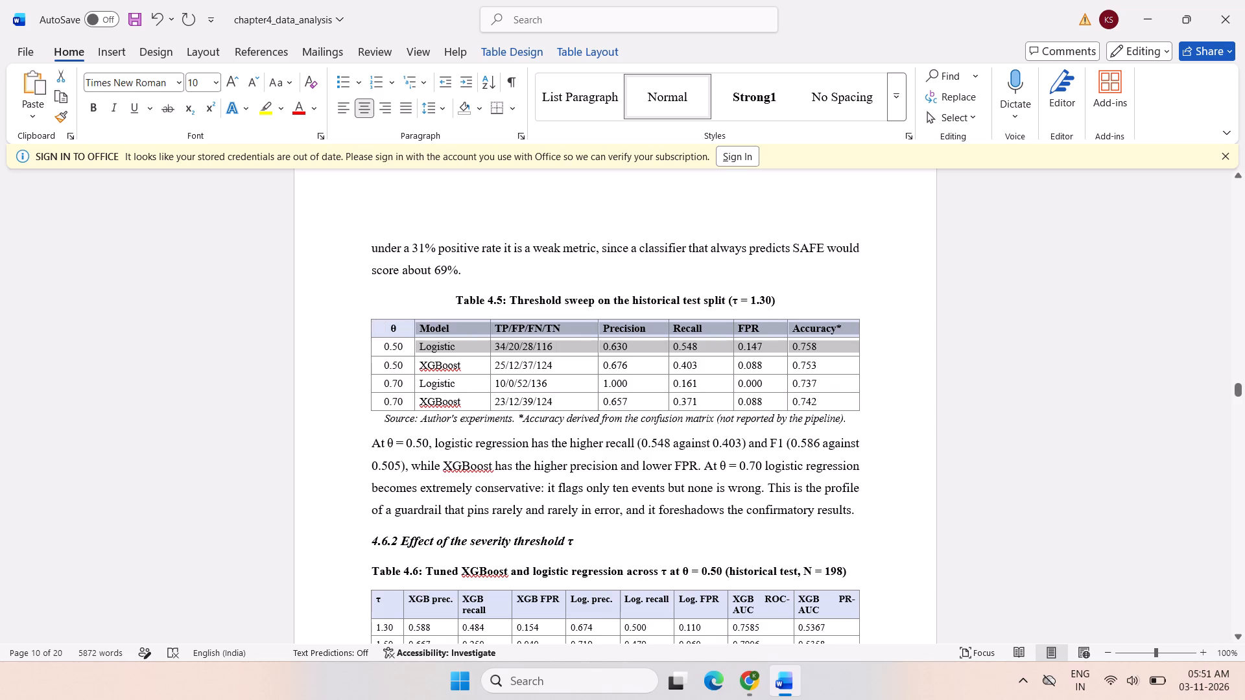
left_click_drag(798, 348, 836, 332)
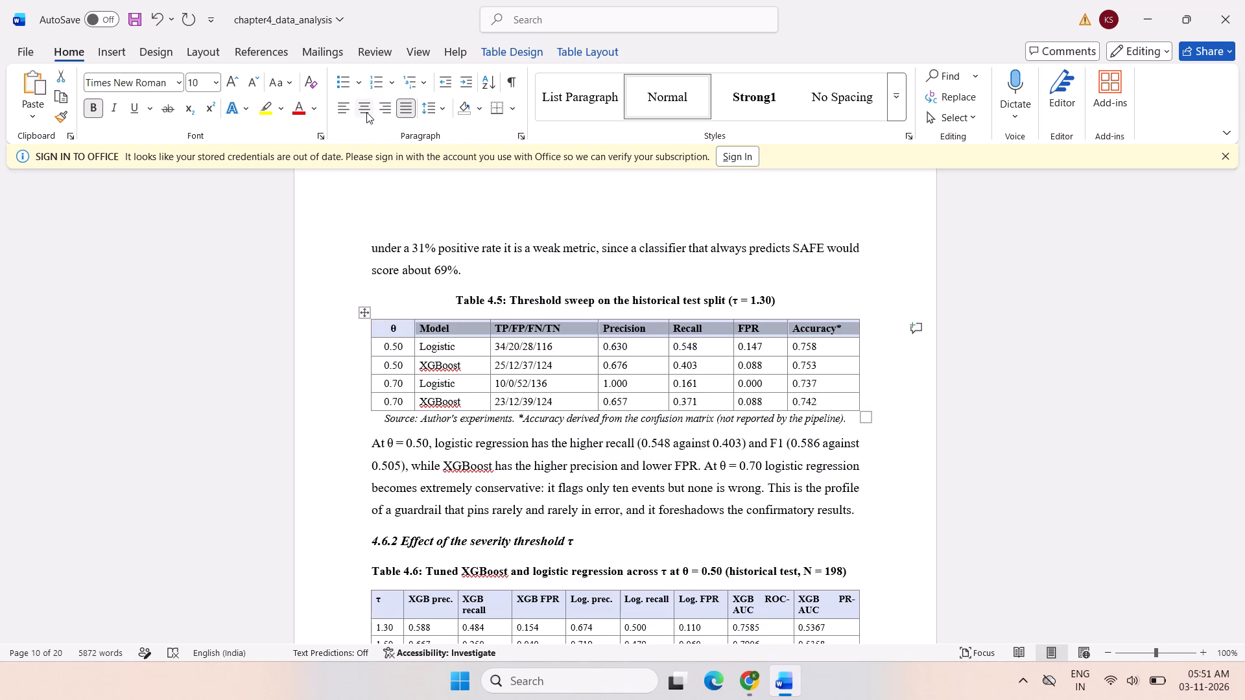
left_click(366, 112)
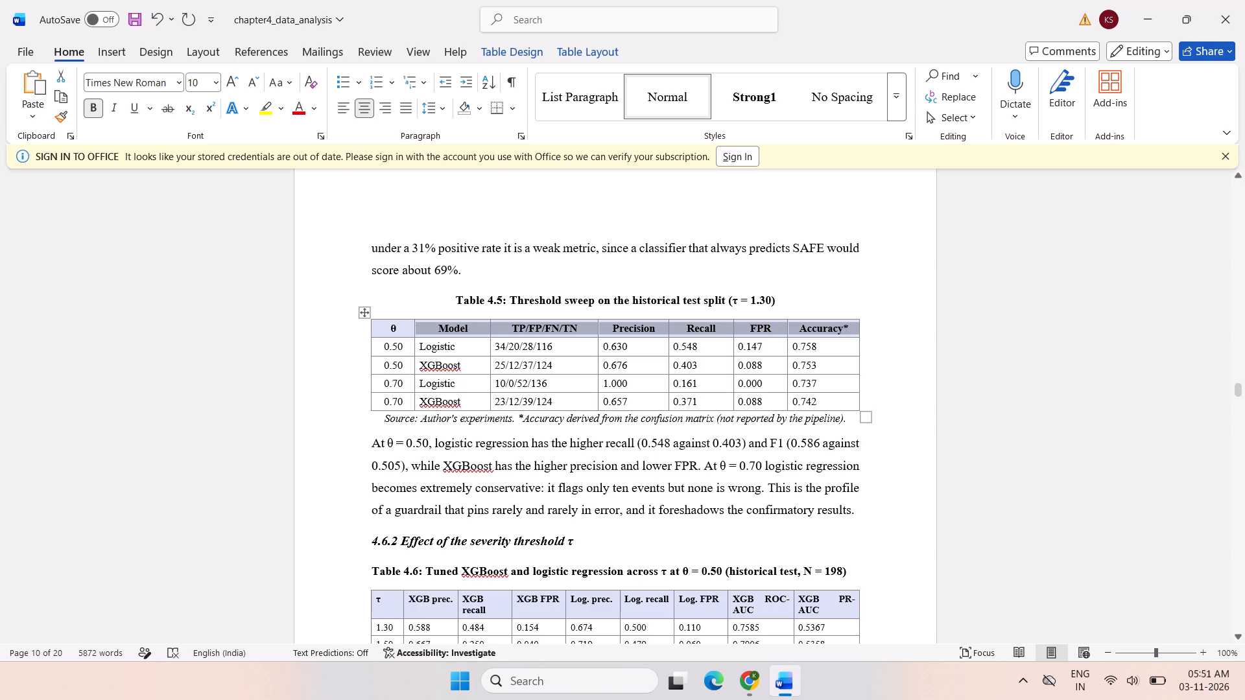
left_click_drag(496, 344, 817, 402)
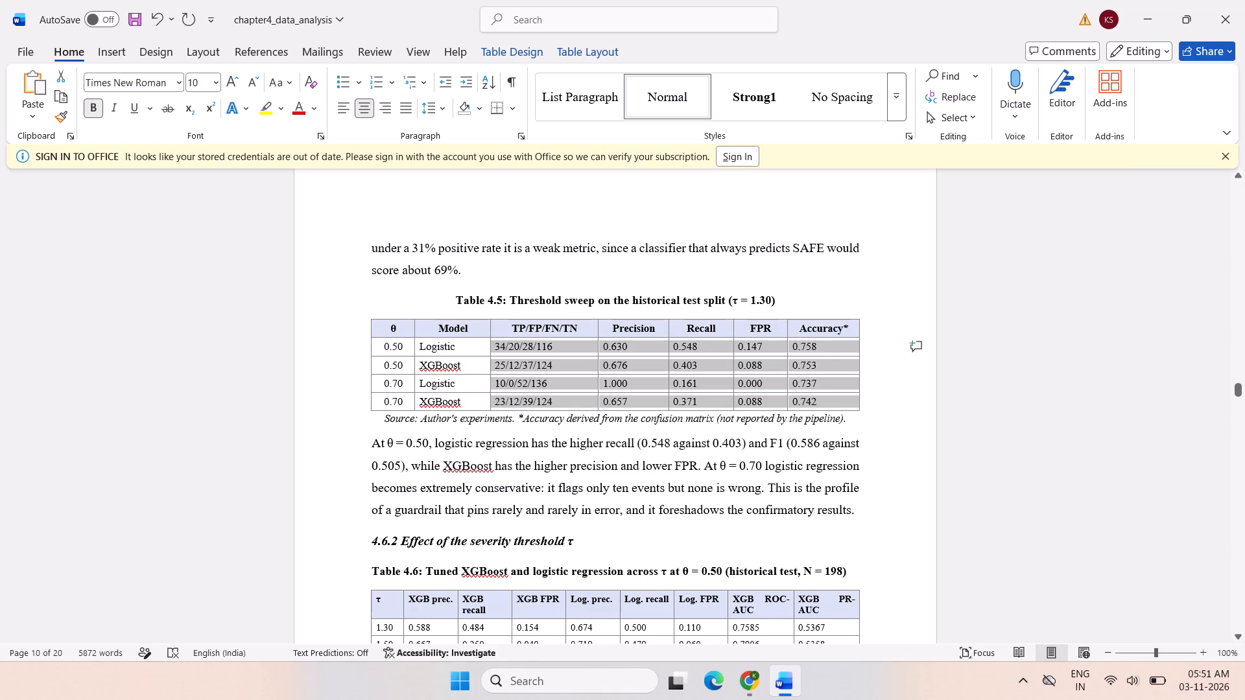
left_click_drag(817, 402, 816, 402)
left_click(365, 111)
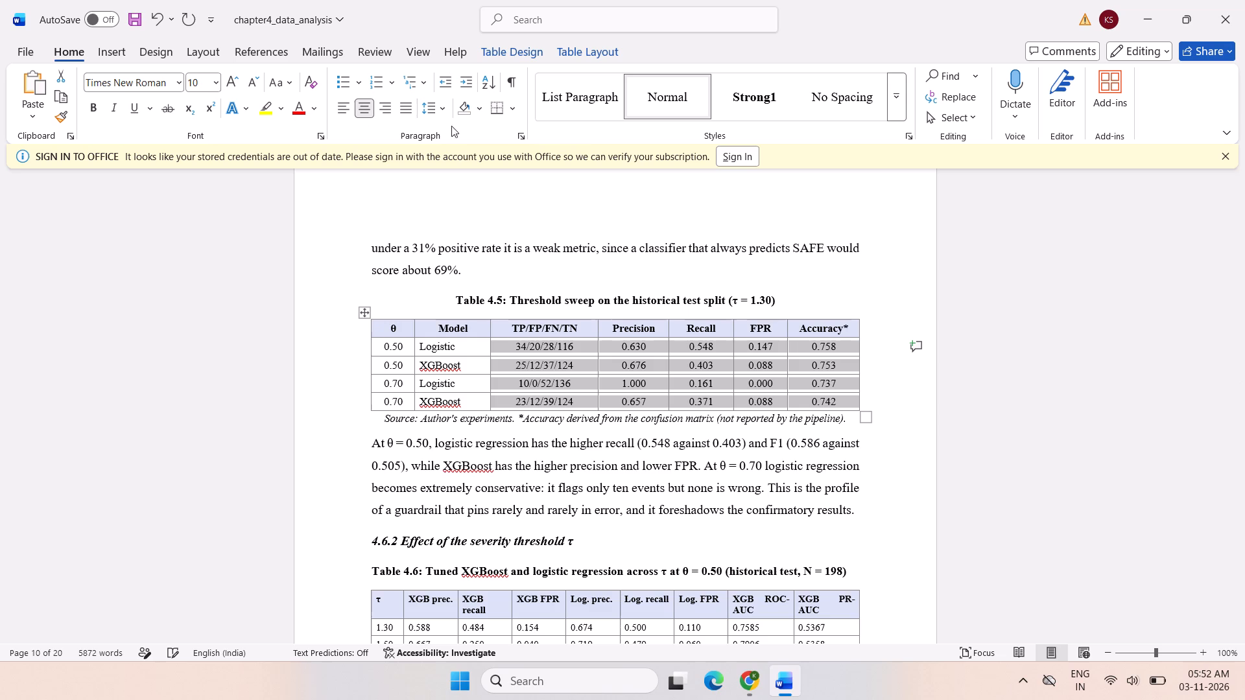
left_click(807, 271)
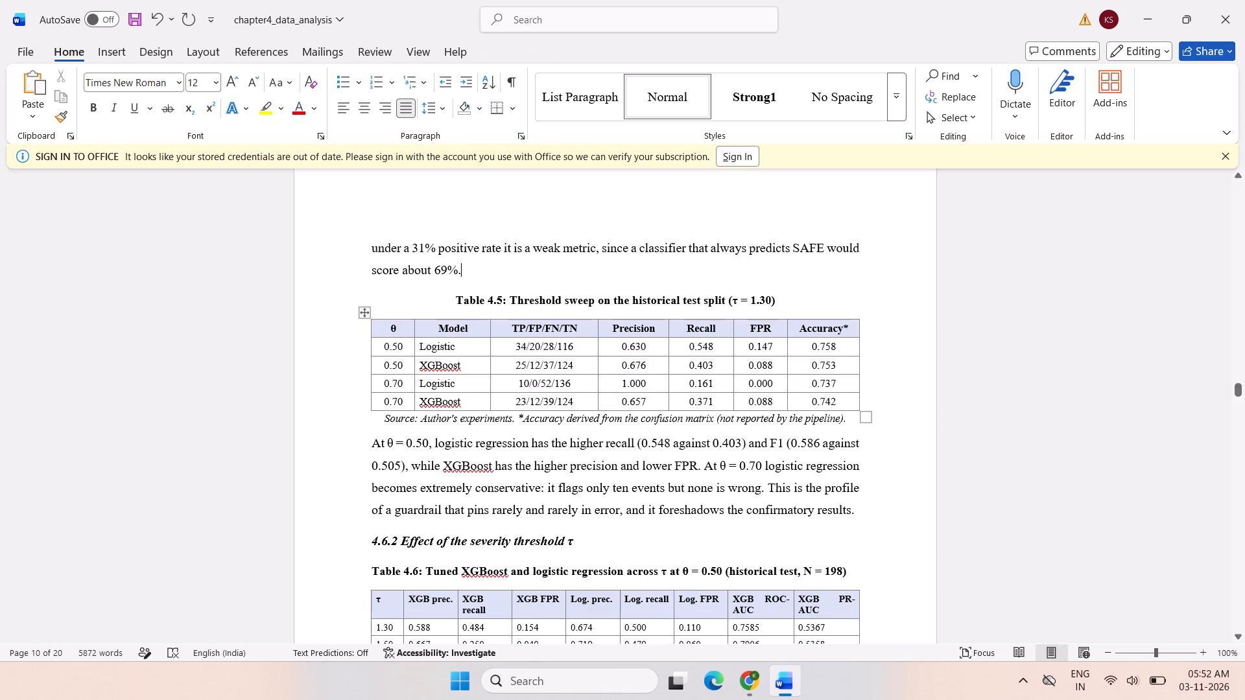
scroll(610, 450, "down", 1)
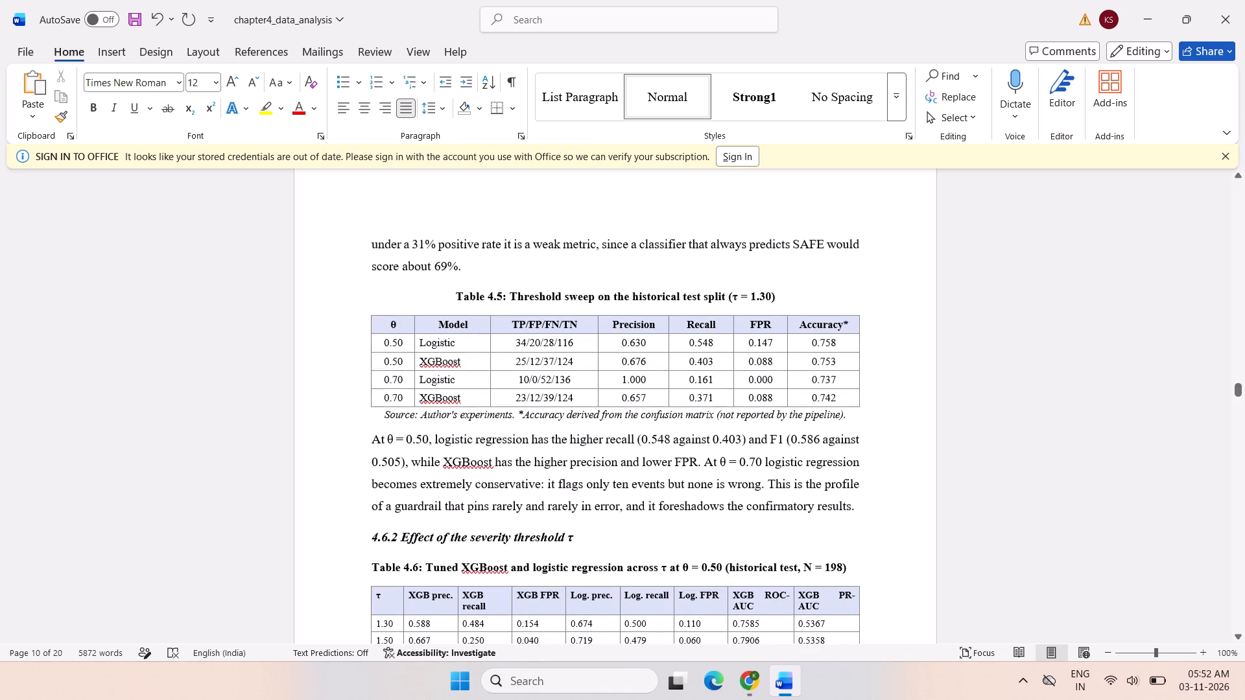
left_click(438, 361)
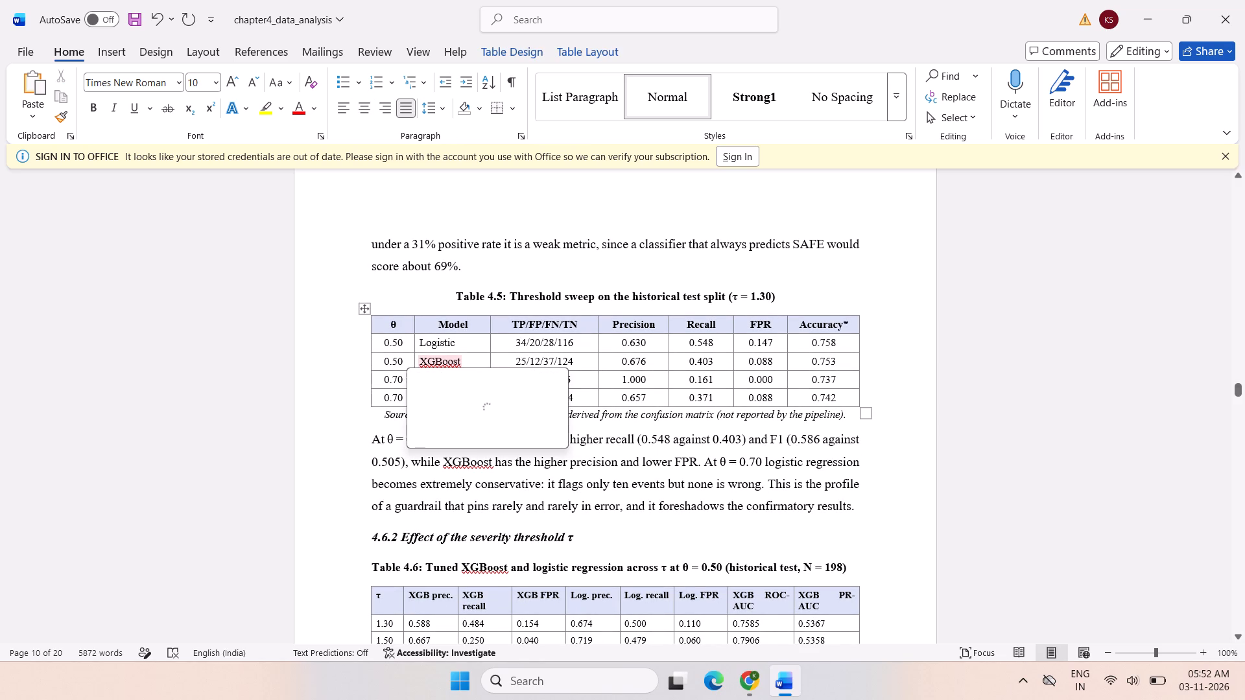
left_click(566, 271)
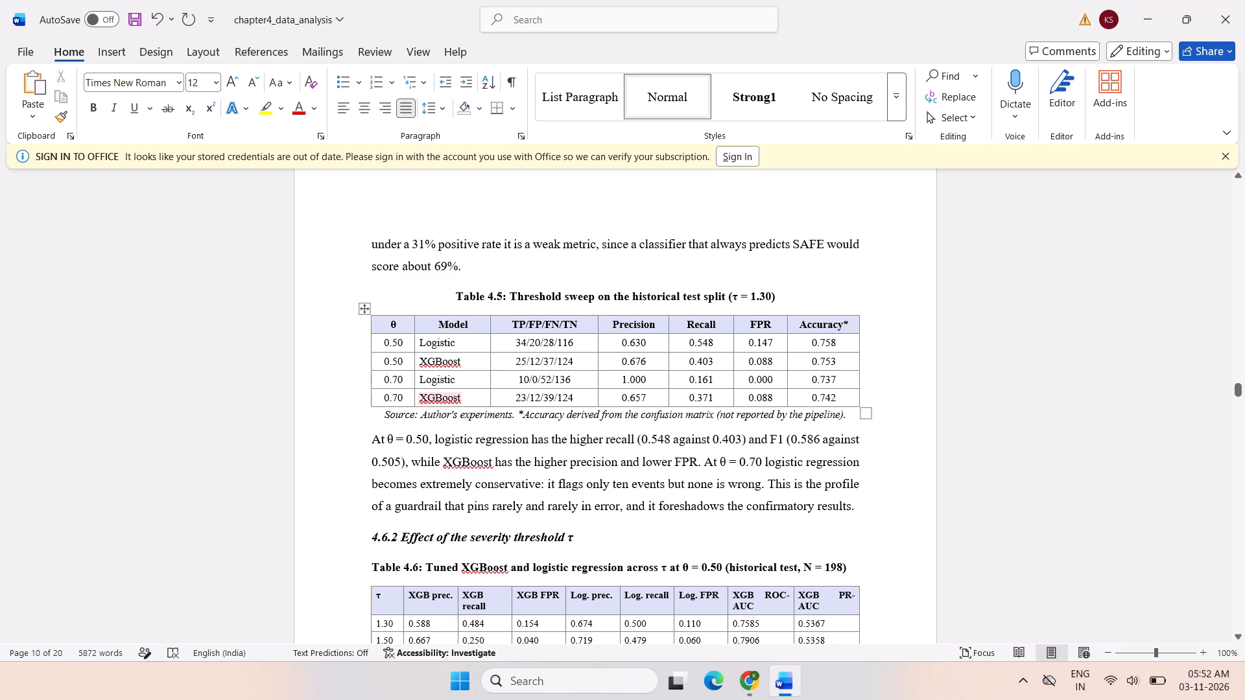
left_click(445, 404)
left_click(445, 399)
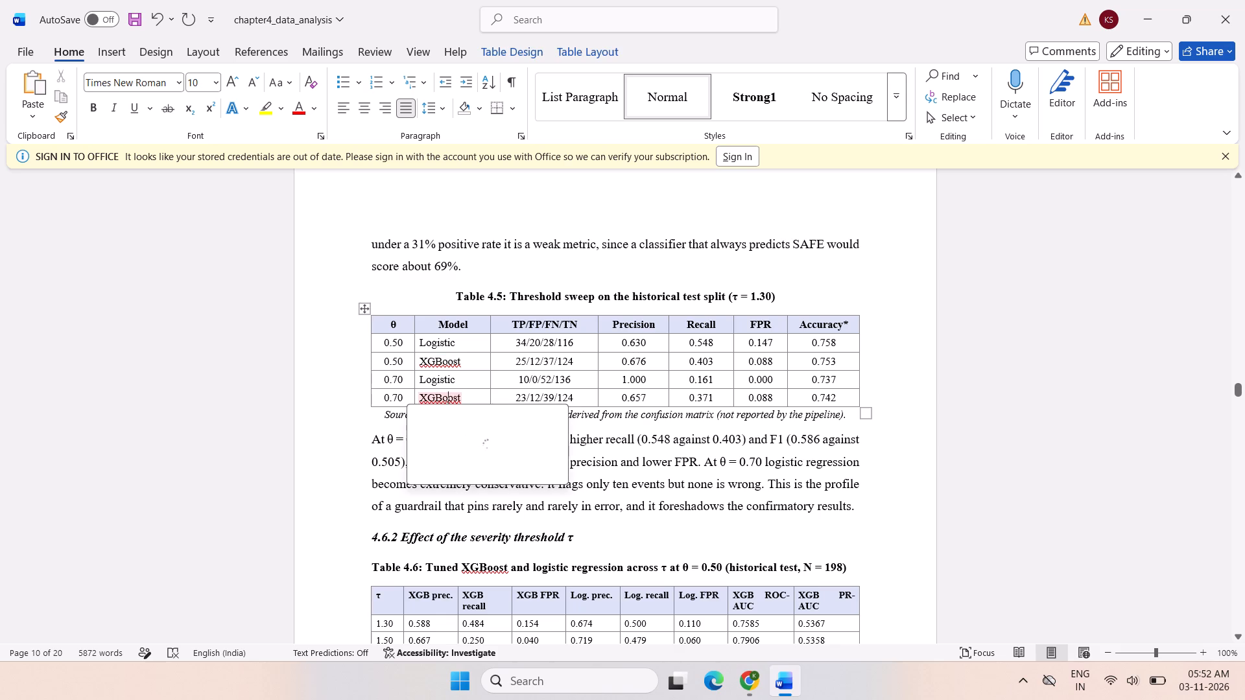
Set the font size of all text in Table 4.5 to 12.
left_click(367, 307)
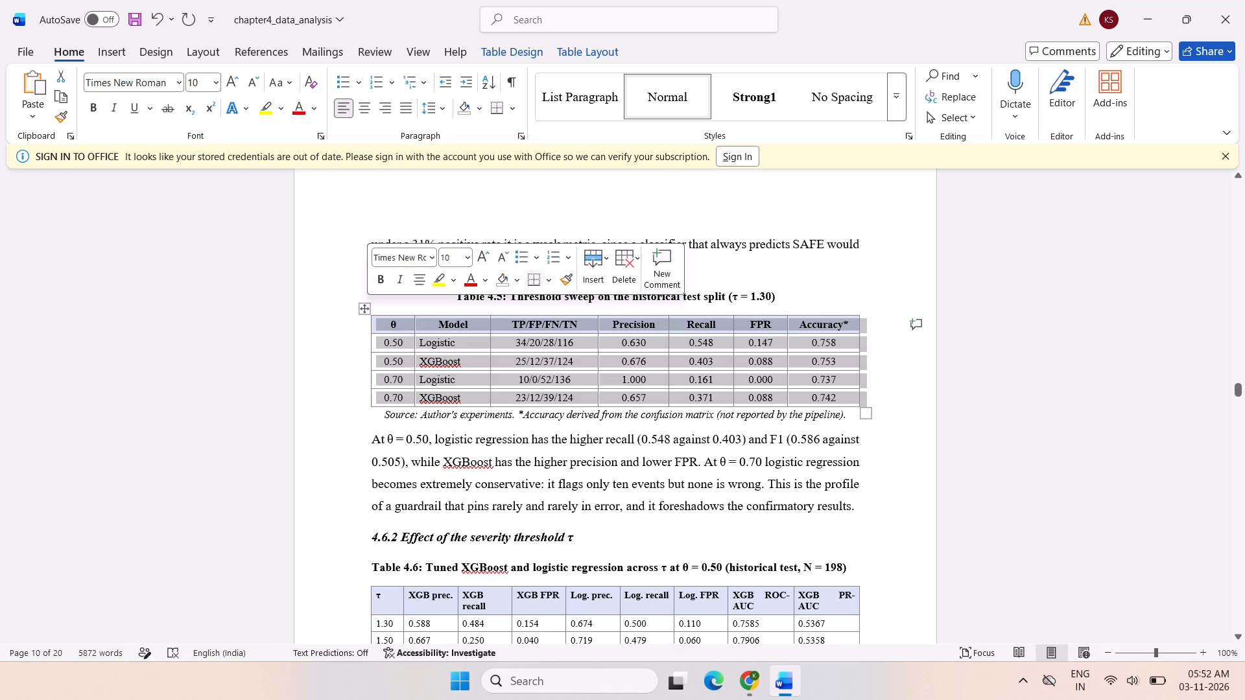
left_click(216, 82)
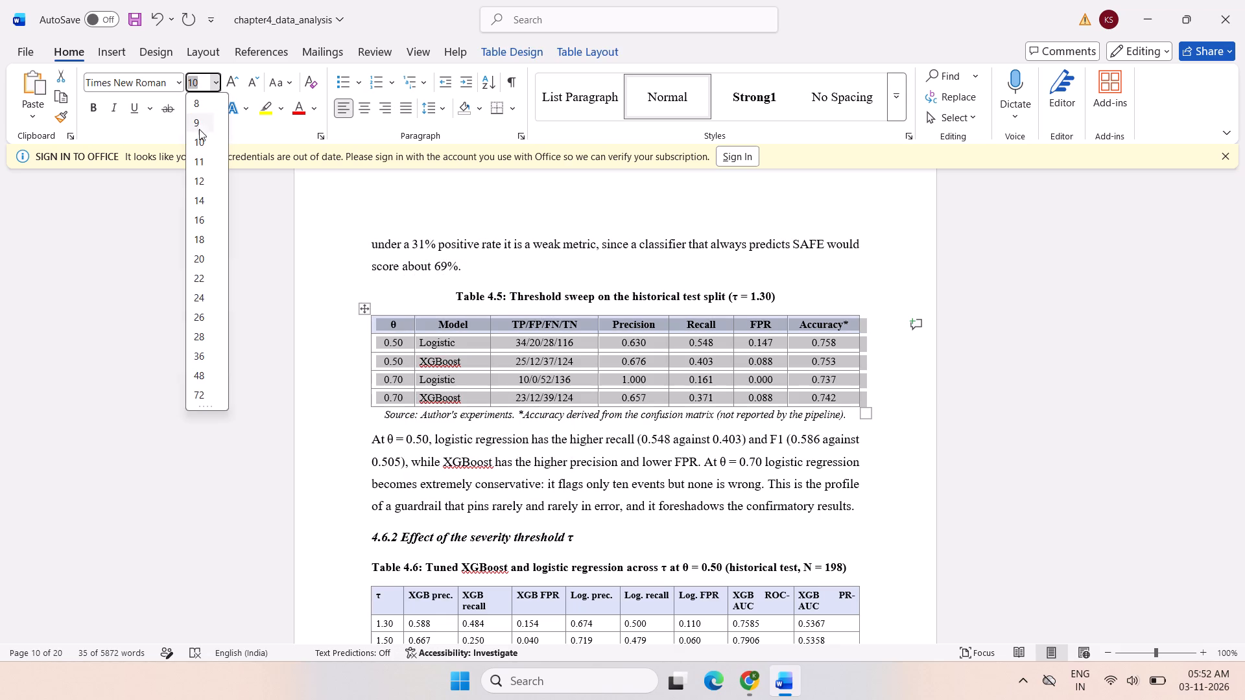
left_click(197, 177)
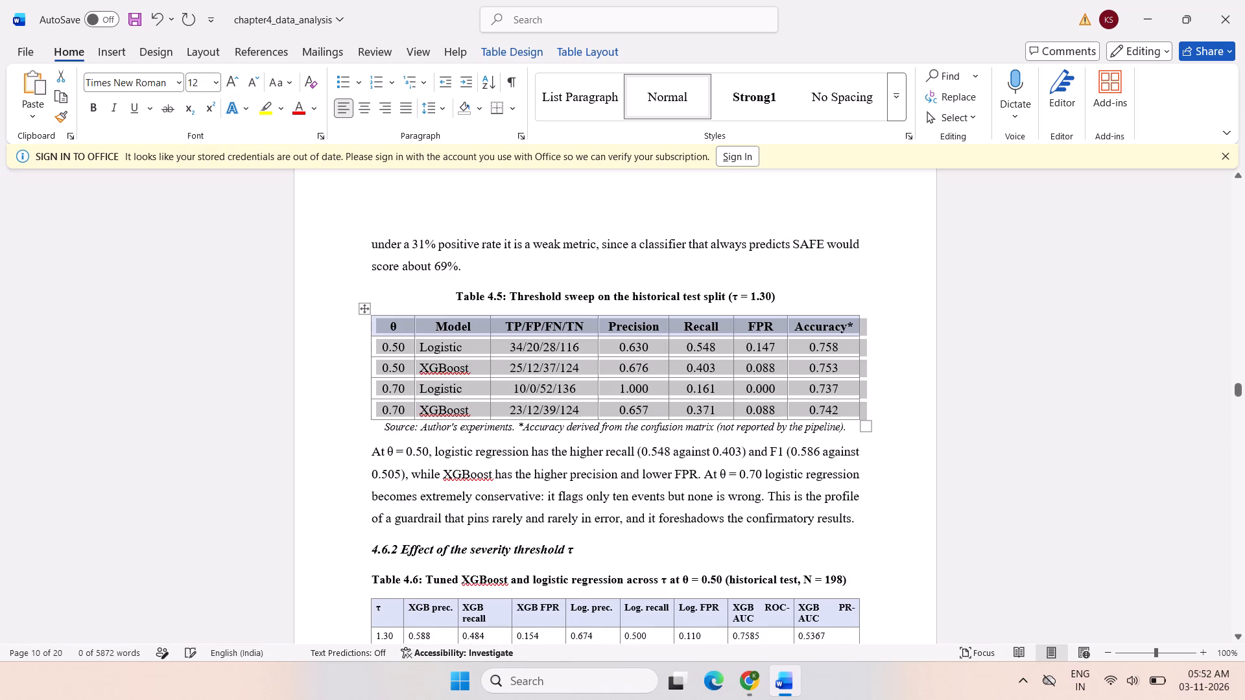
left_click(401, 283)
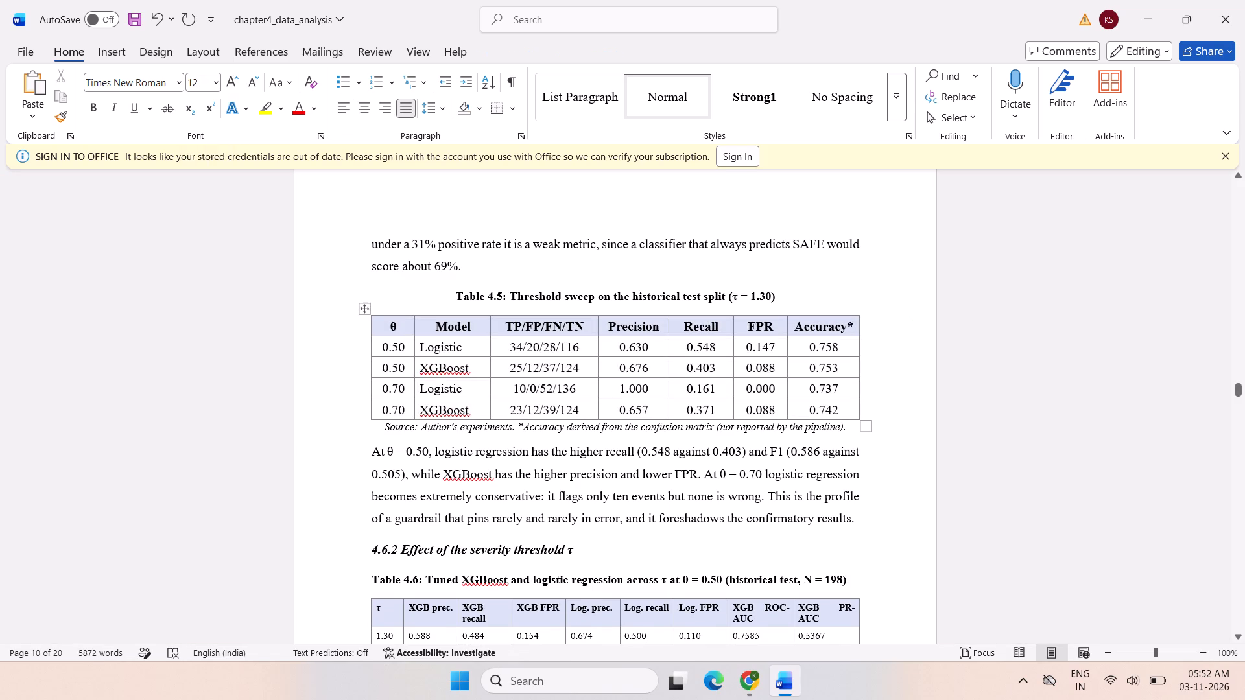
Centre the text in every cell of Table 4.6, including the header row.
scroll(615, 447, "down", 1)
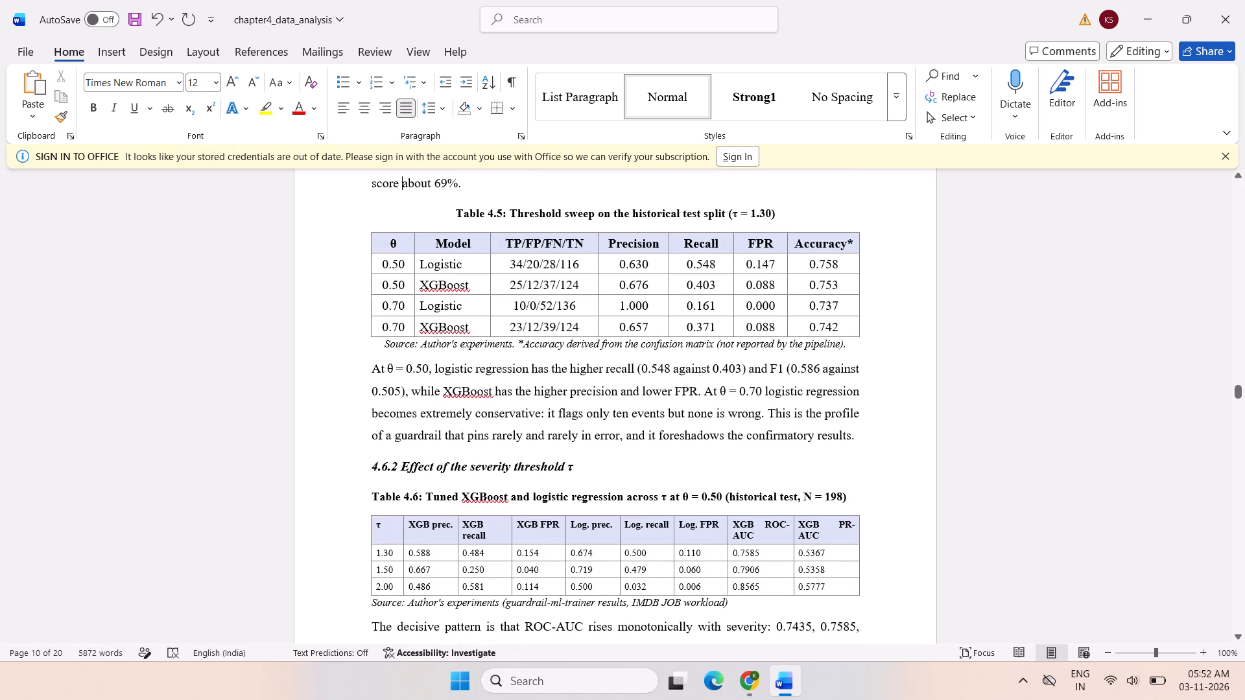
left_click(571, 211)
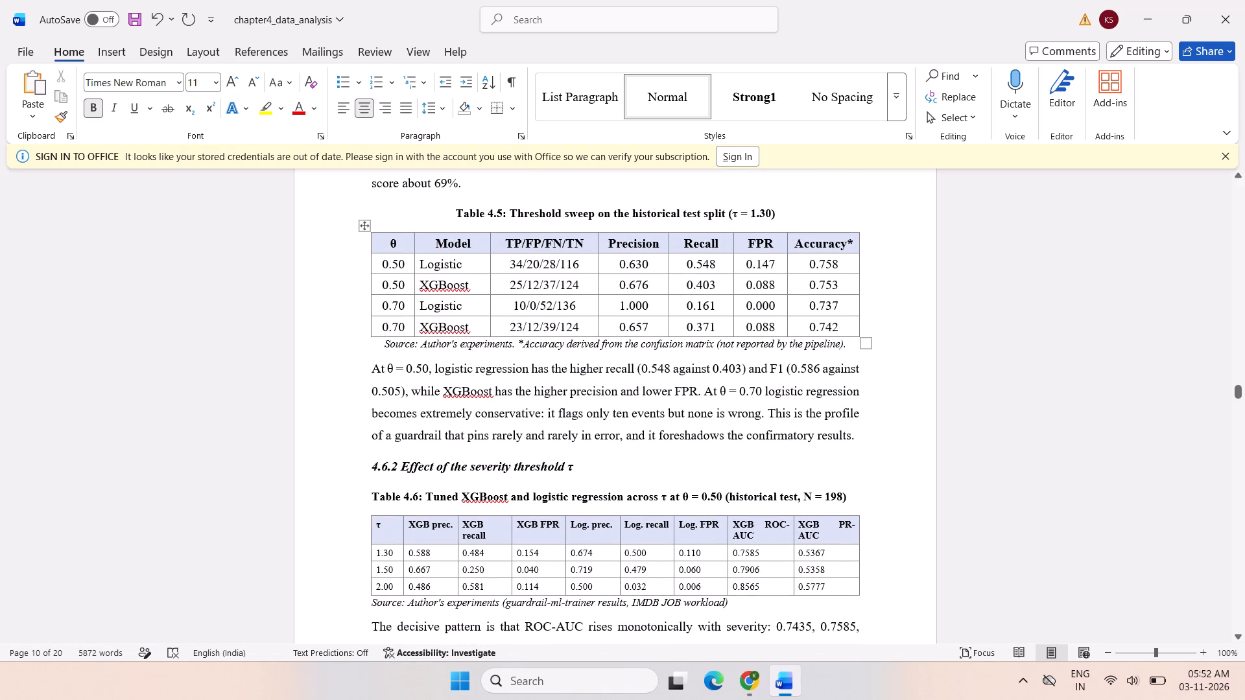
scroll(513, 486, "down", 1)
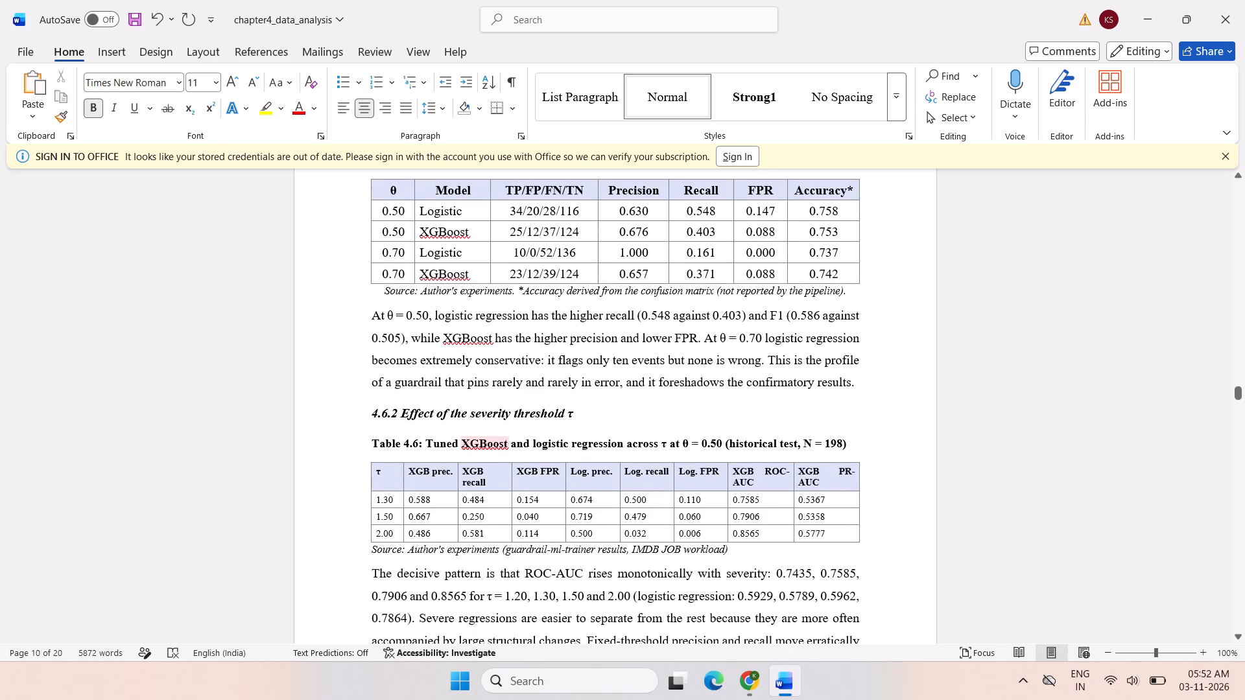
scroll(473, 502, "down", 1)
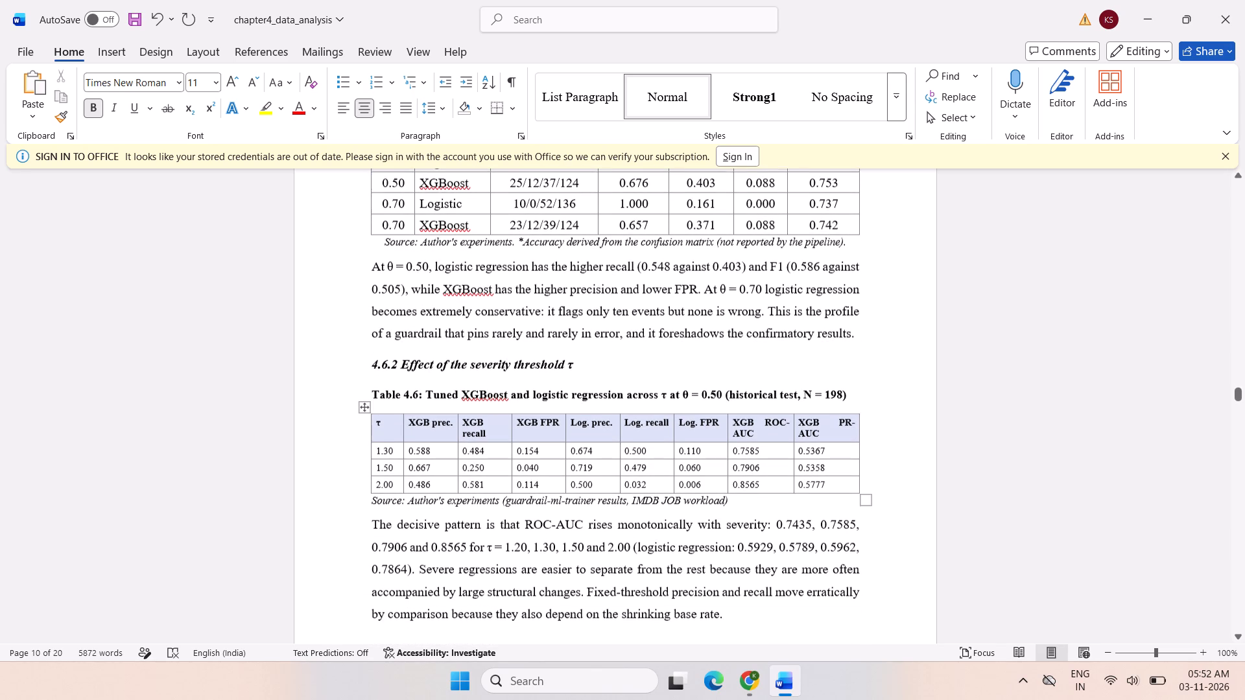
scroll(473, 502, "down", 1)
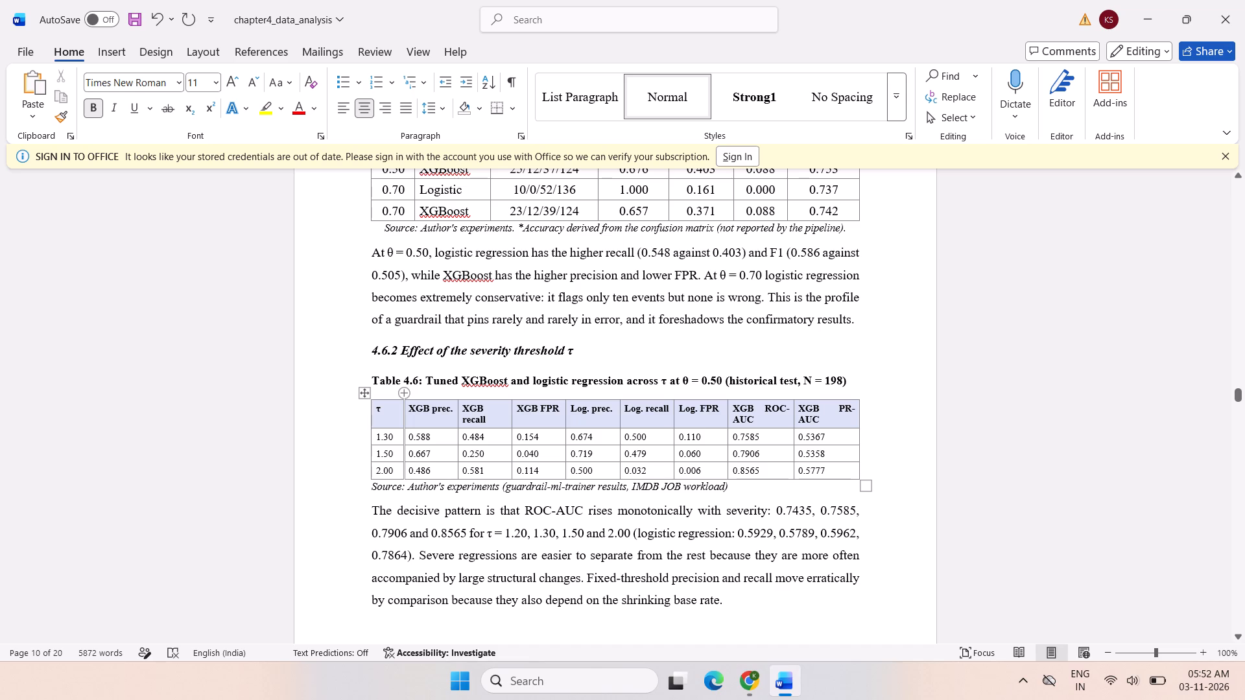
left_click_drag(836, 468, 736, 434)
left_click_drag(736, 434, 369, 410)
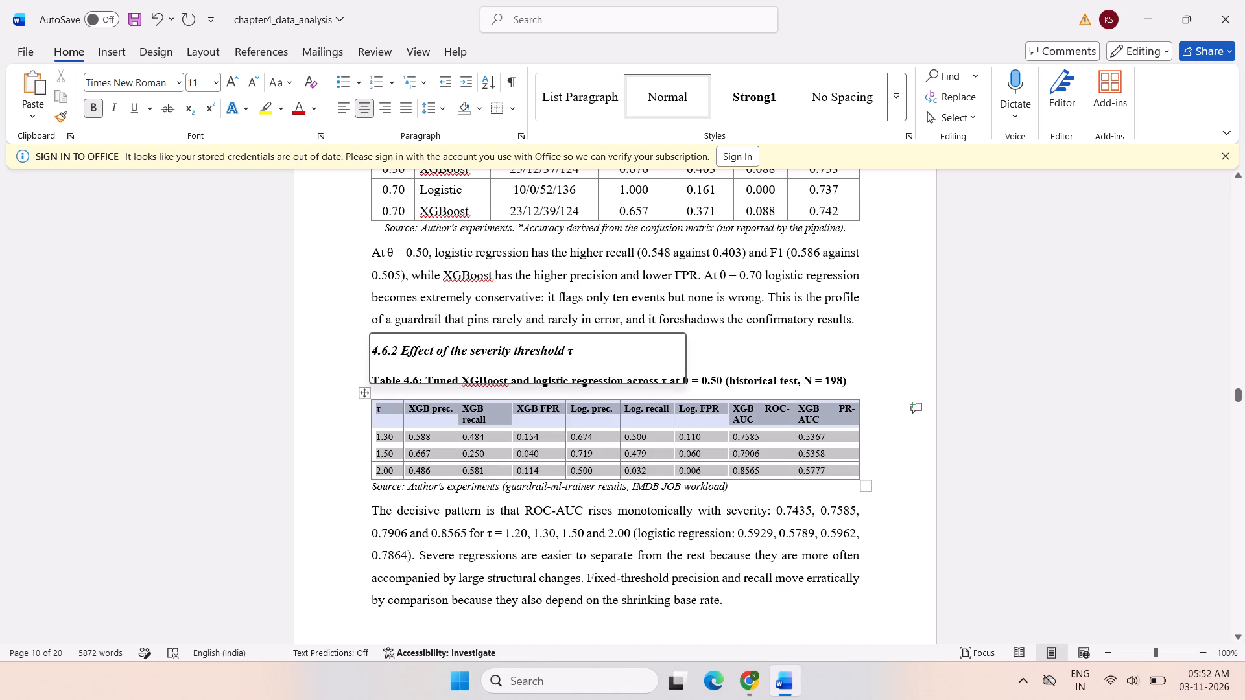
key("ctrl+e")
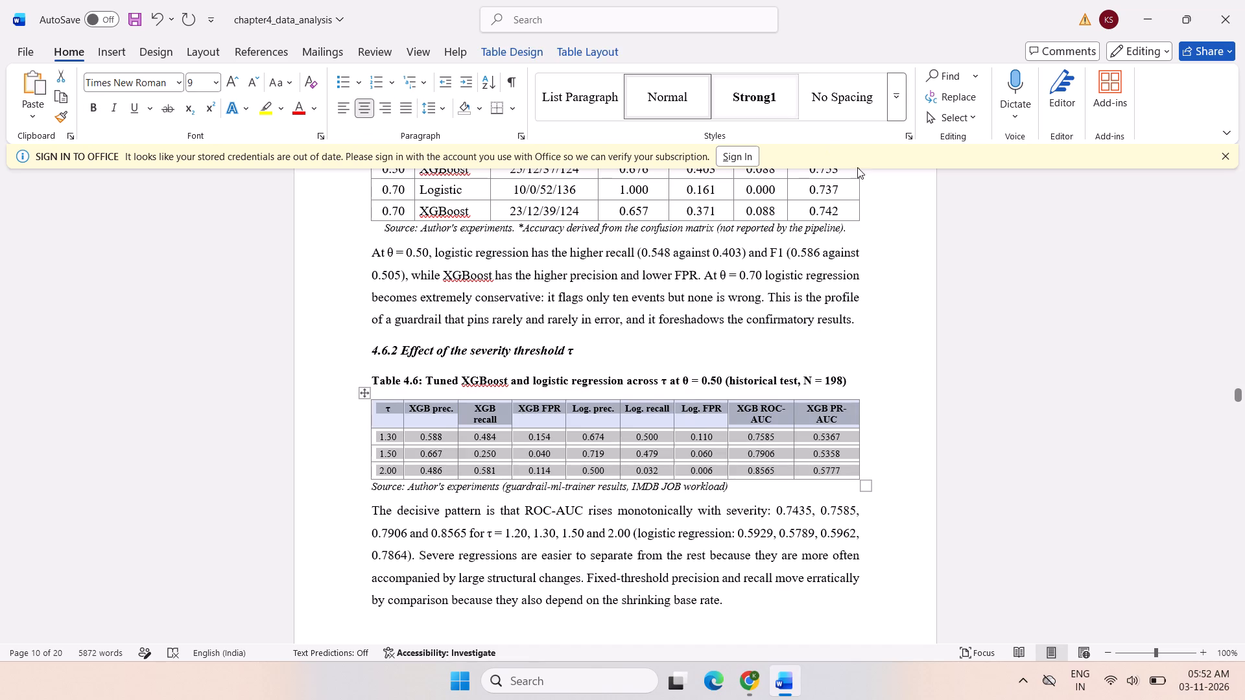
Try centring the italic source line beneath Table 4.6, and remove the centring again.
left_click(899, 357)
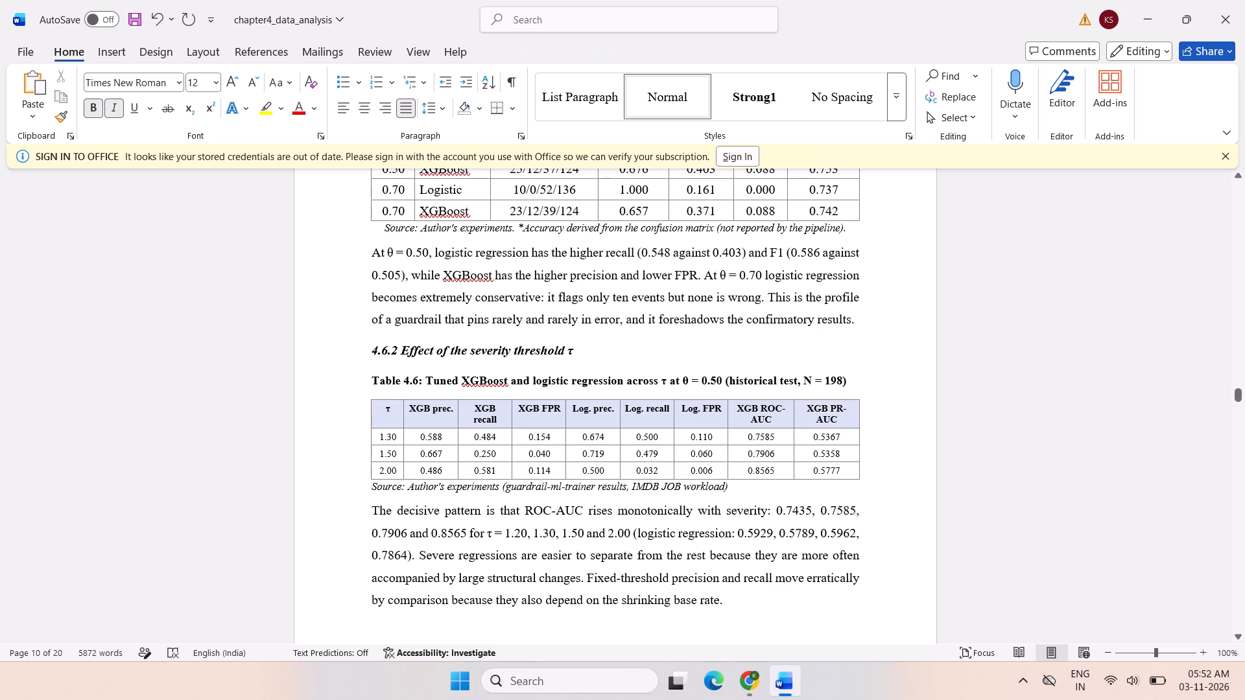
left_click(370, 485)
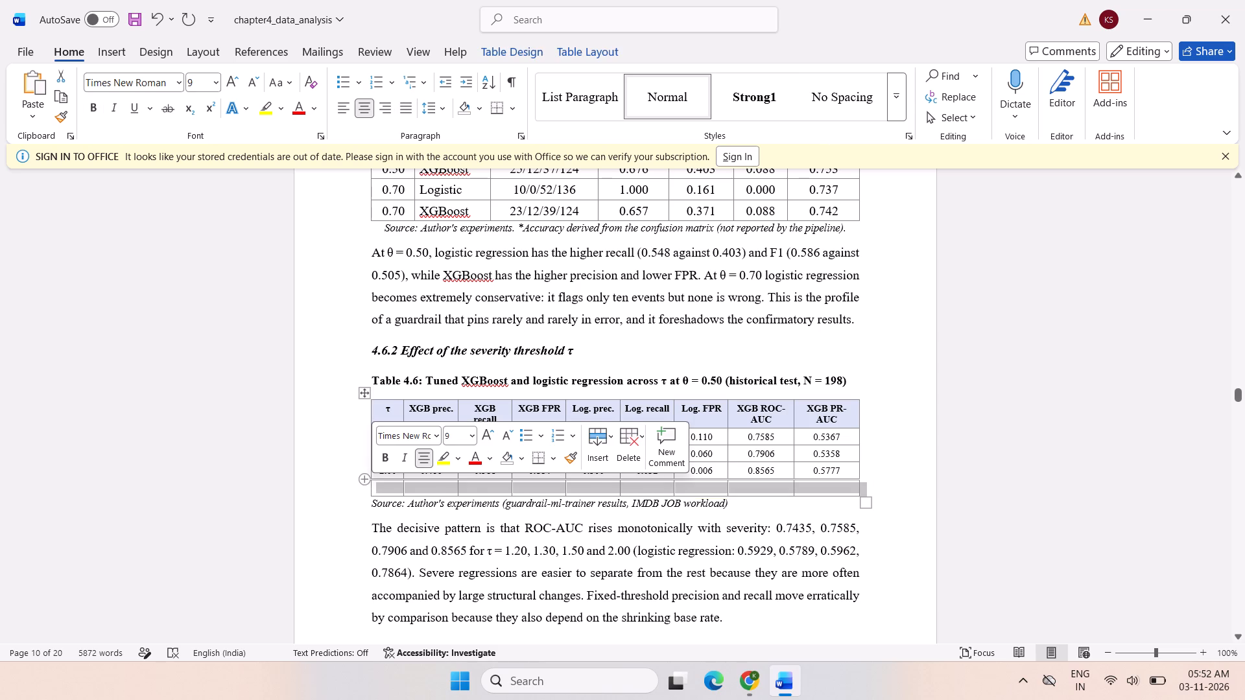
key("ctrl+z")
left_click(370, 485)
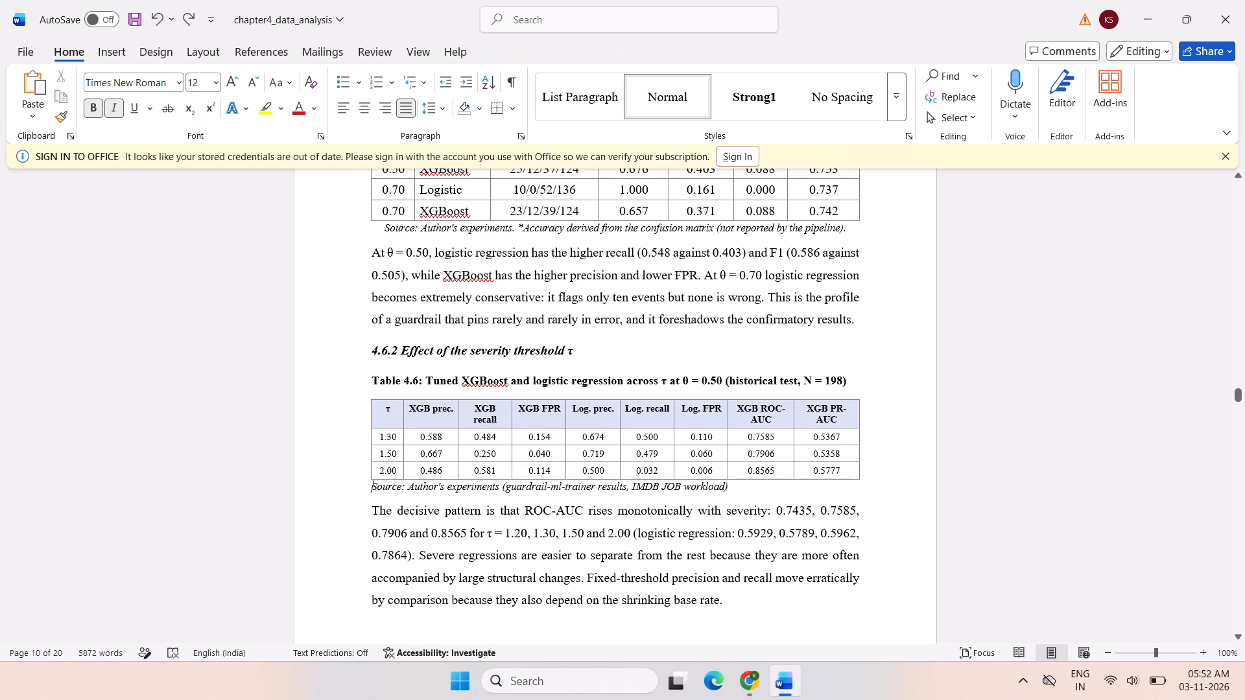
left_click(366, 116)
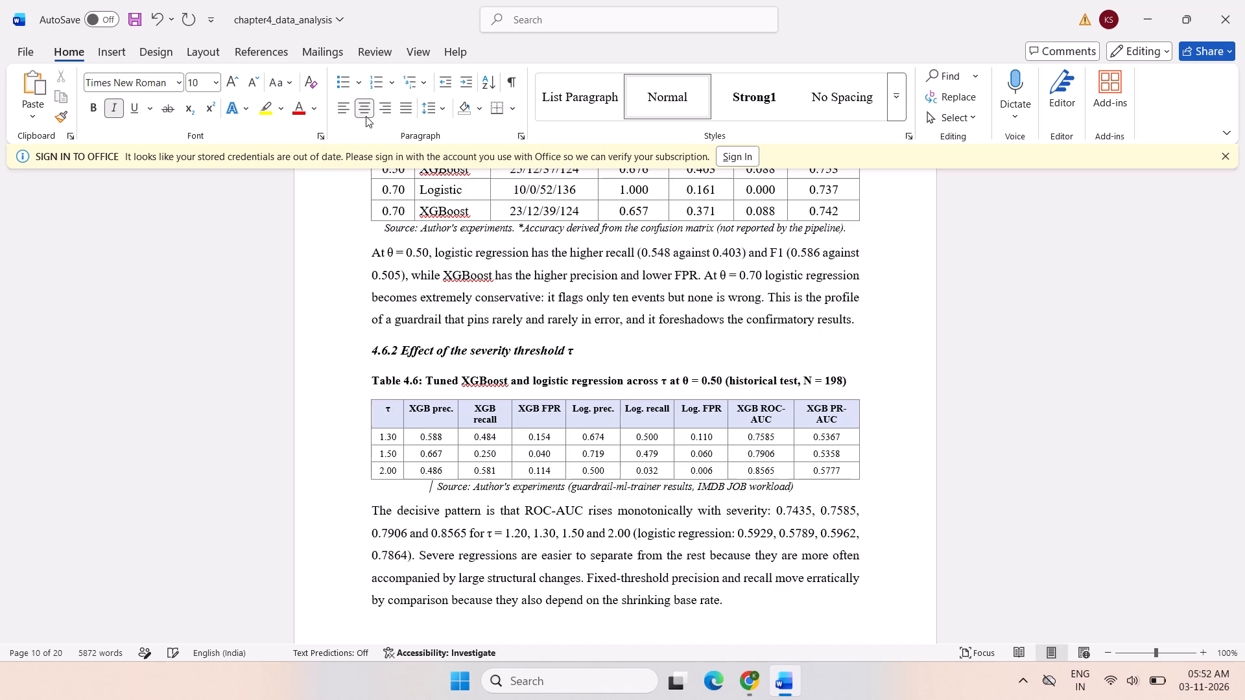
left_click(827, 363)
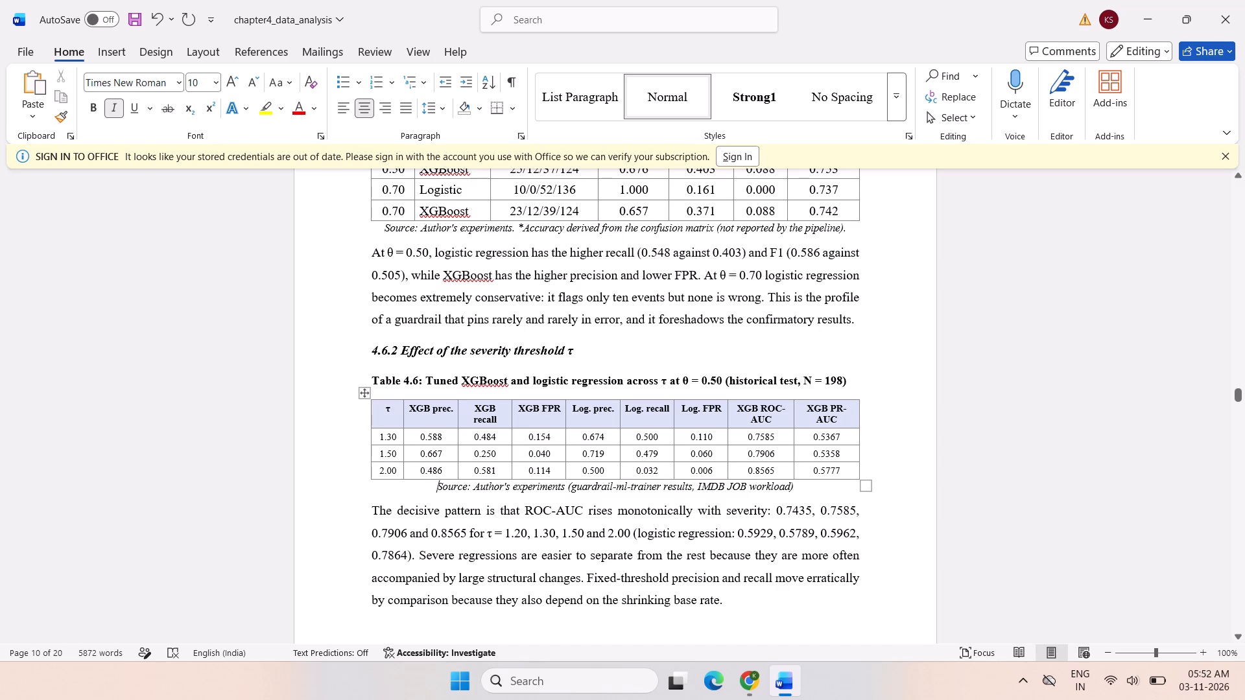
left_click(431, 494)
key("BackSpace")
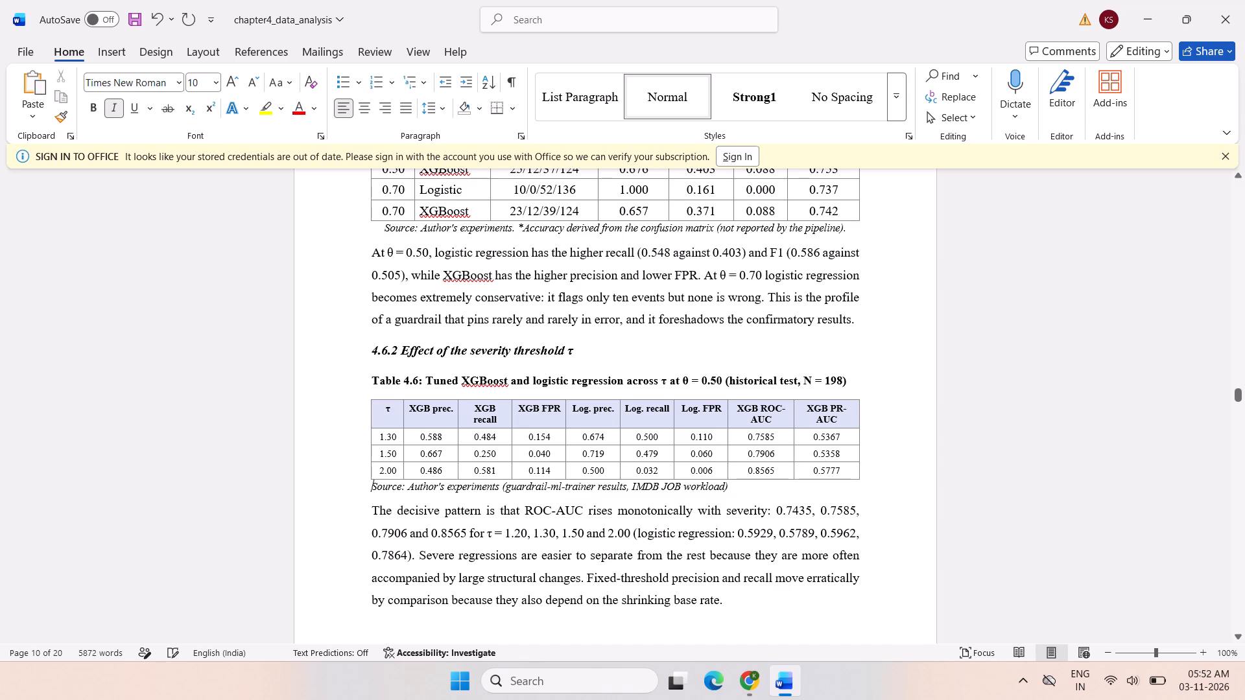
Remove the indents from the Figure 4.5 caption and the italic source line beneath the chart, and centre both lines.
scroll(439, 542, "down", 1)
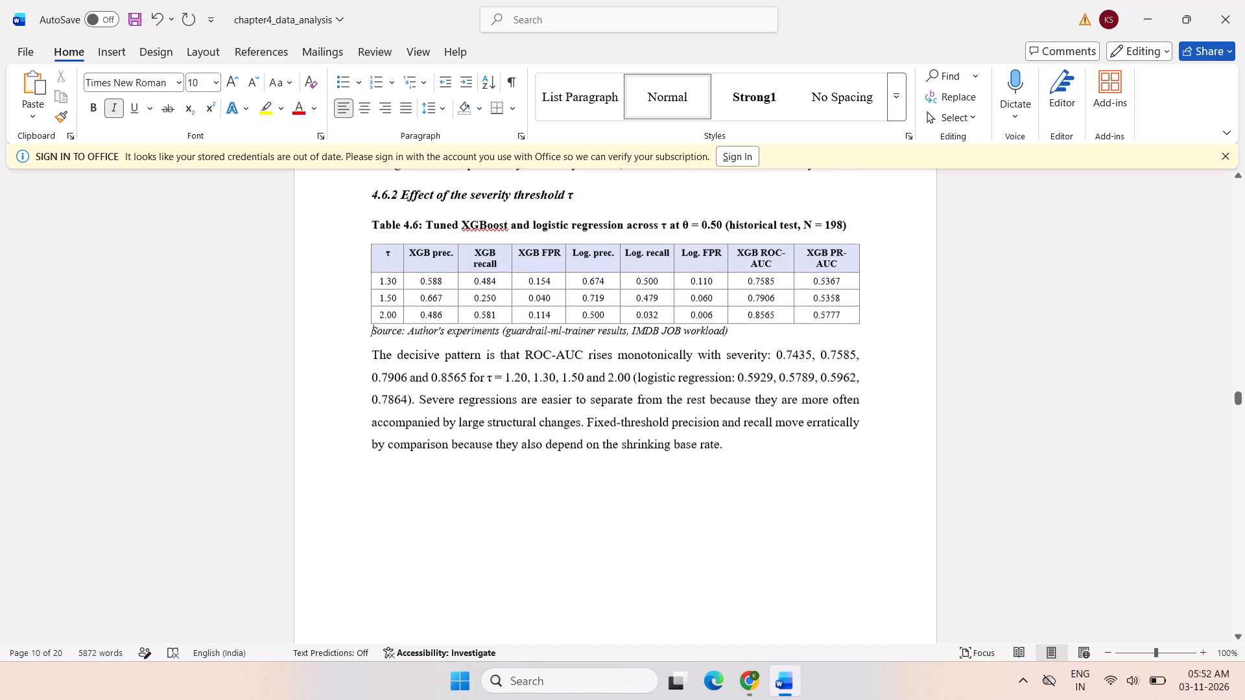
scroll(439, 542, "down", 2)
left_click(439, 542)
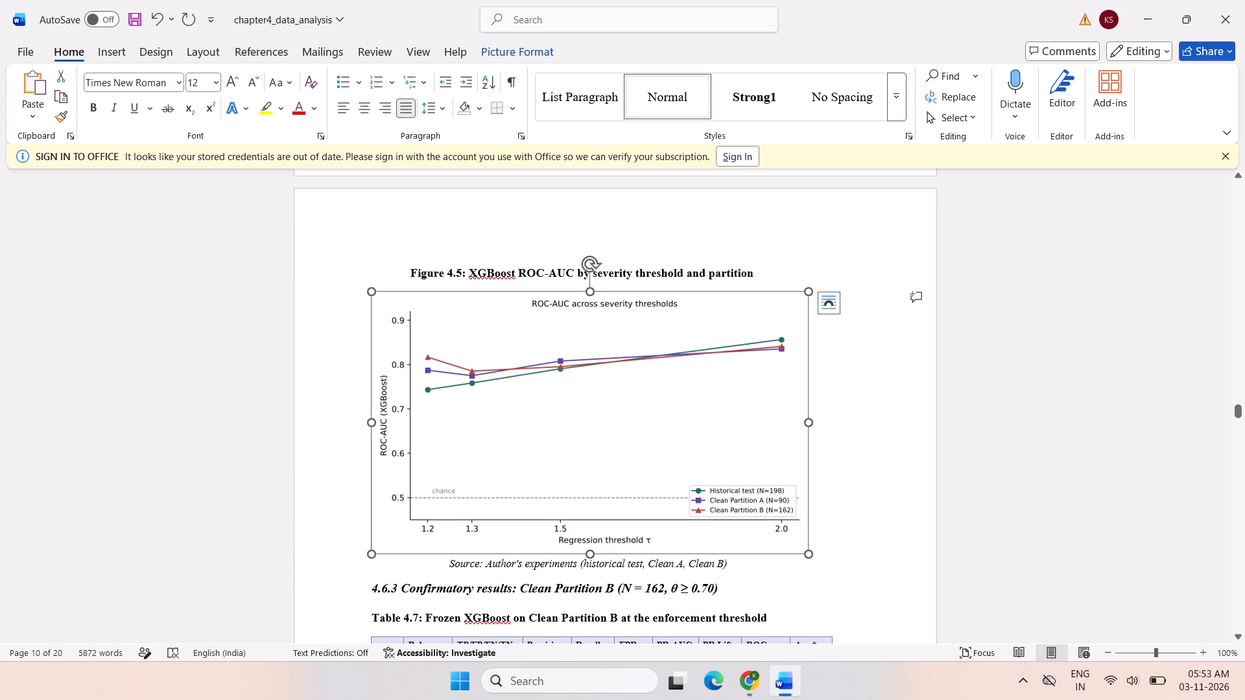
left_click(819, 226)
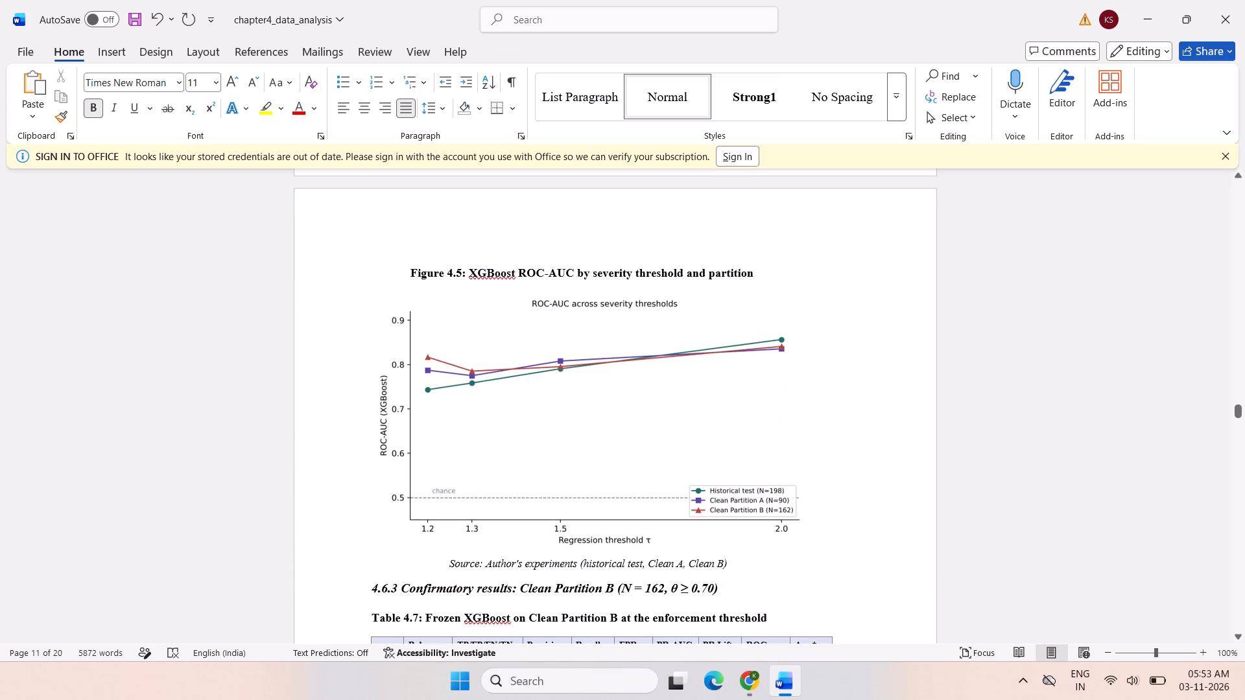
left_click(408, 274)
key("BackSpace")
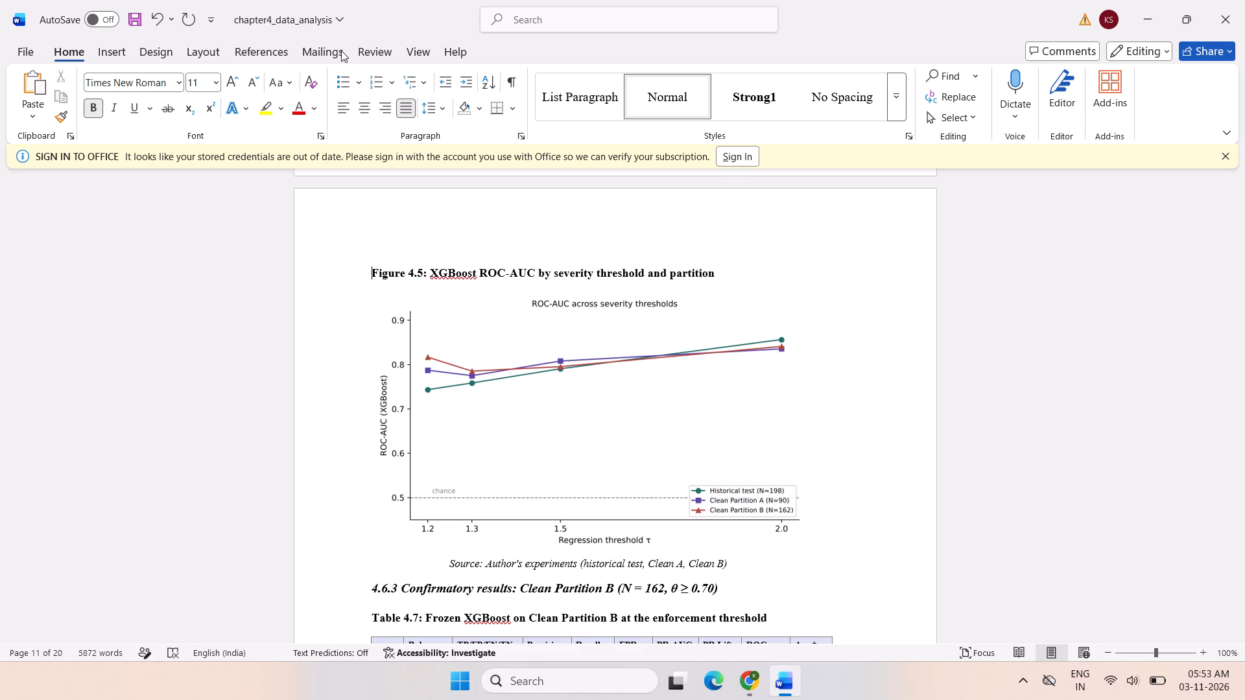
left_click(366, 109)
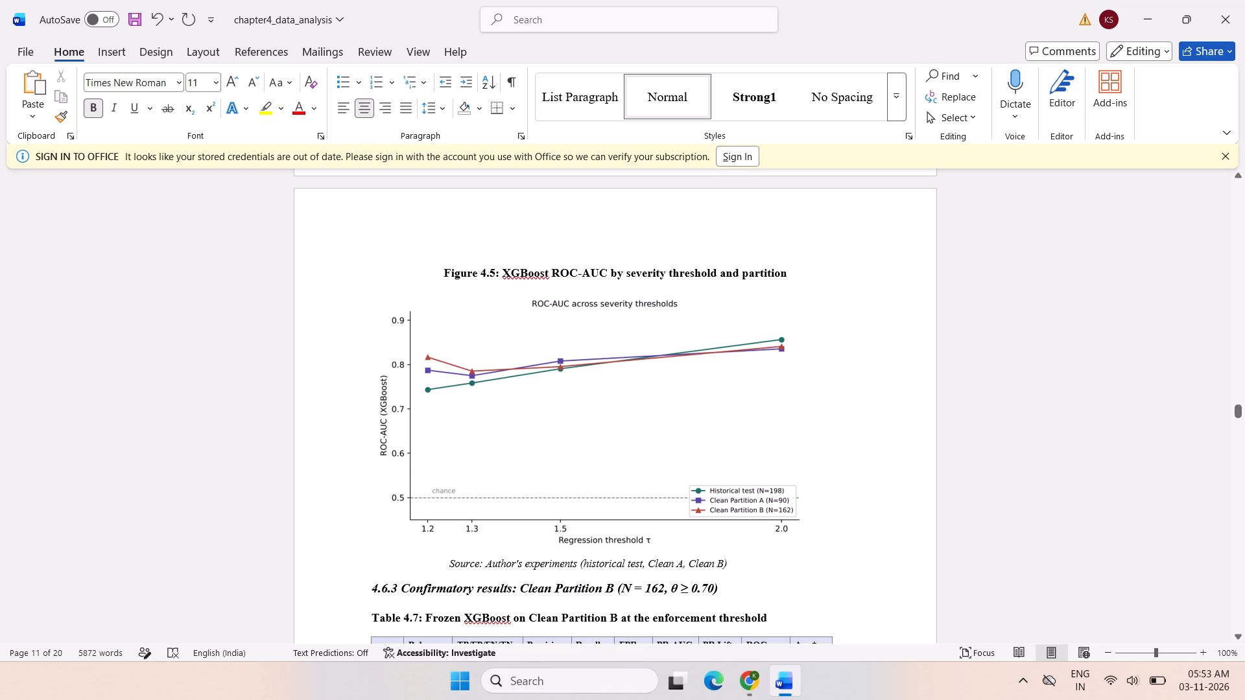
left_click(449, 565)
key("BackSpace")
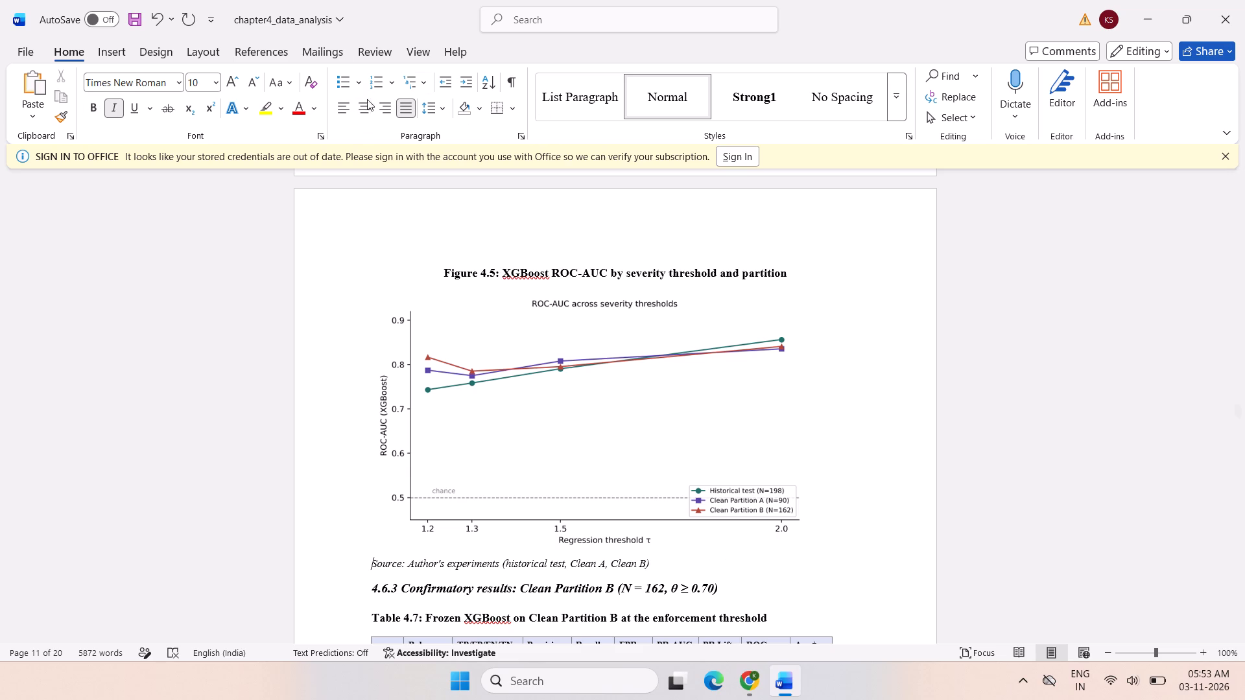
left_click(362, 119)
left_click(366, 113)
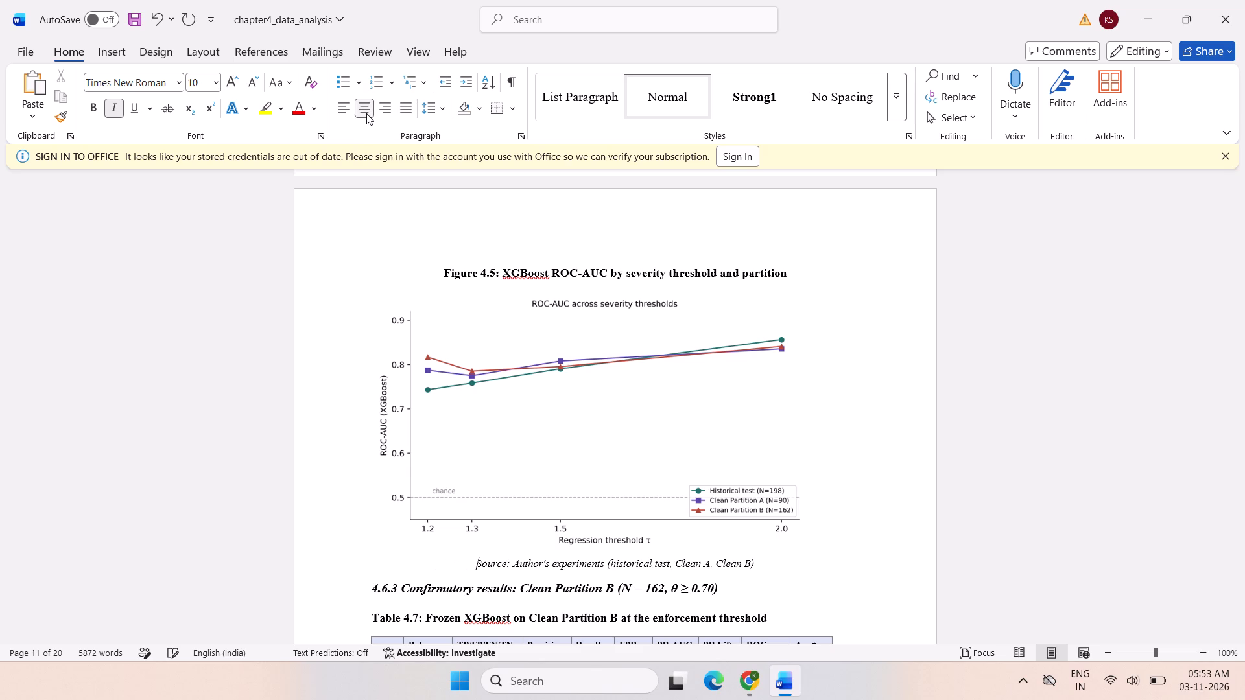
Centre the text in every cell of Table 4.7, including the header row.
scroll(399, 335, "down", 1)
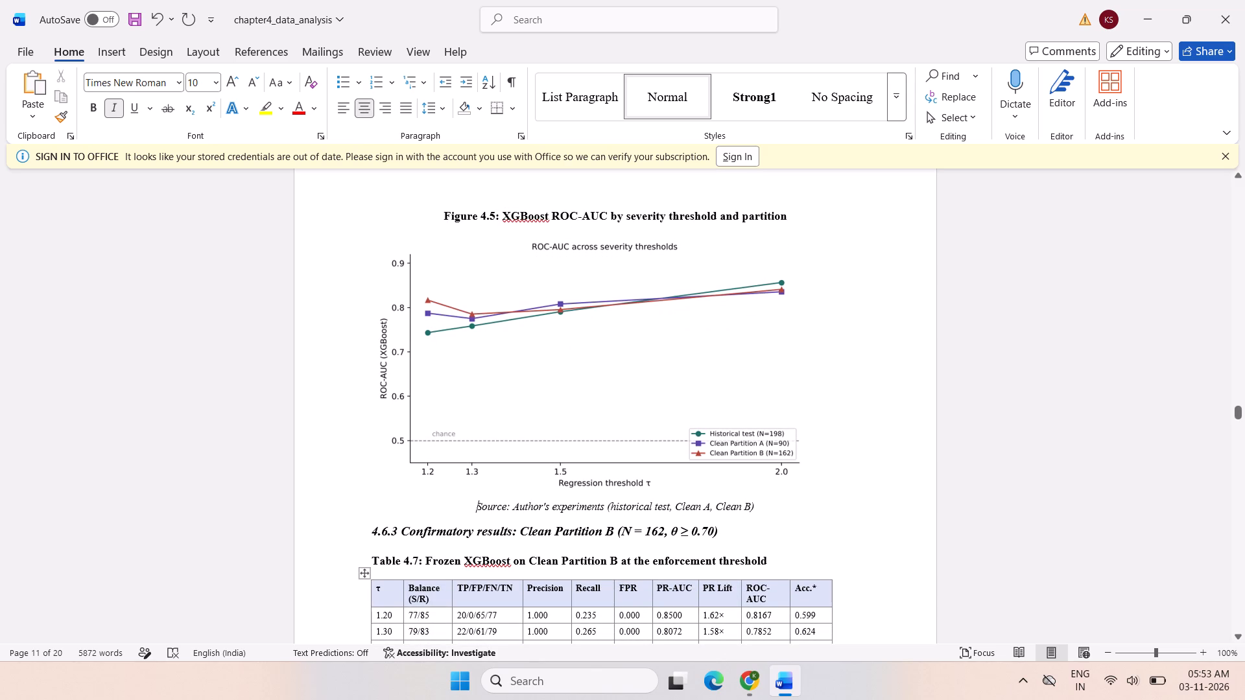
scroll(462, 616, "down", 1)
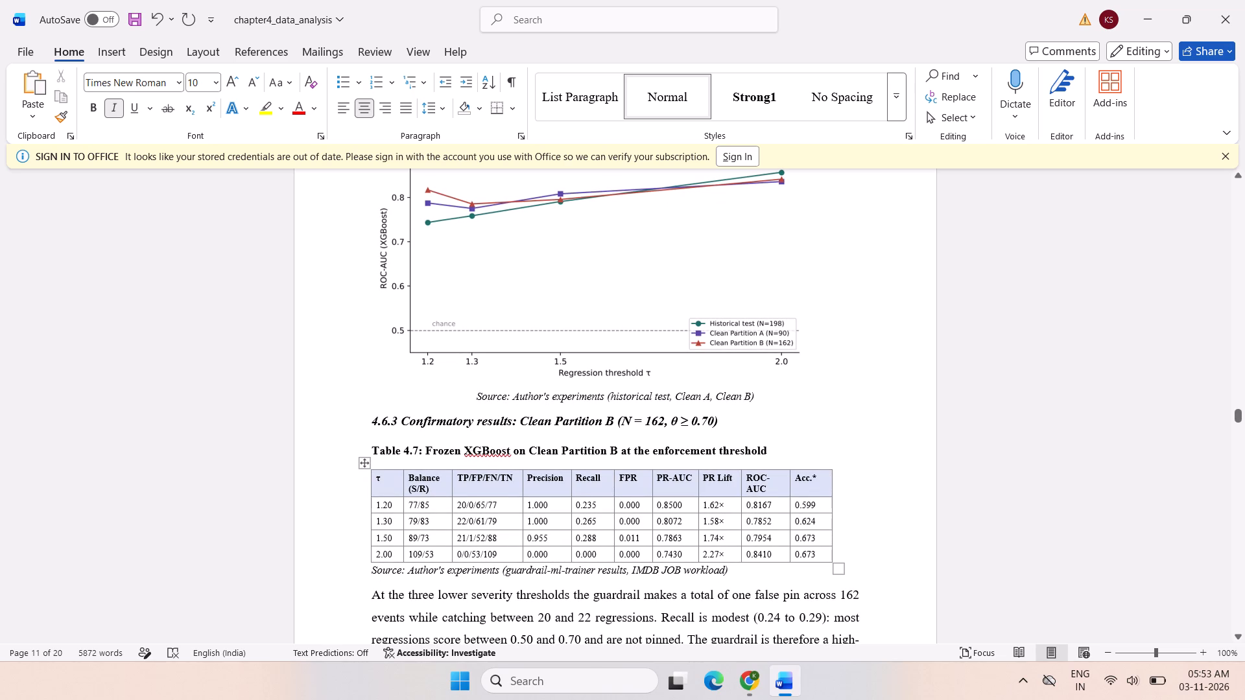
left_click_drag(822, 557, 394, 487)
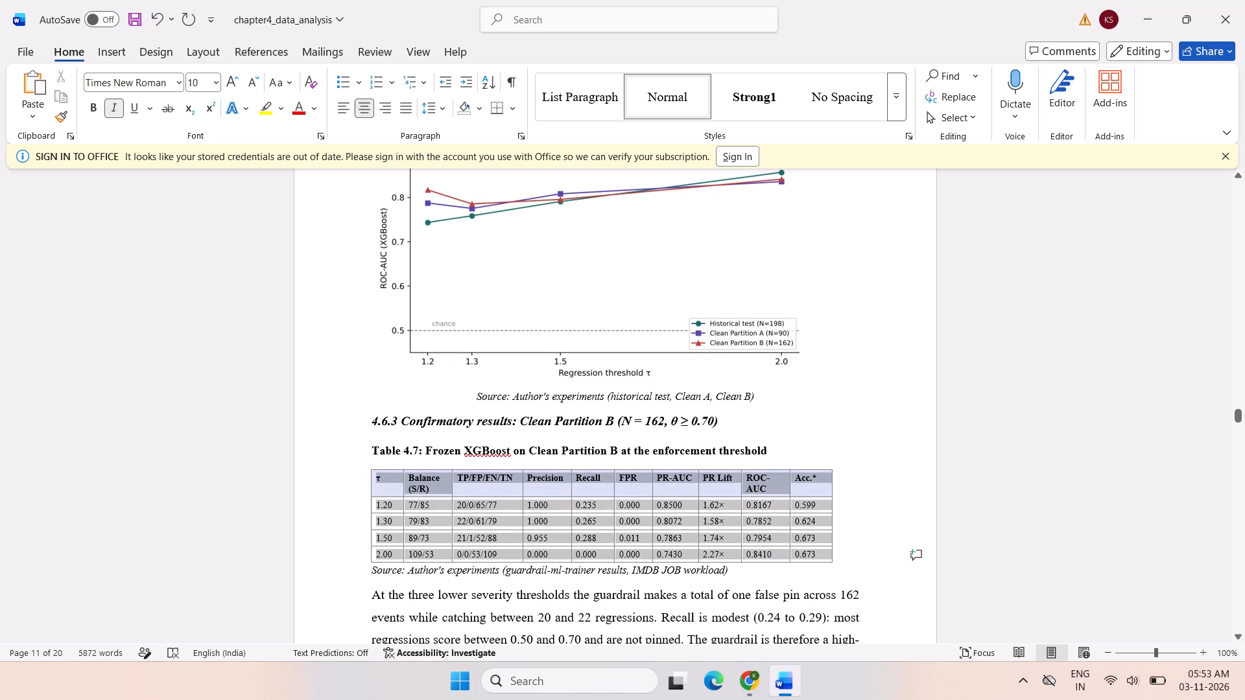
left_click_drag(394, 487, 379, 482)
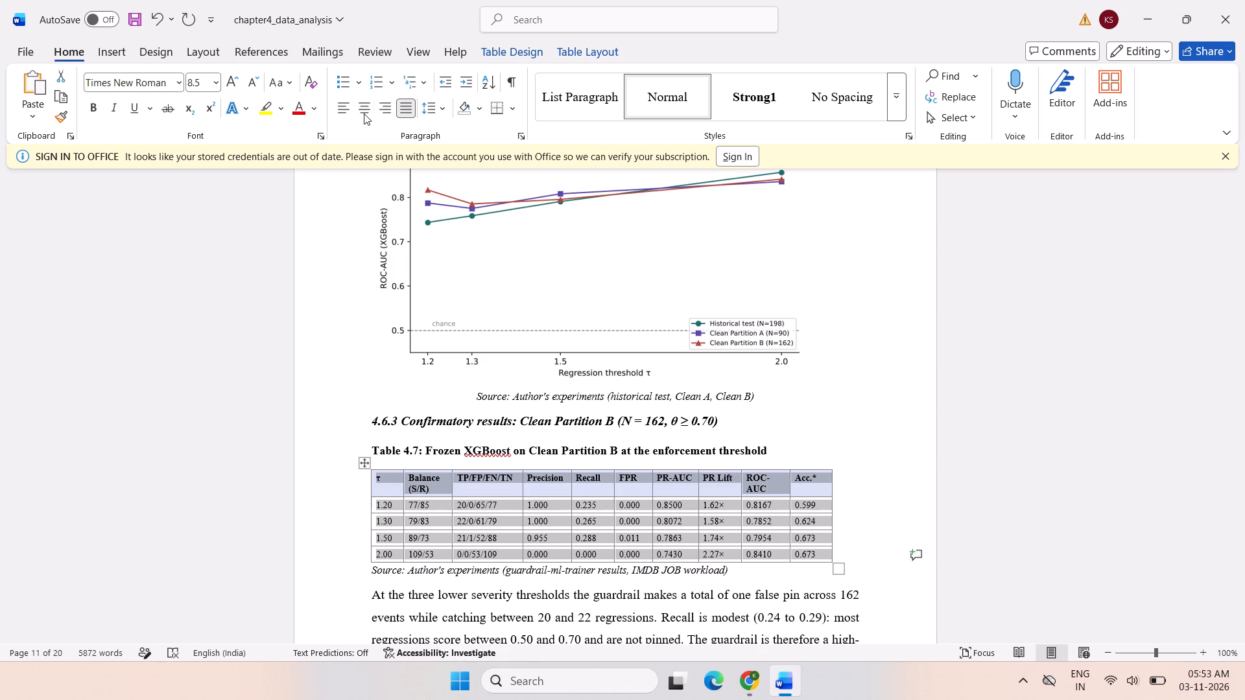
left_click(364, 113)
left_click(333, 380)
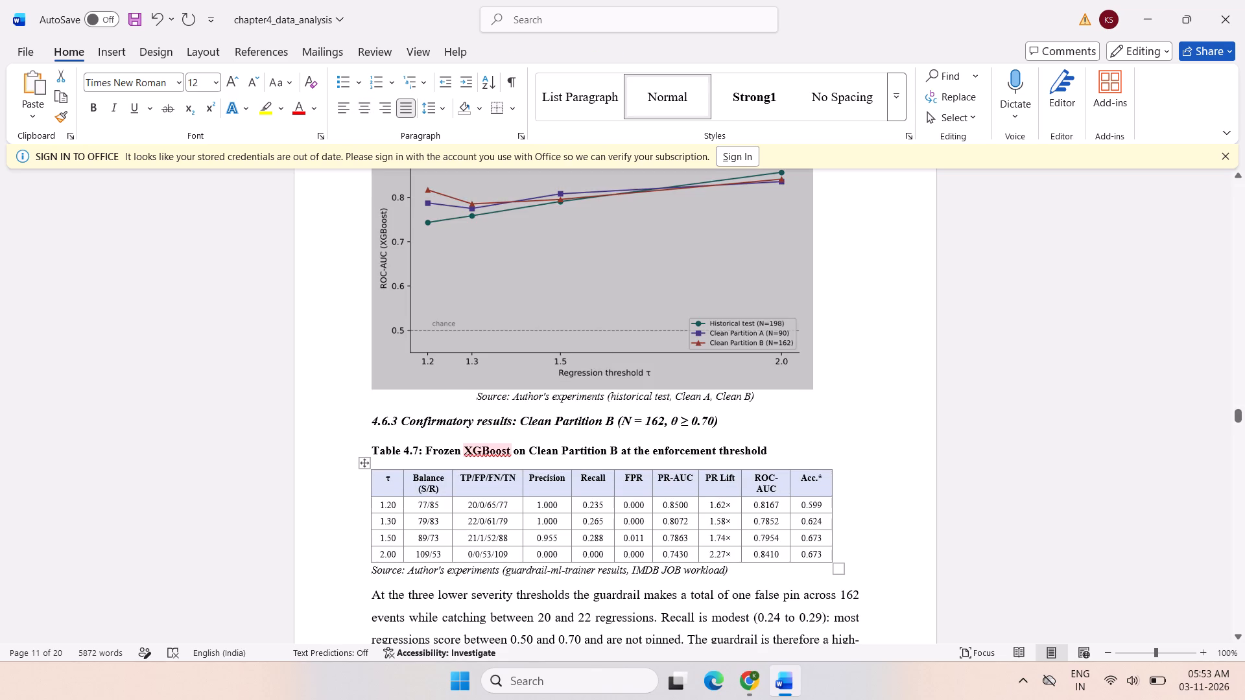
left_click(892, 431)
left_click(674, 346)
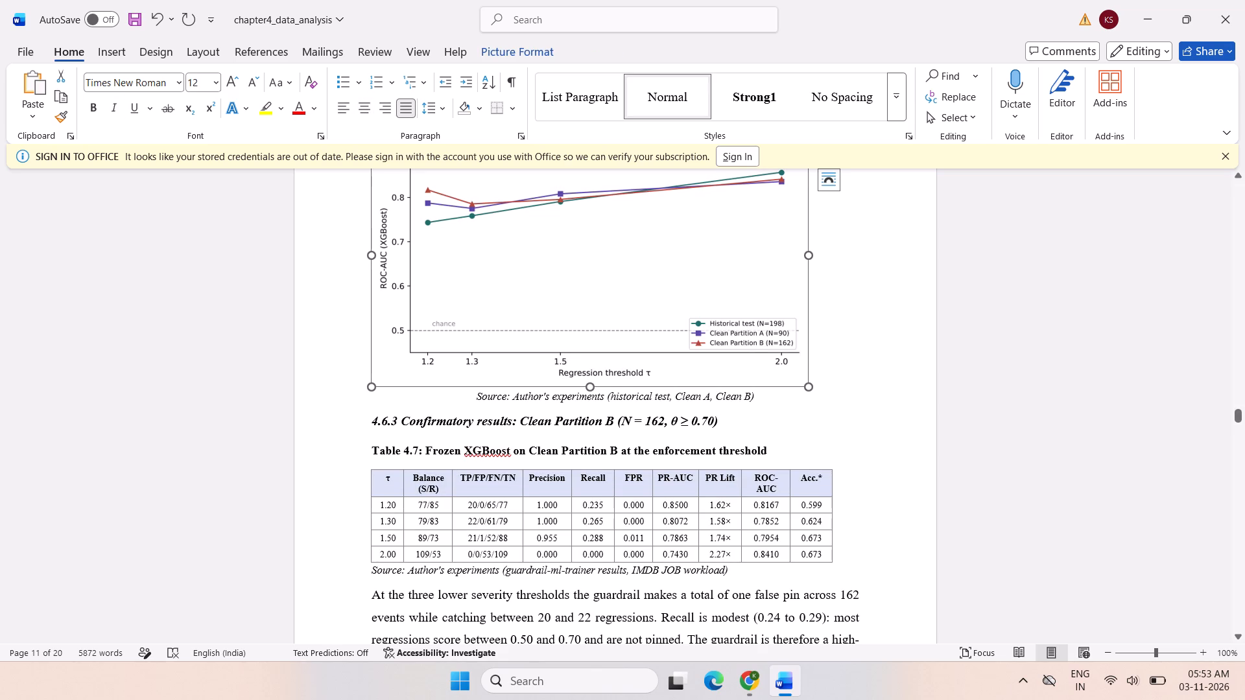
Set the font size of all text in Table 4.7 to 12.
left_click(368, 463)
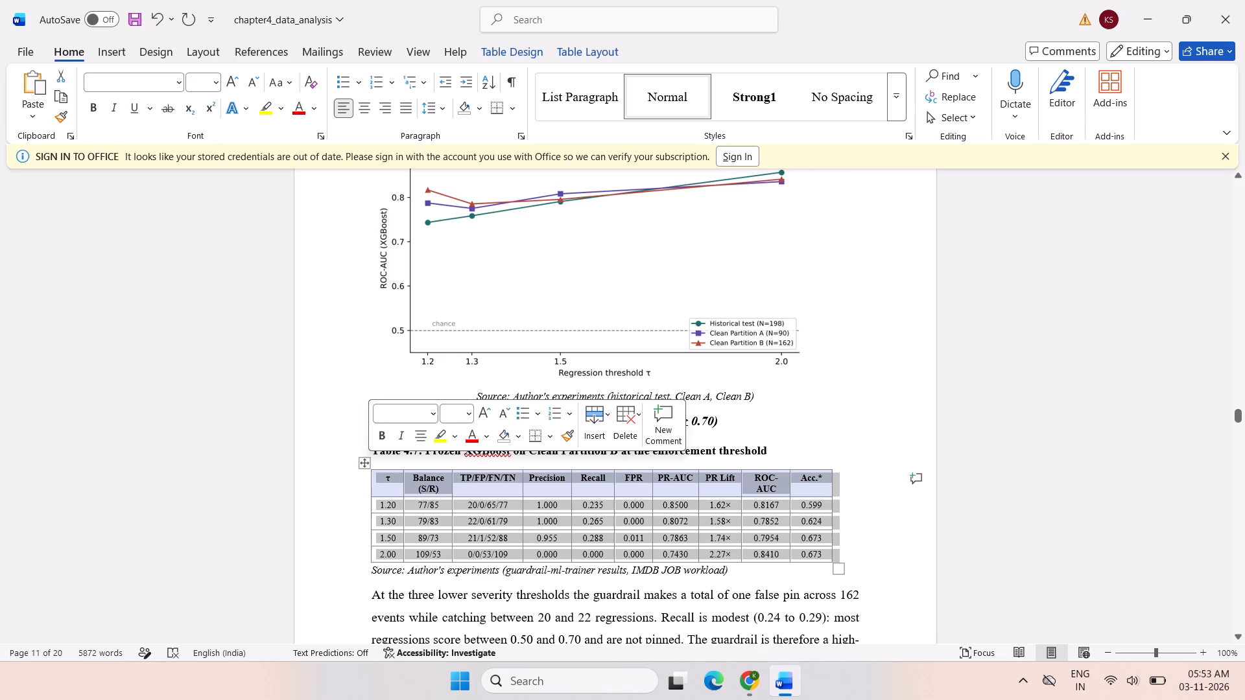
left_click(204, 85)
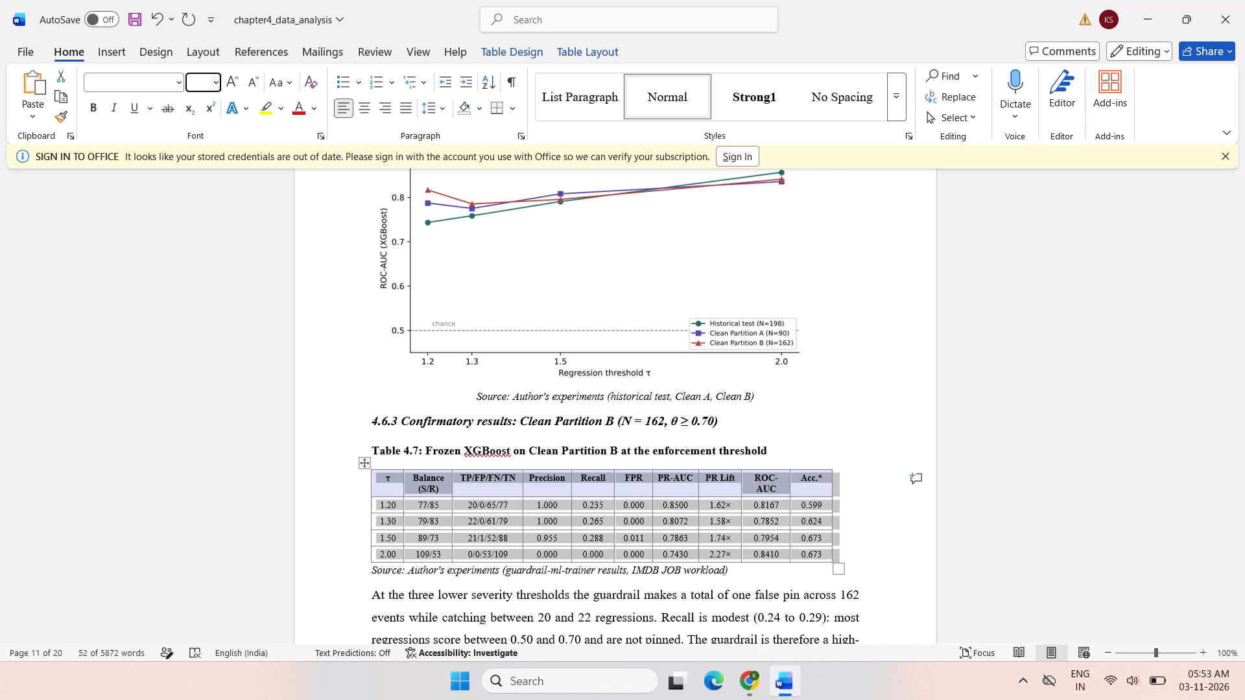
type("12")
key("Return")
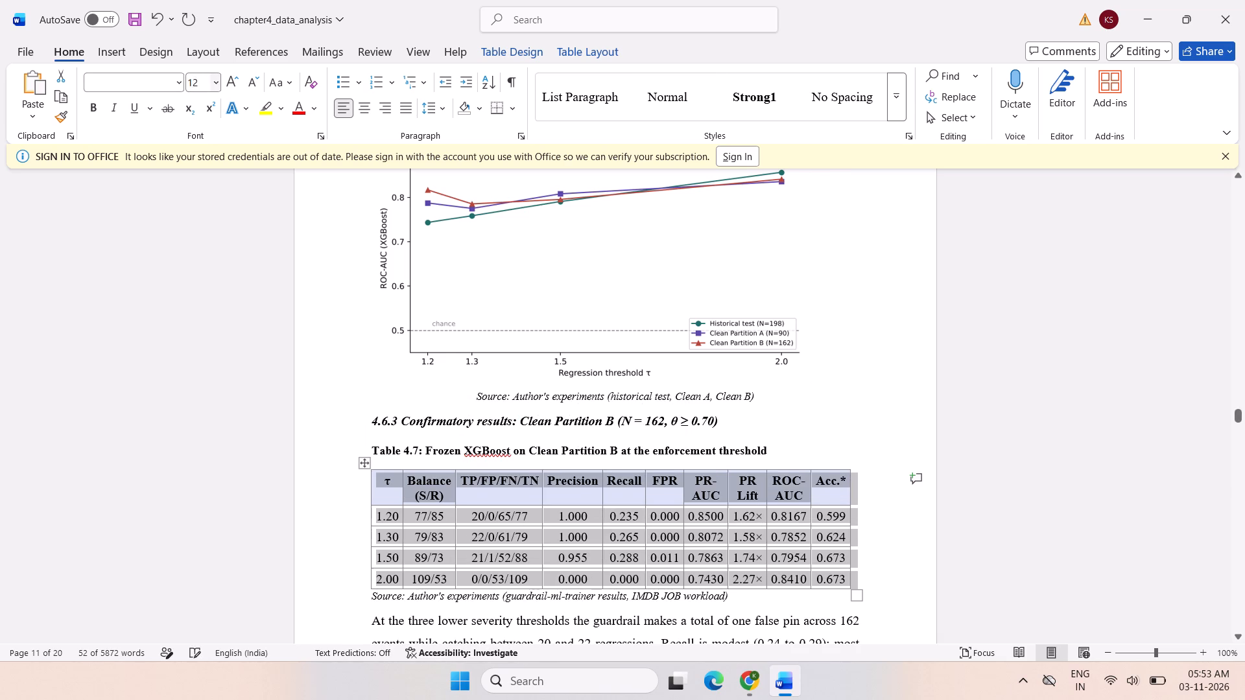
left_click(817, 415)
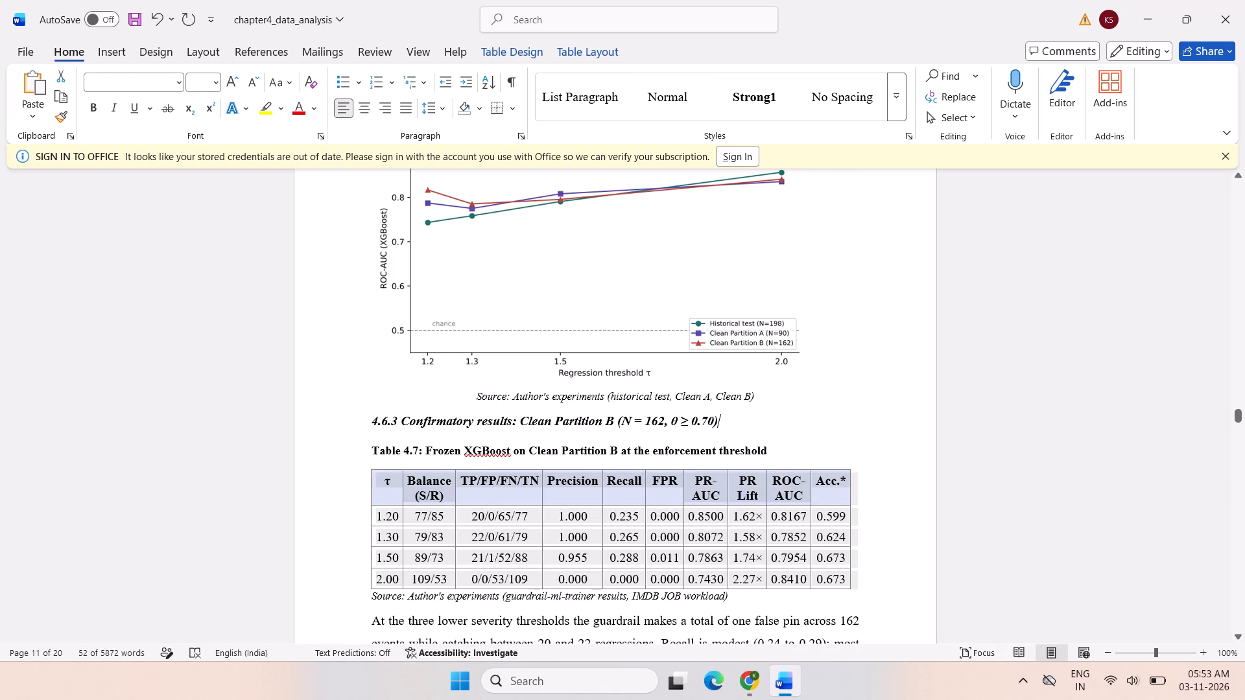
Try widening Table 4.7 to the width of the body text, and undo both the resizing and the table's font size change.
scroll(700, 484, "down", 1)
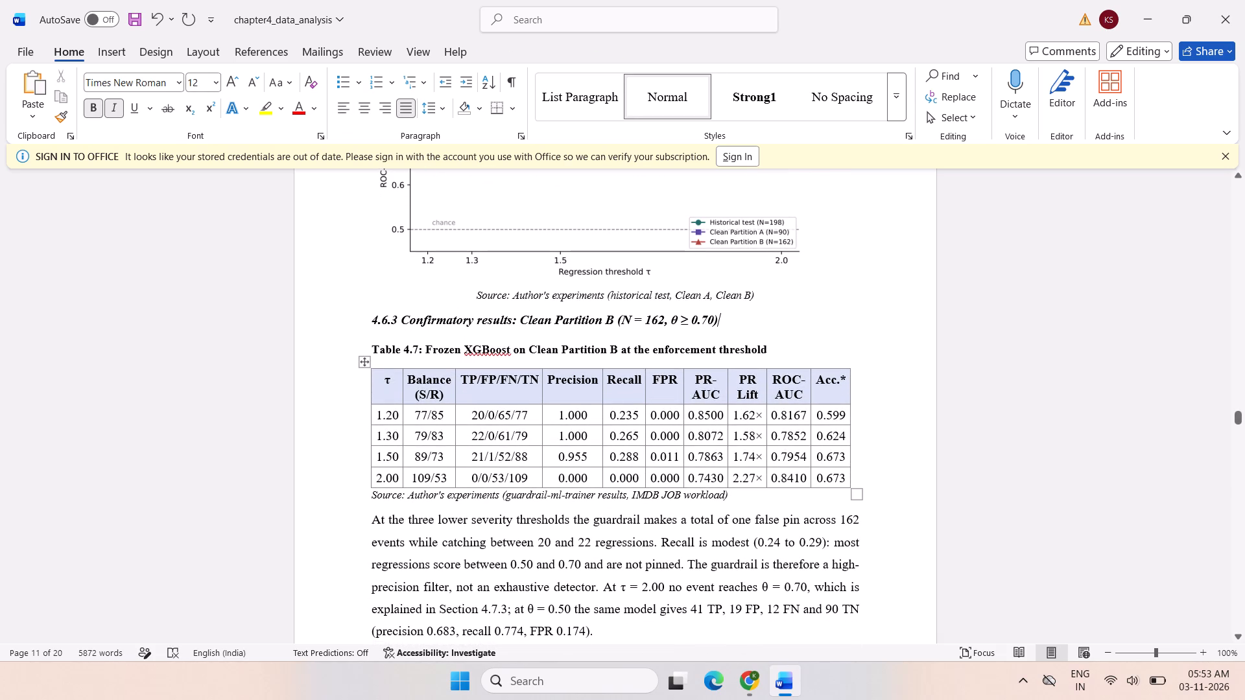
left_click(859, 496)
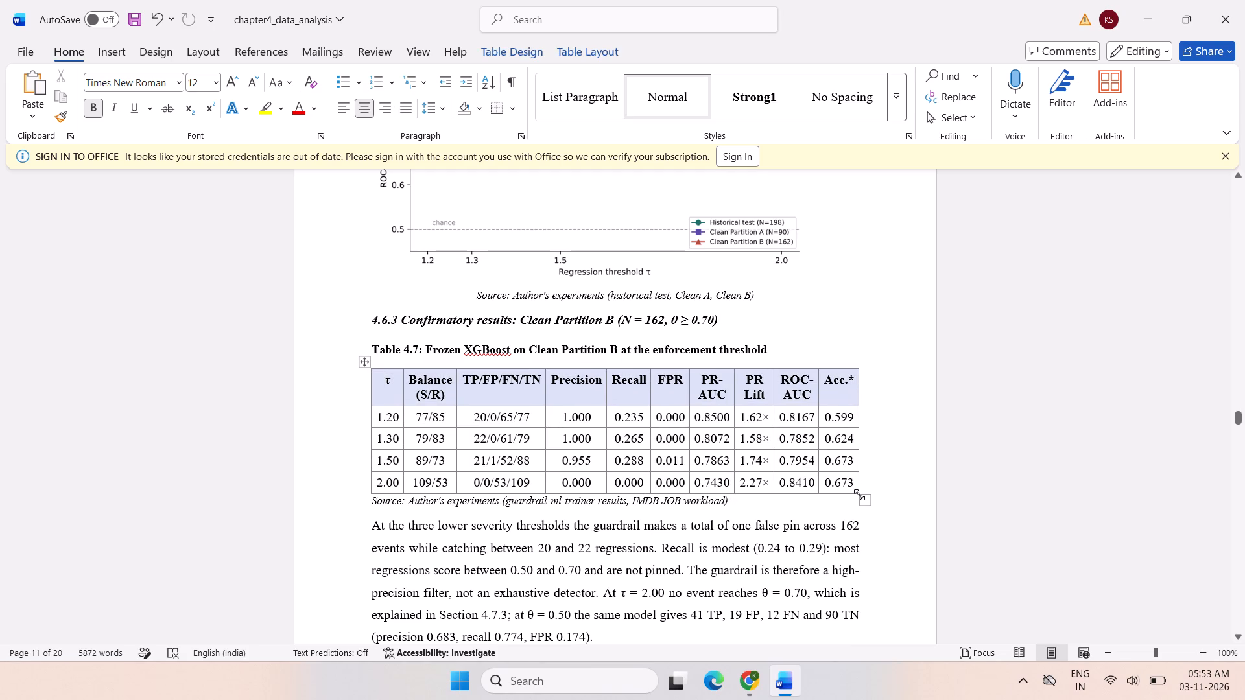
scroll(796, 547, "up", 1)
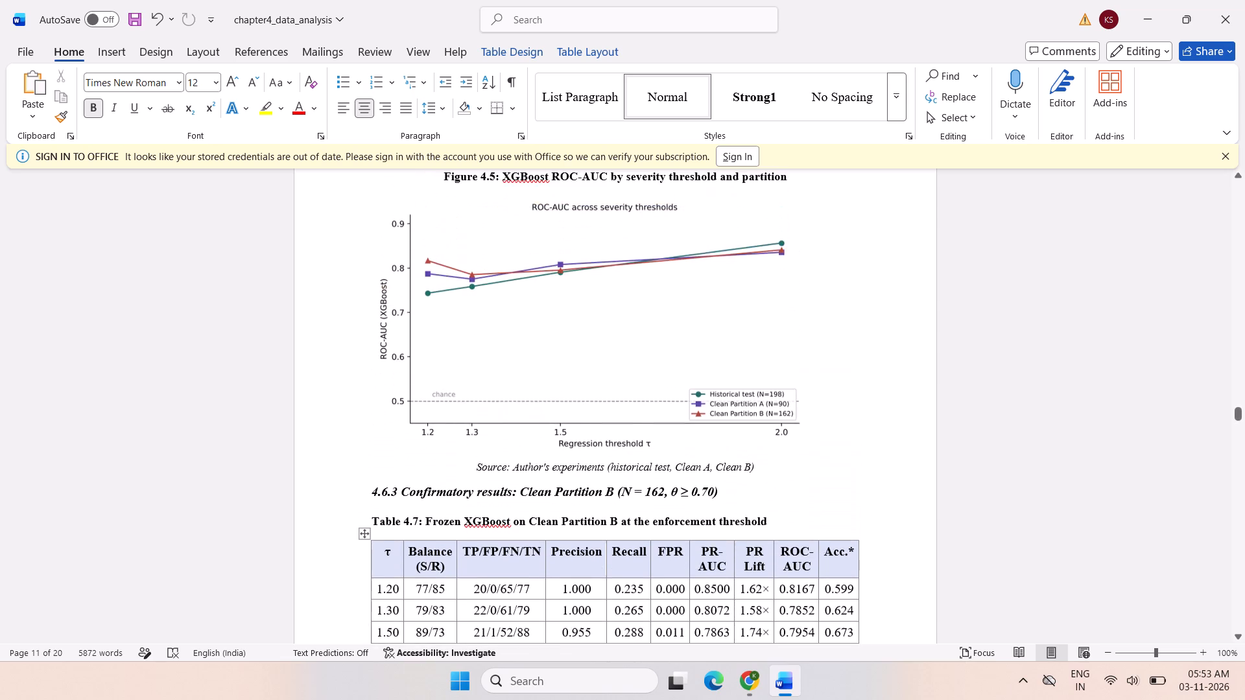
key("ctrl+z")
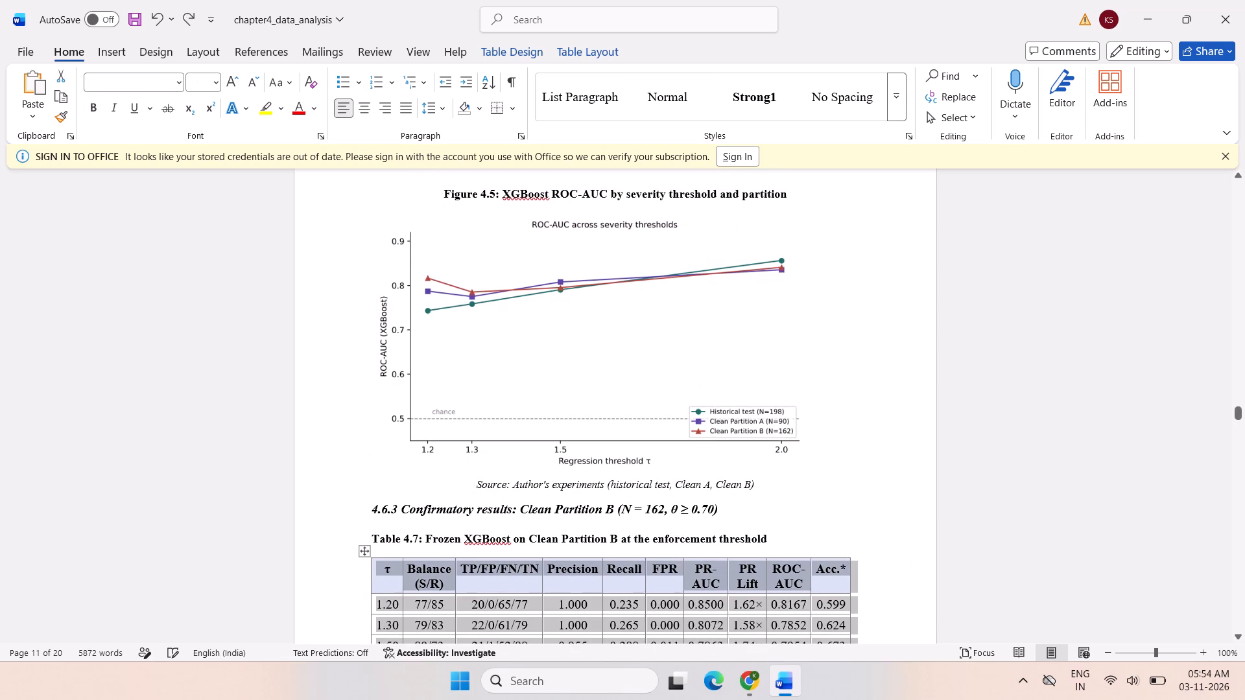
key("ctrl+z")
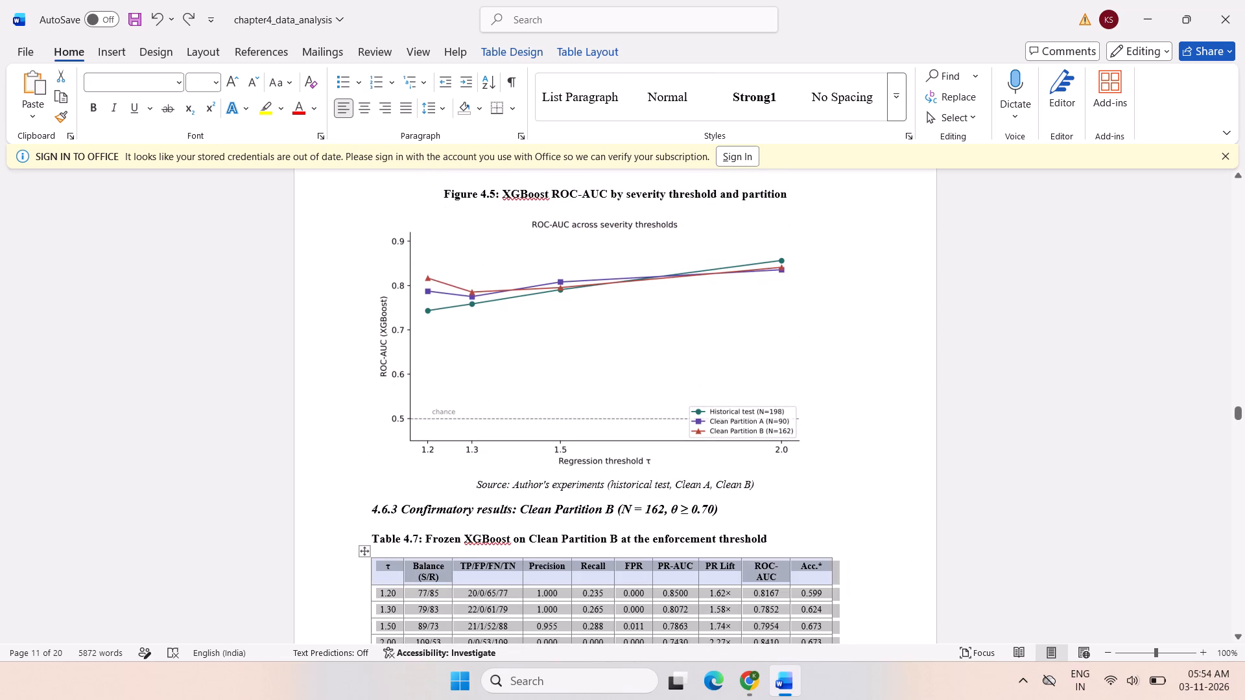
Set the font size of all text in Table 4.7 to 12 again.
left_click(204, 87)
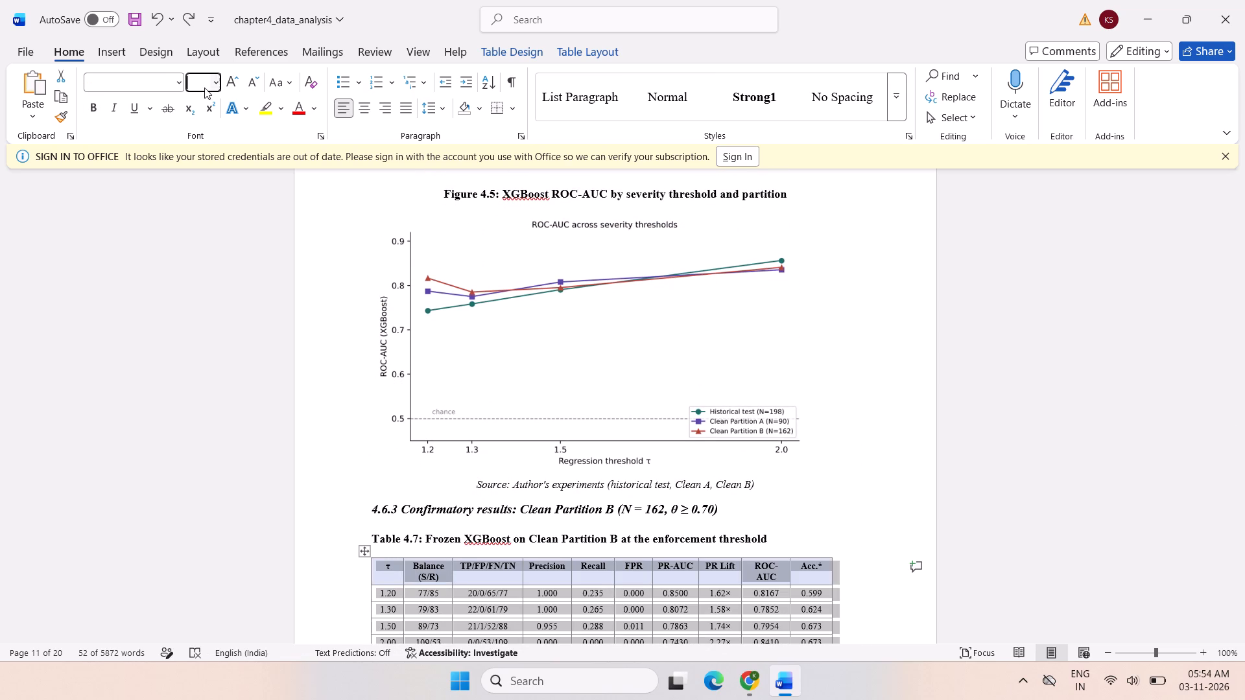
type("12")
key("Return")
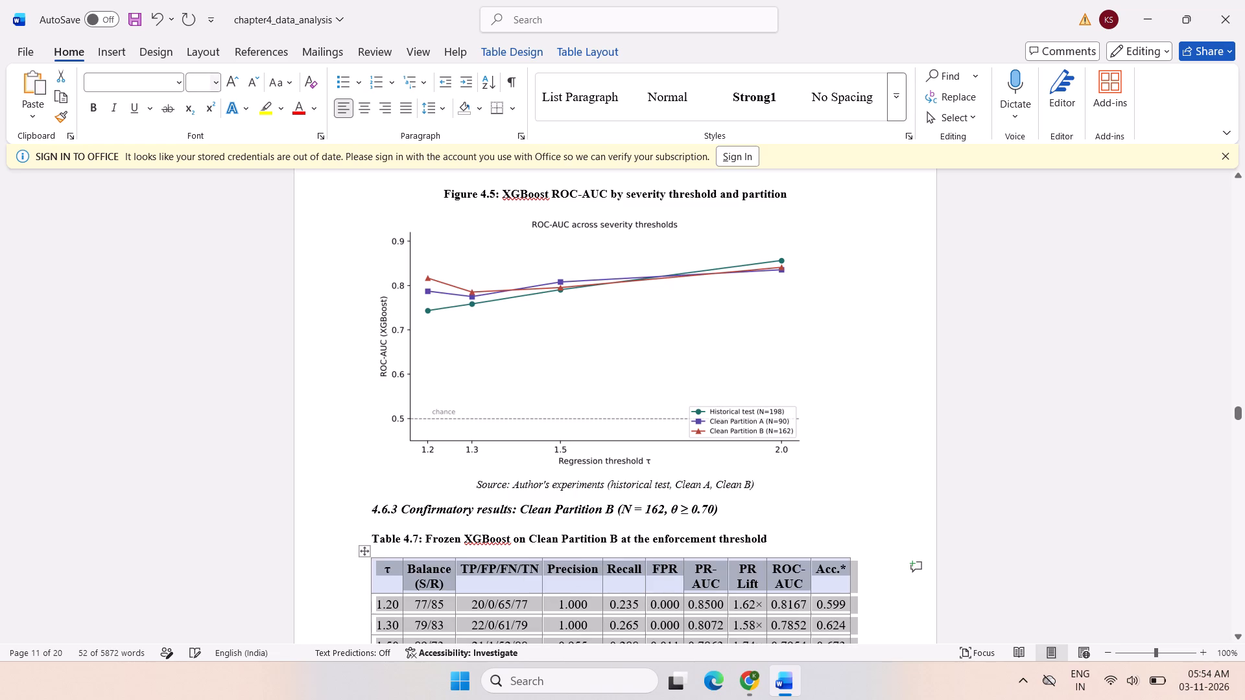
Centre the caption "Table 4.7: Frozen XGBoost on Clean Partition B at the enforcement threshold".
scroll(353, 361, "down", 1)
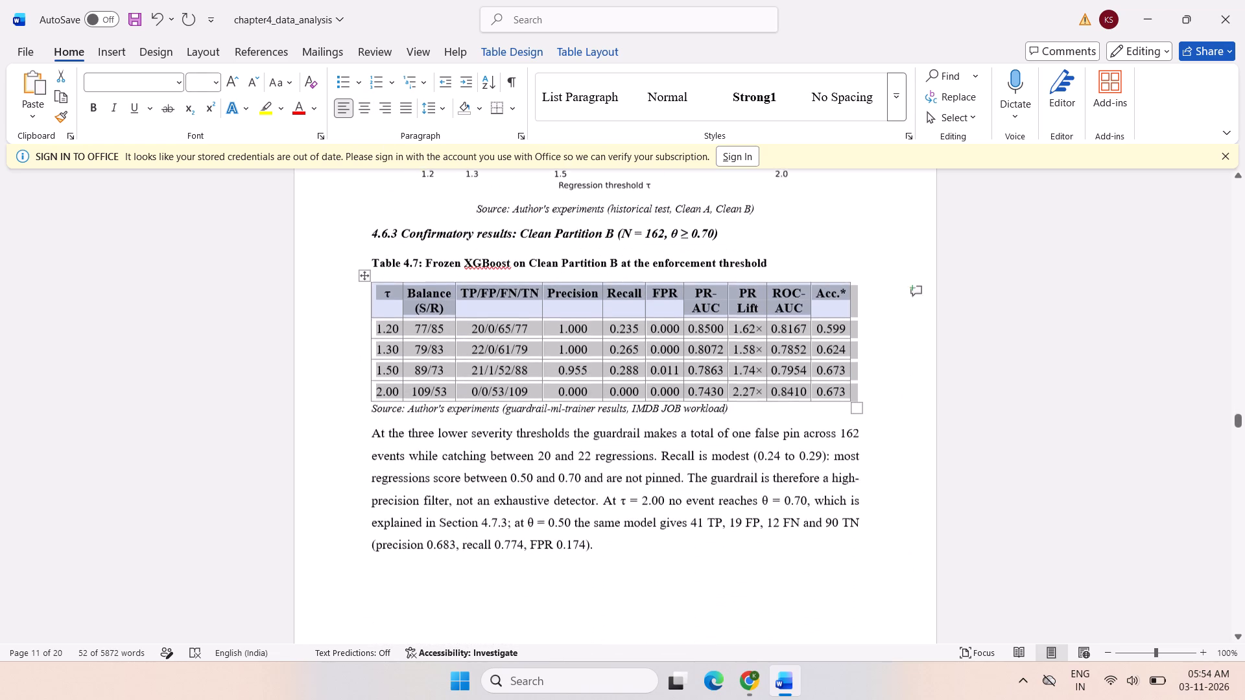
scroll(353, 361, "down", 1)
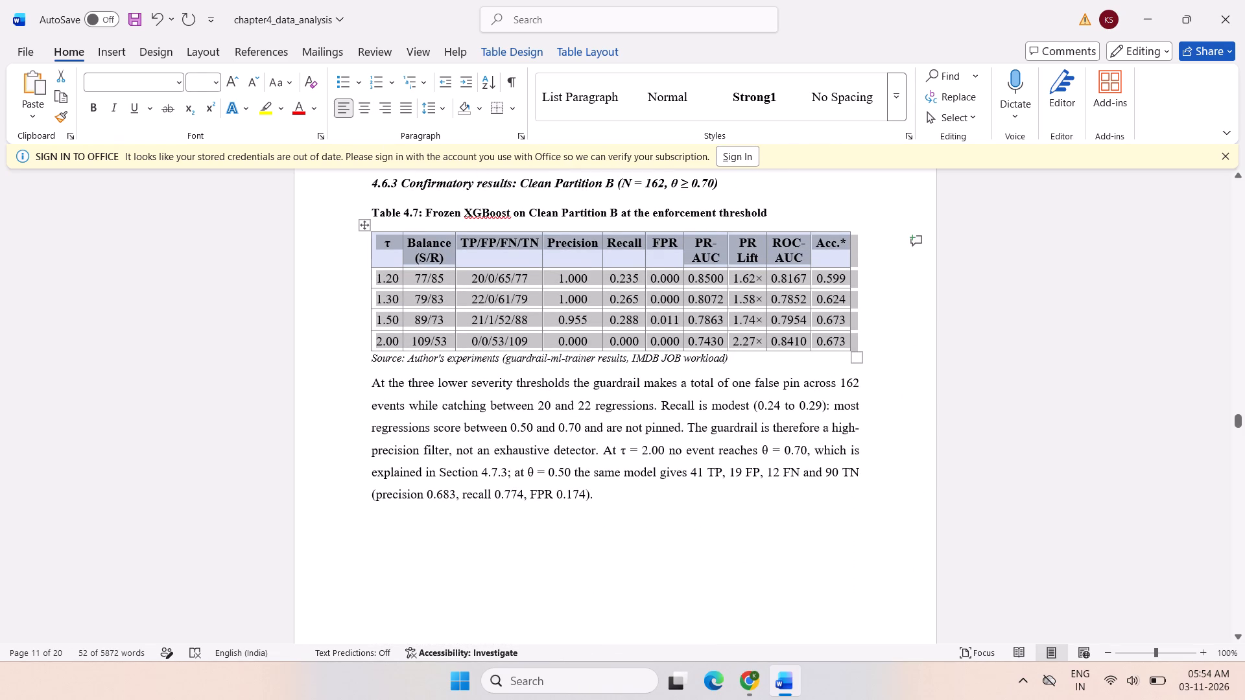
left_click(372, 208)
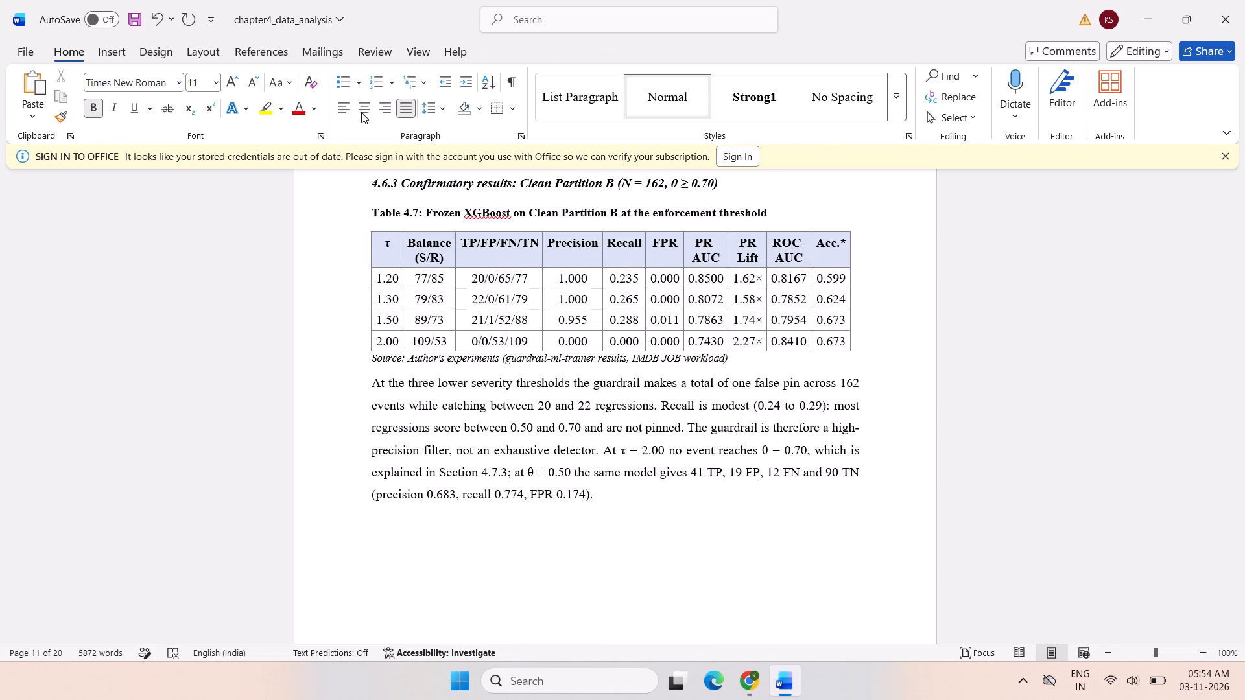
left_click(364, 111)
scroll(364, 111, "right", 3)
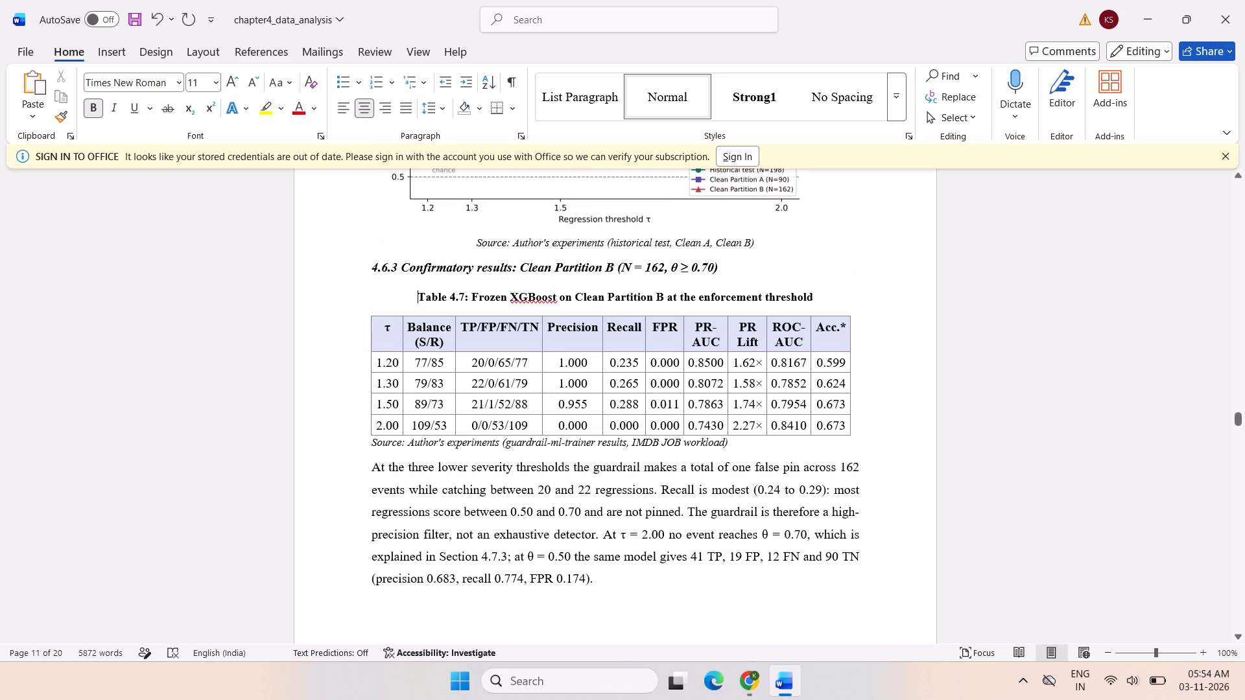
Centre the source line directly below Table 4.7.
left_click(370, 449)
left_click(367, 111)
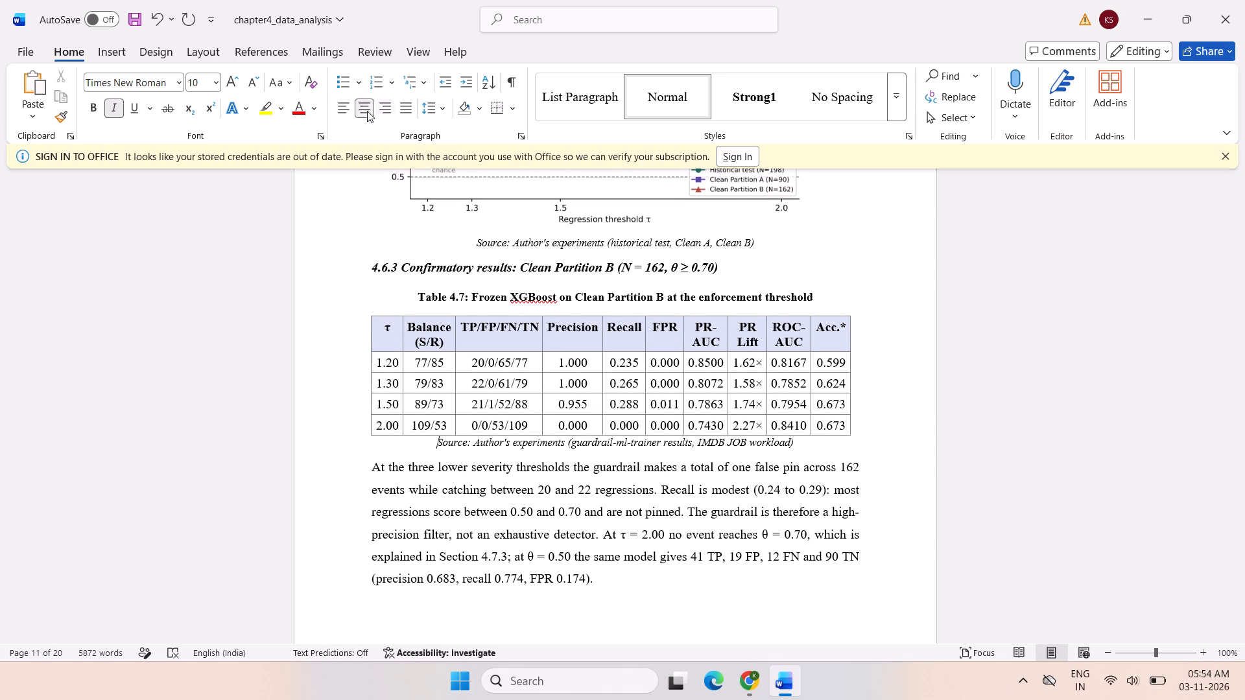
Remove the leading indentation from the caption "Figure 4.6: Precision and recall at θ ≥ 0.70, Clean Partition B" and centre it.
scroll(534, 396, "down", 1)
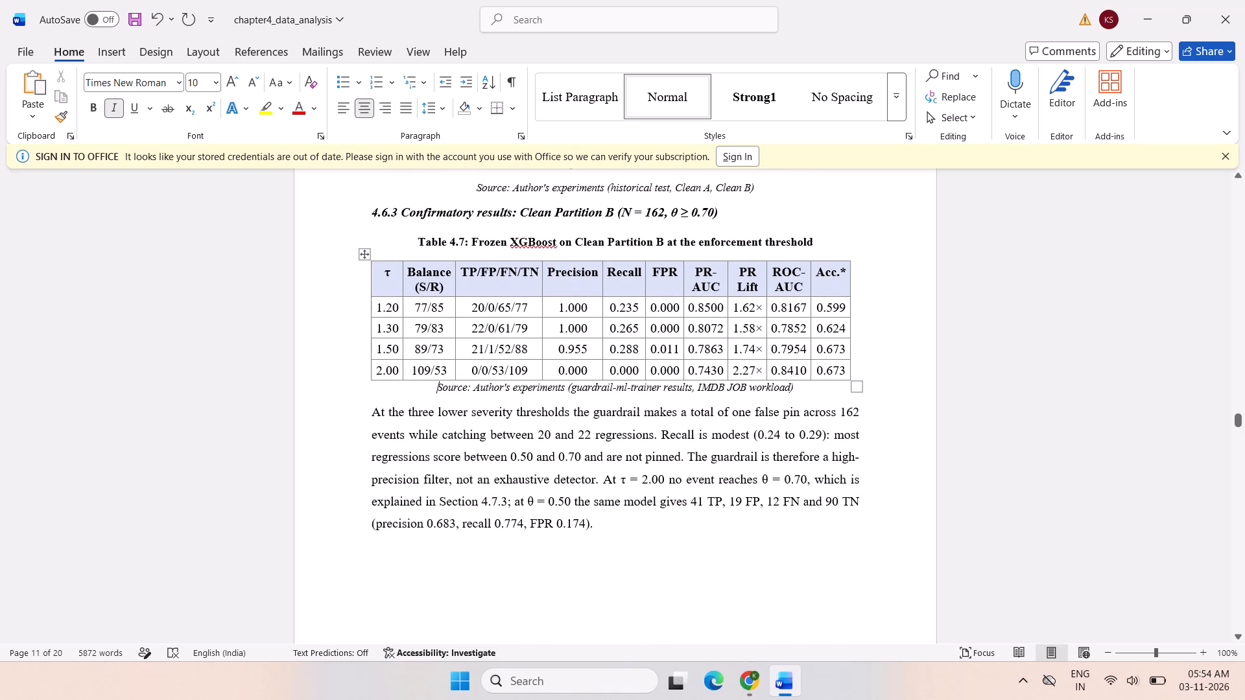
scroll(576, 502, "down", 2)
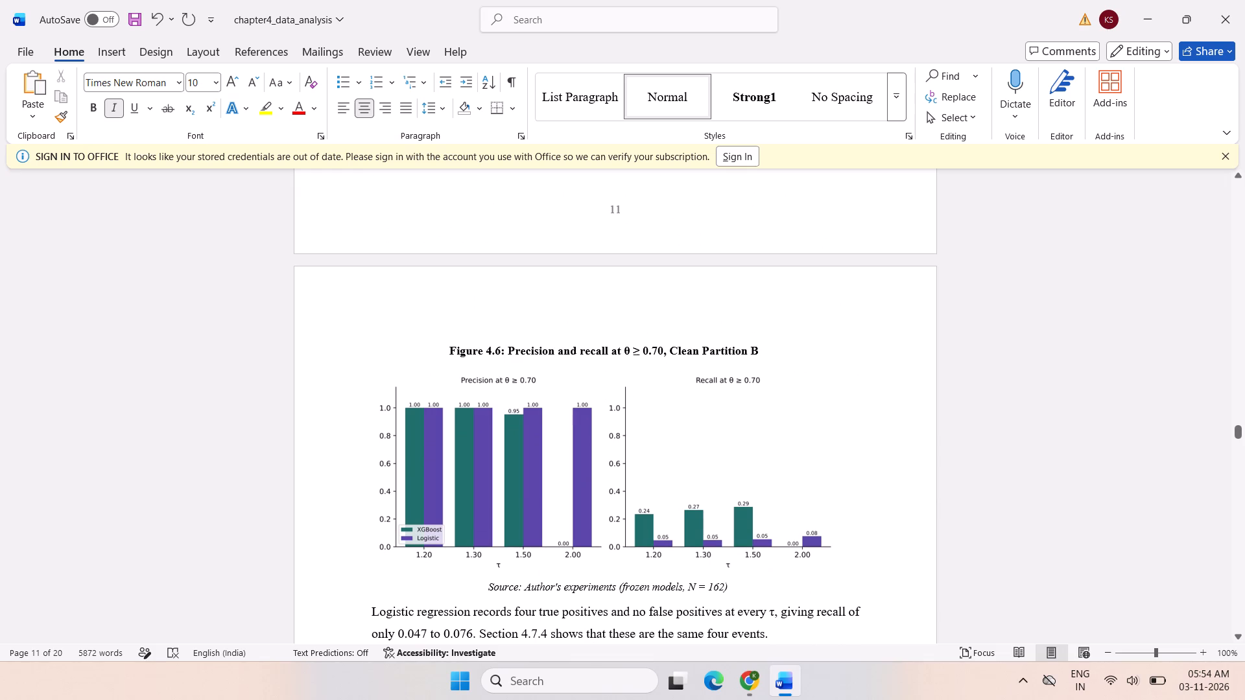
left_click(447, 354)
key("BackSpace")
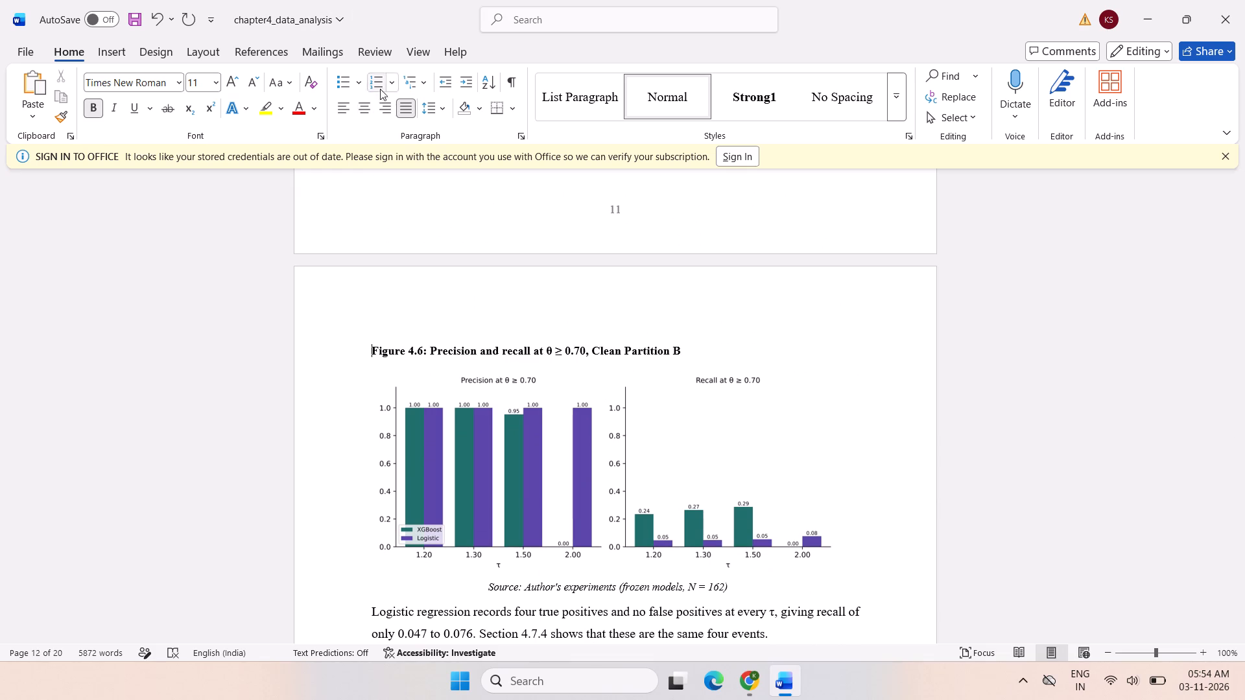
left_click(370, 115)
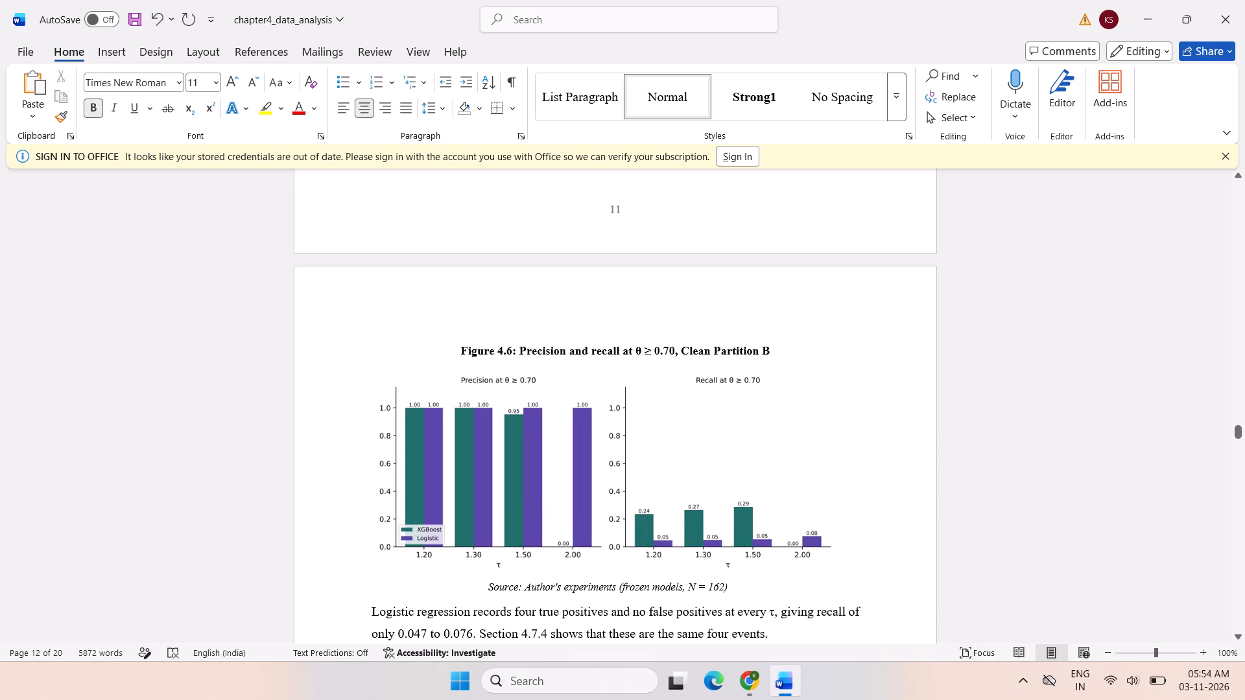
Remove the leading indentation from the source line below Figure 4.6 and centre it.
scroll(459, 426, "down", 1)
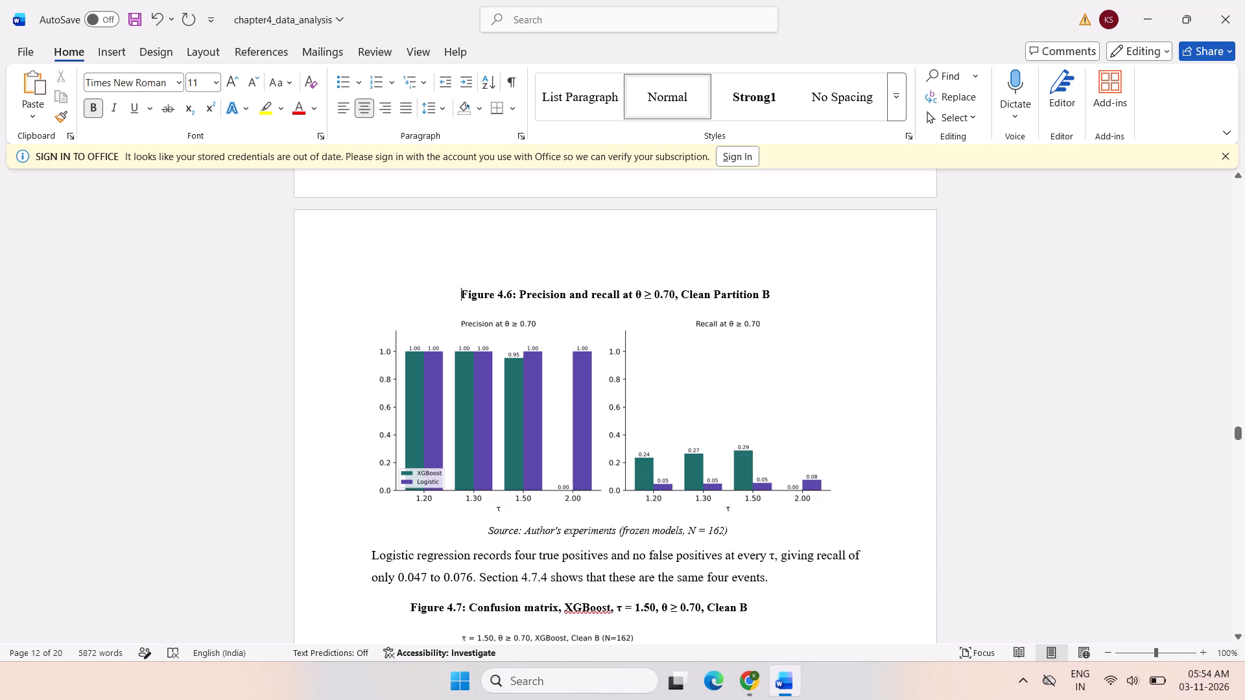
left_click(490, 530)
key("BackSpace")
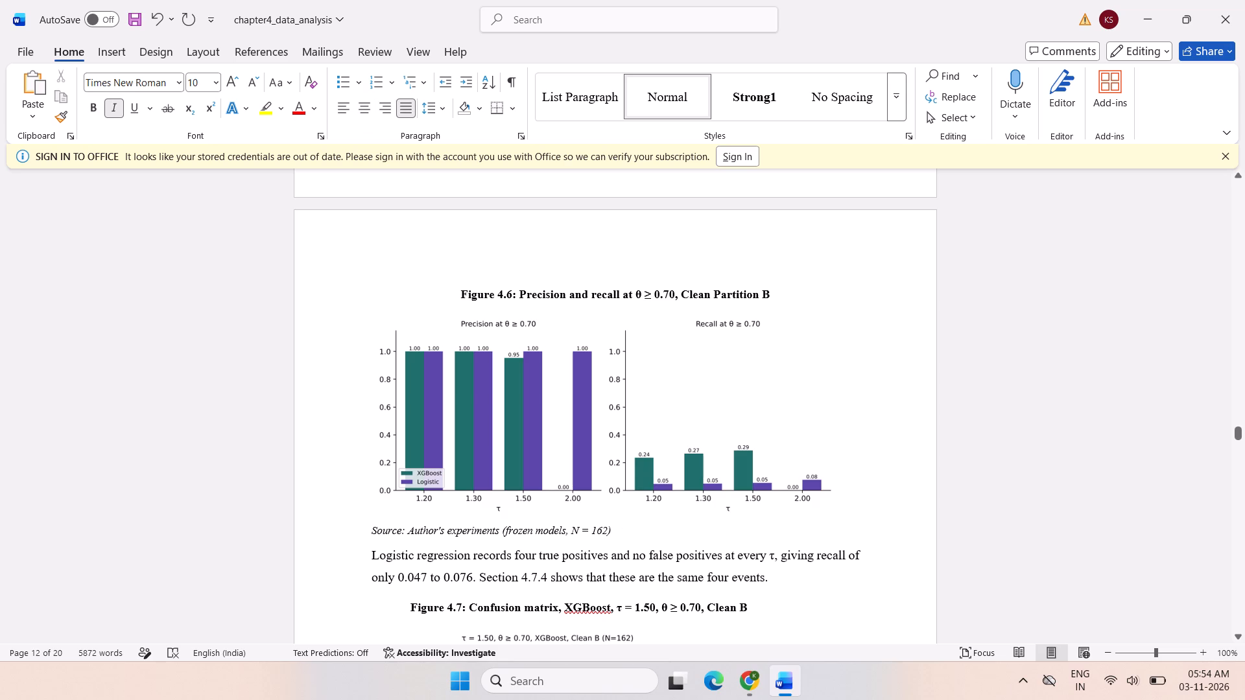
left_click(369, 115)
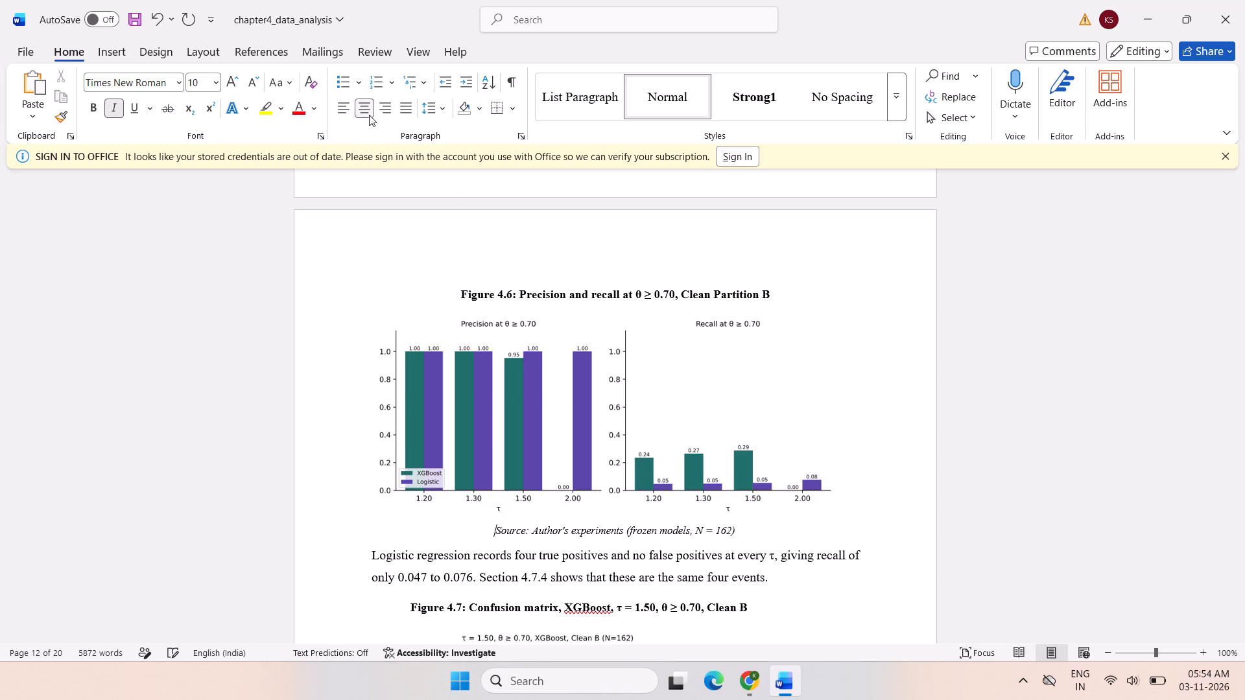
Remove the leading indentation from the Figure 4.7 confusion matrix caption and centre it.
scroll(439, 489, "down", 1)
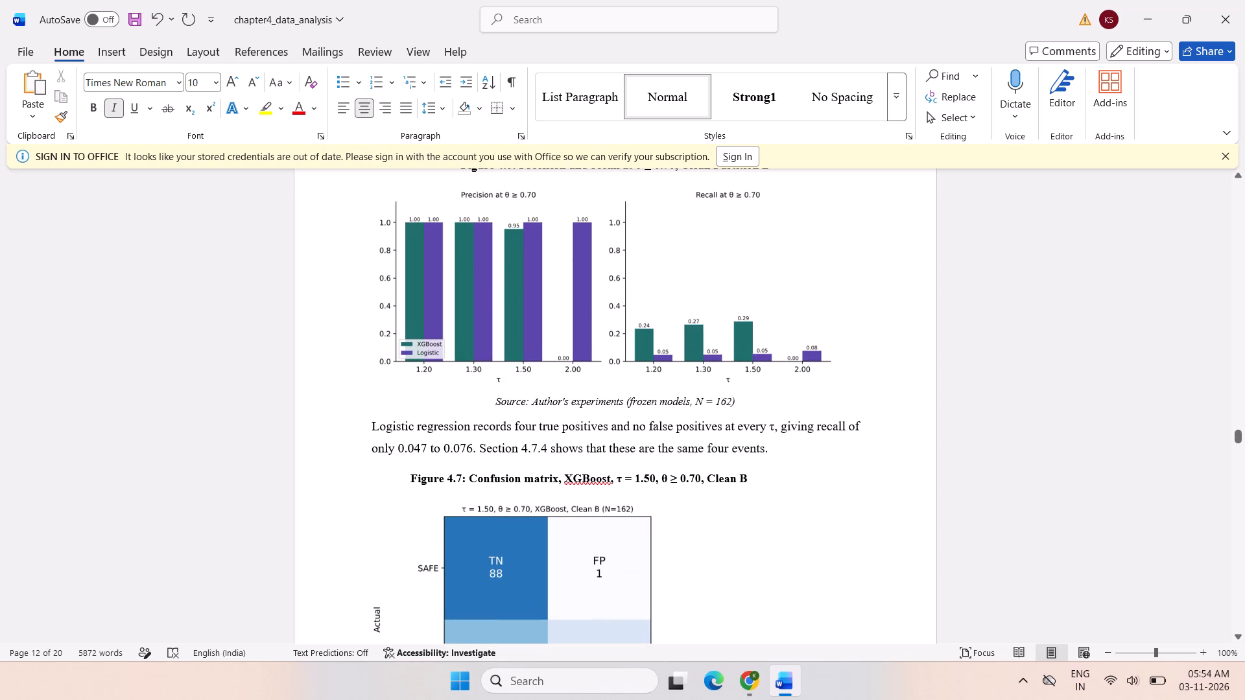
left_click(404, 482)
key("BackSpace")
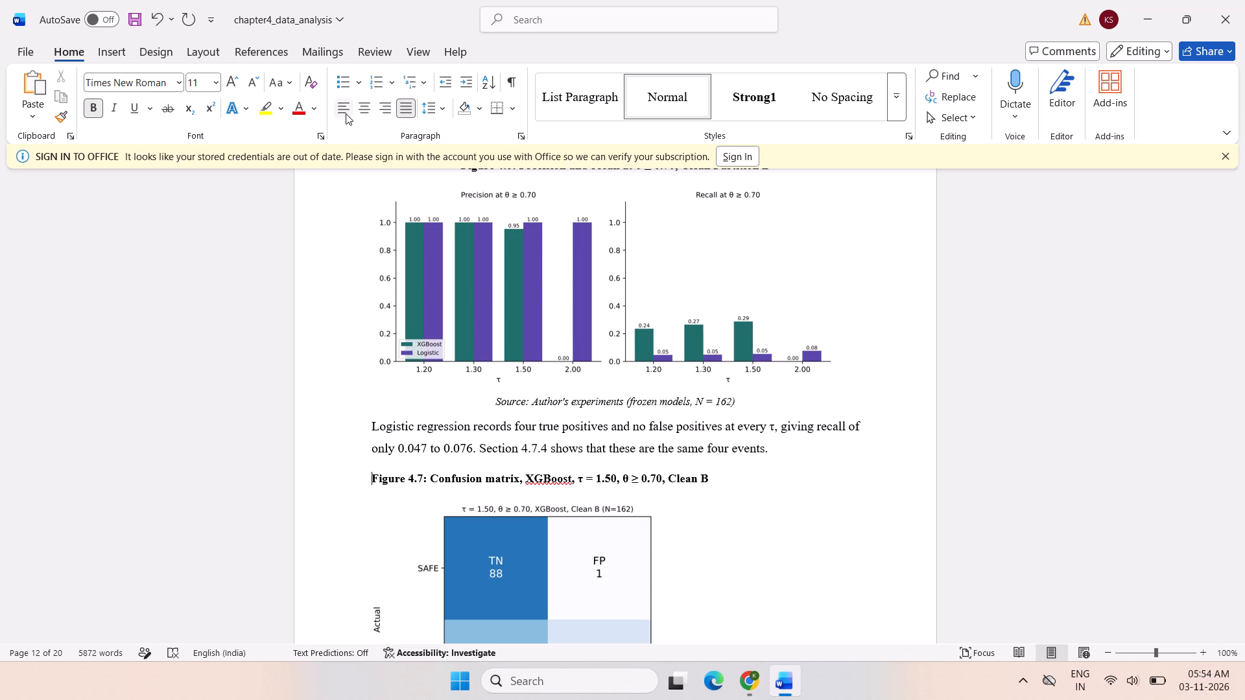
left_click(366, 112)
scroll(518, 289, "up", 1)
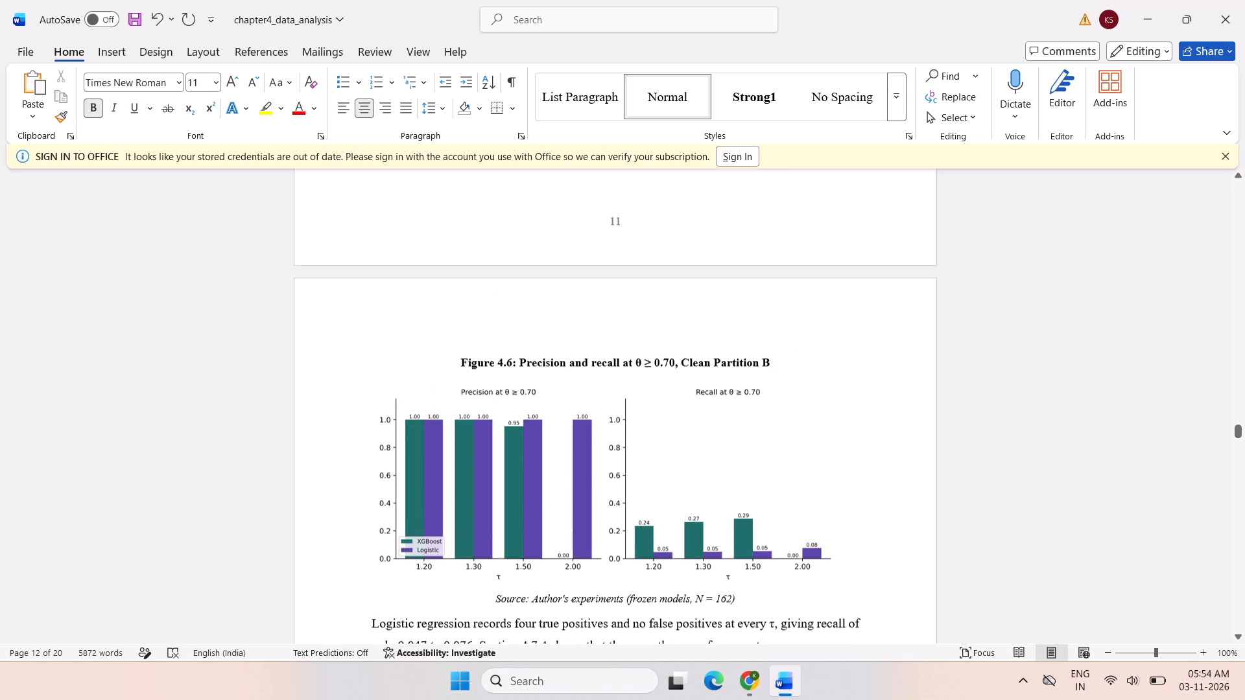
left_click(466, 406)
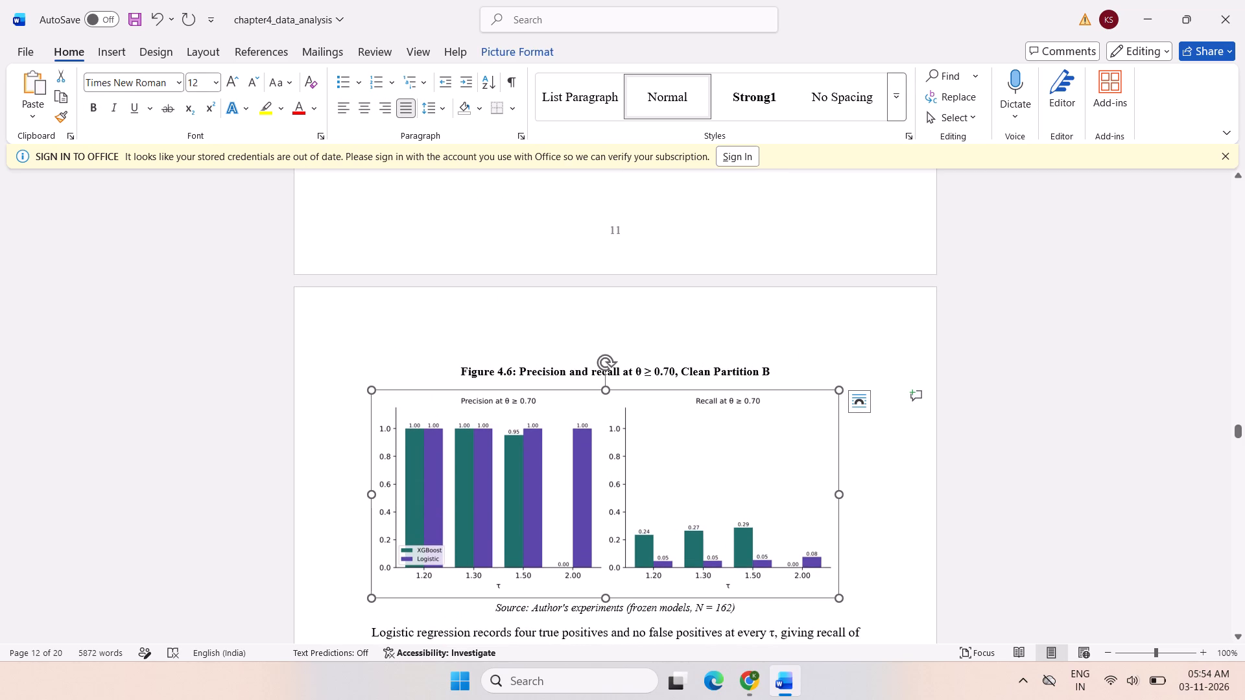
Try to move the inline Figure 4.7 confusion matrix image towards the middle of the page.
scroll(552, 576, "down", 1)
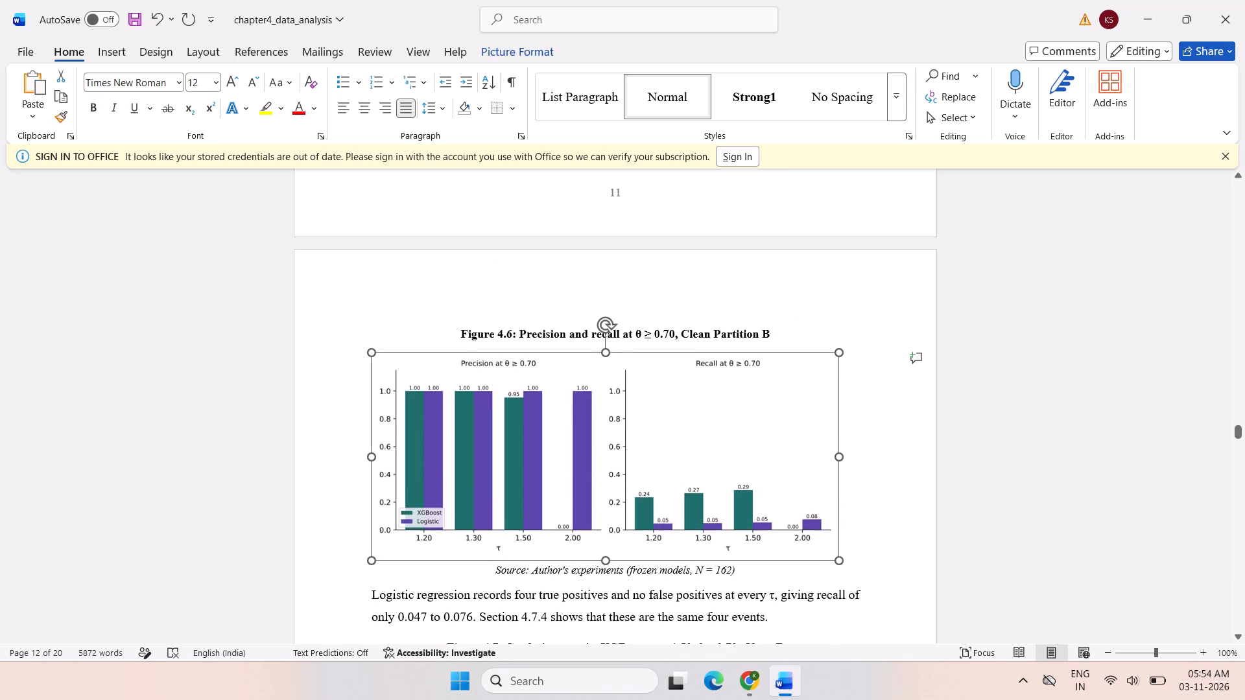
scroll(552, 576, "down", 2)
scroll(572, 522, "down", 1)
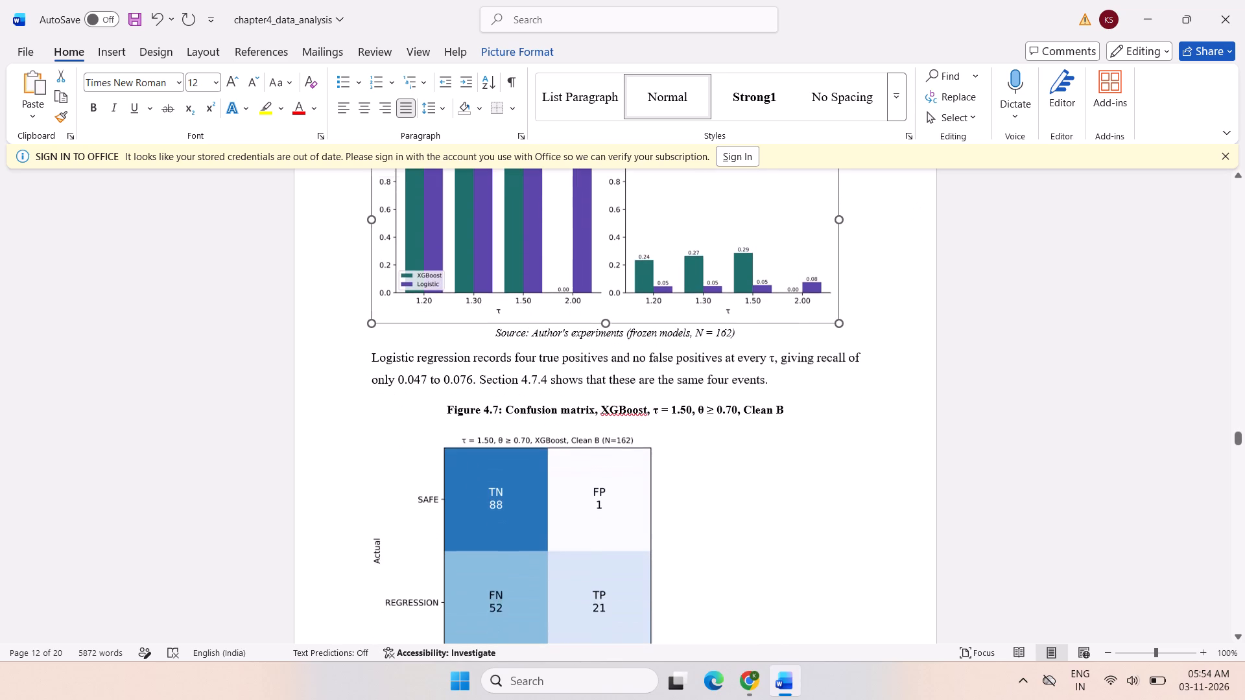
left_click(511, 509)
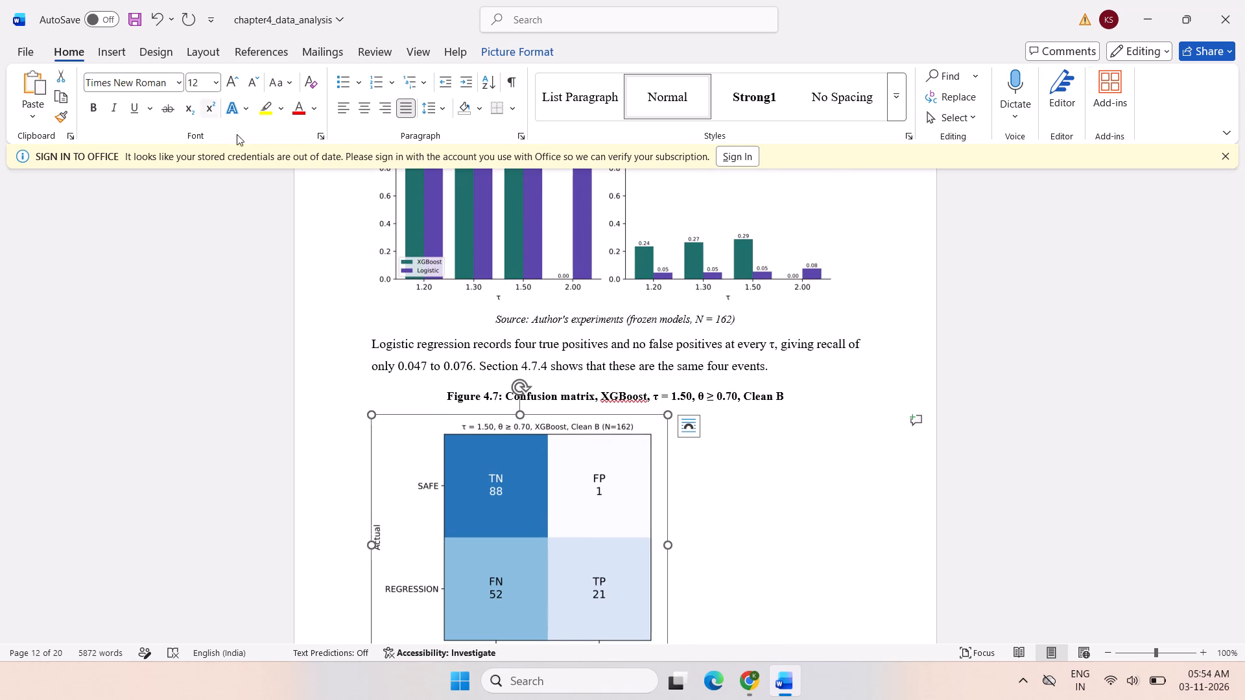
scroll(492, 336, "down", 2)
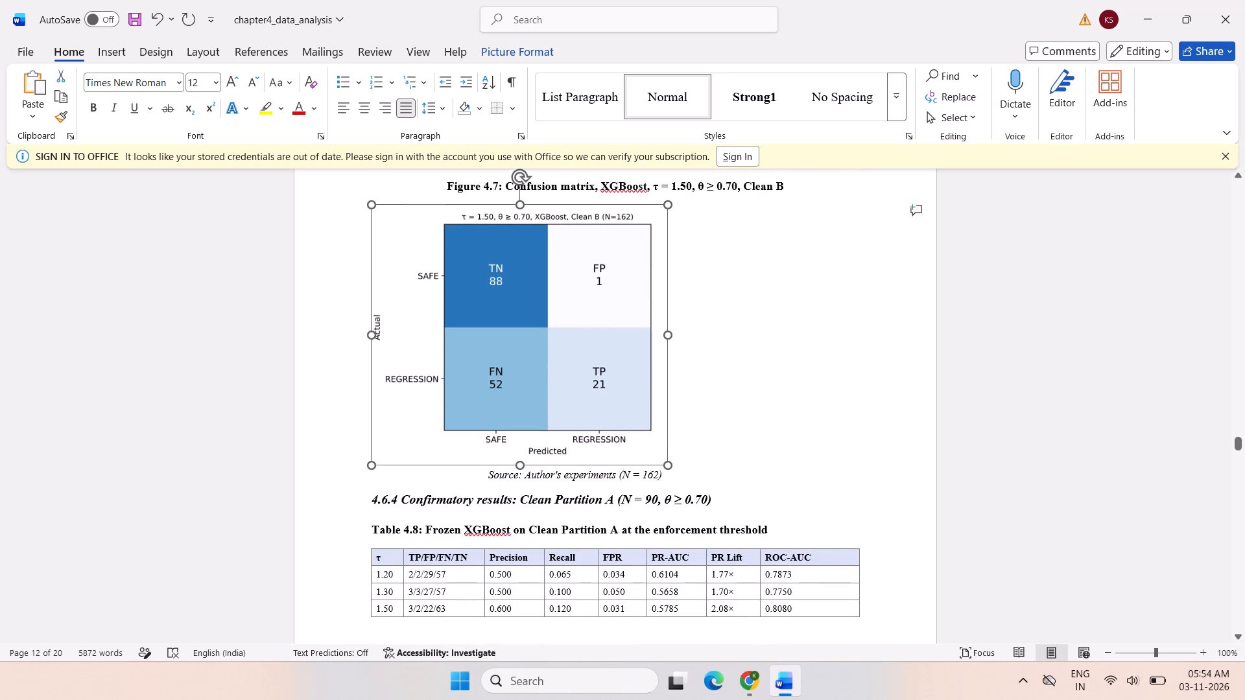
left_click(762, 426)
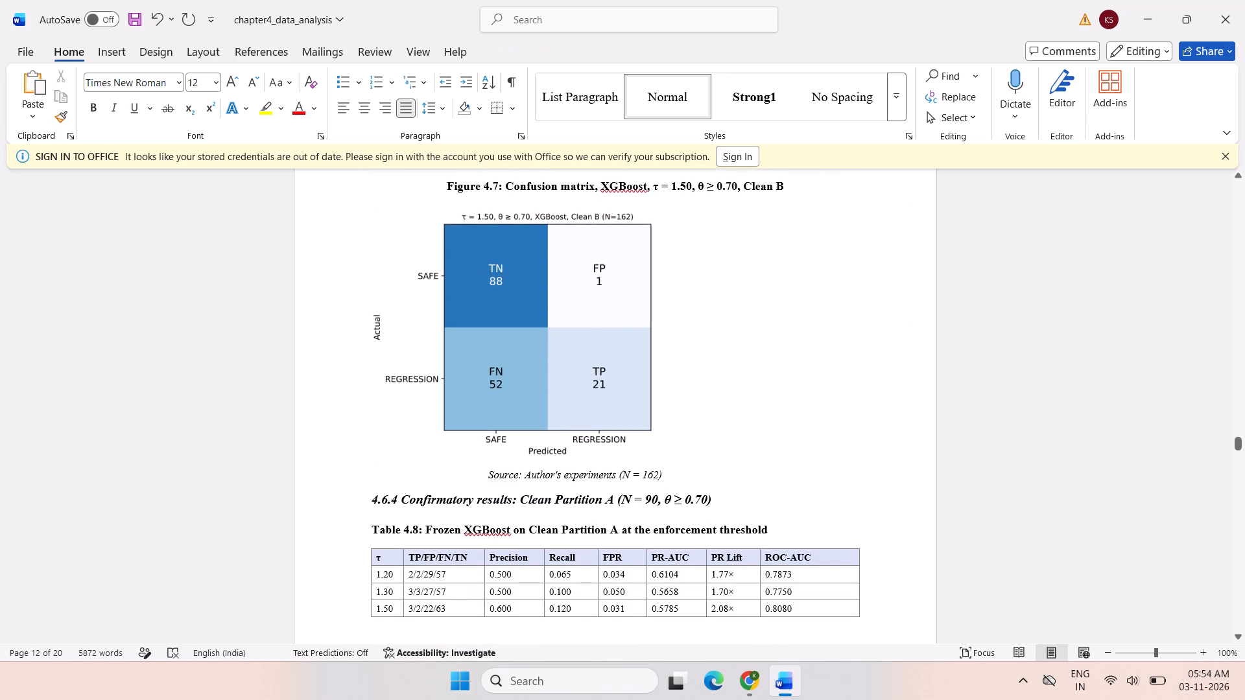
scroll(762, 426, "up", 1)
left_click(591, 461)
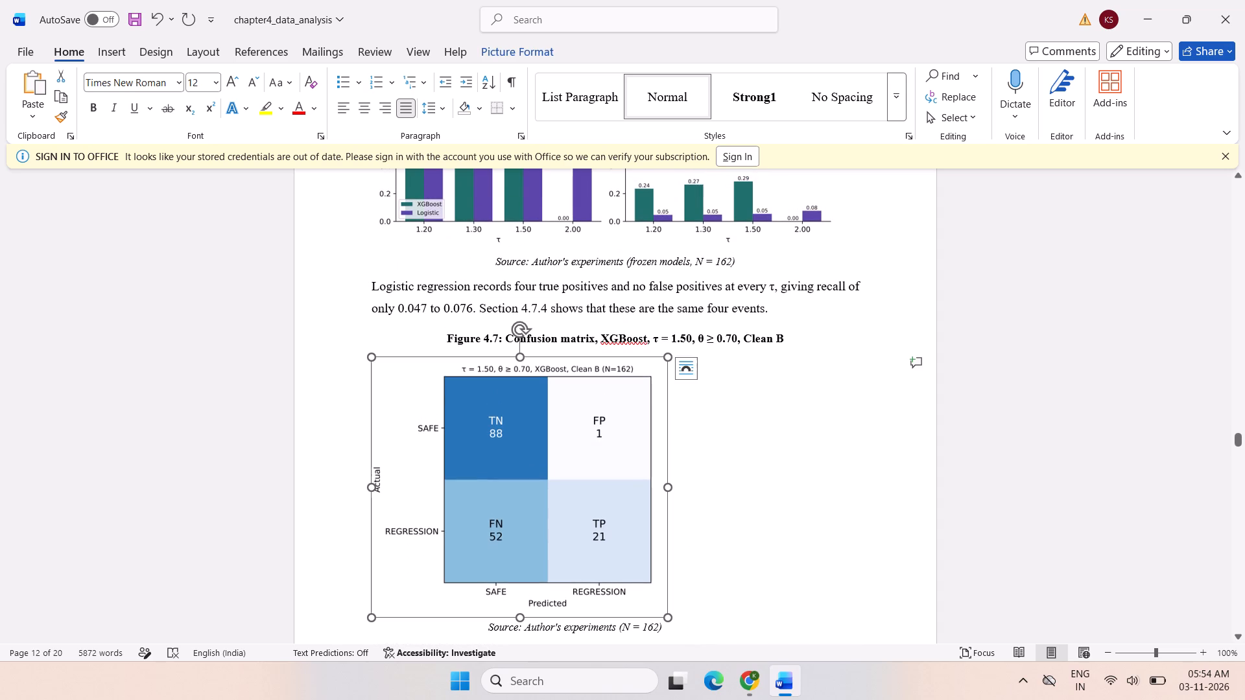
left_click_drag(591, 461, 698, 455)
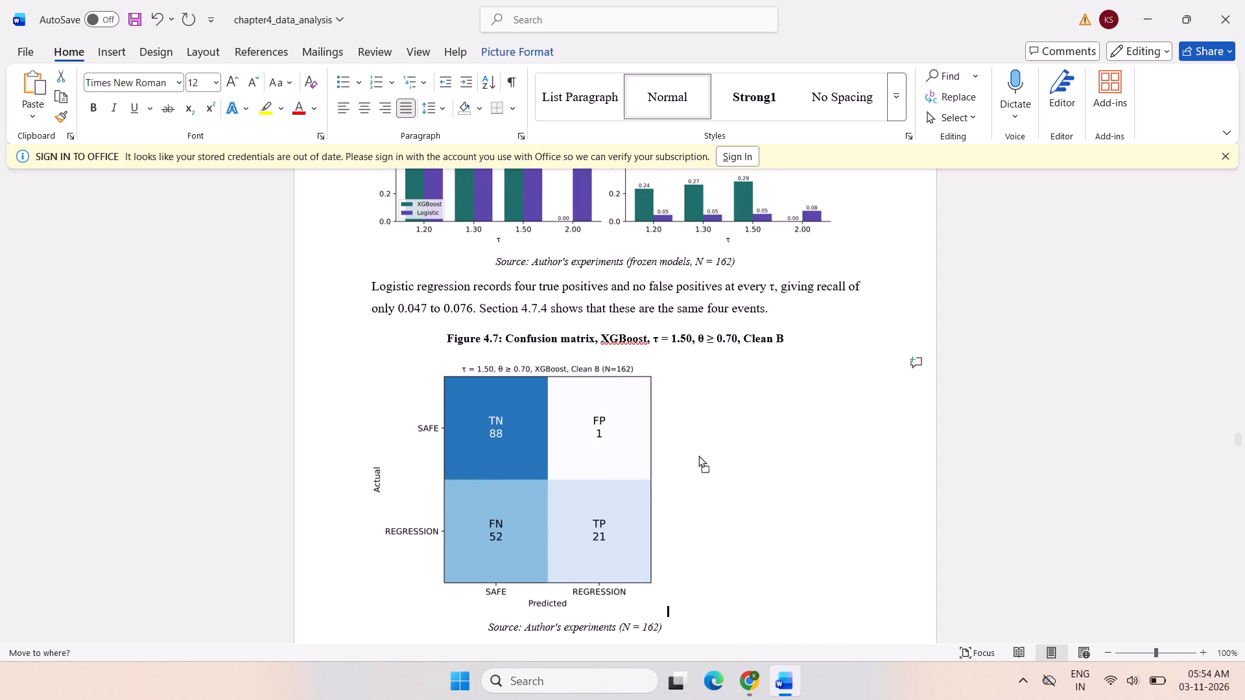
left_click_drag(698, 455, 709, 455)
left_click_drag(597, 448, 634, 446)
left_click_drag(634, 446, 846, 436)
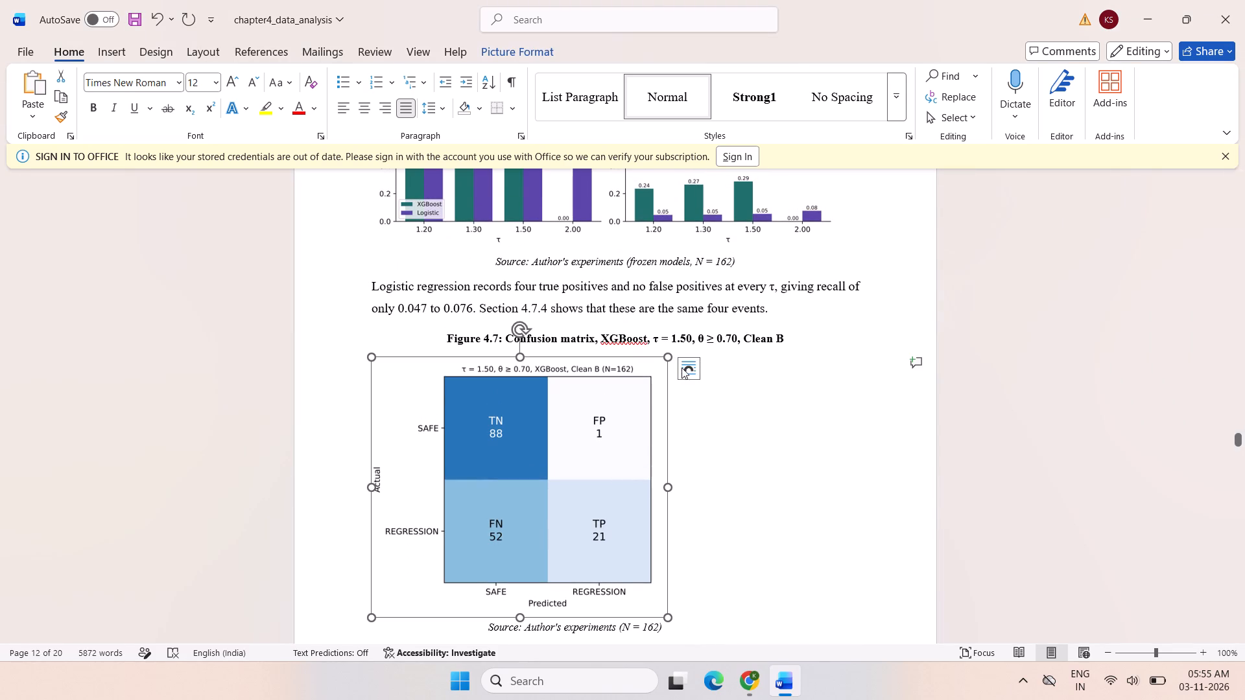
Set the text wrapping of the Figure 4.7 confusion matrix image to Top and Bottom.
left_click(688, 369)
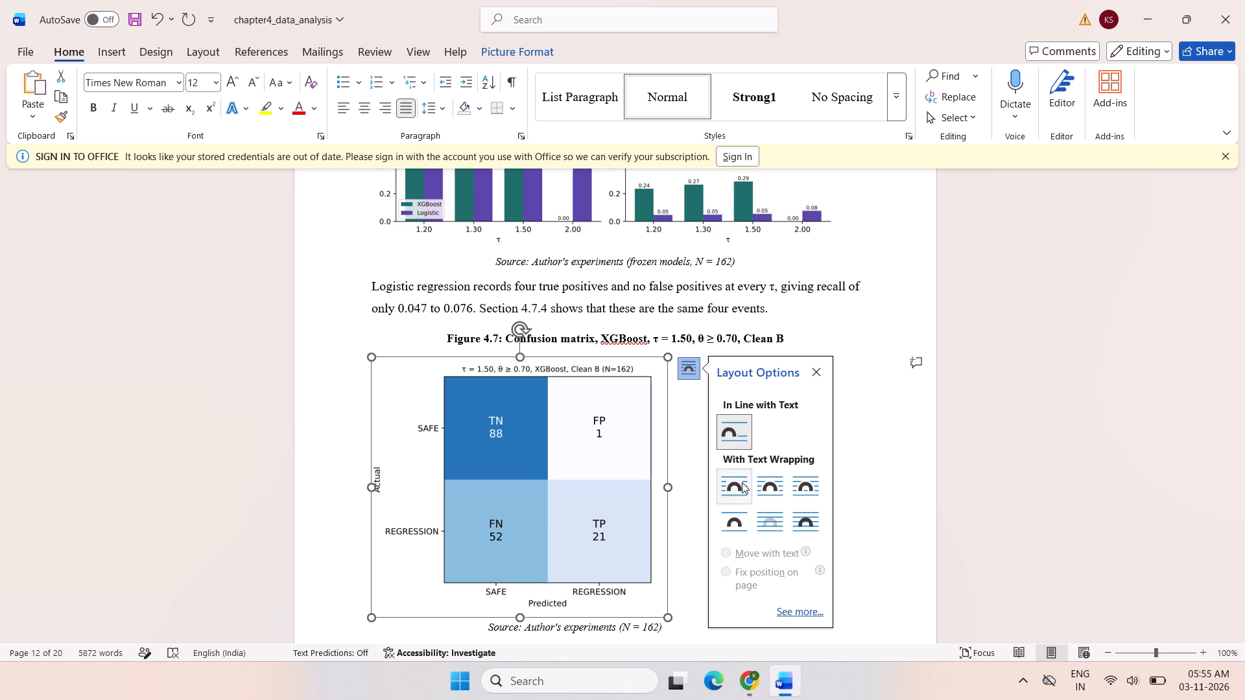
left_click(741, 480)
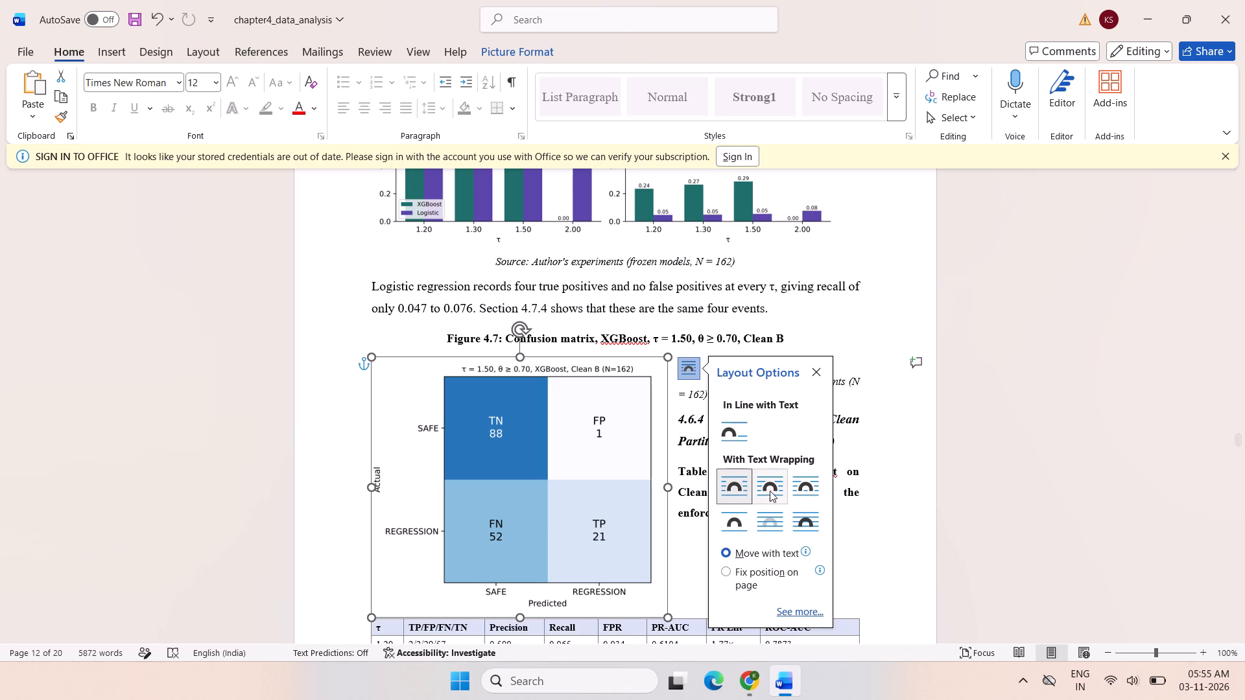
left_click(770, 491)
left_click(802, 496)
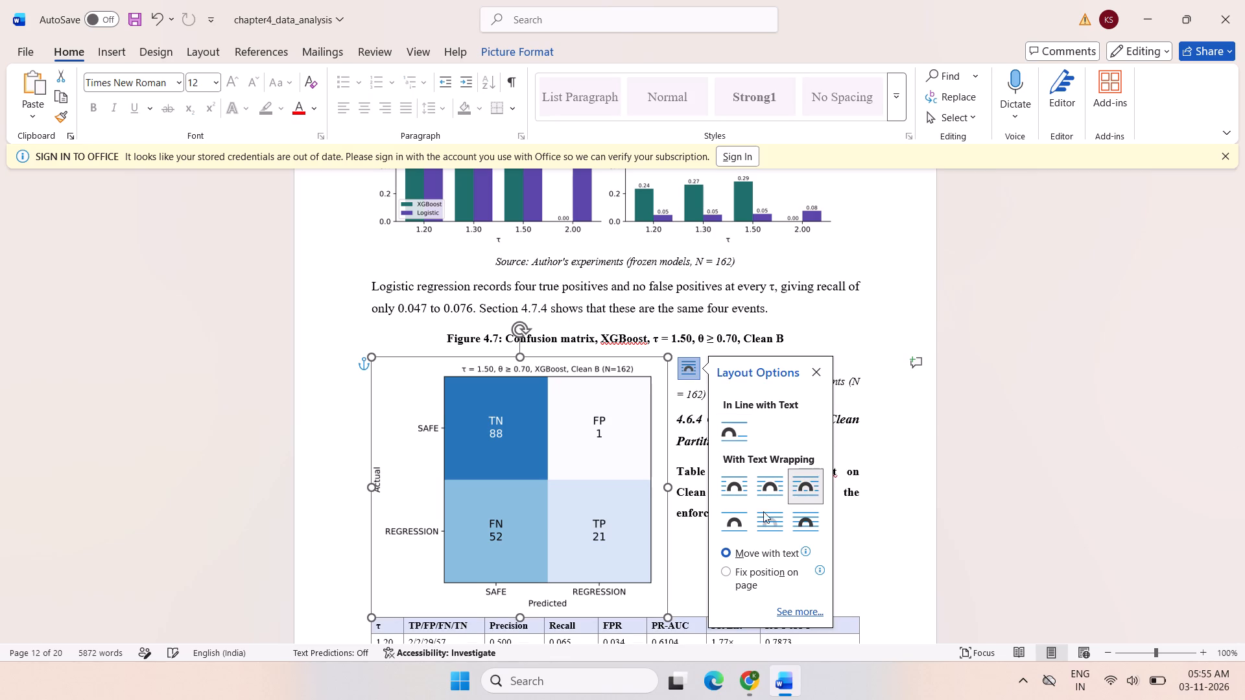
left_click(726, 525)
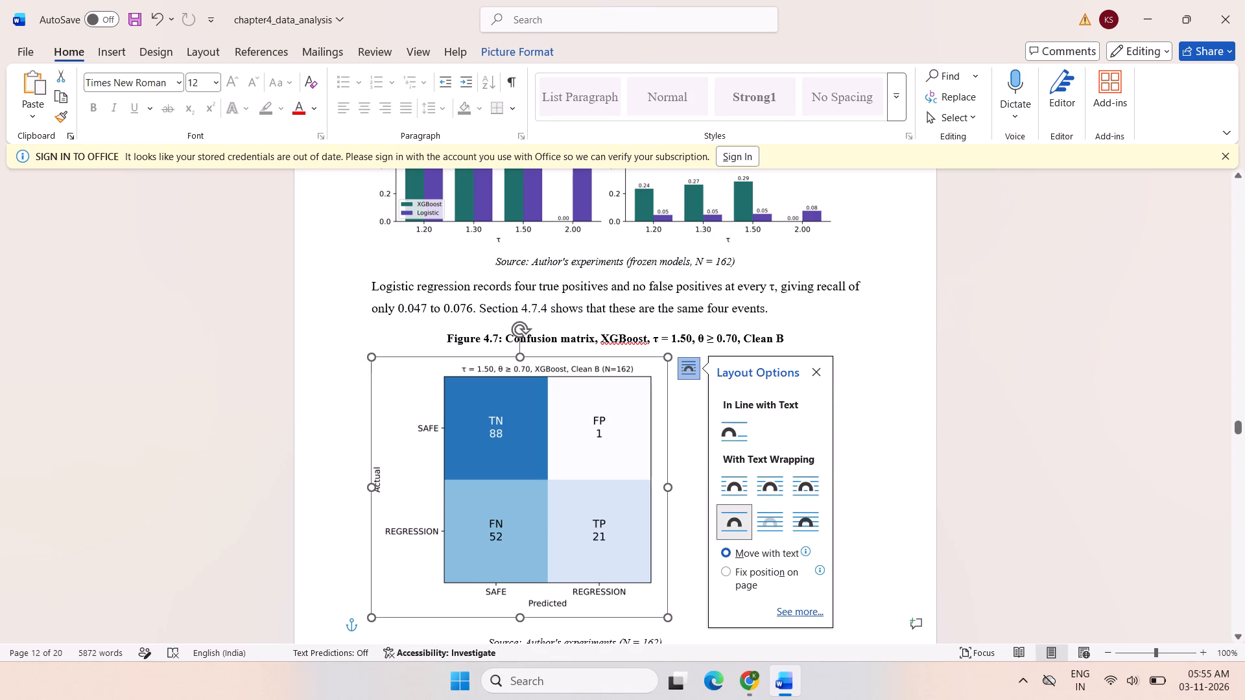
Move the Figure 4.7 confusion matrix image horizontally until it sits roughly centred beneath its caption.
left_click_drag(533, 509, 610, 507)
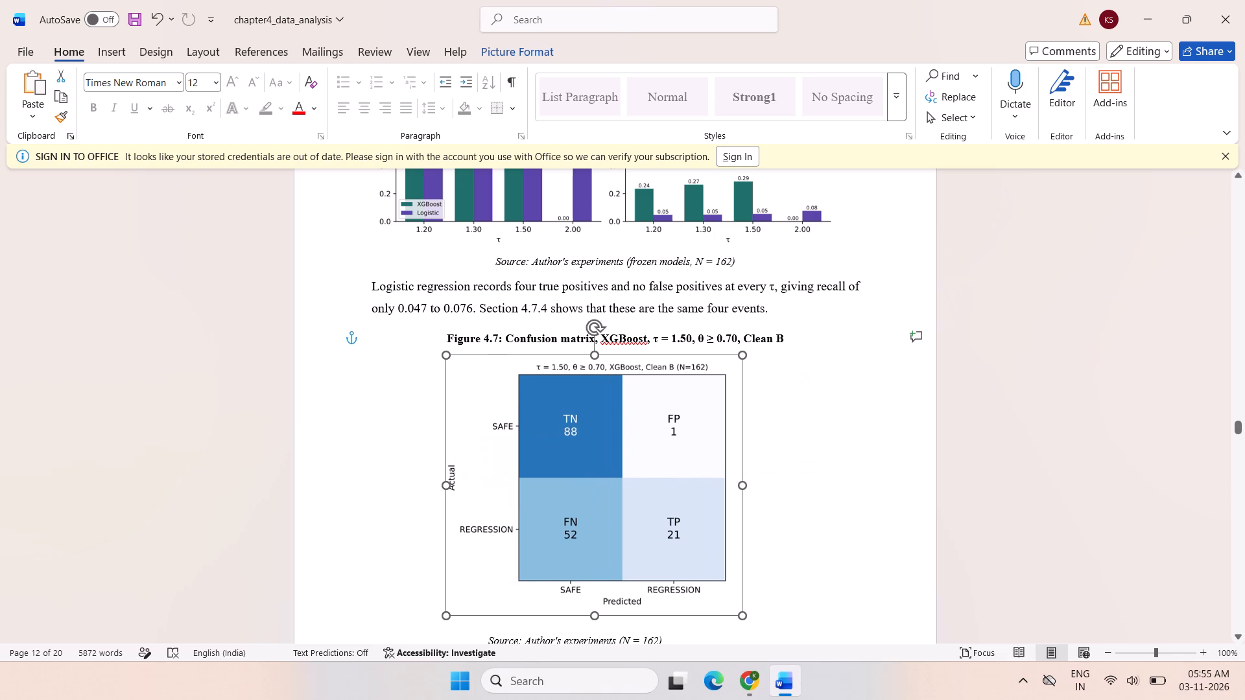
left_click_drag(610, 507, 627, 510)
left_click(830, 485)
scroll(830, 485, "down", 1)
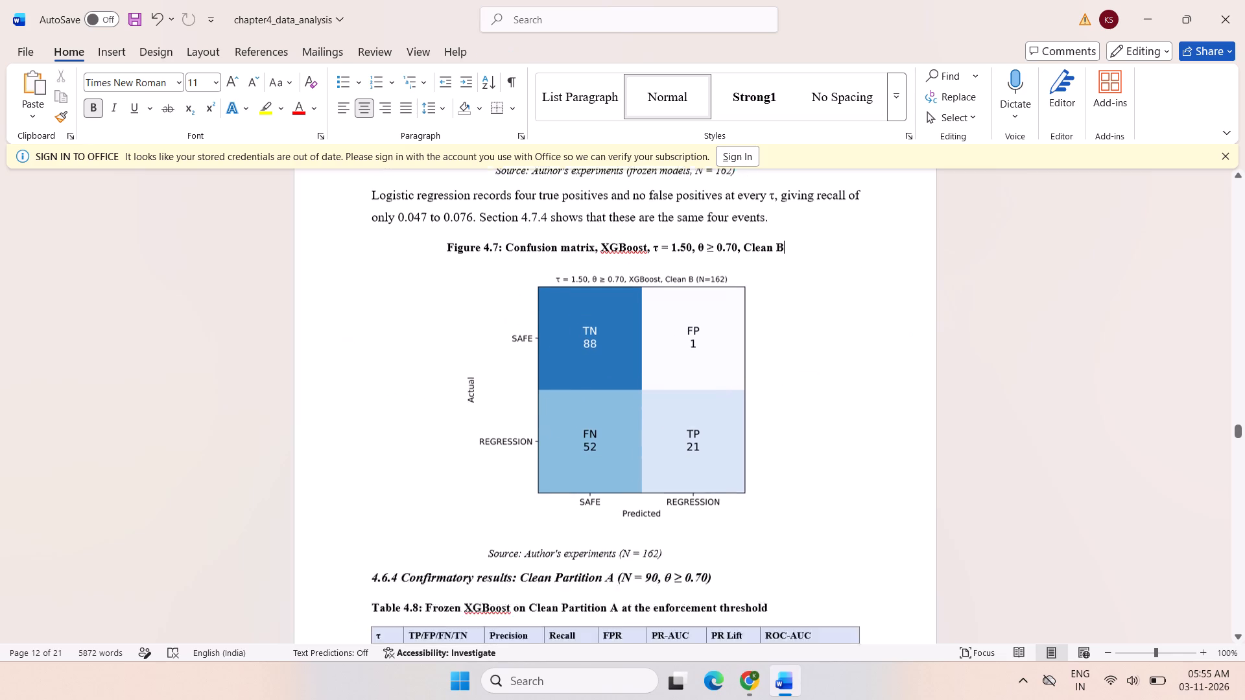
scroll(830, 485, "down", 1)
scroll(830, 485, "up", 2)
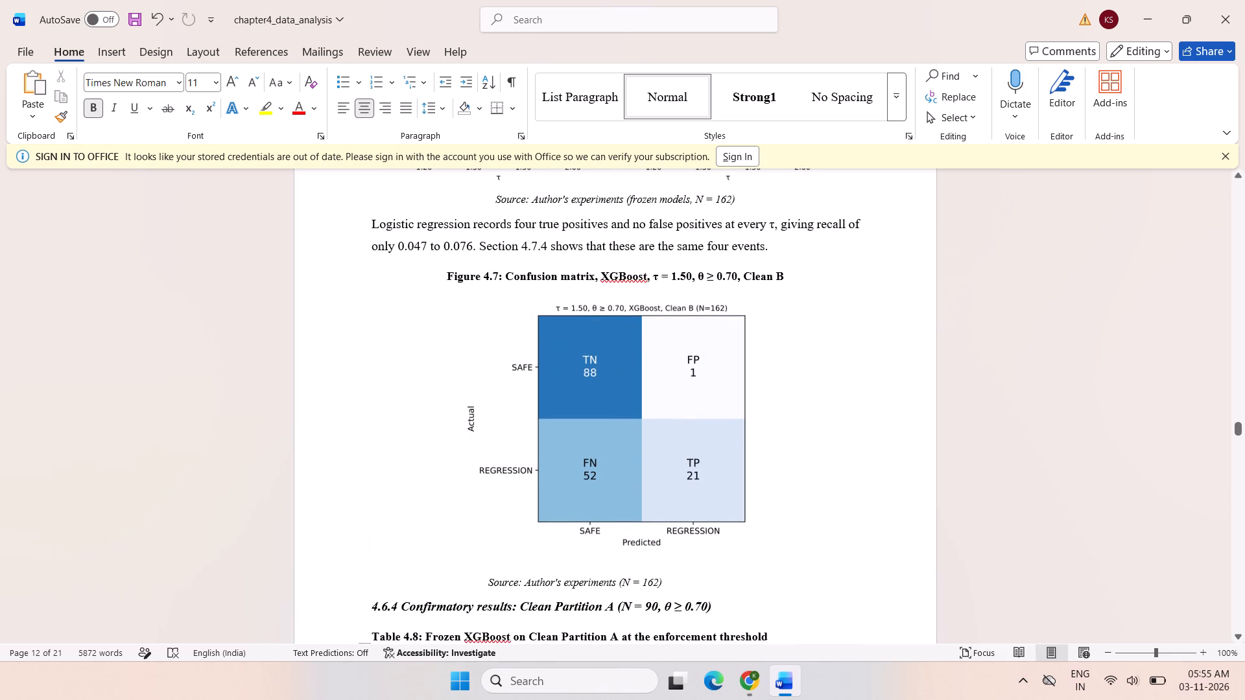
left_click(667, 445)
left_click_drag(667, 445, 652, 444)
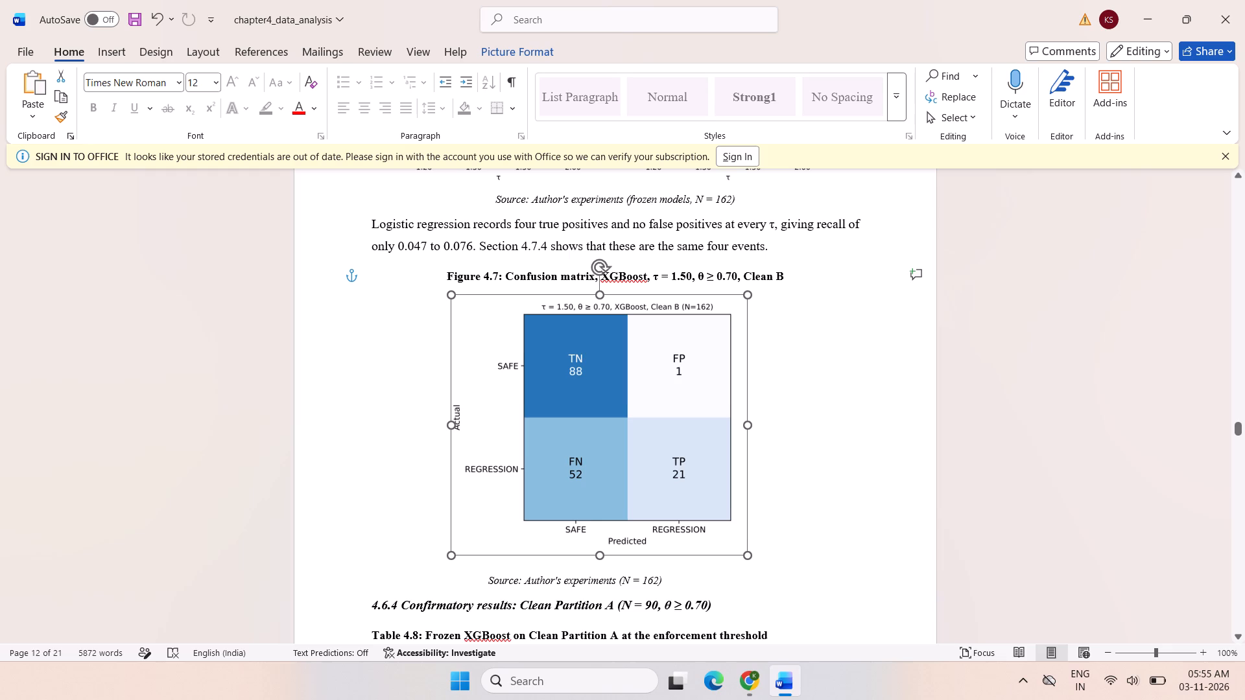
left_click_drag(652, 444, 652, 445)
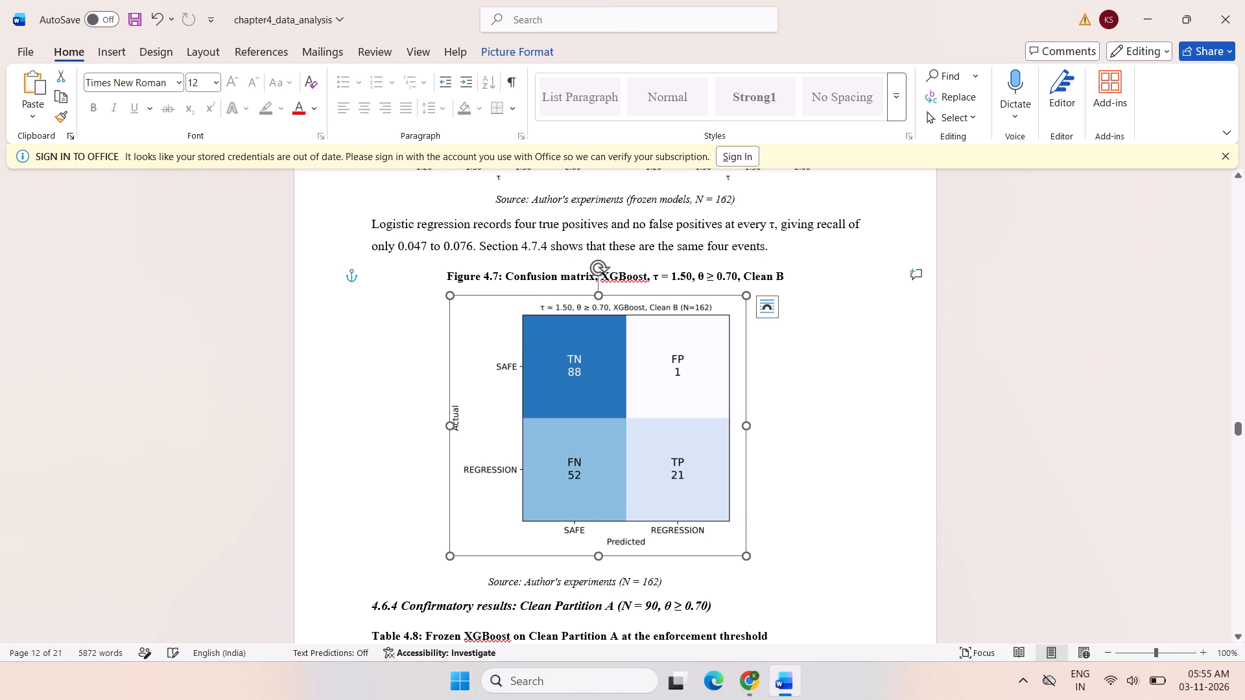
left_click(855, 471)
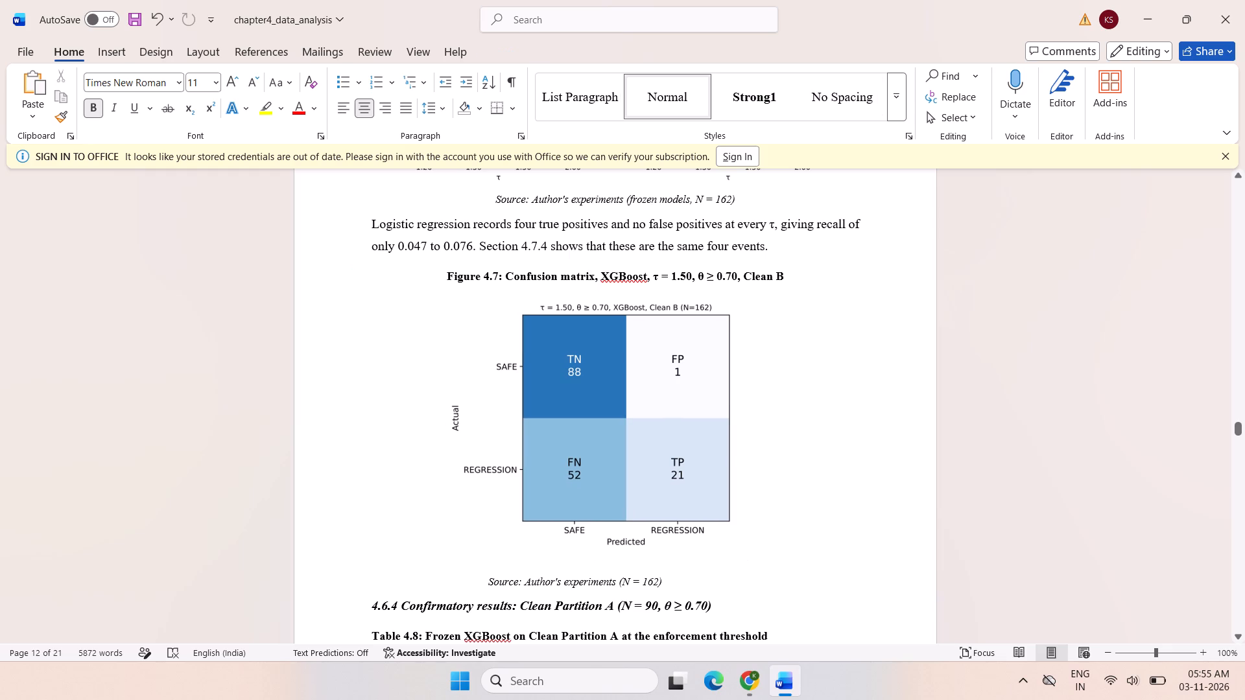
Reduce the leading indentation of the Figure 4.7 source line to two tab stops.
left_click(489, 582)
key("BackSpace")
key("Tab")
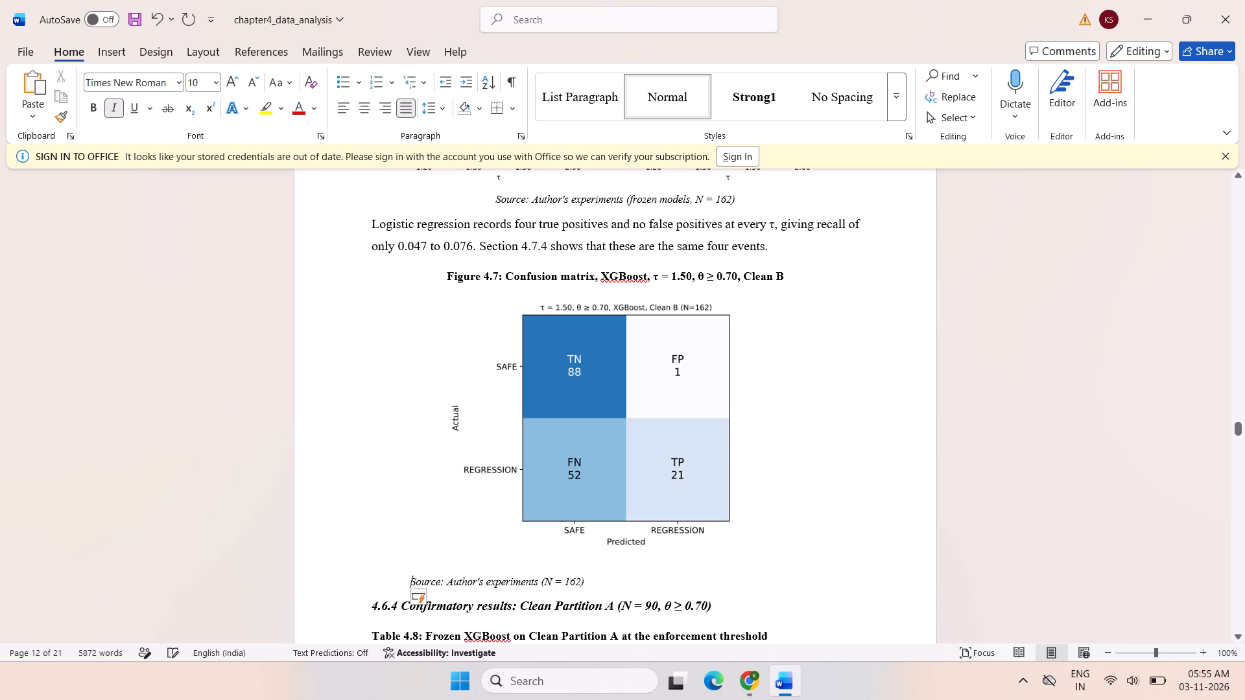
key("Tab")
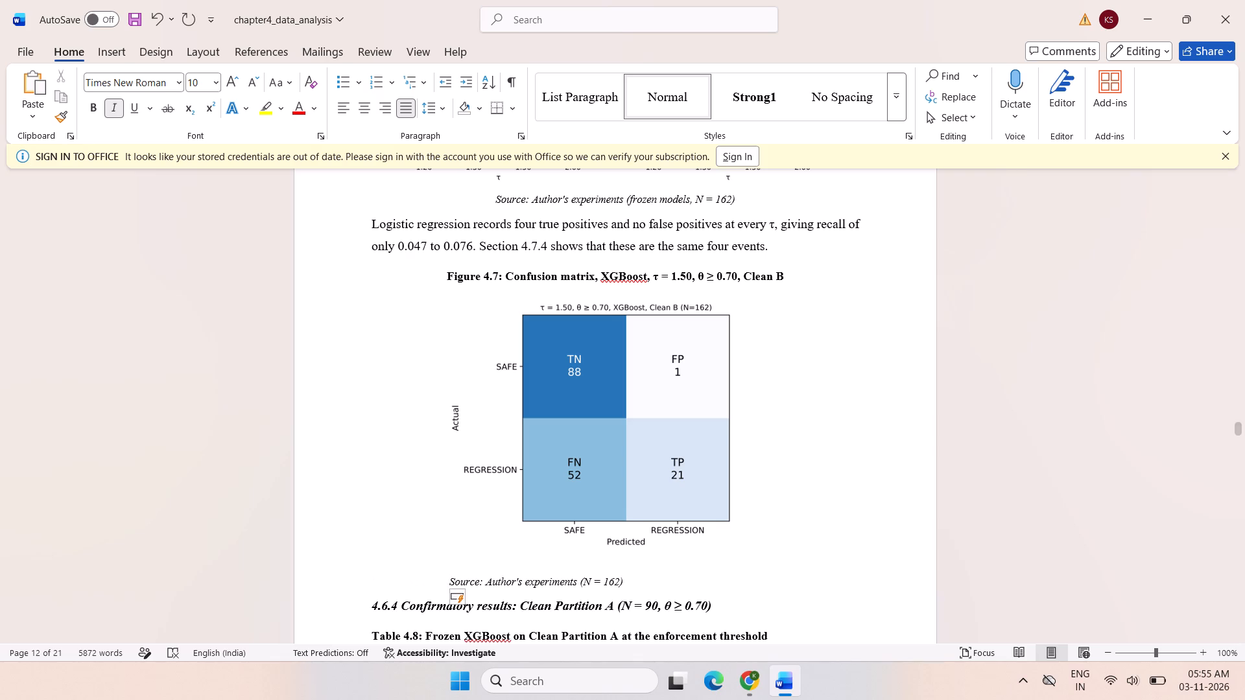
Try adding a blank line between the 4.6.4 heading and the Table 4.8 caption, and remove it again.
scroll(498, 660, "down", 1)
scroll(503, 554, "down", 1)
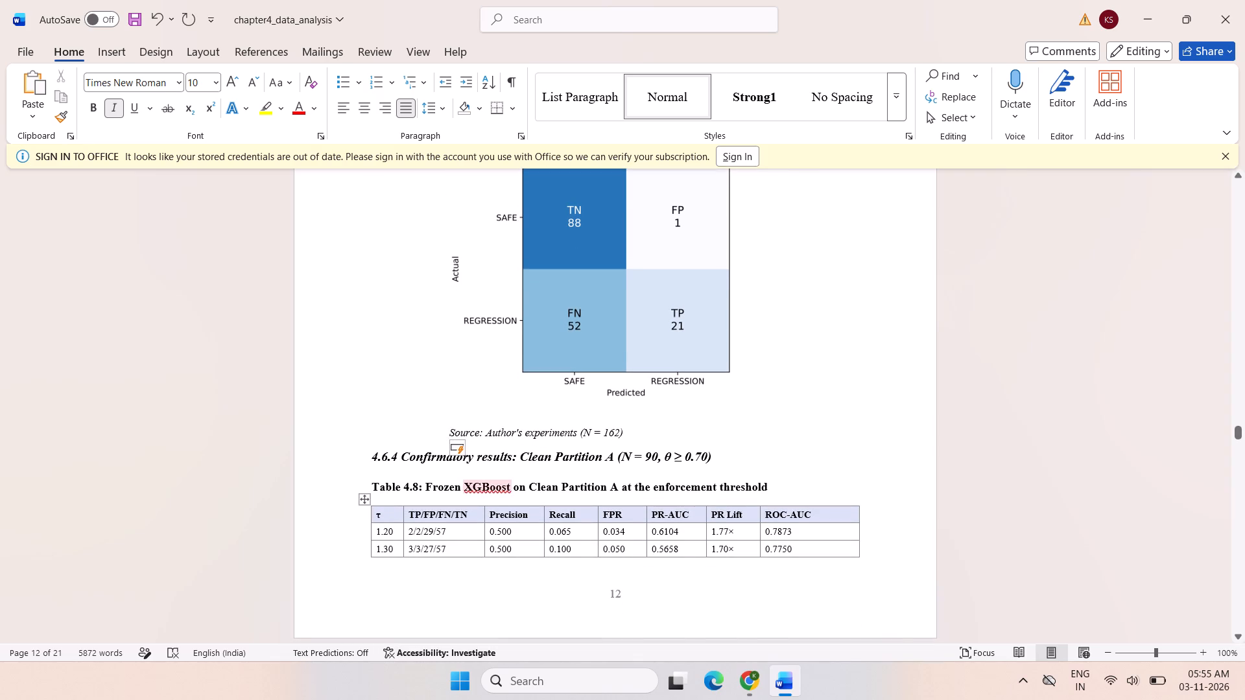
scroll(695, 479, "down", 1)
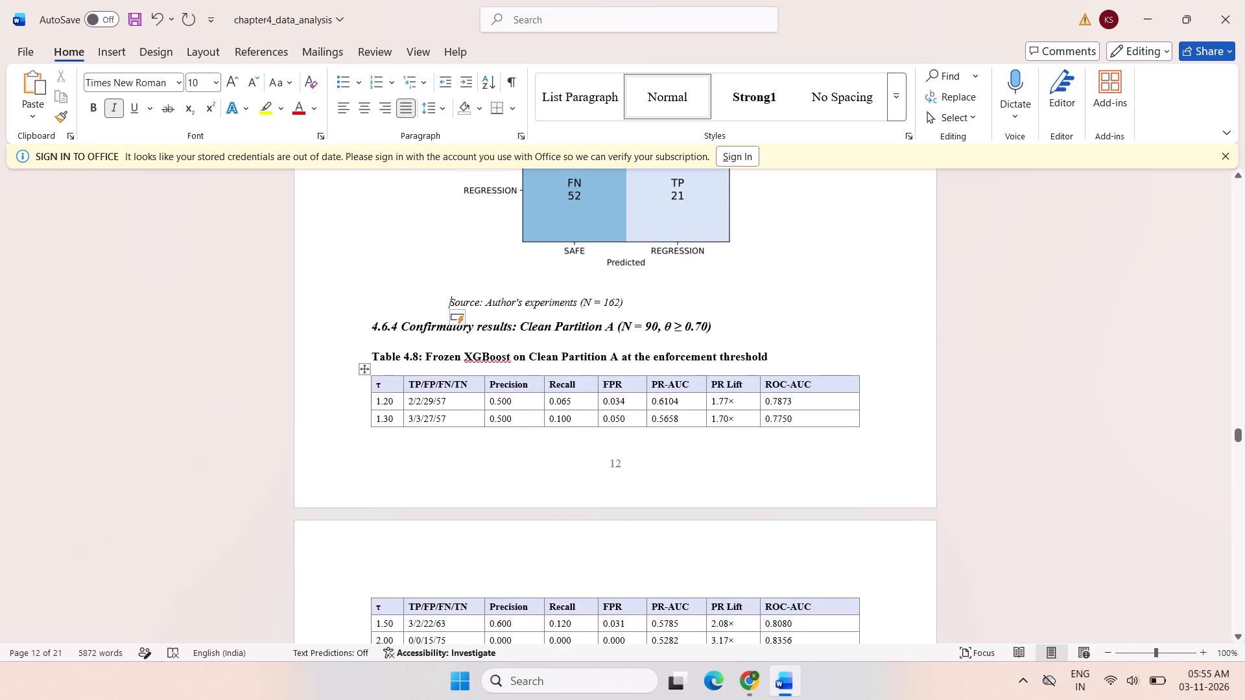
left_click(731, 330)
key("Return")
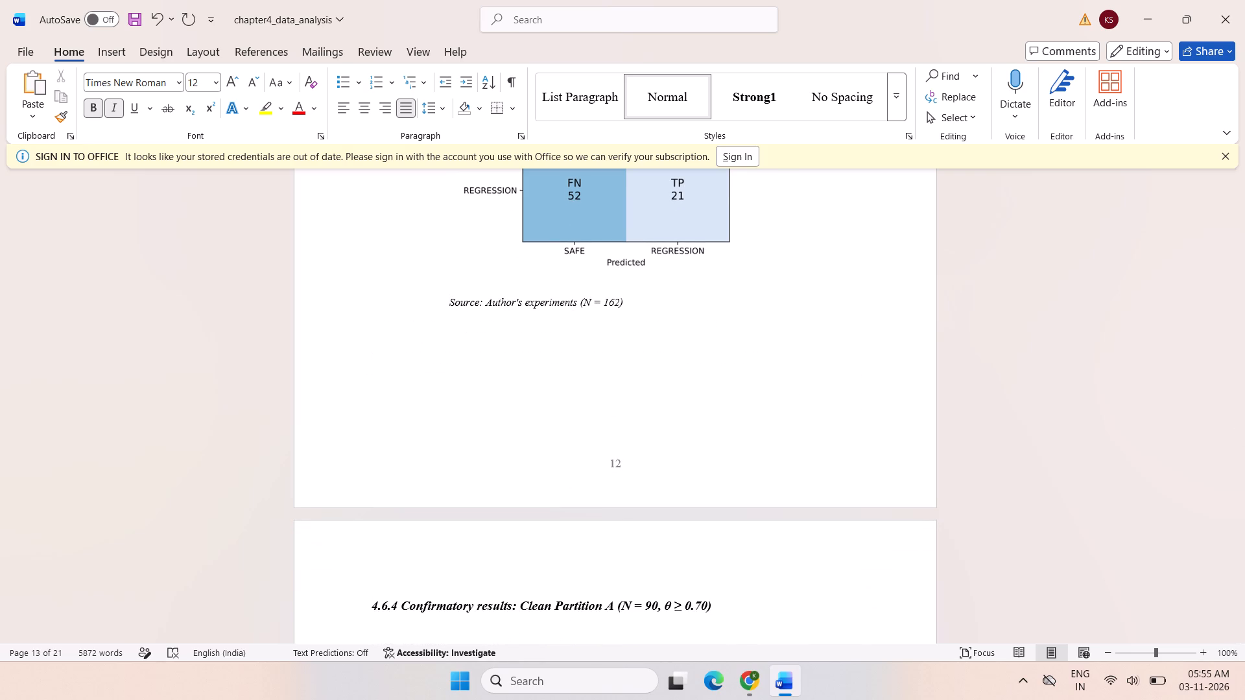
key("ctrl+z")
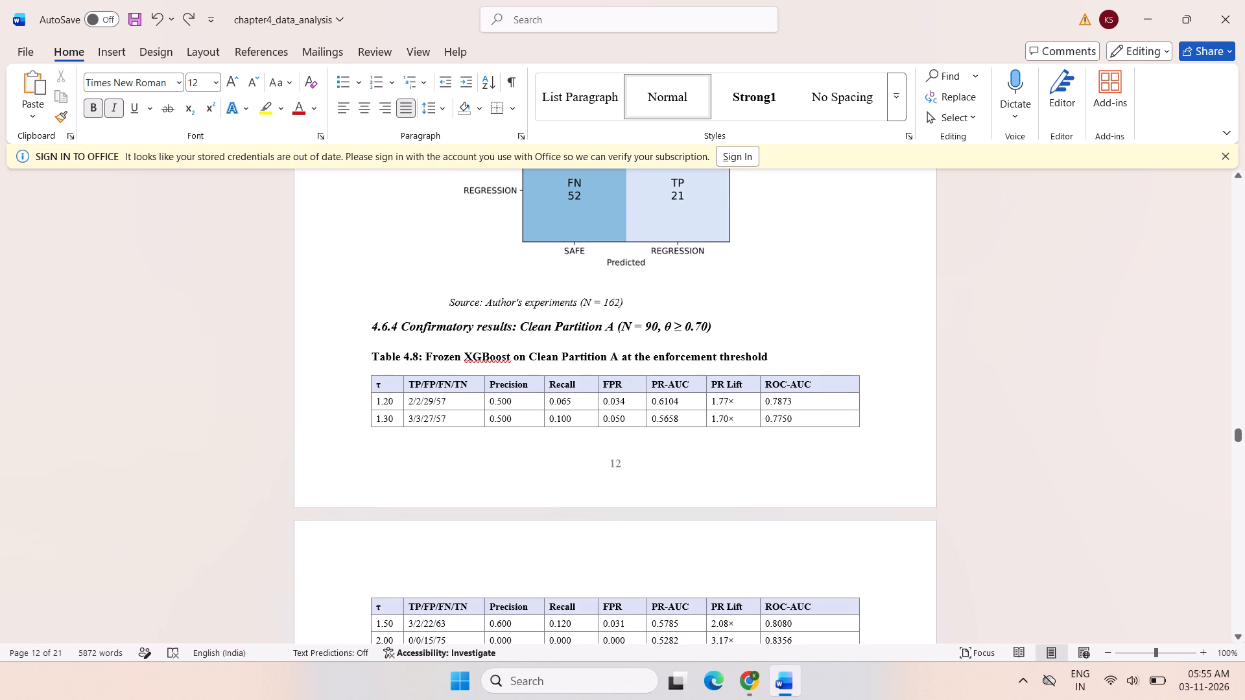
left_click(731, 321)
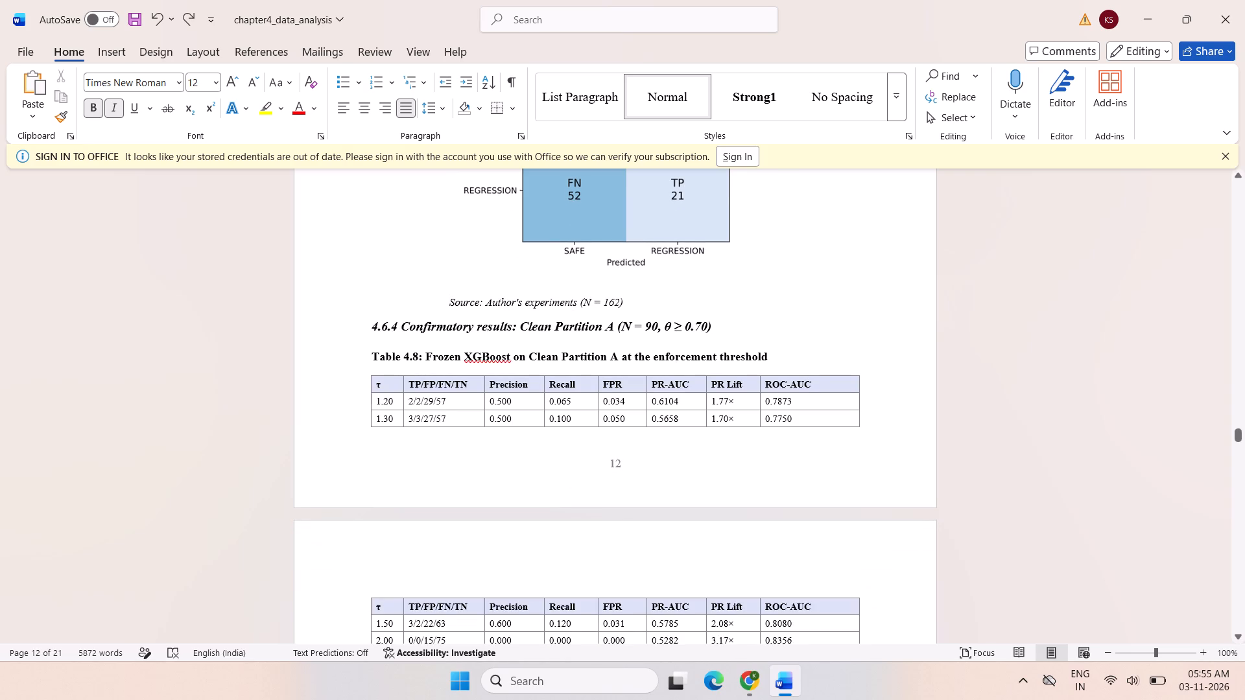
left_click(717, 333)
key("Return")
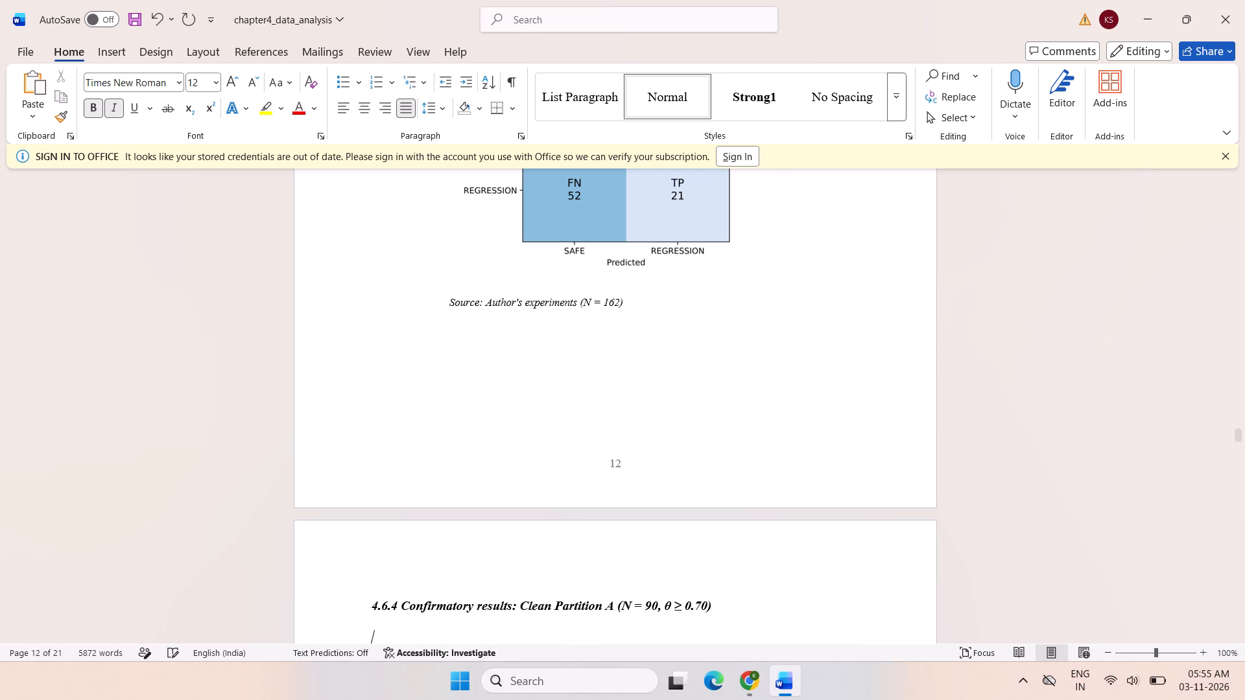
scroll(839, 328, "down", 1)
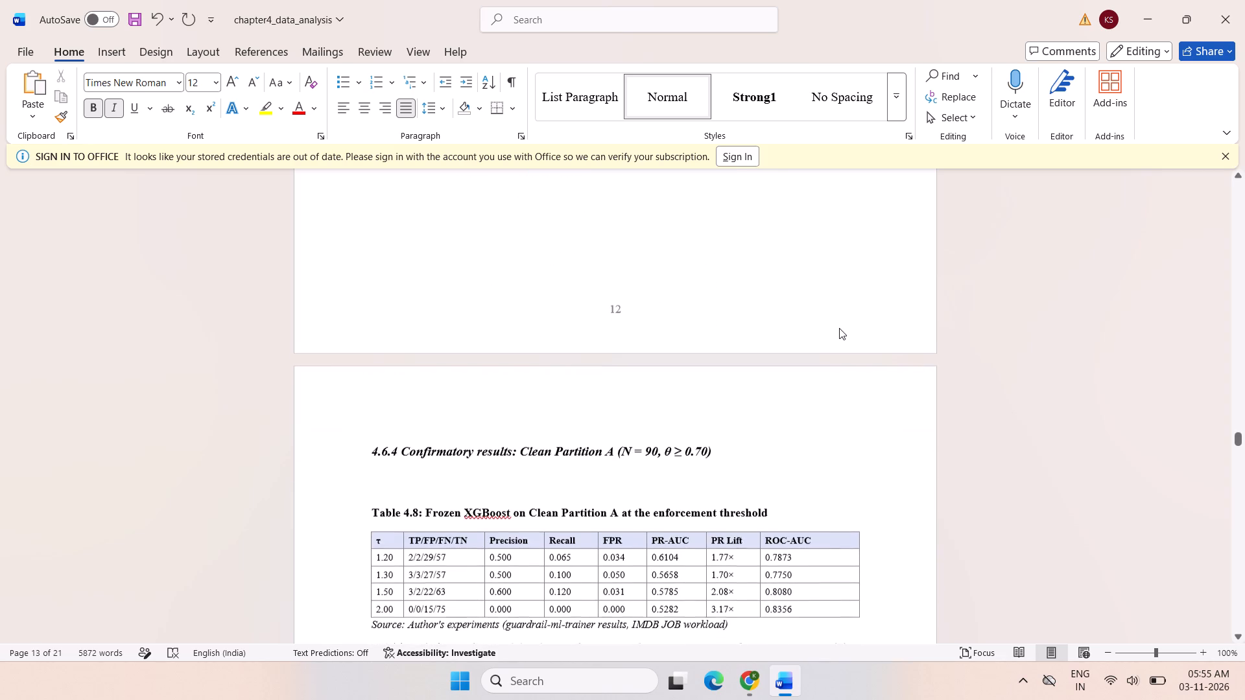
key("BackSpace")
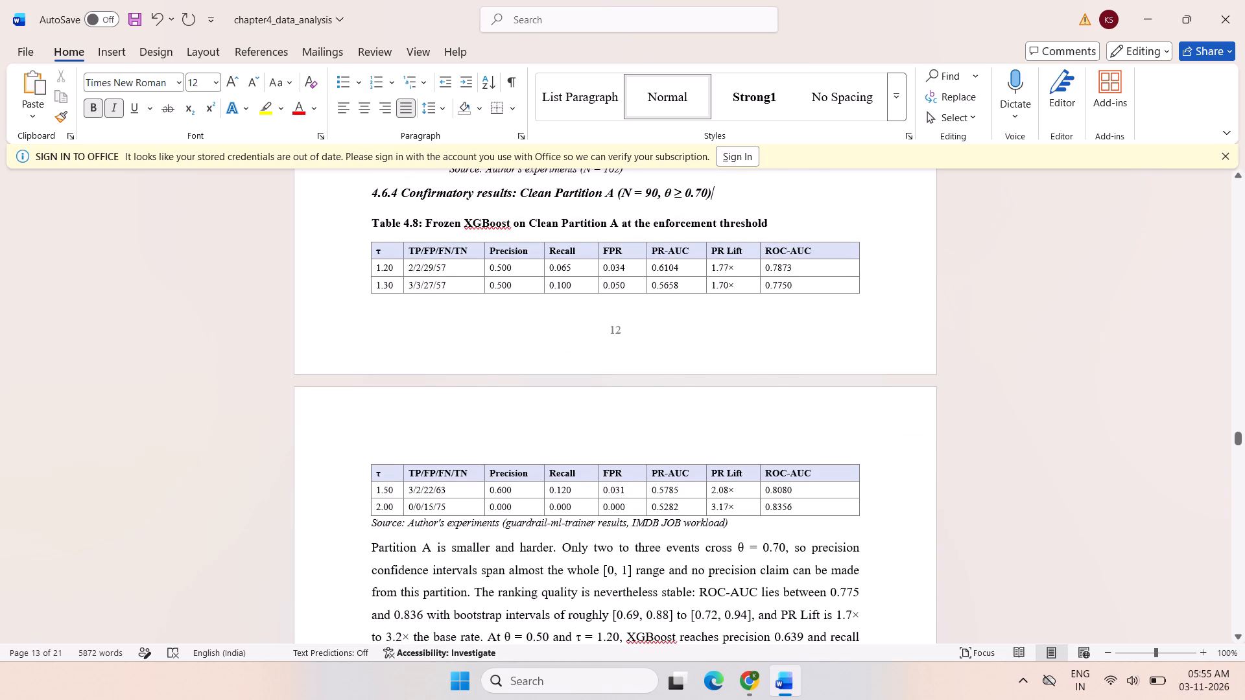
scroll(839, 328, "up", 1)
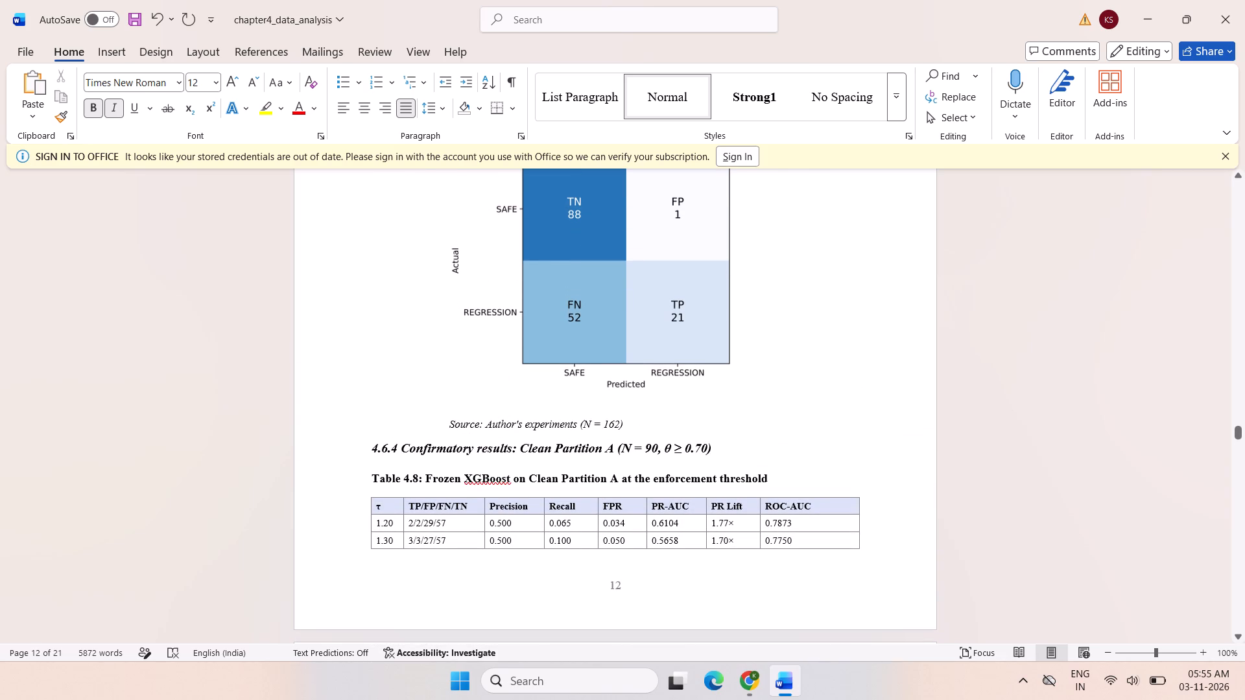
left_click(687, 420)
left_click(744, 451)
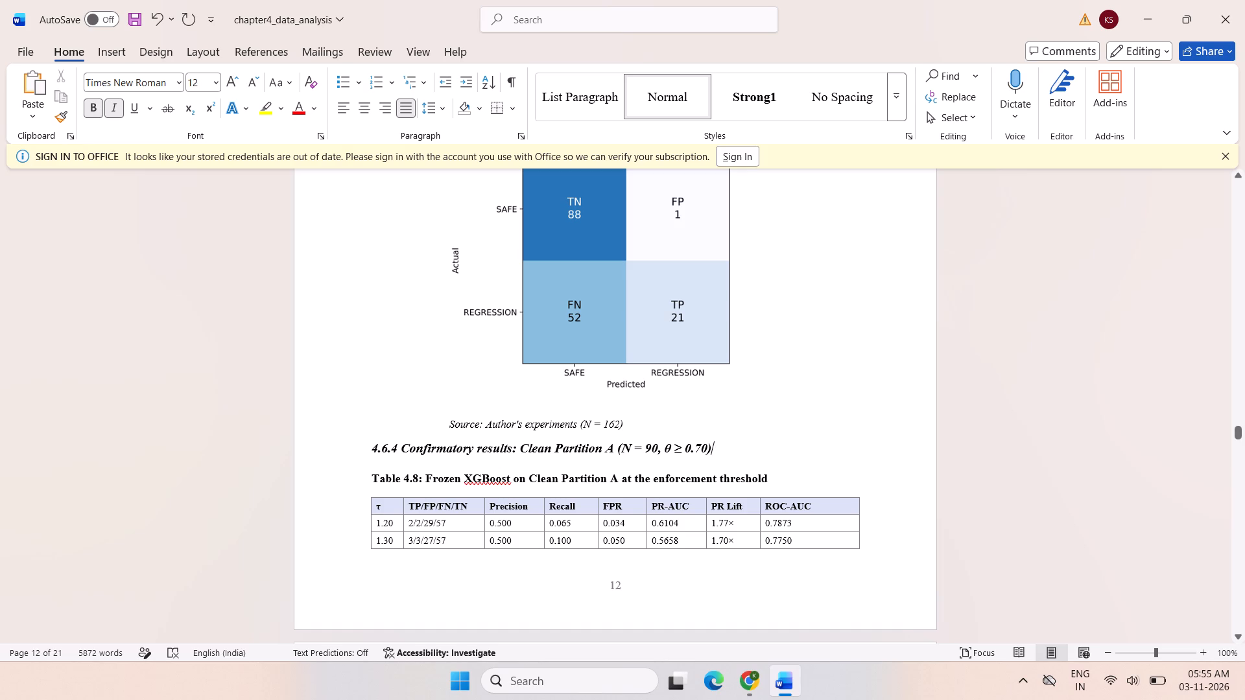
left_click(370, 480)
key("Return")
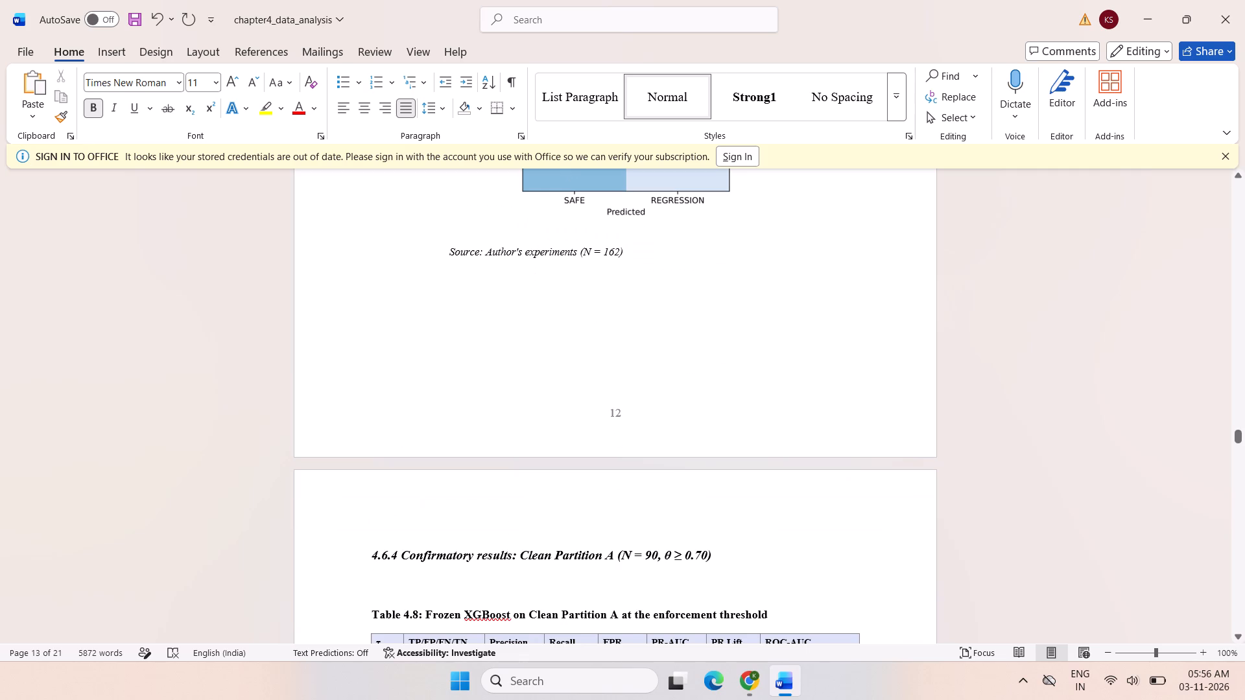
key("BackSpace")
Add a blank line after the Figure 4.7 source line, pushing the 4.6.4 heading and Table 4.8 onto the next page.
left_click(661, 246)
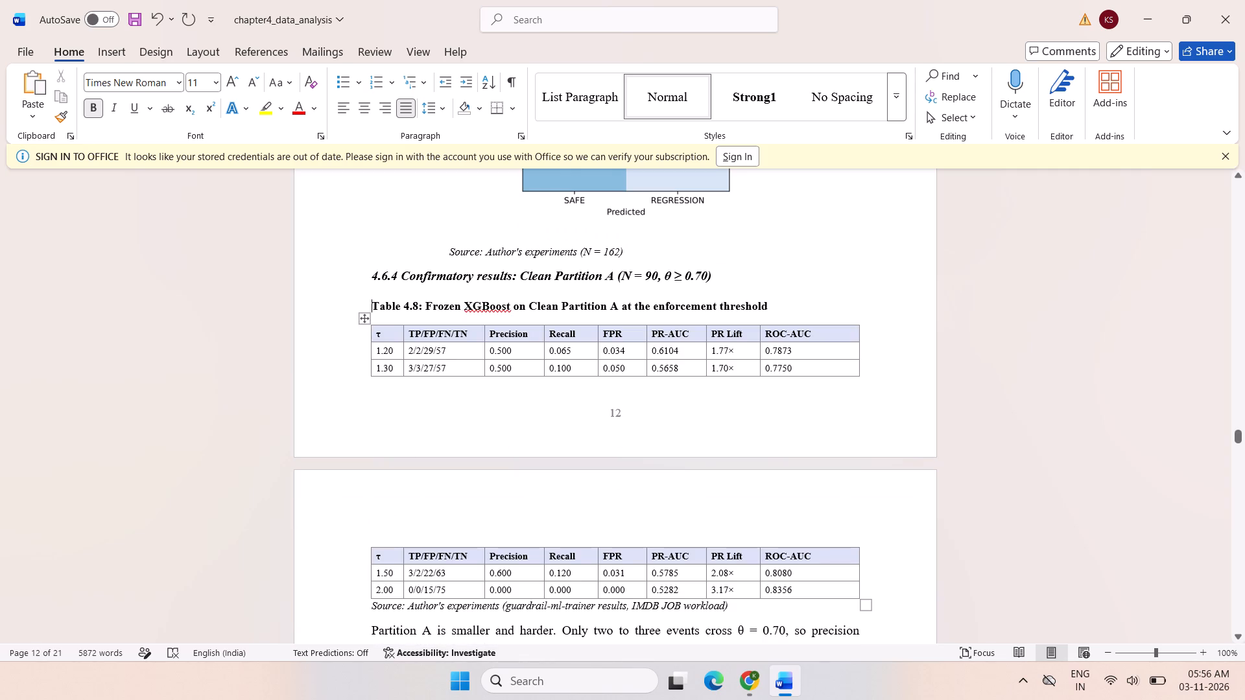
key("Return")
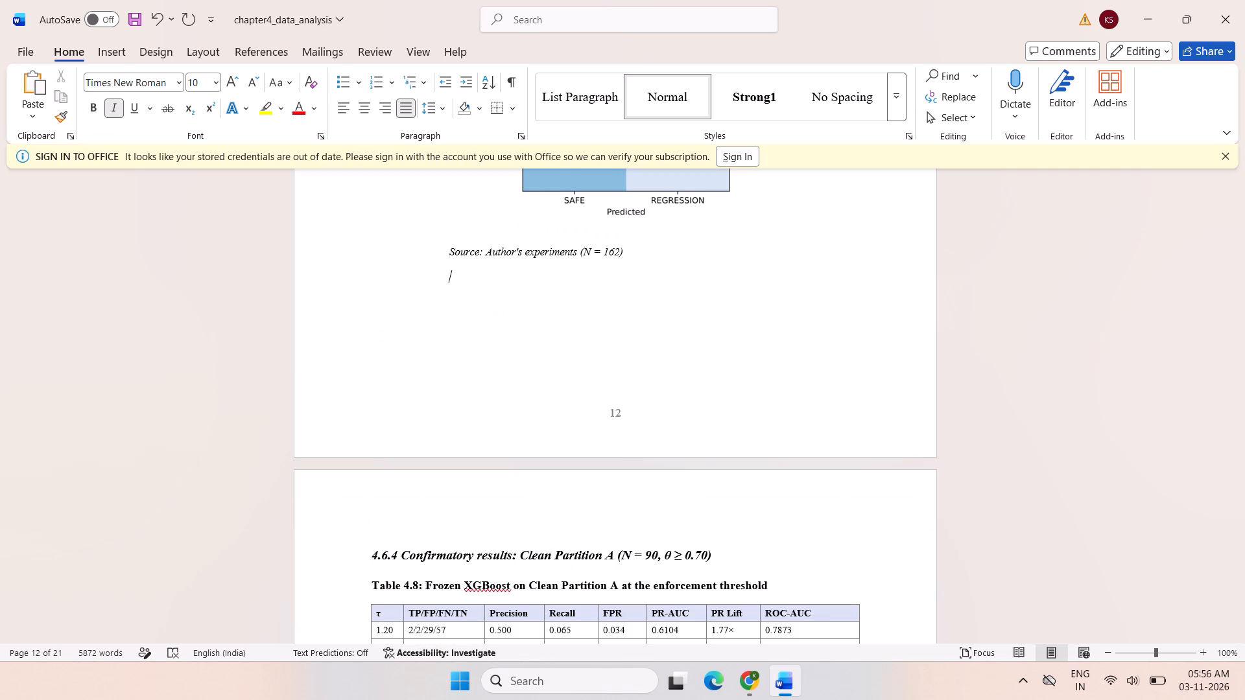
Centre the Table 4.8 caption.
scroll(661, 246, "down", 1)
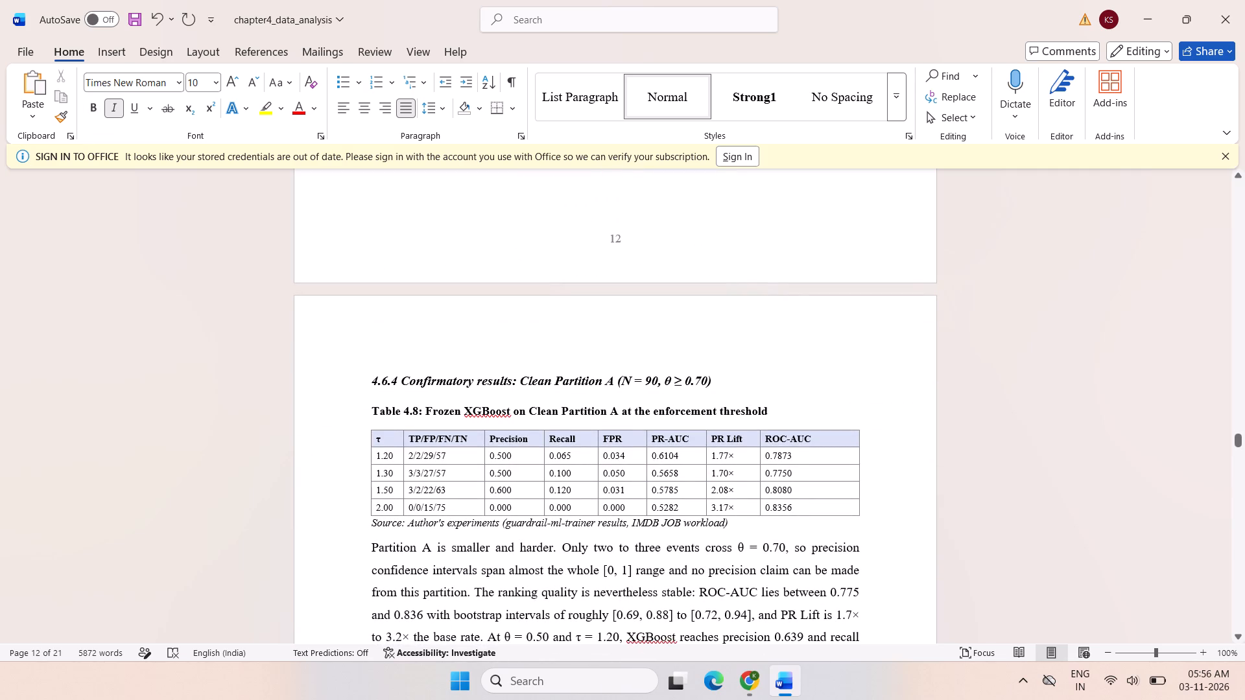
left_click(370, 414)
left_click(370, 116)
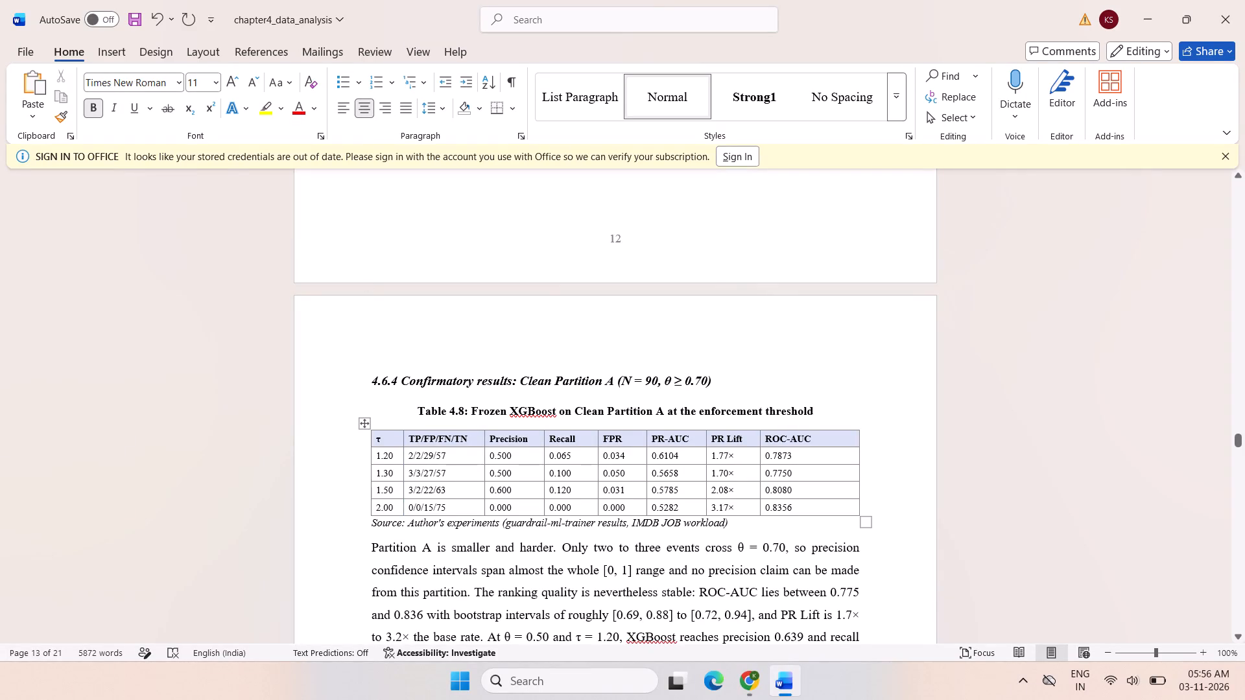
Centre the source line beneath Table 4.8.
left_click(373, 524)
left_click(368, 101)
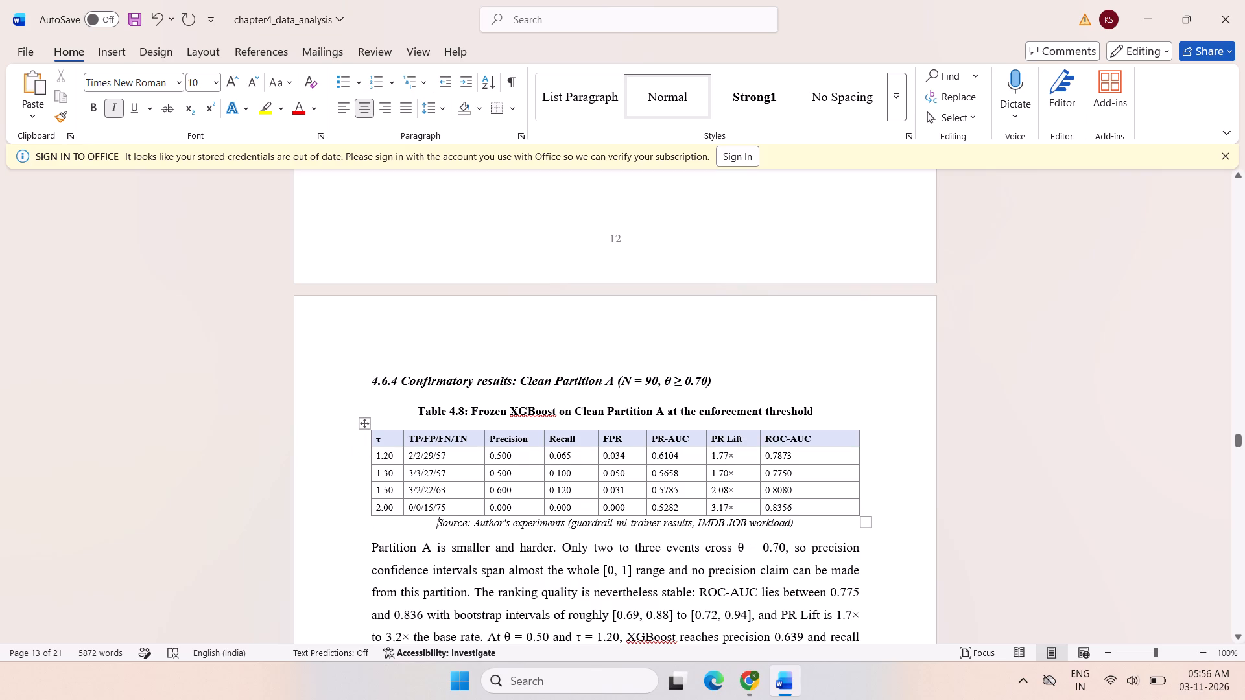
Centre the text in all cells of Table 4.8, including the header row.
left_click(364, 420)
left_click(368, 106)
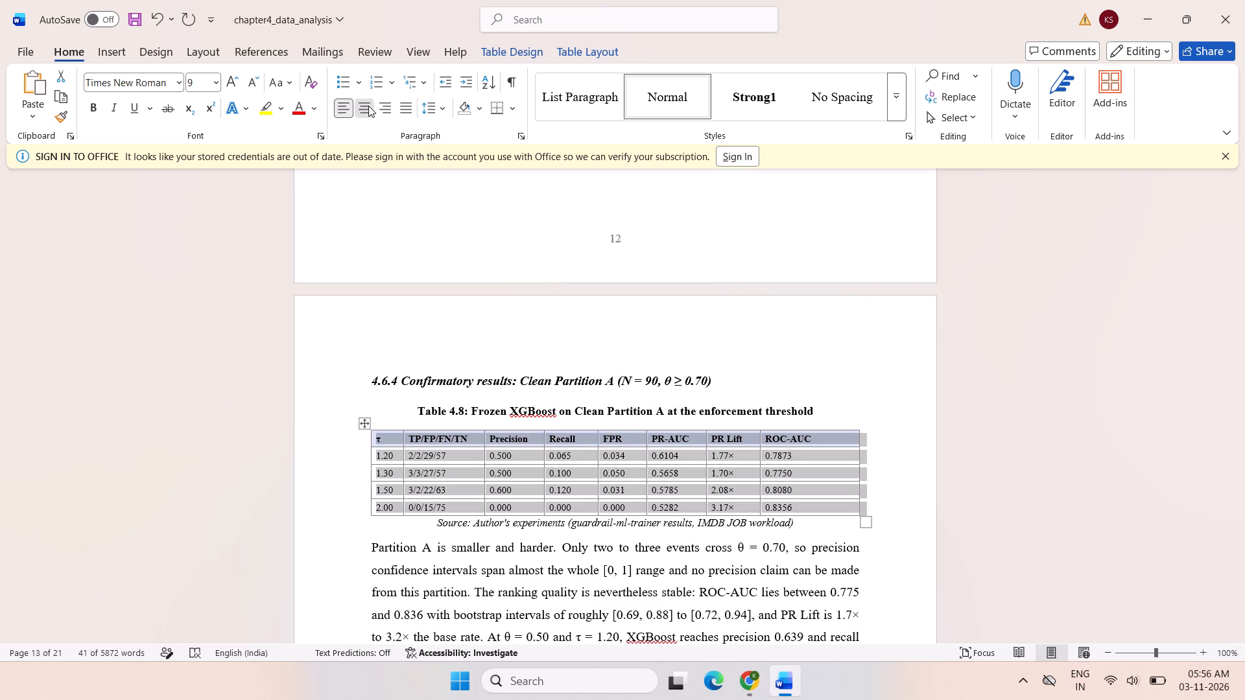
left_click(860, 329)
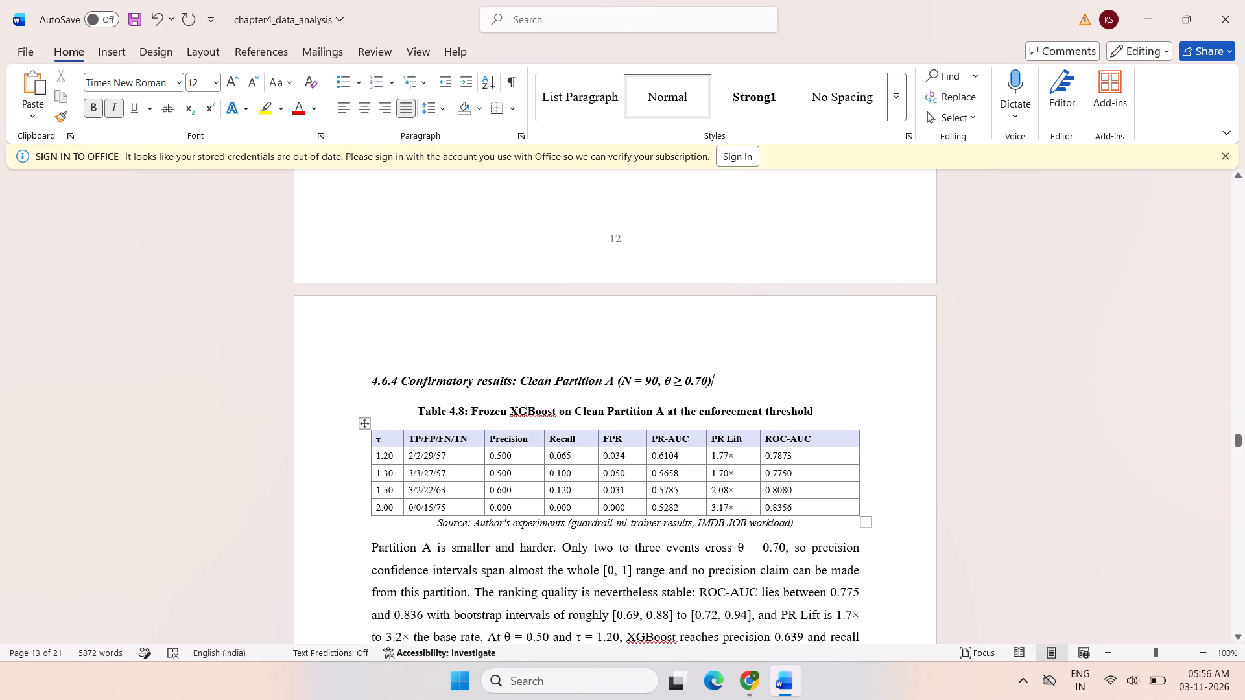
left_click_drag(816, 511, 361, 439)
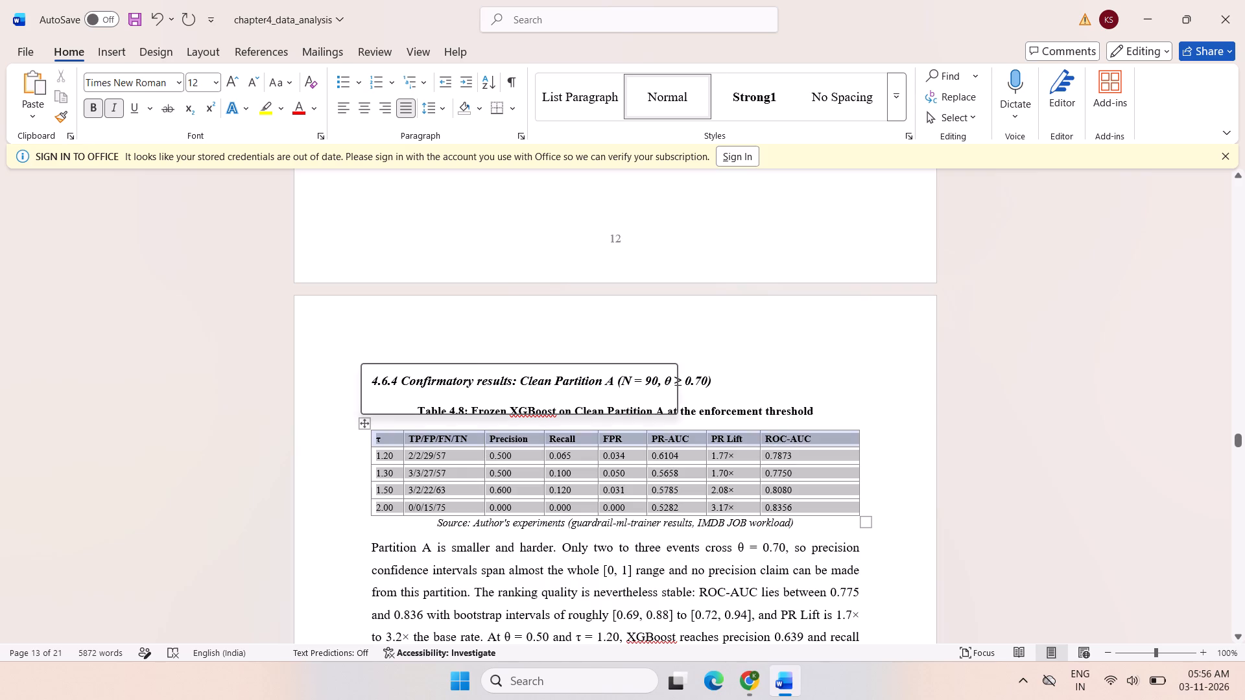
left_click(366, 112)
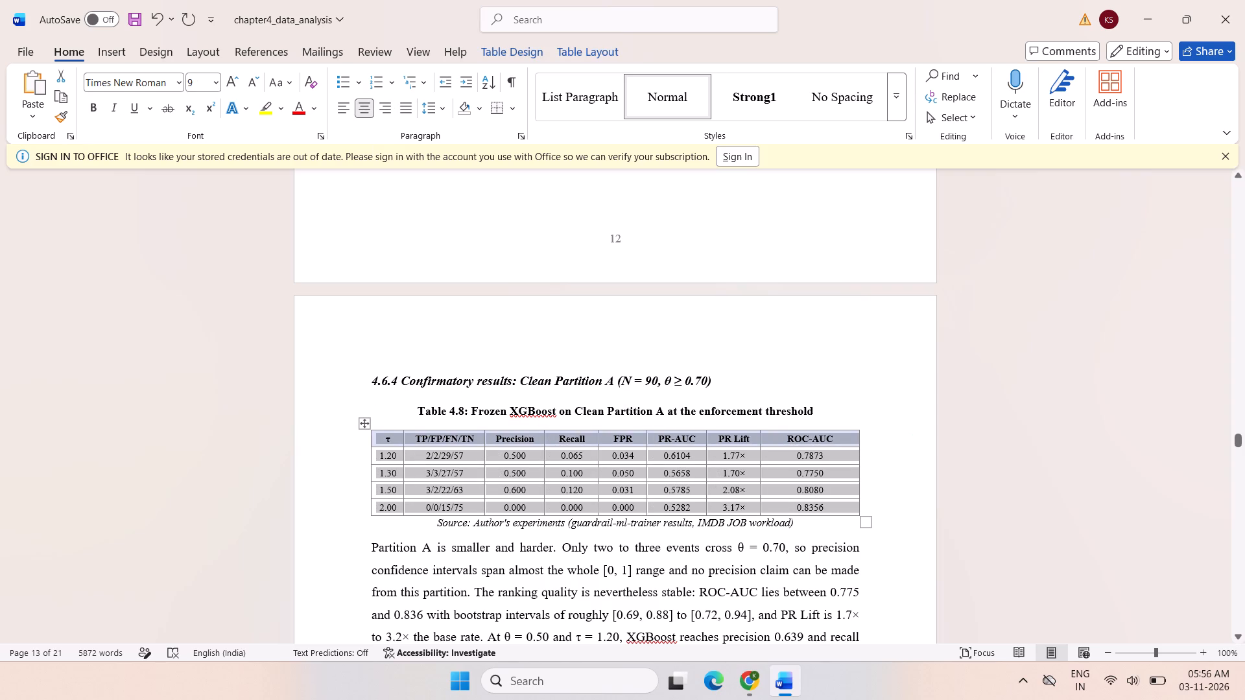
left_click(773, 336)
Insert a blank line between the logistic regression paragraph and the Figure 4.7 caption.
scroll(773, 336, "up", 2)
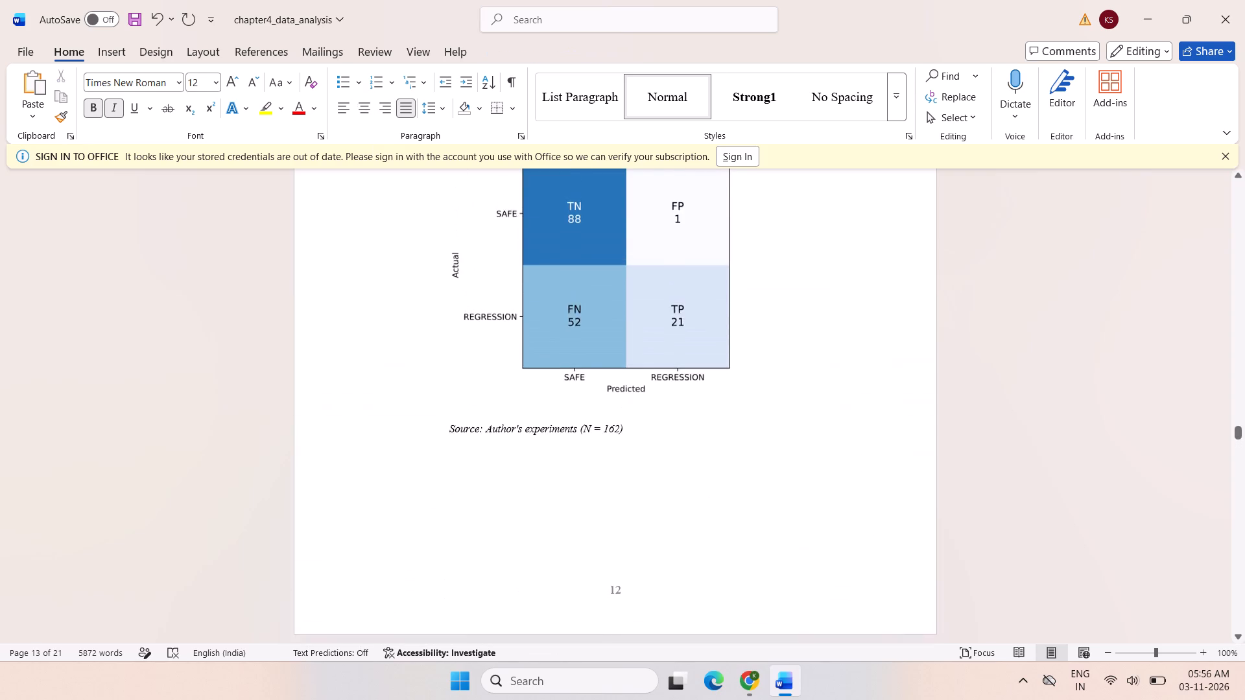
scroll(773, 336, "up", 4)
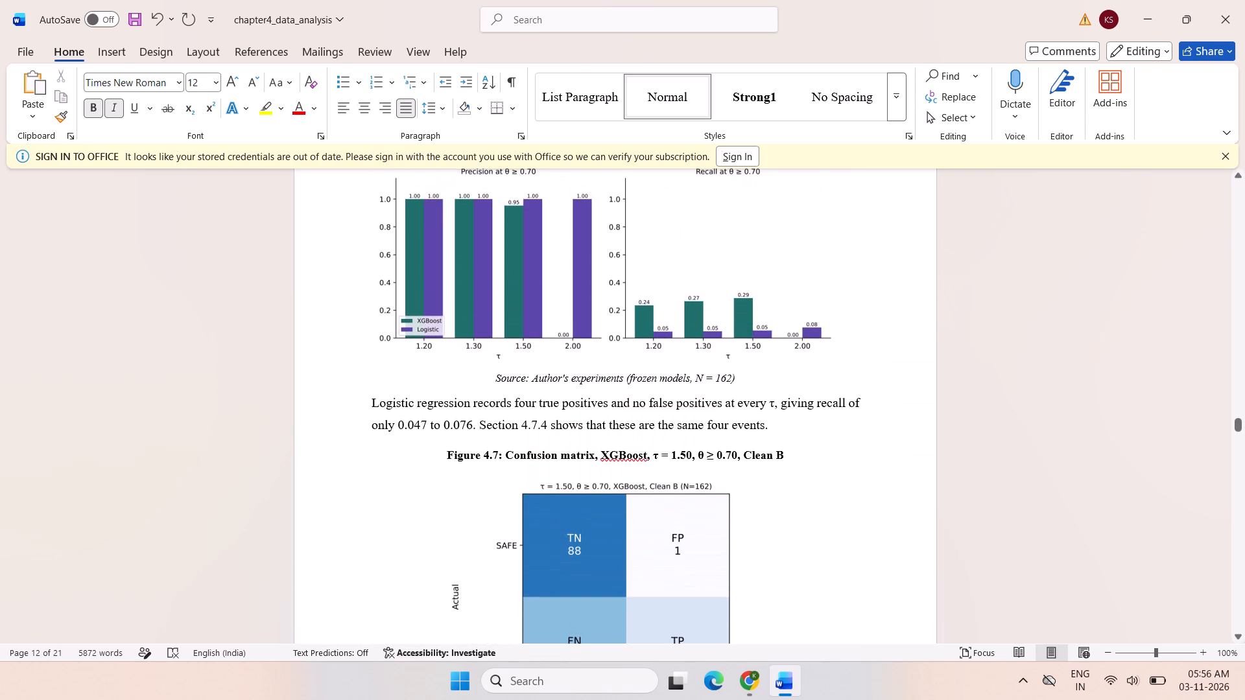
scroll(773, 336, "up", 2)
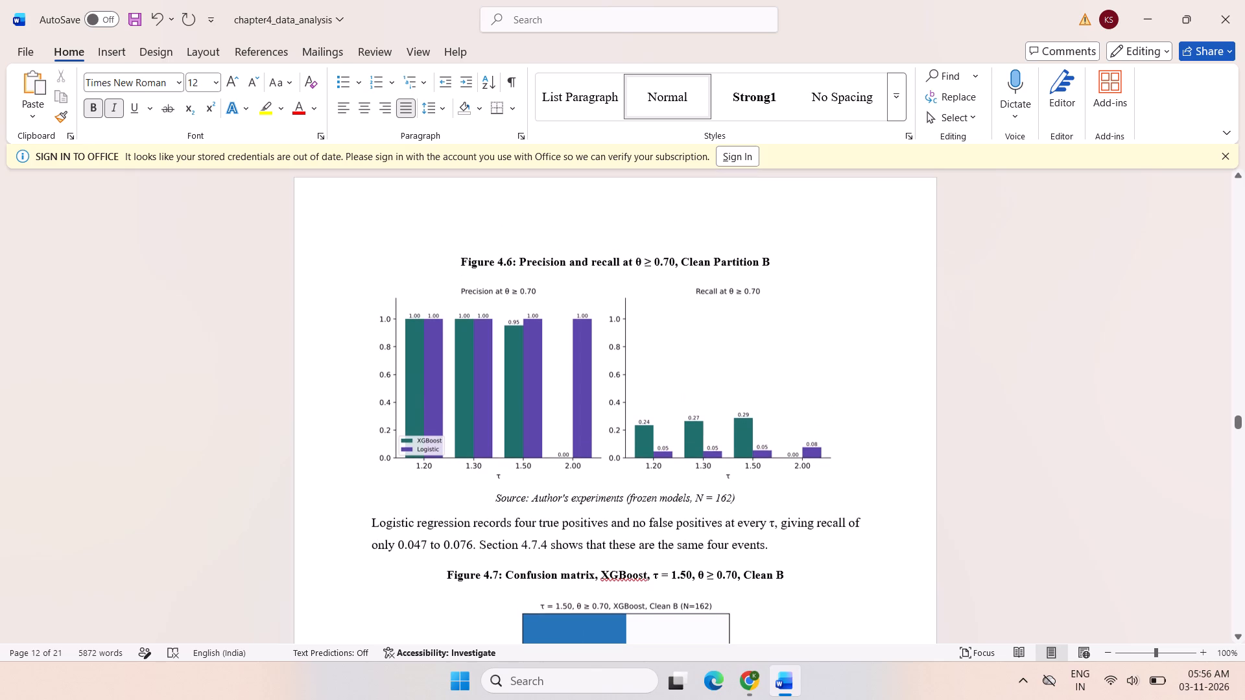
left_click(812, 542)
key("Return")
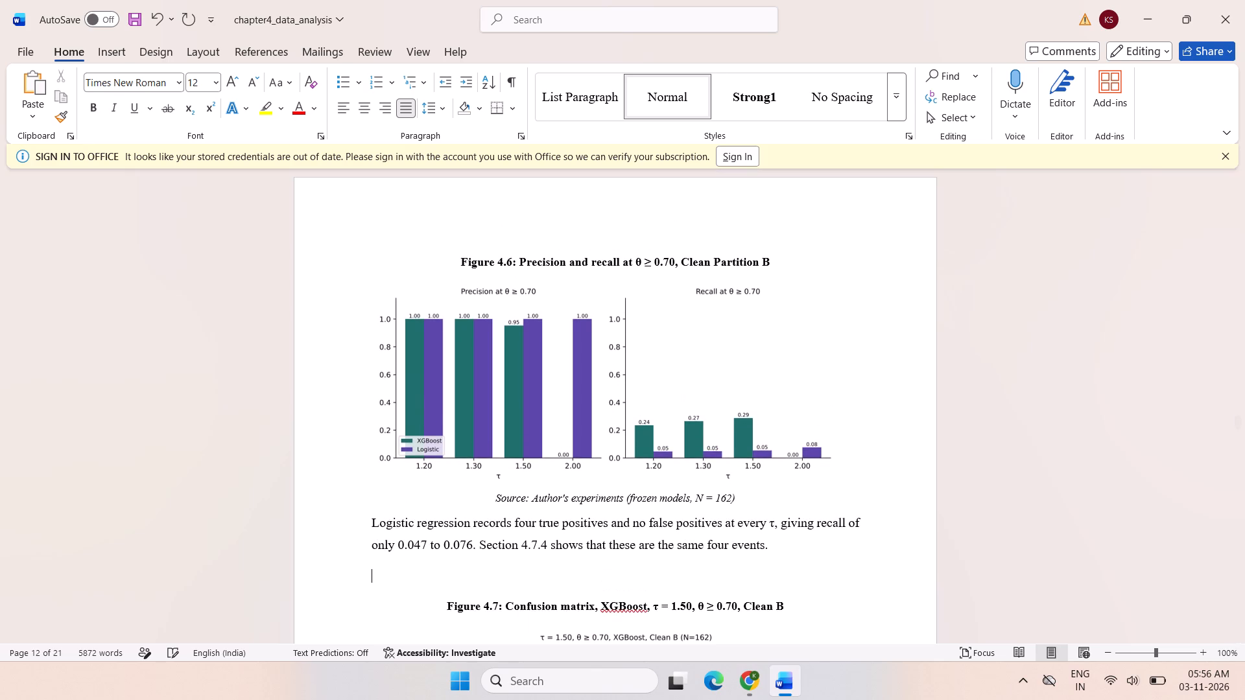
Replace the centring of the Table 4.8 source line with a leading indentation of two tab stops.
scroll(812, 542, "down", 2)
scroll(889, 530, "down", 1)
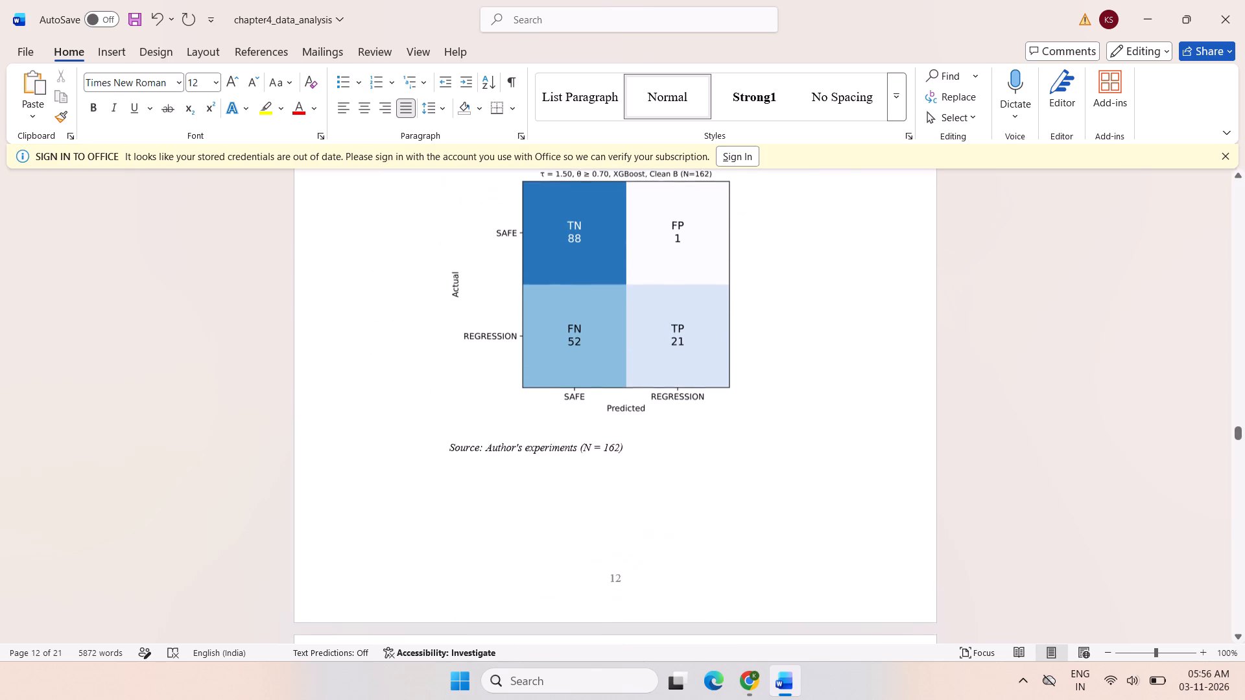
scroll(889, 530, "down", 1)
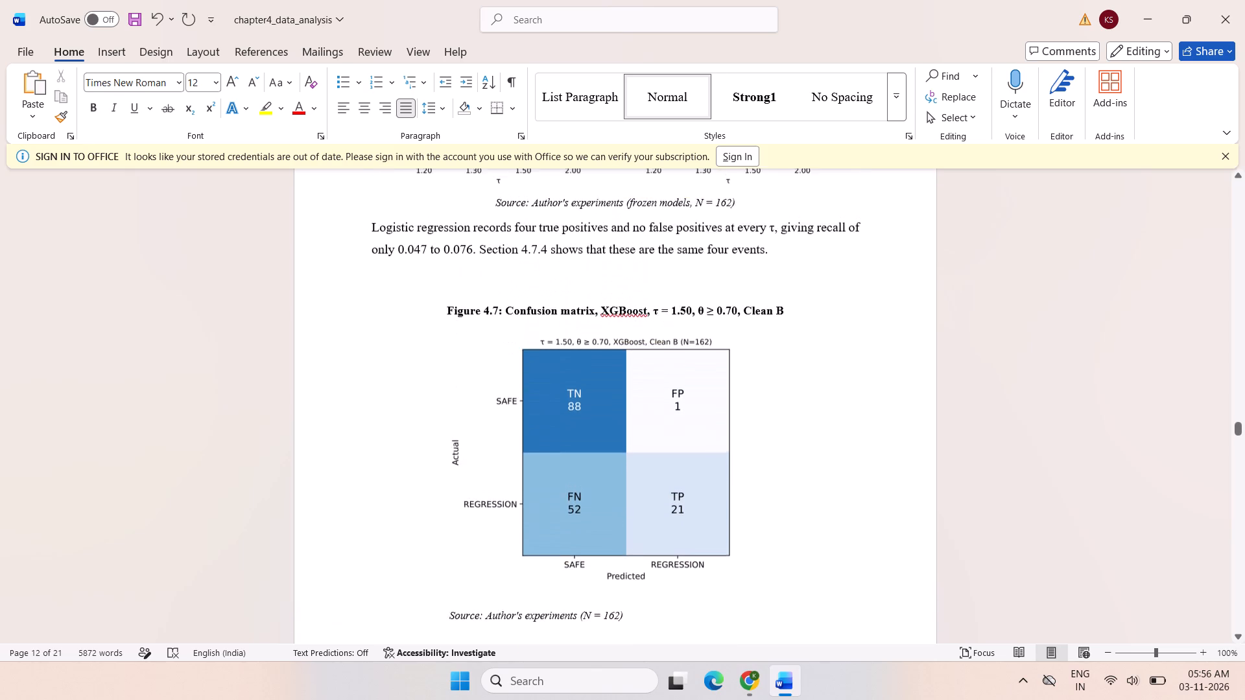
scroll(889, 530, "down", 2)
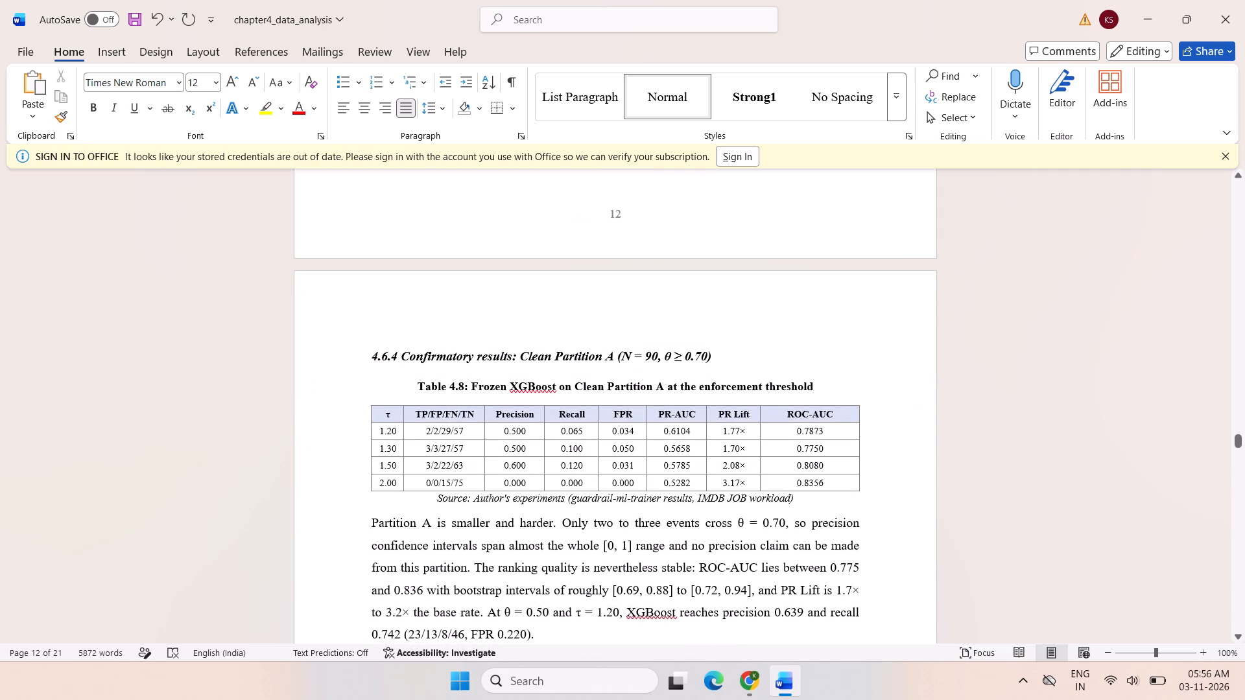
scroll(889, 530, "down", 1)
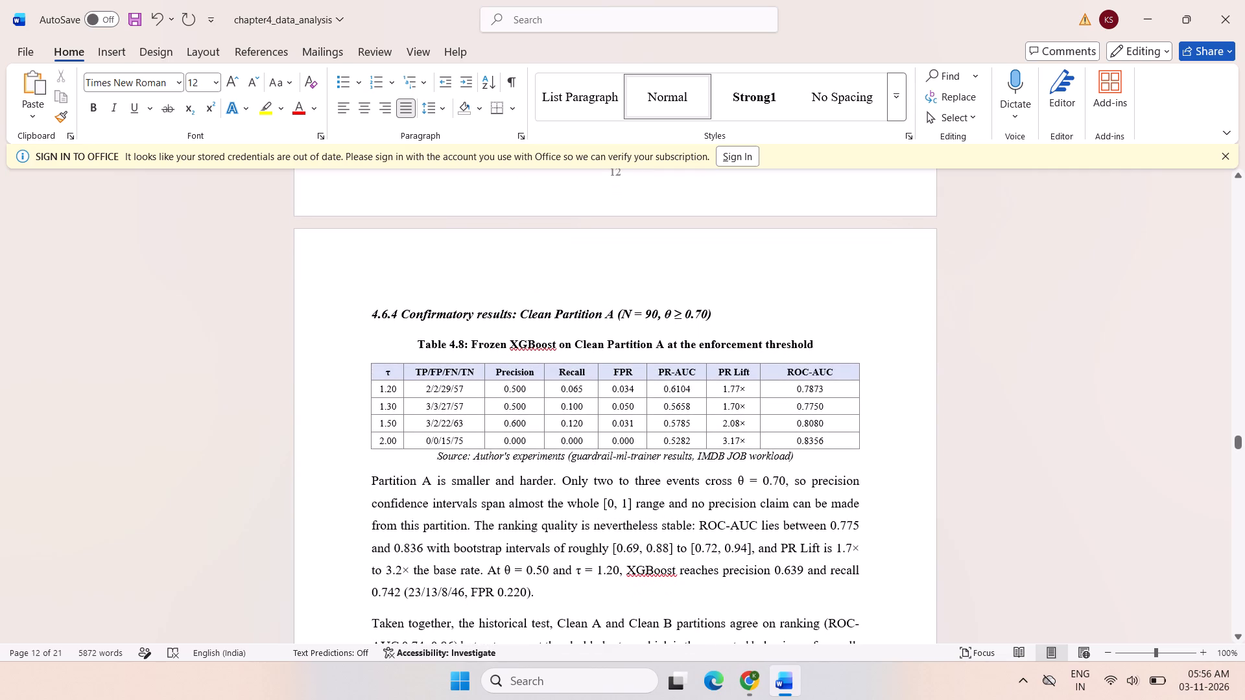
left_click(438, 458)
key("BackSpace")
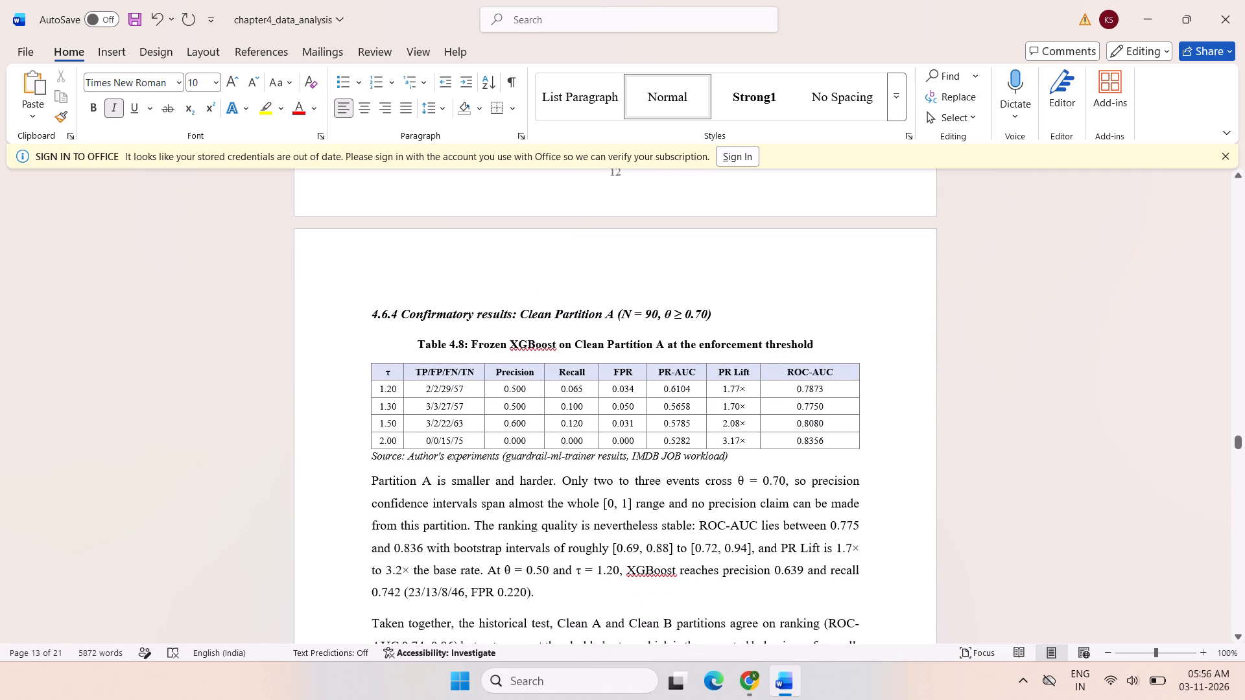
key("Tab")
key("Tab")
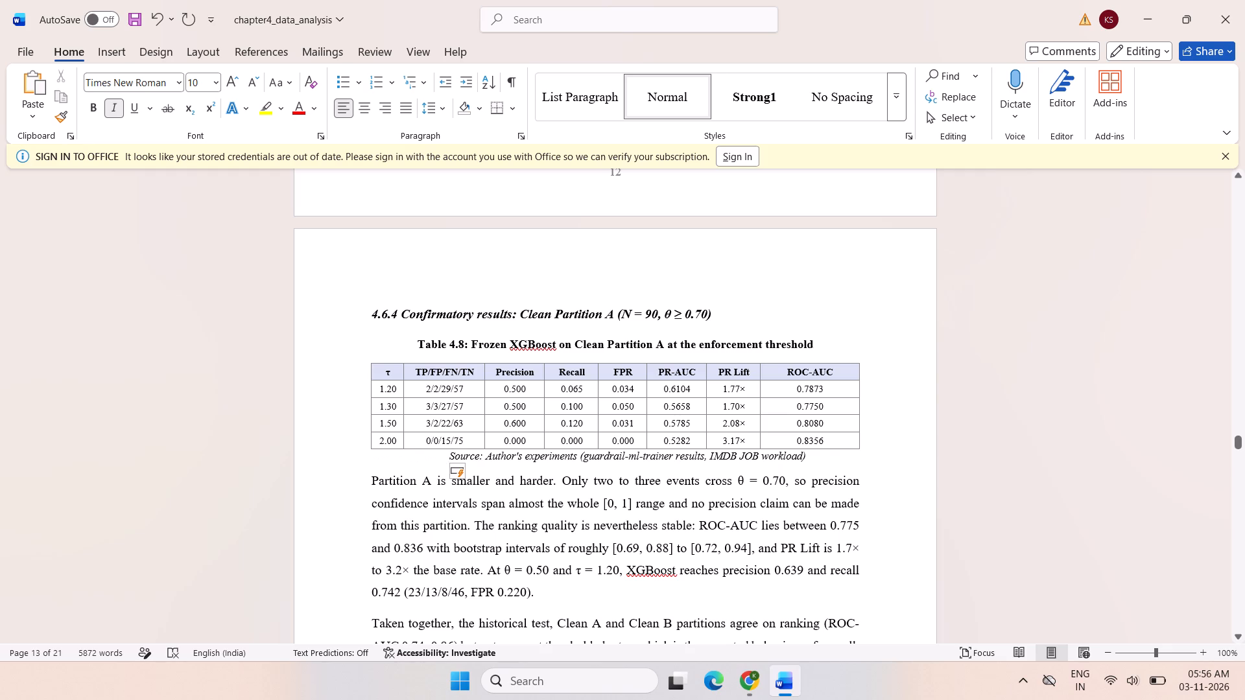
Reduce the leading indentation of the source line beneath Table 4.8 by one tab stop.
key("BackSpace")
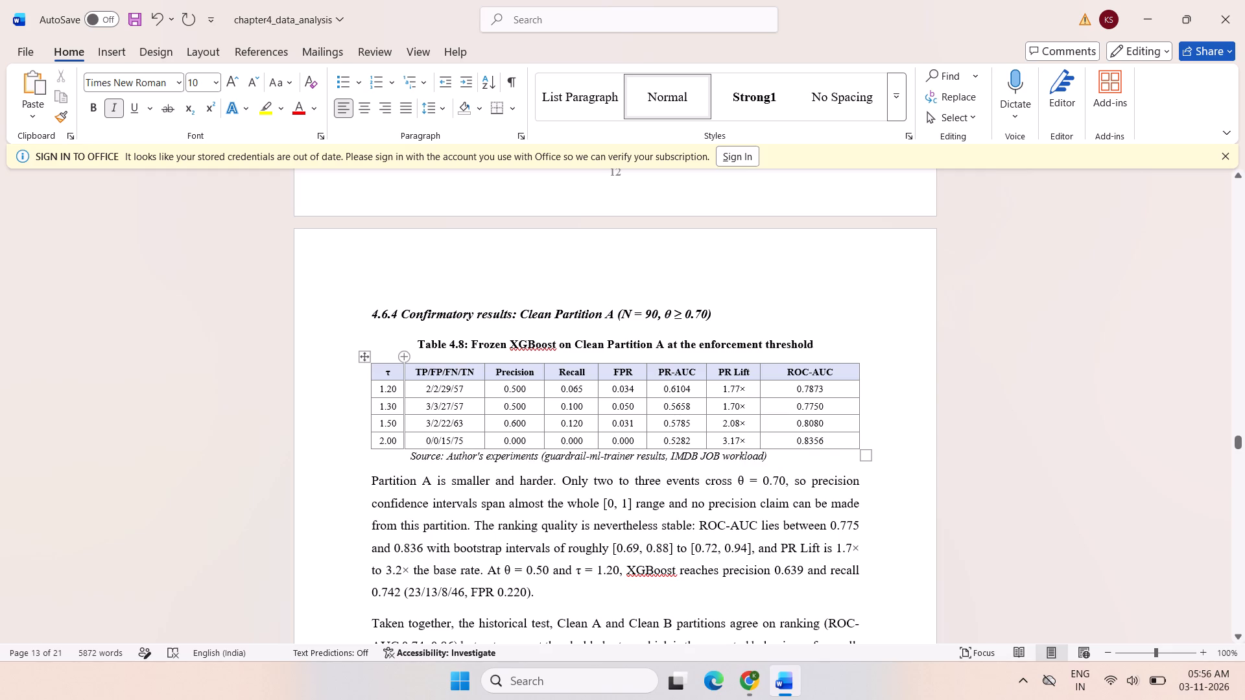
Replace the centring of the Table 4.8 caption with a leading indentation of one tab stop.
left_click(416, 353)
key("BackSpace")
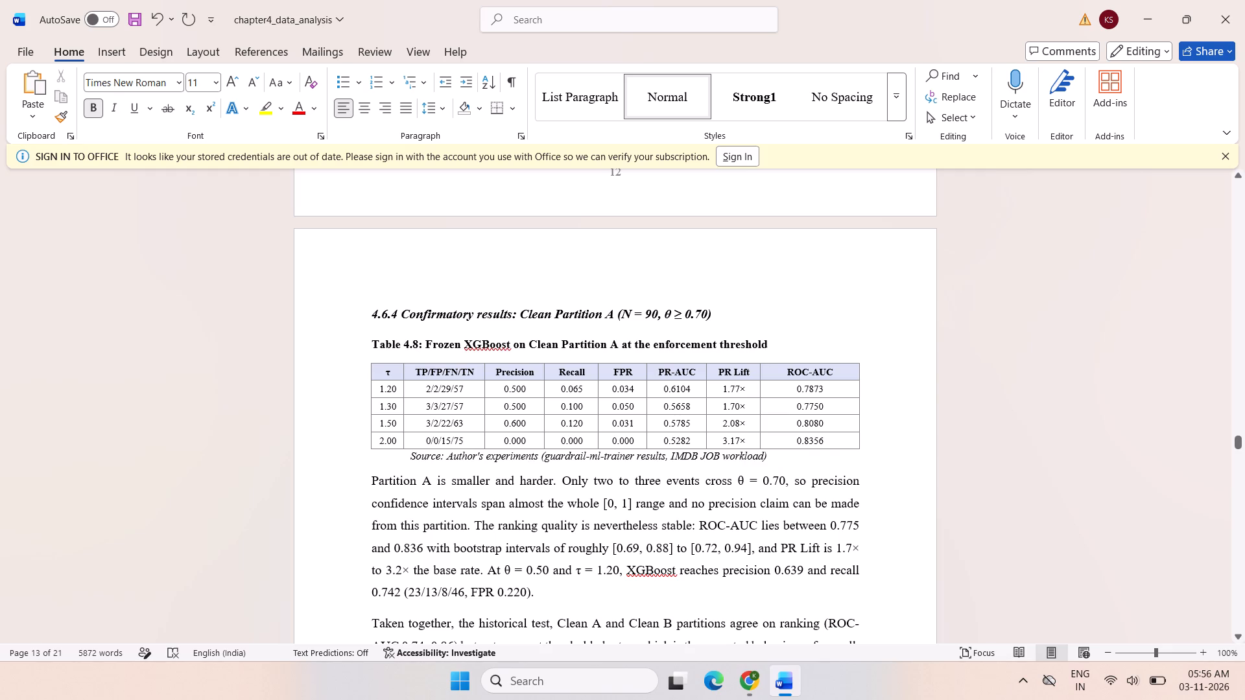
key("Tab")
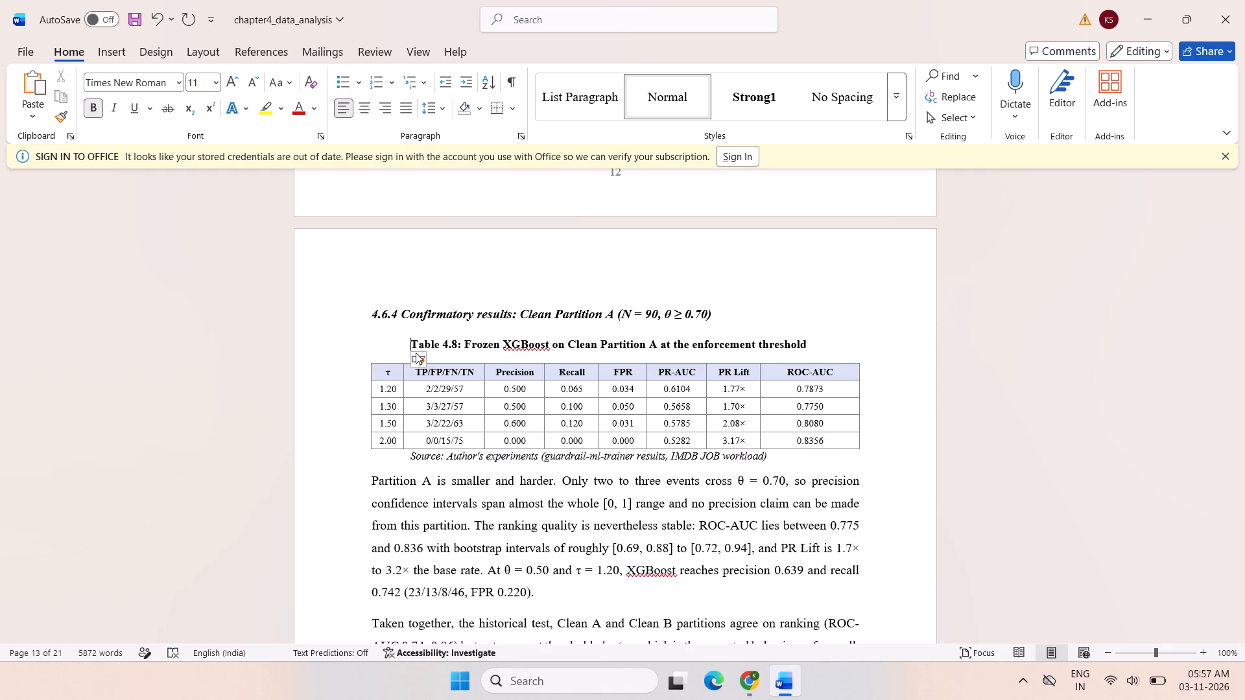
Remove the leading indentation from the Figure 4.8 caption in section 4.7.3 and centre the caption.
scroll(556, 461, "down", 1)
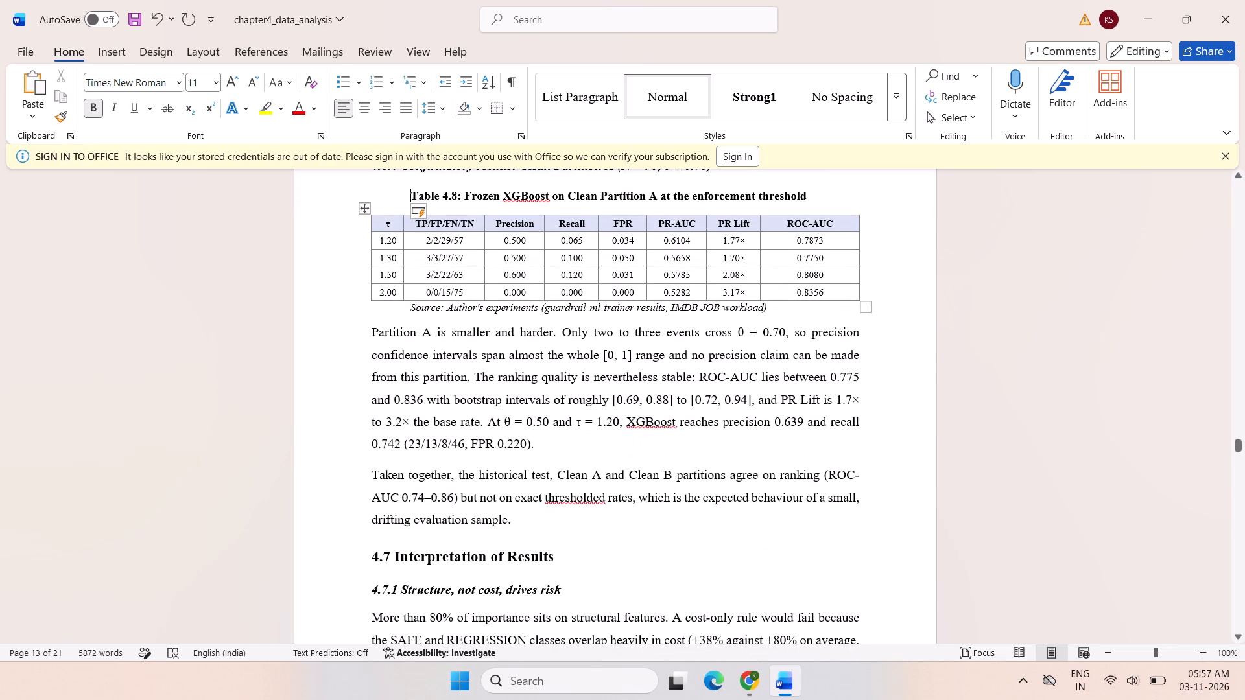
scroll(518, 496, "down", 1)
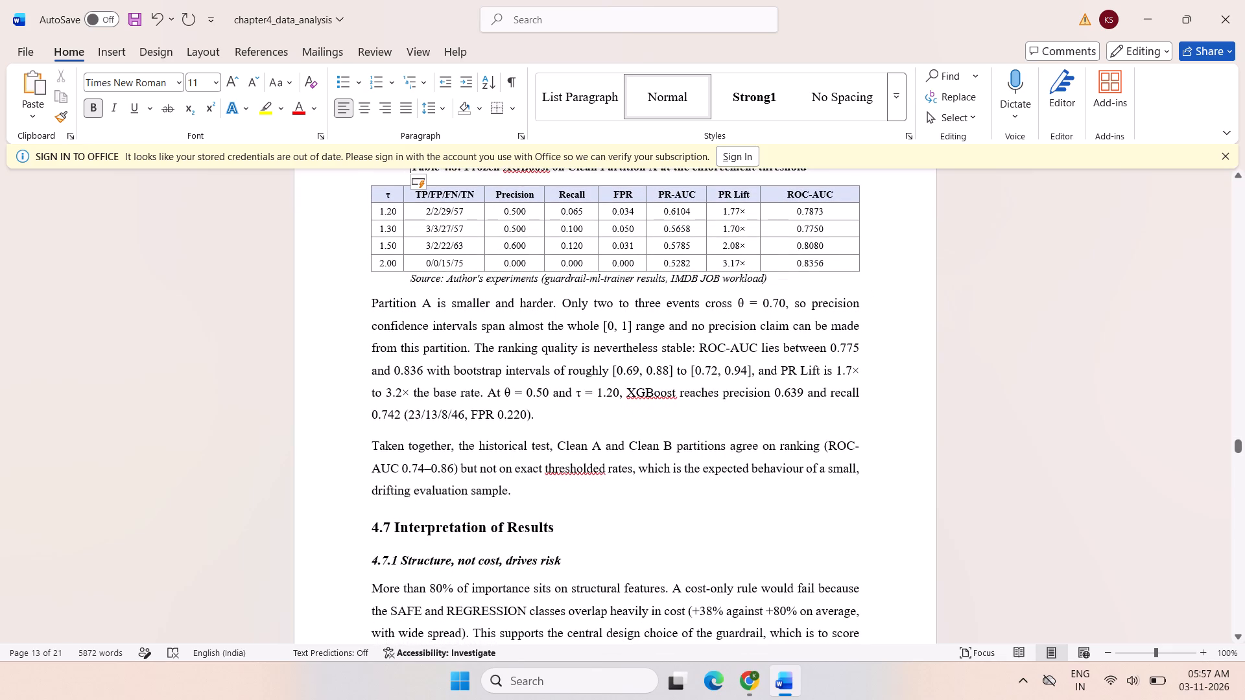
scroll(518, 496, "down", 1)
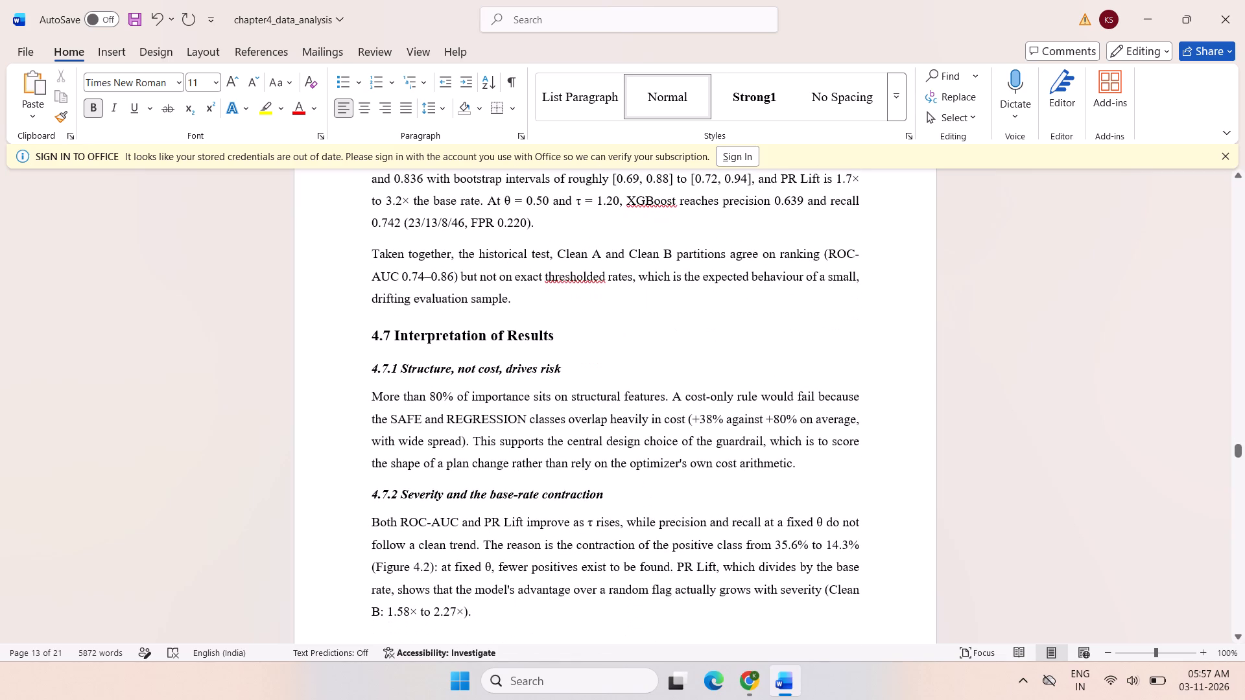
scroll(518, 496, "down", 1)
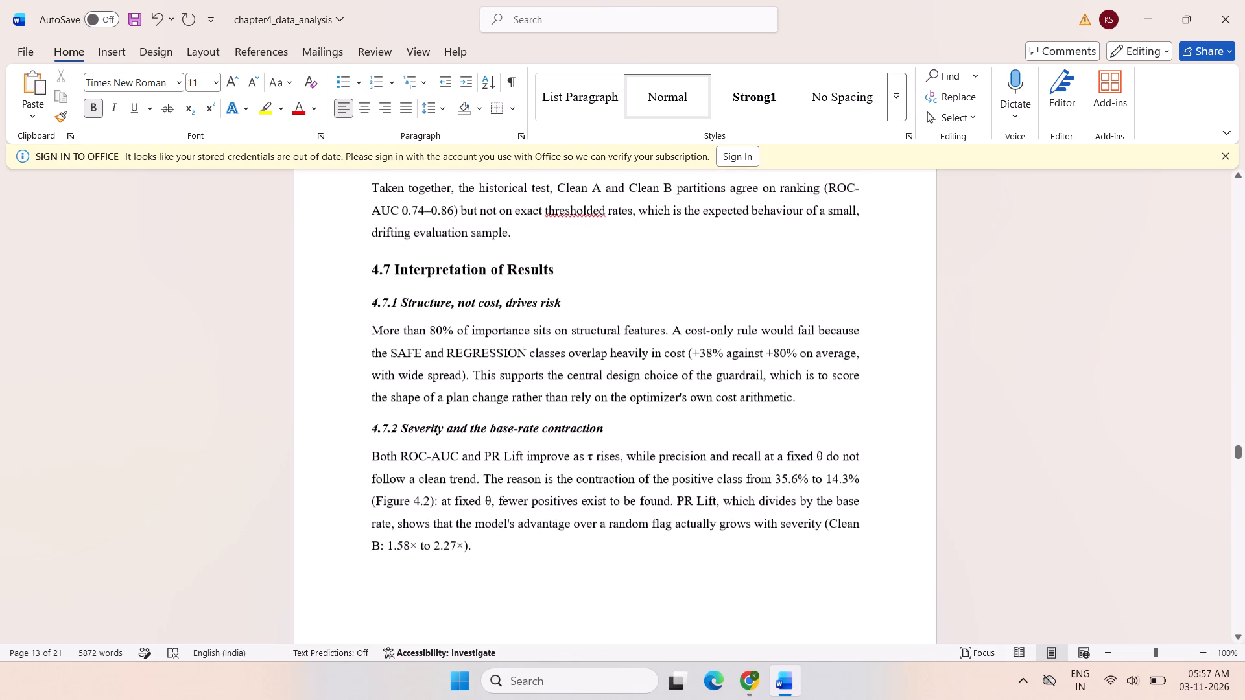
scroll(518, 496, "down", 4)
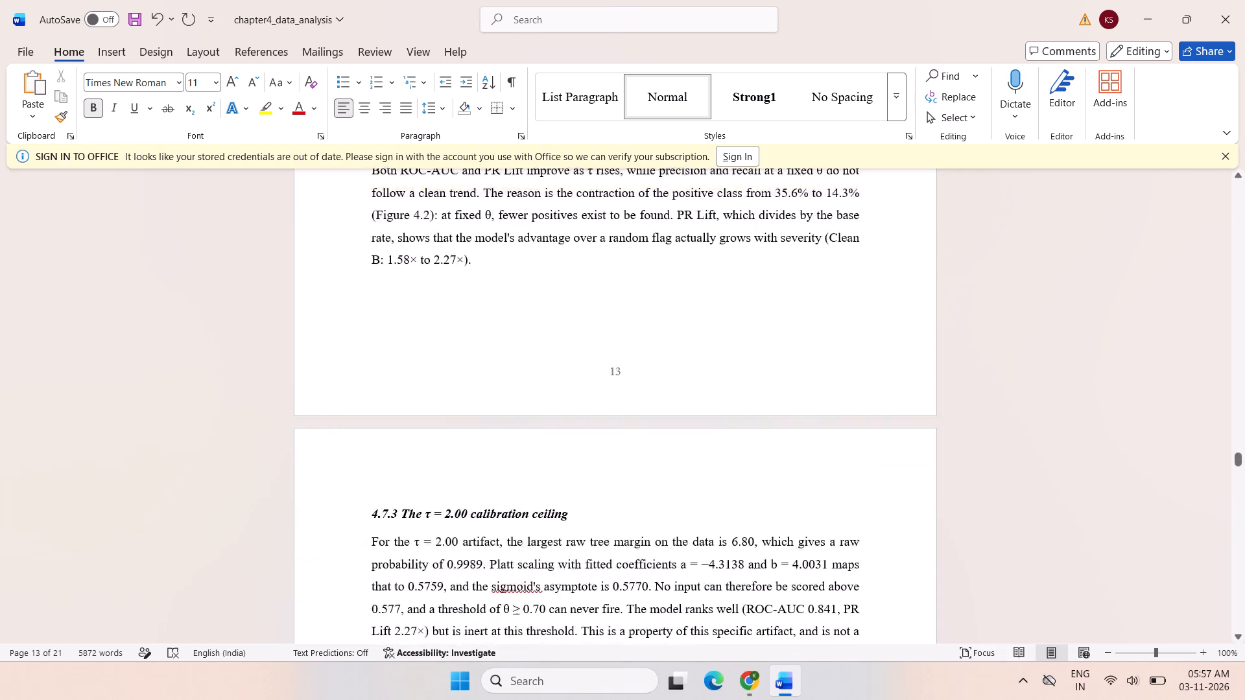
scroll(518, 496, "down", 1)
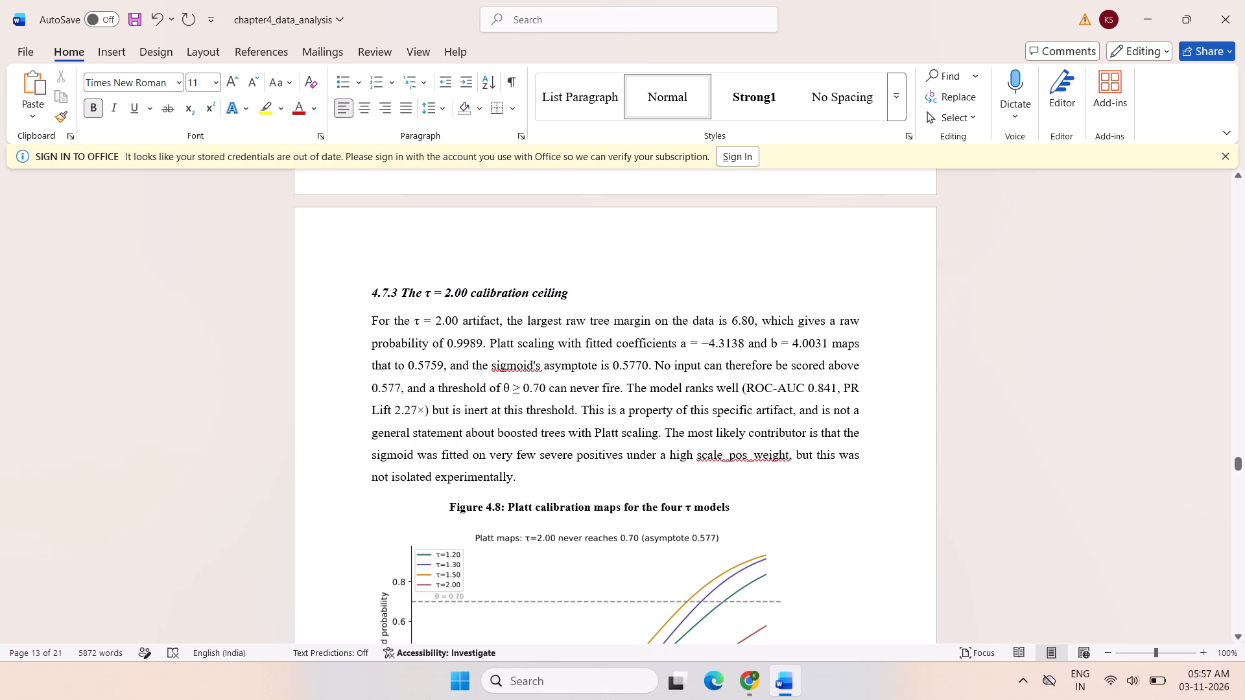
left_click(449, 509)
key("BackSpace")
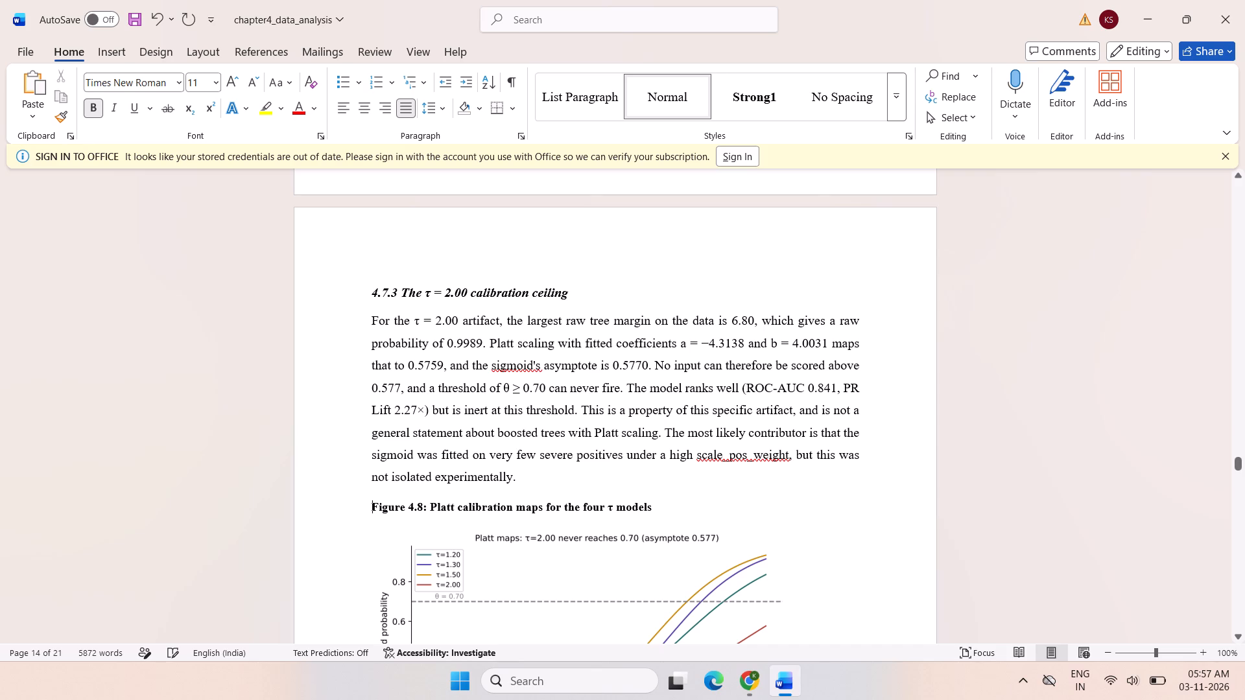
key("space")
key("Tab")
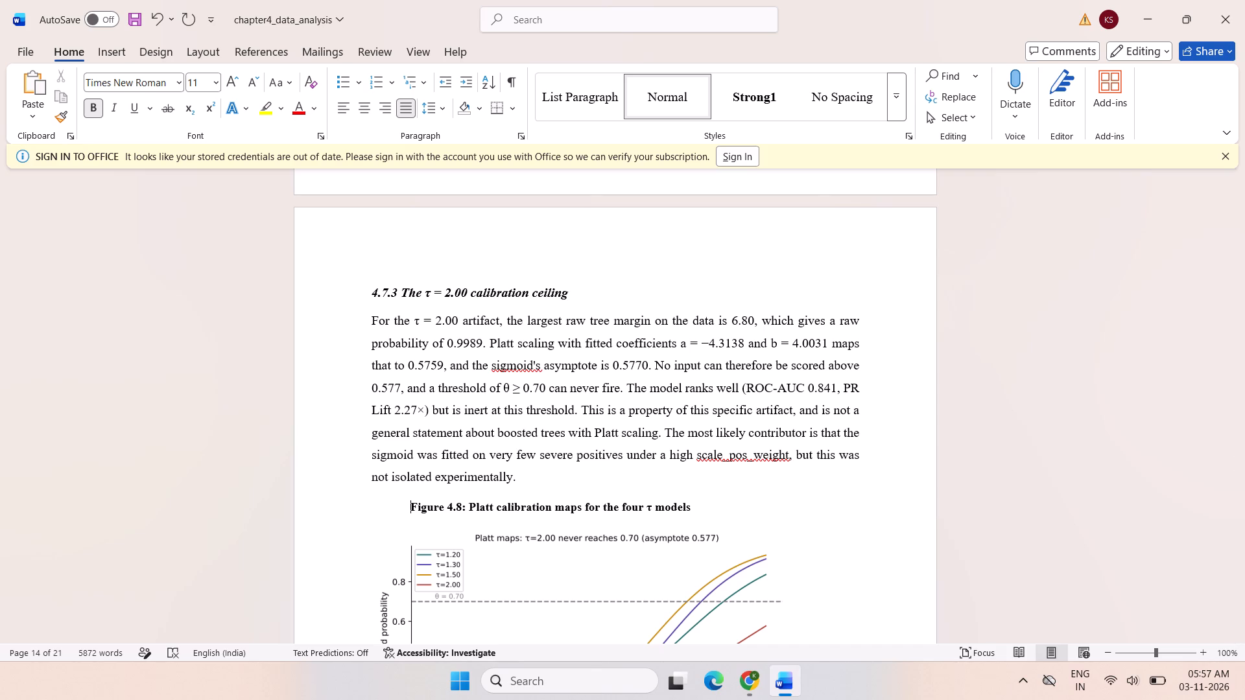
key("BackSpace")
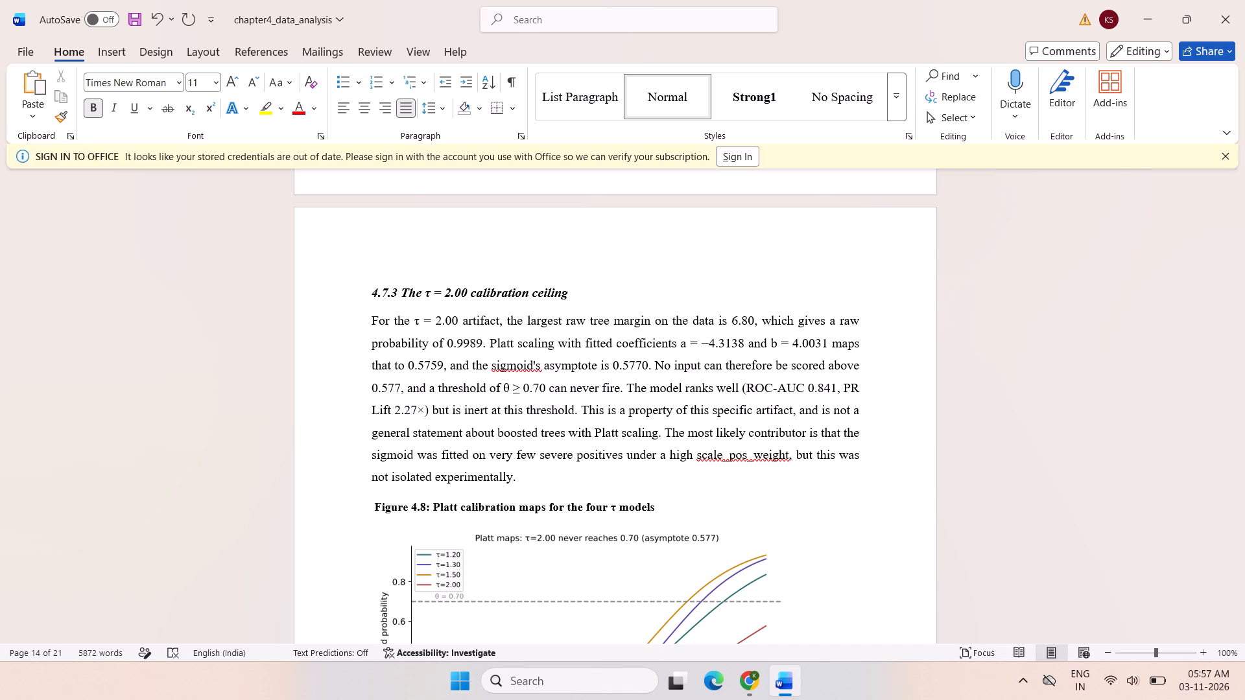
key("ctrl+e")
Remove the leading indentation from the source line beneath Figure 4.8 and centre the line.
scroll(521, 525, "down", 1)
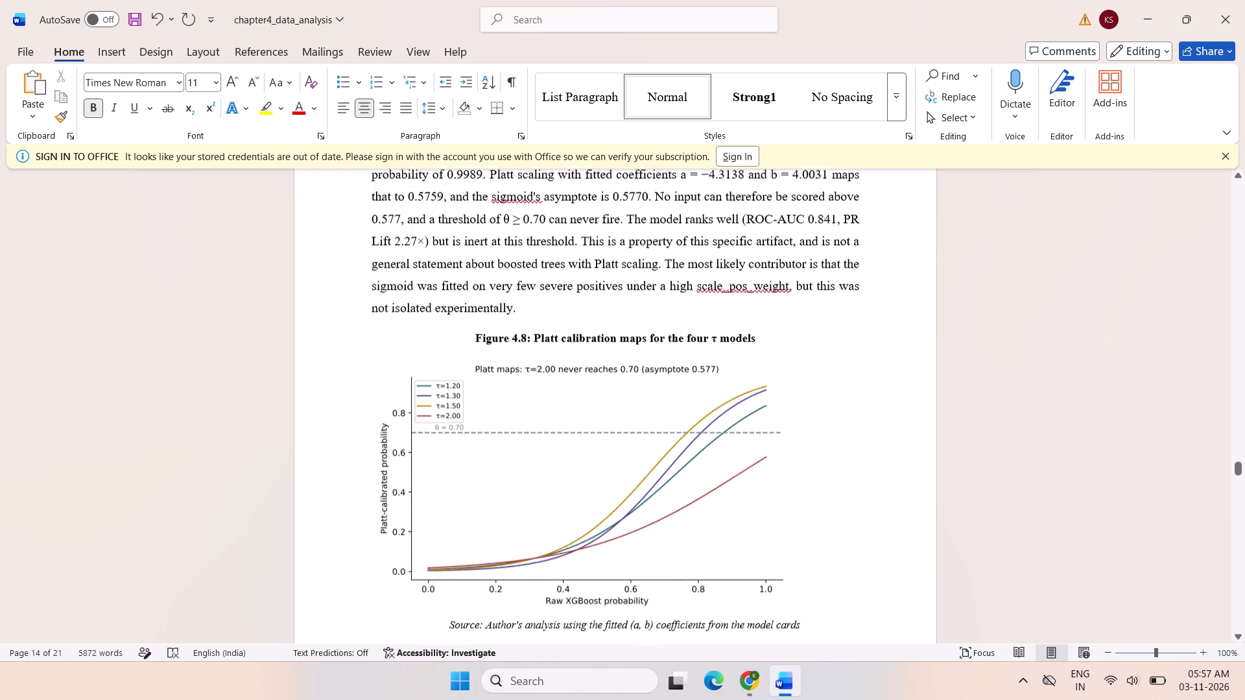
scroll(521, 525, "down", 1)
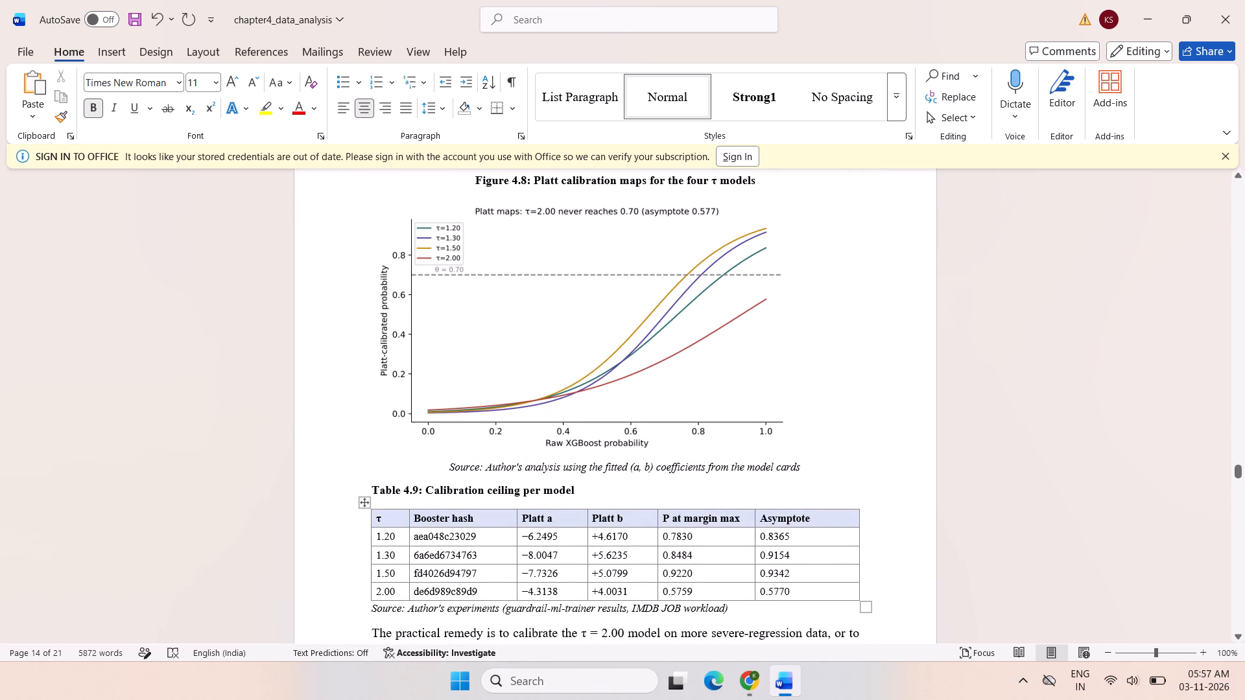
left_click(451, 472)
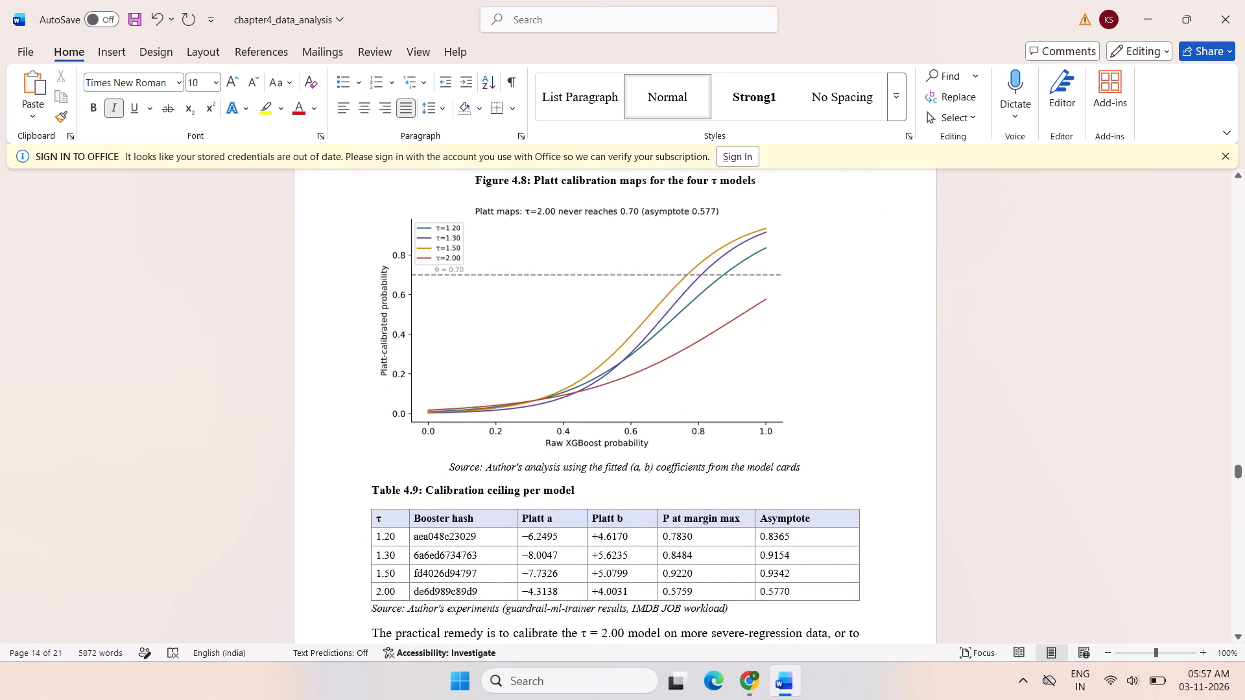
key("BackSpace")
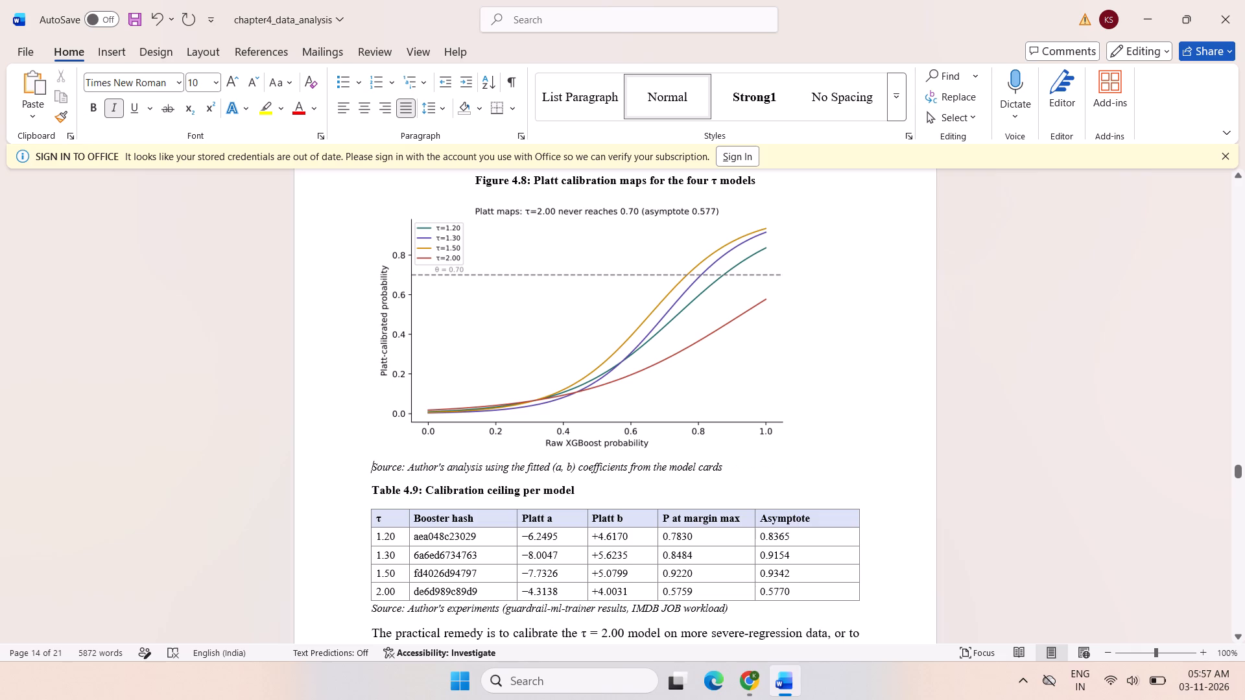
key("ctrl+e")
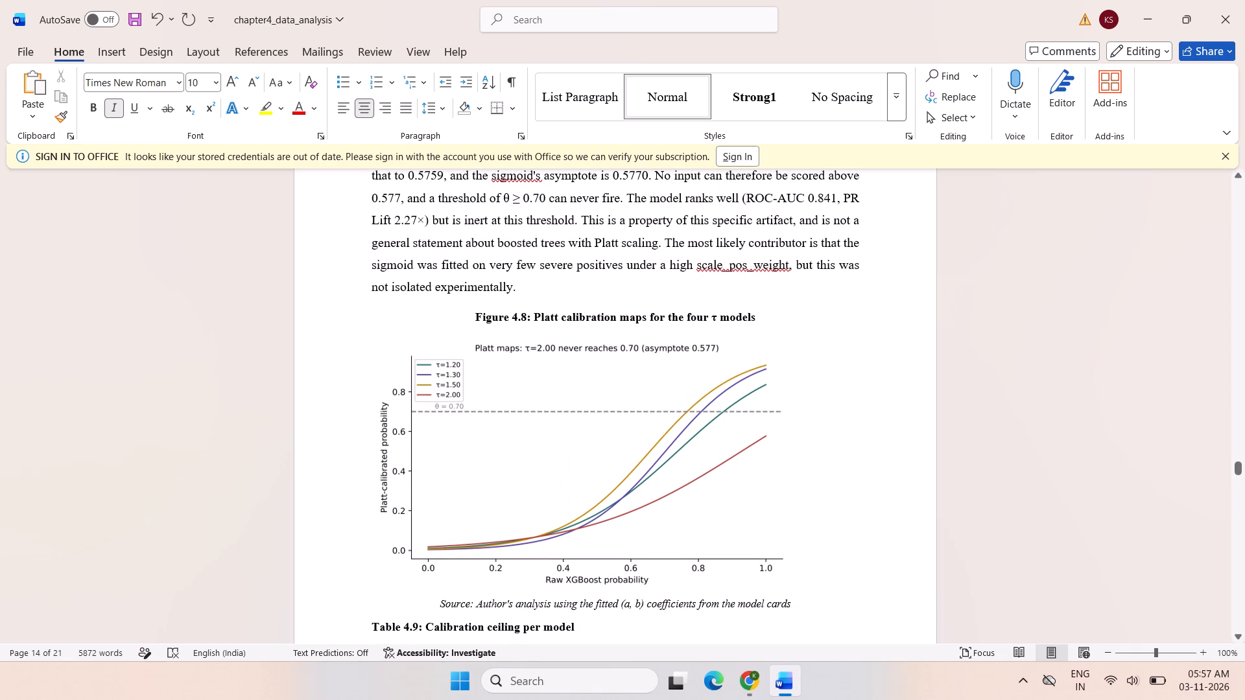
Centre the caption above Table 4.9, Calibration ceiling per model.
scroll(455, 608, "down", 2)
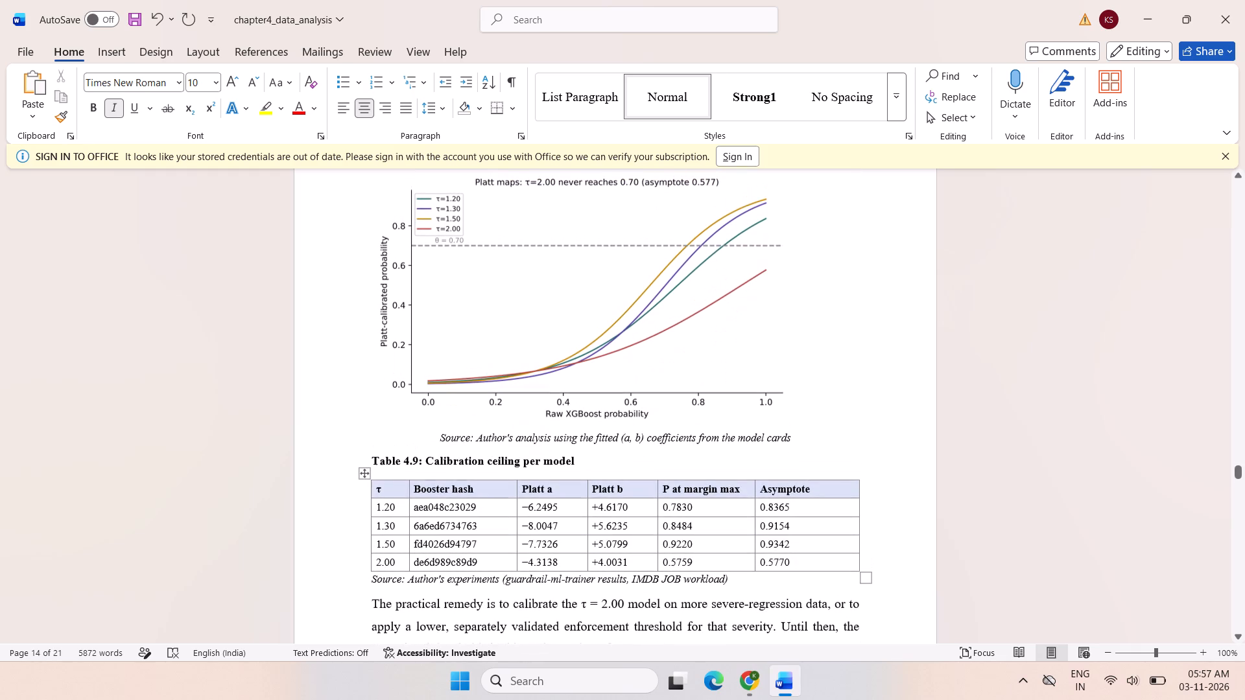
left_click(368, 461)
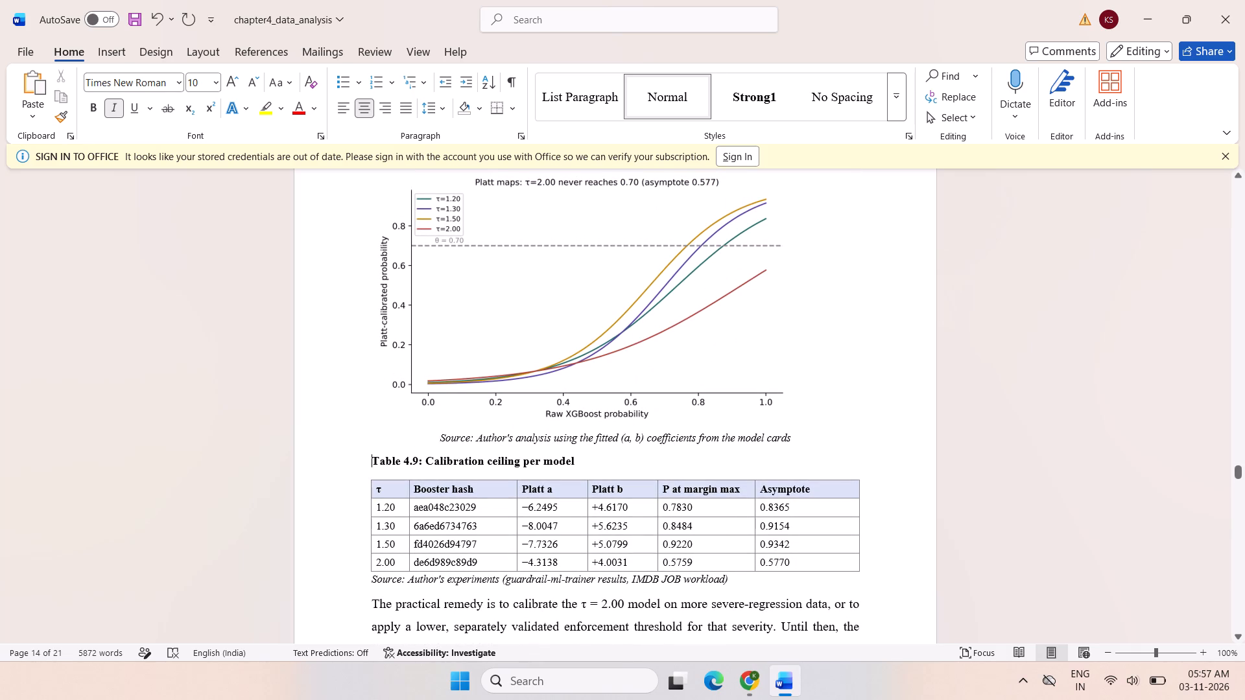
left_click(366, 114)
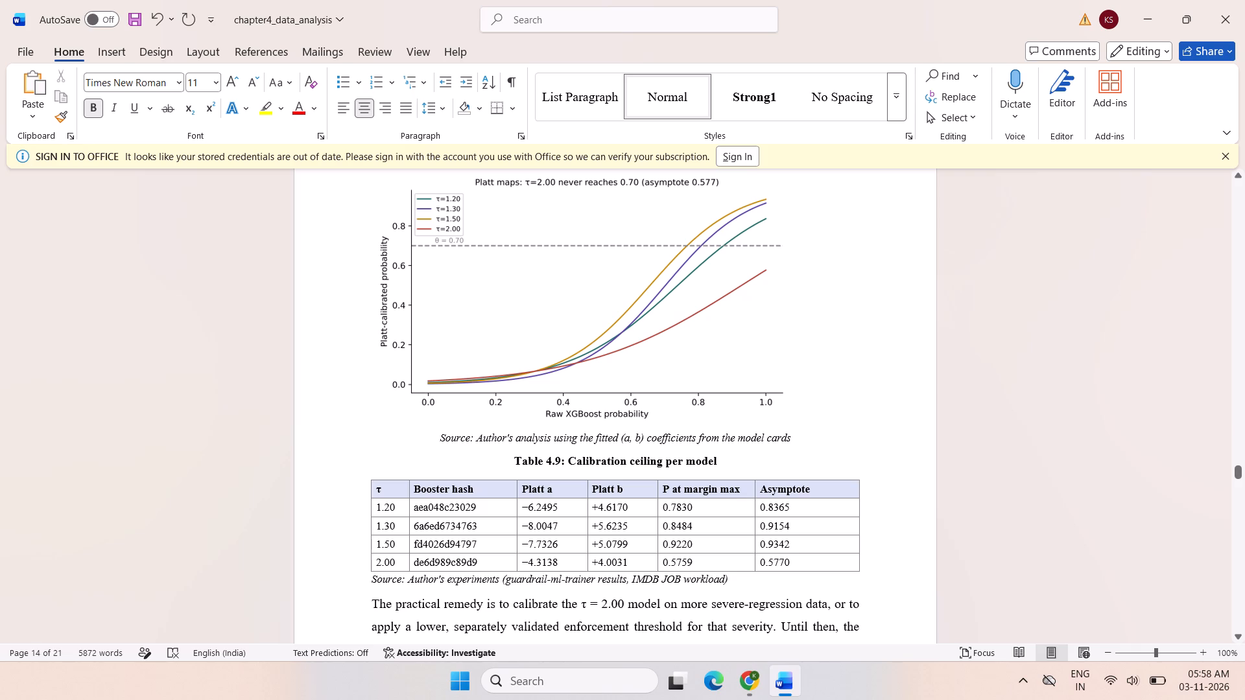
Centre the source line beneath Table 4.9.
left_click(368, 577)
left_click(368, 108)
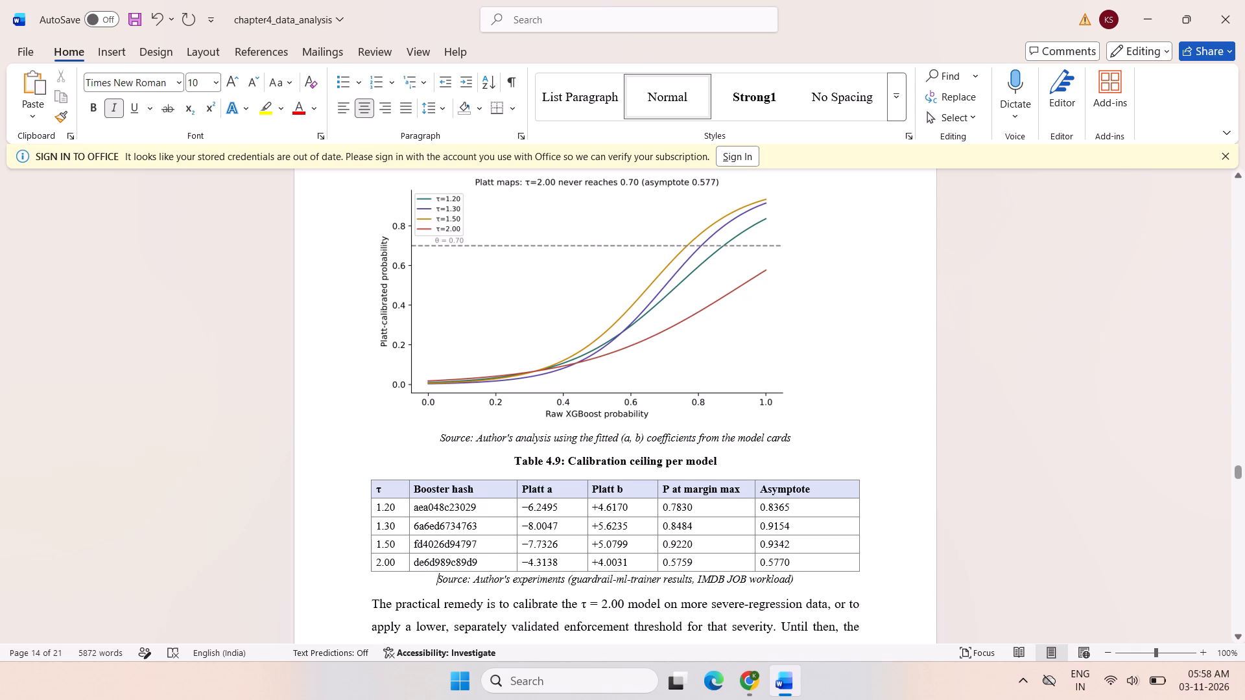
Replace the centring of the Figure 4.8 caption with 21 leading spaces so it sits above the plot.
scroll(446, 250, "up", 2)
scroll(446, 250, "down", 1)
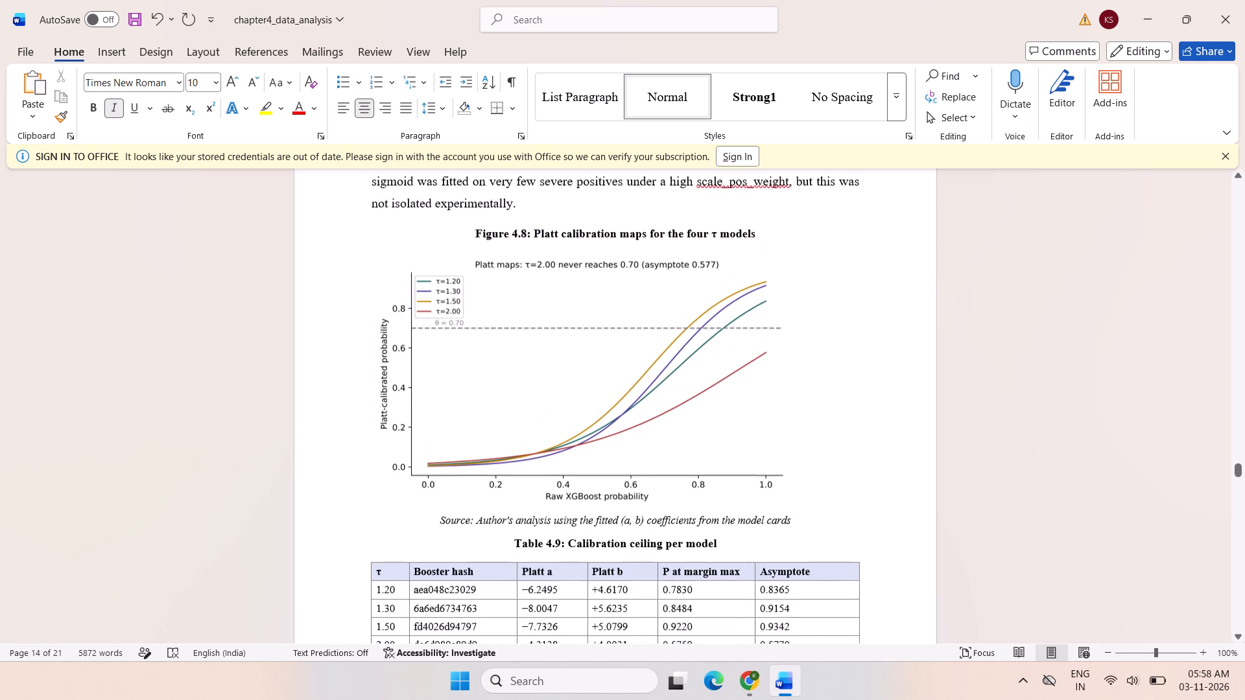
scroll(446, 250, "down", 1)
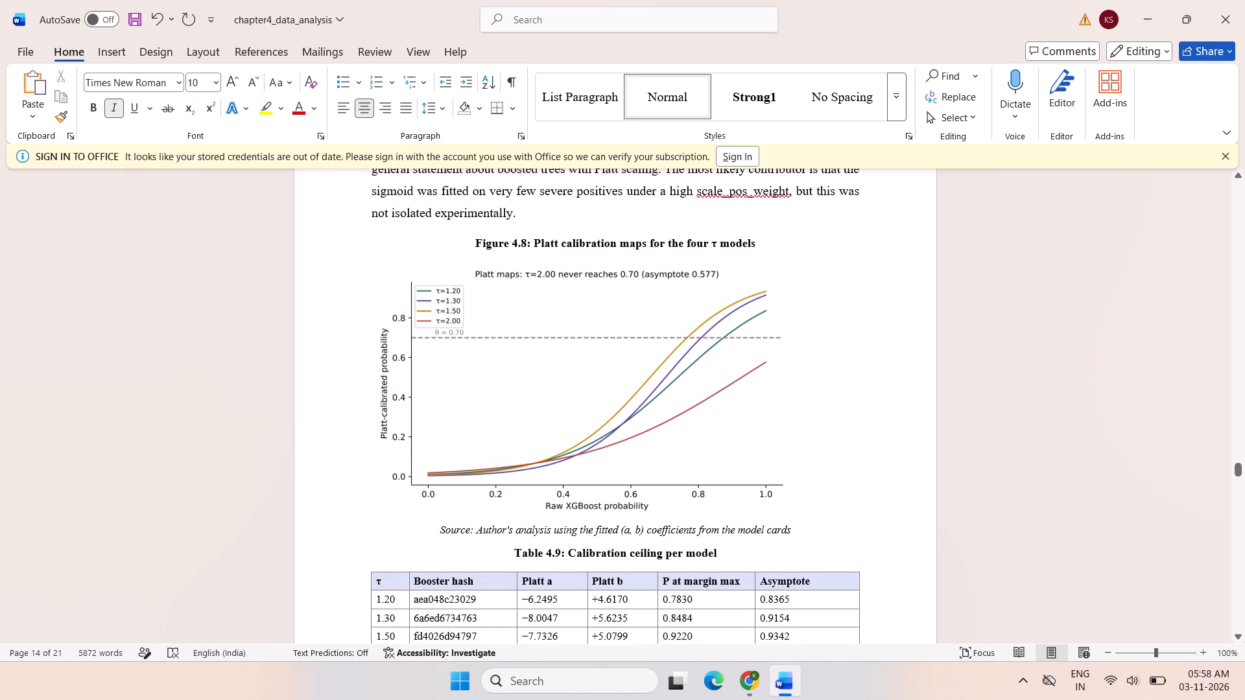
scroll(446, 250, "down", 1)
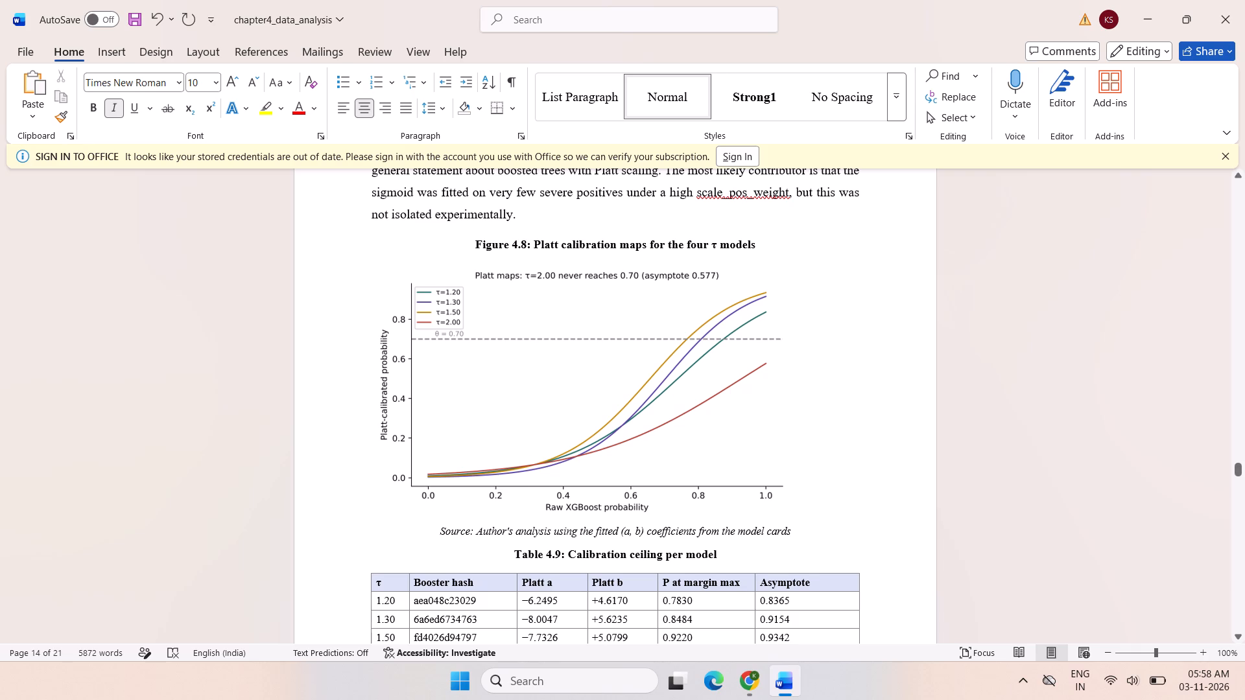
left_click(473, 243)
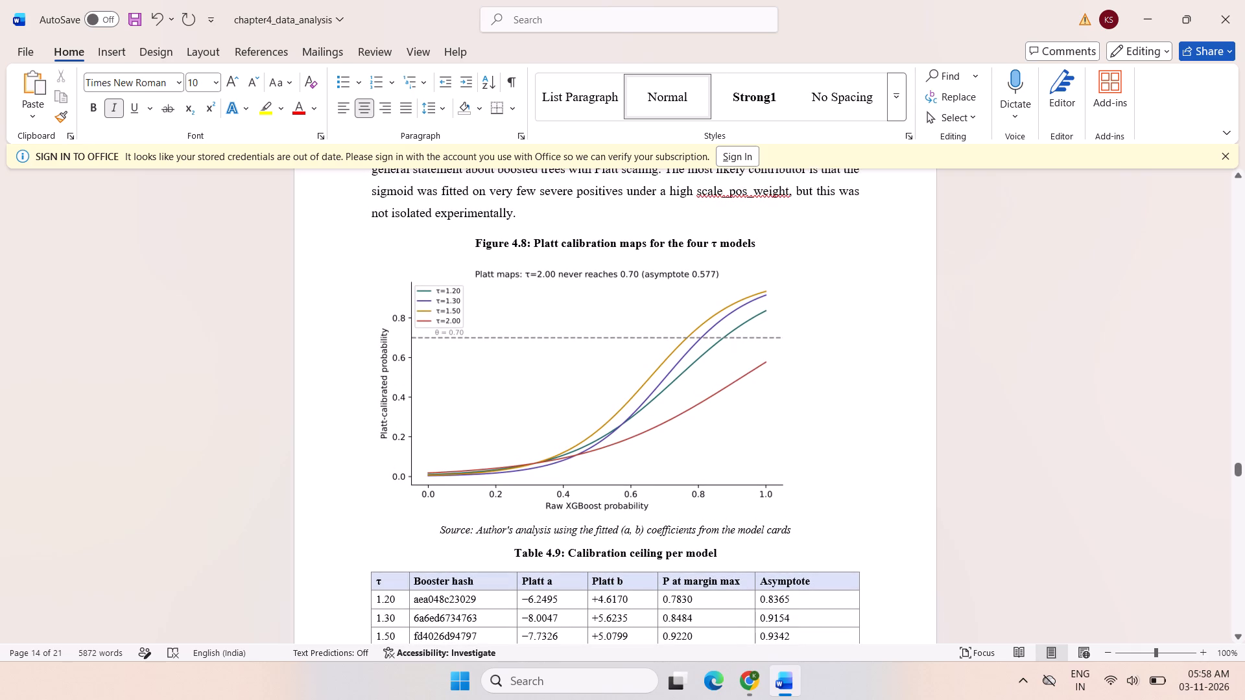
key("BackSpace")
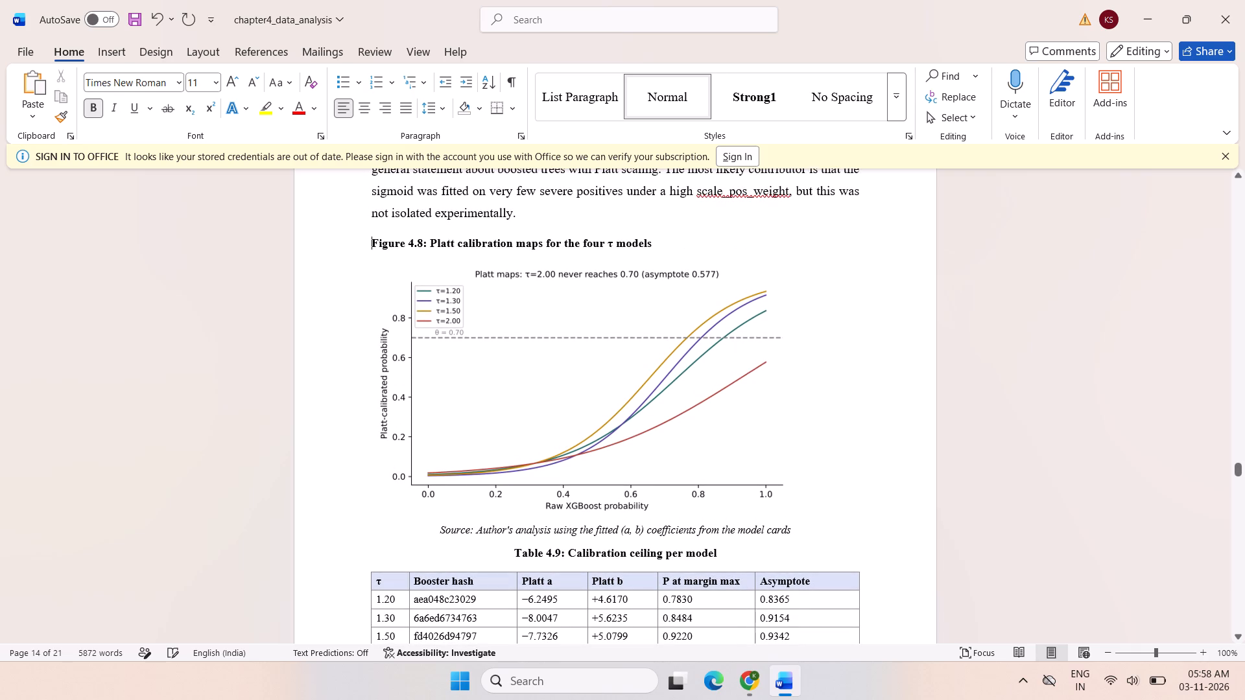
key("space")
key("space")
key("space")
key("space")
key("space")
key("space")
key("space")
key("space")
key("space")
key("space")
key("space")
key("space")
key("space")
key("space")
key("space")
key("space")
key("space")
key("space")
key("space")
key("space")
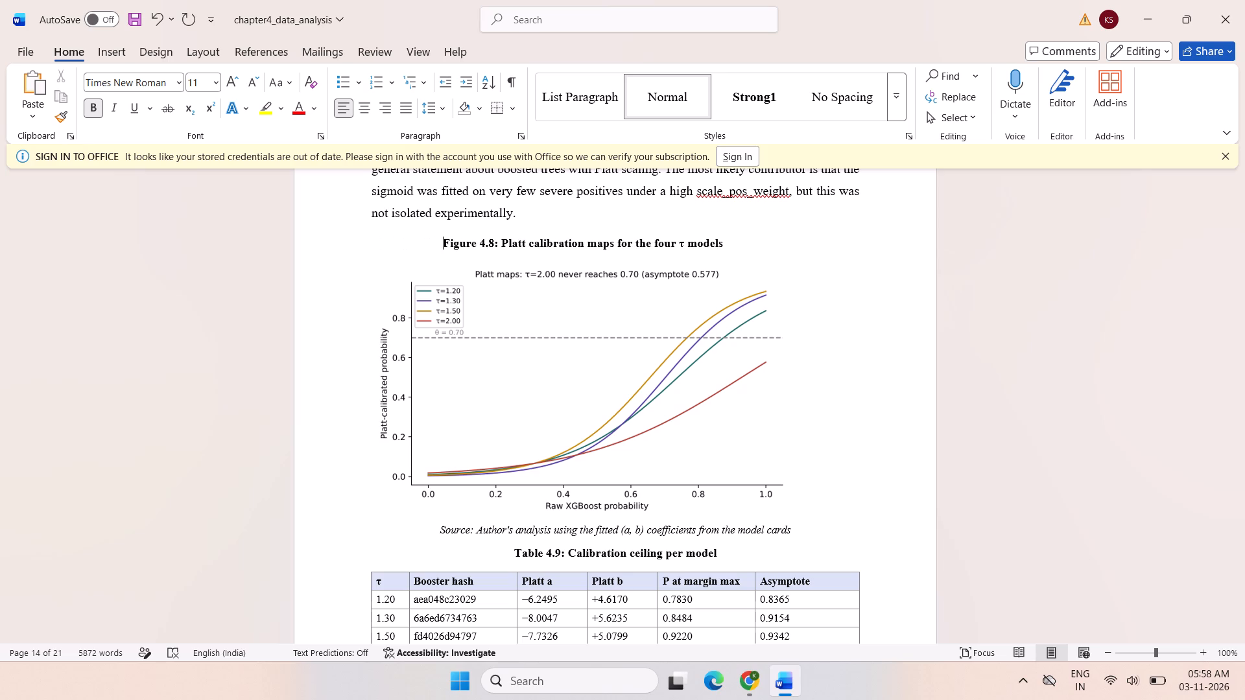
key("space")
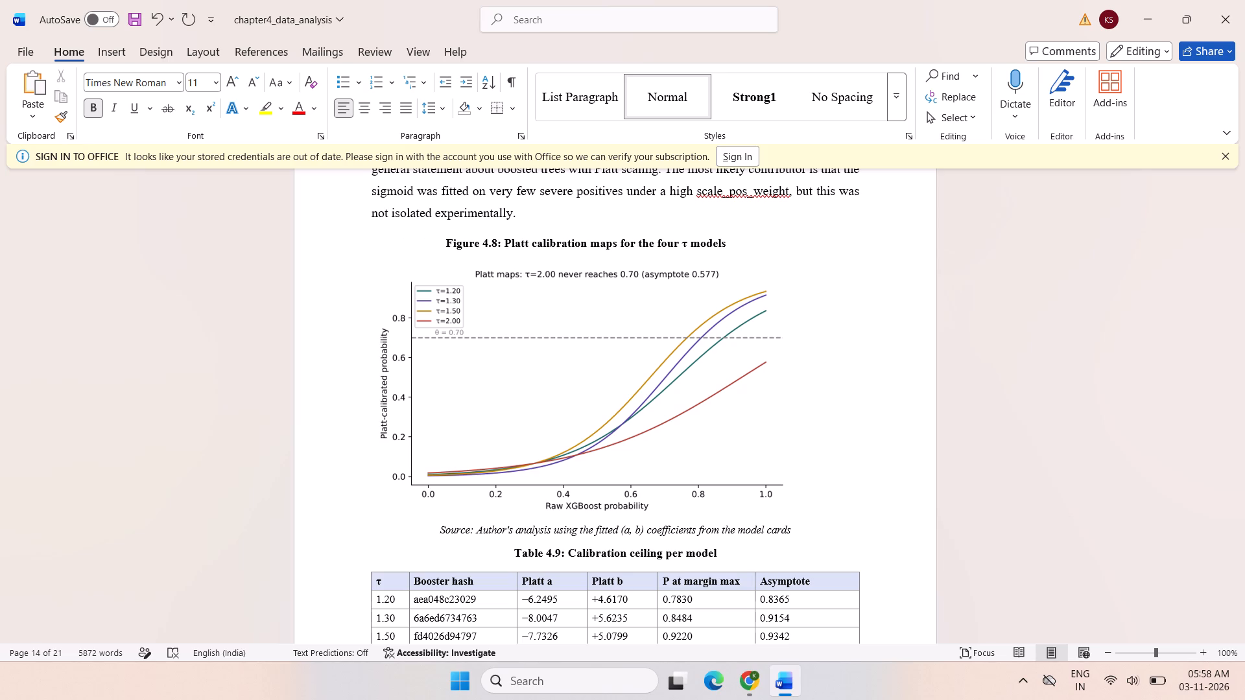
Replace the centring of the Table 4.9 caption, Calibration ceiling per model, with 22 leading spaces.
scroll(473, 243, "down", 3)
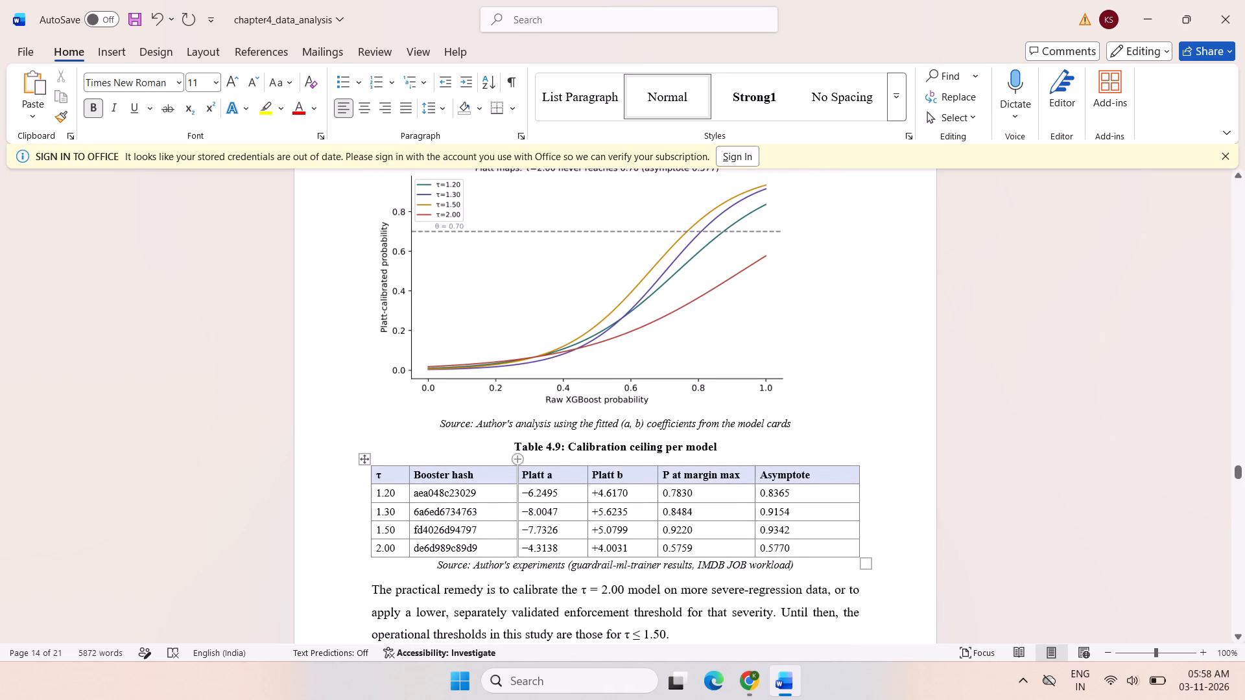
left_click(514, 437)
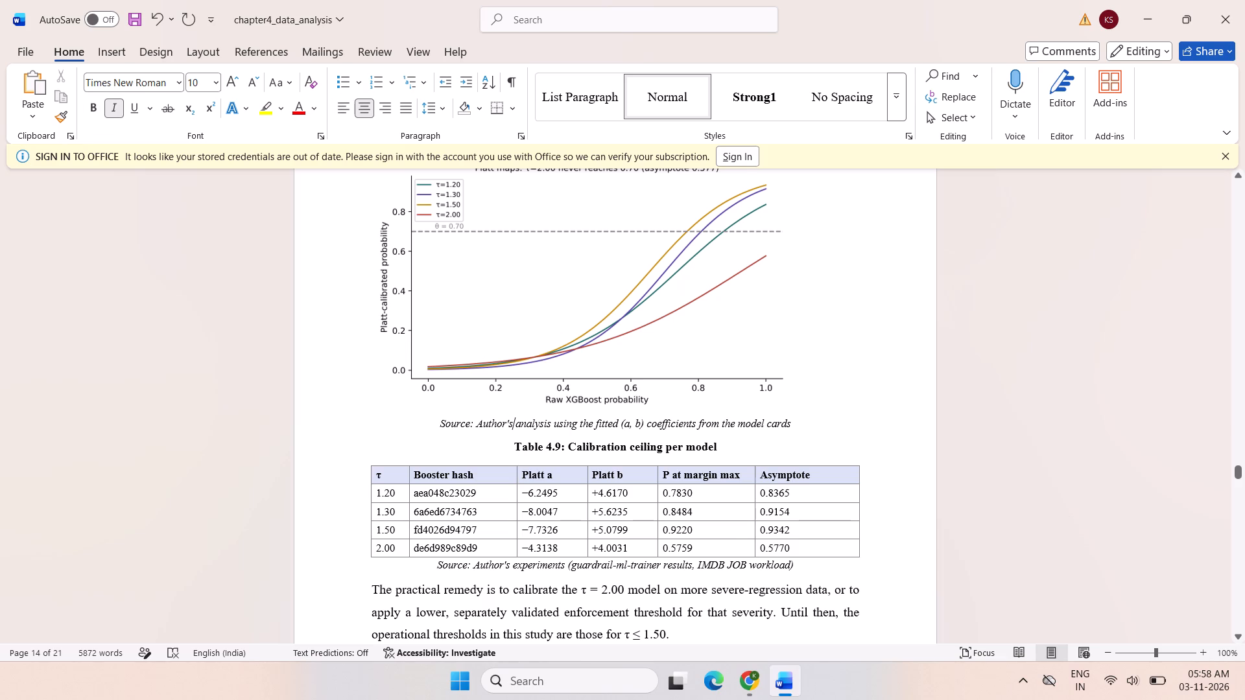
left_click(516, 446)
key("BackSpace")
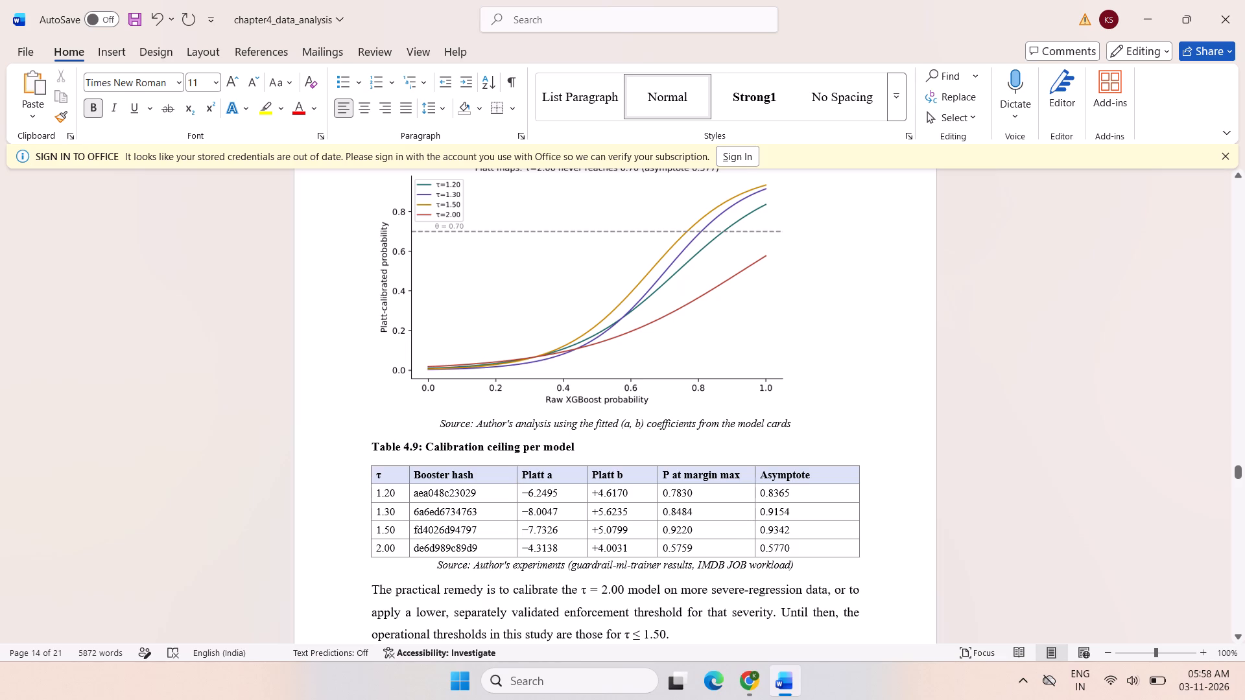
key("space")
key("space")
key("space")
key("space")
key("space")
key("space")
key("space")
key("space")
key("space")
key("space")
key("space")
key("space")
key("space")
key("space")
key("space")
key("space")
key("space")
key("space")
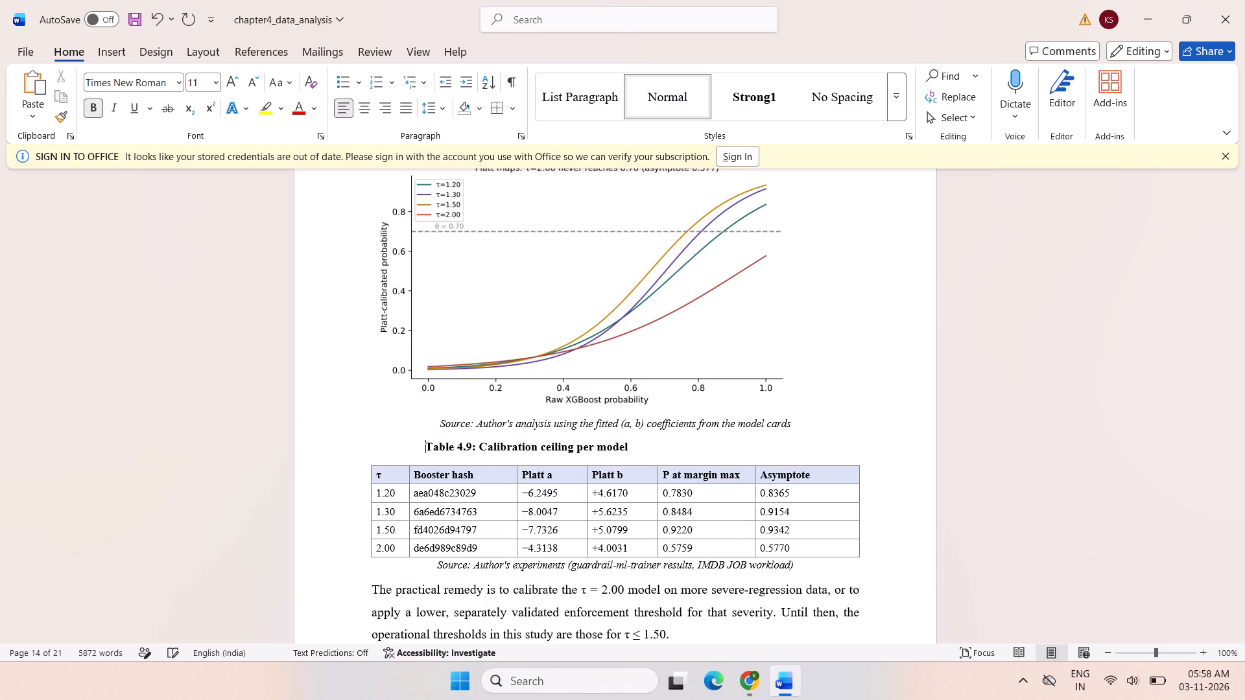
key("space")
key("space")
key("space")
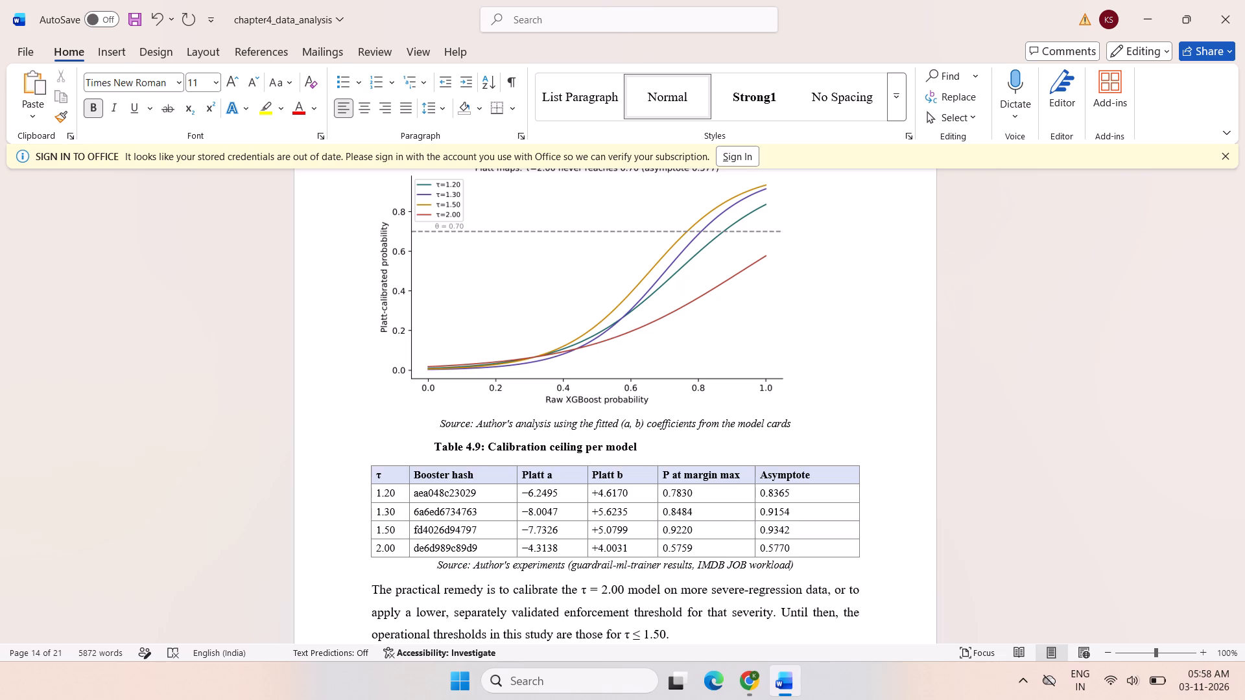
key("space")
Centre the Platt a, Platt b, P at margin max and Asymptote columns of Table 4.9, including their headers.
scroll(516, 446, "down", 1)
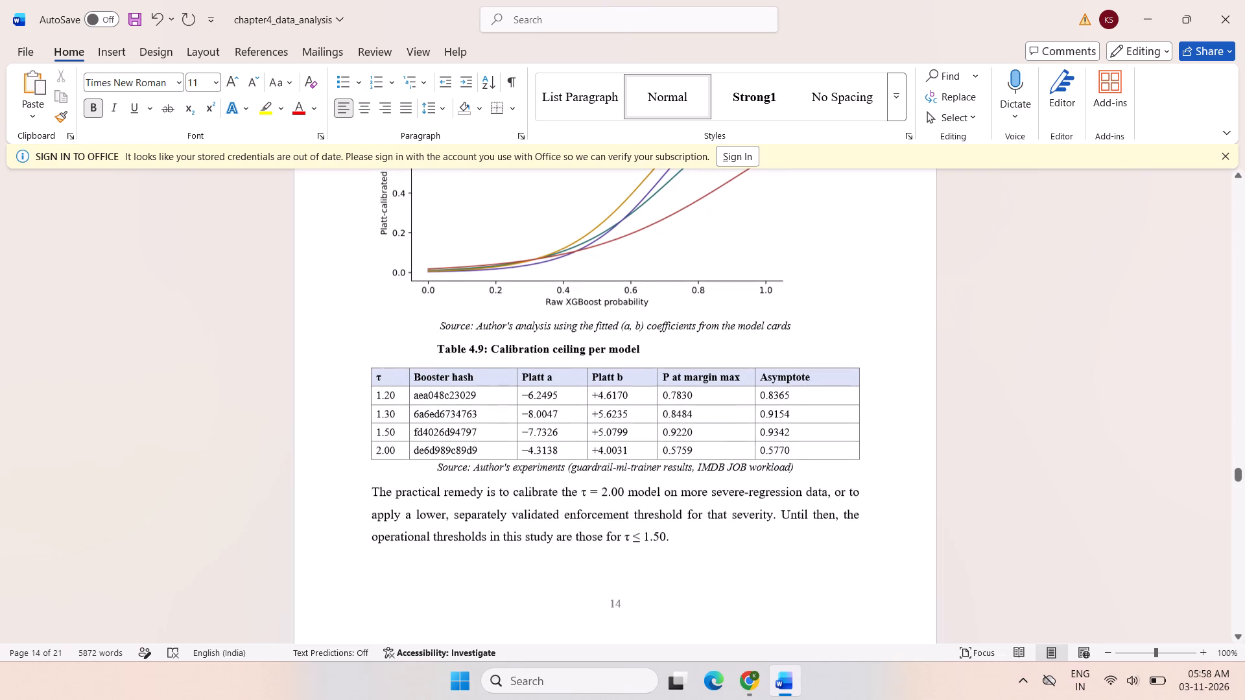
left_click(741, 278)
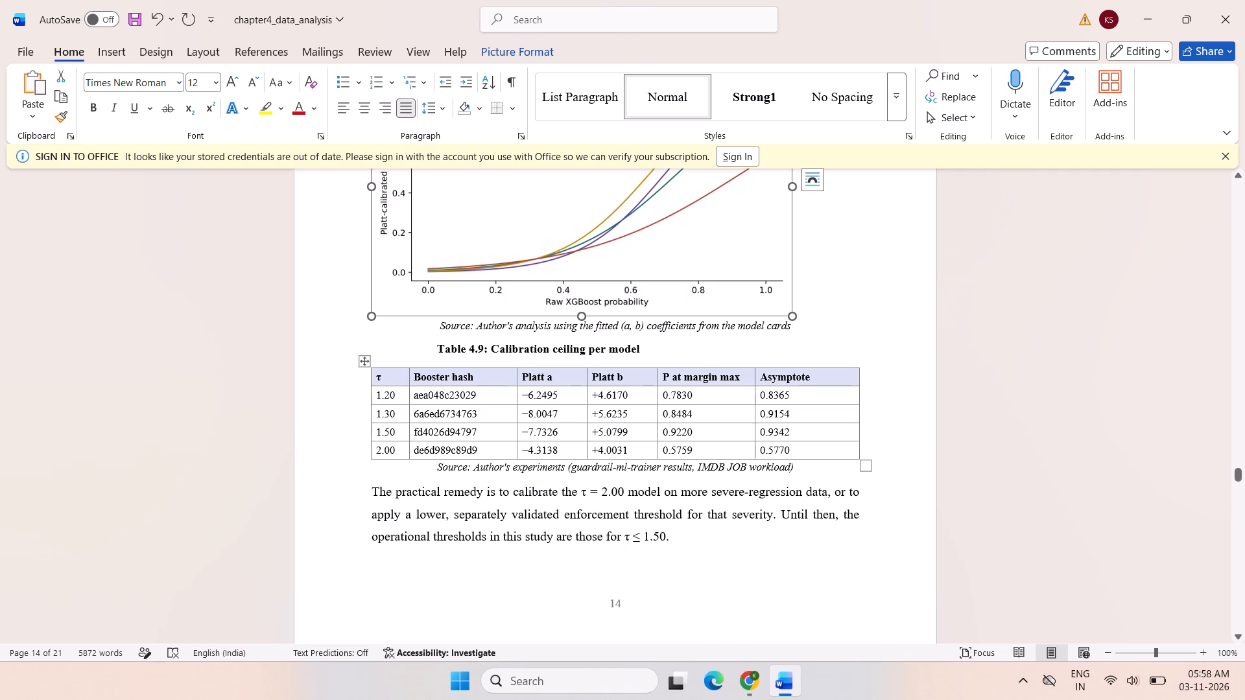
left_click_drag(804, 452, 556, 402)
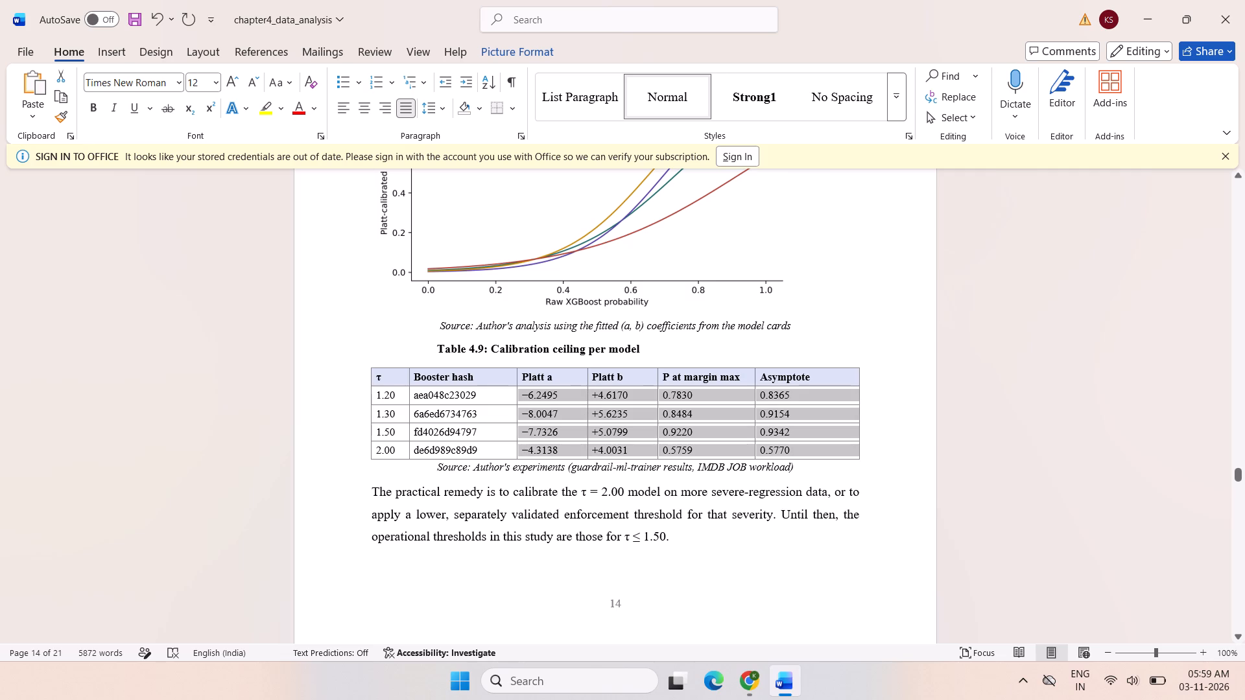
left_click_drag(556, 402, 535, 376)
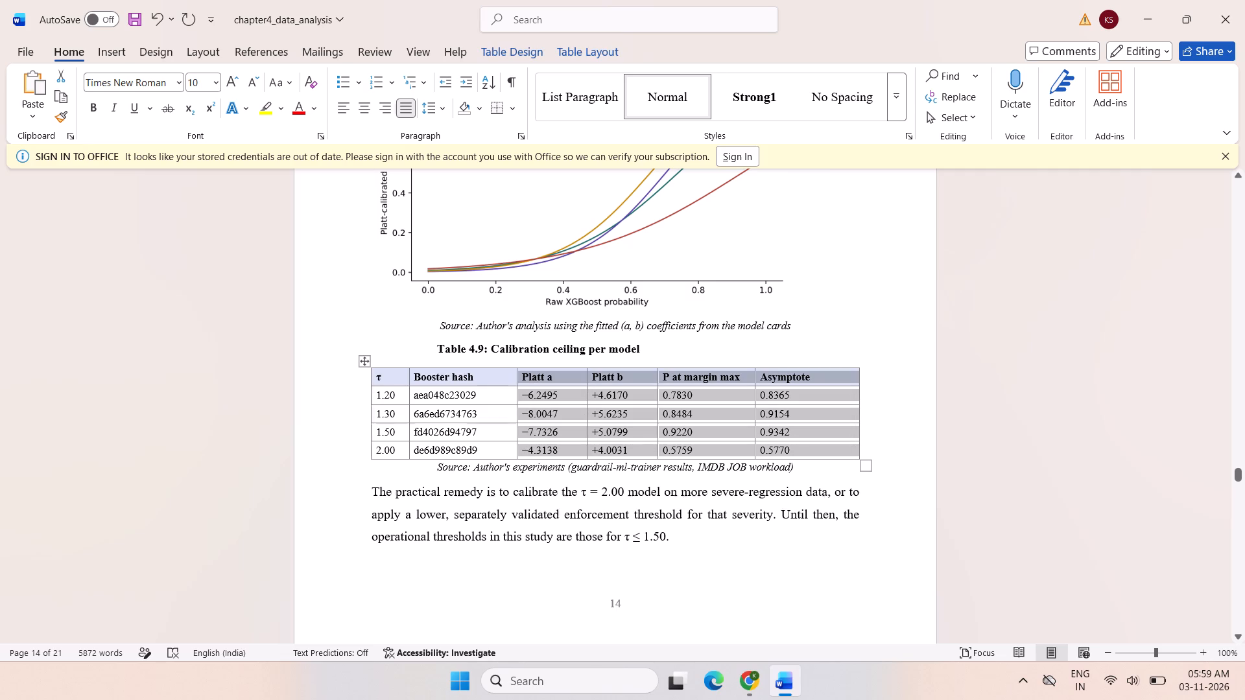
left_click(370, 109)
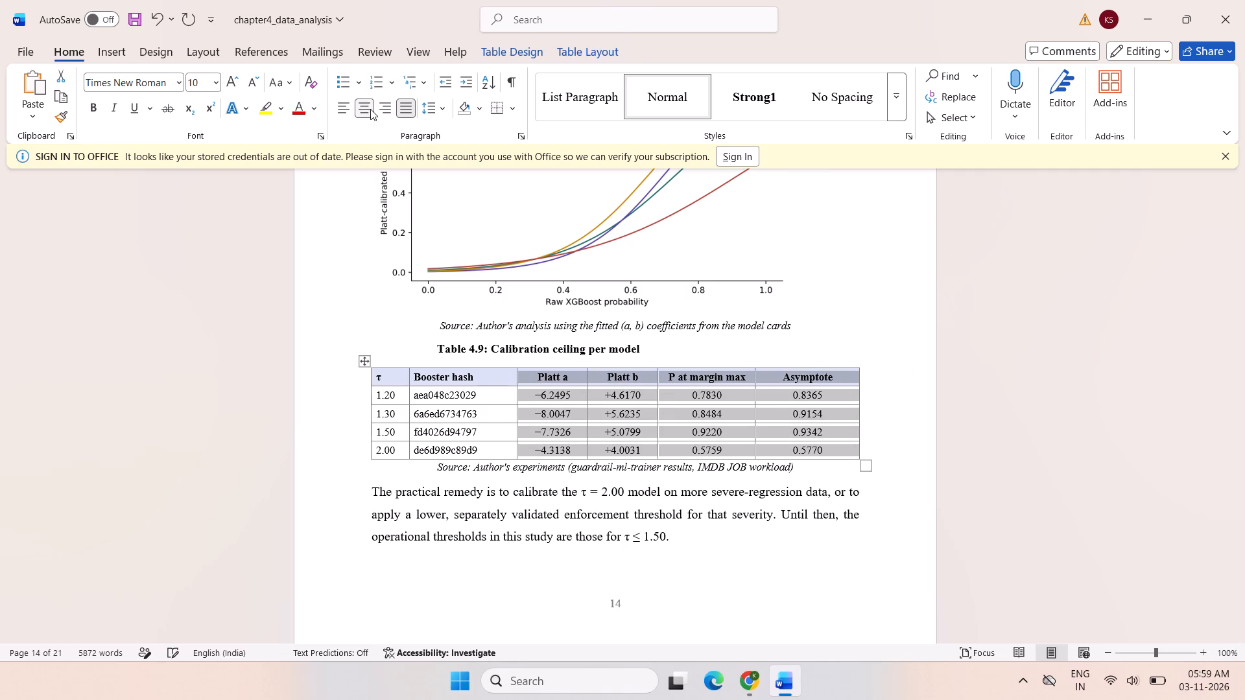
Centre the τ and Booster hash header cells of Table 4.9 and the τ values from 1.20 to 2.00.
left_click(482, 380)
left_click_drag(482, 380, 355, 376)
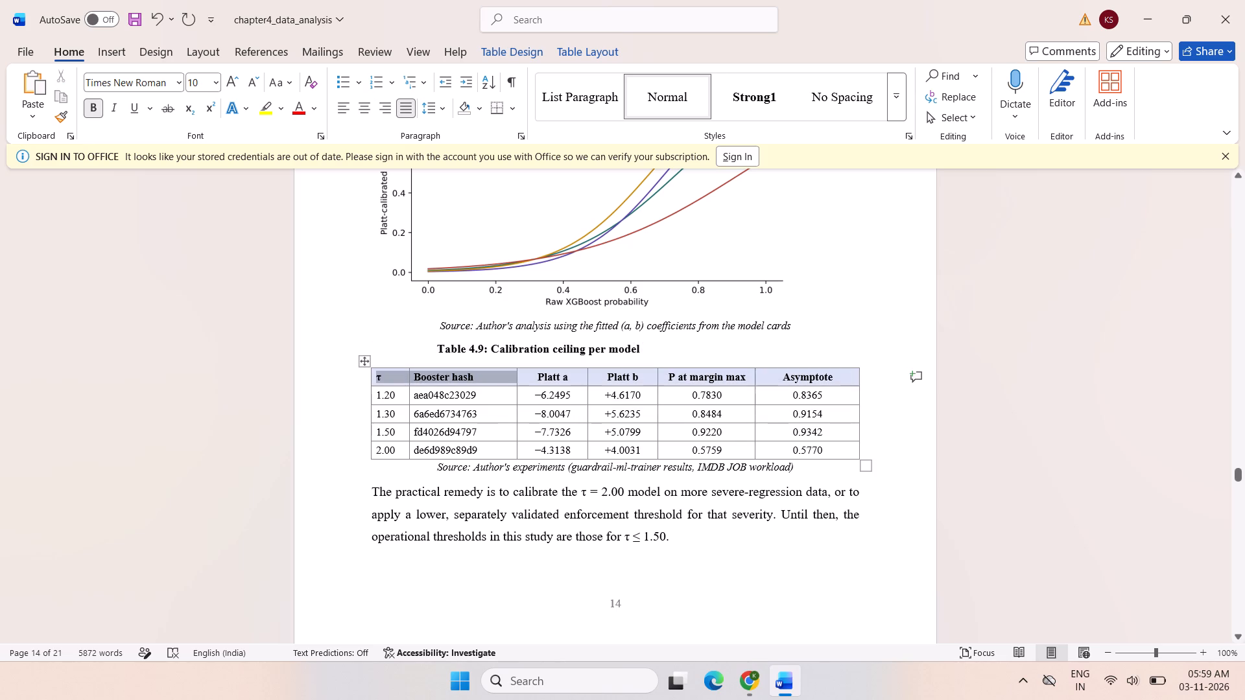
left_click(372, 106)
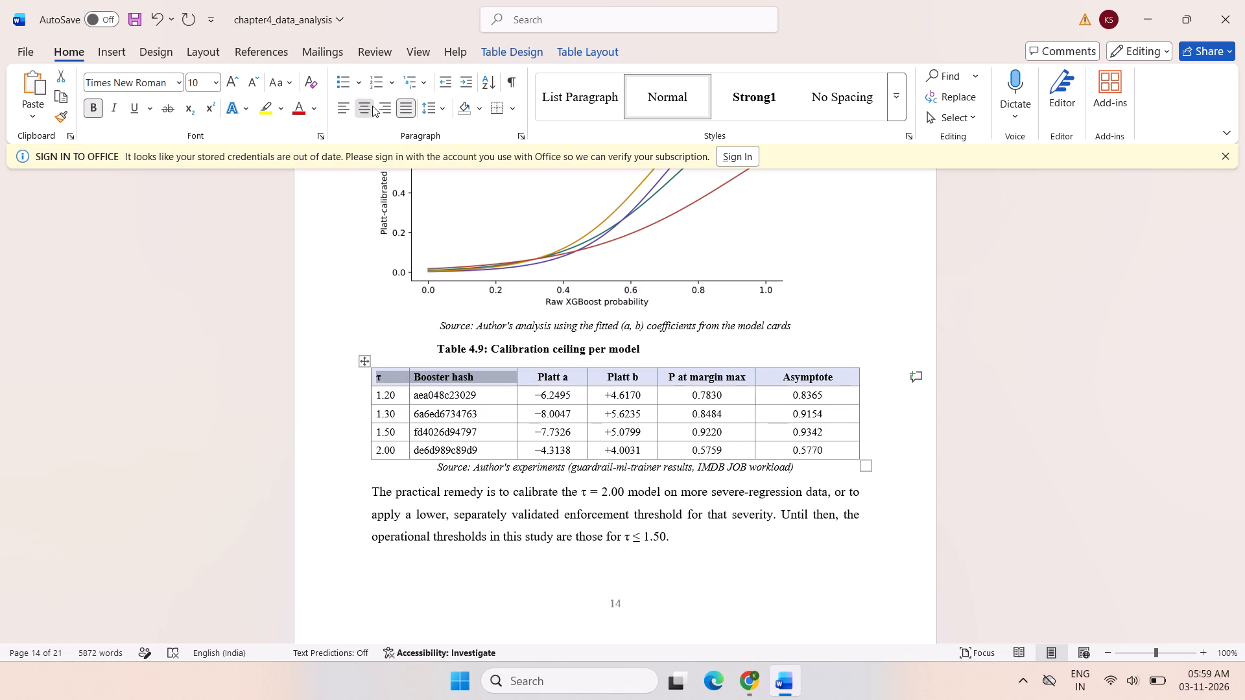
left_click(313, 288)
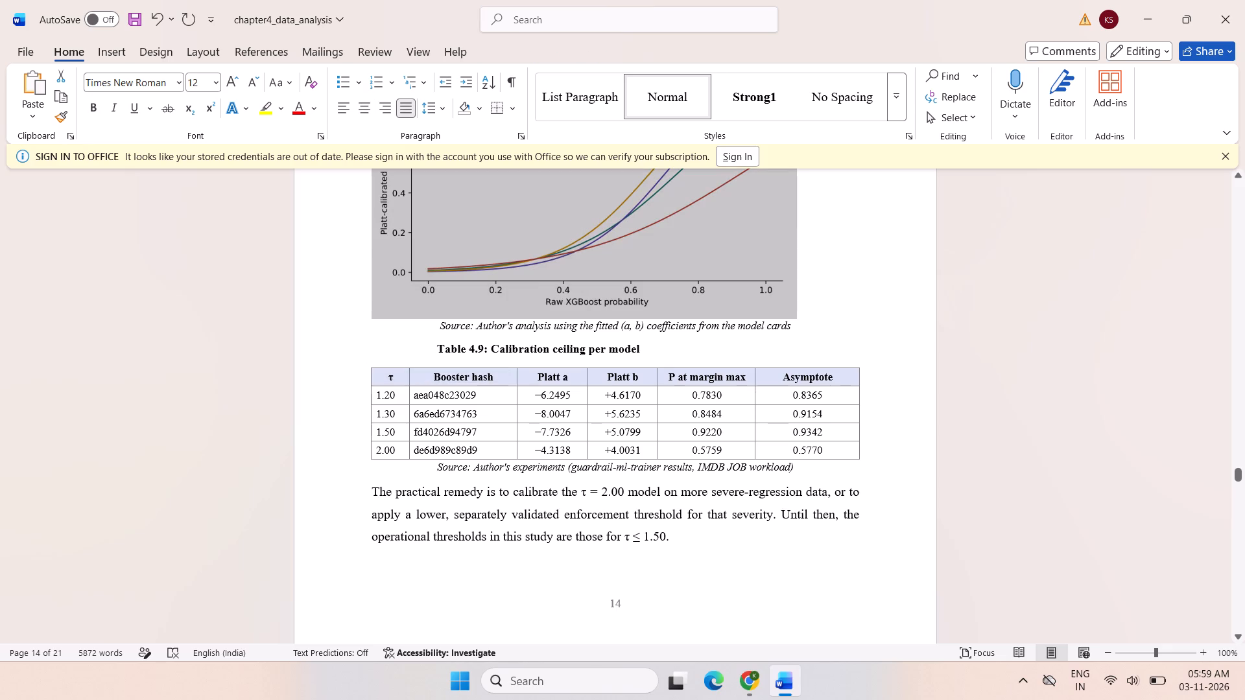
left_click_drag(402, 450, 377, 400)
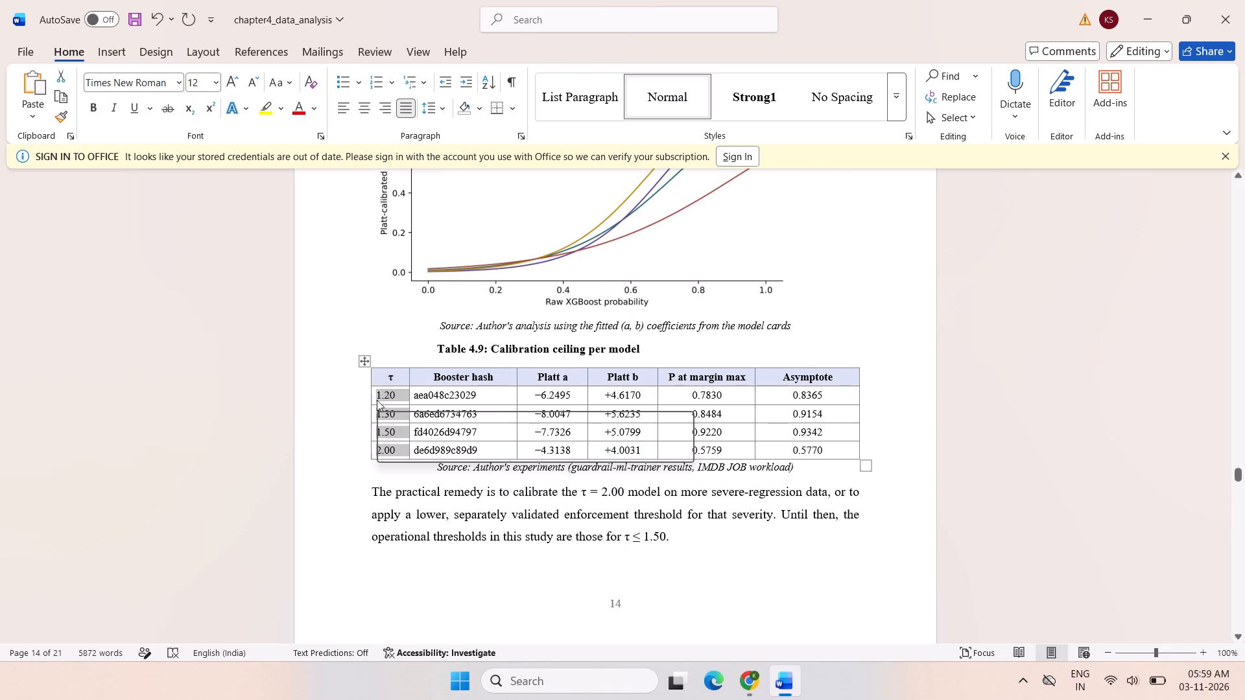
key("ctrl+e")
left_click(377, 400)
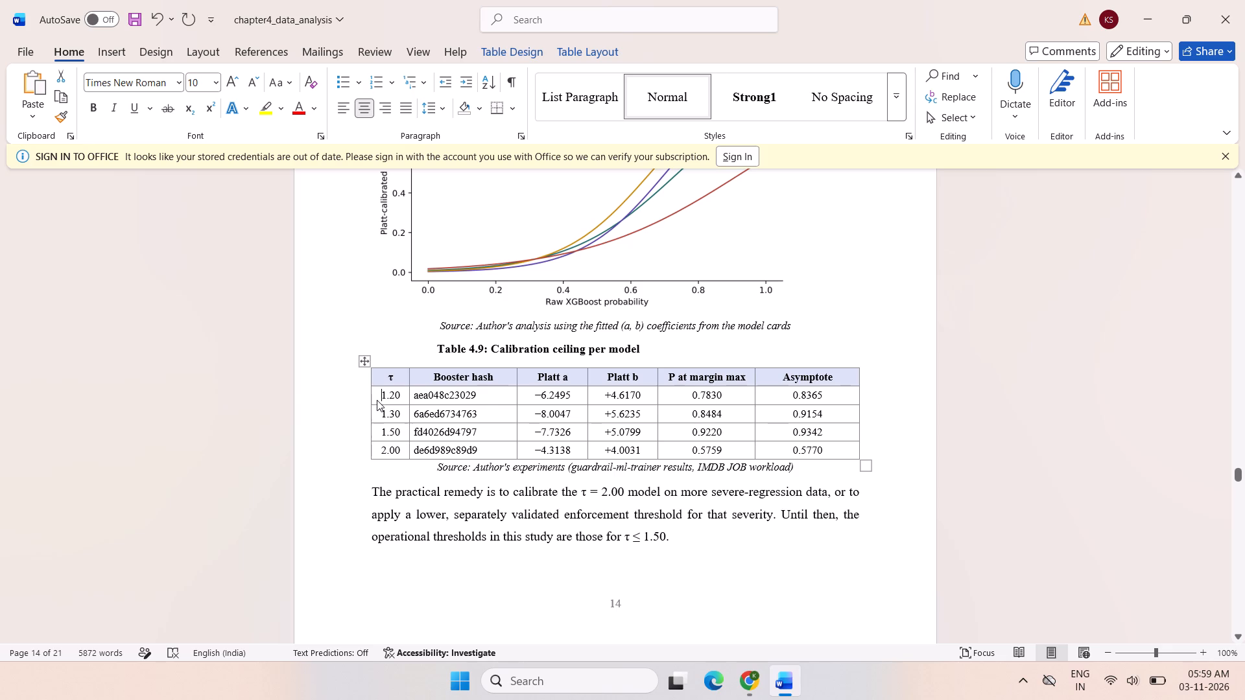
Centre the caption above Table 4.10, Status of hypotheses H1–H6, in section 4.8.
scroll(525, 487, "down", 2)
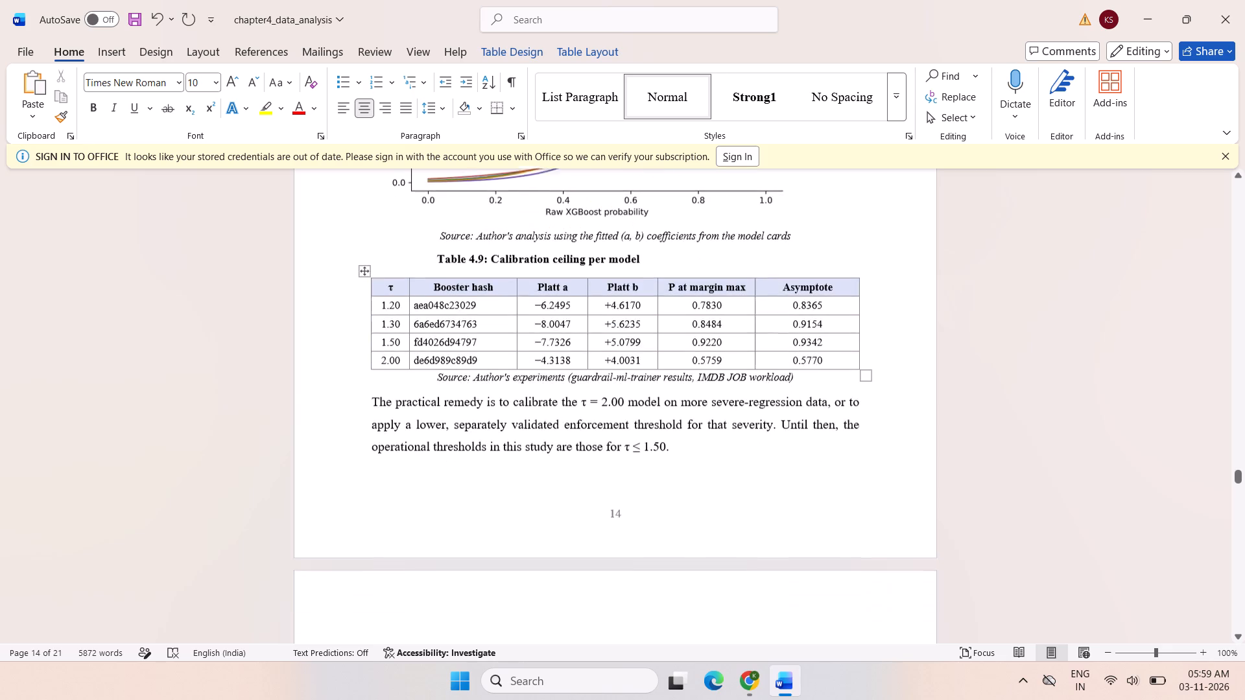
scroll(525, 487, "down", 2)
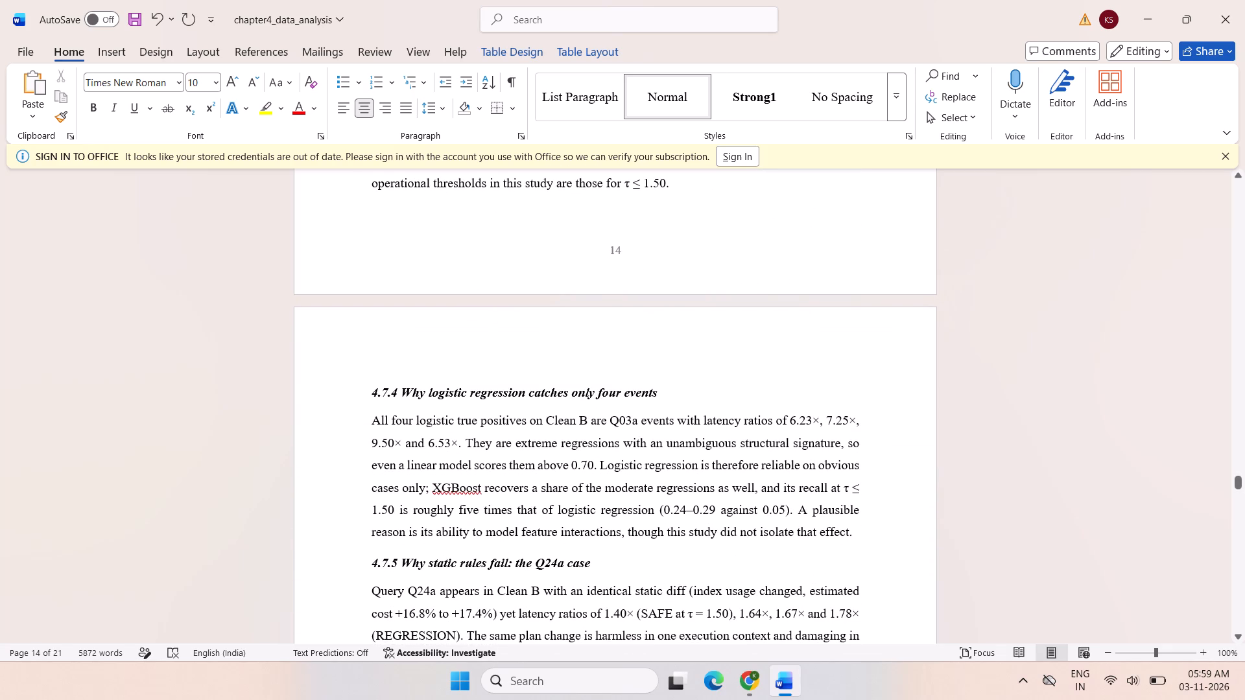
scroll(526, 573, "down", 1)
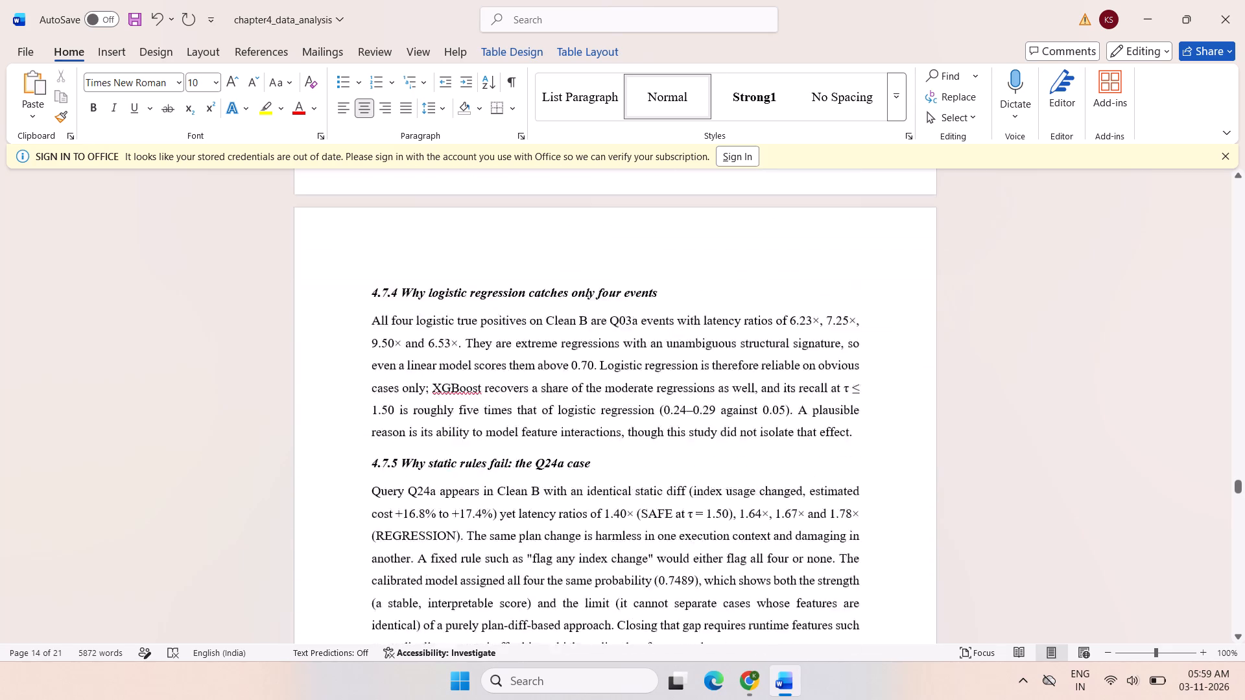
scroll(526, 573, "down", 1)
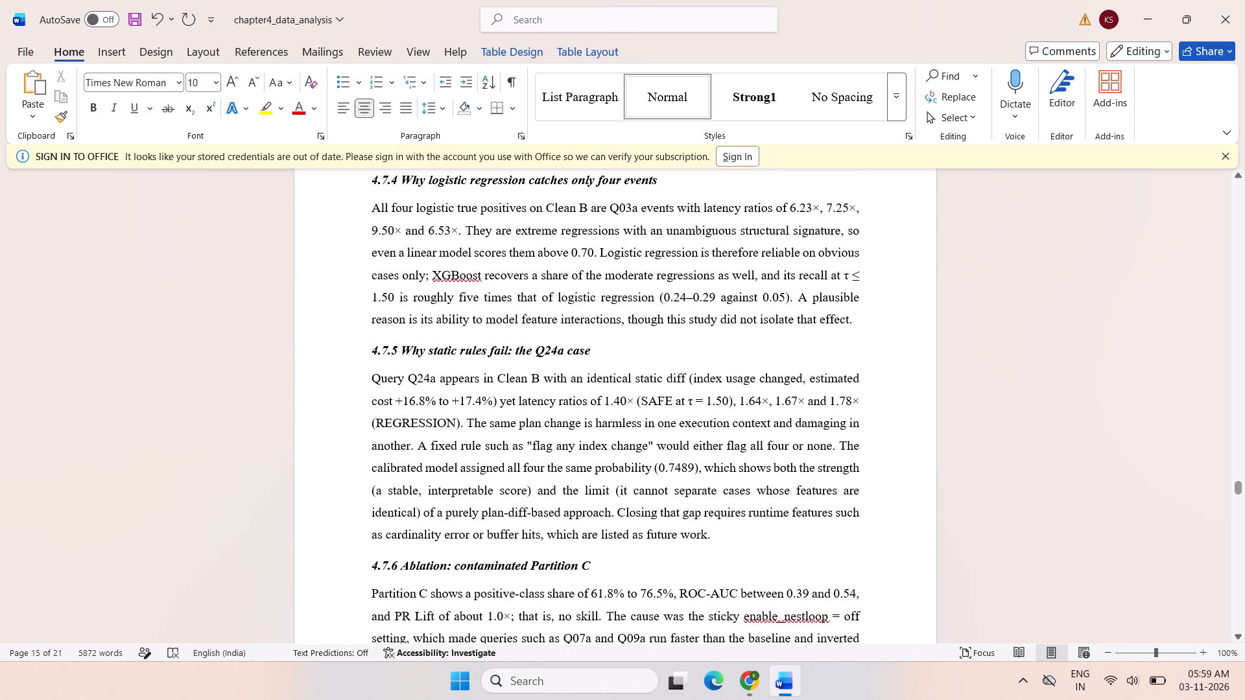
scroll(540, 572, "down", 2)
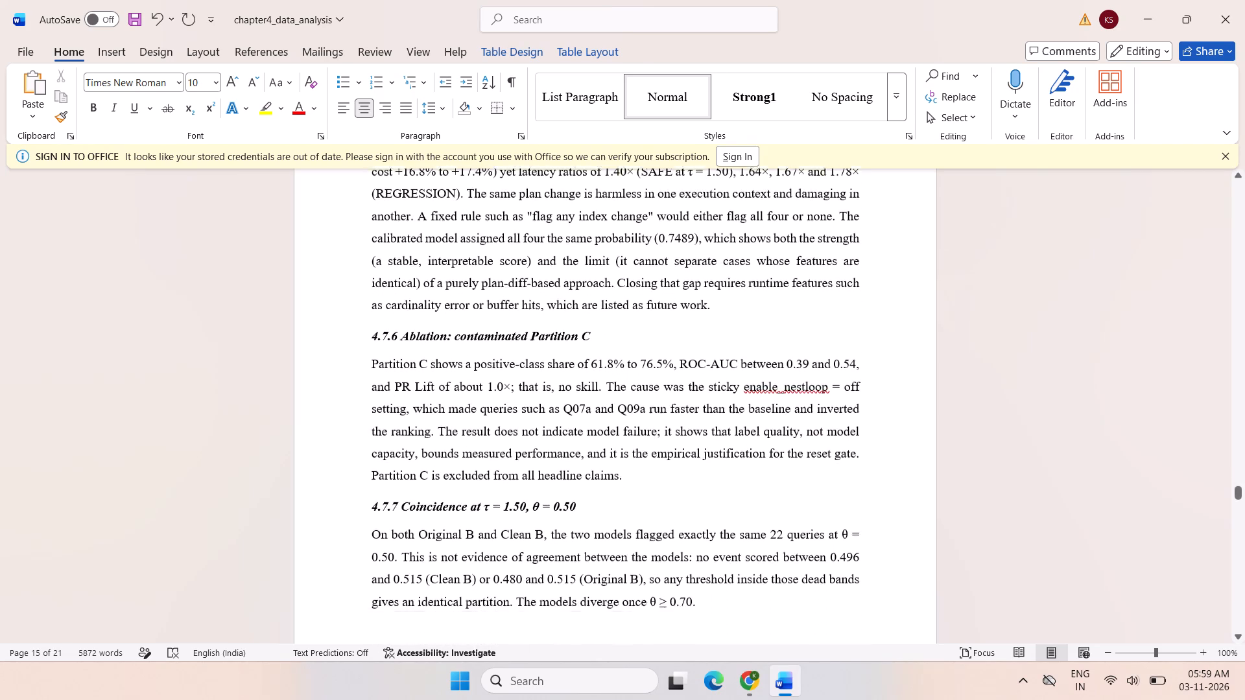
scroll(536, 561, "down", 5)
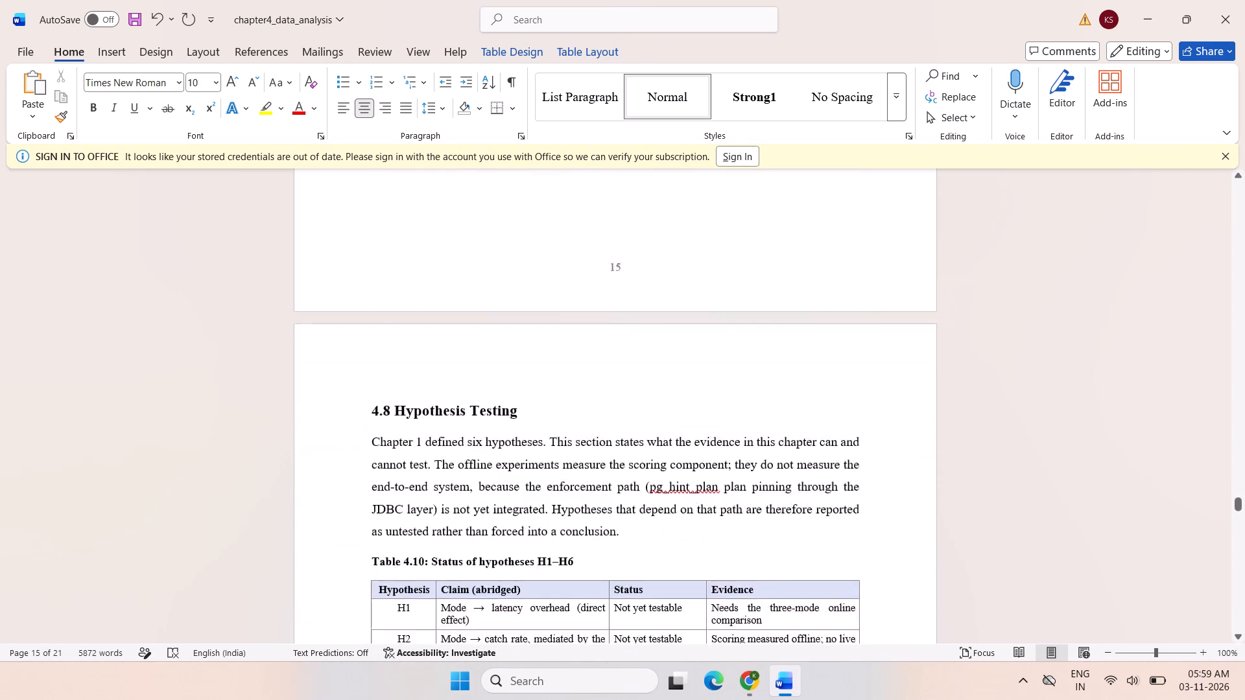
scroll(536, 561, "down", 1)
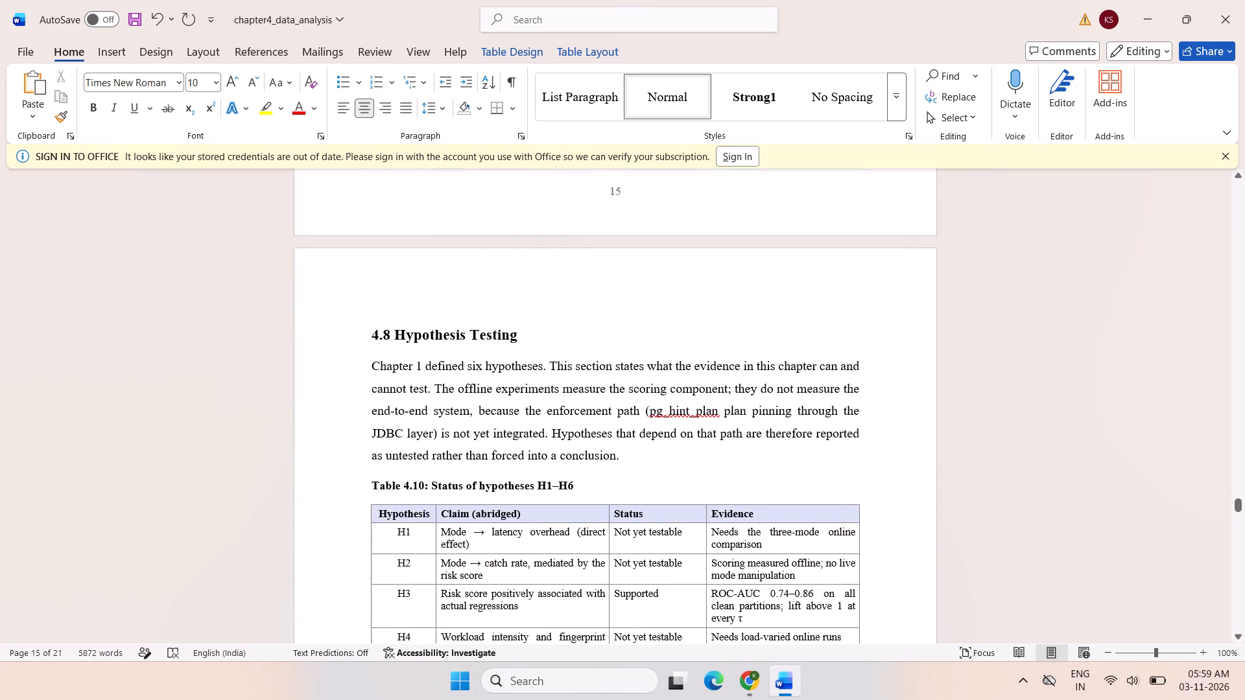
scroll(383, 502, "down", 2)
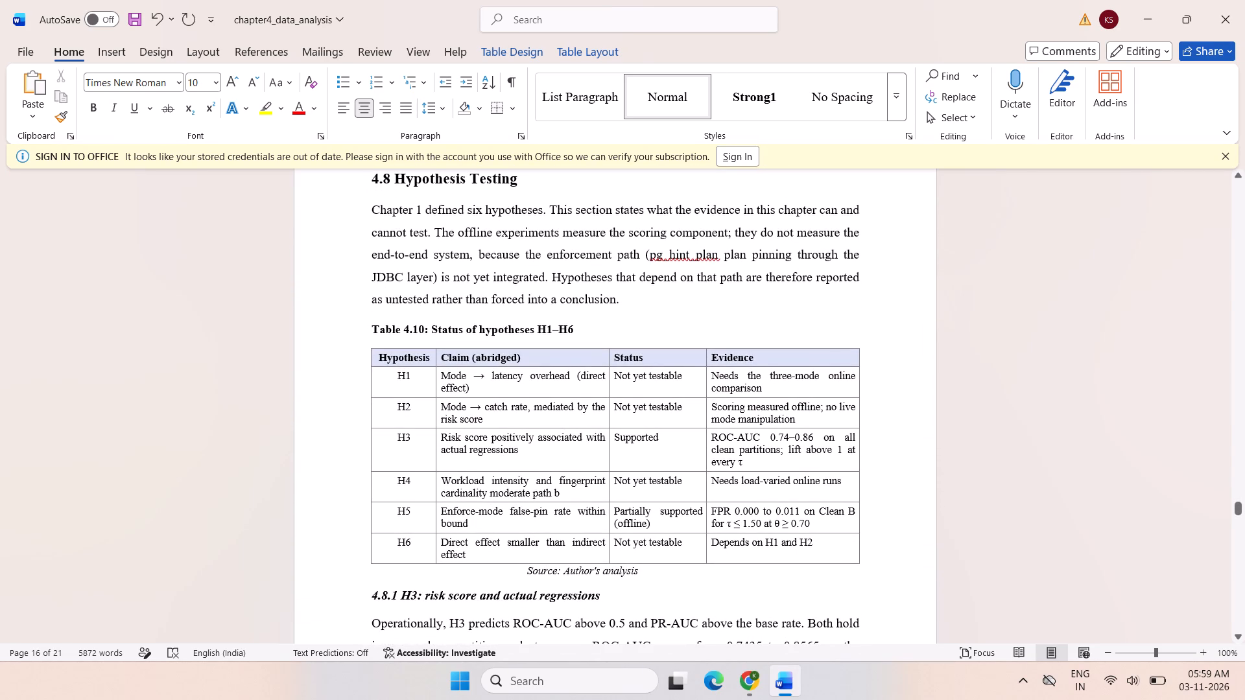
left_click(368, 324)
left_click(366, 113)
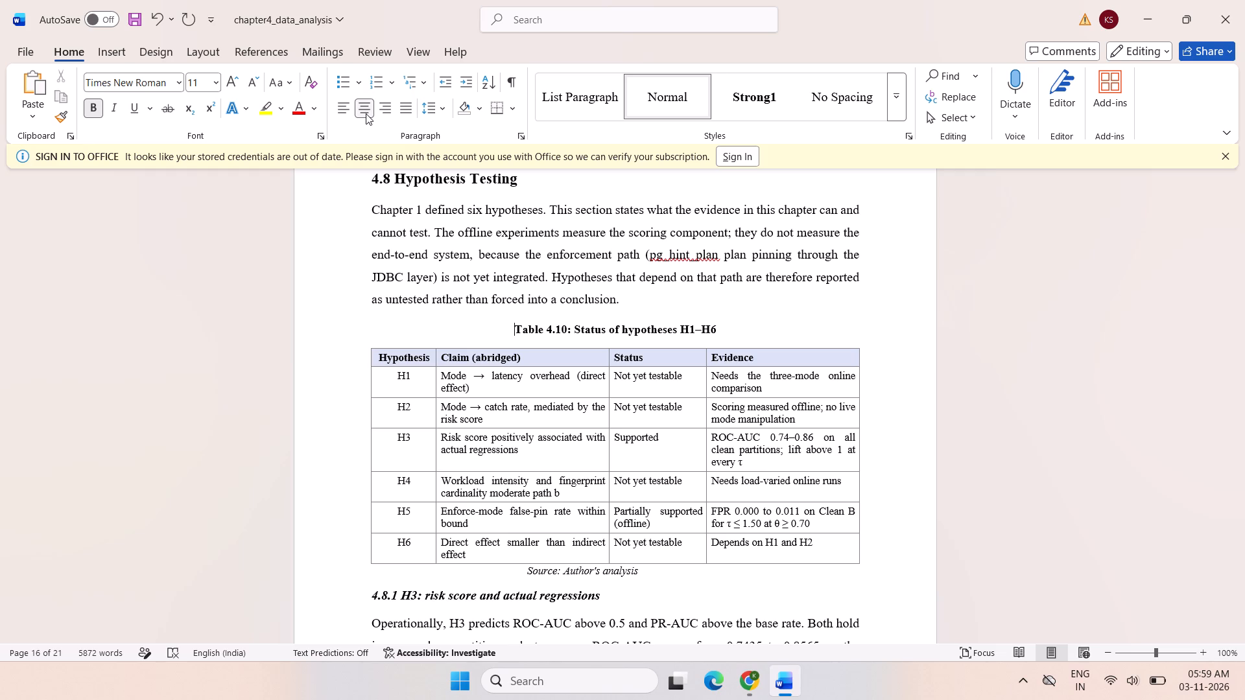
Centre the header row of Table 4.10, from Hypothesis to Evidence.
scroll(415, 501, "down", 3)
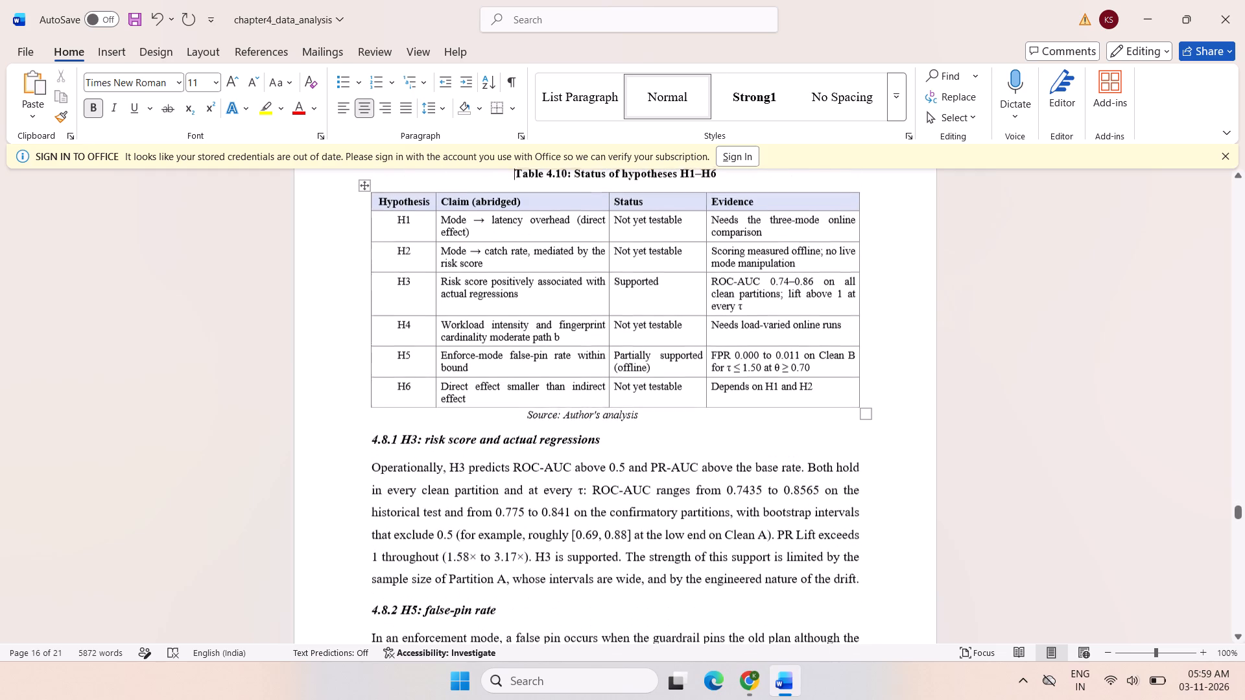
scroll(480, 454, "up", 1)
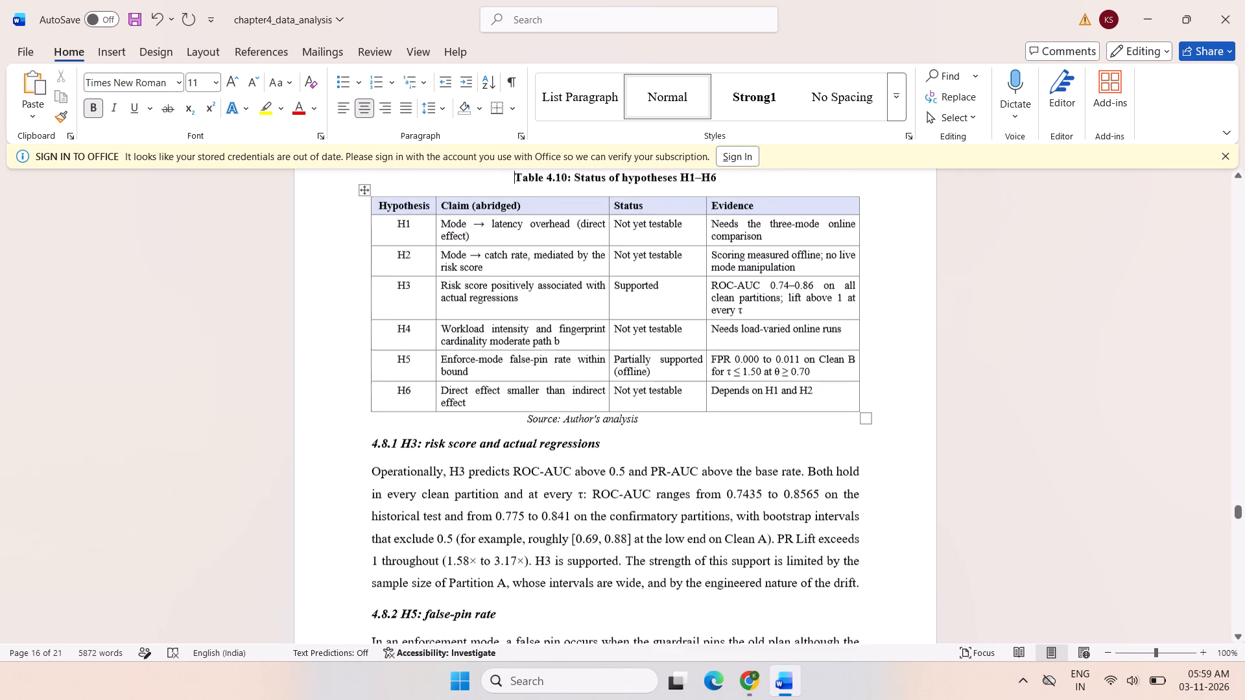
scroll(480, 454, "up", 1)
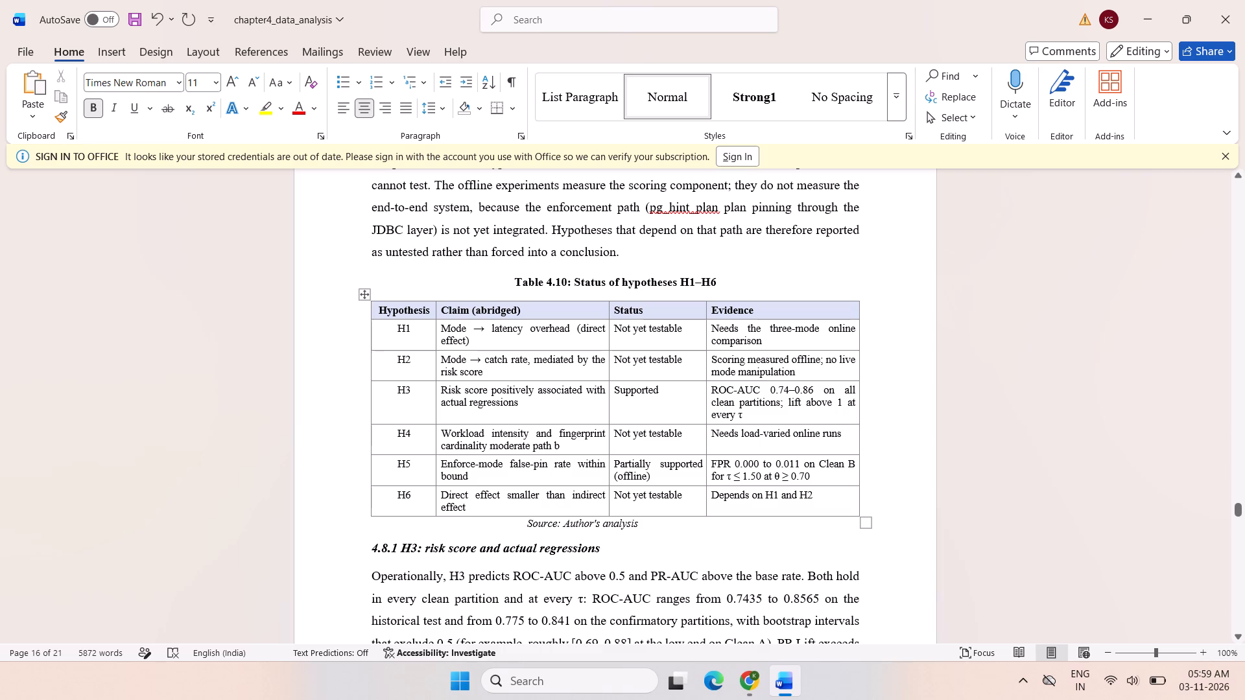
left_click_drag(788, 309, 755, 315)
left_click_drag(755, 315, 407, 321)
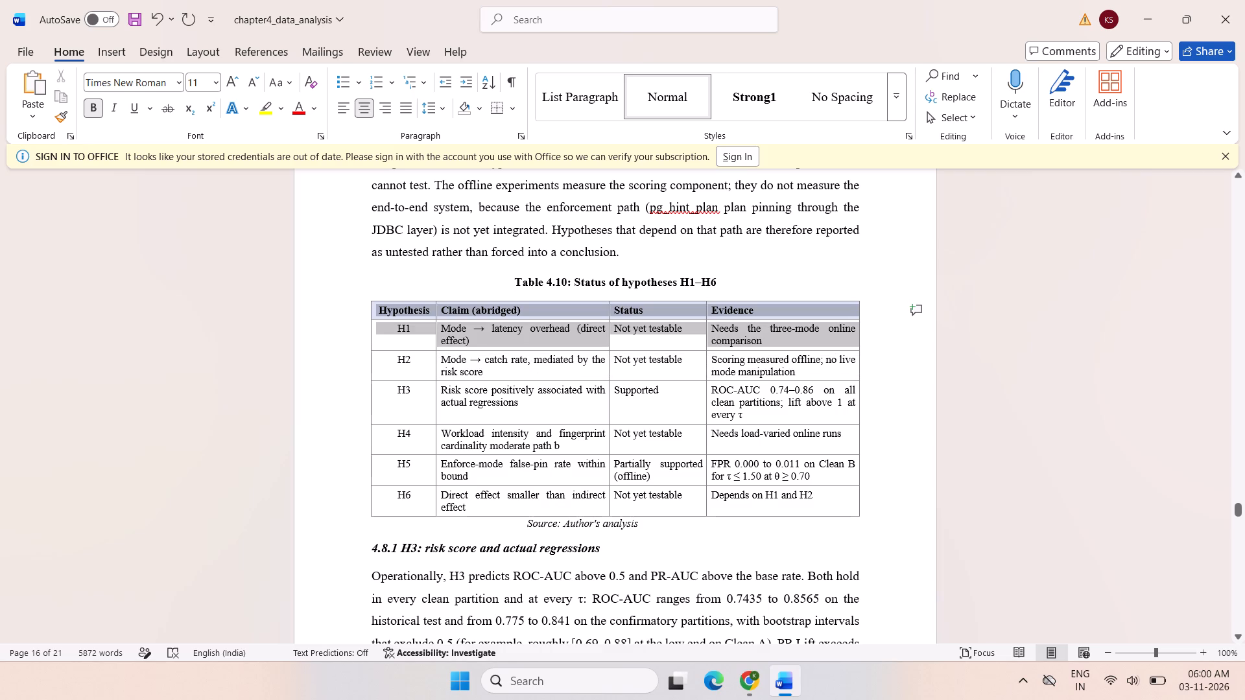
left_click_drag(407, 321, 407, 316)
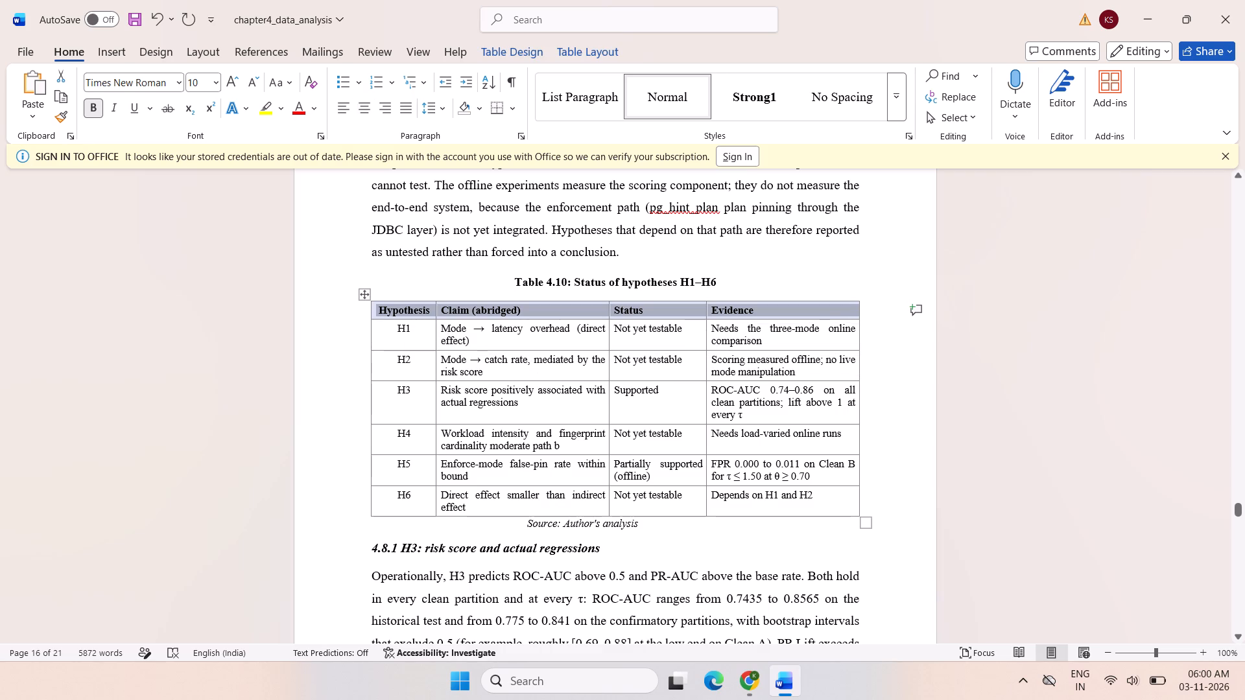
left_click(366, 104)
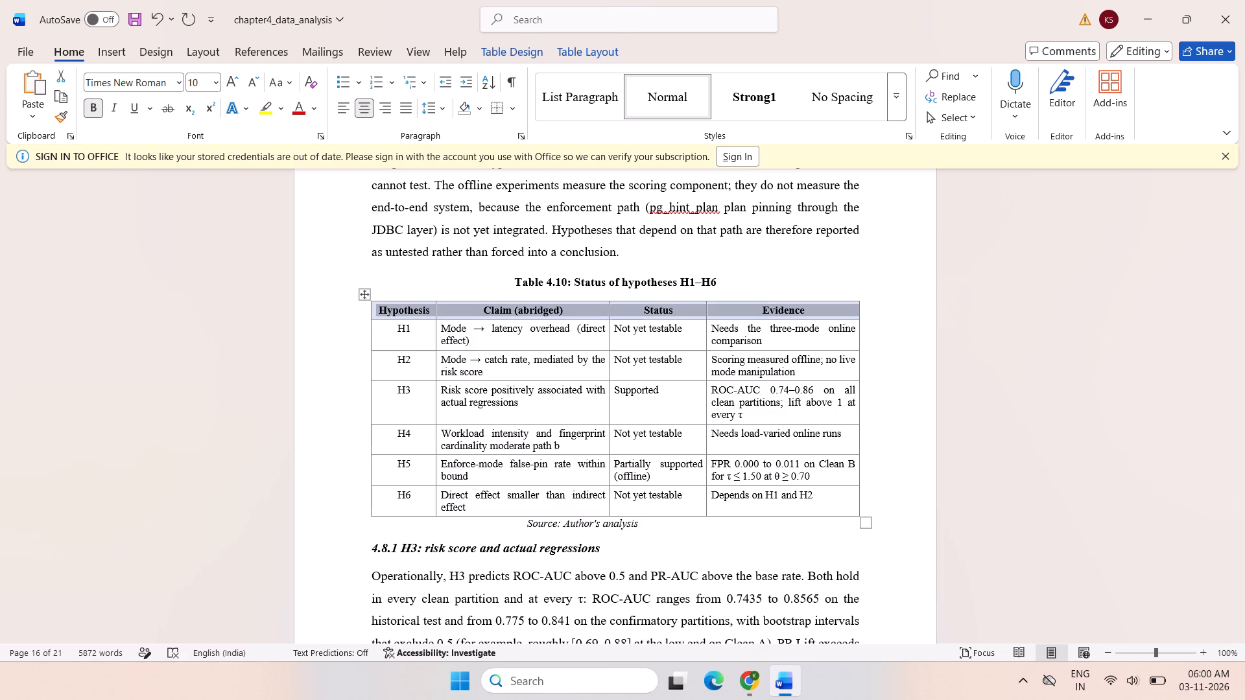
Set the font size of all text in Table 4.10, Status of hypotheses H1–H6, to 12.
left_click(361, 292)
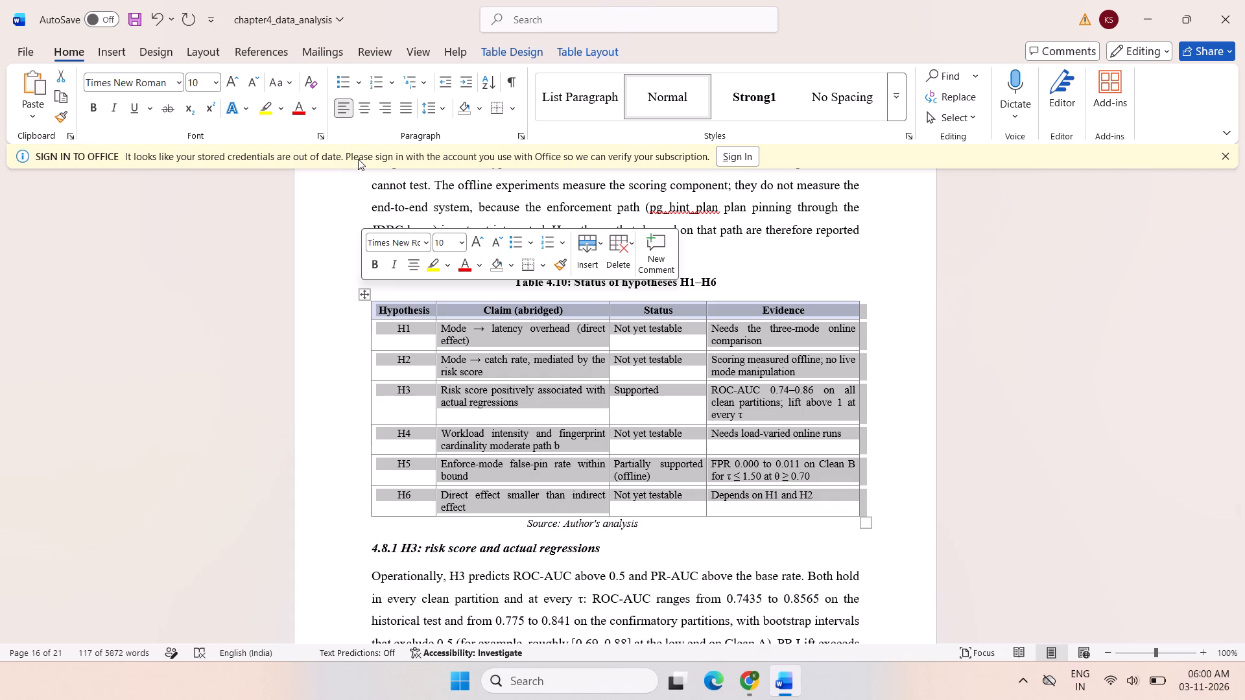
left_click(219, 86)
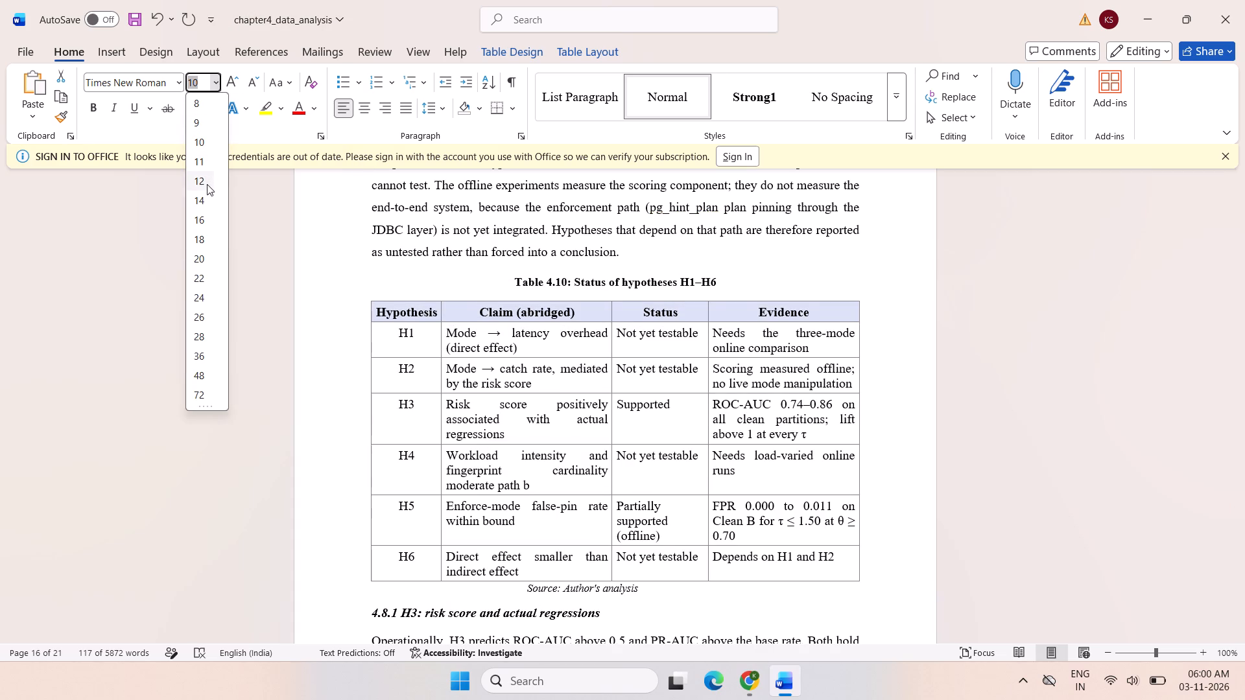
left_click(207, 184)
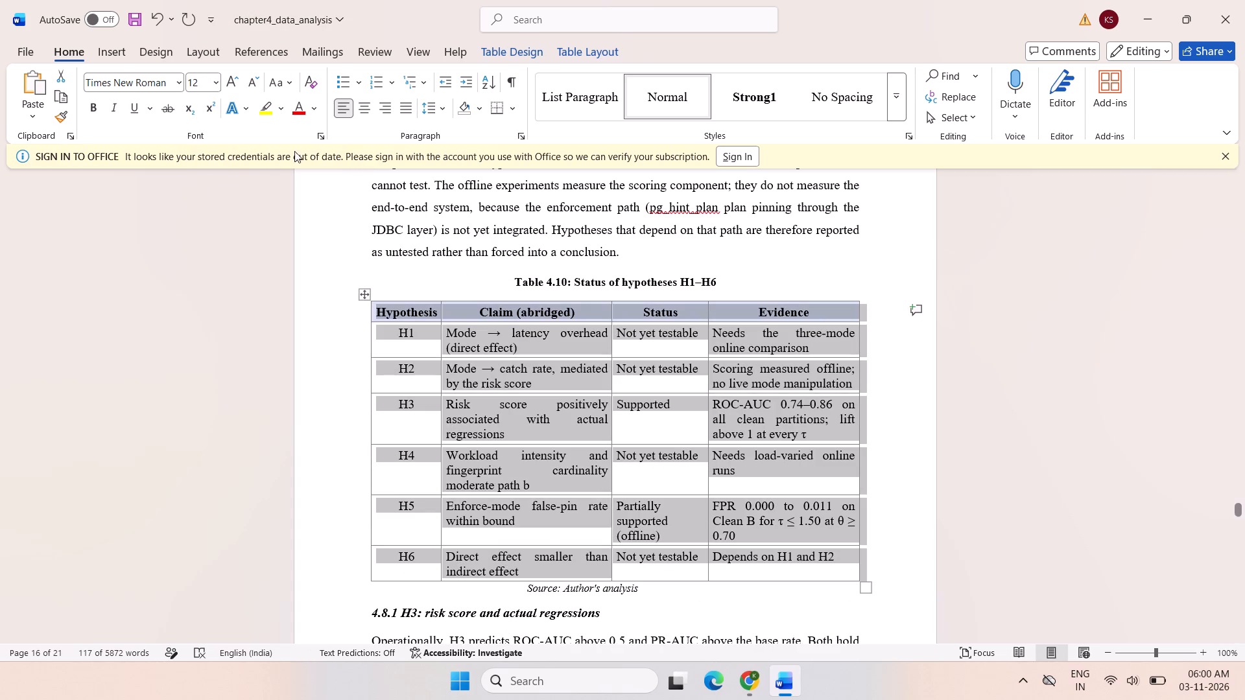
left_click(436, 278)
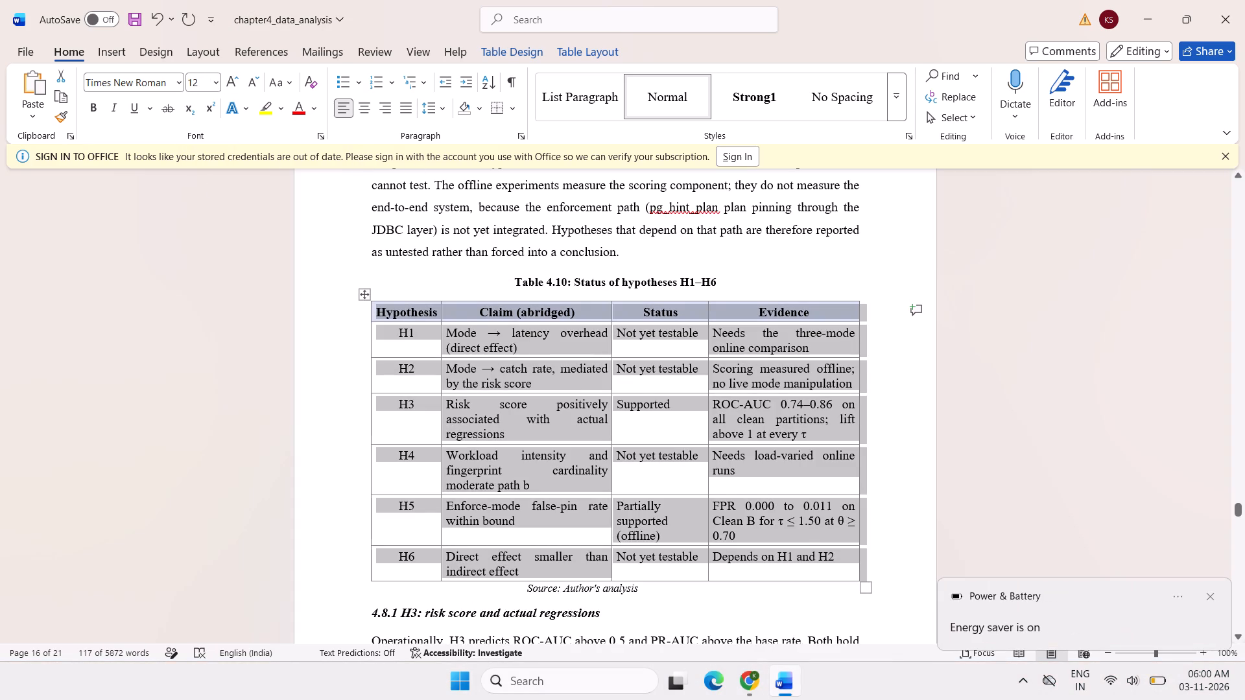
Look back through the preceding pages, from section 4.8 to the start of section 4.7, Interpretation of Results.
scroll(436, 278, "up", 4)
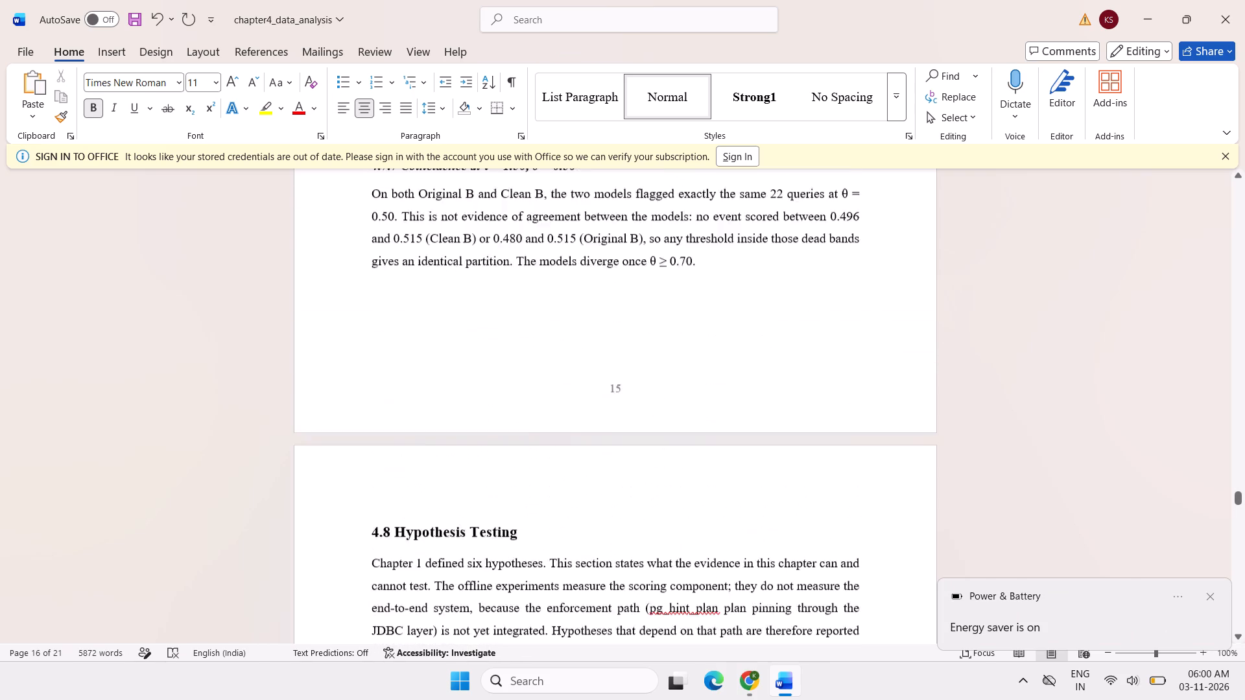
scroll(436, 278, "up", 3)
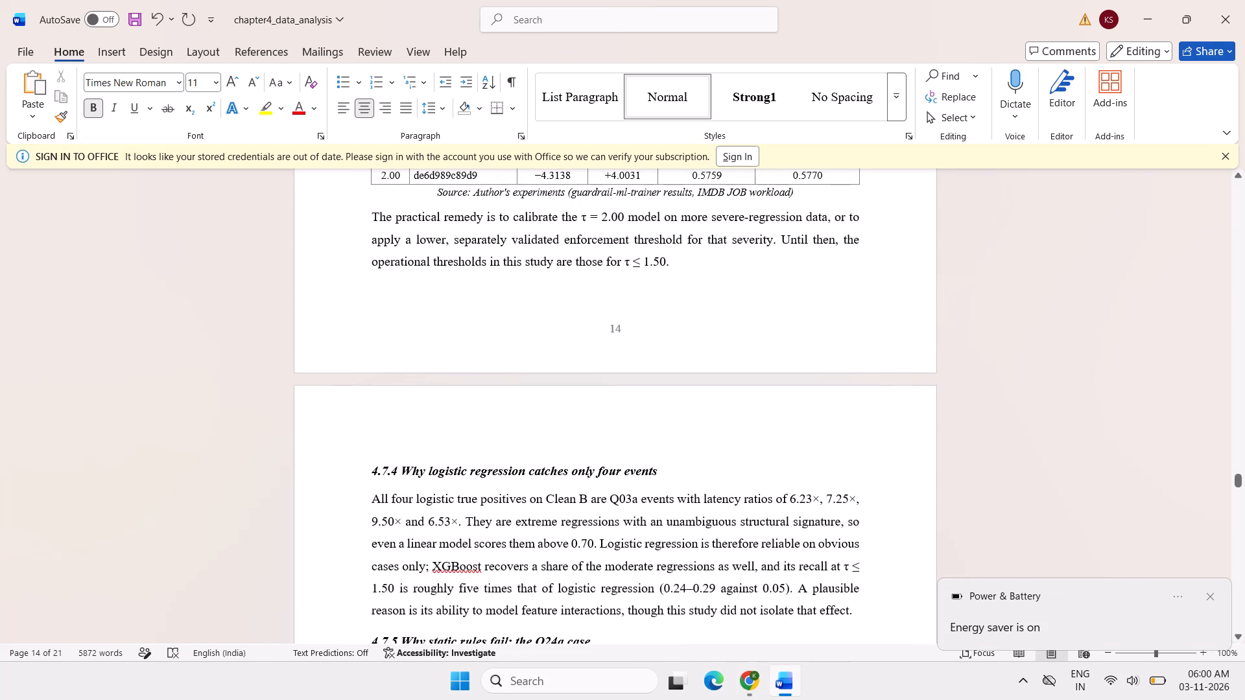
scroll(436, 278, "up", 1)
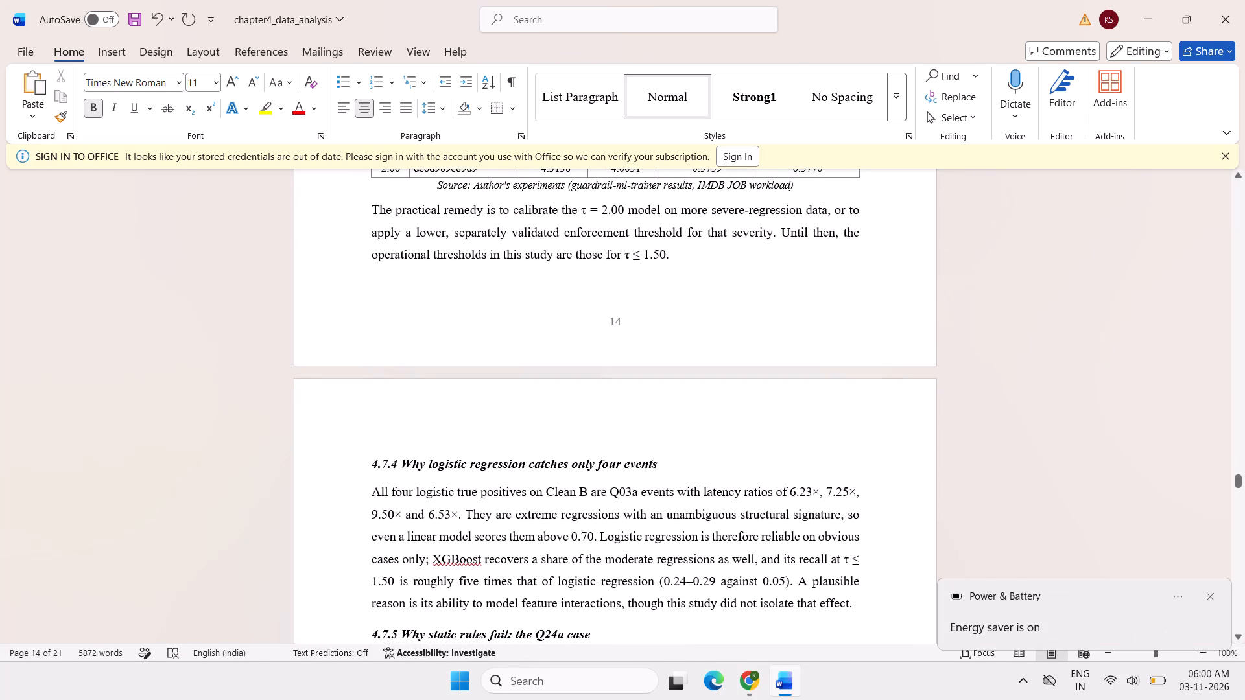
scroll(436, 278, "up", 20)
scroll(436, 278, "up", 13)
scroll(436, 278, "down", 1)
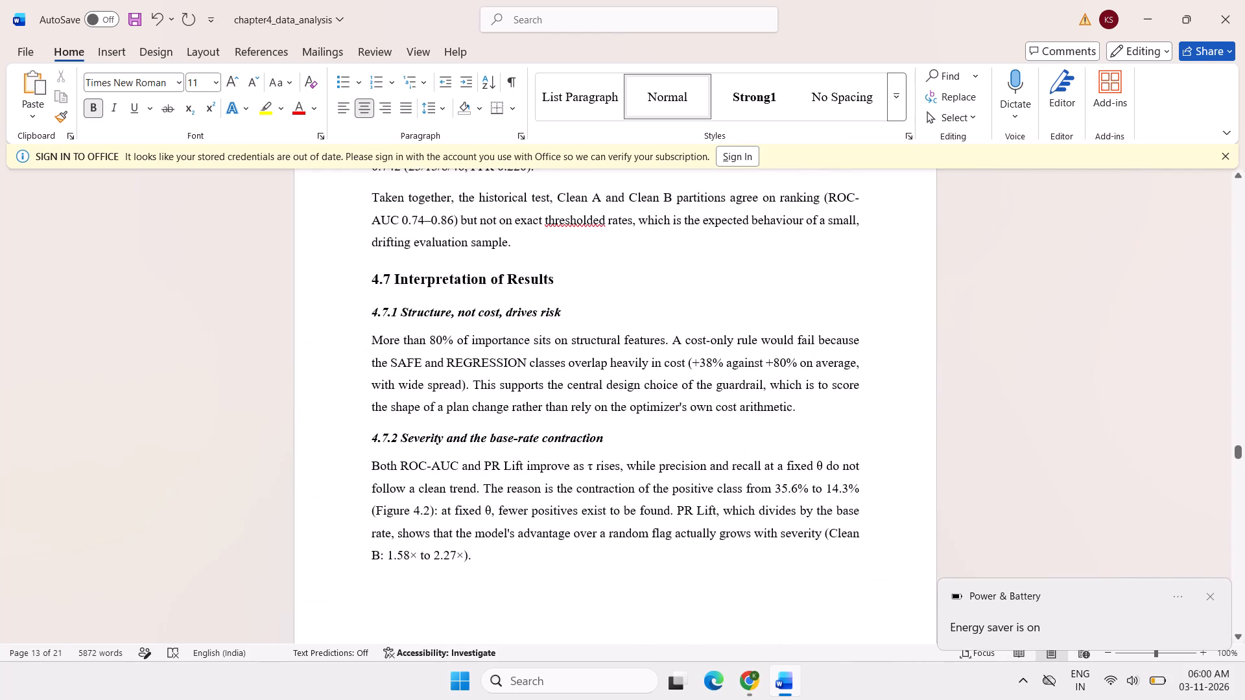
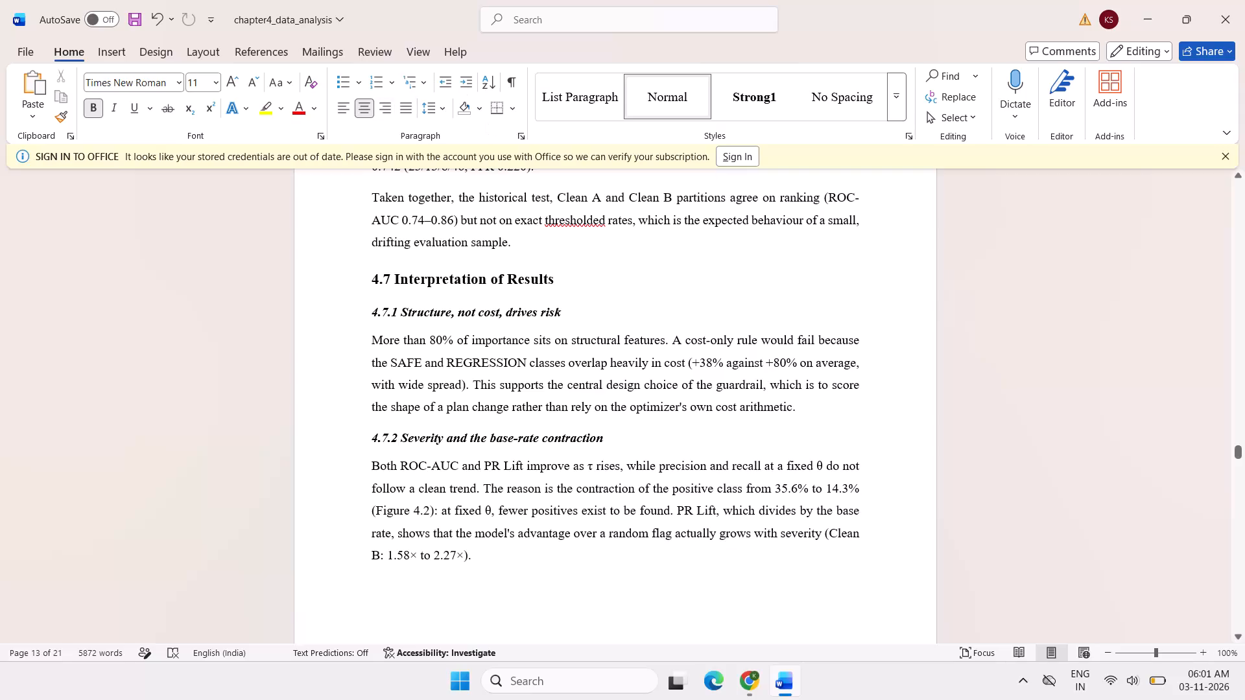
Set the font size of all text in Table 4.8, Frozen XGBoost on Clean Partition A, to 12.
scroll(539, 355, "up", 1)
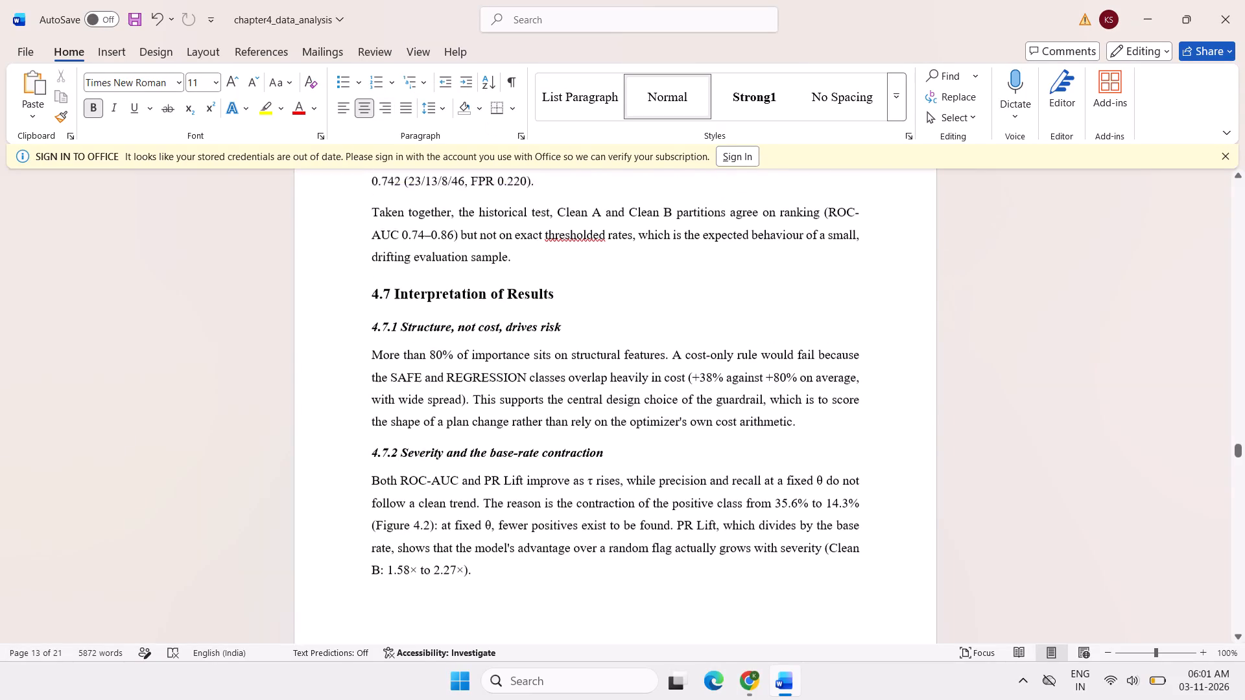
scroll(539, 355, "up", 2)
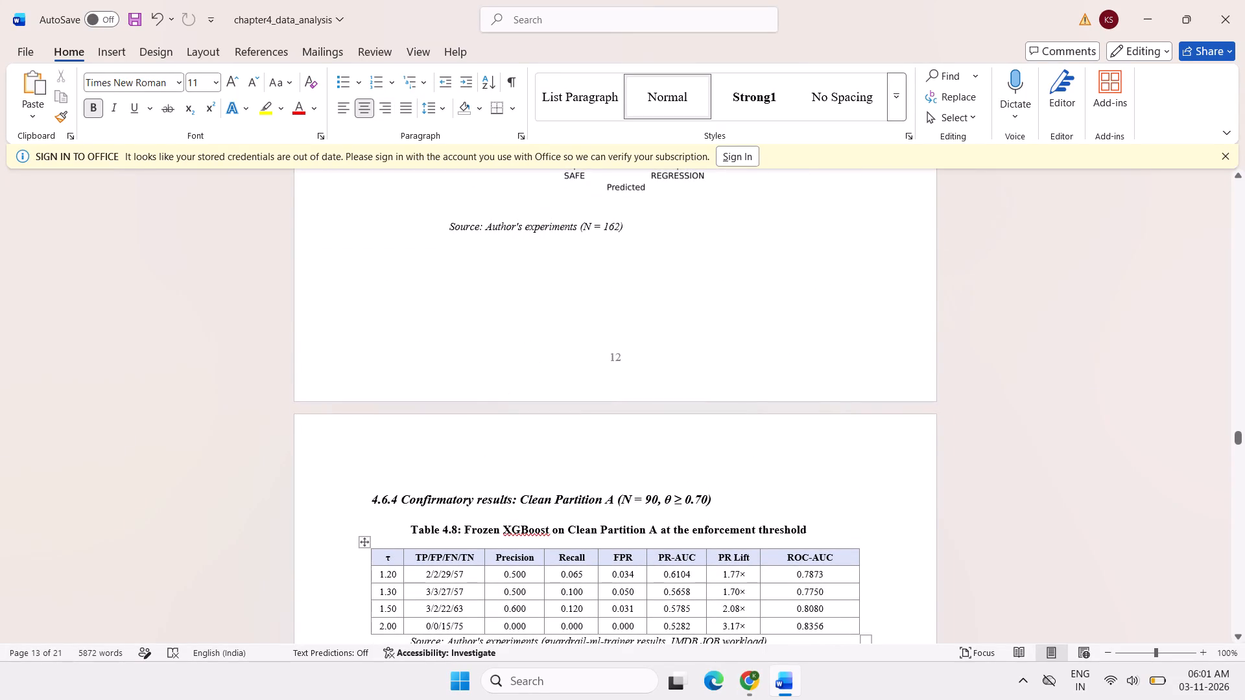
left_click(362, 546)
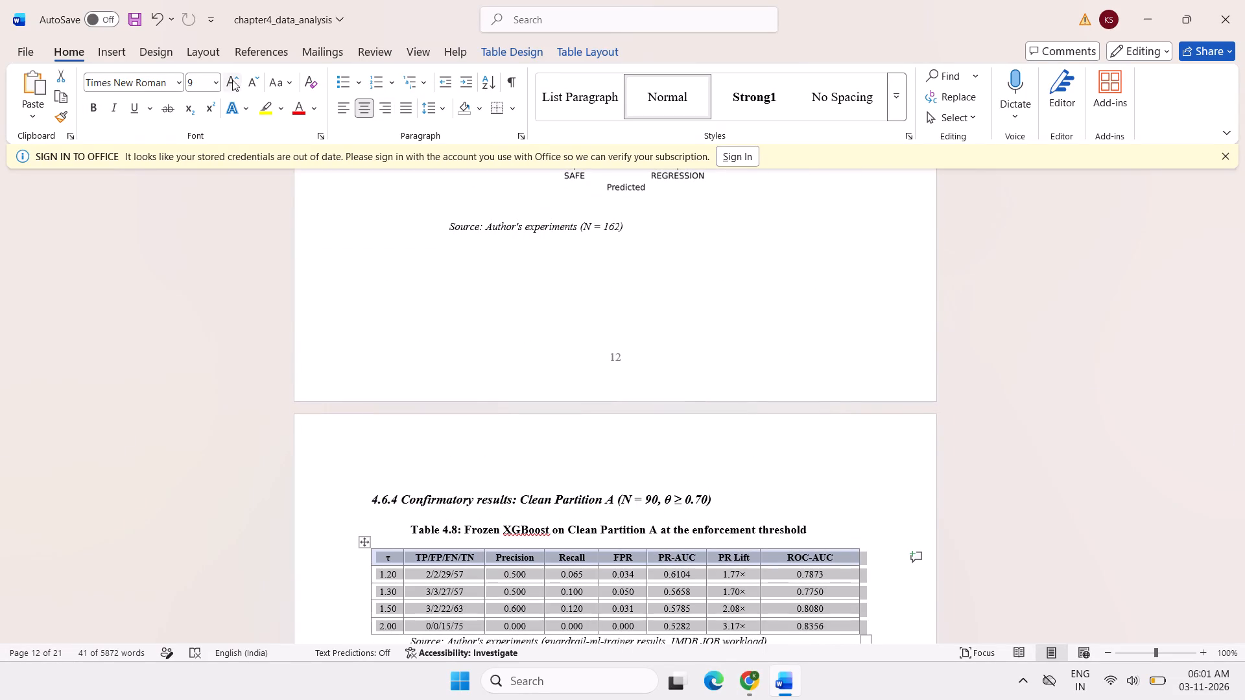
left_click(211, 82)
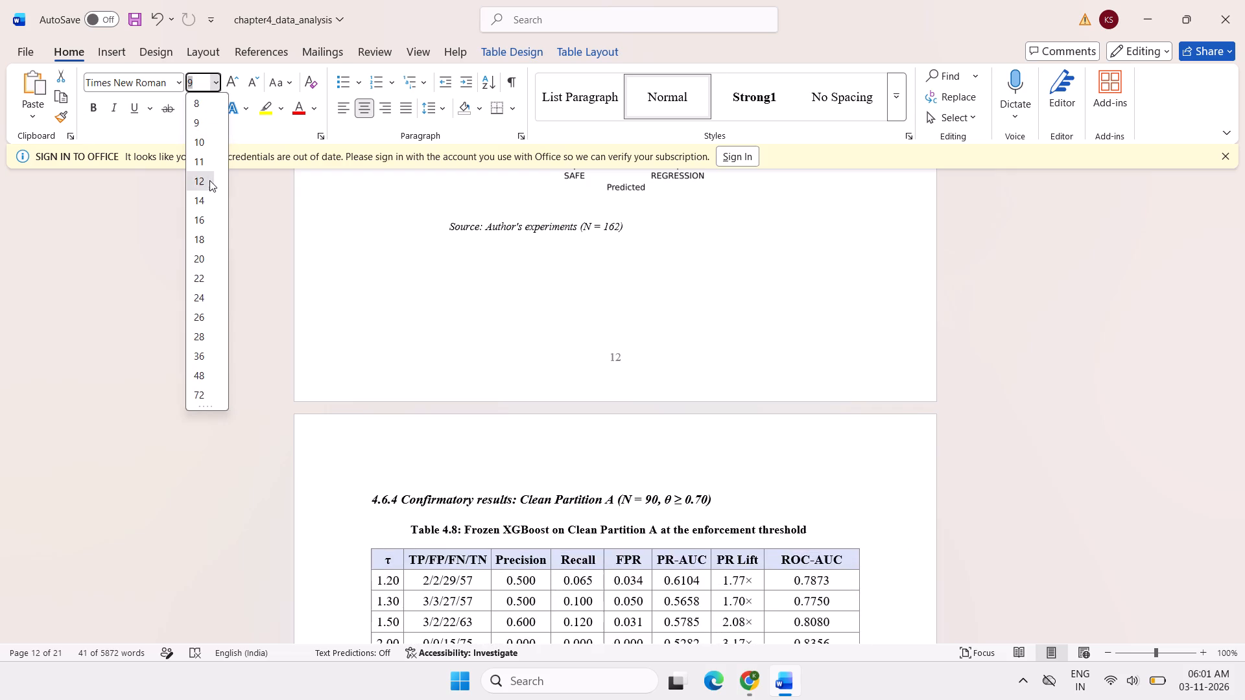
left_click(209, 180)
Look over the pages from Figure 4.5 through Table 4.7 to Table 4.8, checking the table and figure formatting.
scroll(475, 358, "up", 2)
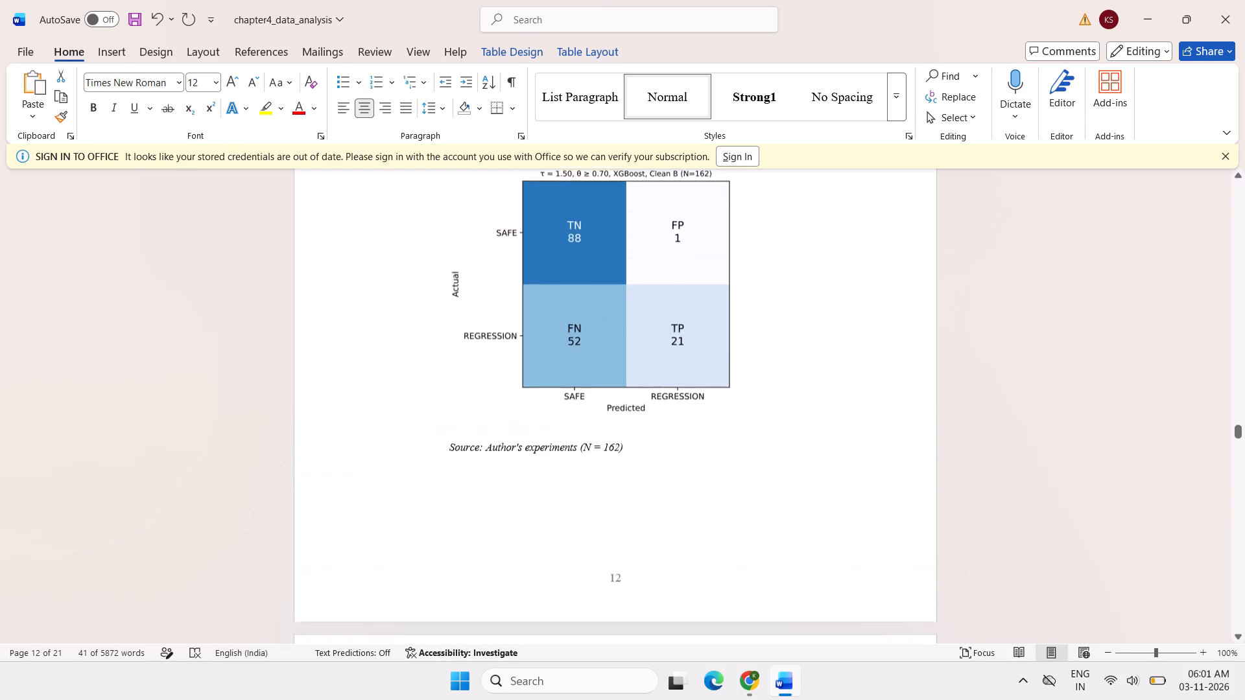
scroll(475, 358, "up", 3)
scroll(475, 358, "down", 2)
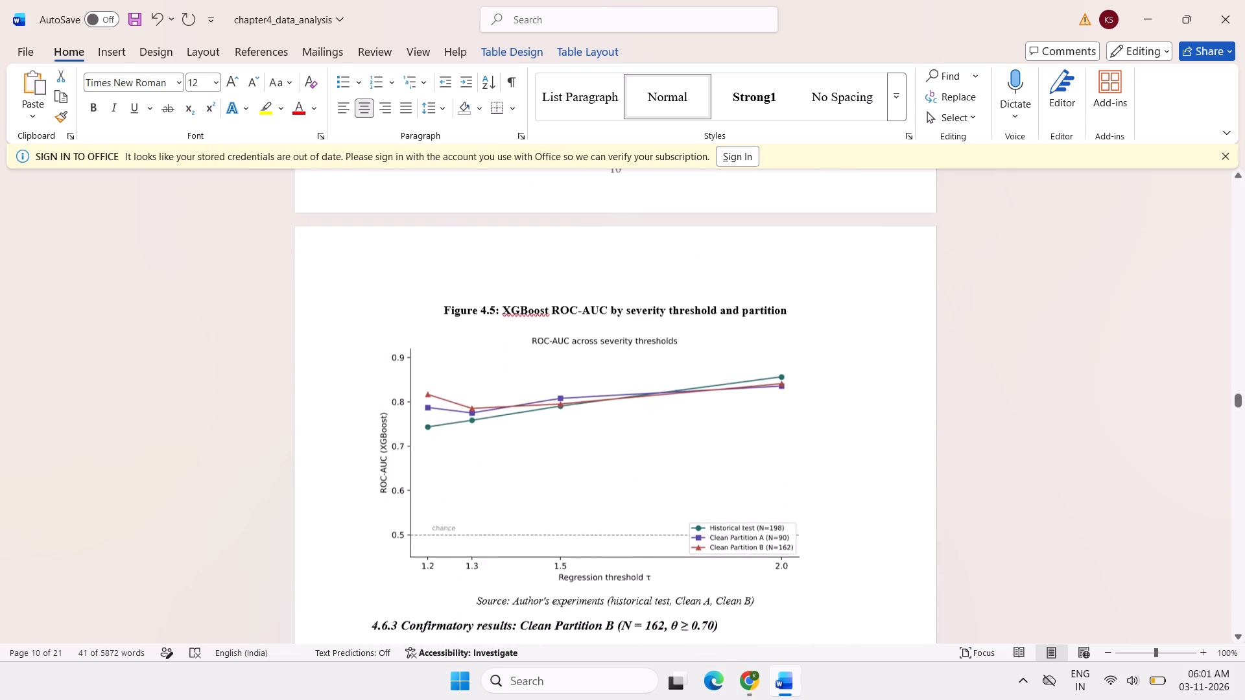
scroll(475, 358, "down", 2)
left_click(411, 289)
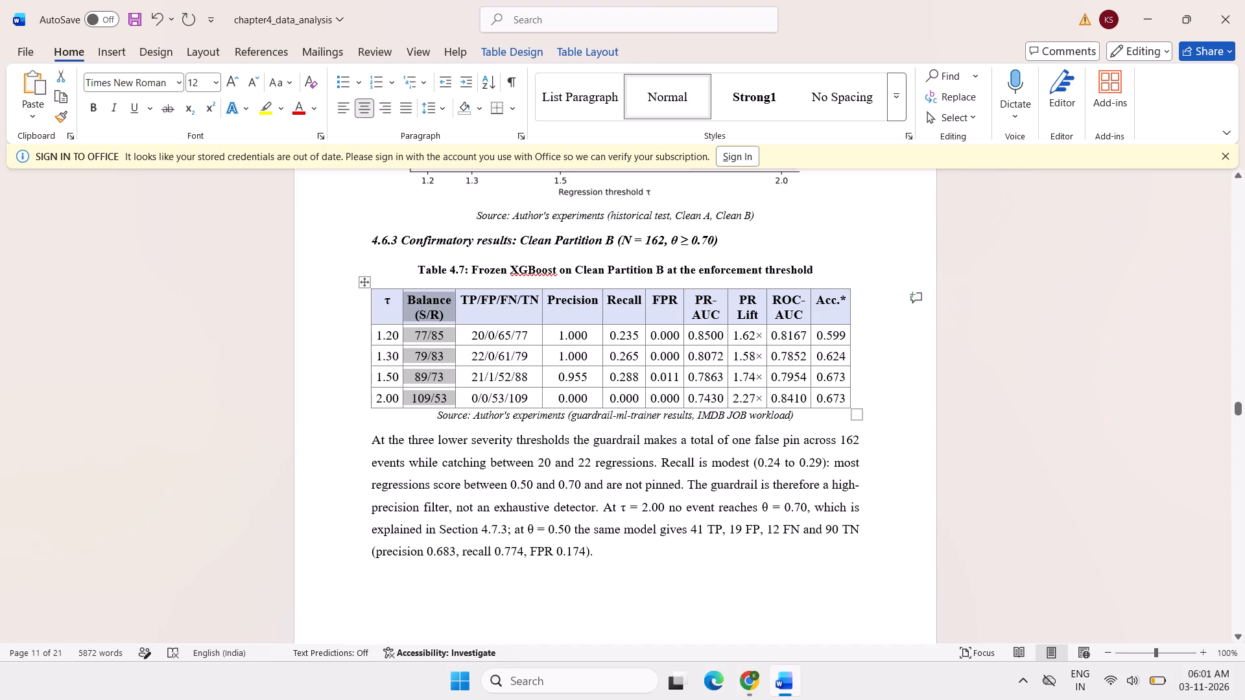
scroll(439, 515, "down", 3)
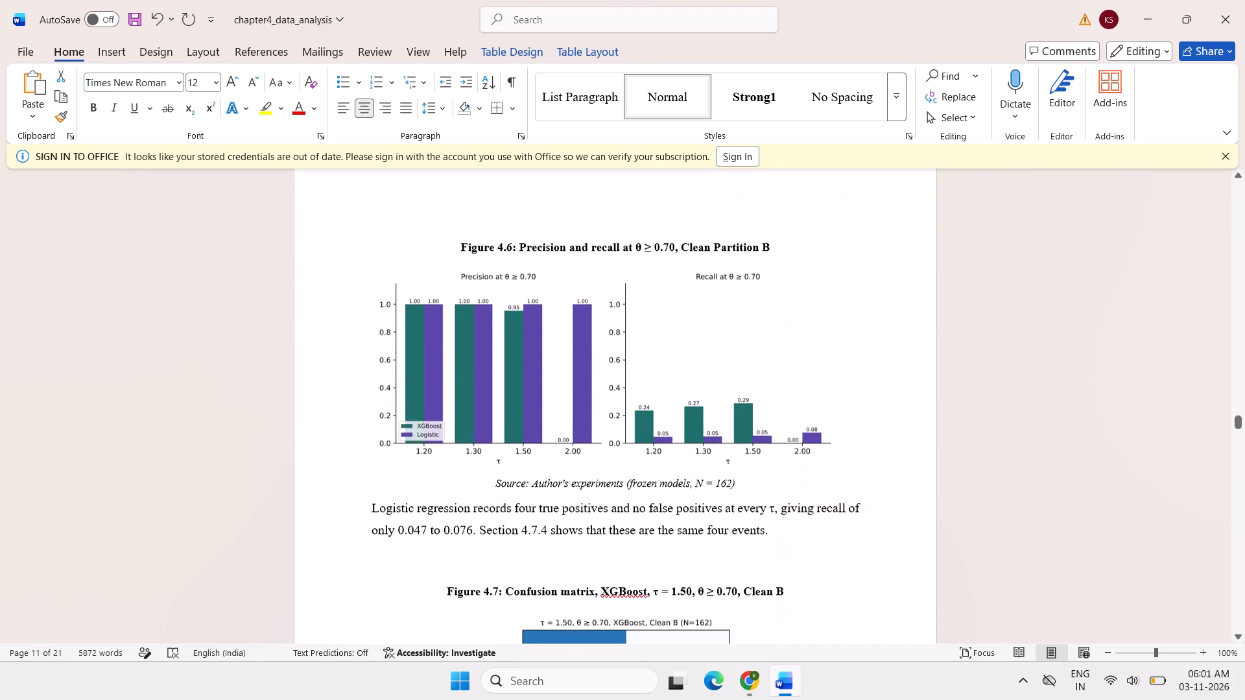
scroll(524, 508, "down", 3)
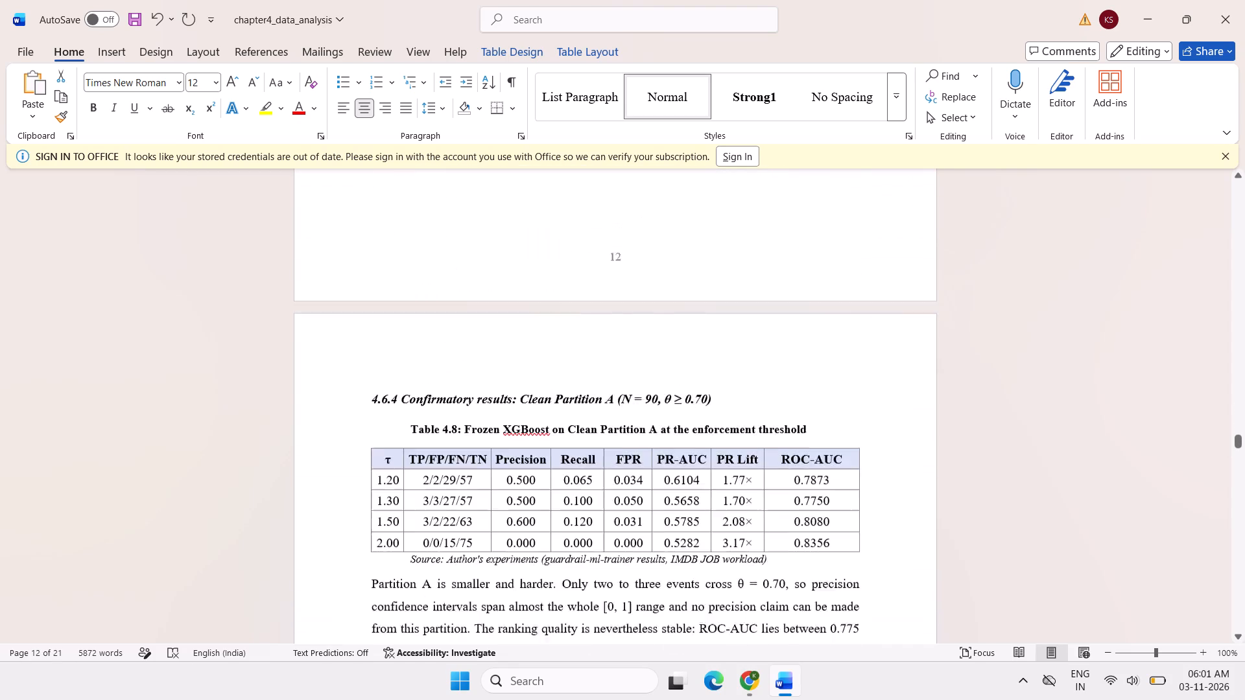
scroll(524, 508, "down", 1)
scroll(572, 446, "up", 1)
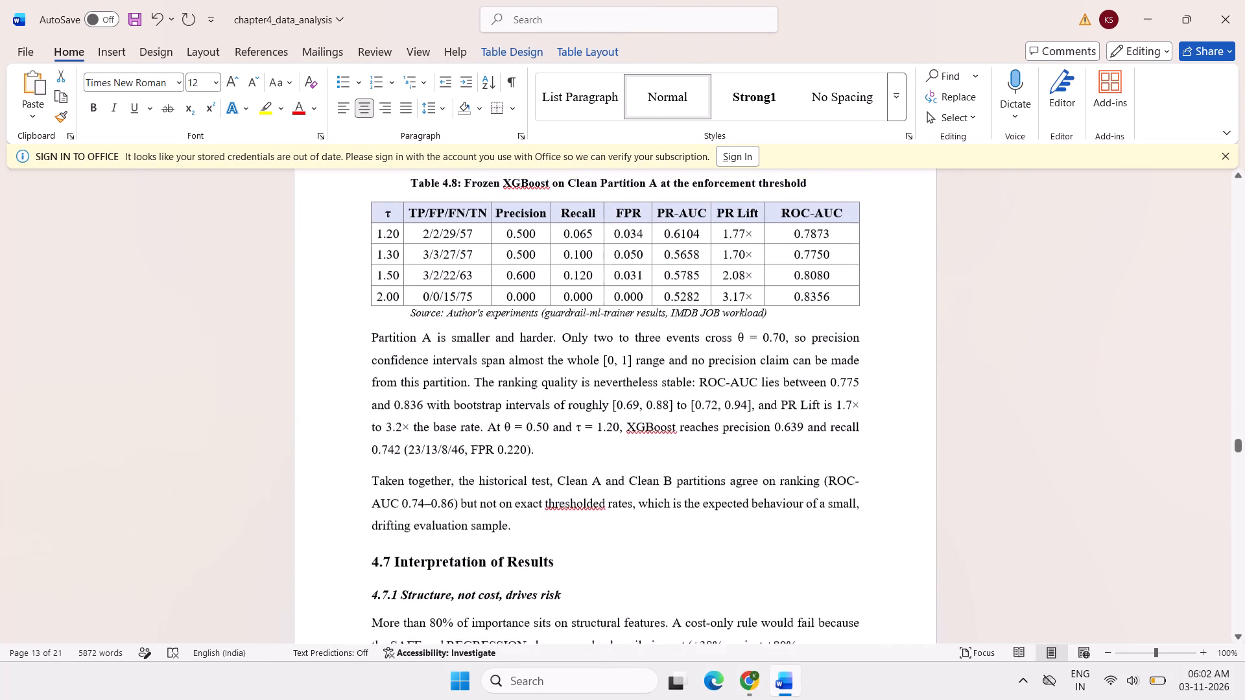
scroll(572, 446, "up", 2)
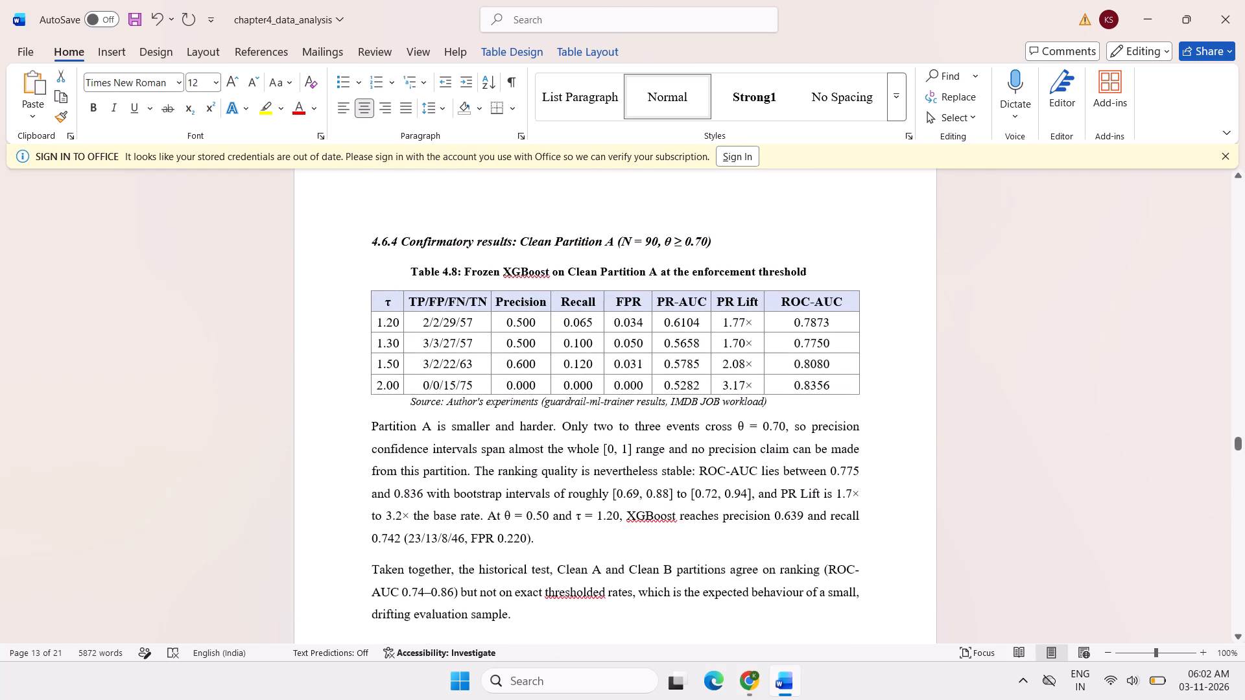
Set the font size of all text in Table 4.9, Calibration ceiling per model, to 12.
scroll(572, 446, "down", 4)
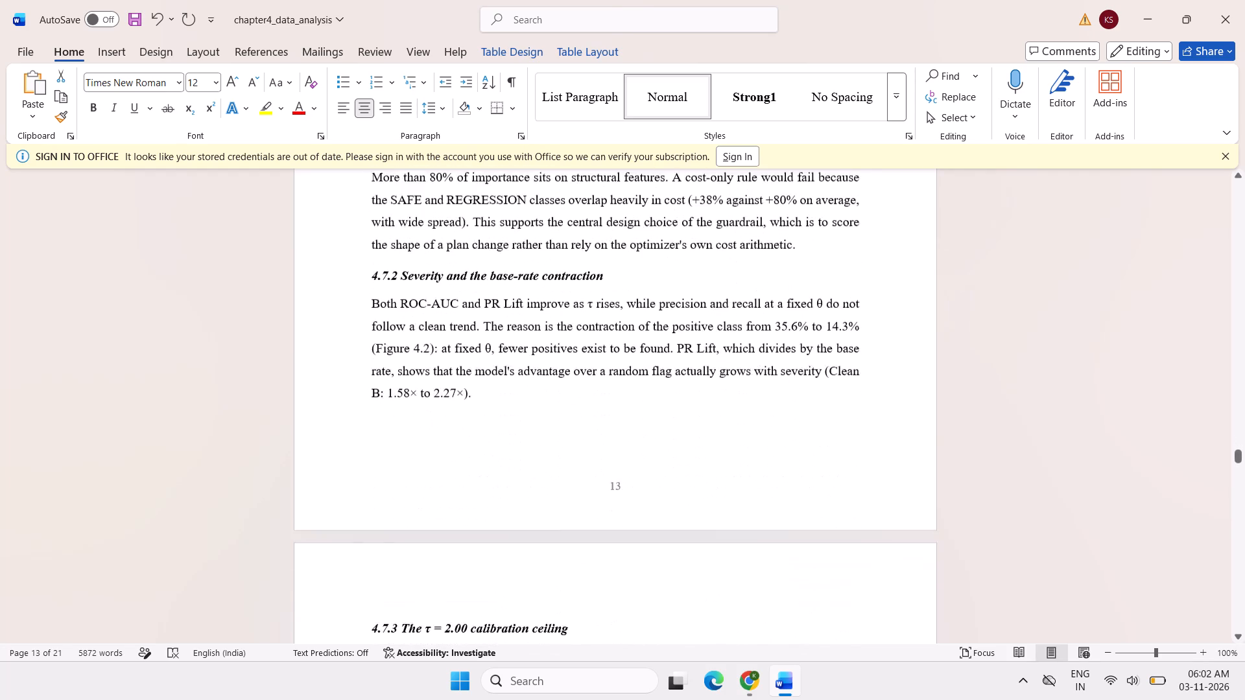
scroll(572, 446, "down", 3)
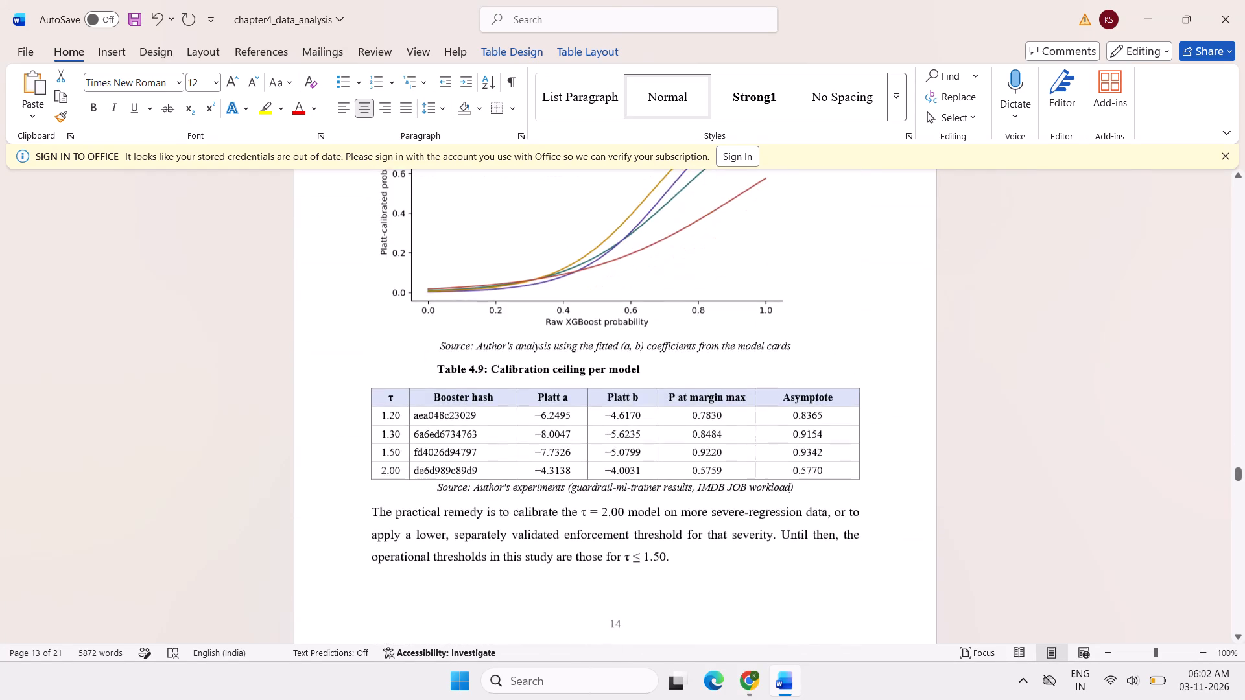
left_click(397, 397)
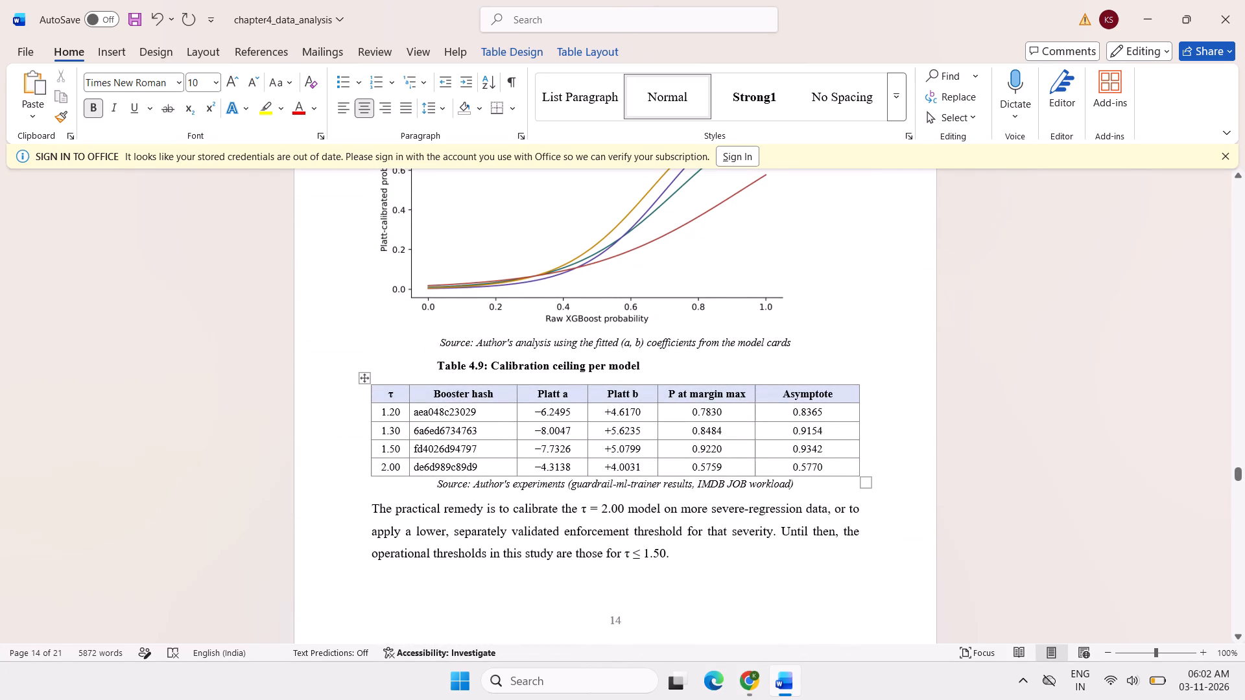
left_click(361, 378)
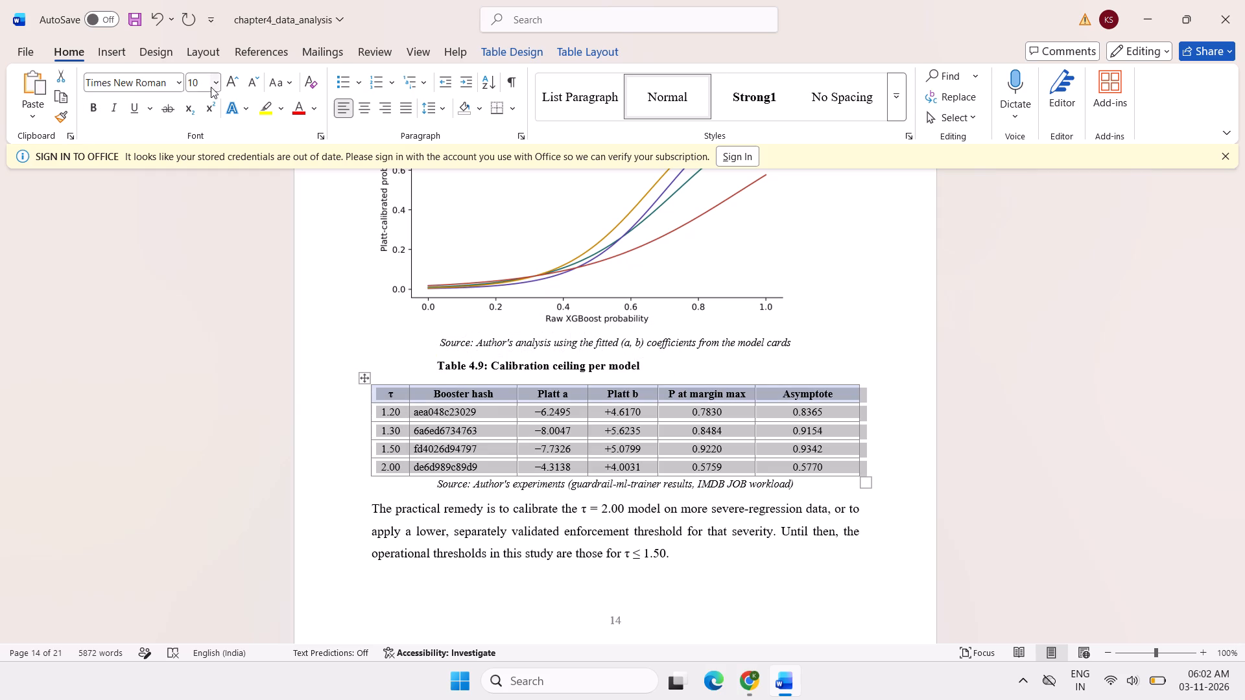
left_click(211, 87)
left_click(200, 178)
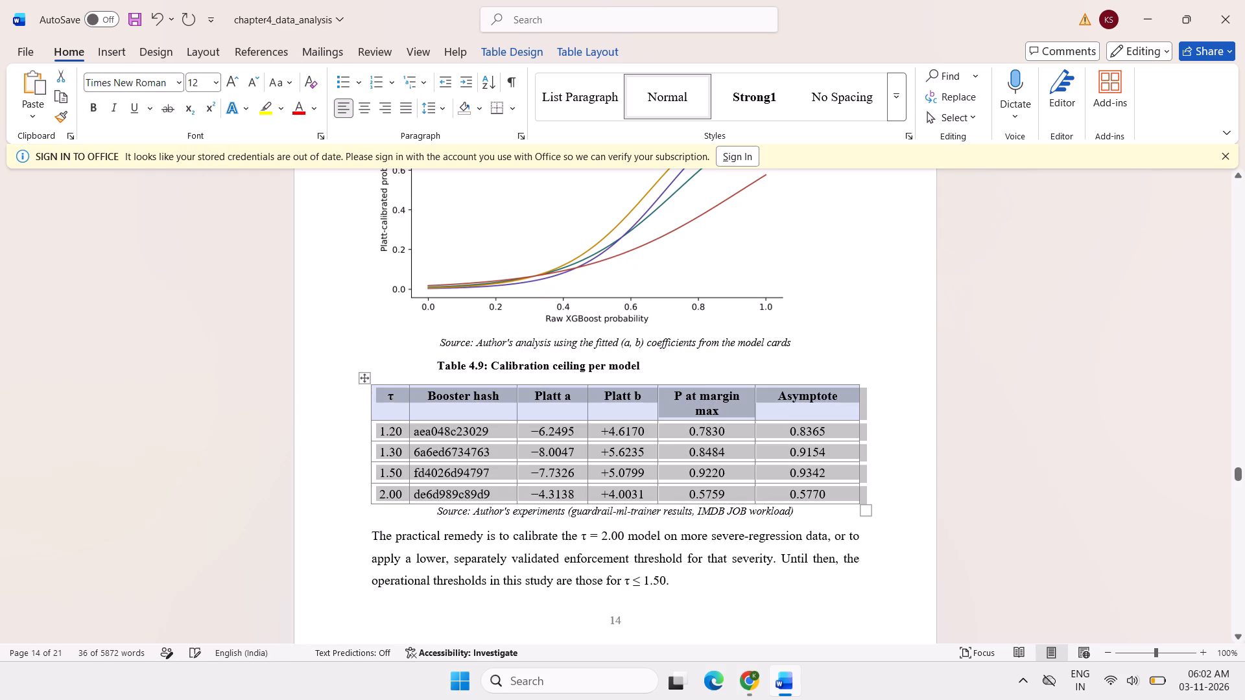
left_click(689, 622)
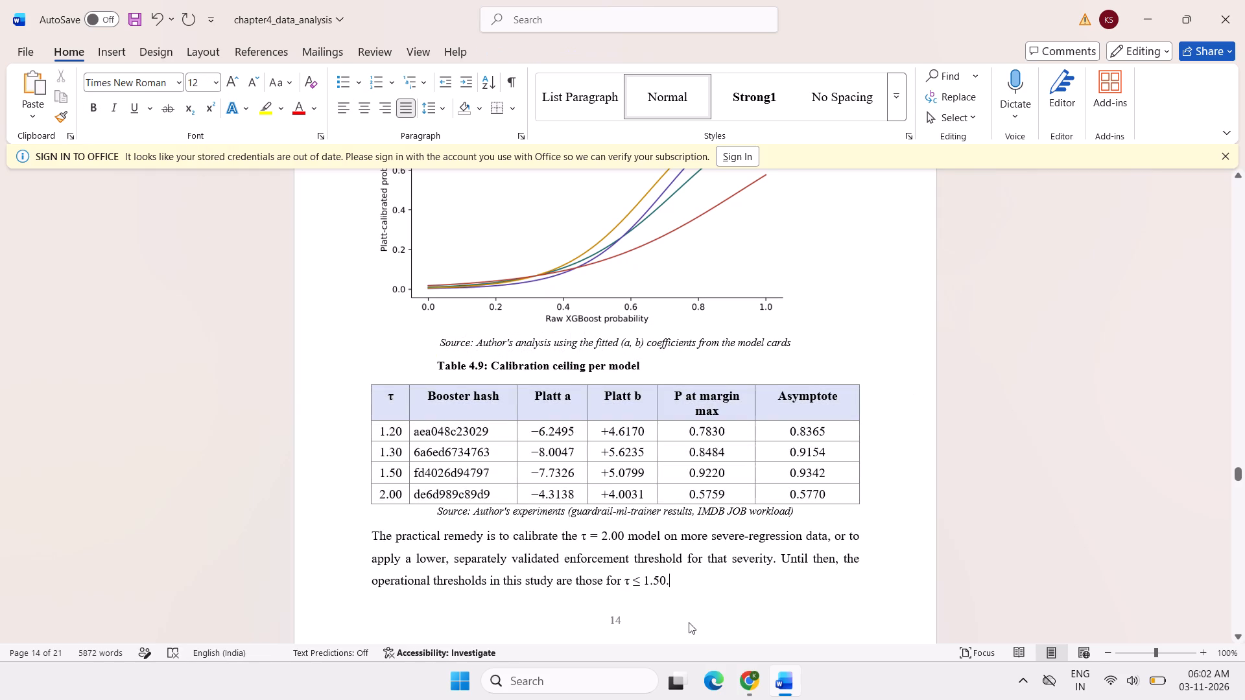
Review the pages from section 4.7.4 to section 4.8.2, checking the caption and text size of Table 4.10.
scroll(730, 530, "down", 2)
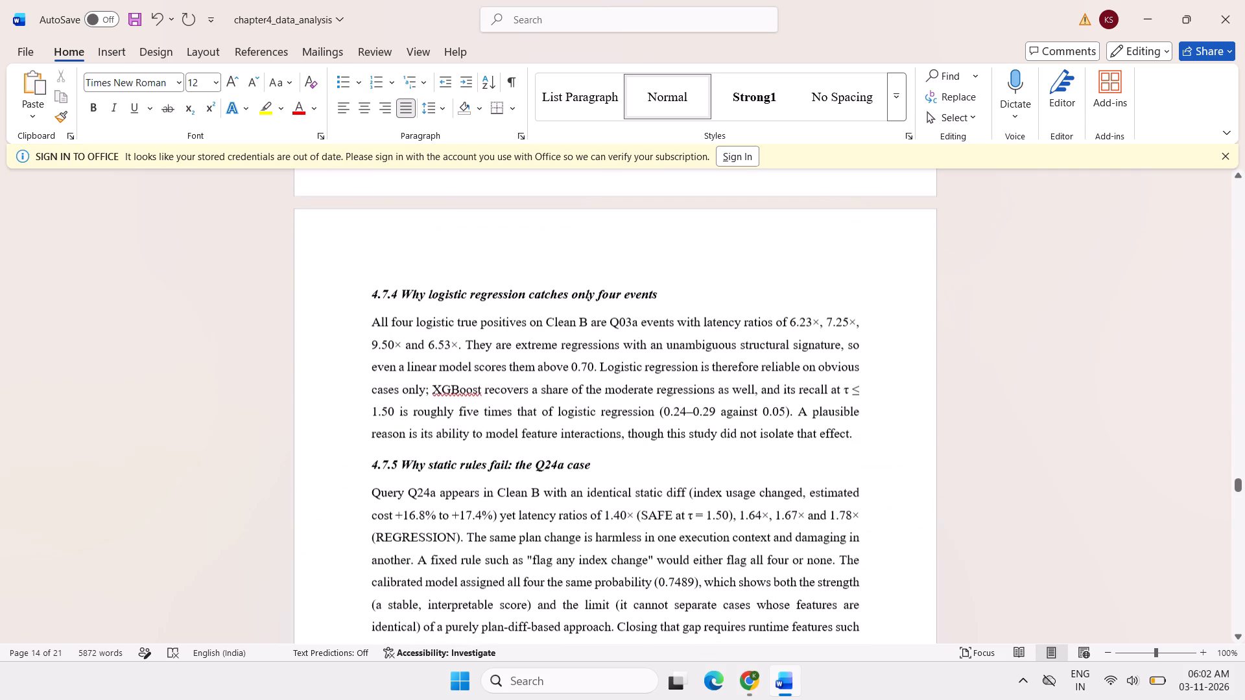
scroll(633, 441, "down", 2)
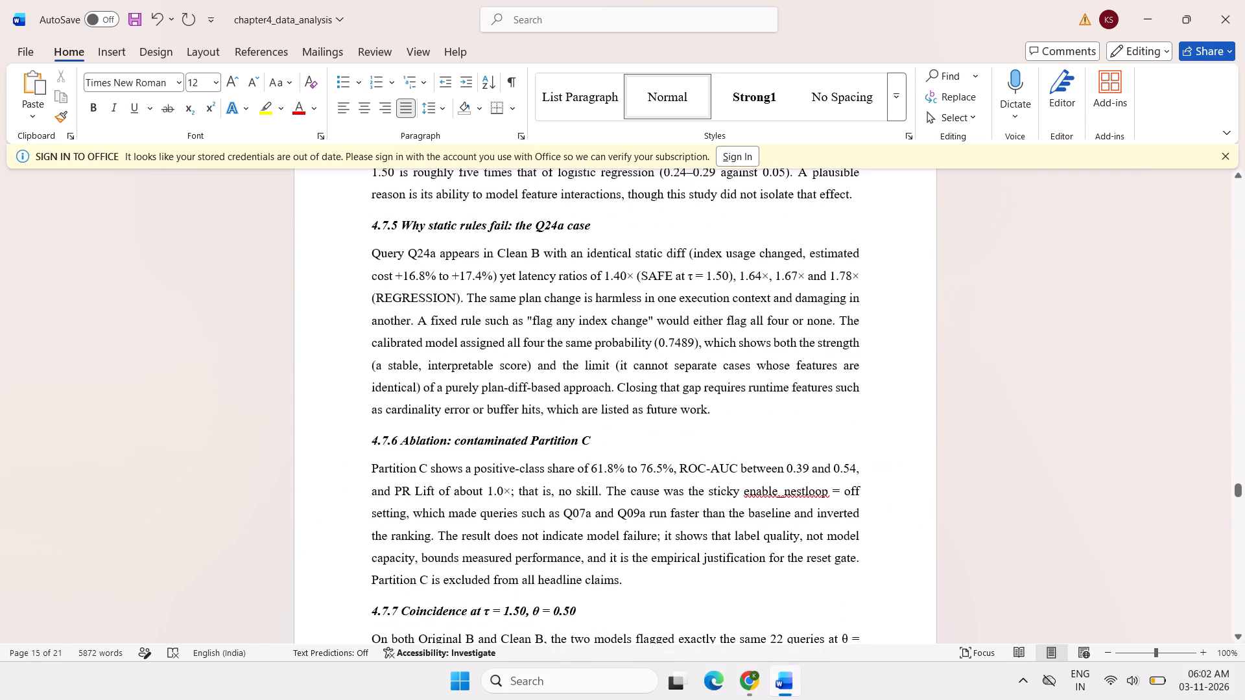
scroll(674, 437, "down", 3)
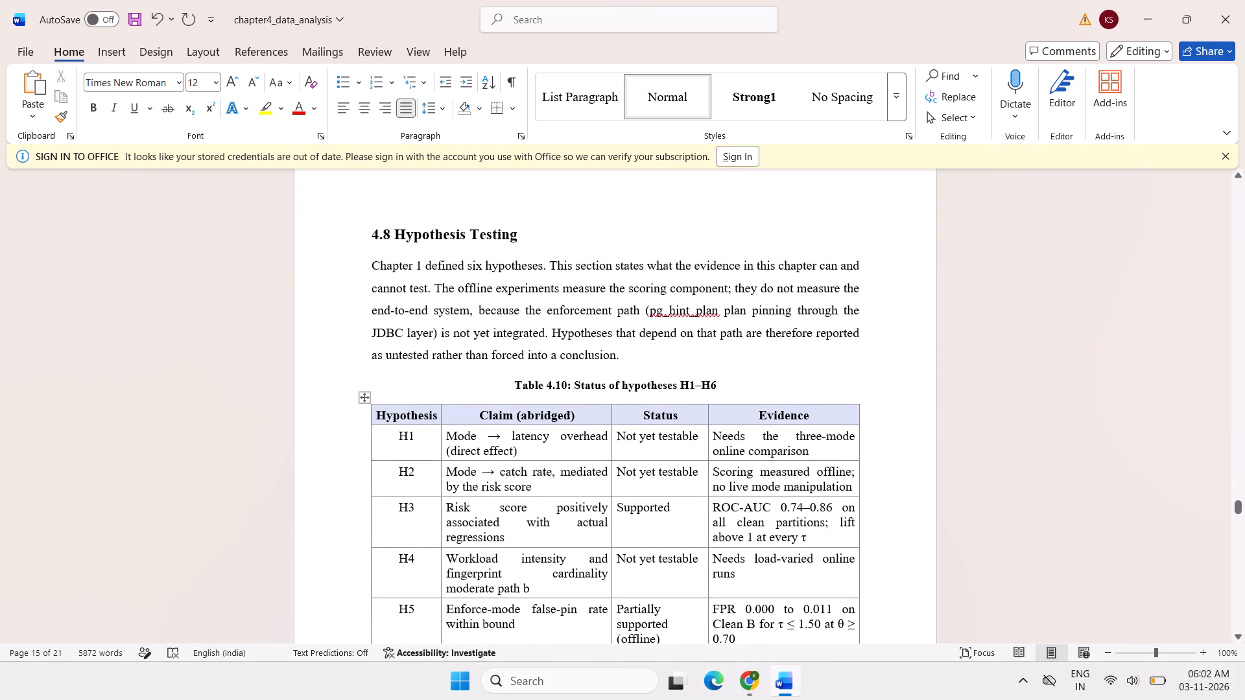
left_click(513, 384)
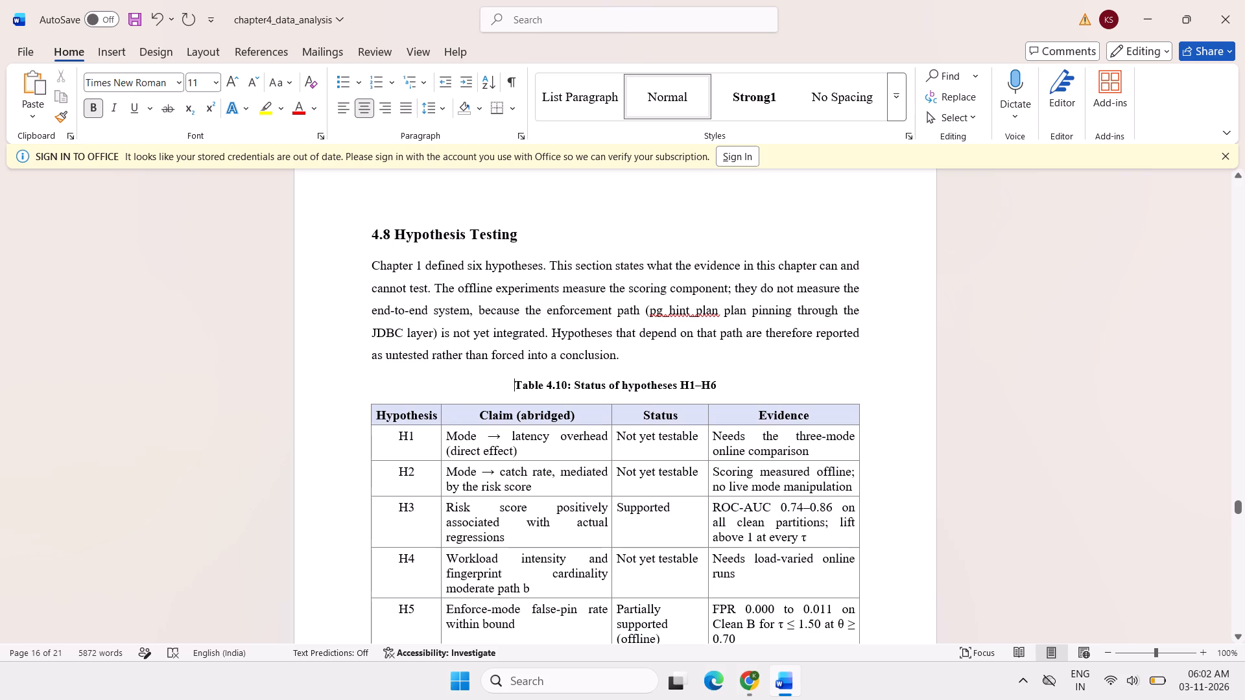
left_click(364, 402)
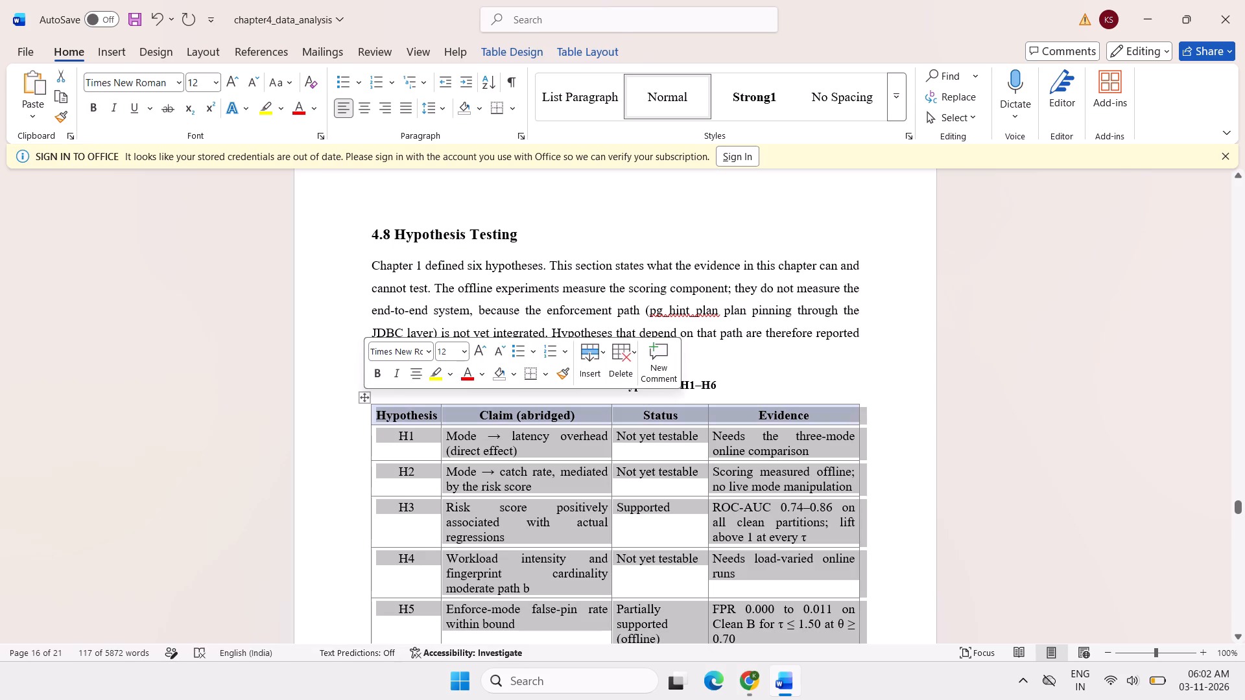
left_click(703, 346)
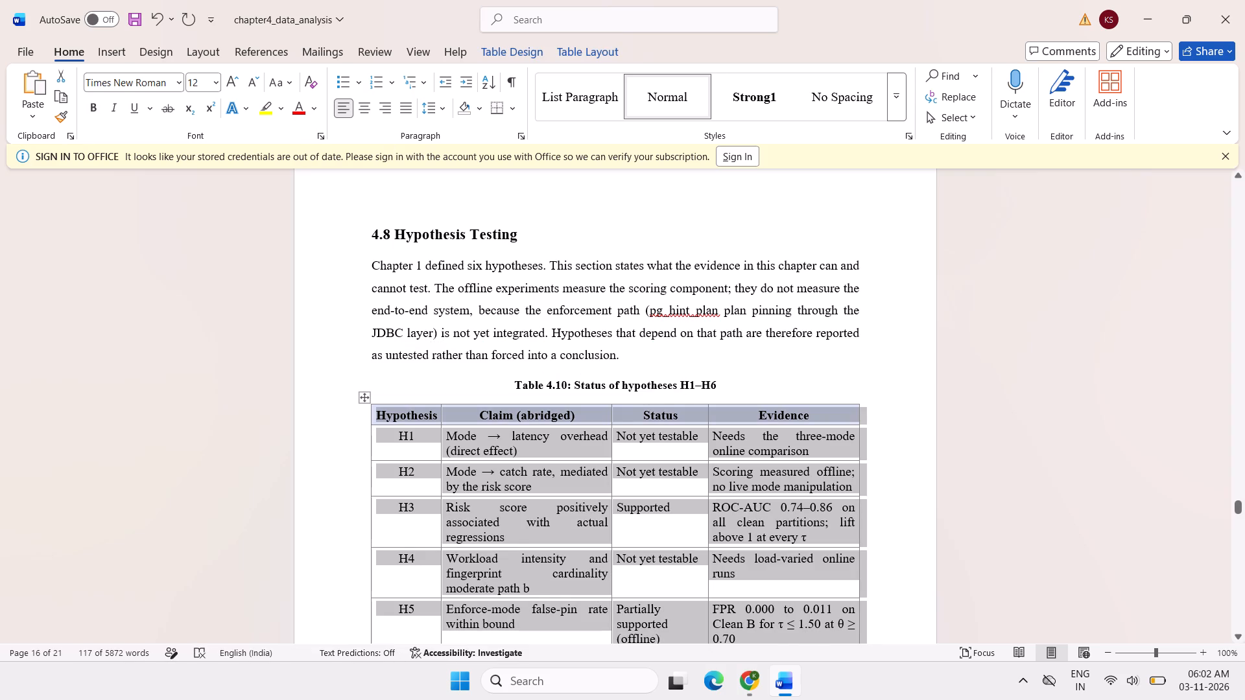
scroll(703, 346, "down", 2)
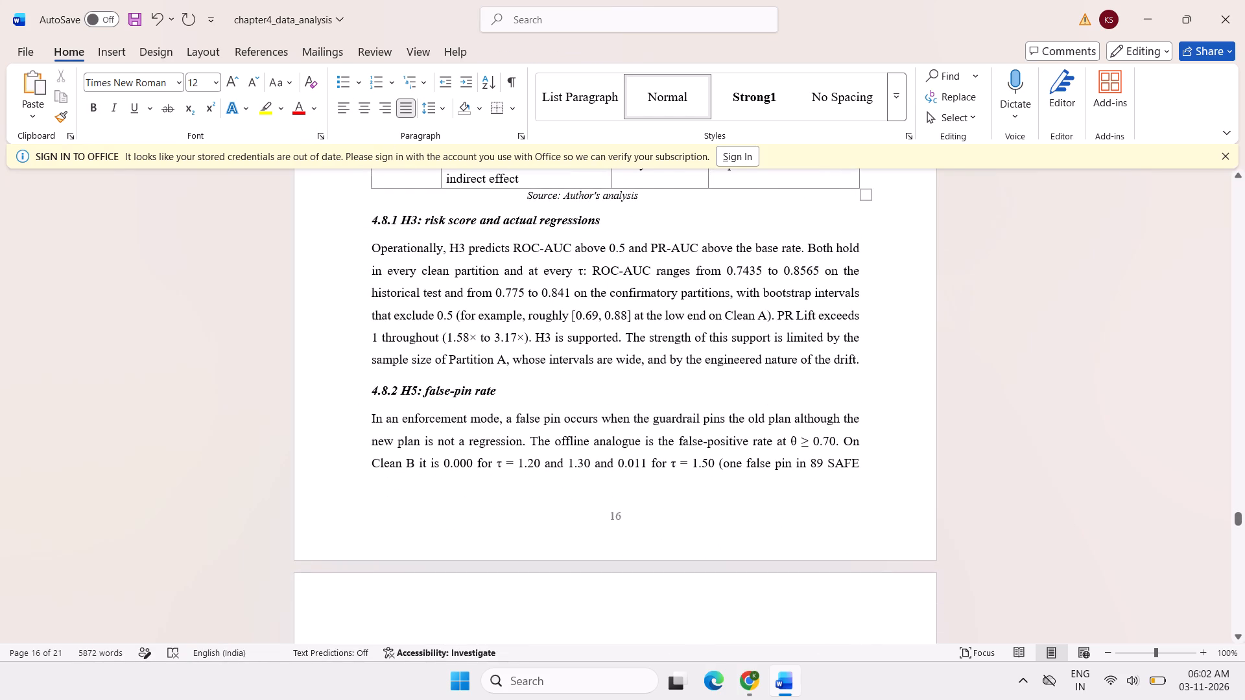
scroll(667, 339, "up", 3)
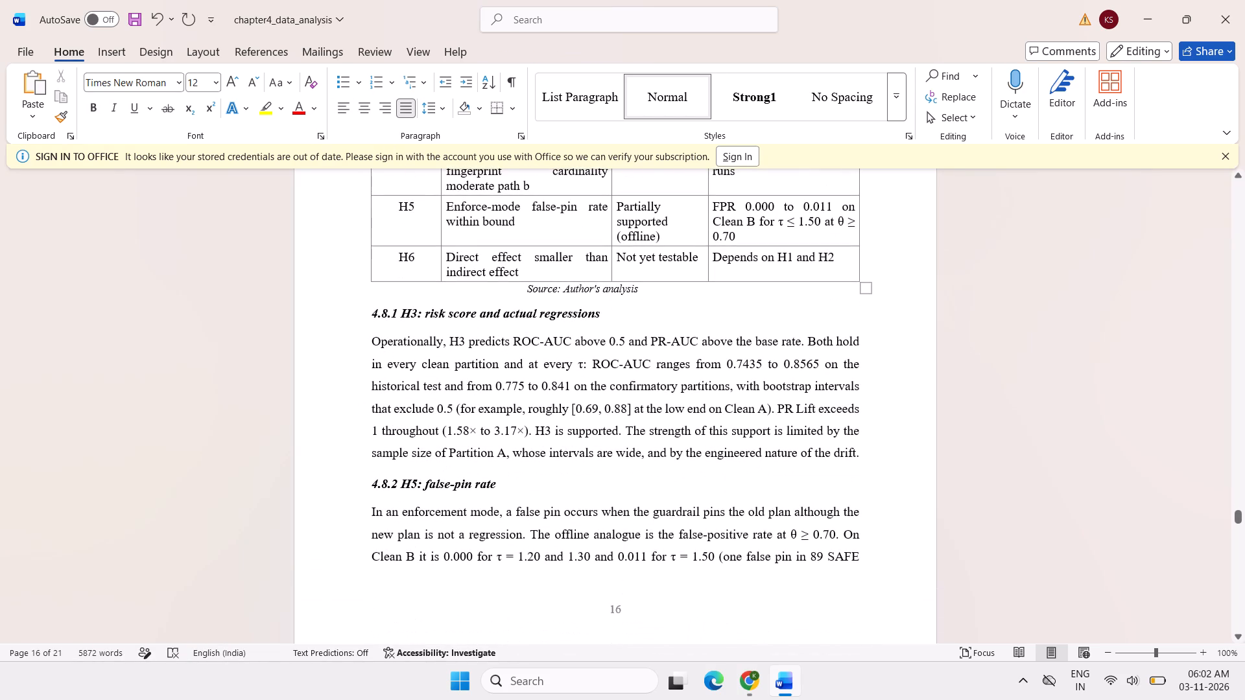
Look through sections 4.8.2 to 4.8.5, examining the layout of Tables 4.11 and 4.12.
scroll(622, 377, "down", 2)
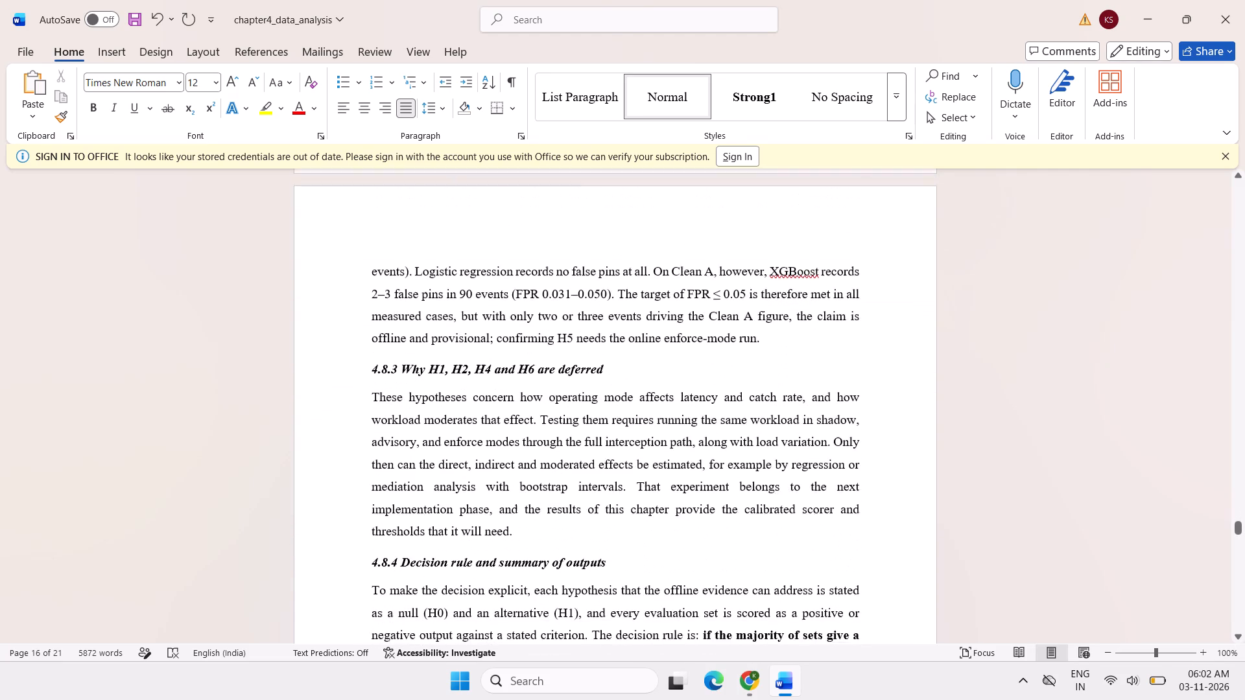
scroll(571, 472, "down", 1)
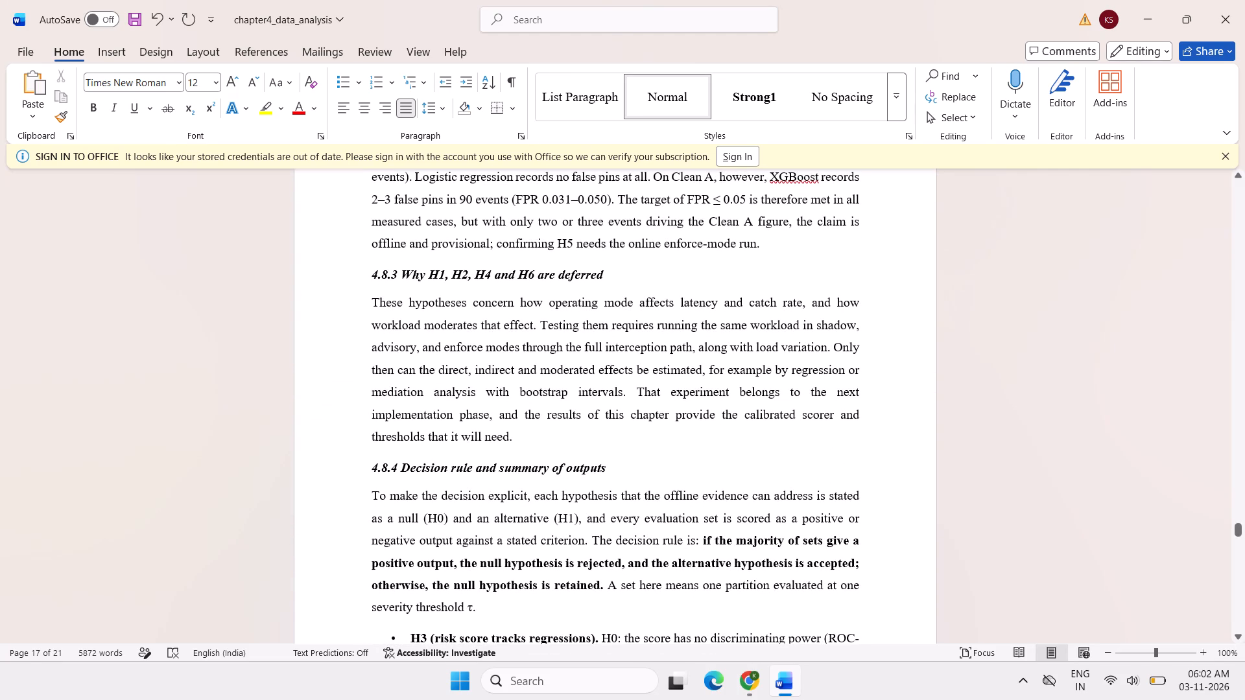
scroll(571, 472, "down", 2)
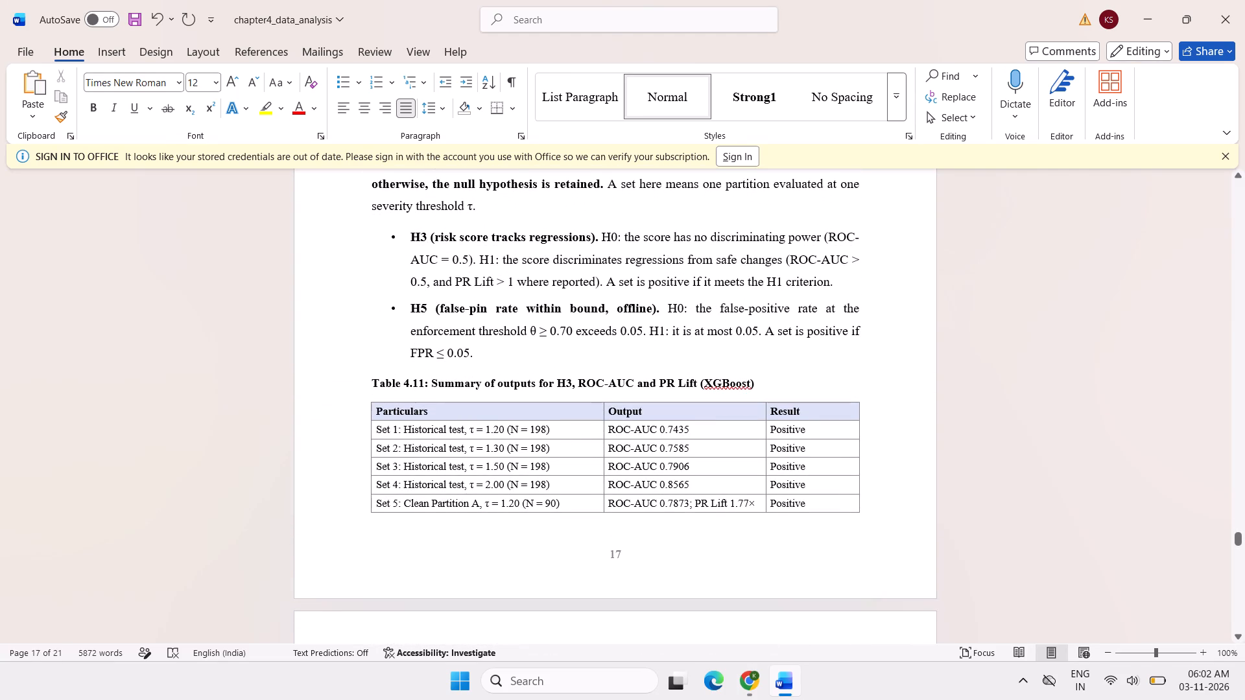
scroll(499, 547, "down", 5)
scroll(499, 547, "up", 1)
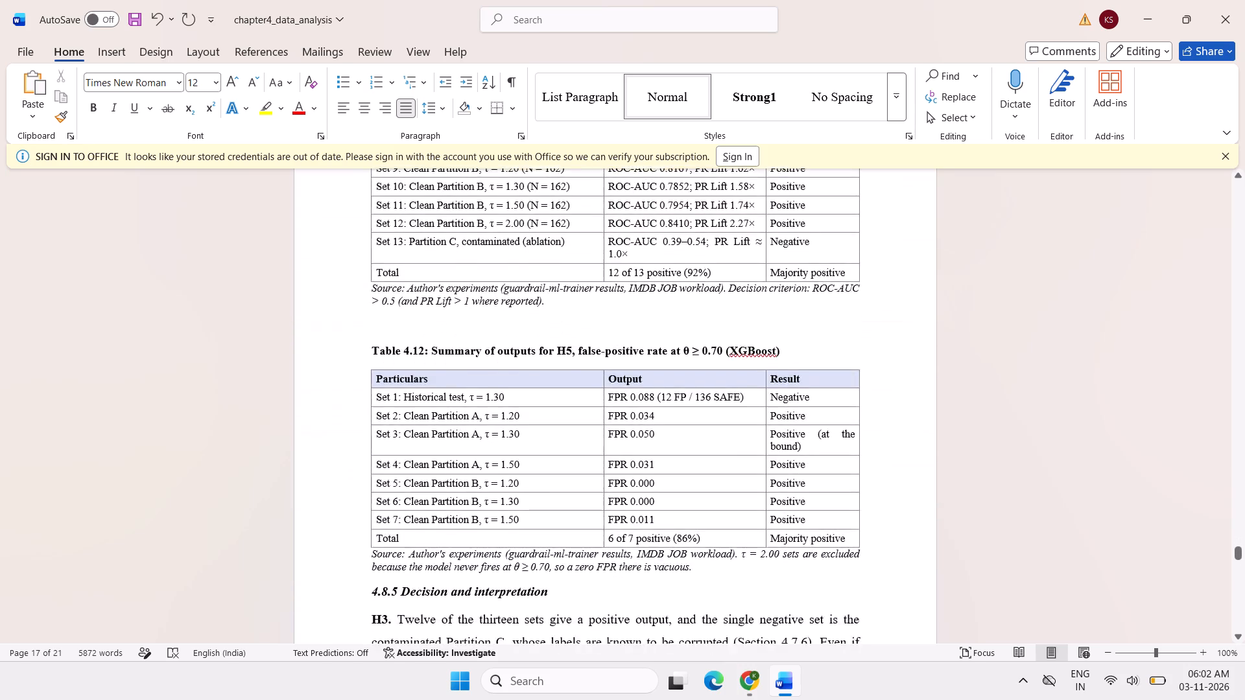
scroll(499, 547, "up", 1)
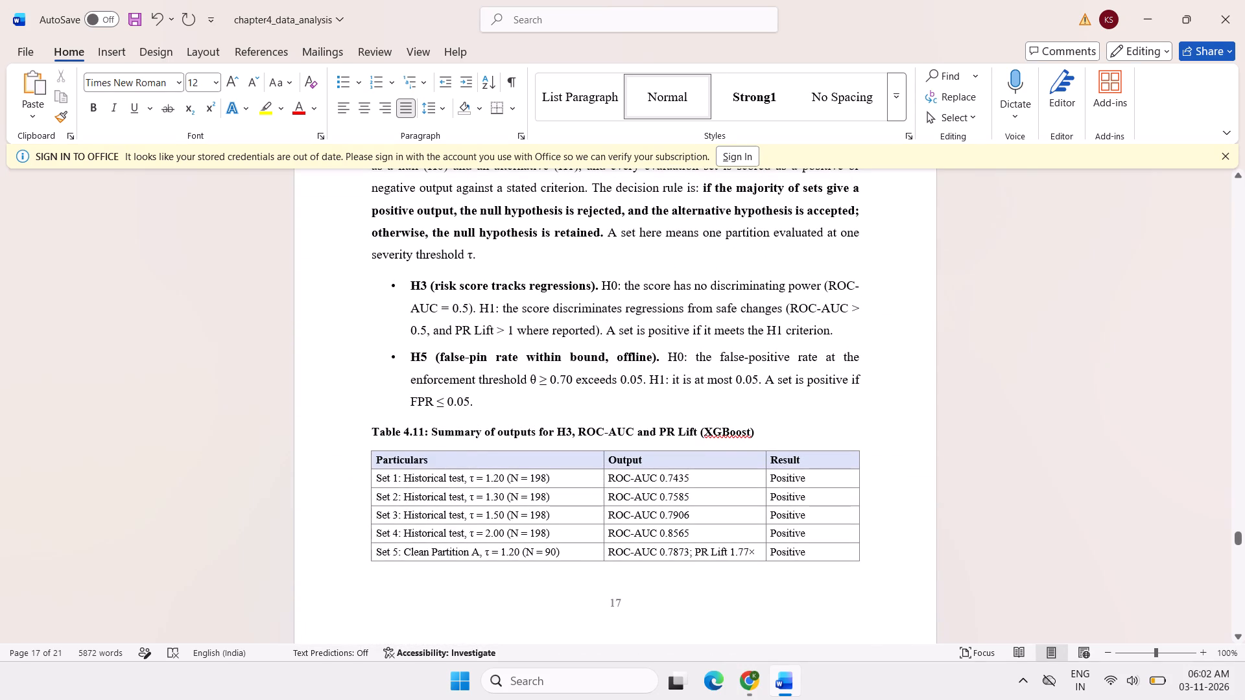
scroll(425, 458, "down", 1)
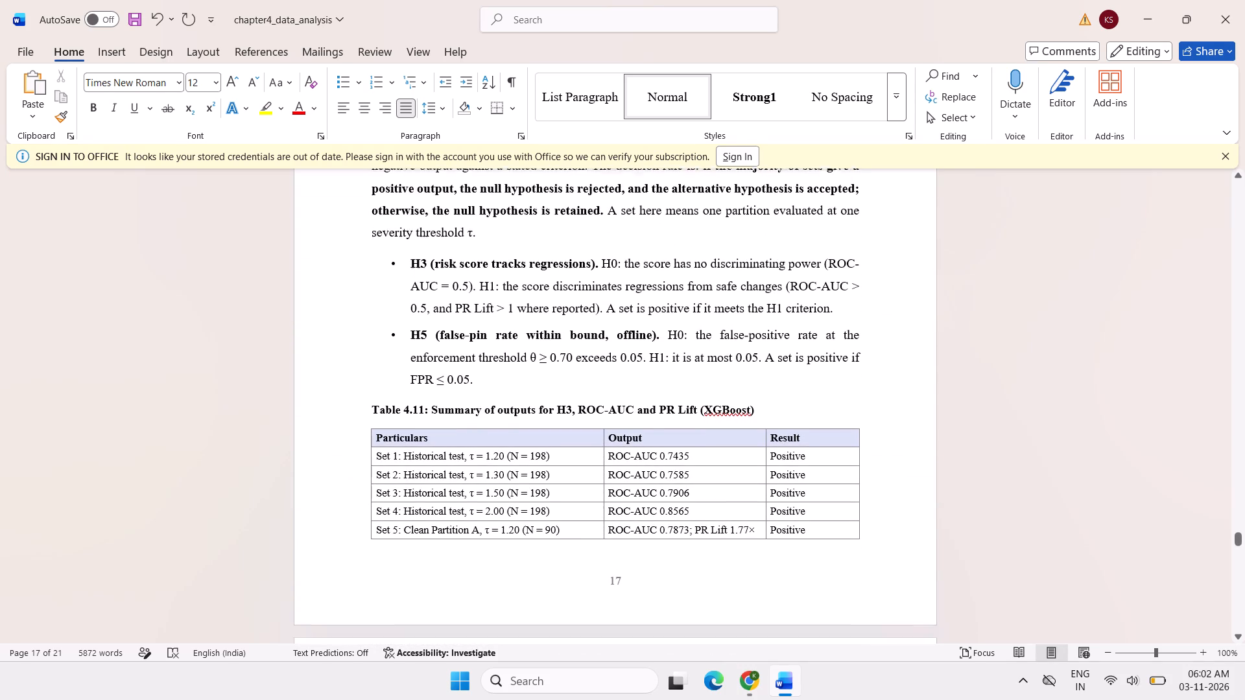
scroll(425, 458, "down", 3)
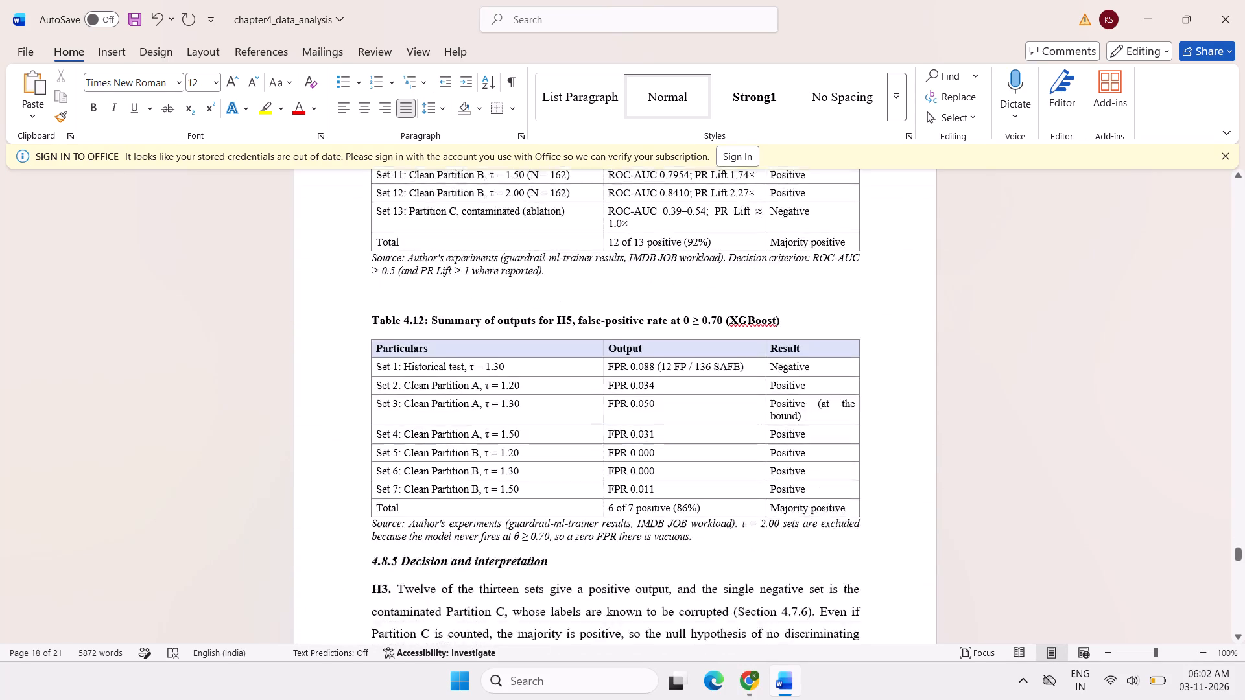
scroll(425, 458, "down", 1)
Centre the header row of Table 4.11, Summary of outputs for H3, from Particulars to Result.
scroll(425, 458, "up", 5)
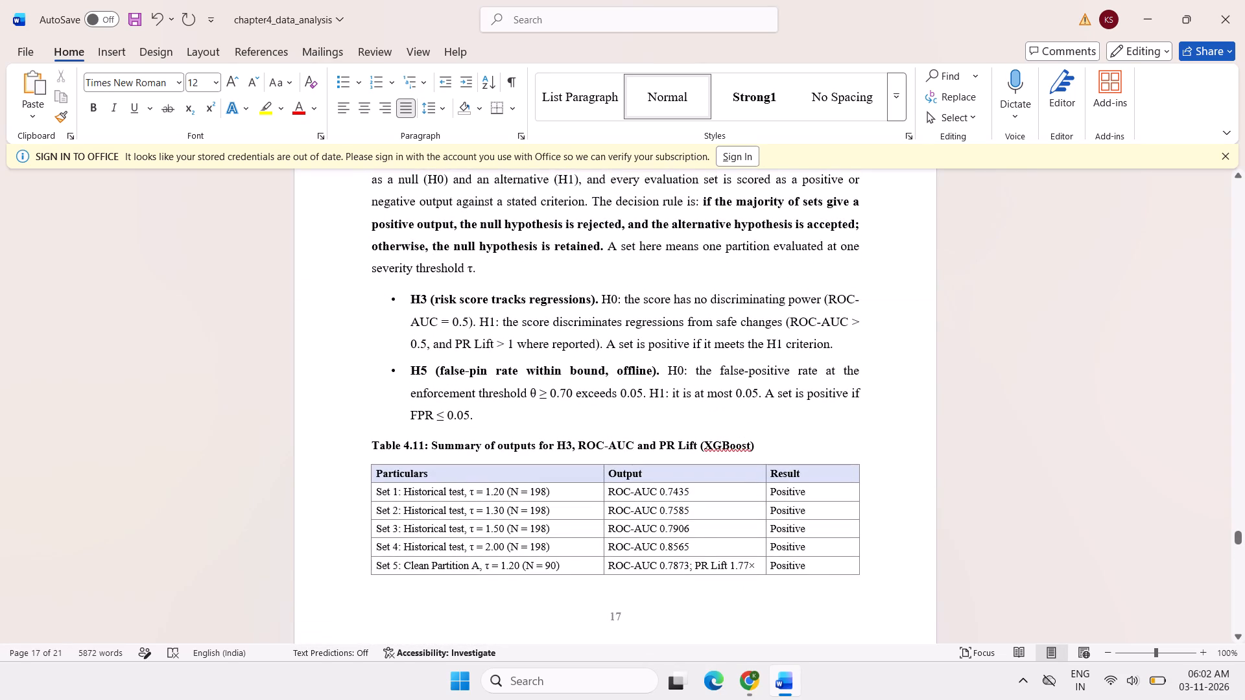
left_click_drag(812, 474, 373, 474)
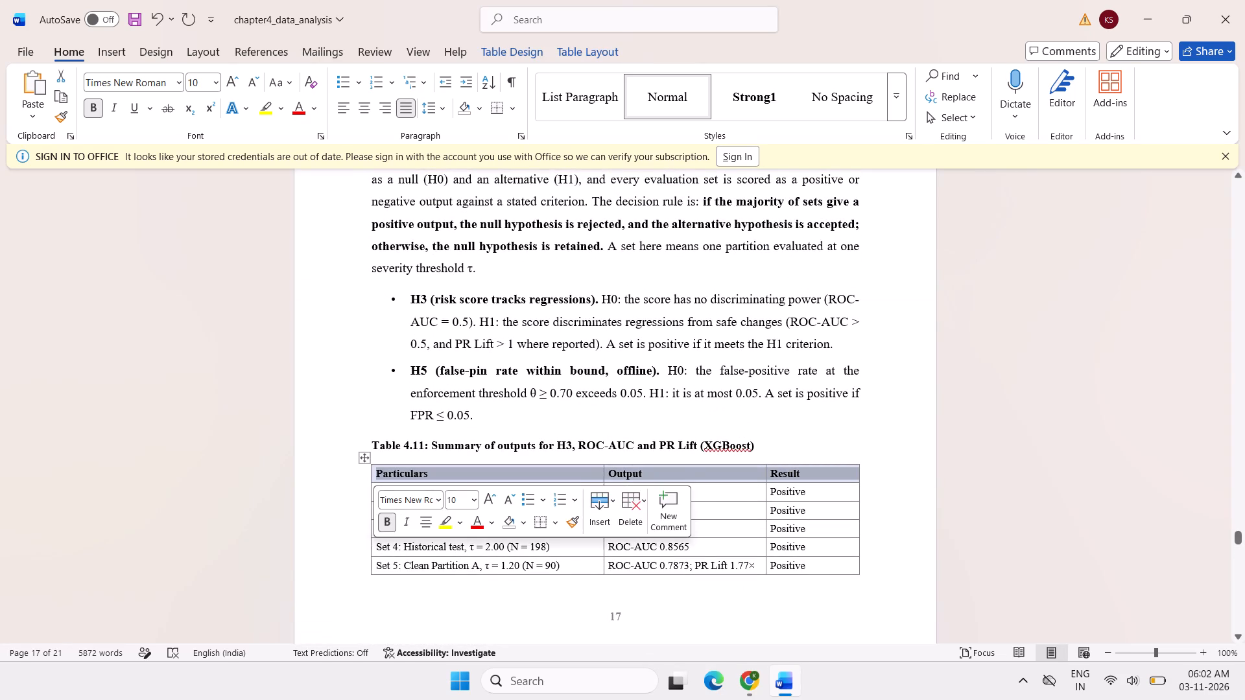
left_click(362, 110)
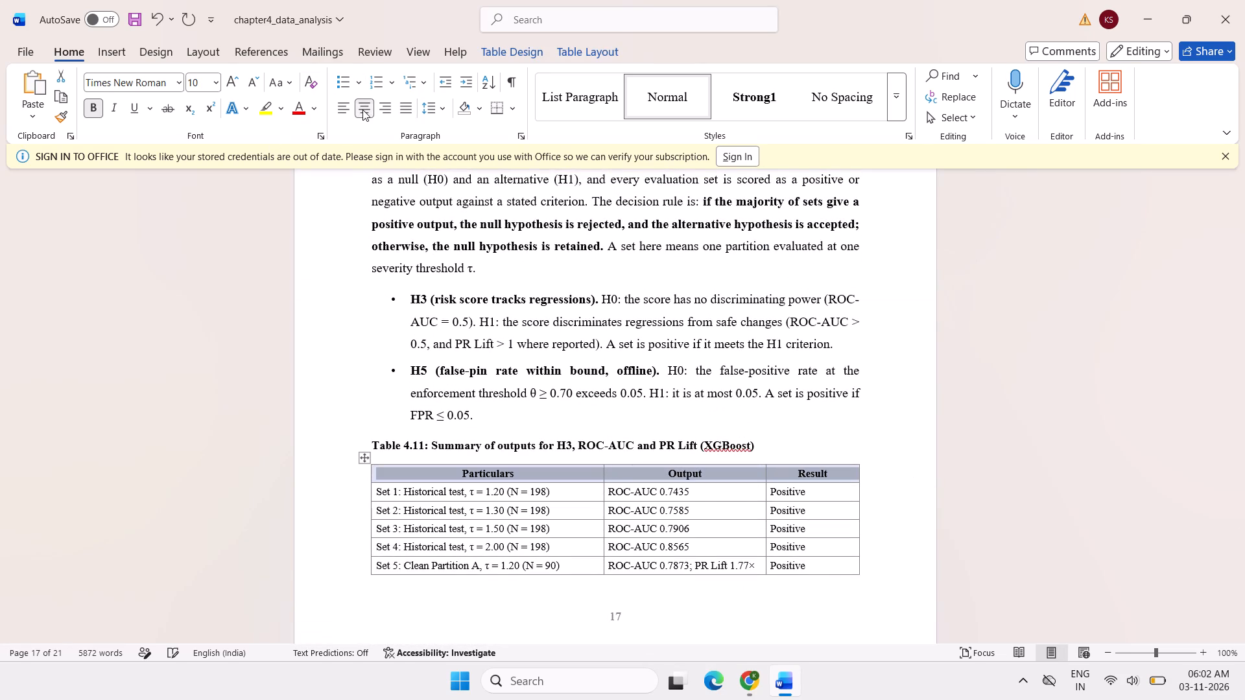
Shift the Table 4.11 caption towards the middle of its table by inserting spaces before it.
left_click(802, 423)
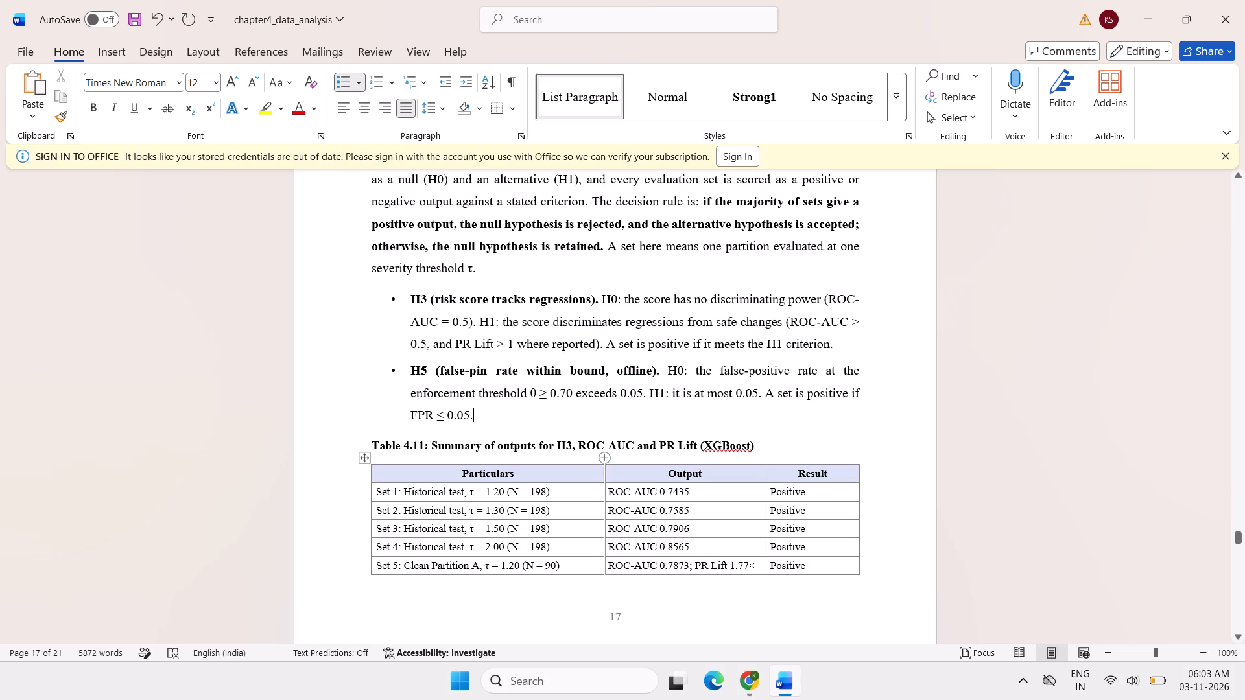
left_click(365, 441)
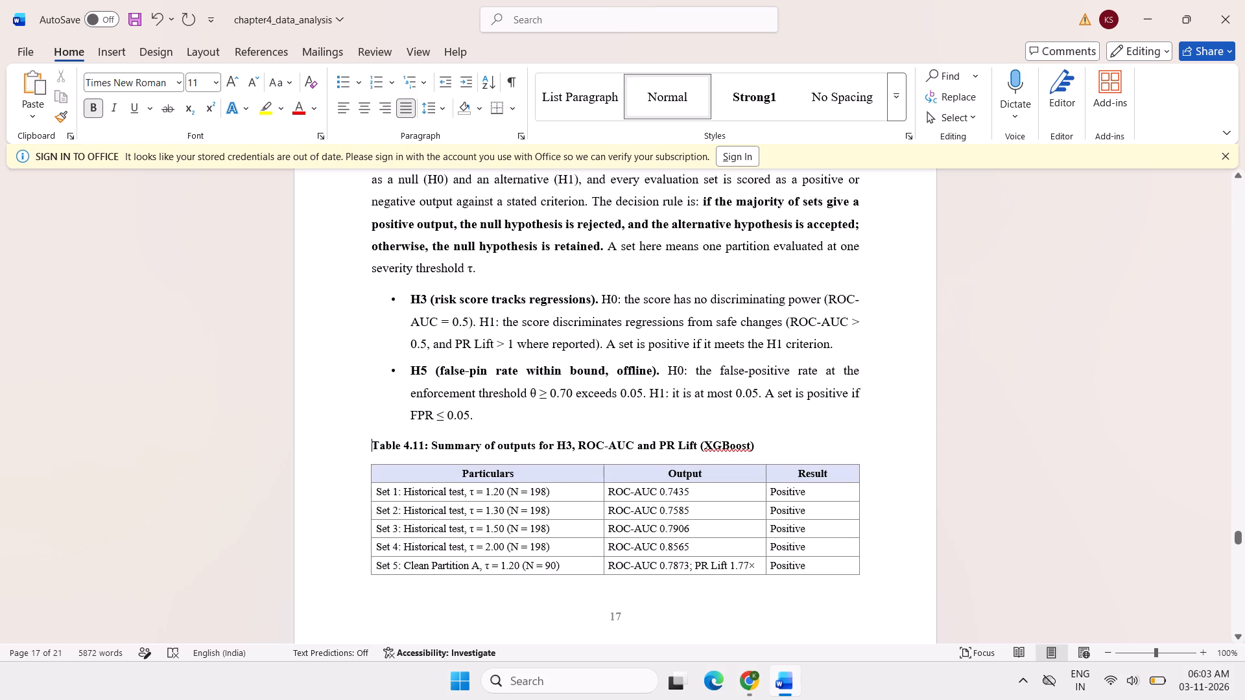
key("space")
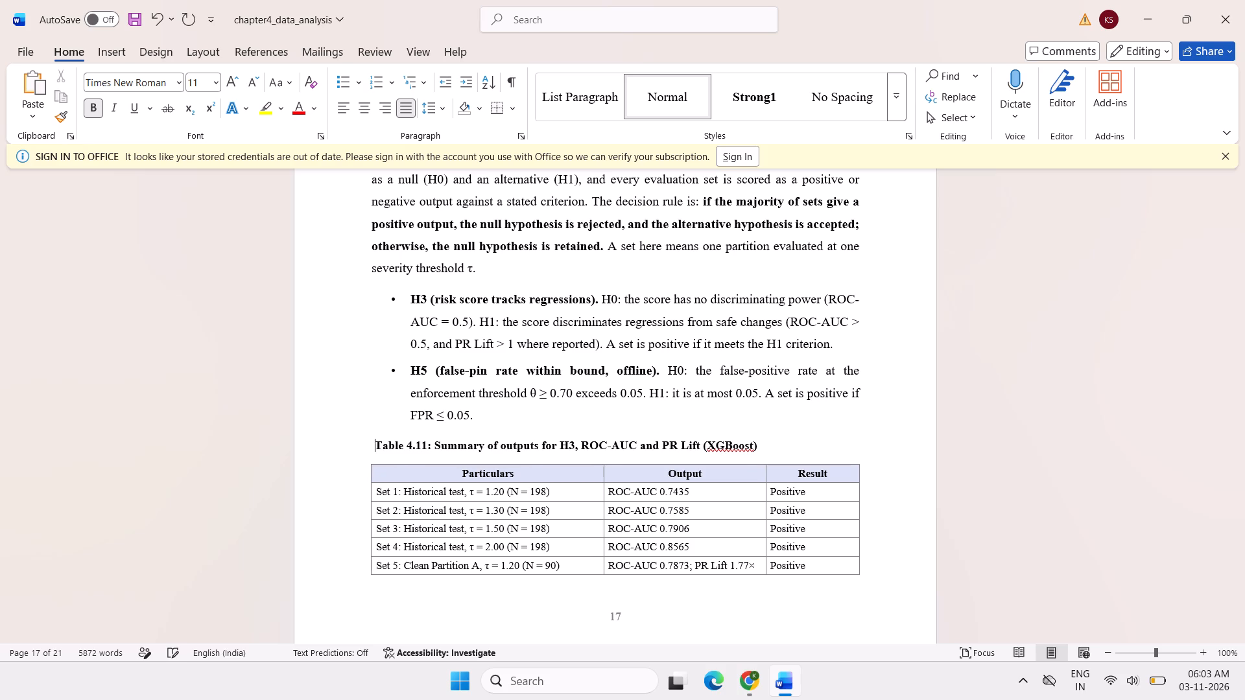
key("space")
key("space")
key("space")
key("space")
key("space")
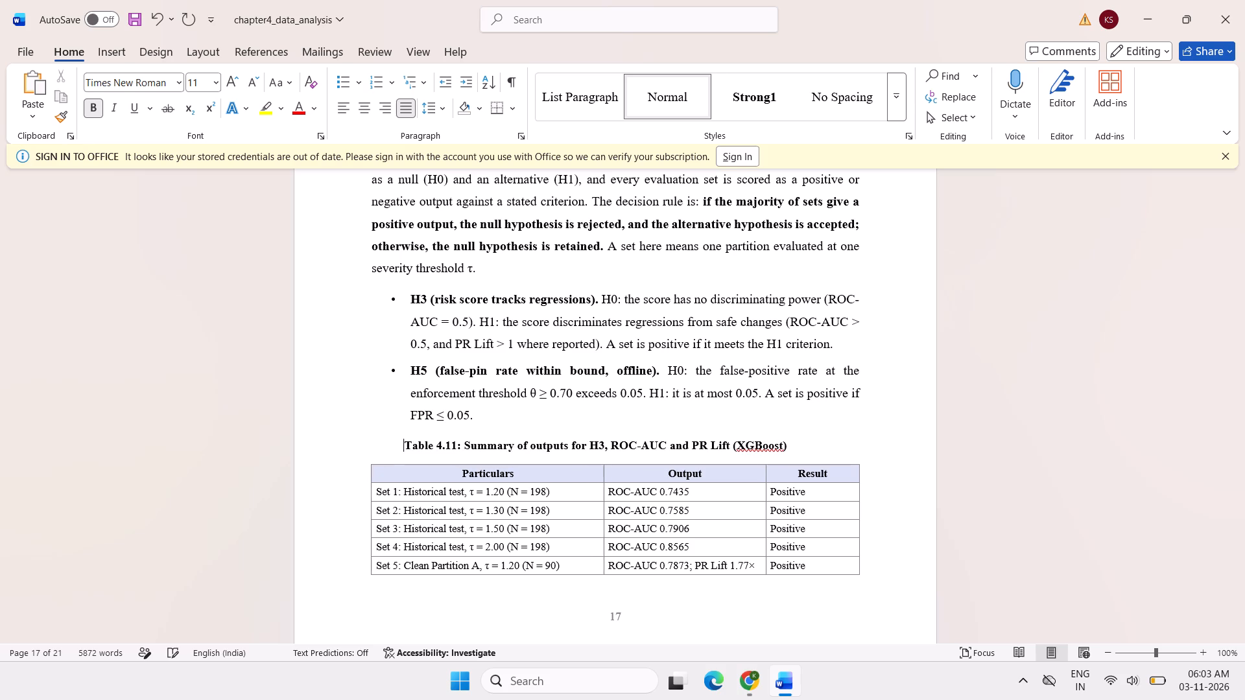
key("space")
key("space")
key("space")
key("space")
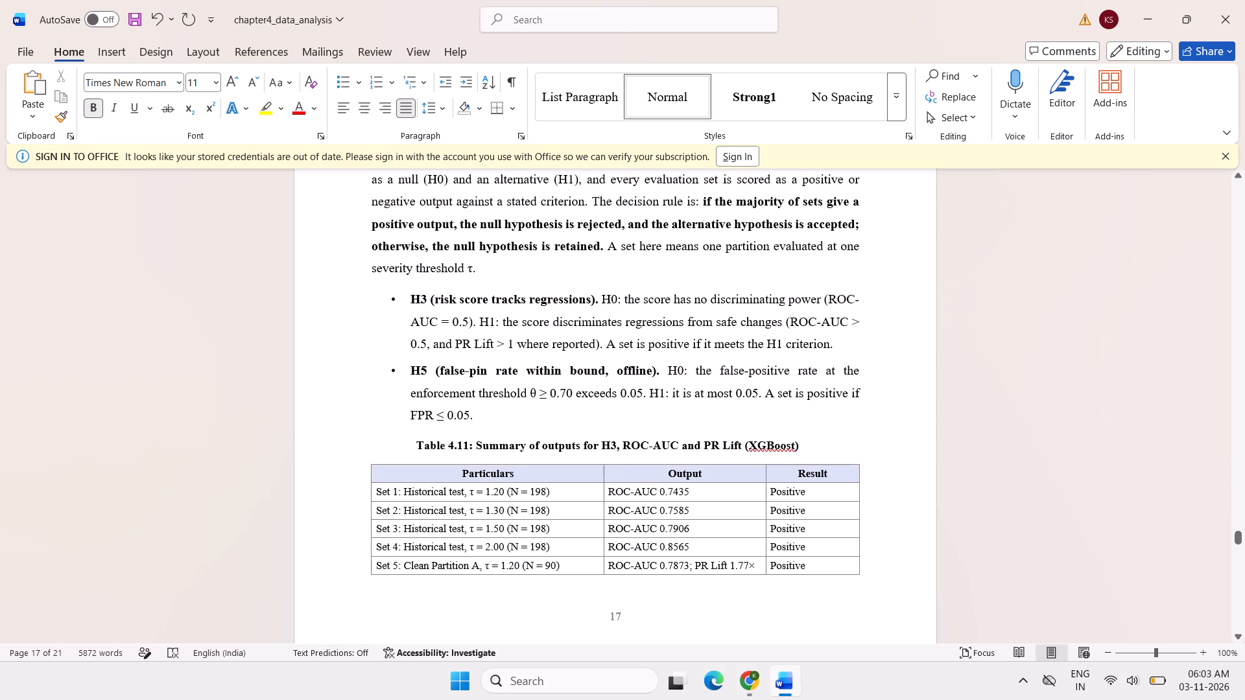
Set the font size of all text in Table 4.11, Summary of outputs for H3, to 12 across both pages.
scroll(502, 507, "down", 2)
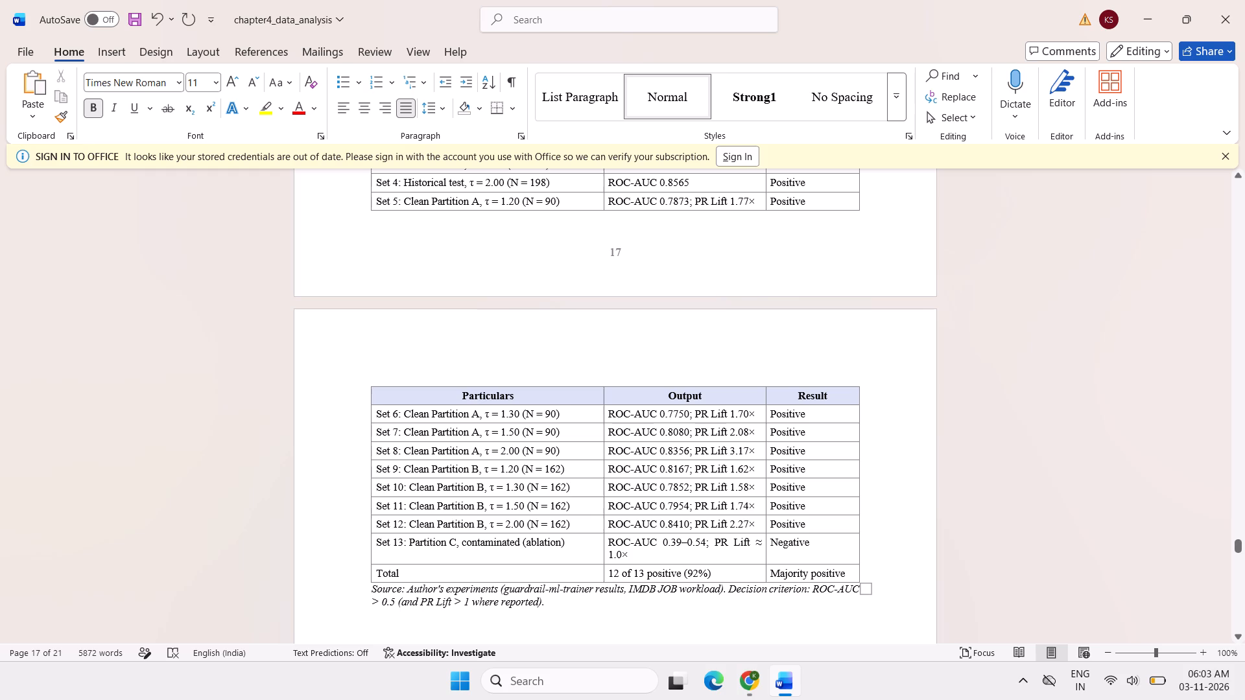
scroll(563, 544, "down", 1)
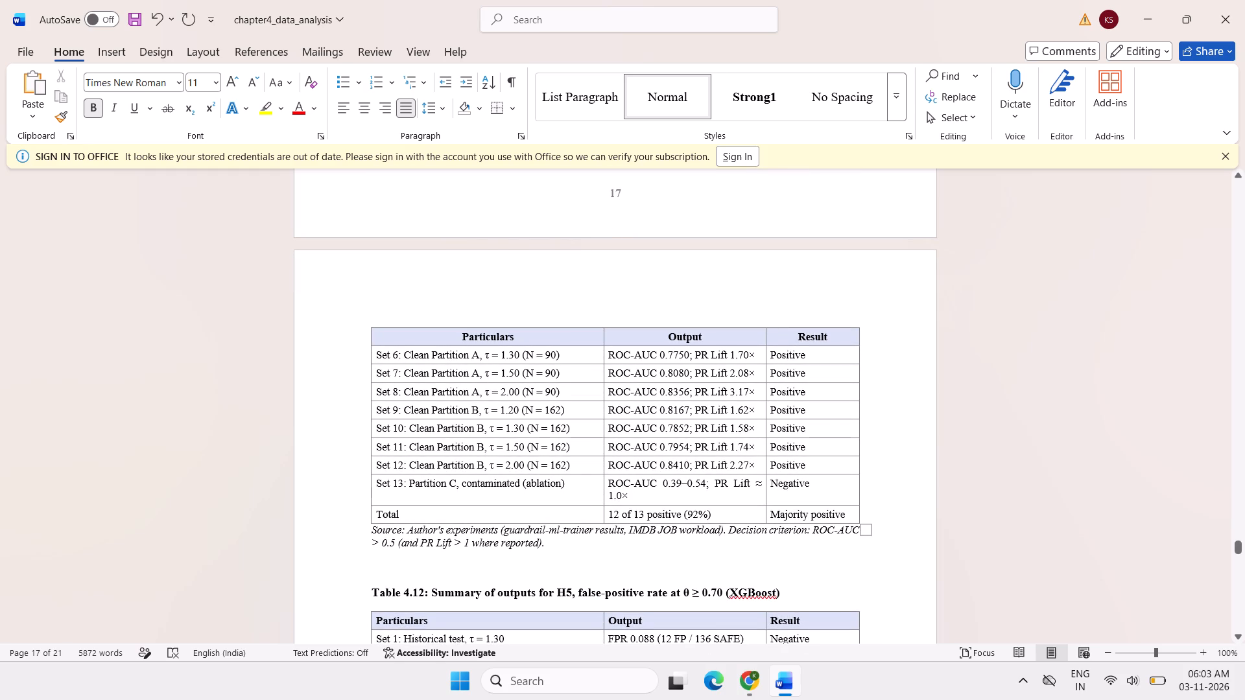
left_click(392, 348)
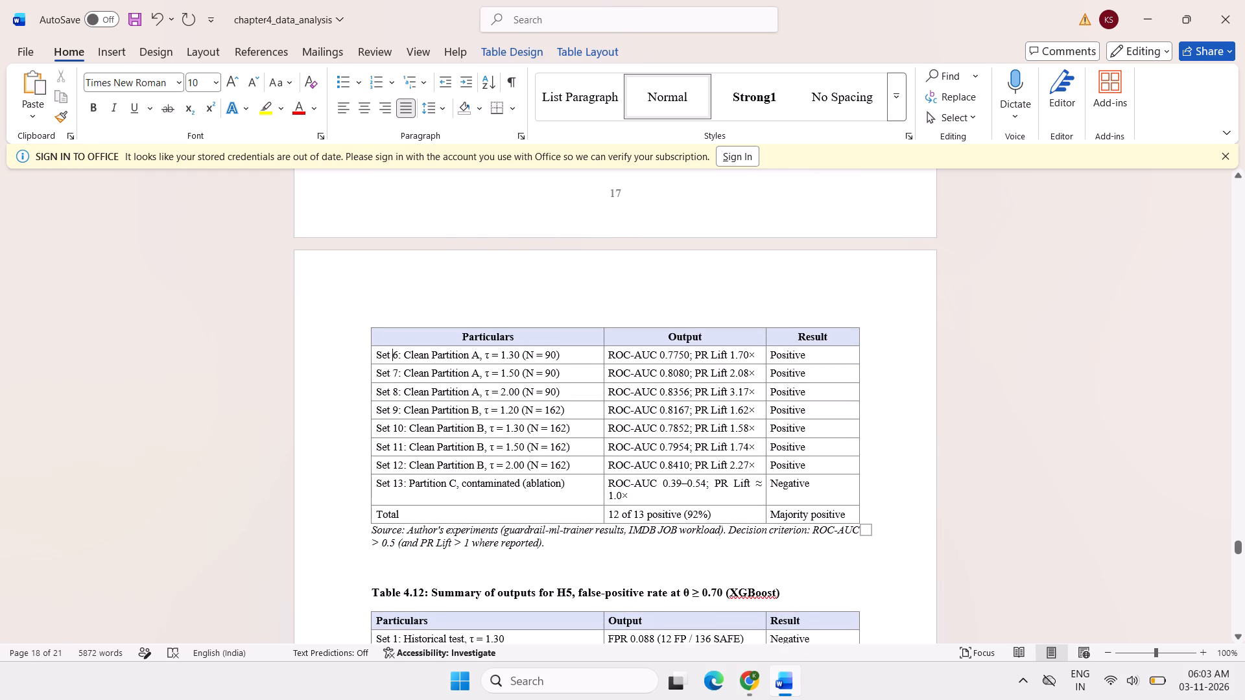
left_click(372, 333)
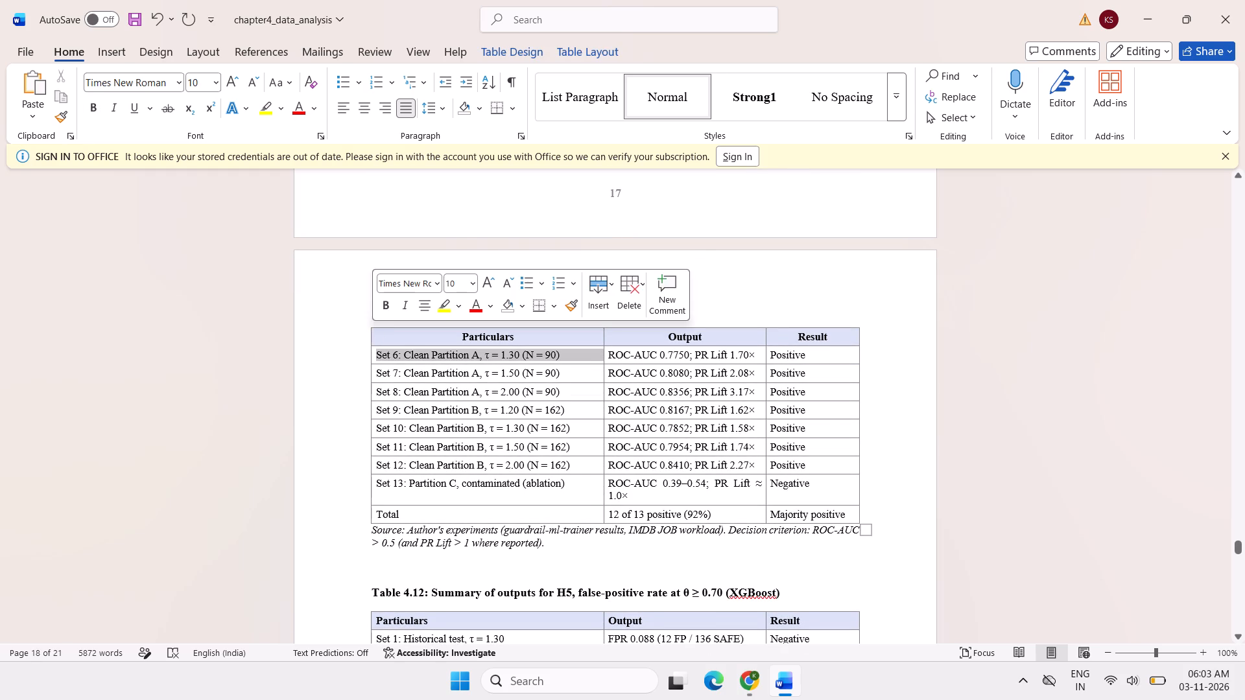
left_click(372, 326)
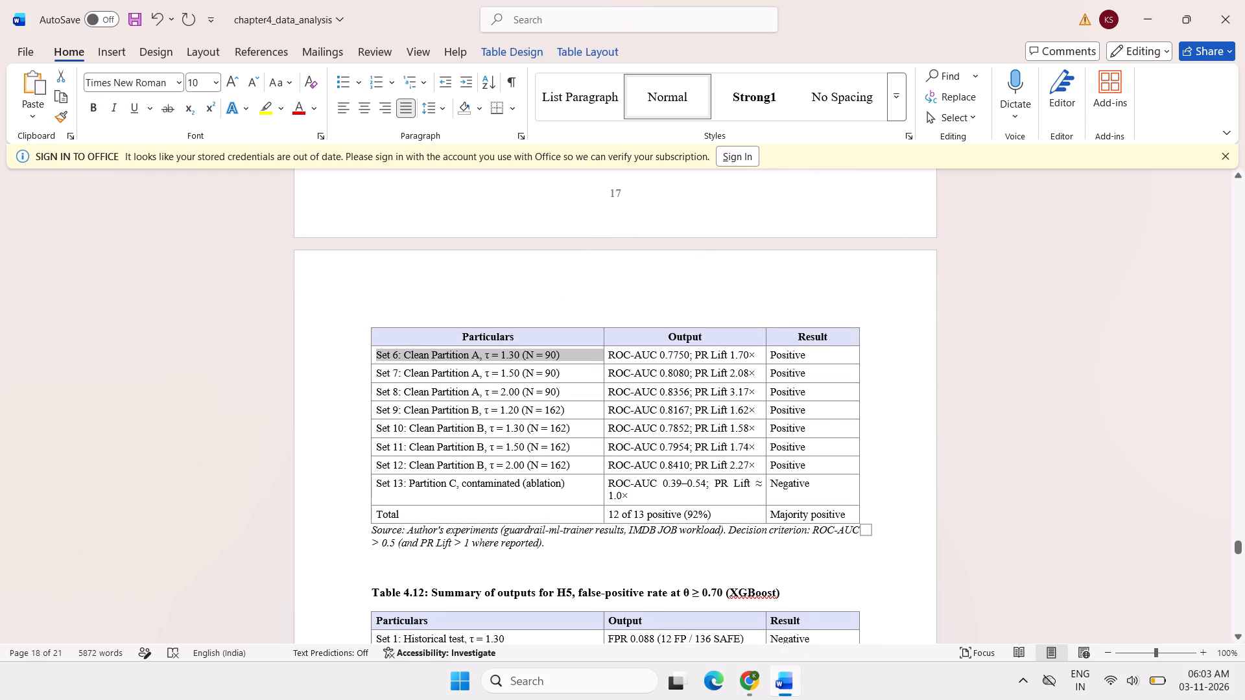
scroll(391, 388, "up", 2)
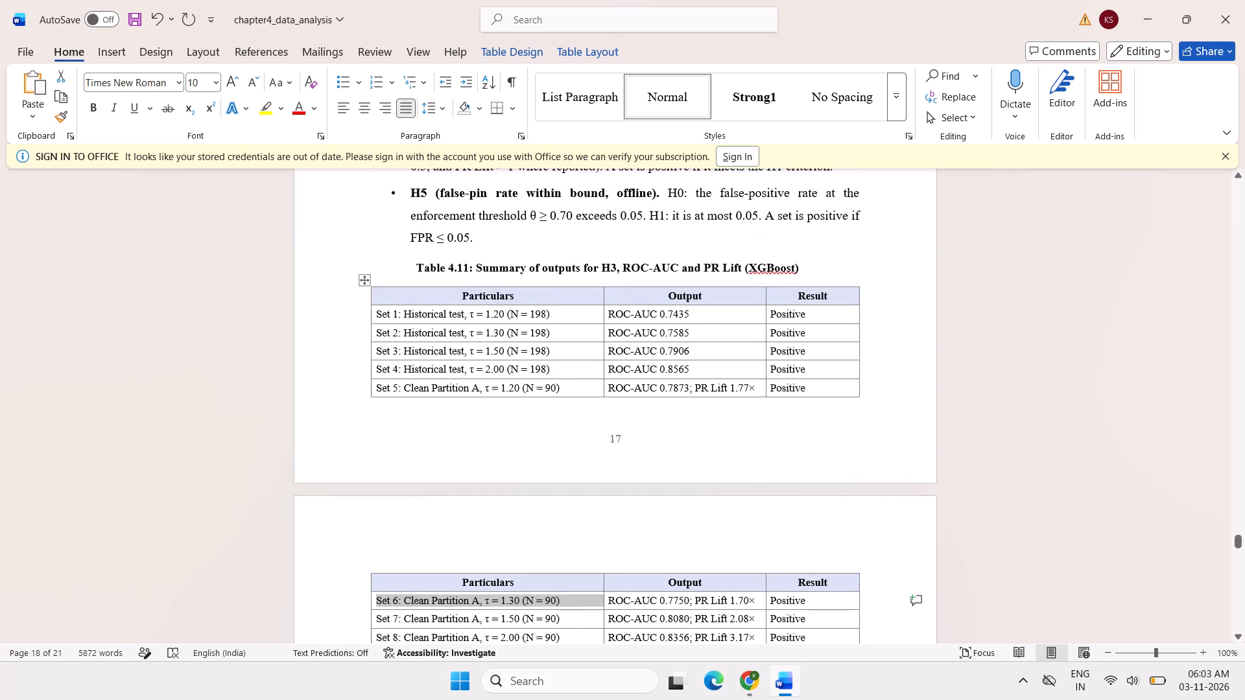
left_click_drag(372, 279, 492, 449)
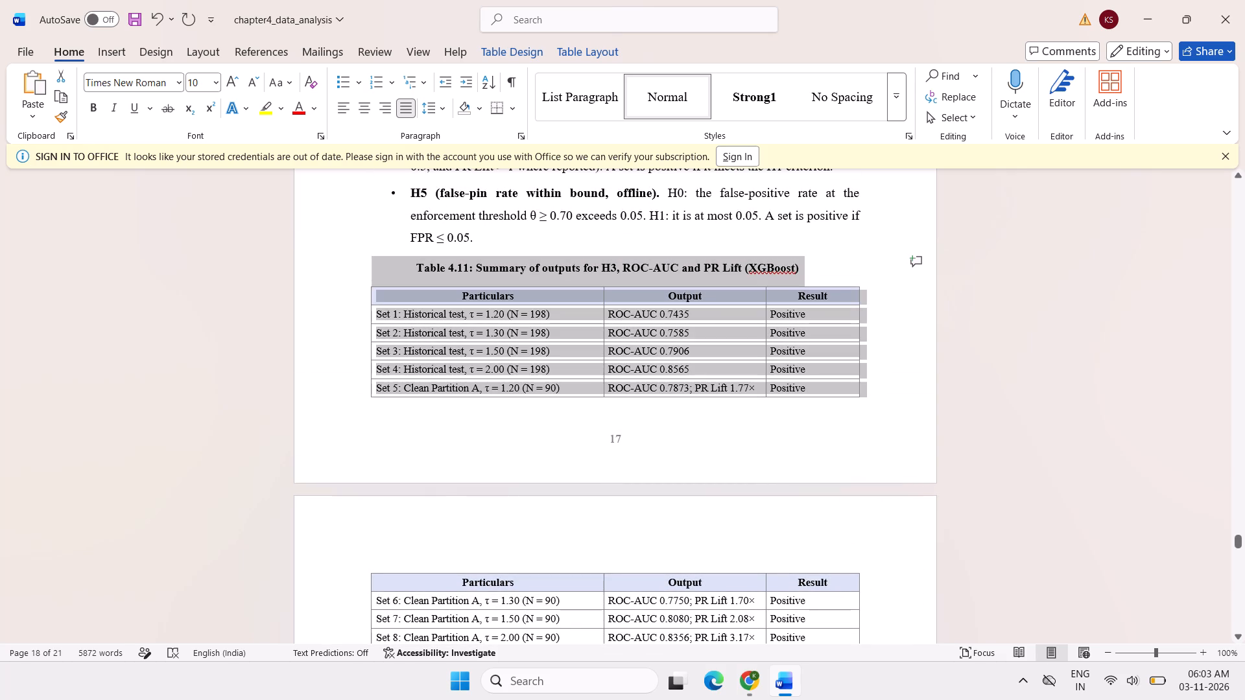
left_click_drag(492, 449, 539, 562)
left_click(450, 510)
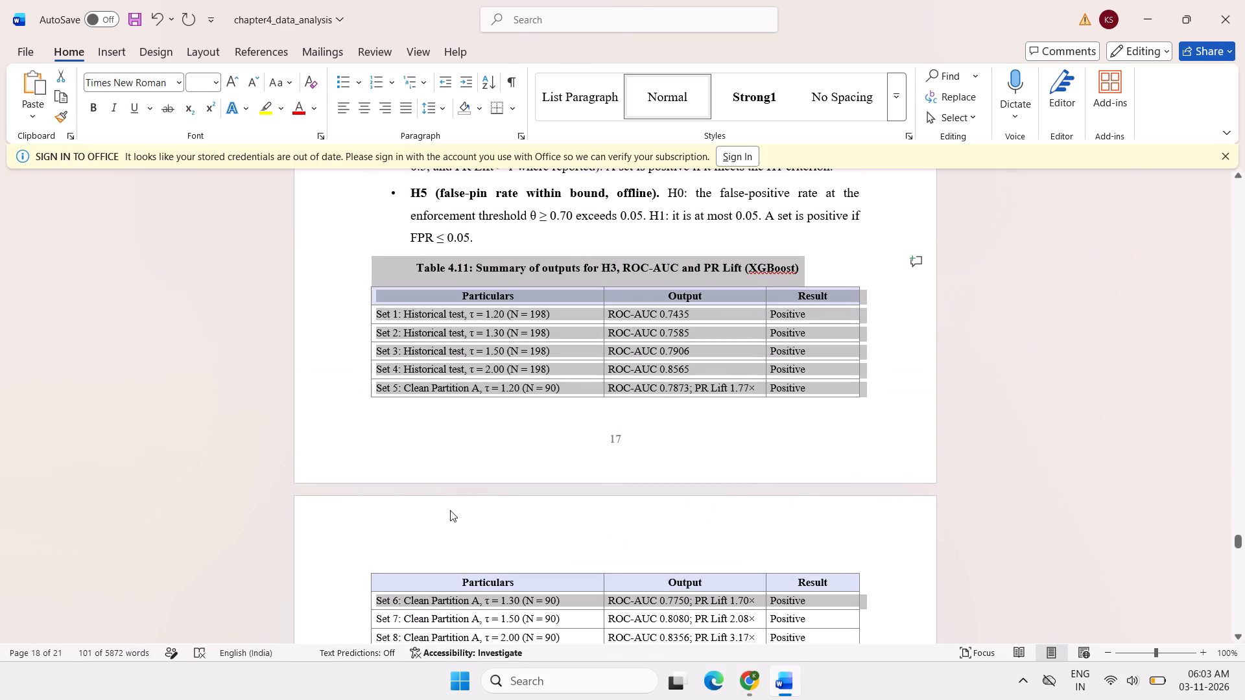
scroll(450, 510, "down", 1)
scroll(665, 555, "down", 1)
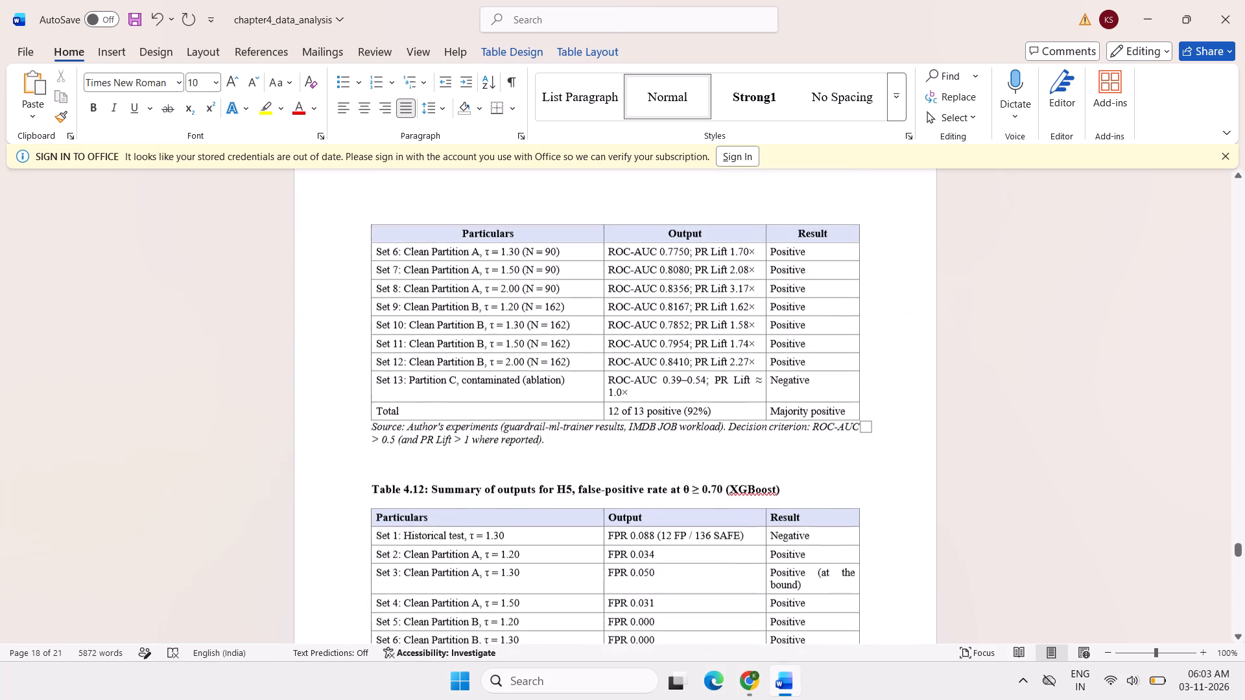
left_click(867, 426)
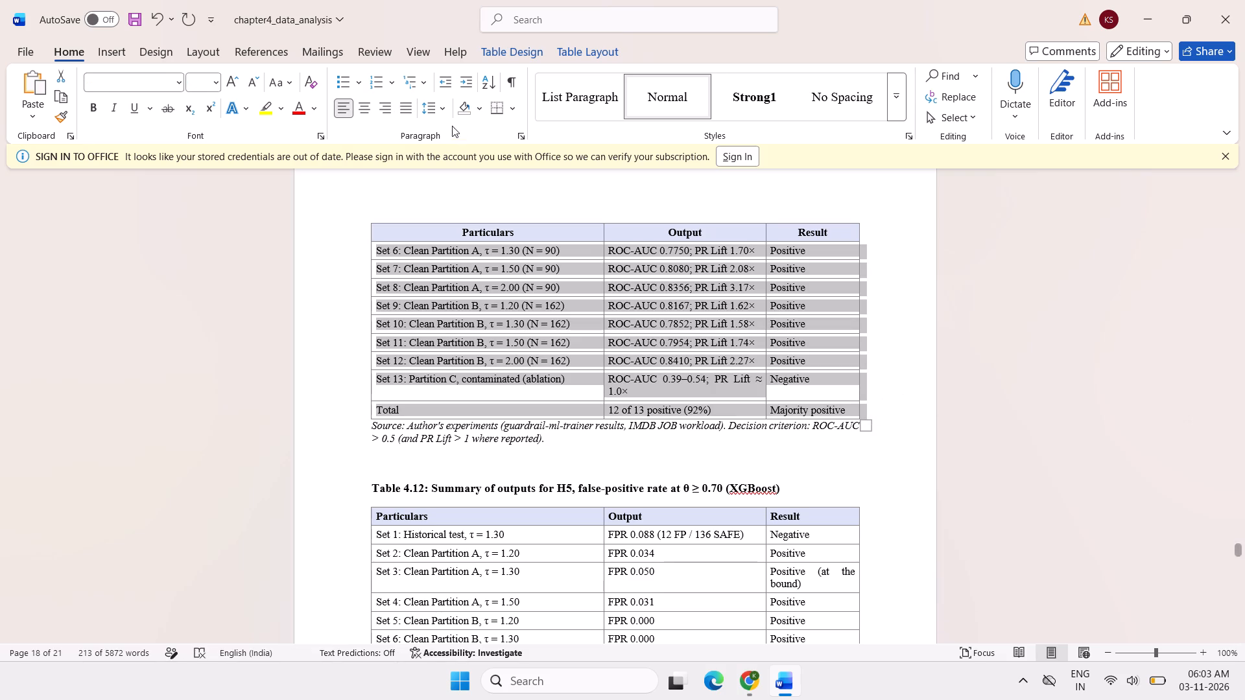
left_click(199, 87)
type("12")
key("Return")
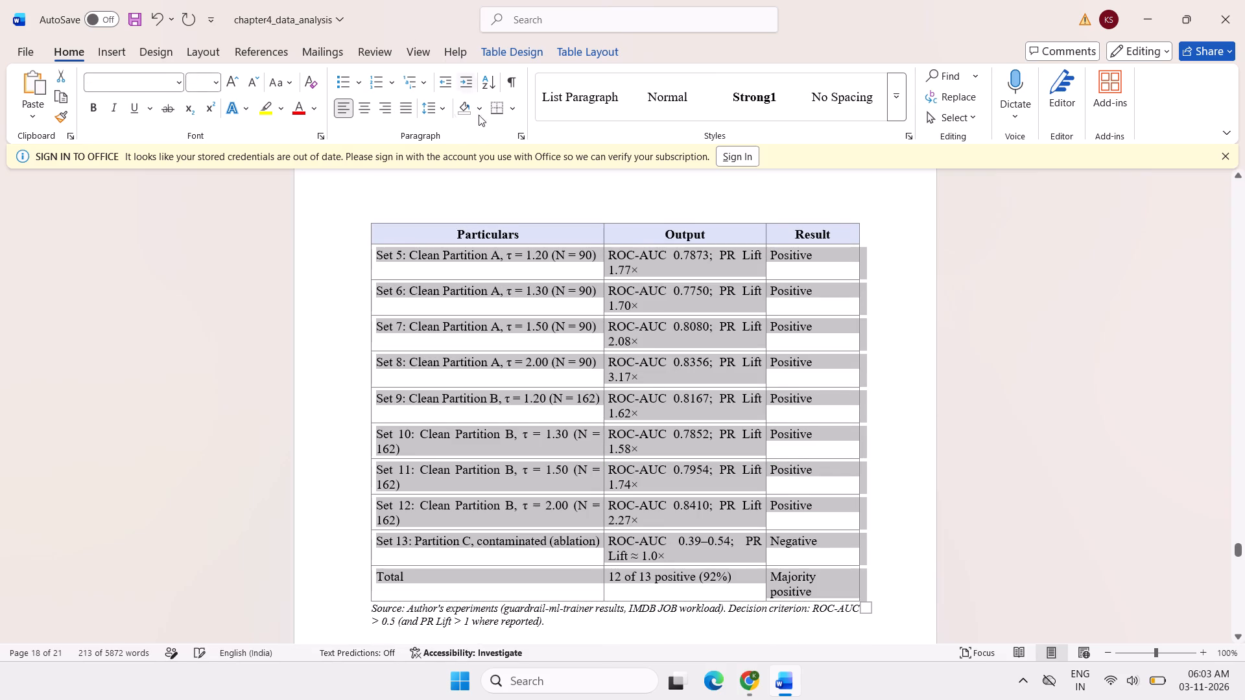
scroll(418, 255, "up", 5)
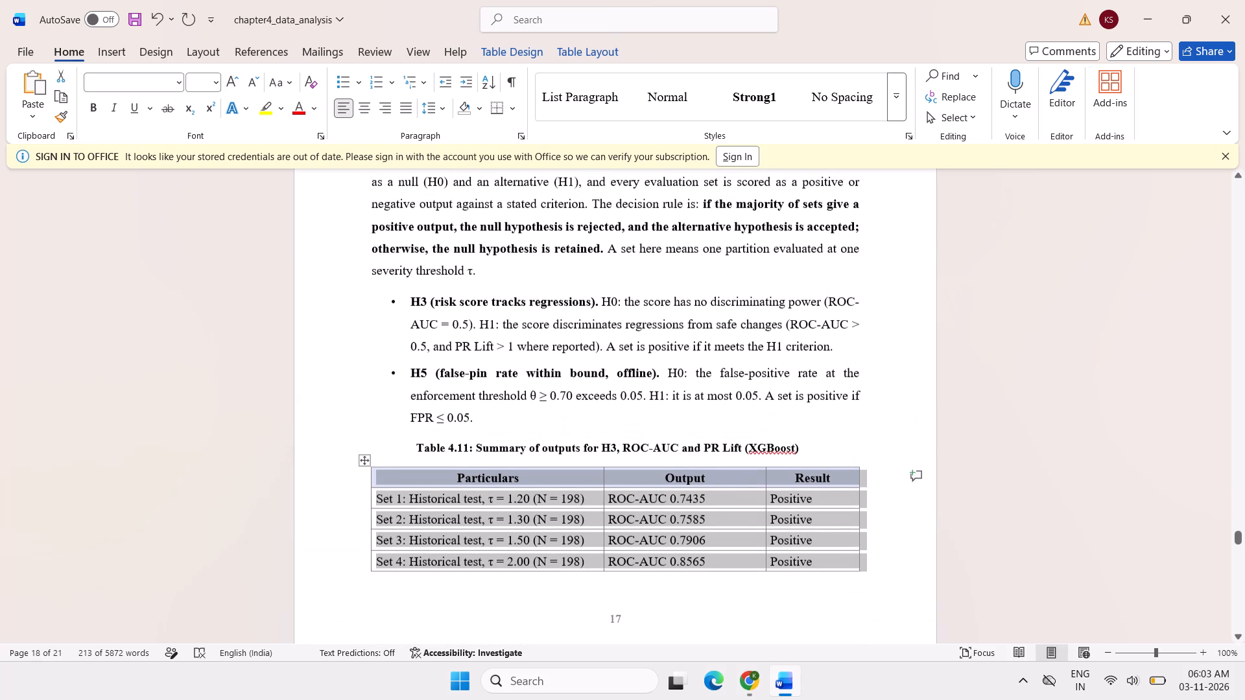
left_click(507, 595)
Remove the leading spaces from the Table 4.11 caption and re-break it onto its own unbulleted line below the H5 bullet.
scroll(507, 595, "down", 3)
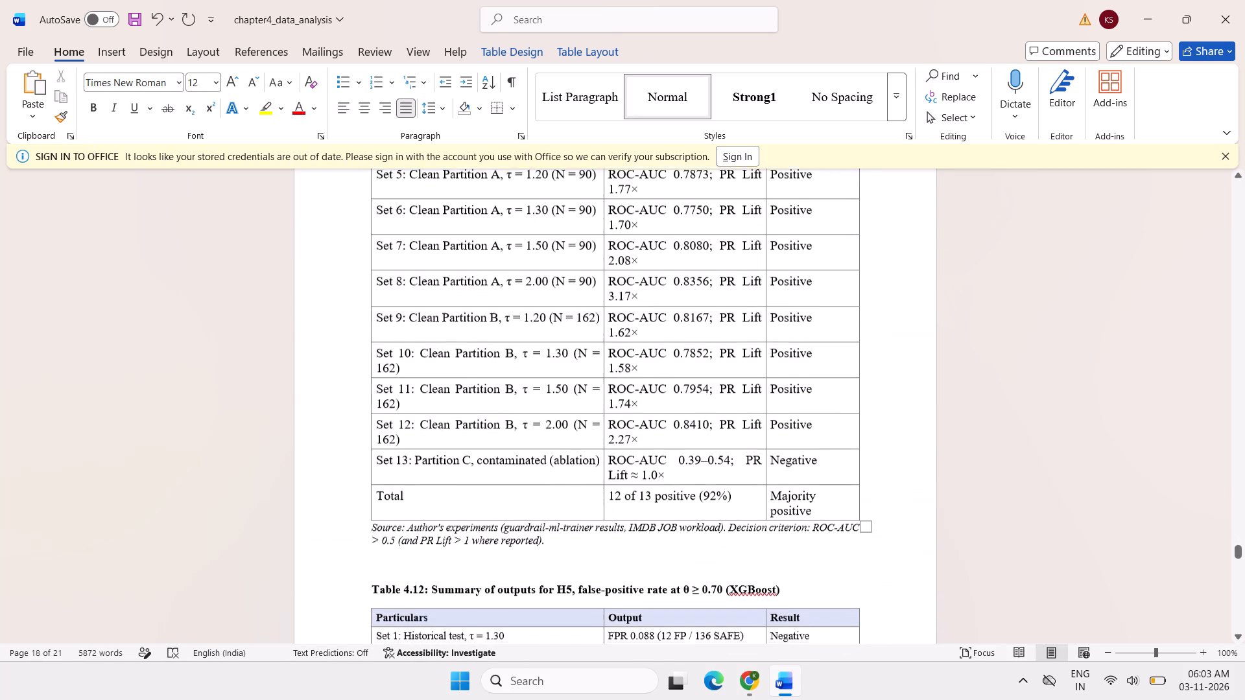
scroll(616, 482, "down", 1)
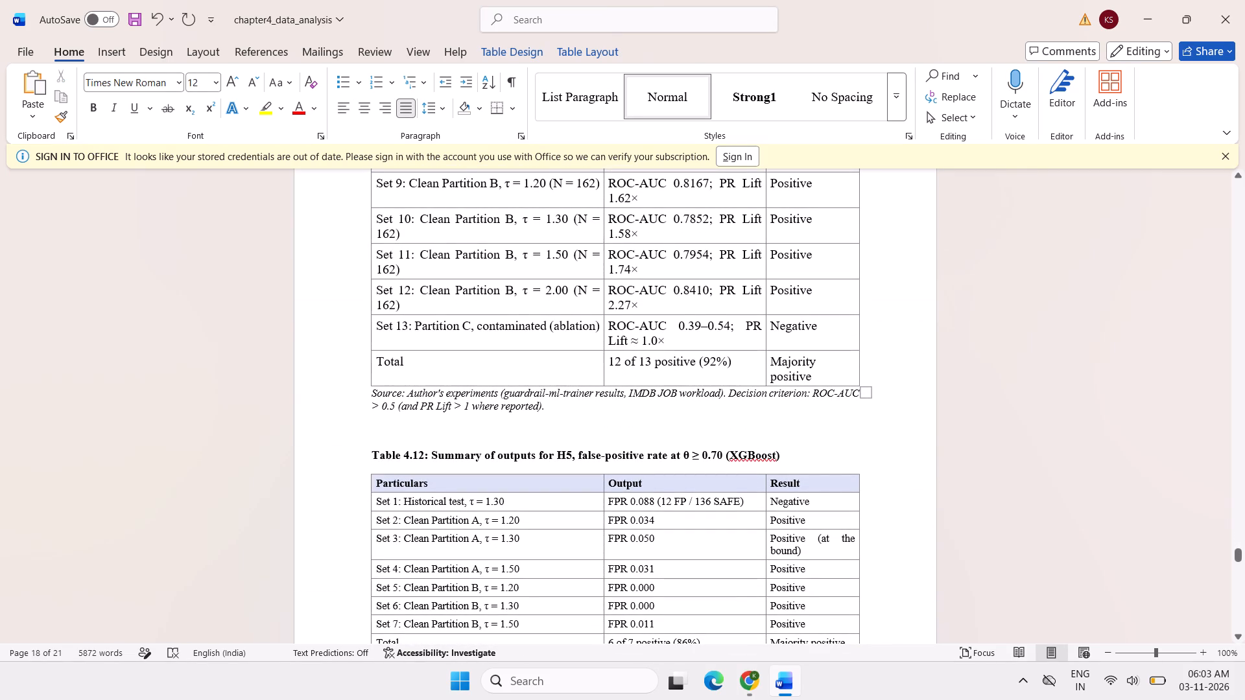
scroll(499, 470, "down", 1)
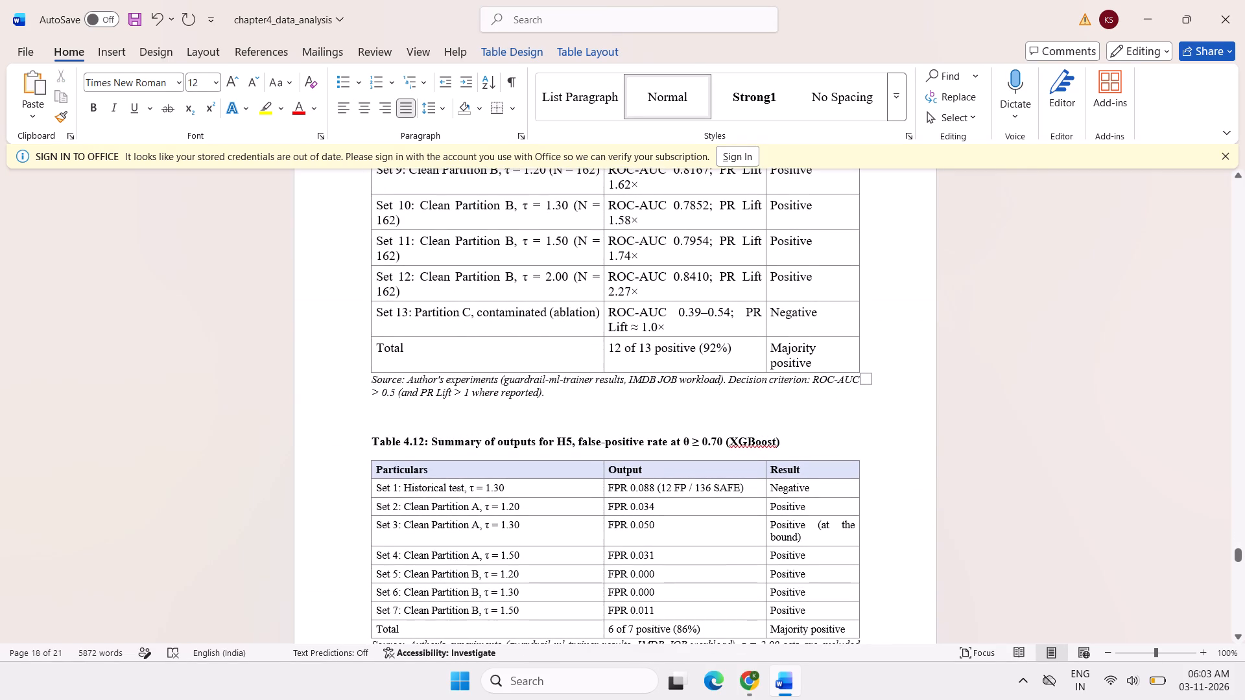
scroll(475, 506, "up", 1)
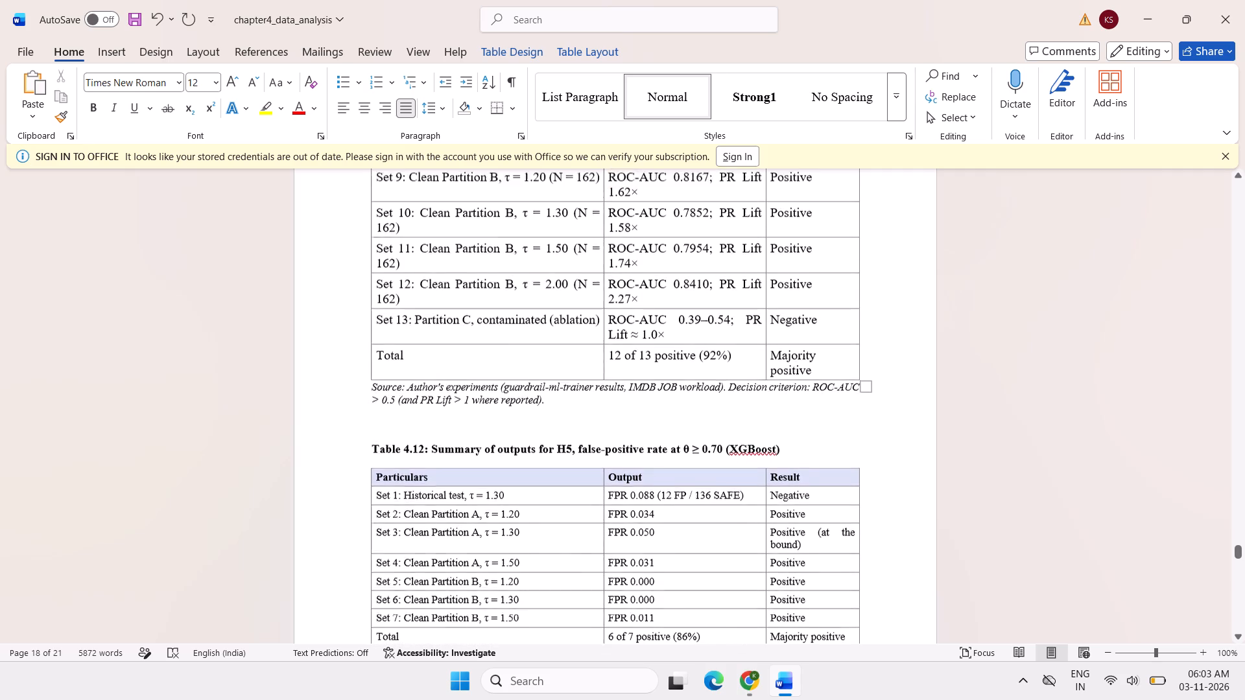
scroll(475, 506, "up", 3)
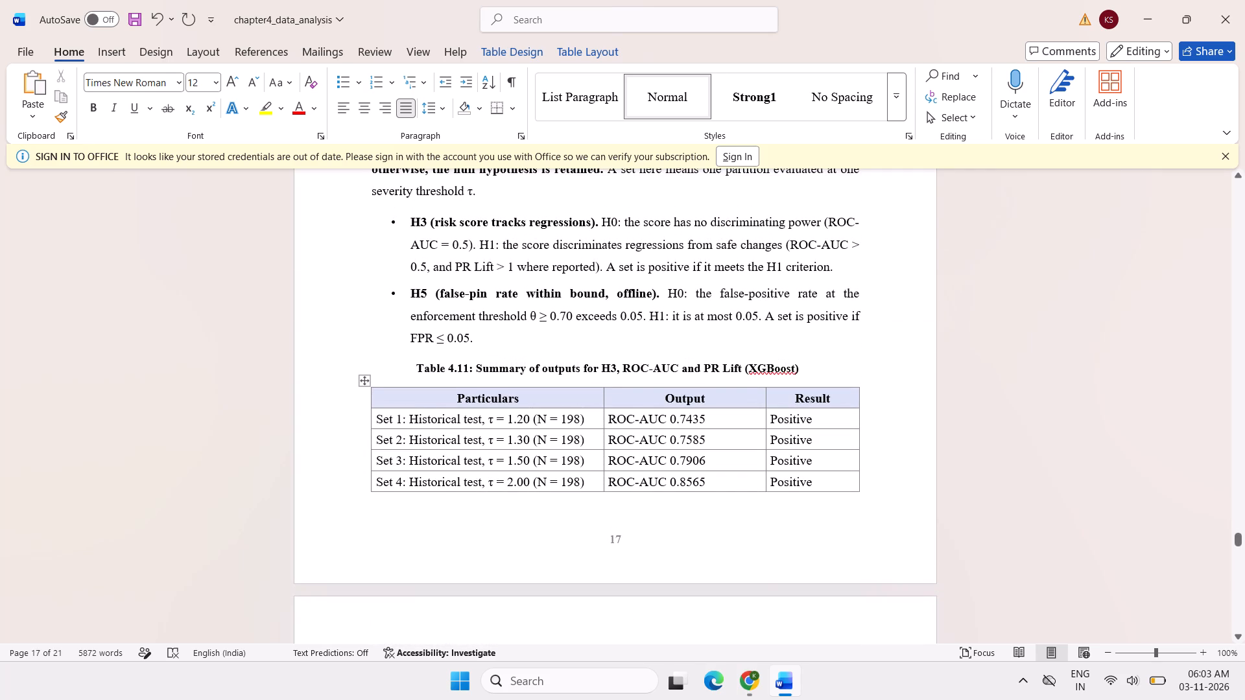
left_click(416, 367)
key("BackSpace")
key("BackSpace")
key("BackSpace")
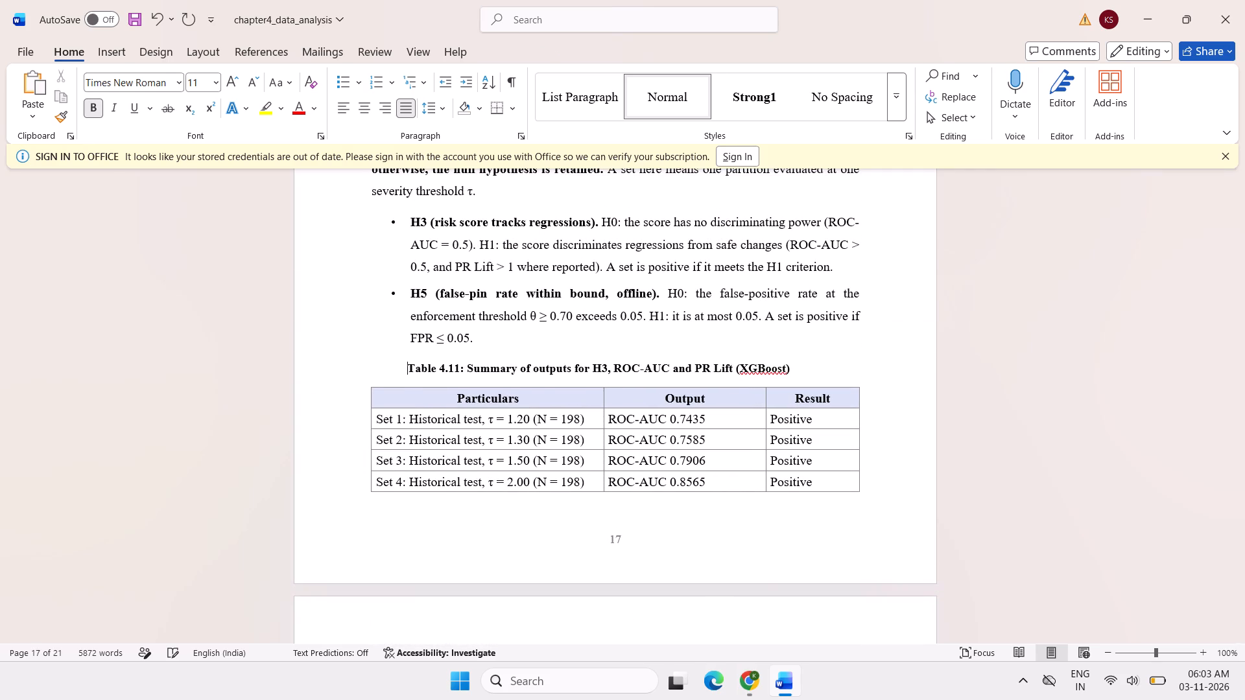
key("BackSpace")
key("BackSpace")
key("BackSpace")
key("BackSpace")
key("BackSpace")
key("BackSpace")
key("BackSpace")
key("BackSpace")
key("BackSpace")
key("BackSpace")
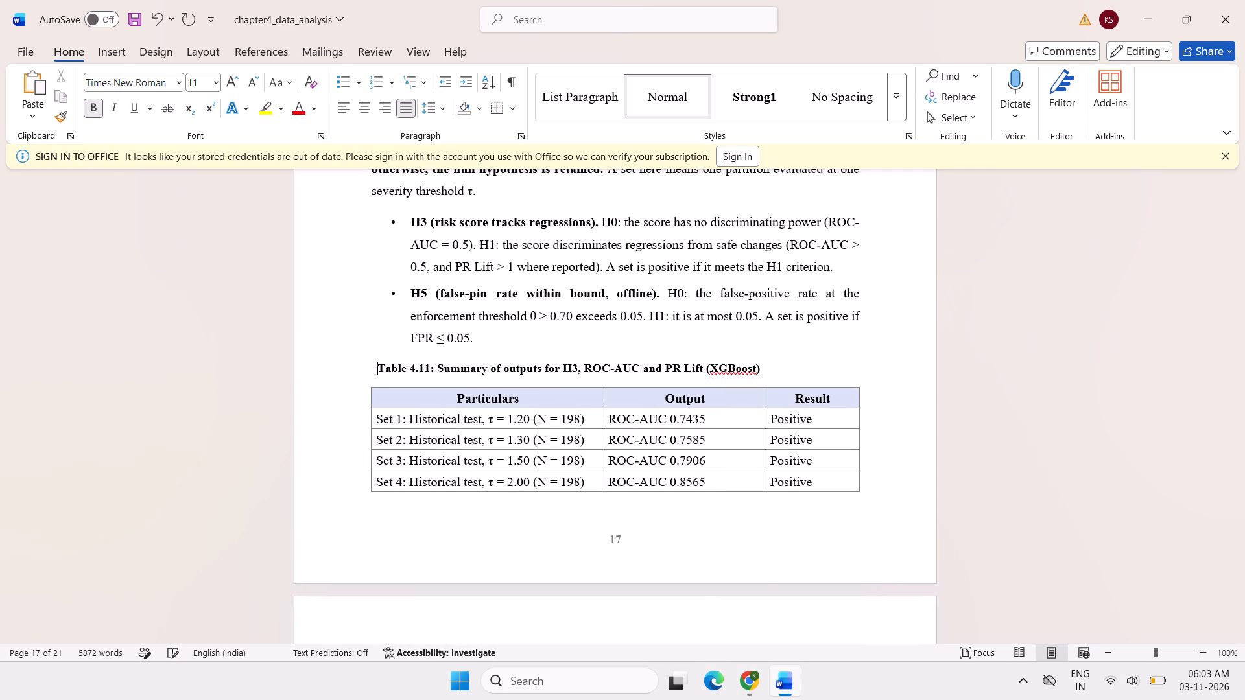
key("BackSpace")
key("BackSpace")
key("BackSpace")
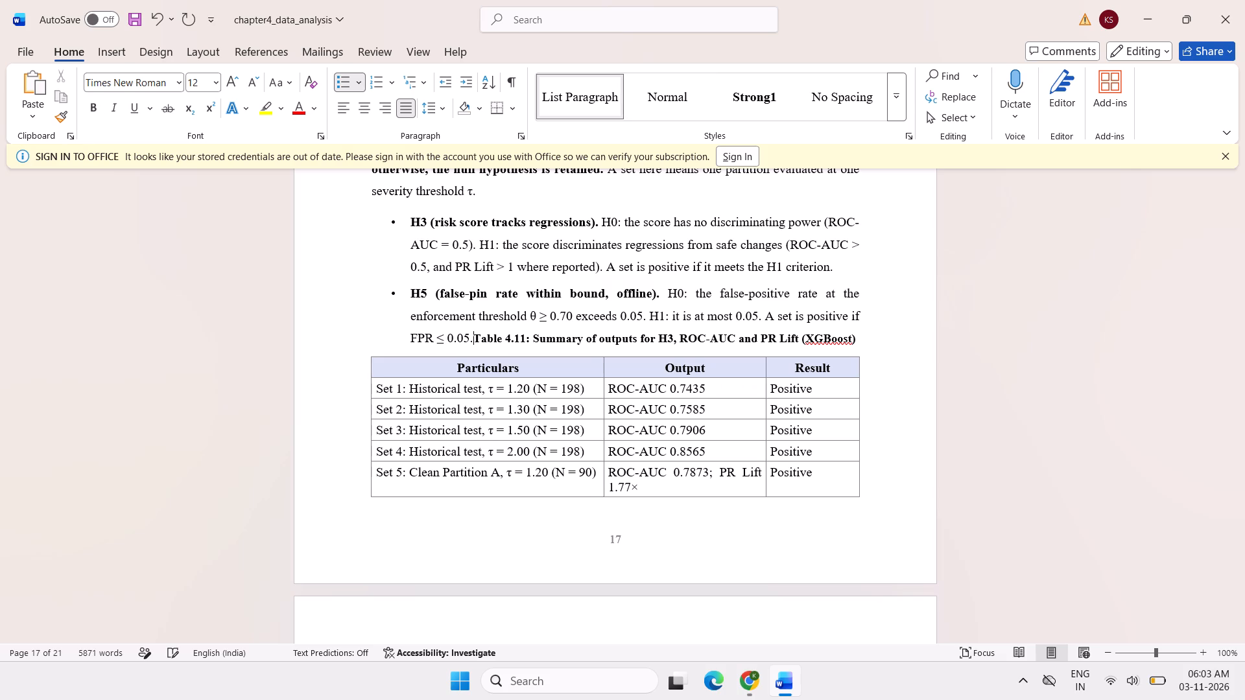
key("Return")
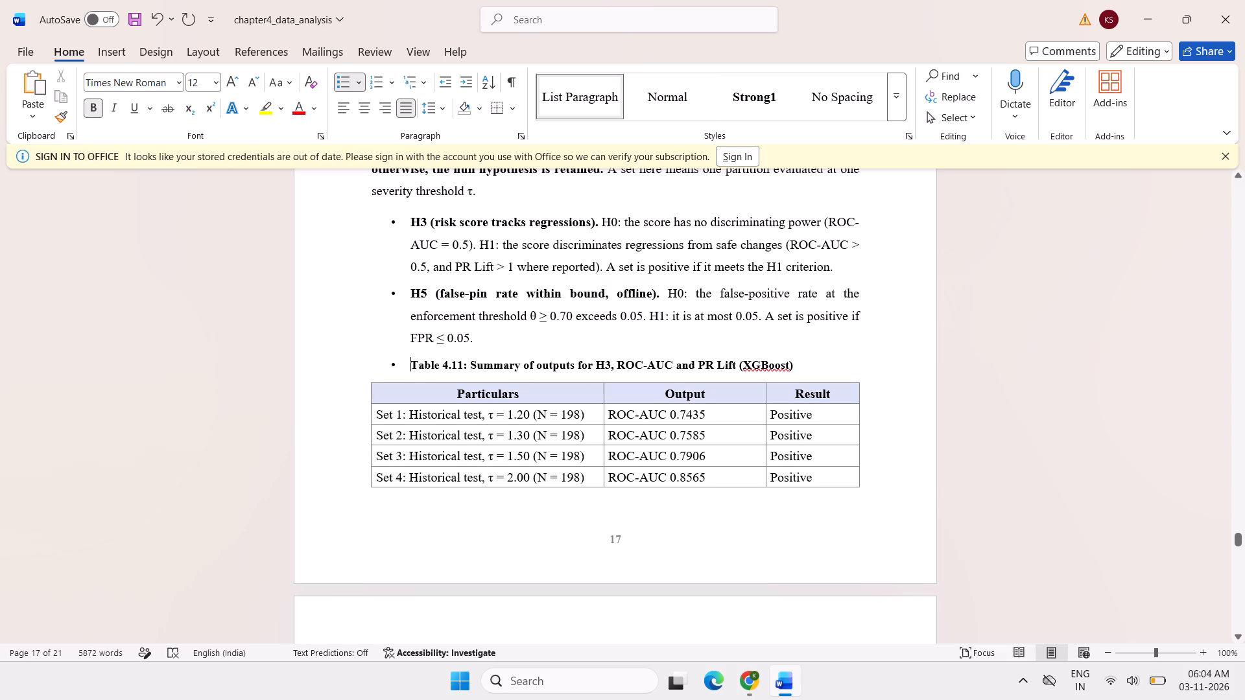
key("BackSpace")
key("BackSpace")
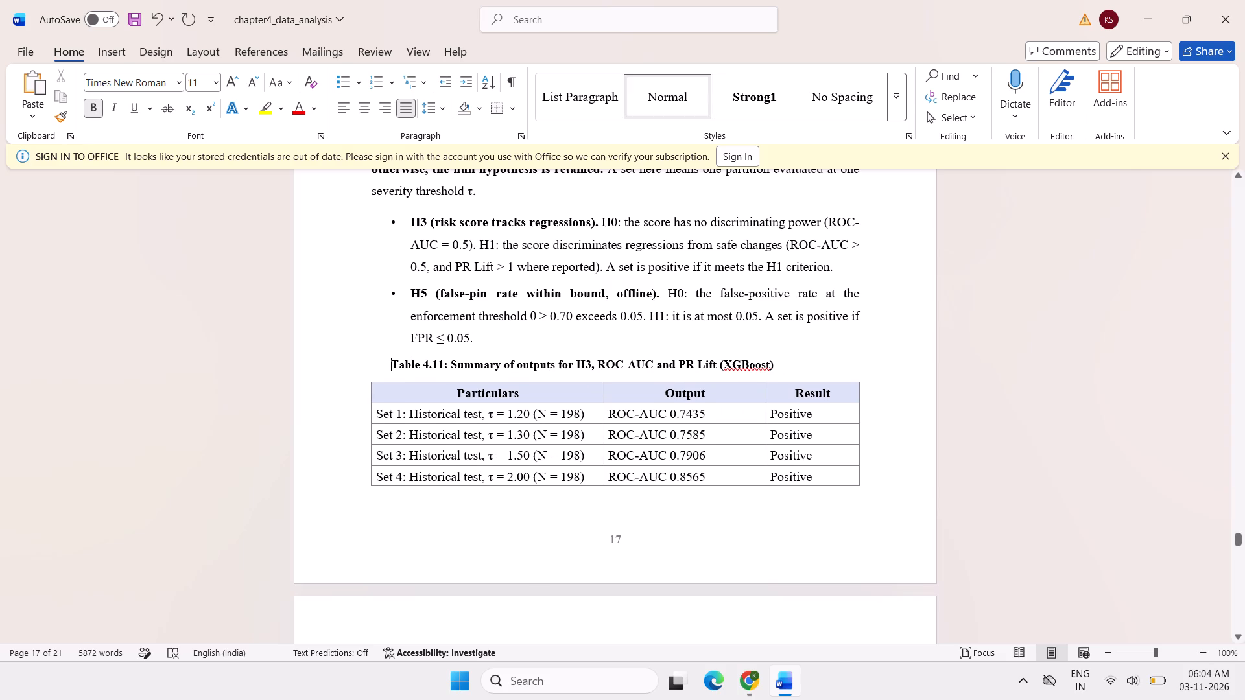
Centre the header row of Table 4.12, Summary of outputs for H5, from Particulars to Result.
scroll(447, 380, "down", 1)
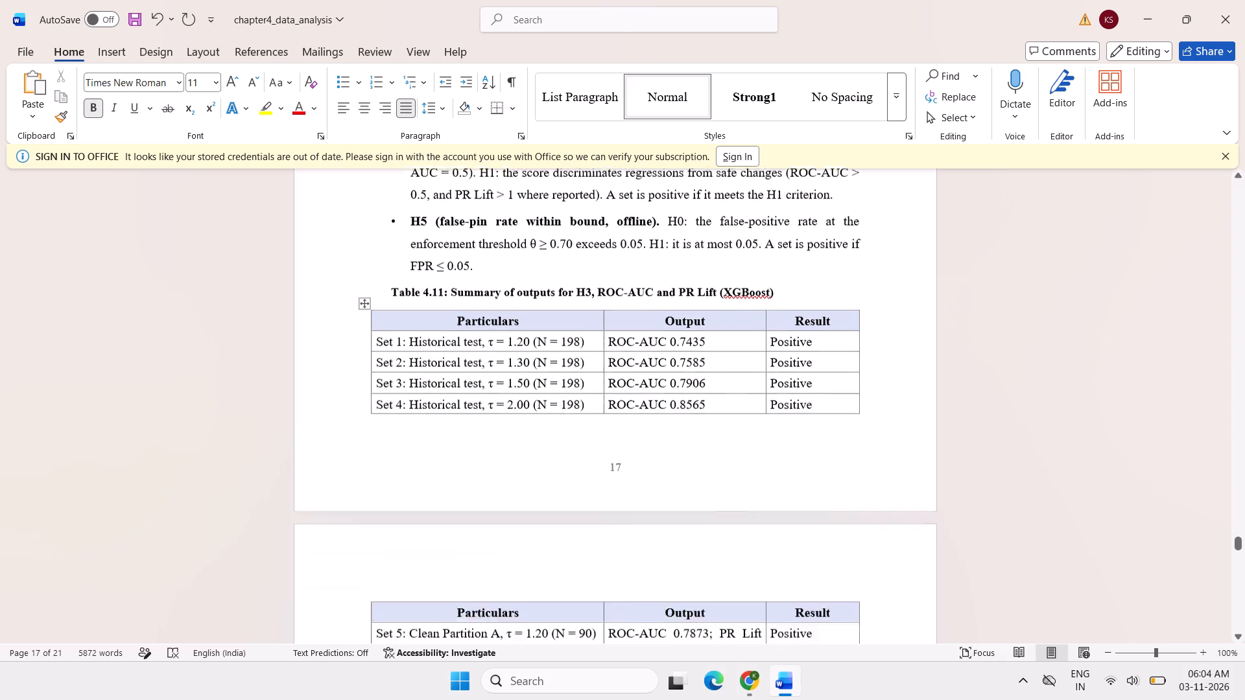
scroll(447, 380, "down", 3)
scroll(447, 380, "up", 4)
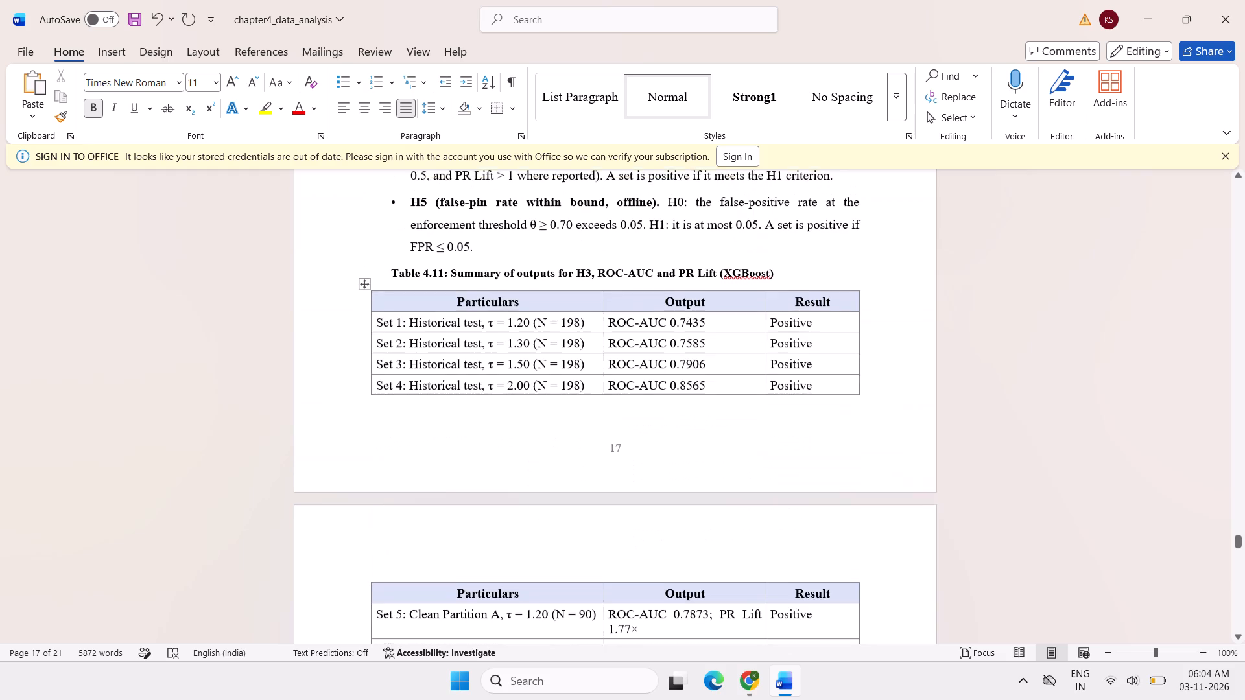
scroll(447, 380, "down", 1)
left_click(426, 322)
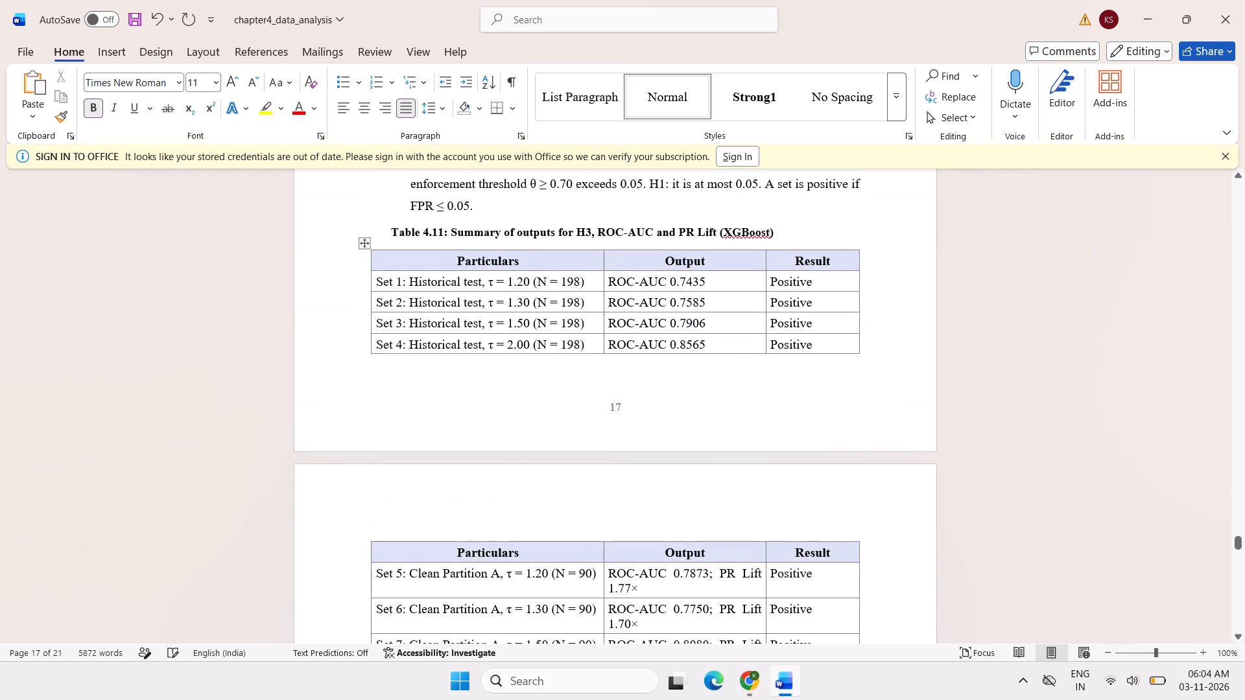
left_click(451, 574)
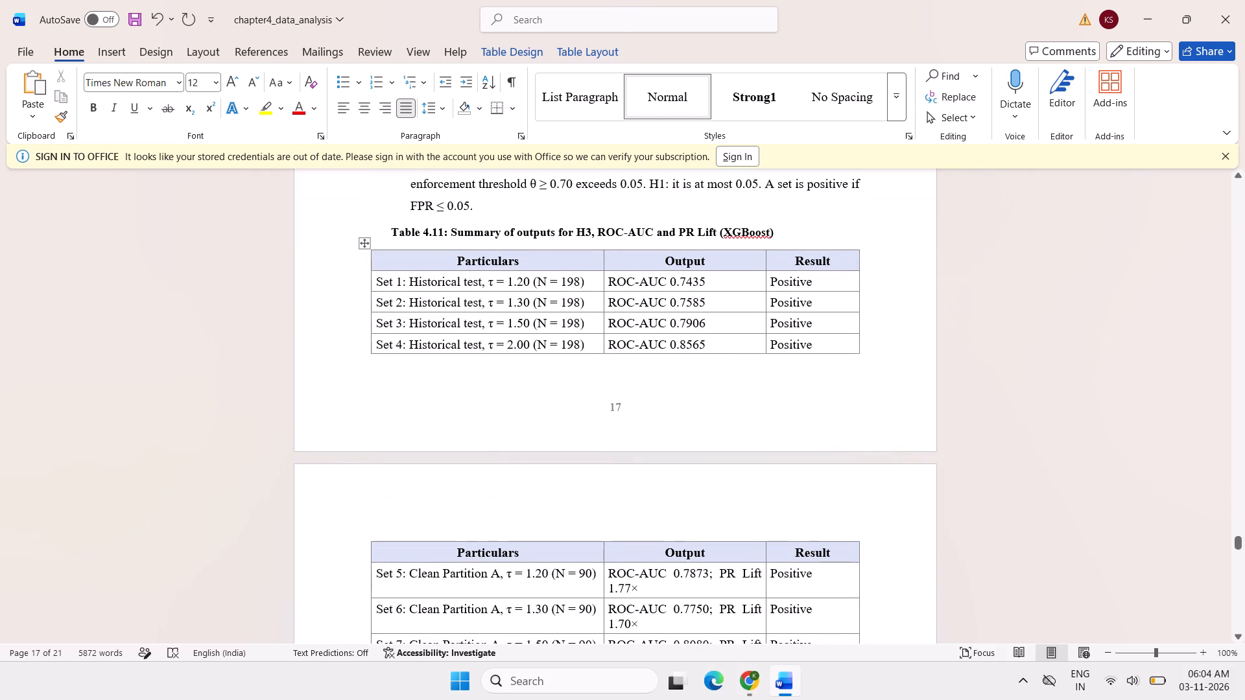
scroll(552, 491, "down", 1)
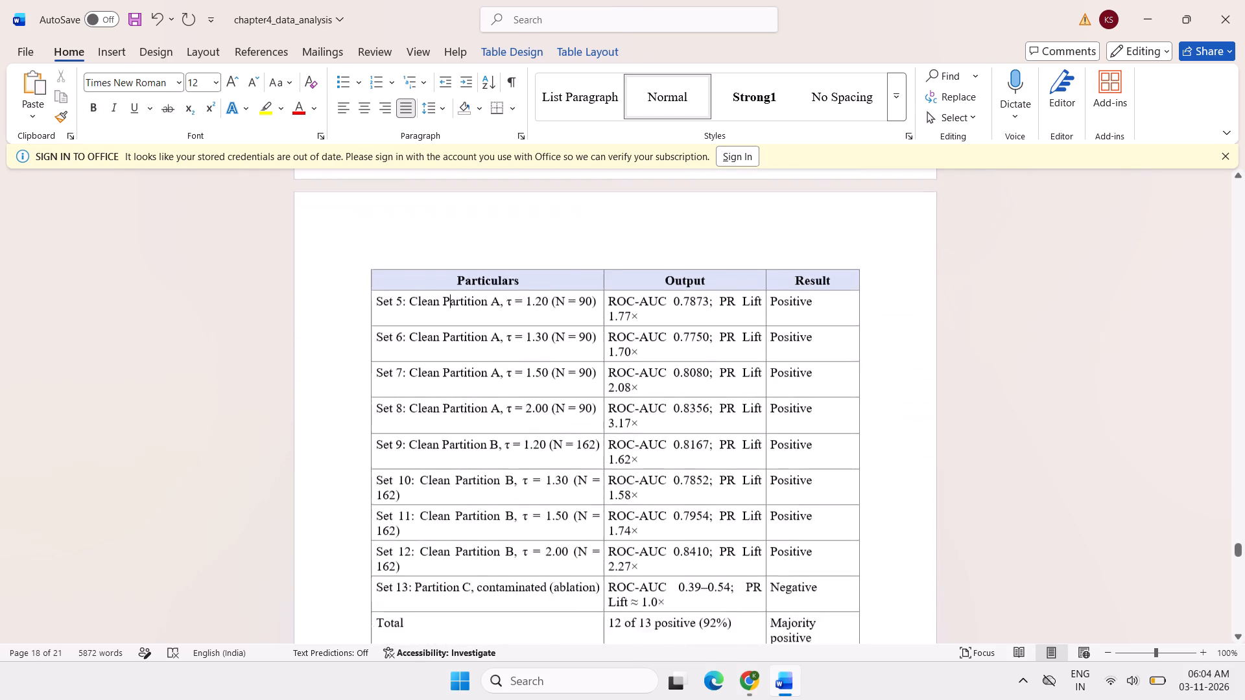
scroll(552, 491, "down", 2)
scroll(519, 410, "down", 1)
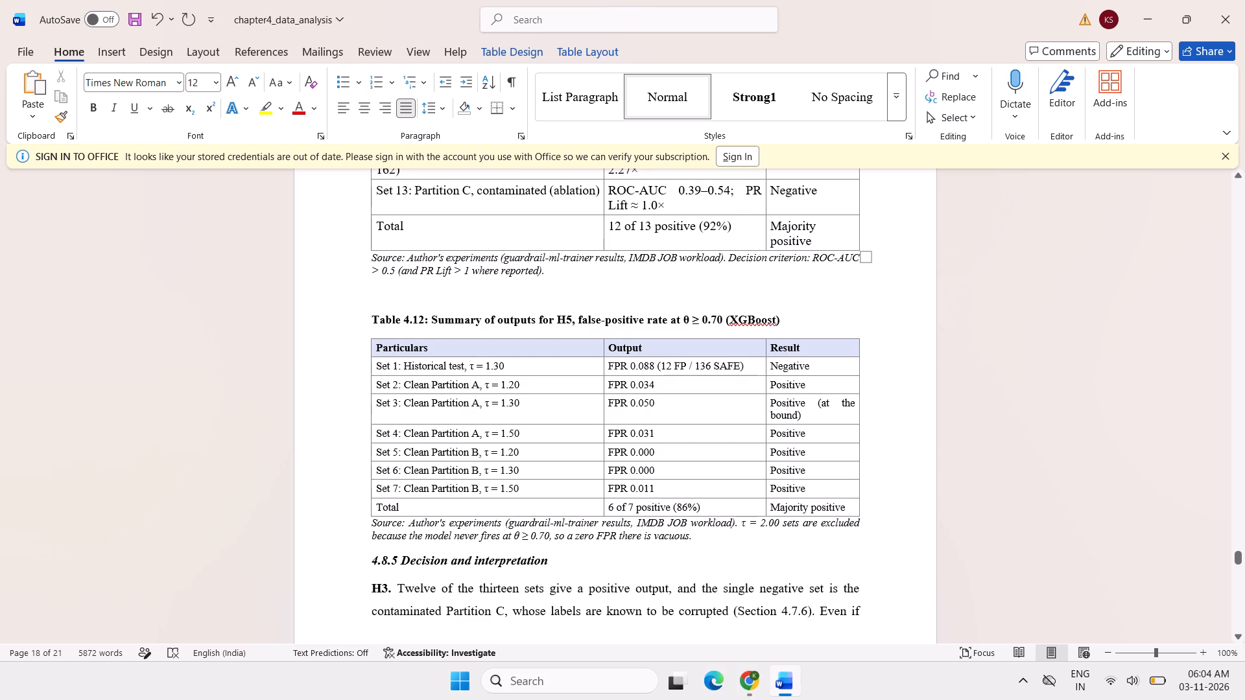
left_click_drag(807, 349, 381, 362)
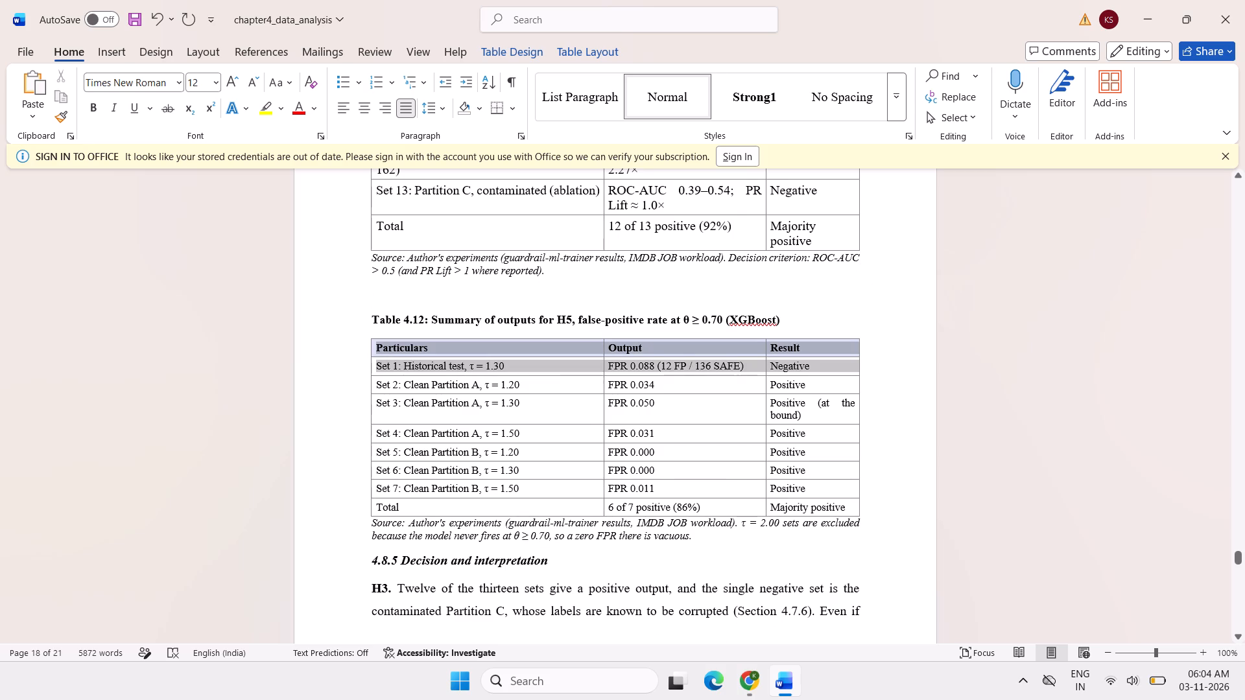
left_click_drag(381, 362, 376, 353)
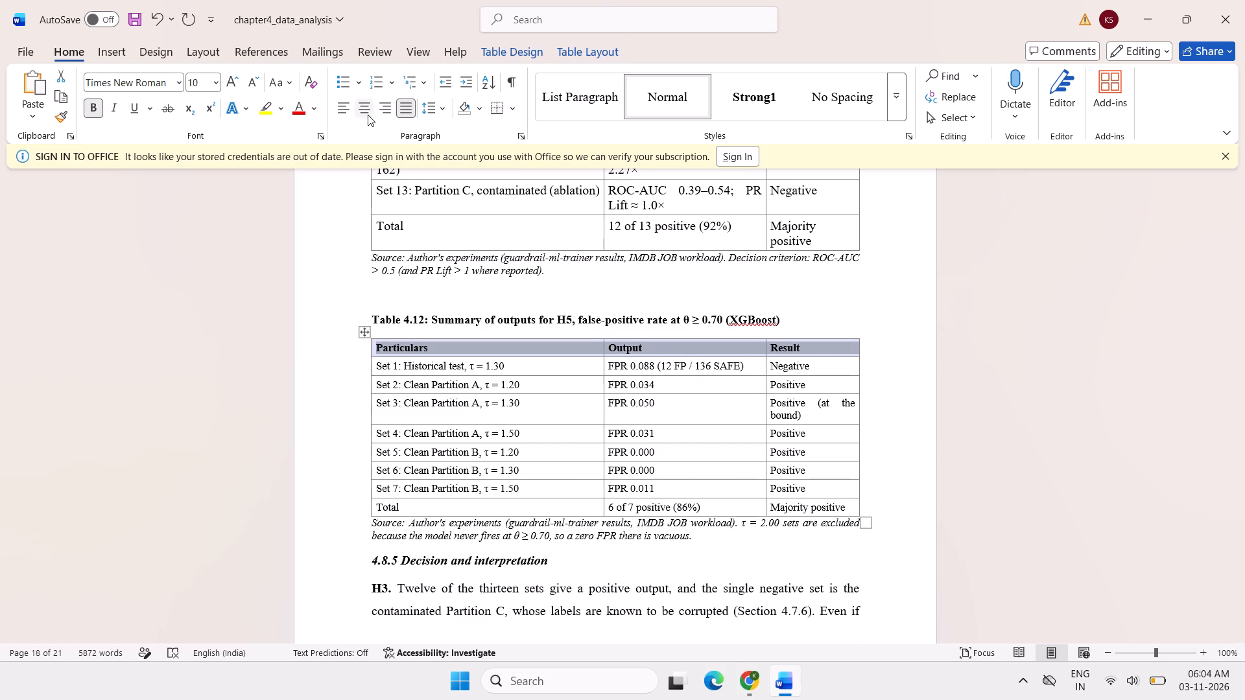
left_click(369, 113)
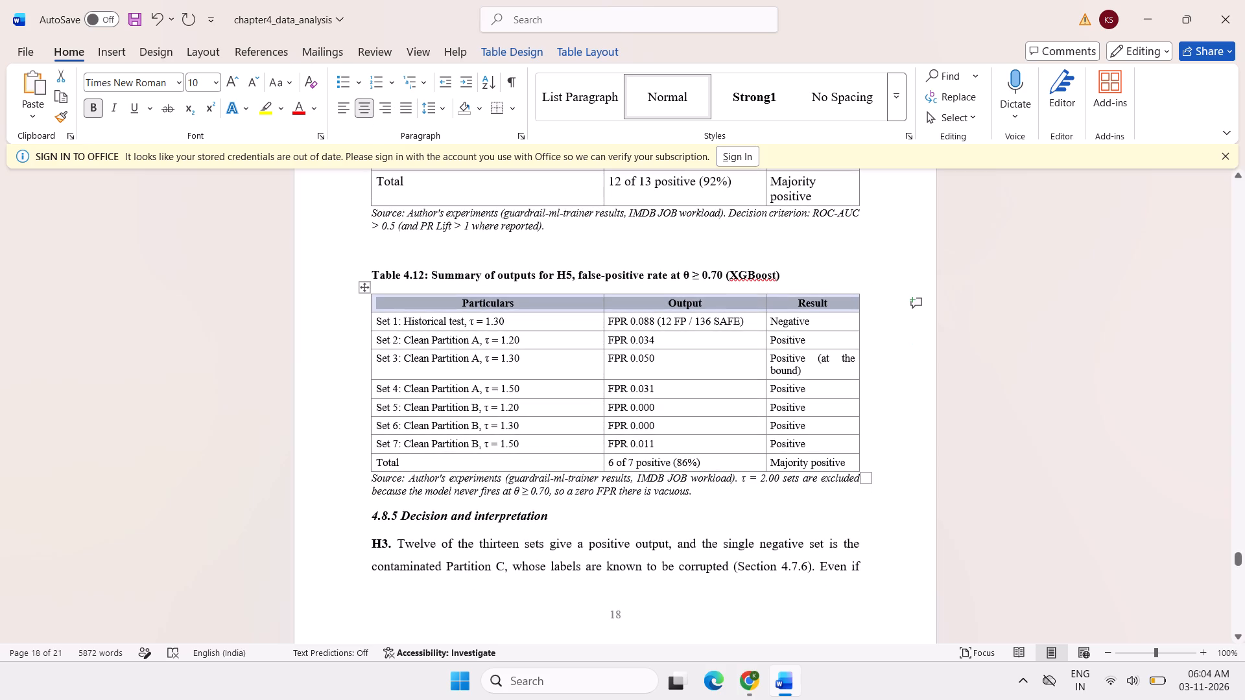
Set the font size of all text in Table 4.12, Summary of outputs for H5, to 12.
left_click_drag(849, 465, 359, 326)
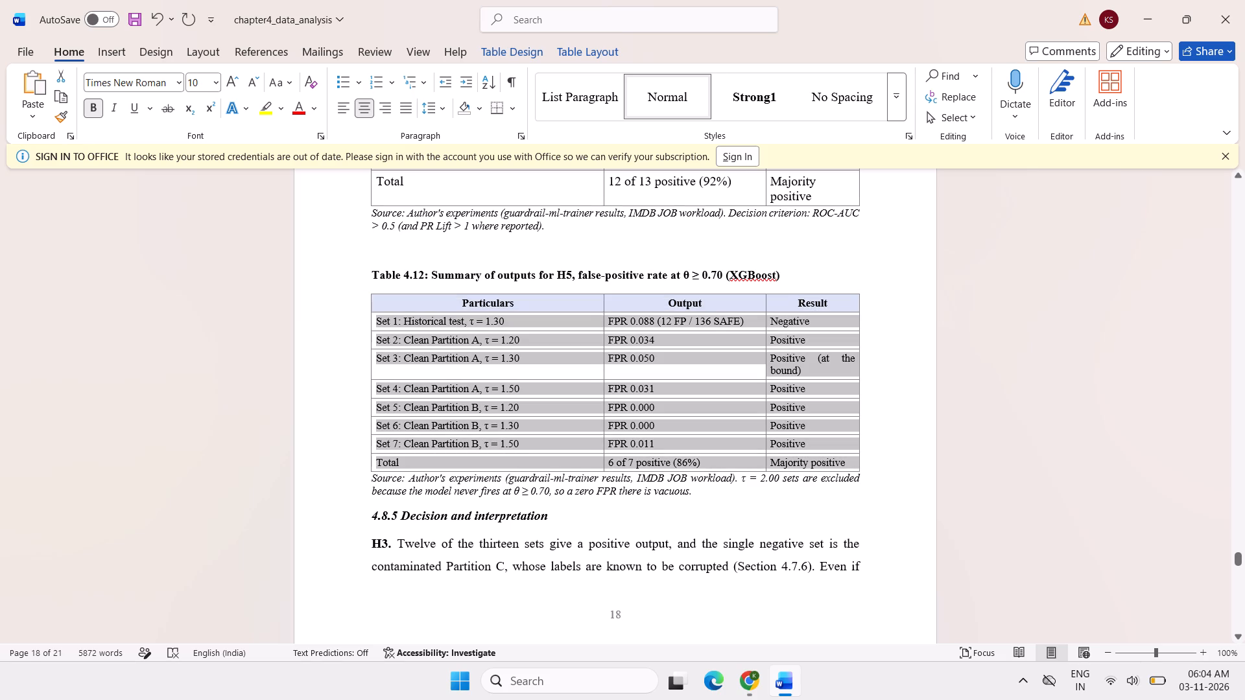
left_click_drag(359, 326, 370, 325)
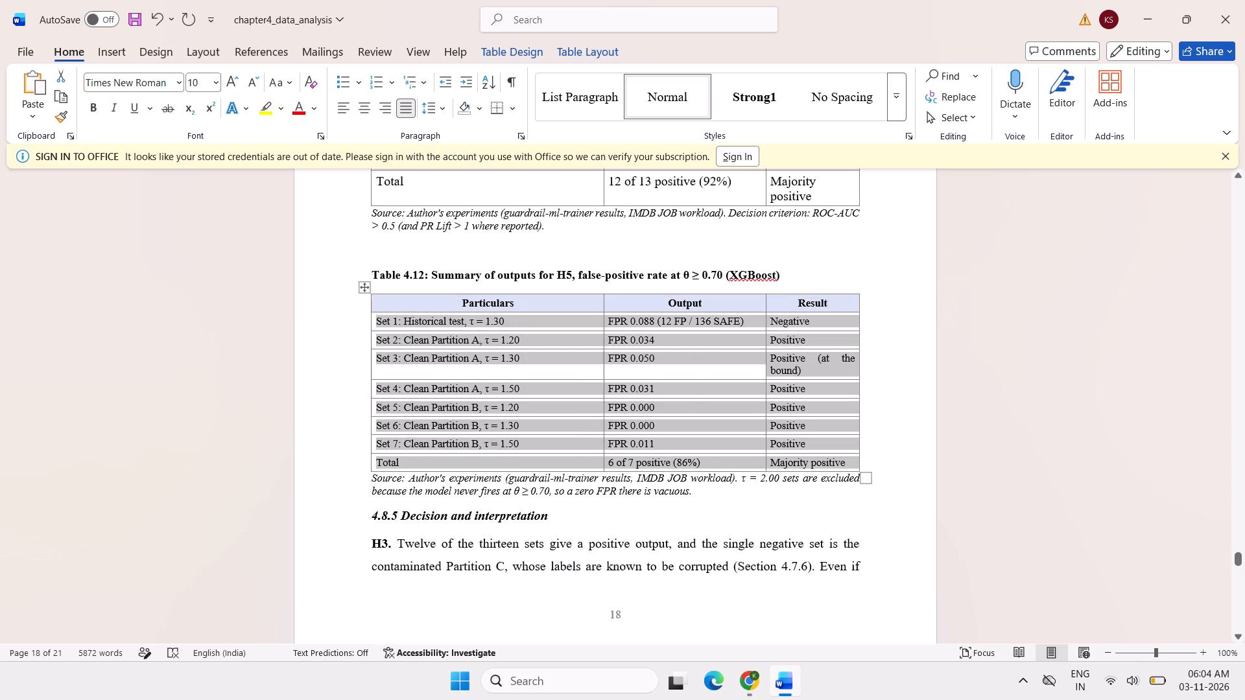
left_click(346, 399)
left_click(366, 286)
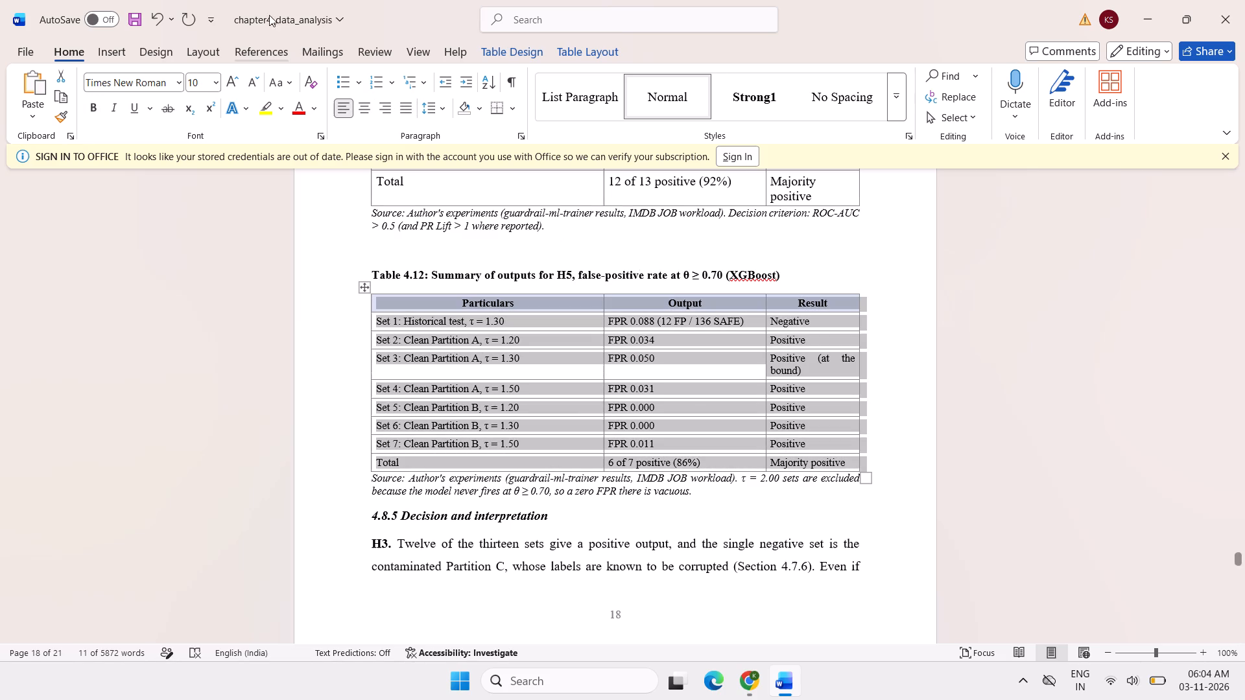
left_click(219, 82)
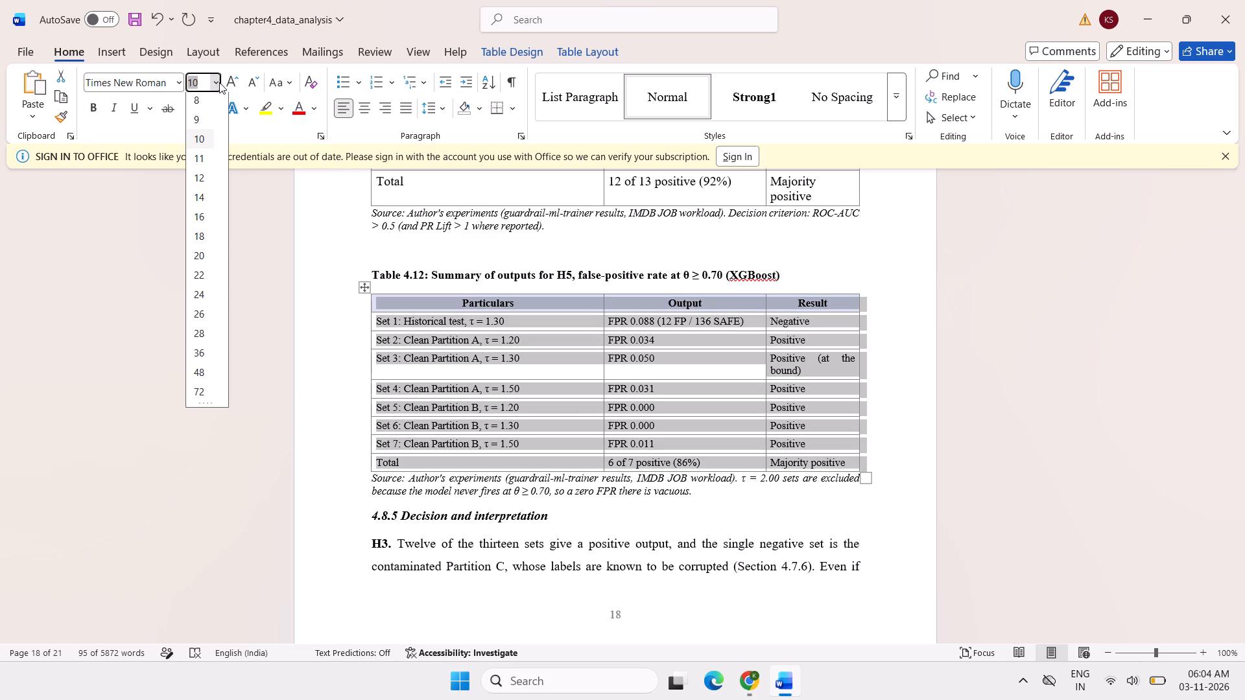
left_click(203, 183)
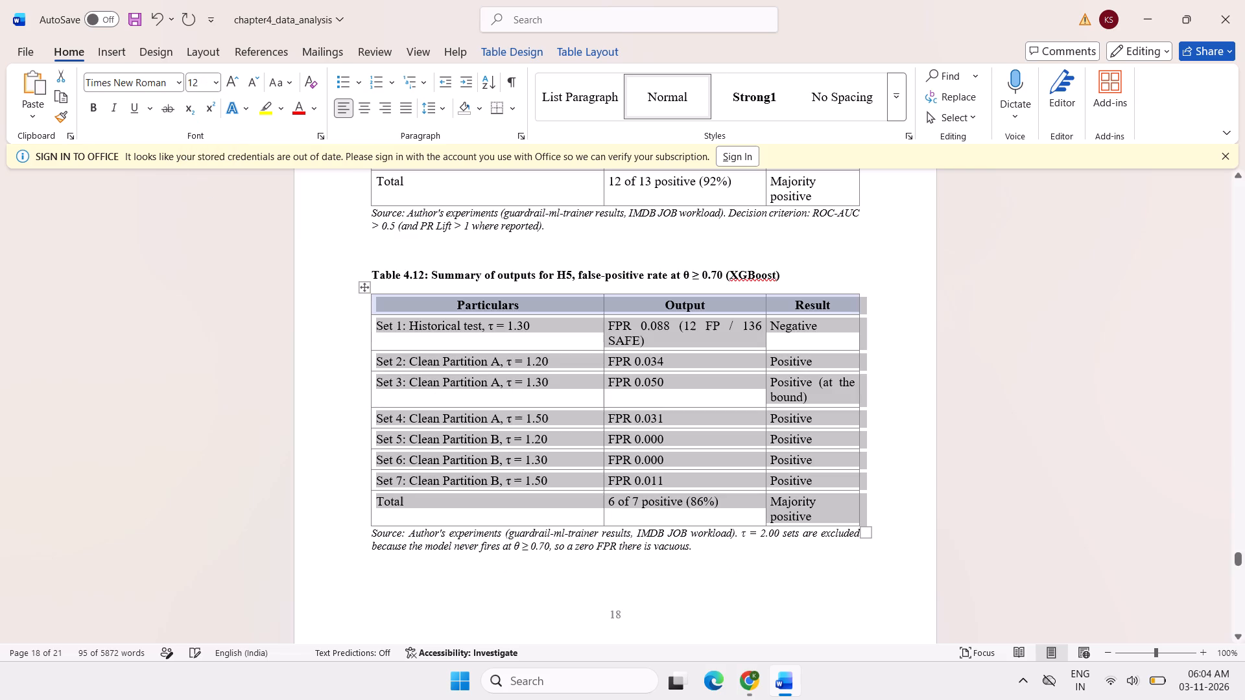
left_click(453, 581)
Review the text and page layout from section 4.8.5 Decision and interpretation through section 4.10 Summary.
scroll(453, 581, "down", 1)
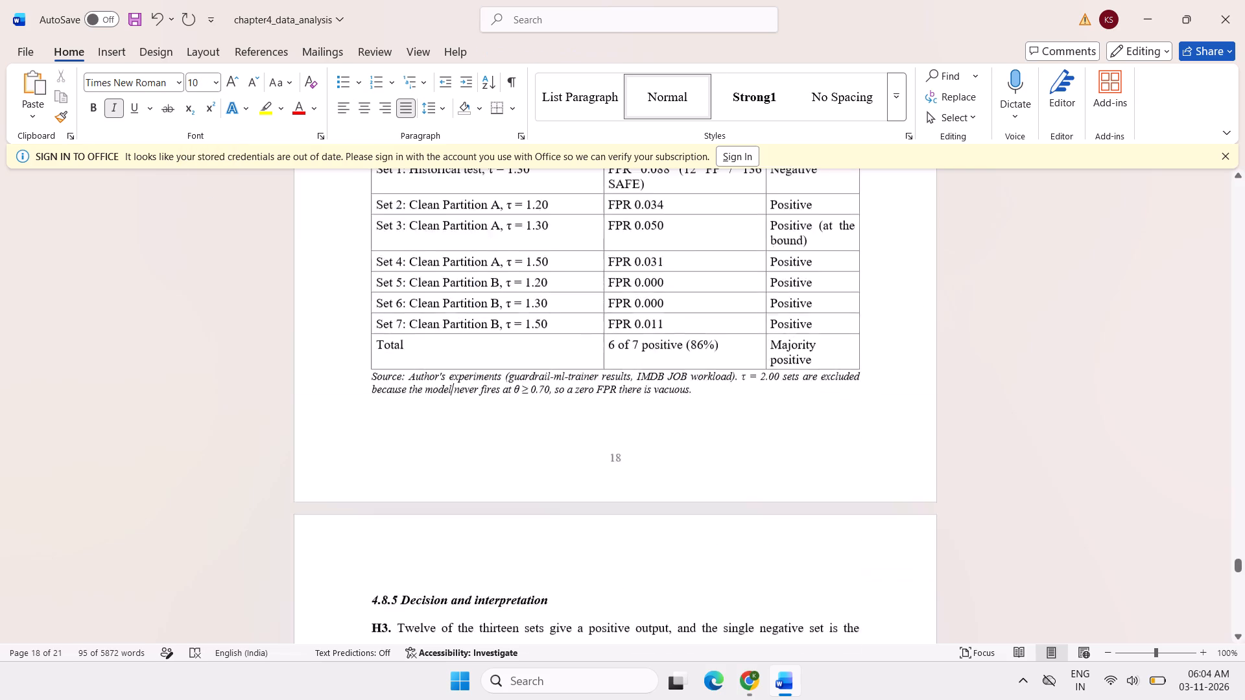
scroll(453, 581, "down", 2)
scroll(527, 511, "down", 1)
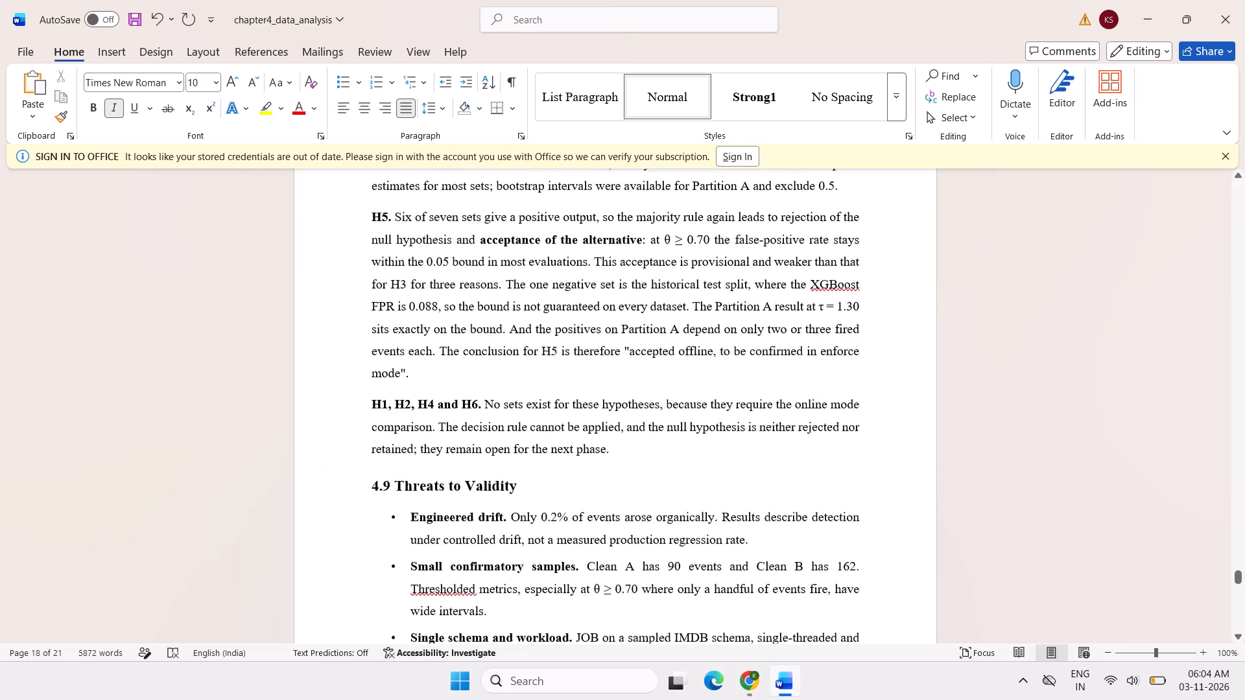
scroll(527, 511, "down", 2)
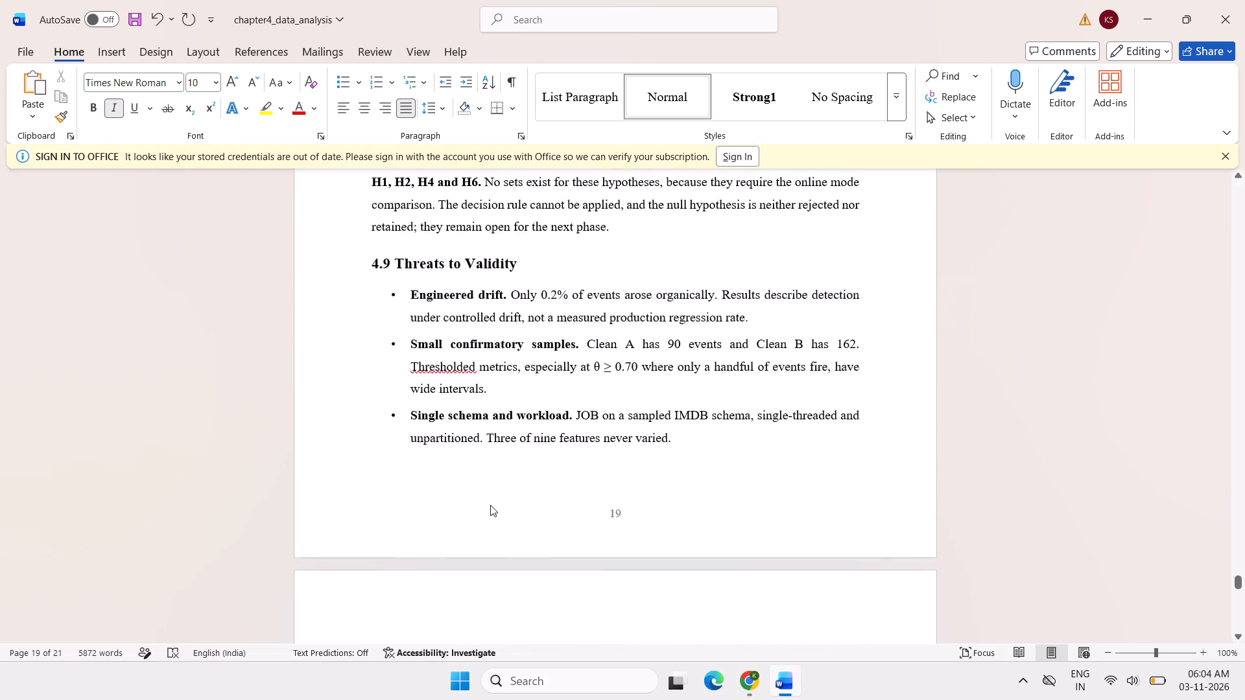
scroll(490, 505, "down", 4)
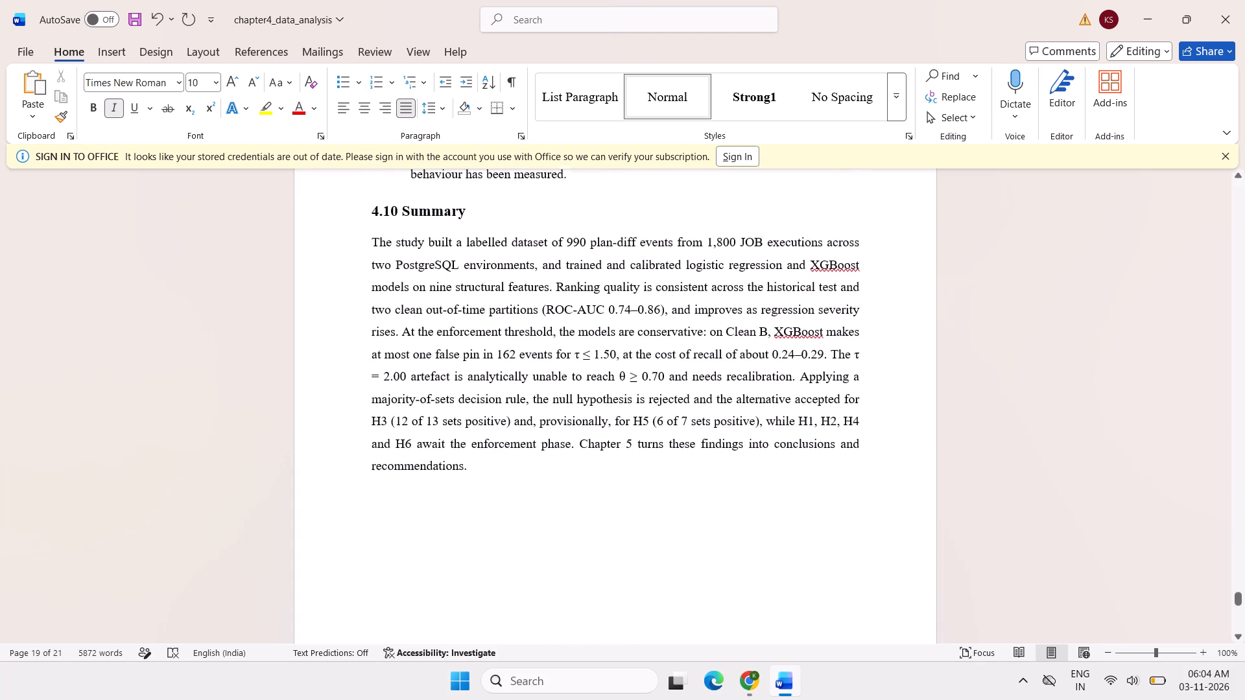
scroll(490, 505, "down", 2)
scroll(490, 505, "up", 3)
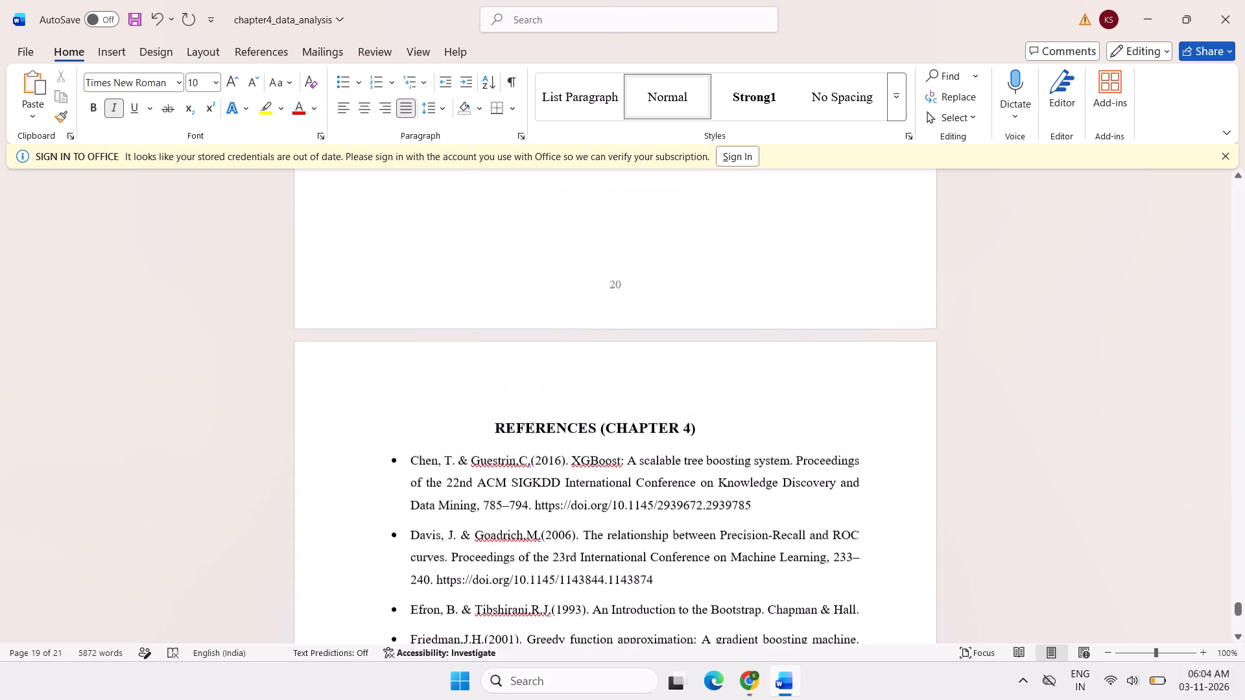
scroll(490, 505, "up", 5)
scroll(490, 505, "down", 2)
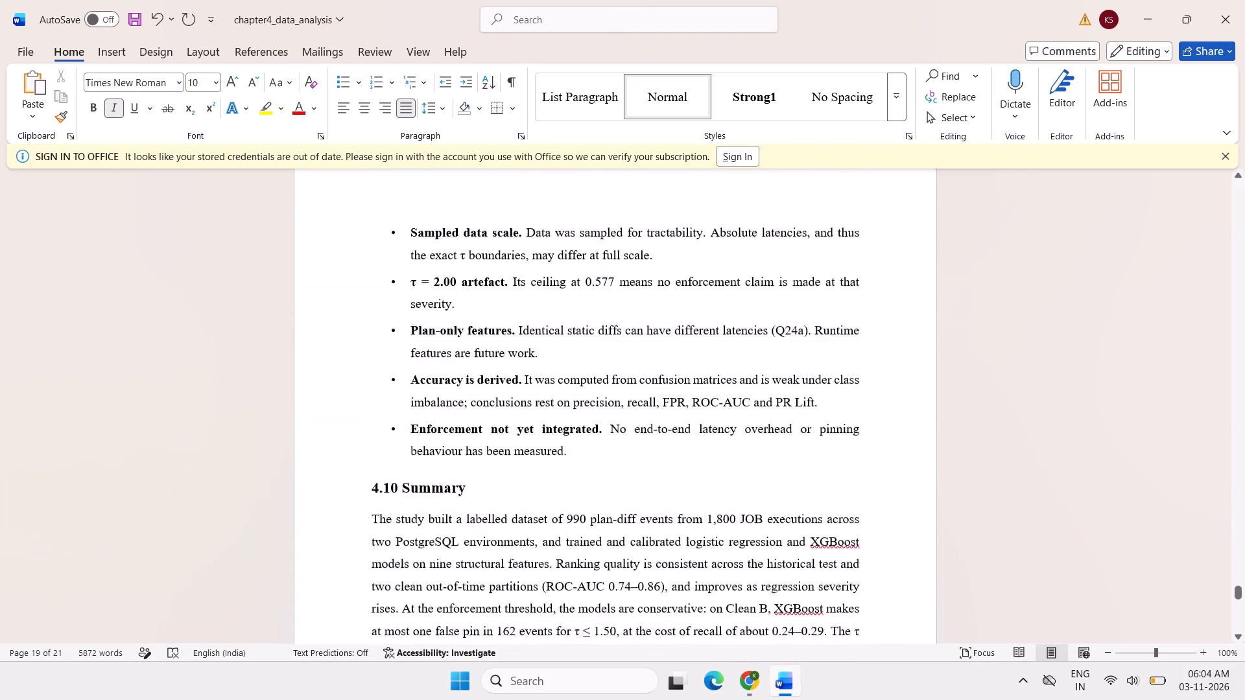
scroll(490, 505, "down", 1)
scroll(590, 445, "down", 1)
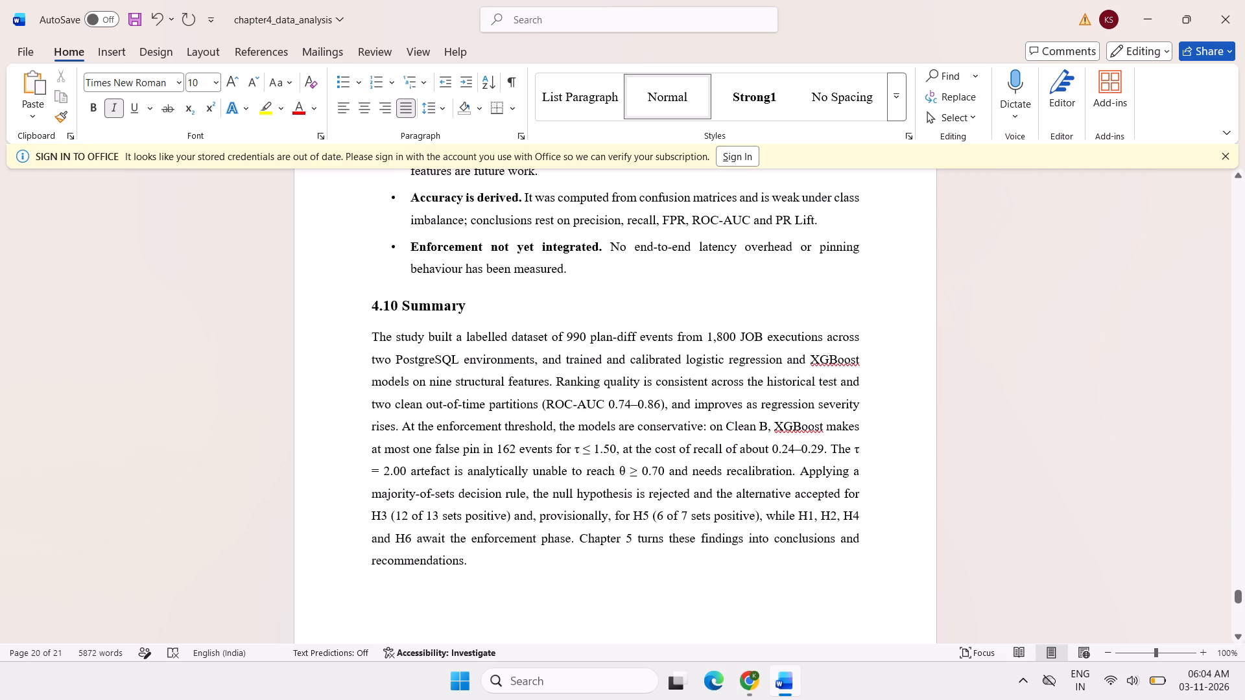
scroll(544, 421, "down", 2)
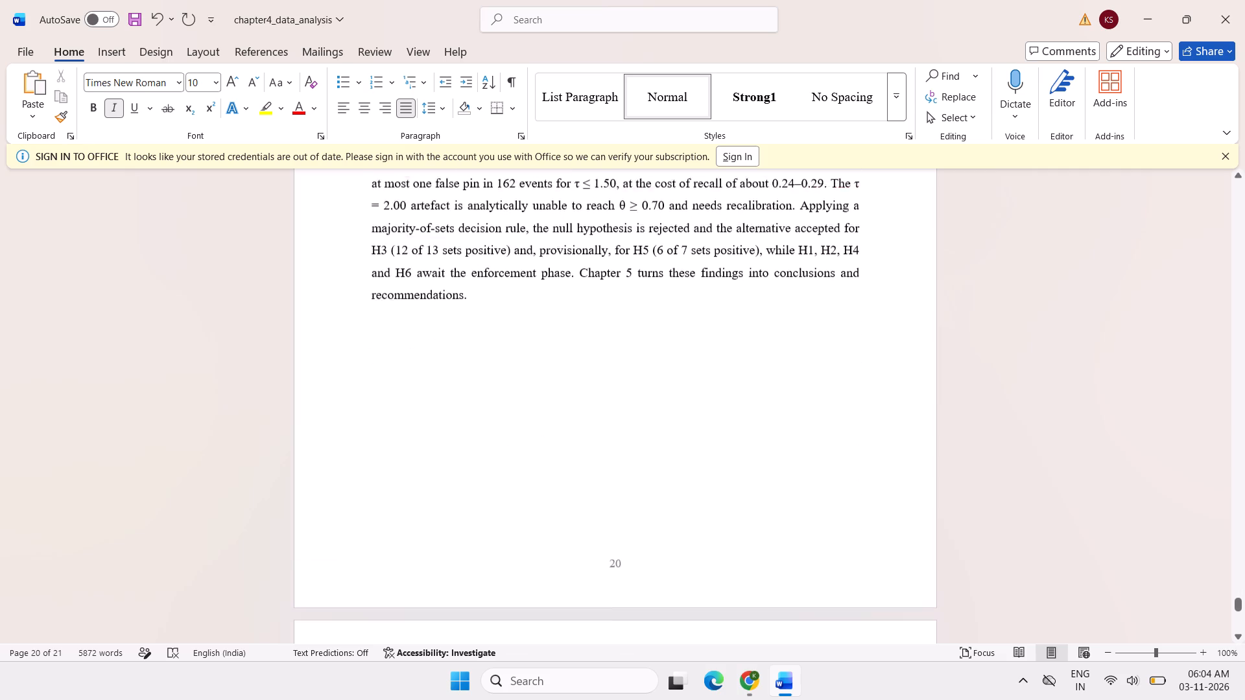
Examine the References (Chapter 4) list on the last page, down to the Zadrozny and Elkan entry.
scroll(544, 421, "down", 6)
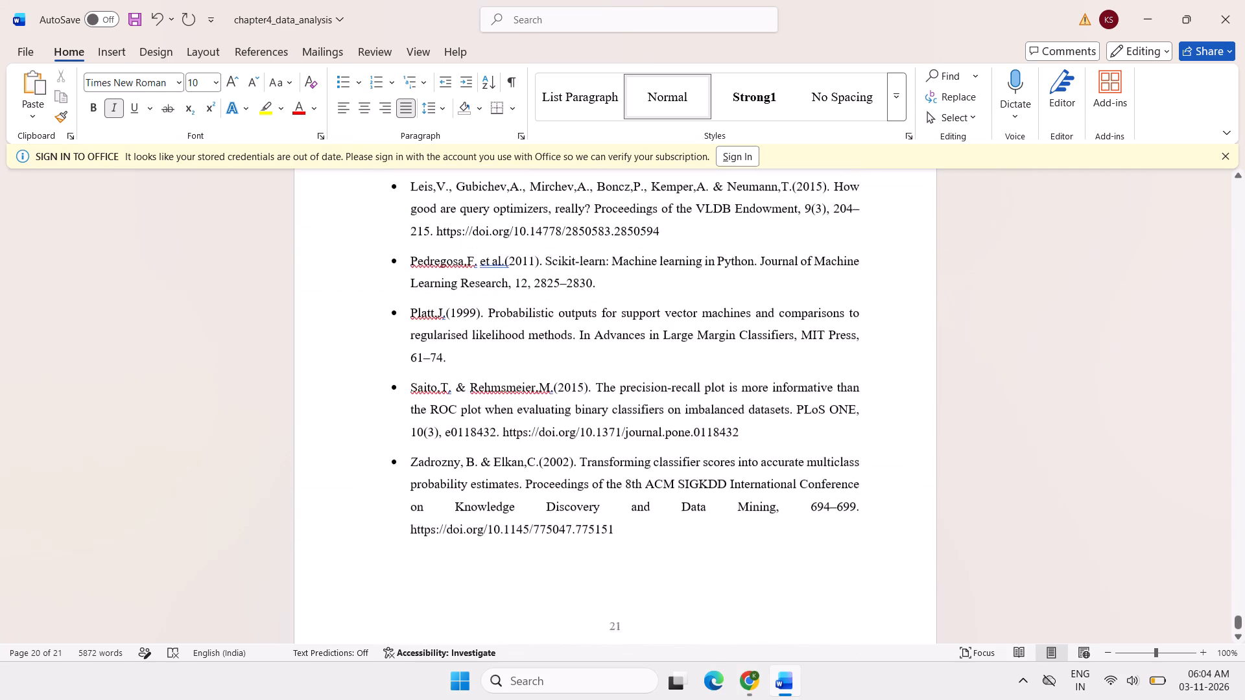
scroll(544, 421, "down", 3)
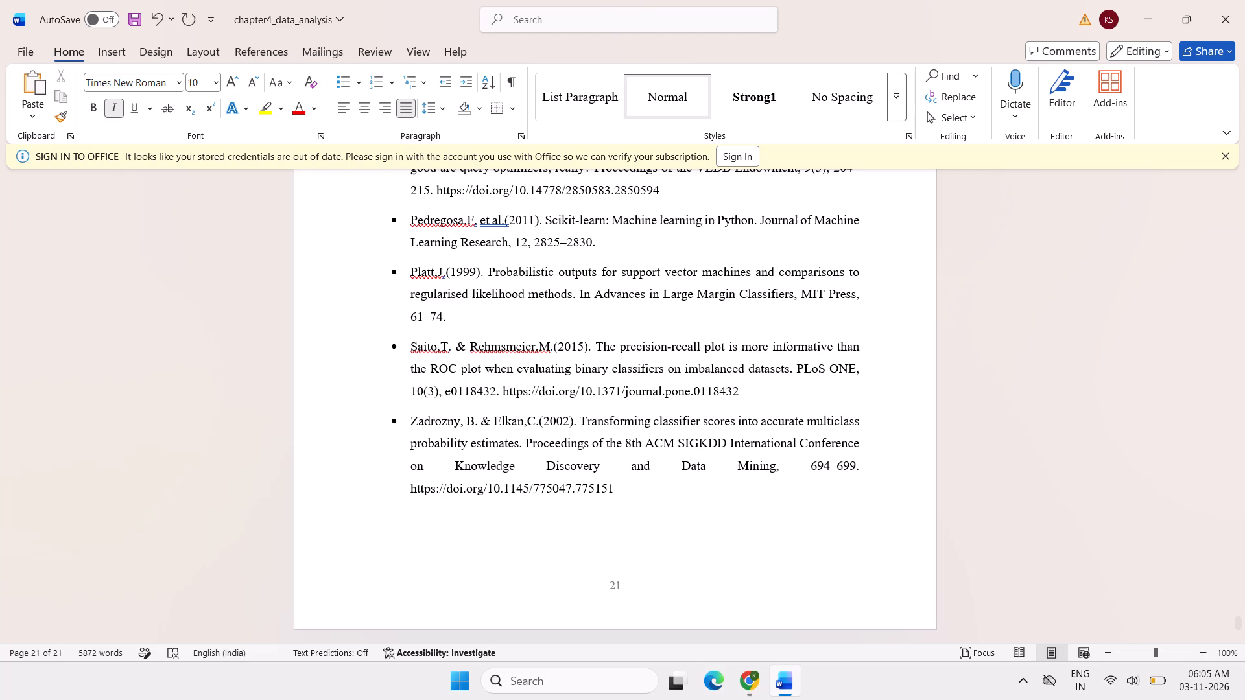
scroll(544, 421, "down", 1)
left_click_drag(544, 421, 553, 489)
left_click(612, 532)
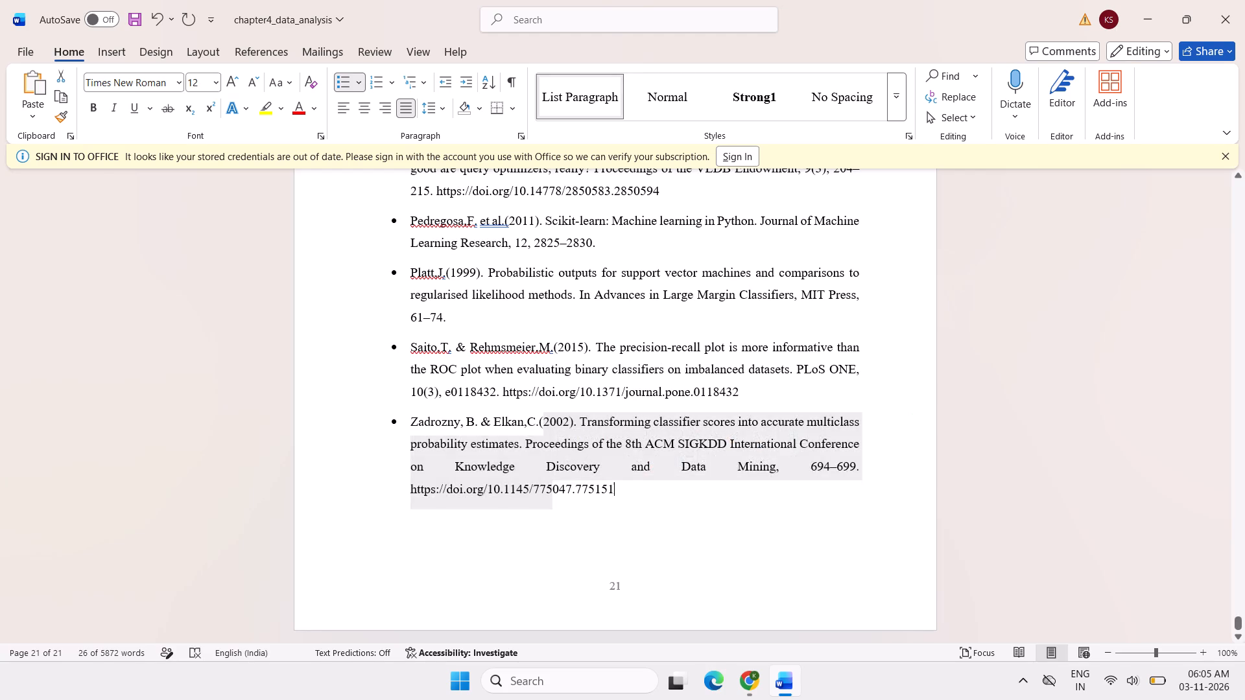
scroll(612, 532, "up", 2)
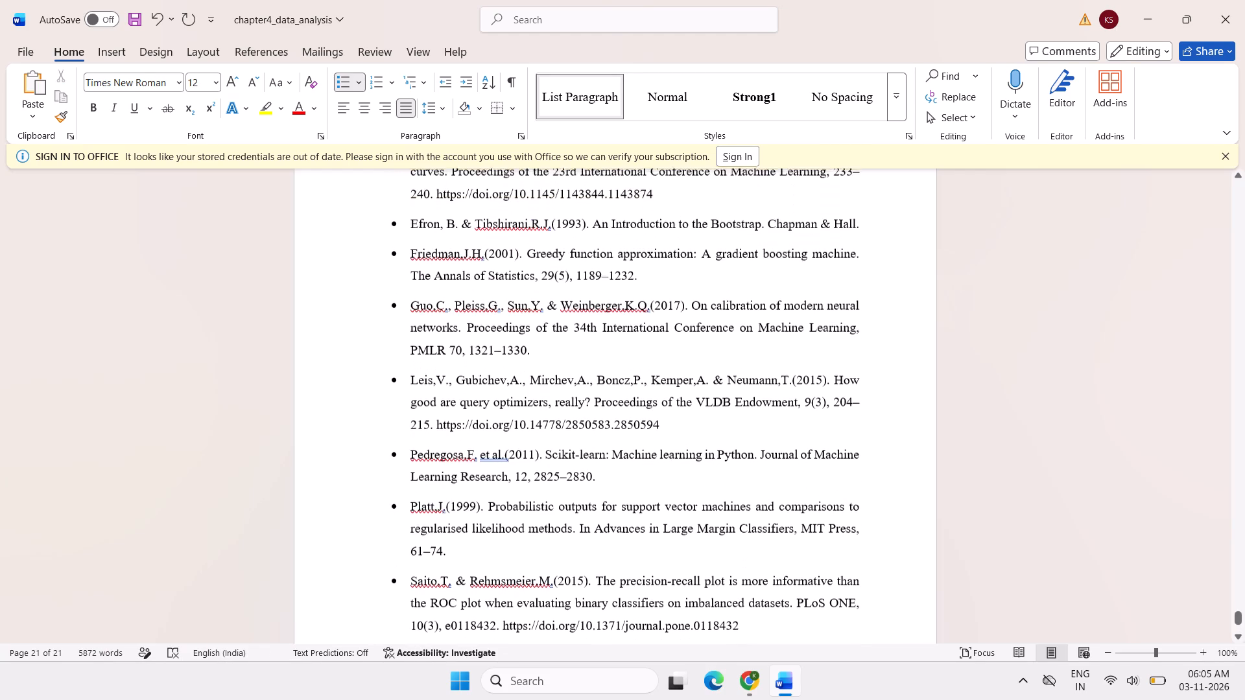
scroll(612, 532, "up", 1)
scroll(612, 532, "down", 19)
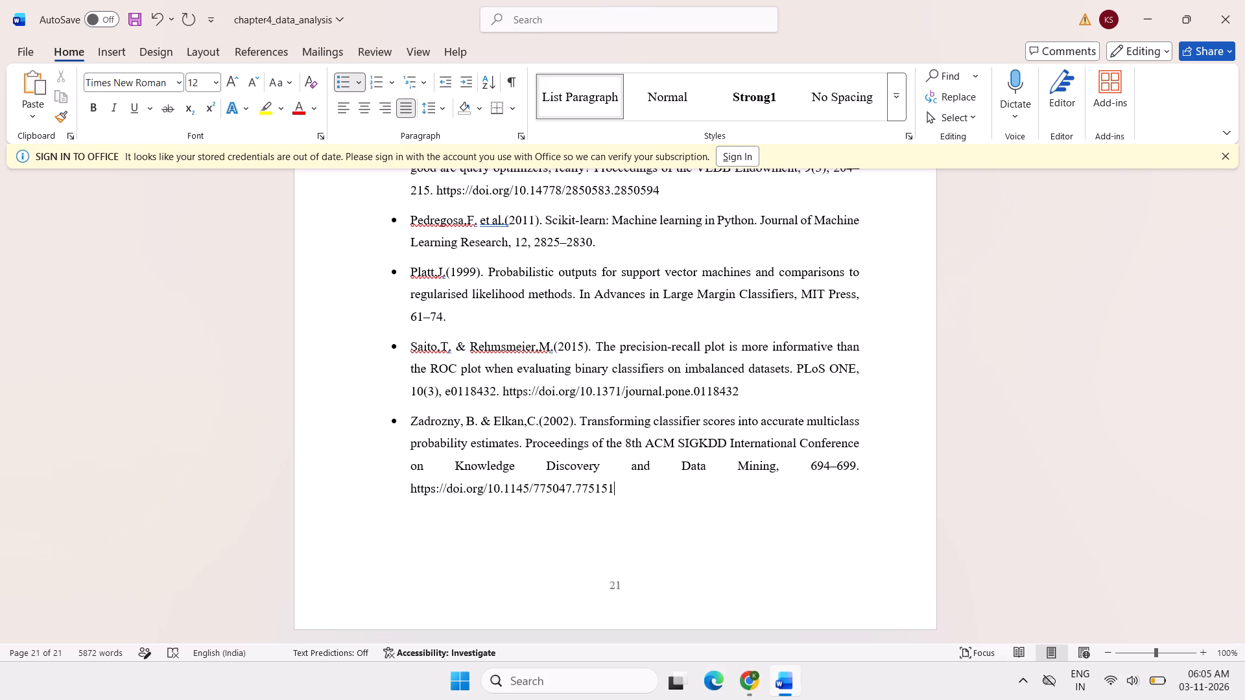
scroll(711, 483, "up", 1)
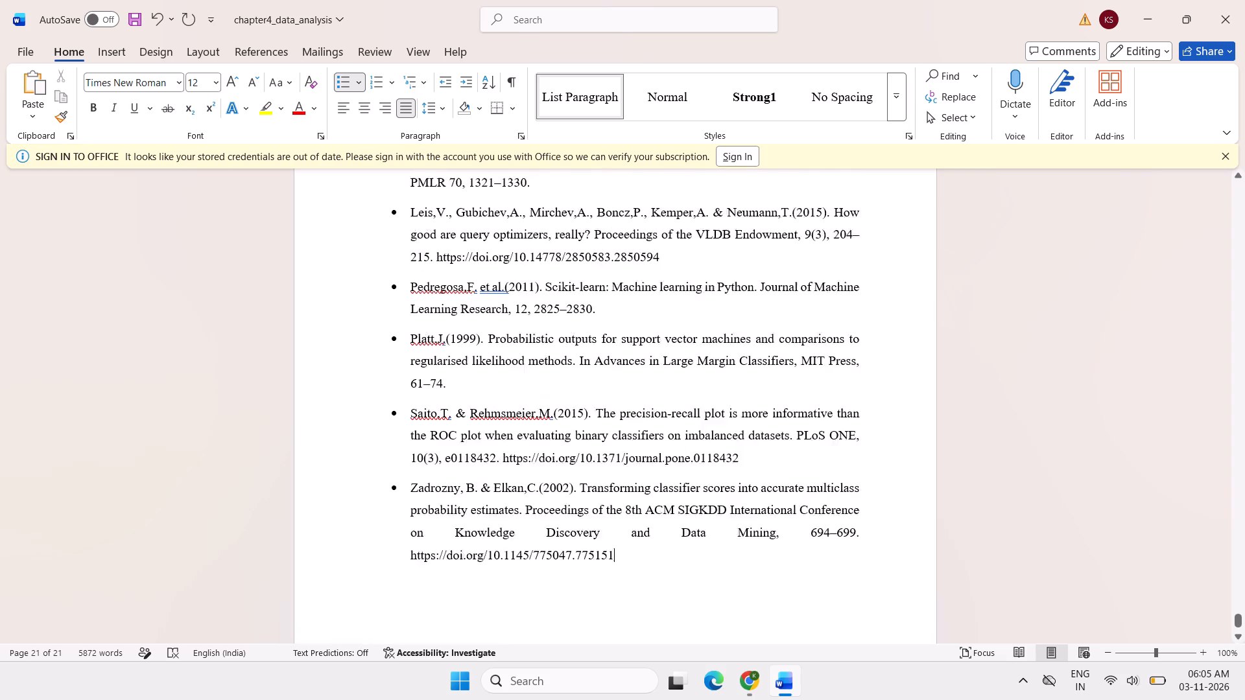
scroll(711, 483, "up", 1)
scroll(711, 483, "down", 18)
Review the pages from the References back to section 4.6.4 at 60% zoom, checking the text size in Table 4.8.
scroll(711, 483, "up", 6)
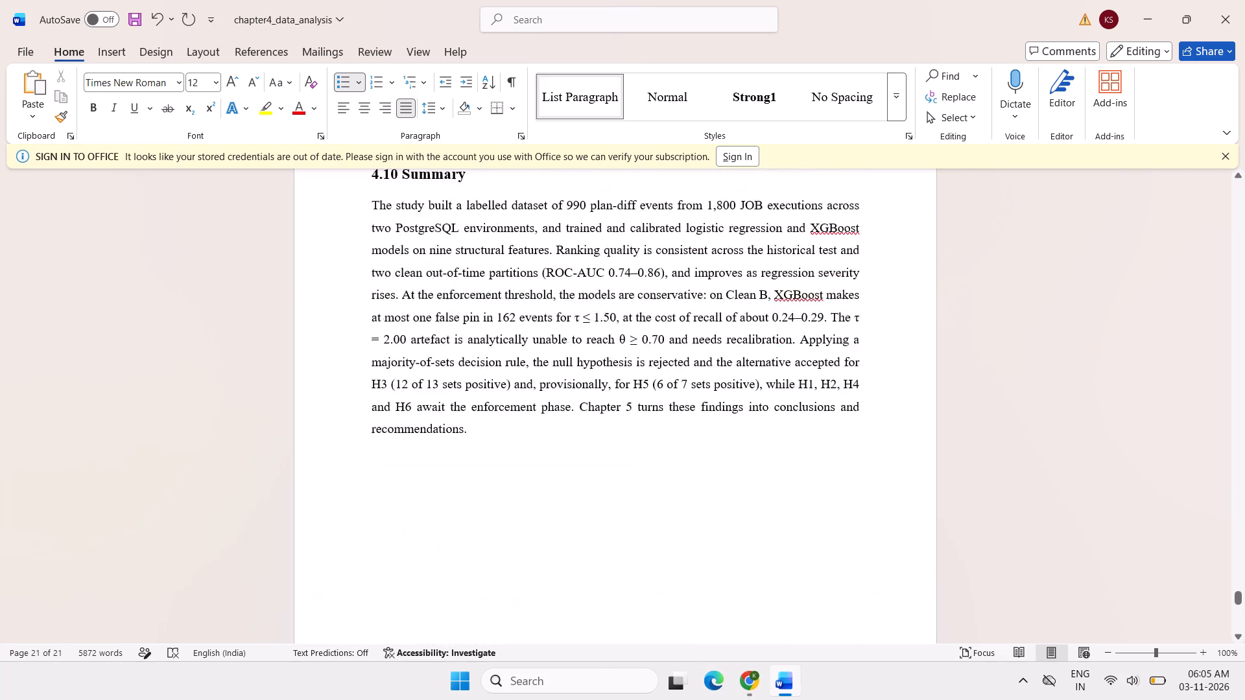
scroll(711, 483, "up", 10)
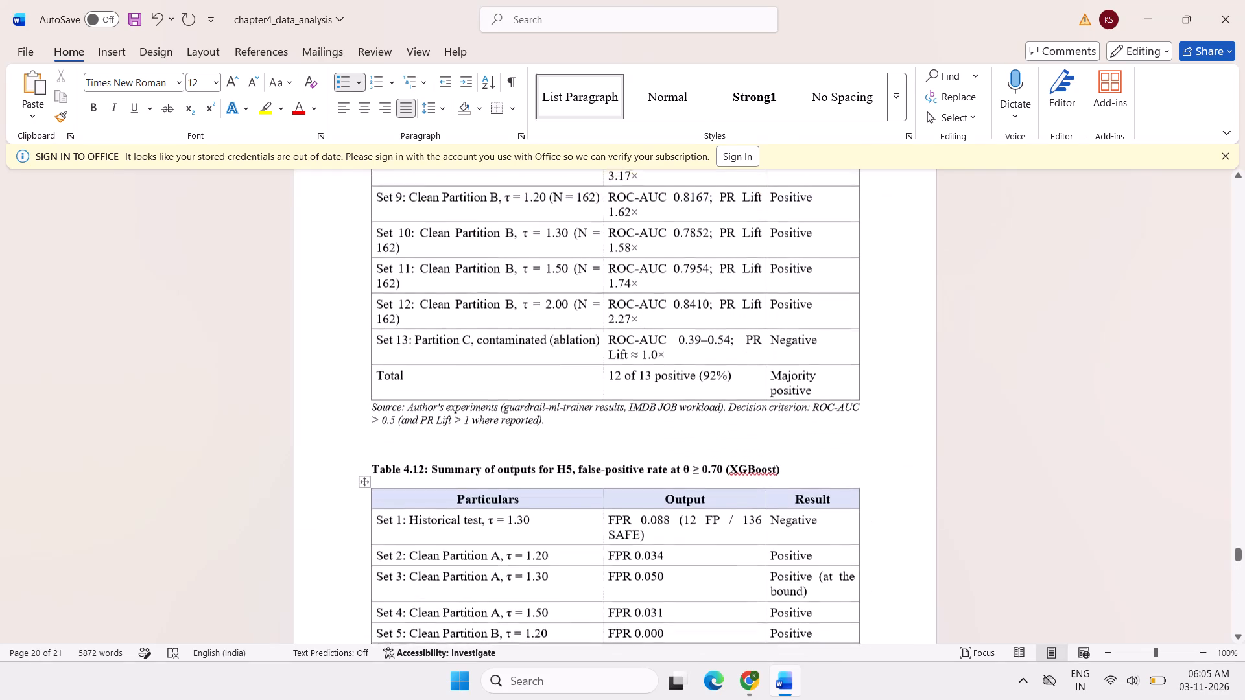
scroll(711, 483, "up", 9)
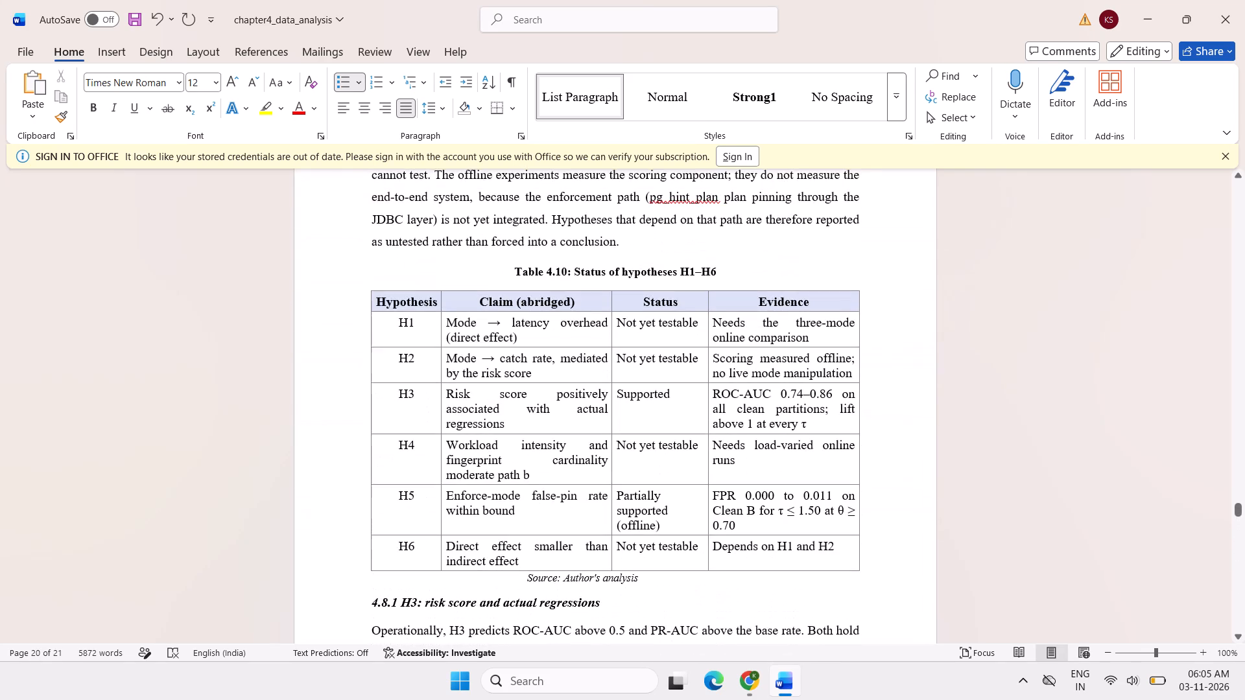
scroll(711, 483, "down", 4, "ctrl")
scroll(711, 483, "up", 1)
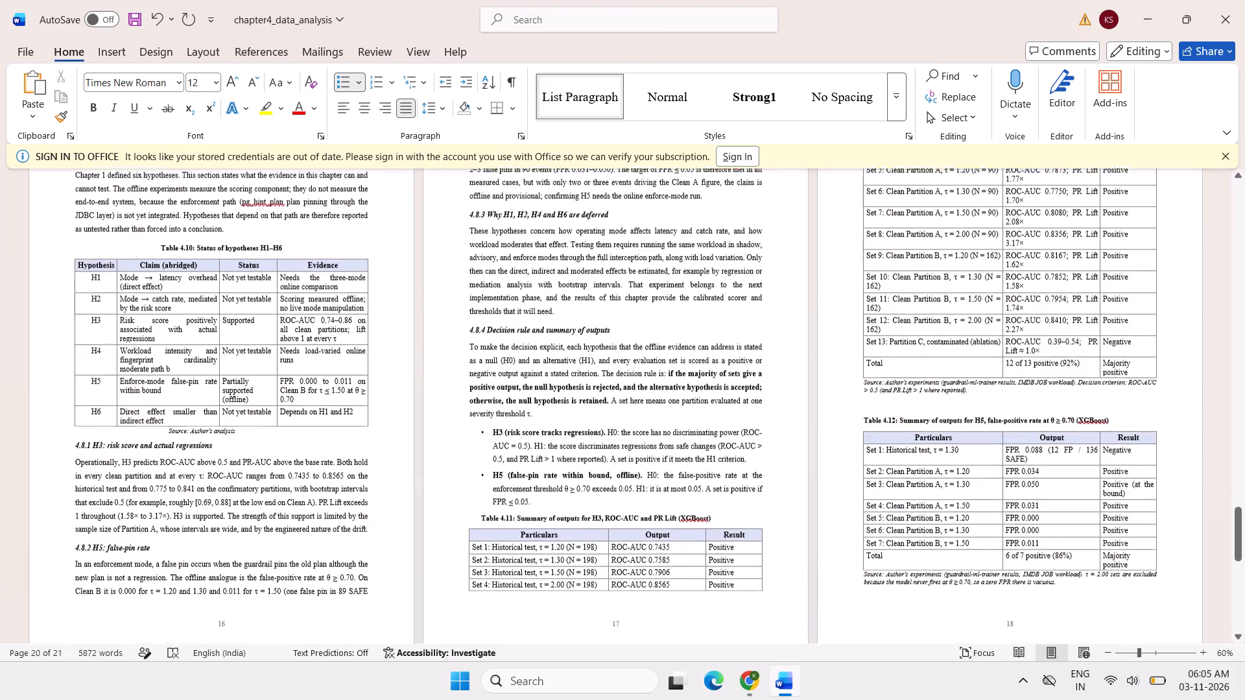
scroll(711, 483, "up", 2)
scroll(711, 483, "down", 1)
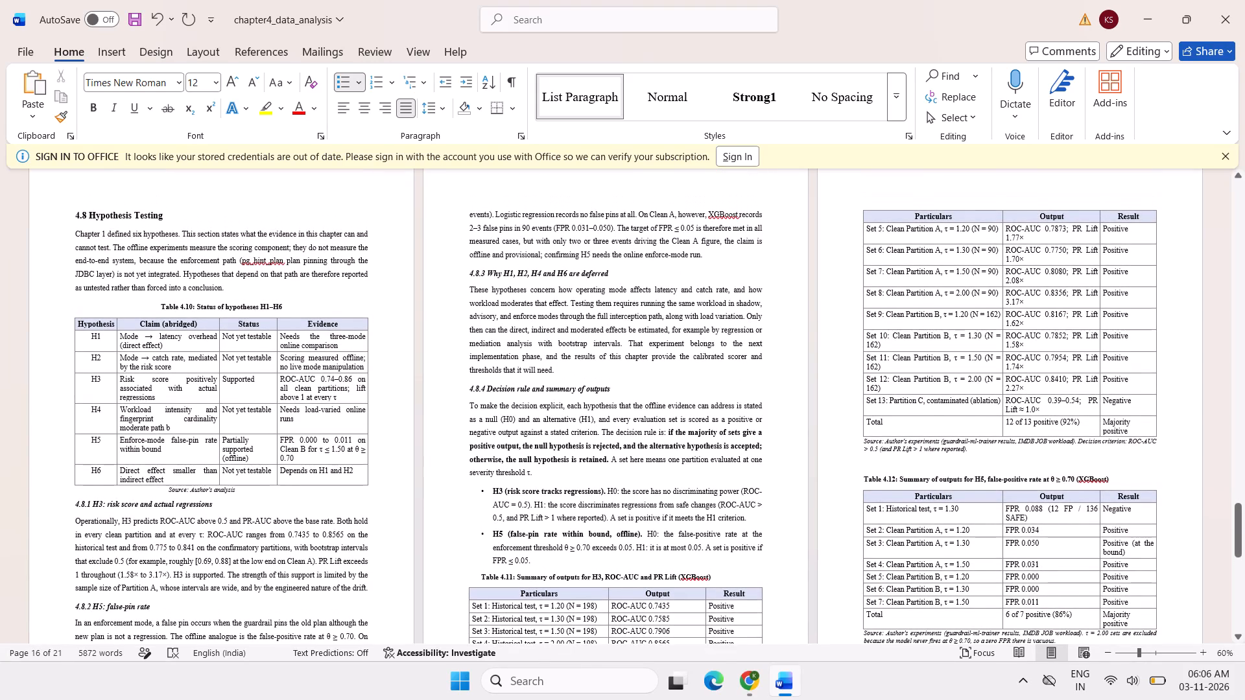
scroll(711, 483, "down", 1)
scroll(617, 323, "up", 2)
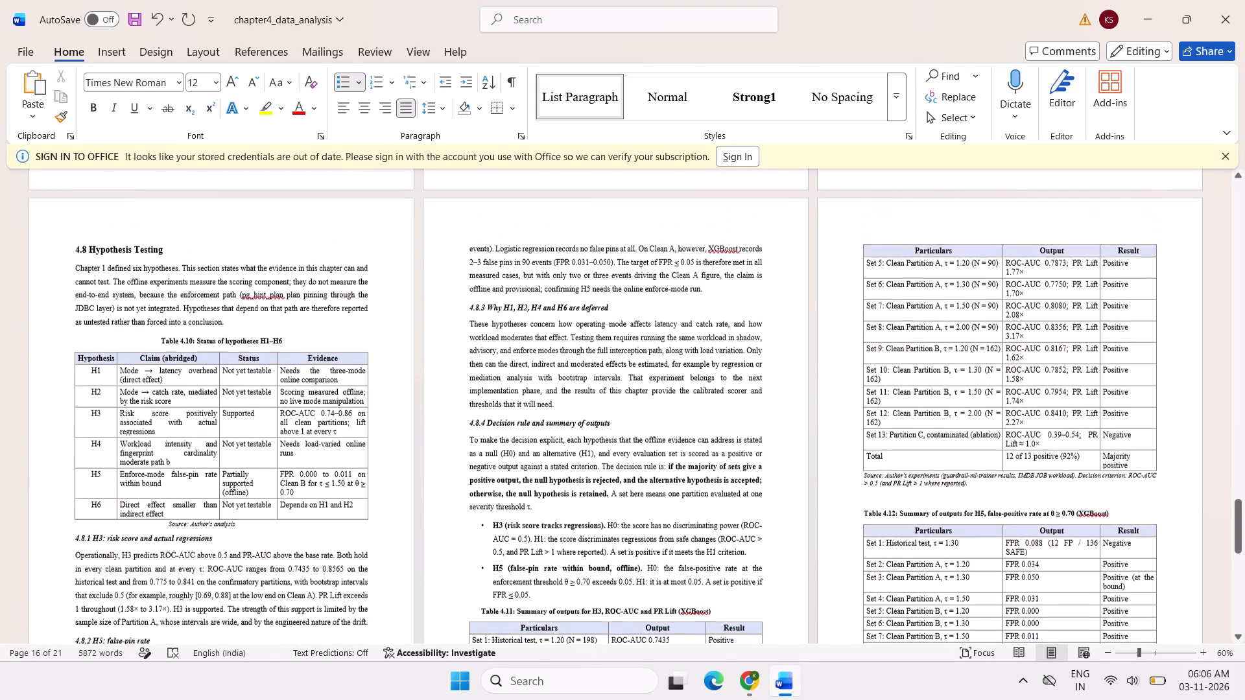
scroll(617, 323, "up", 5)
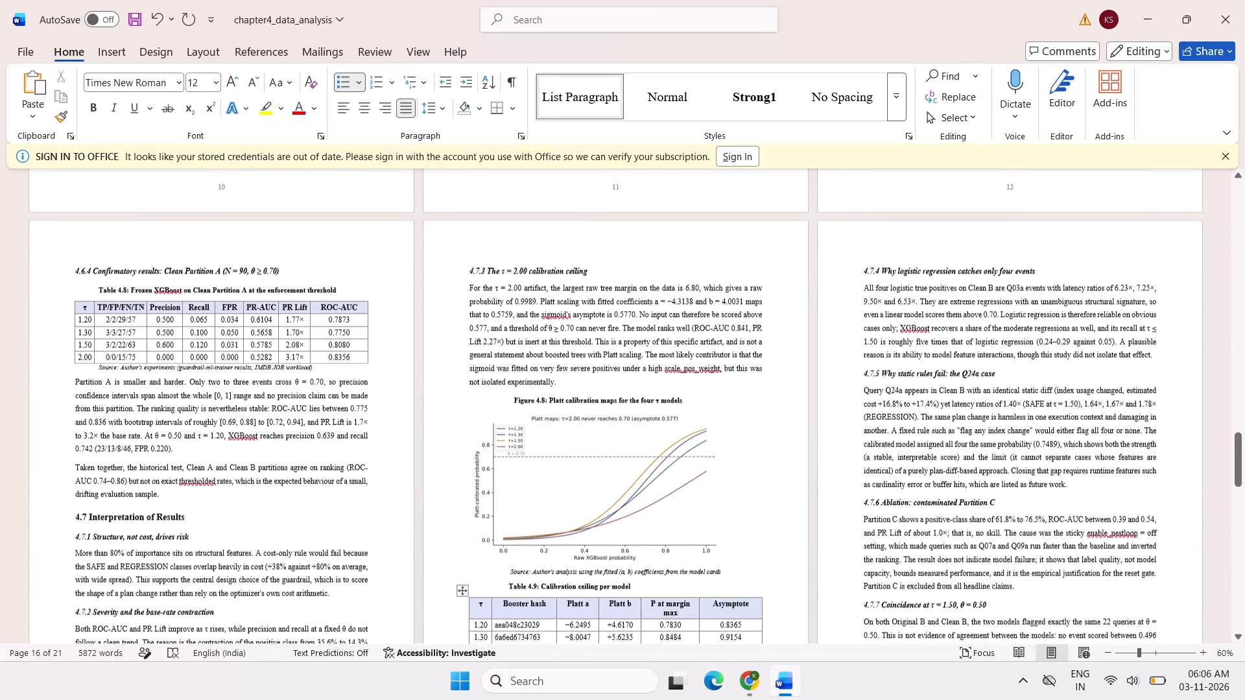
scroll(617, 323, "up", 1)
left_click(273, 446)
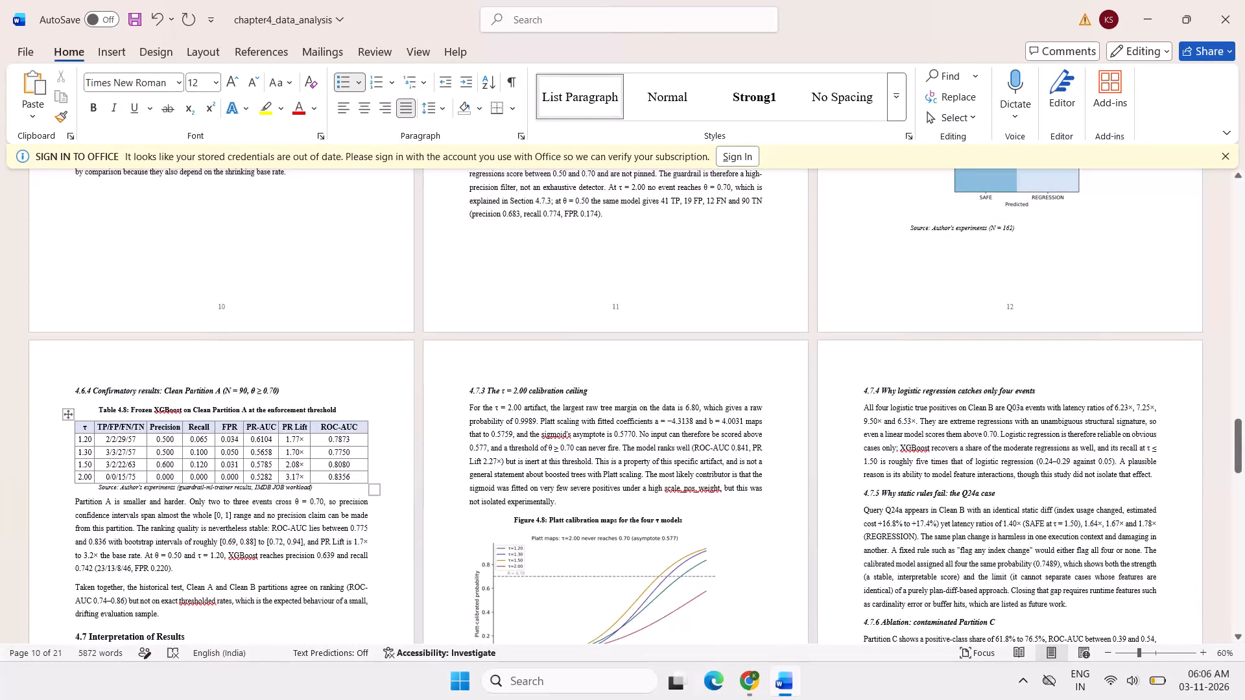
left_click(355, 428)
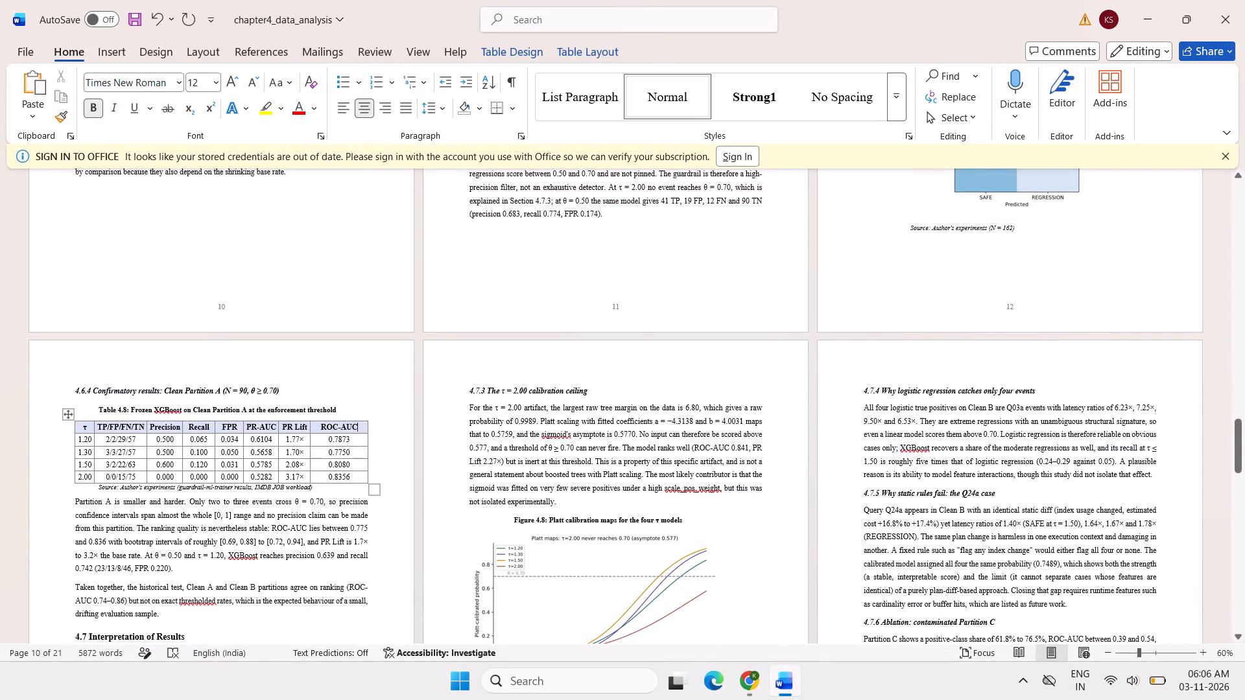
Set the font size of all text in Table 4.2, Class balance of the 990 events at each severity threshold, to 12.
scroll(355, 428, "up", 3)
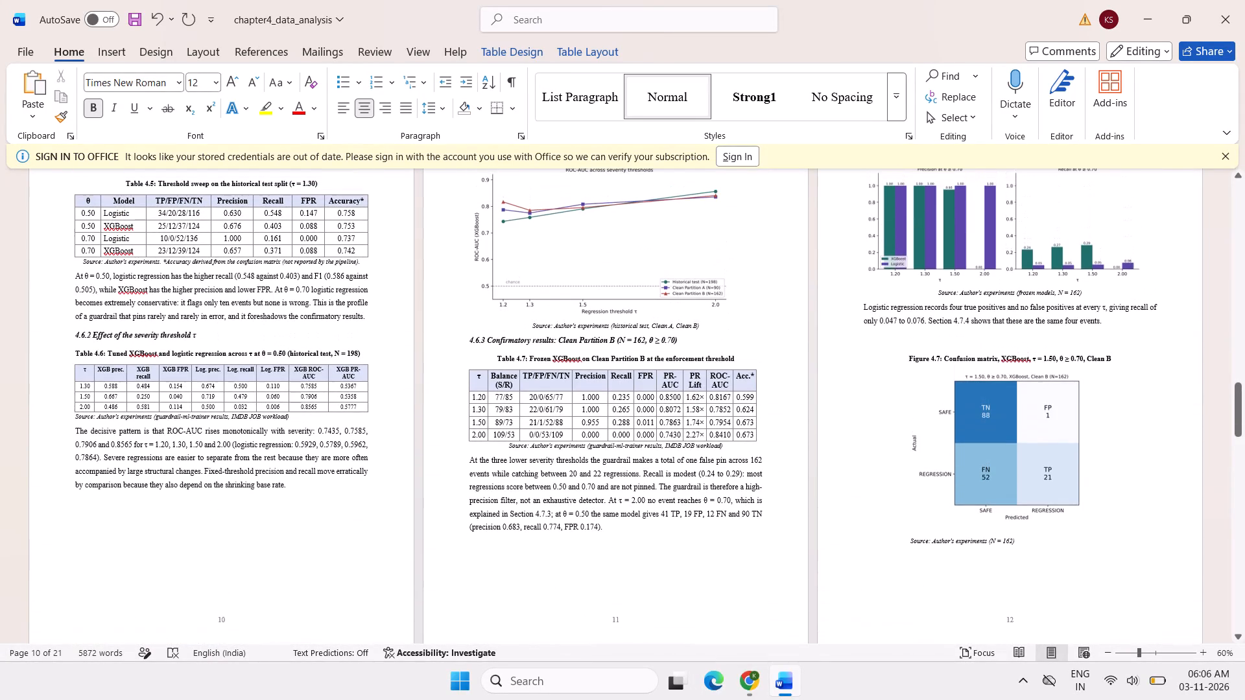
scroll(422, 323, "up", 5)
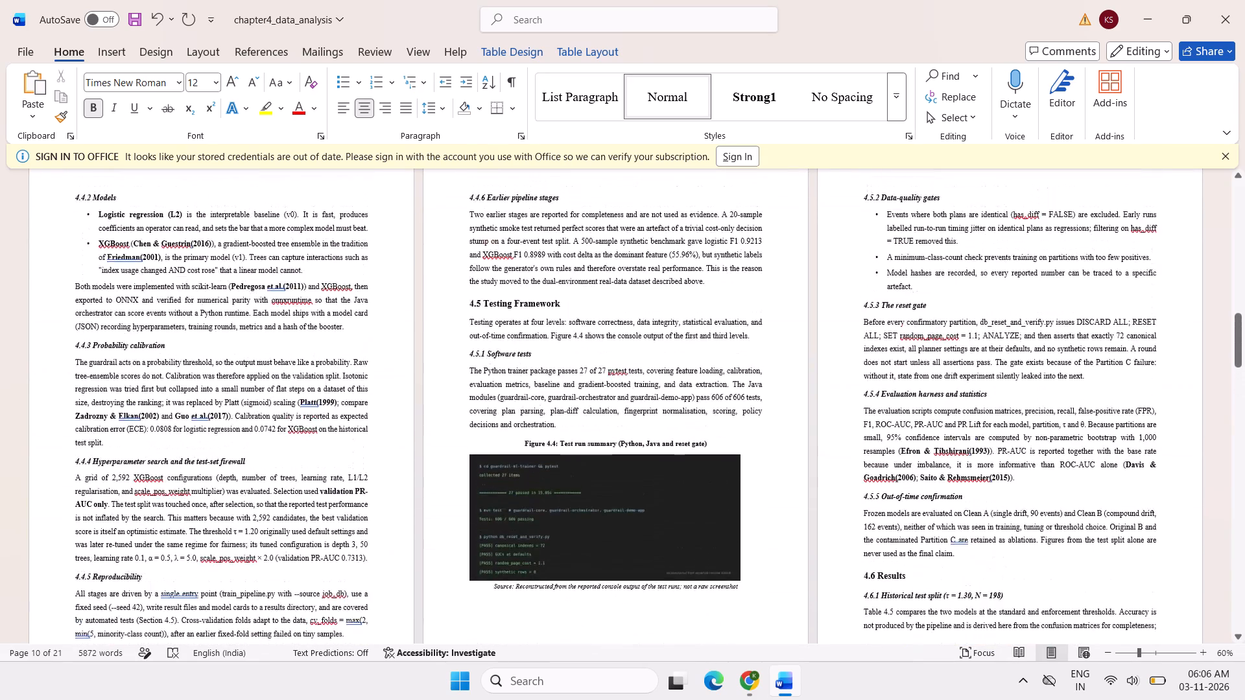
scroll(422, 323, "up", 5)
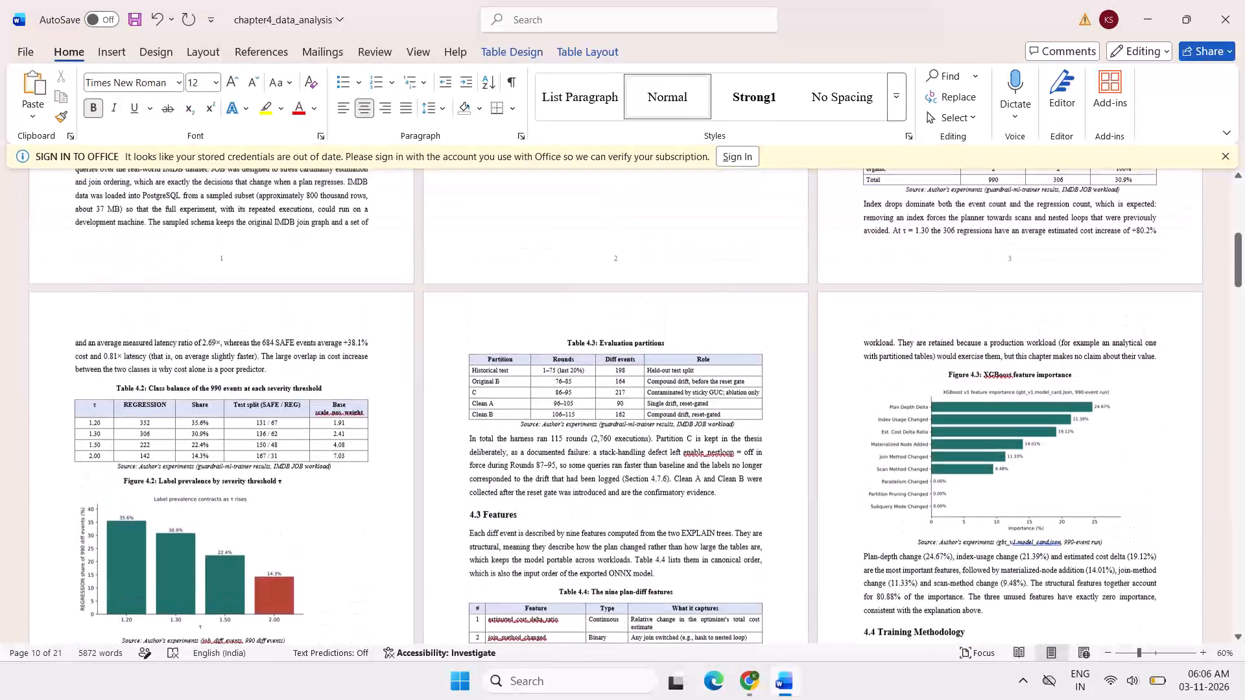
scroll(422, 323, "up", 1)
left_click(321, 422)
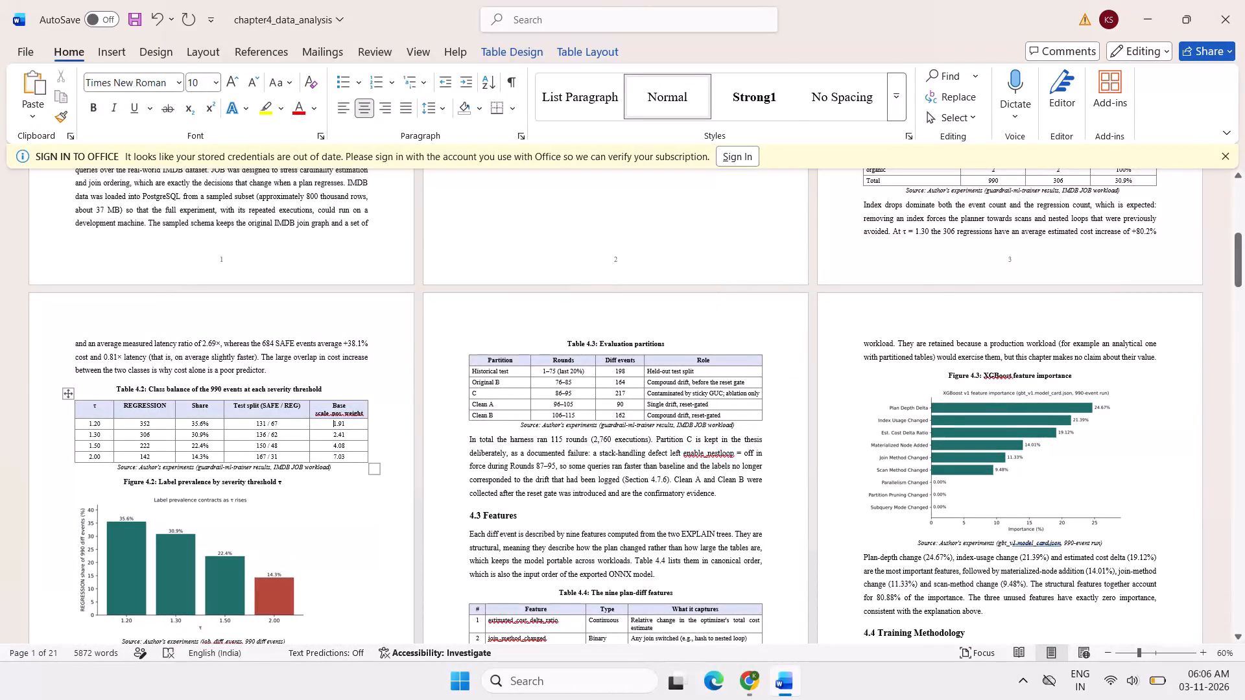
left_click(69, 390)
left_click(216, 88)
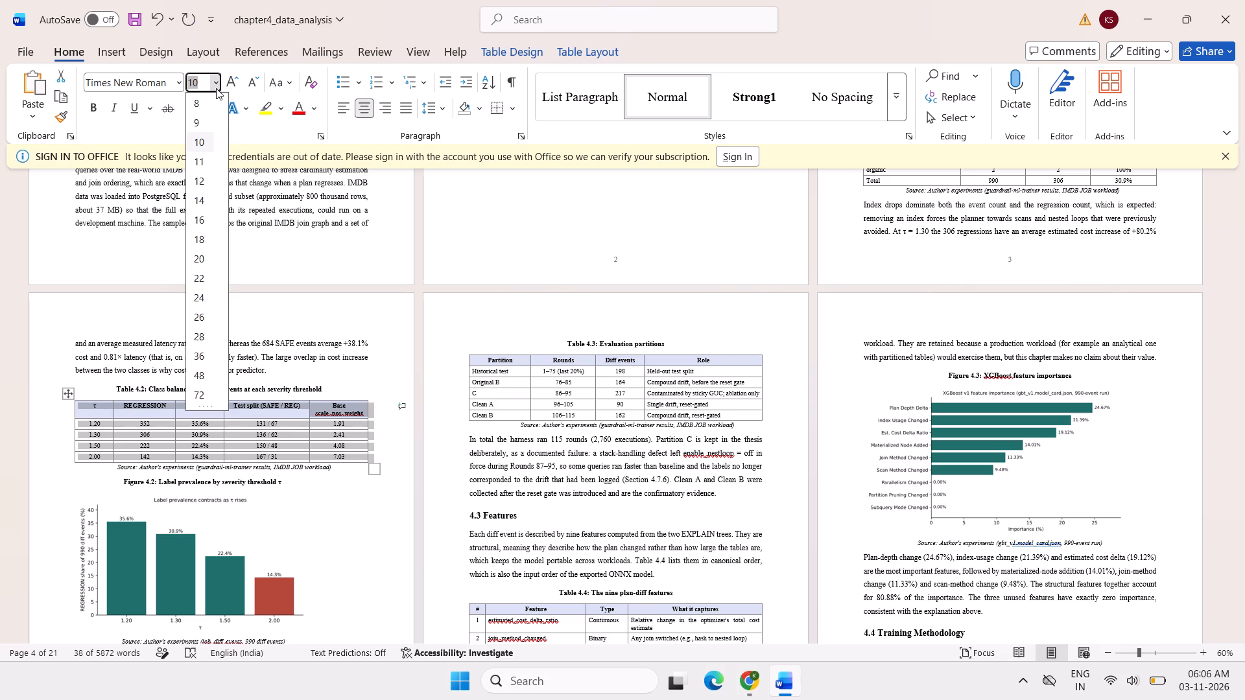
left_click(198, 179)
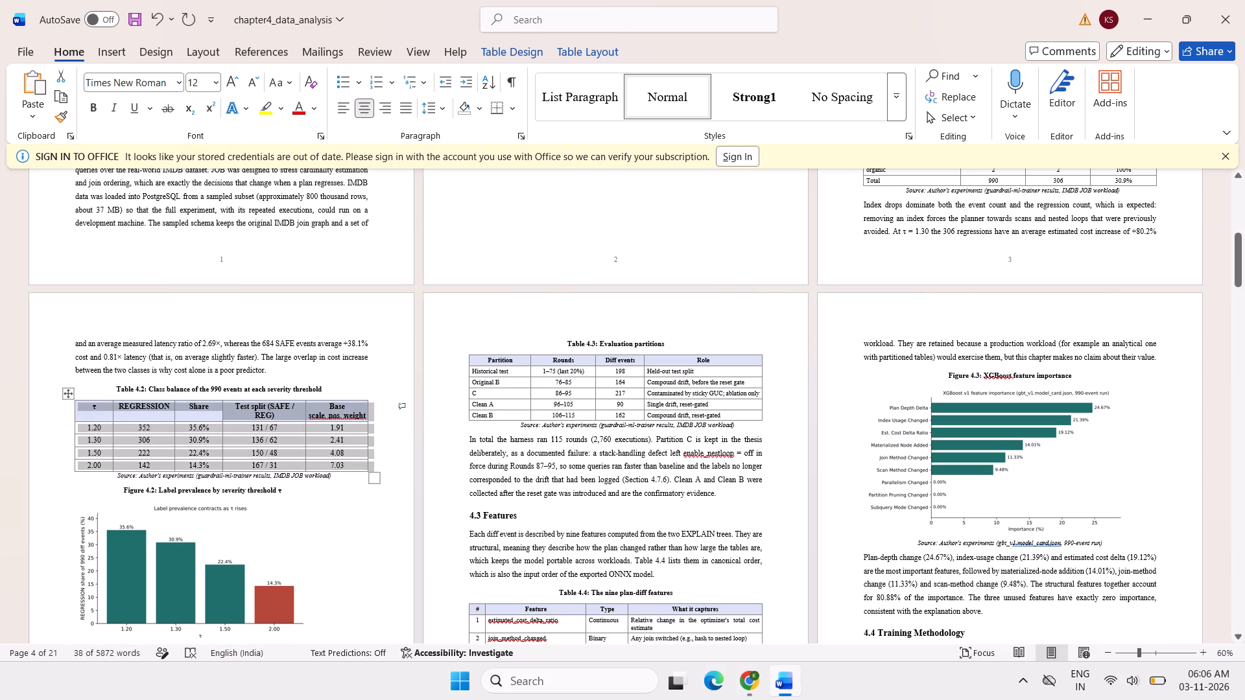
Set the font size of all text in Table 4.3, Evaluation partitions, to 12.
left_click(499, 410)
left_click(477, 372)
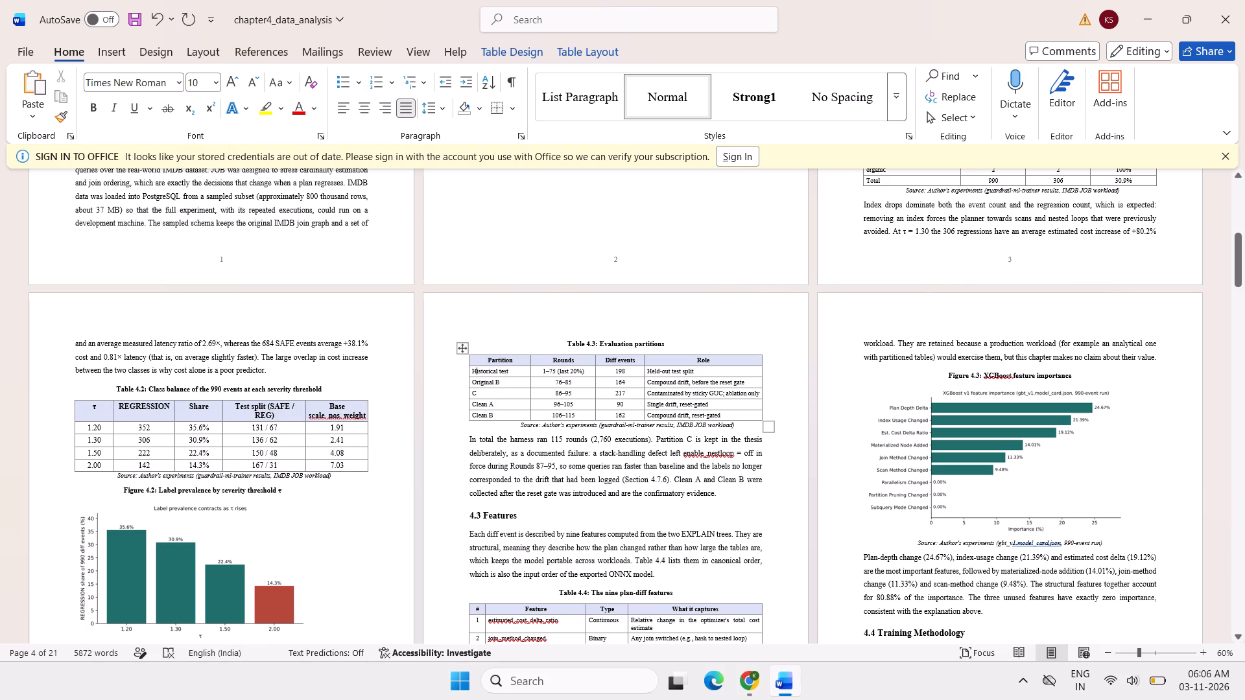
left_click(462, 347)
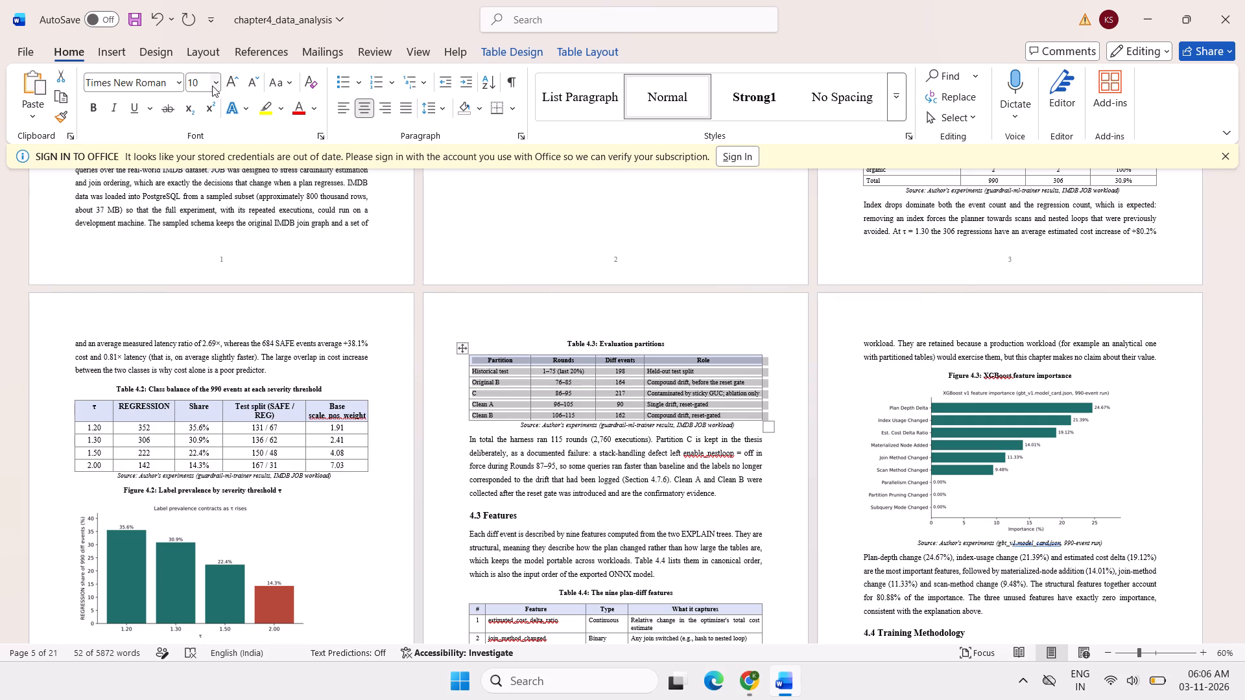
left_click(217, 84)
left_click(205, 176)
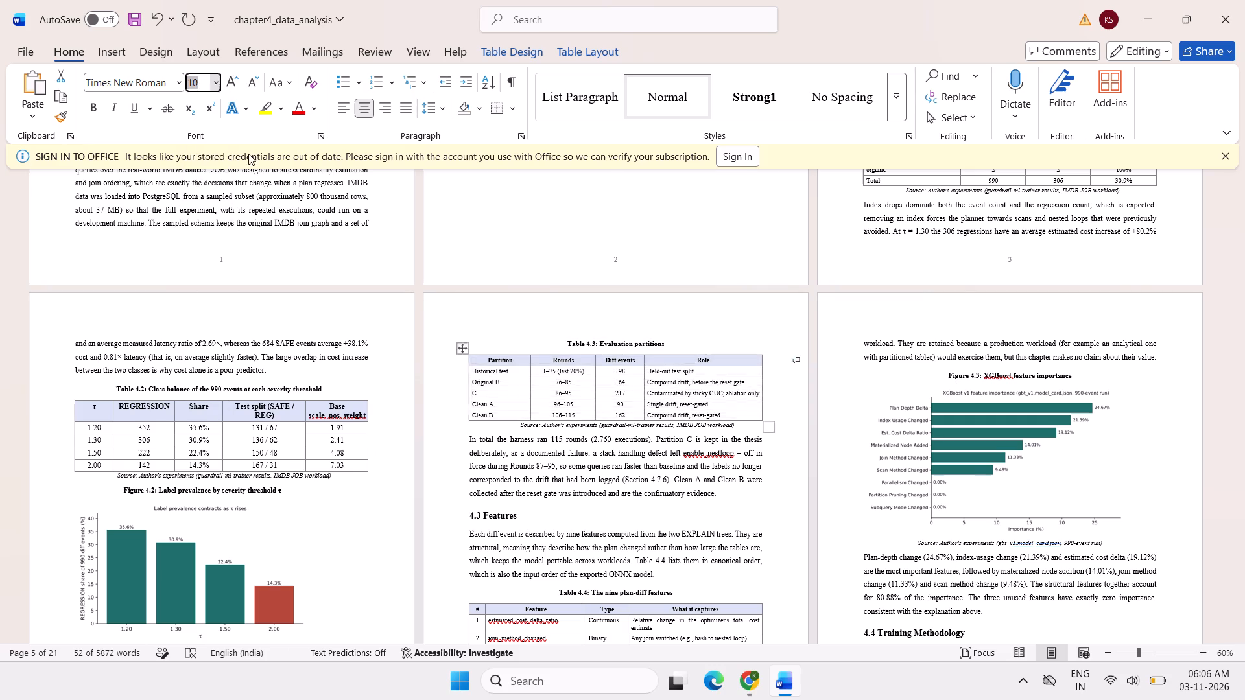
Set the font size of all text in Table 4.4, The nine plan-diff features, to 12.
scroll(444, 382, "down", 2)
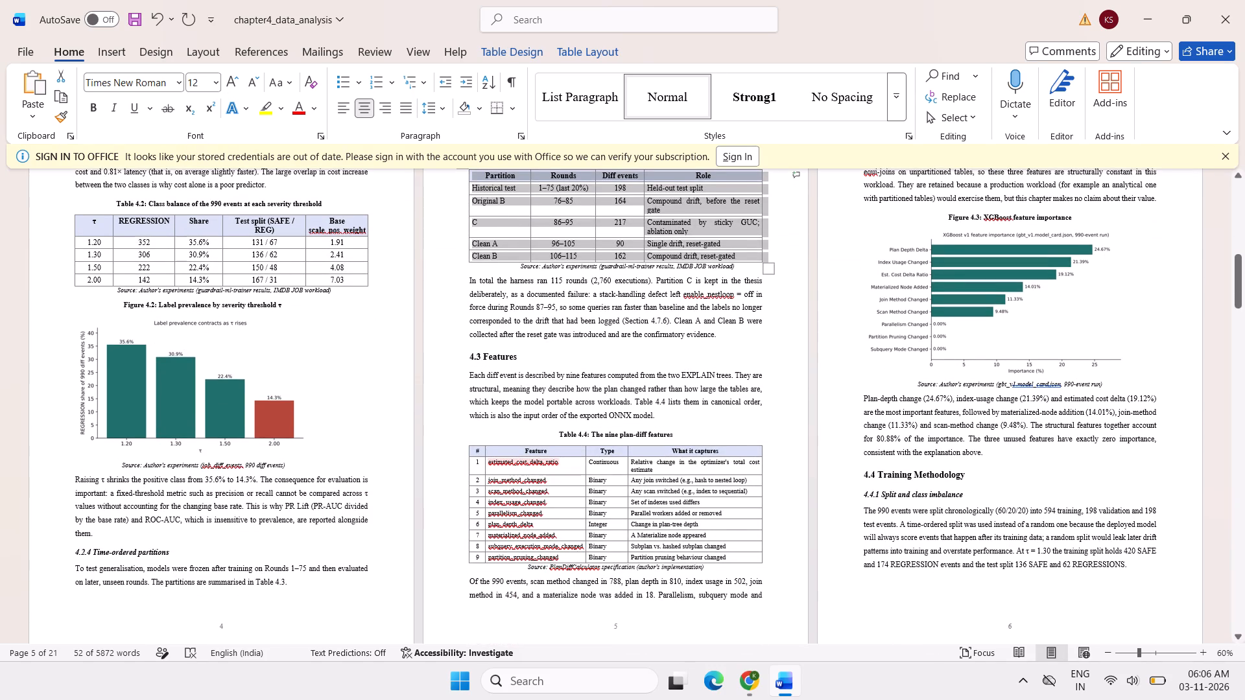
left_click(505, 455)
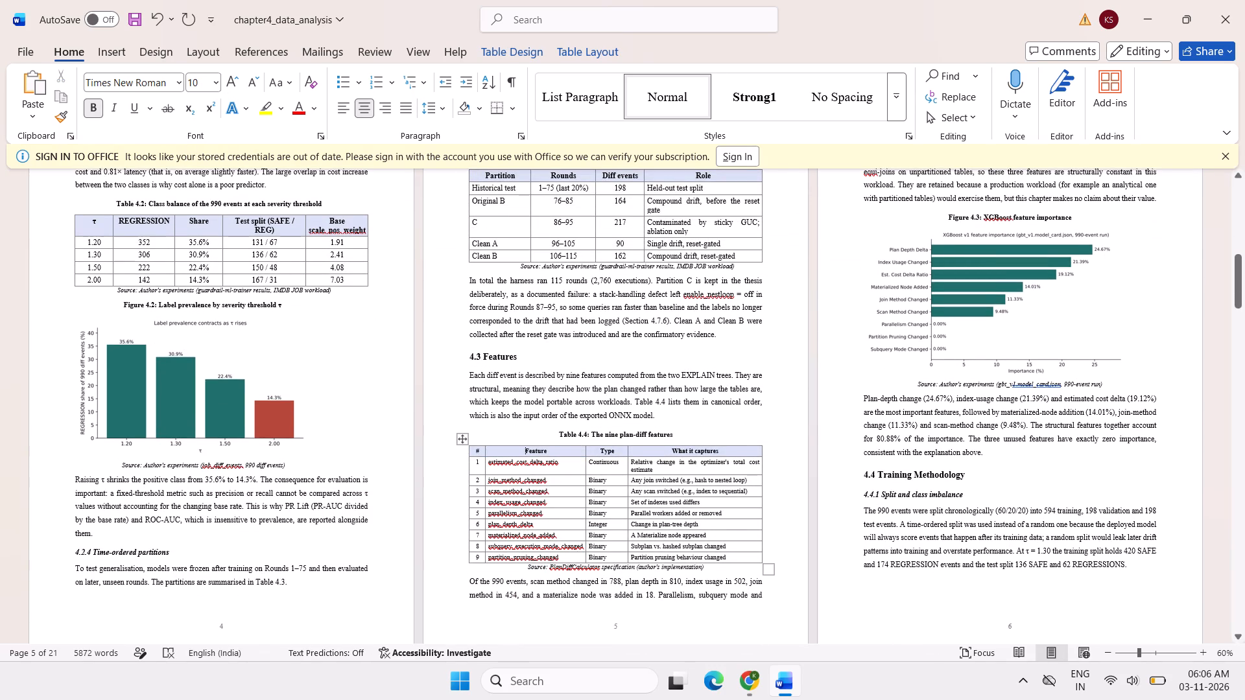
left_click(464, 439)
left_click(213, 90)
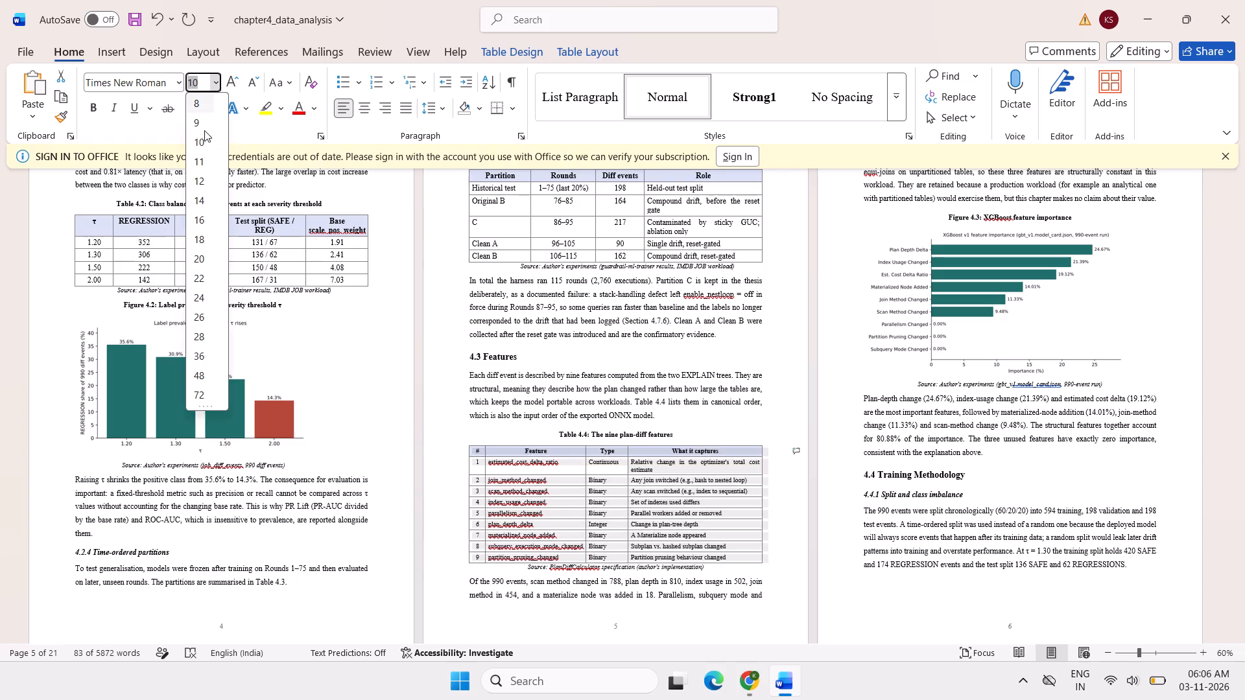
left_click(197, 176)
Set the font size of all text in Table 4.1, Composition of the 990 diff events by drift type, to 12.
scroll(457, 307, "up", 1)
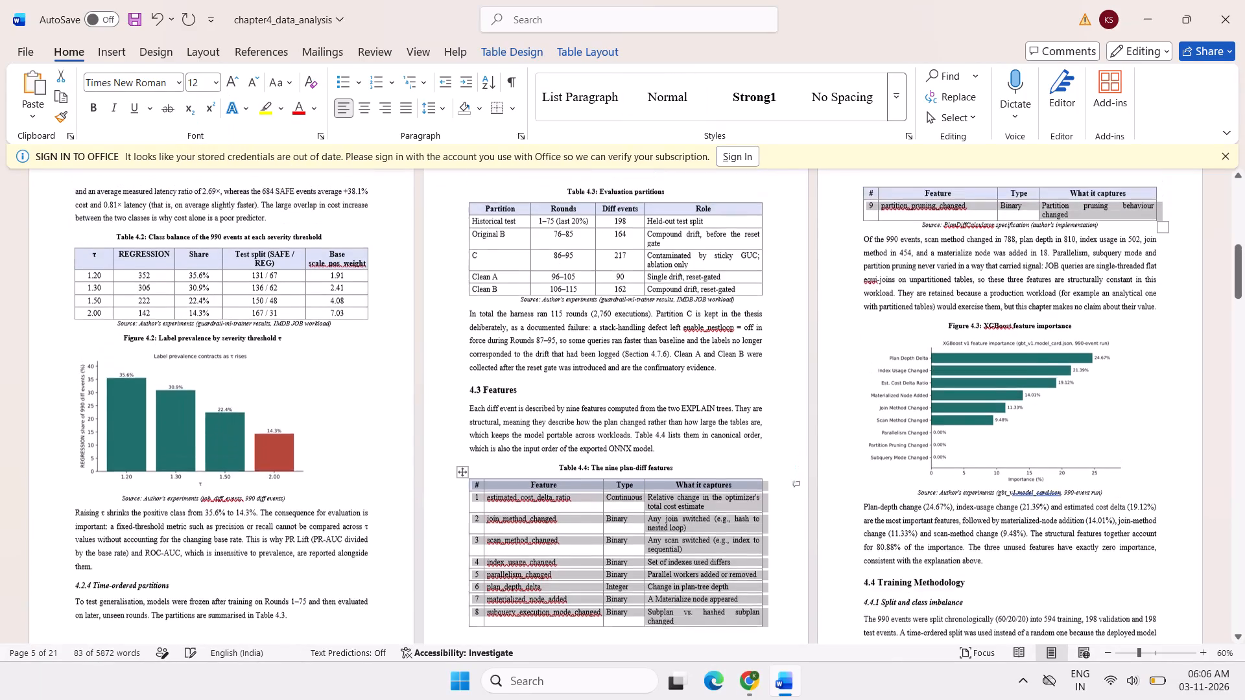
scroll(457, 307, "up", 3)
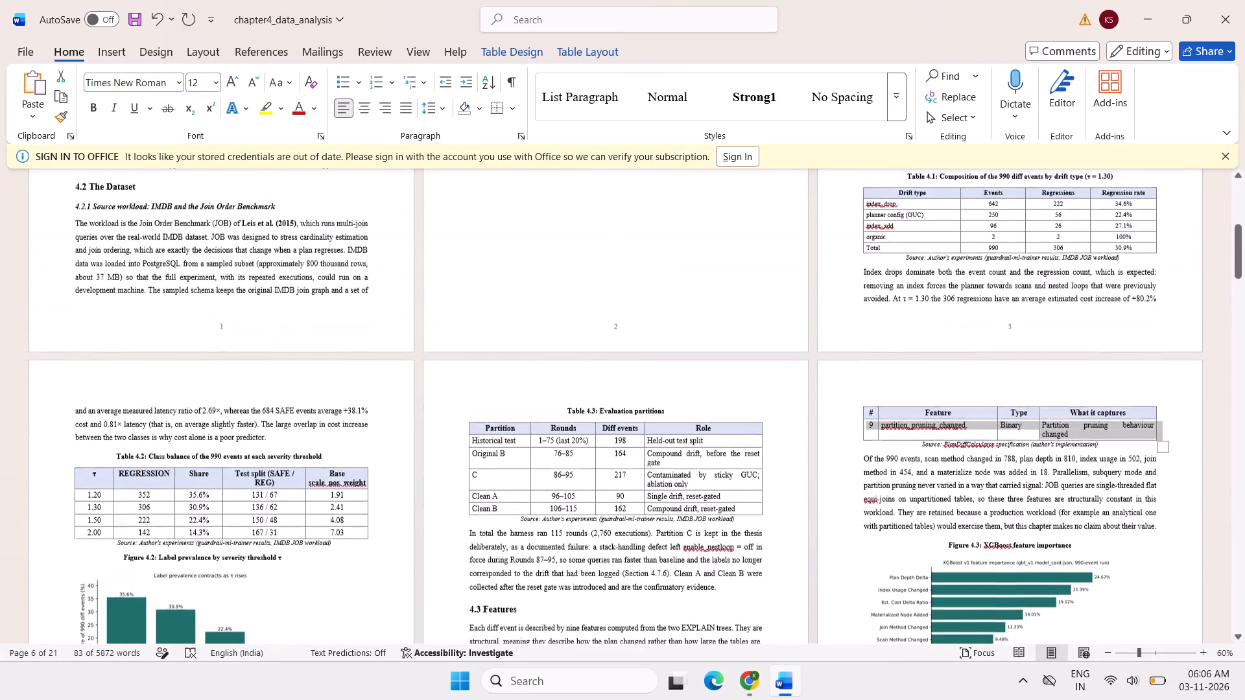
scroll(457, 307, "up", 4)
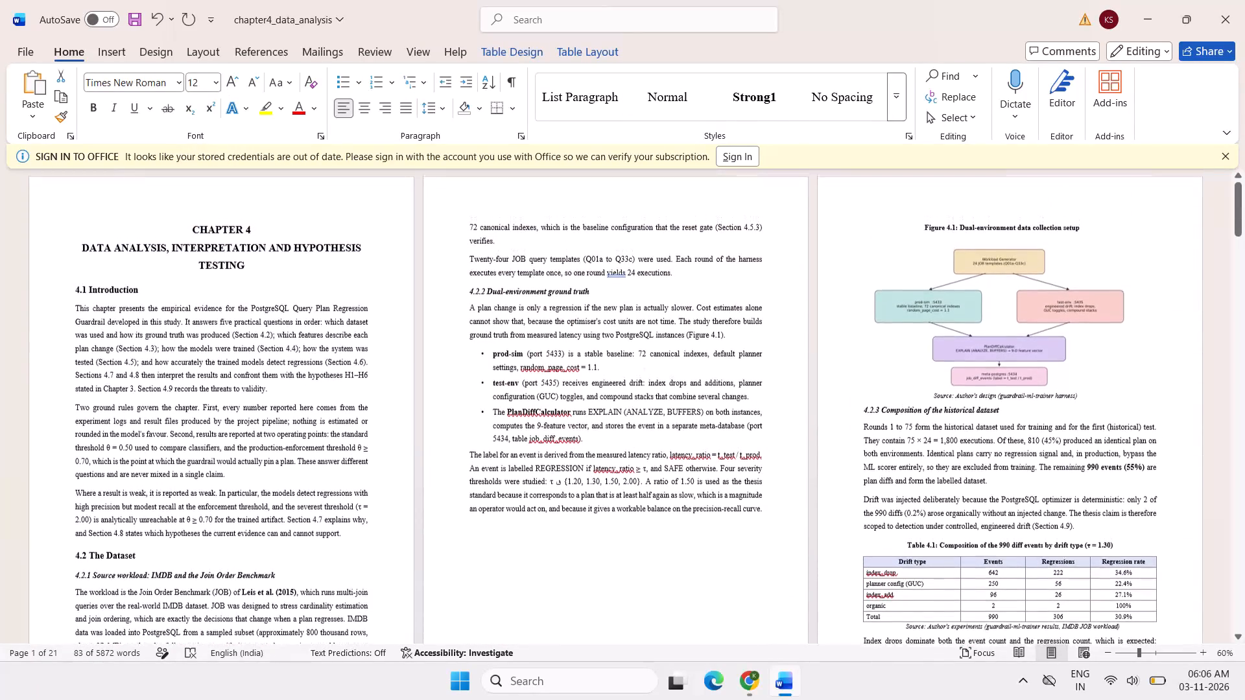
scroll(457, 307, "up", 2)
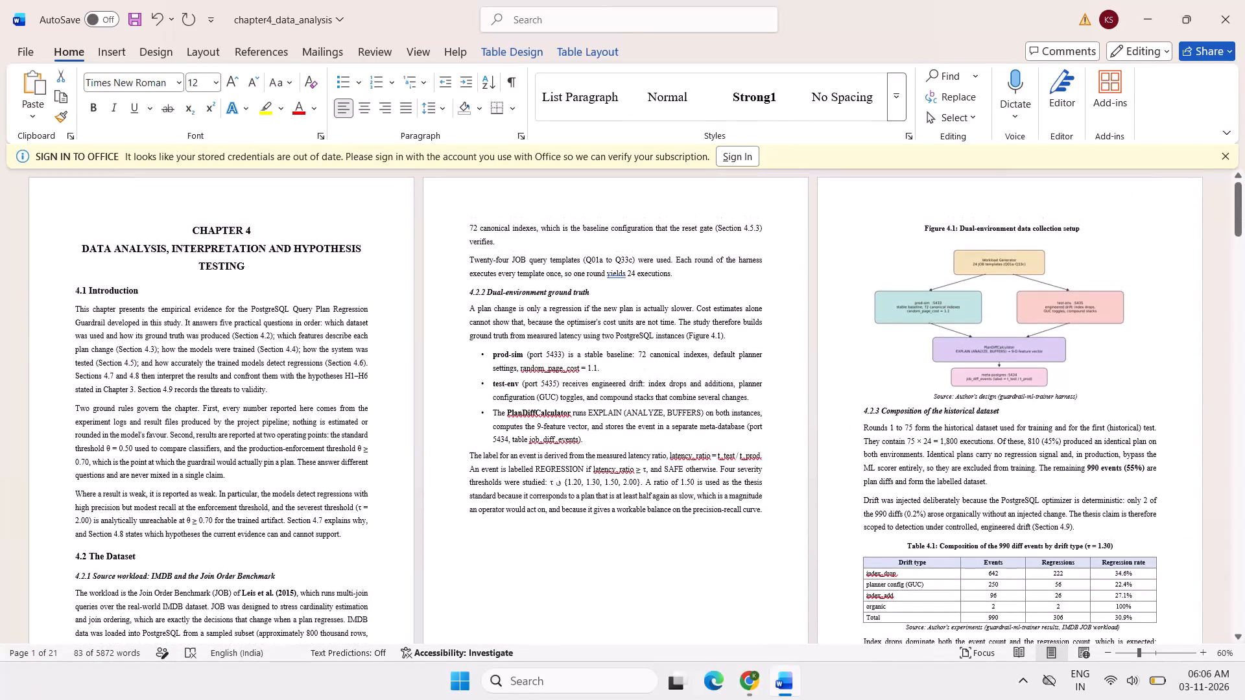
left_click(872, 564)
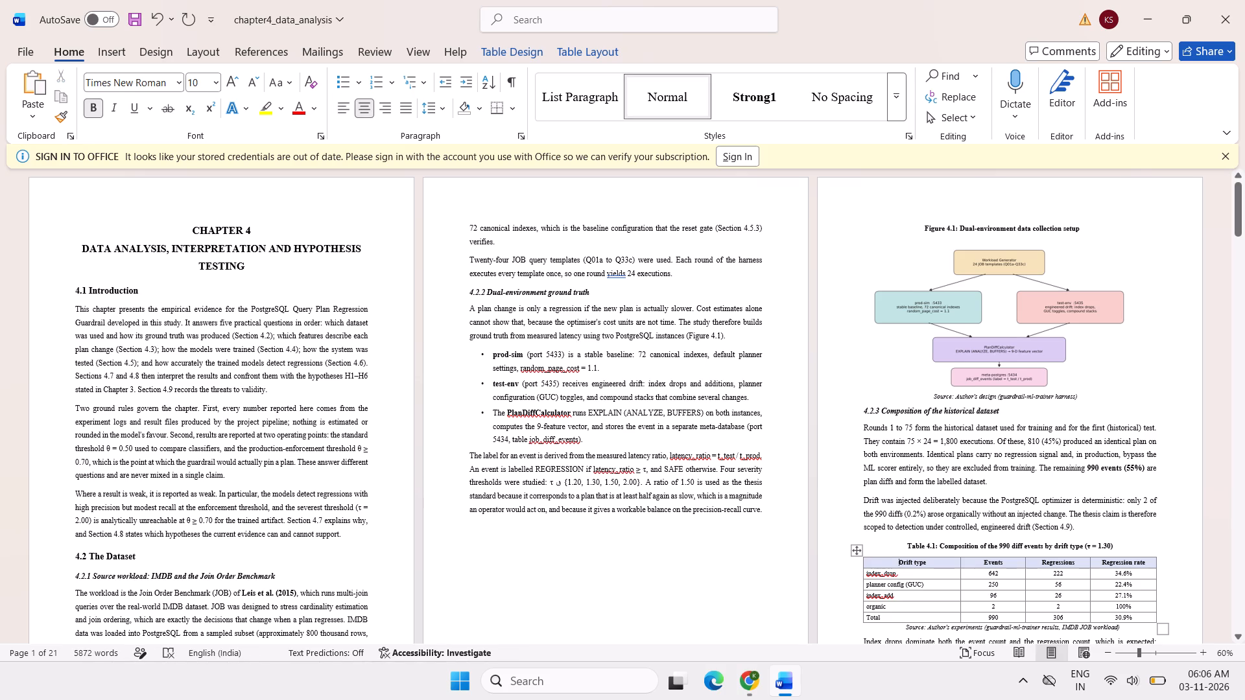
left_click(857, 550)
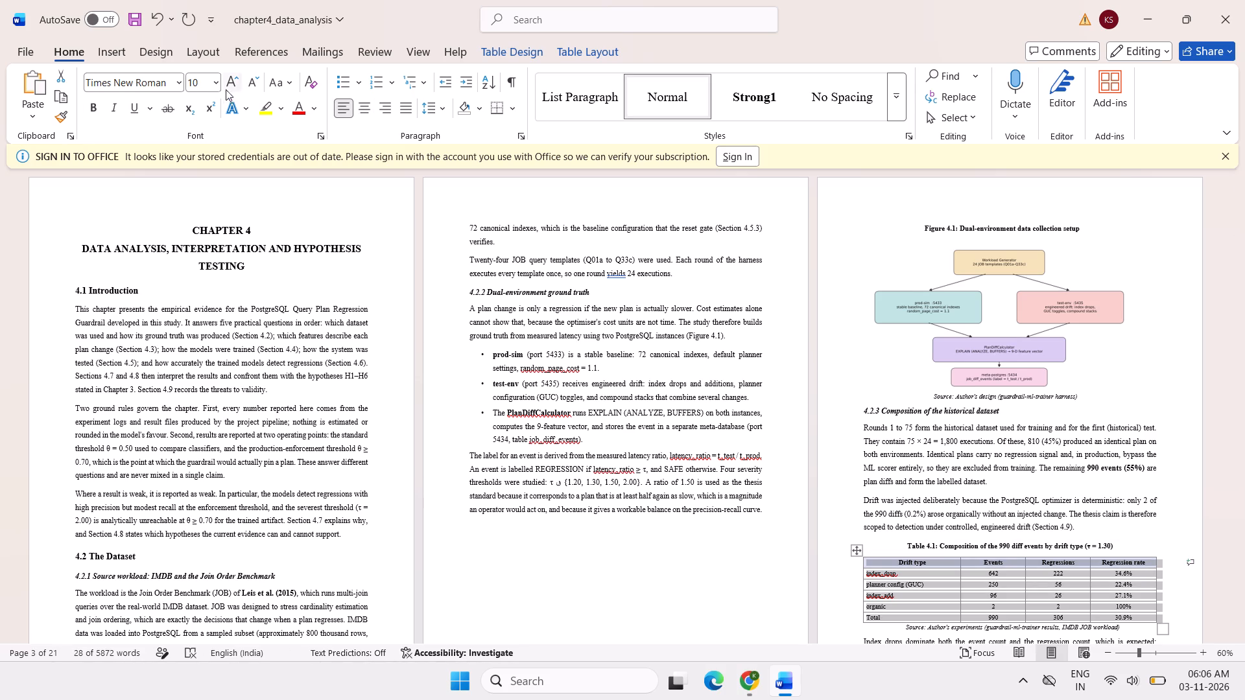
left_click(216, 85)
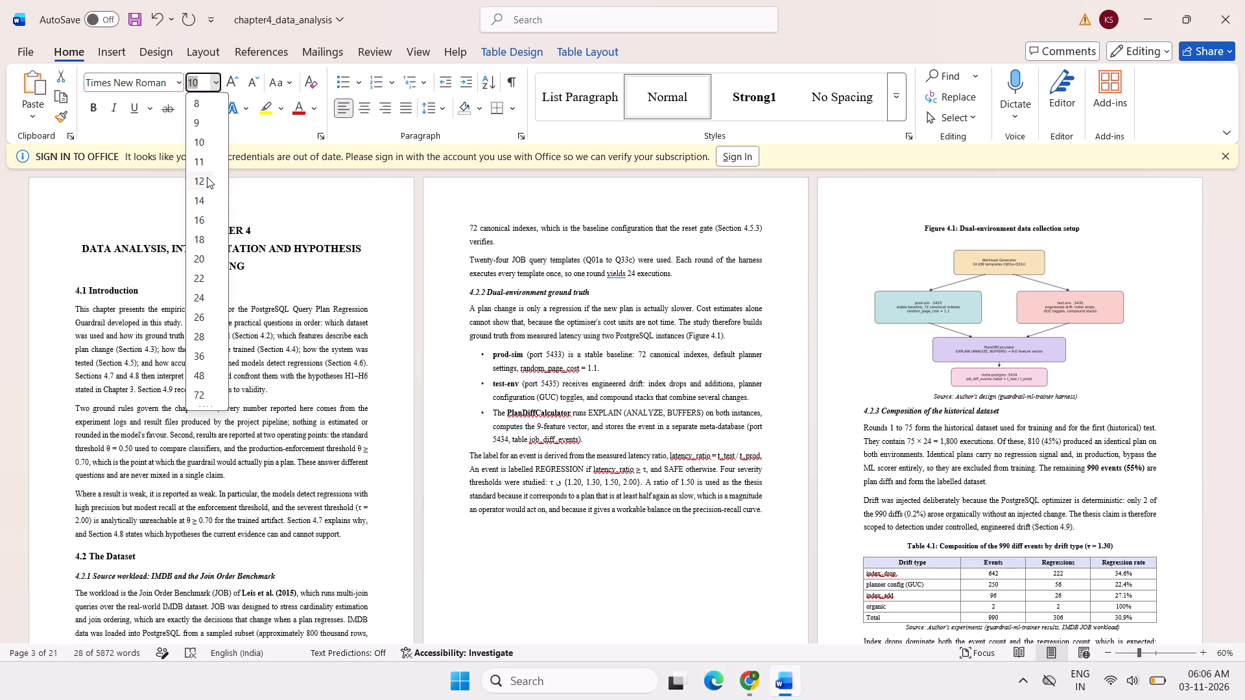
left_click(207, 177)
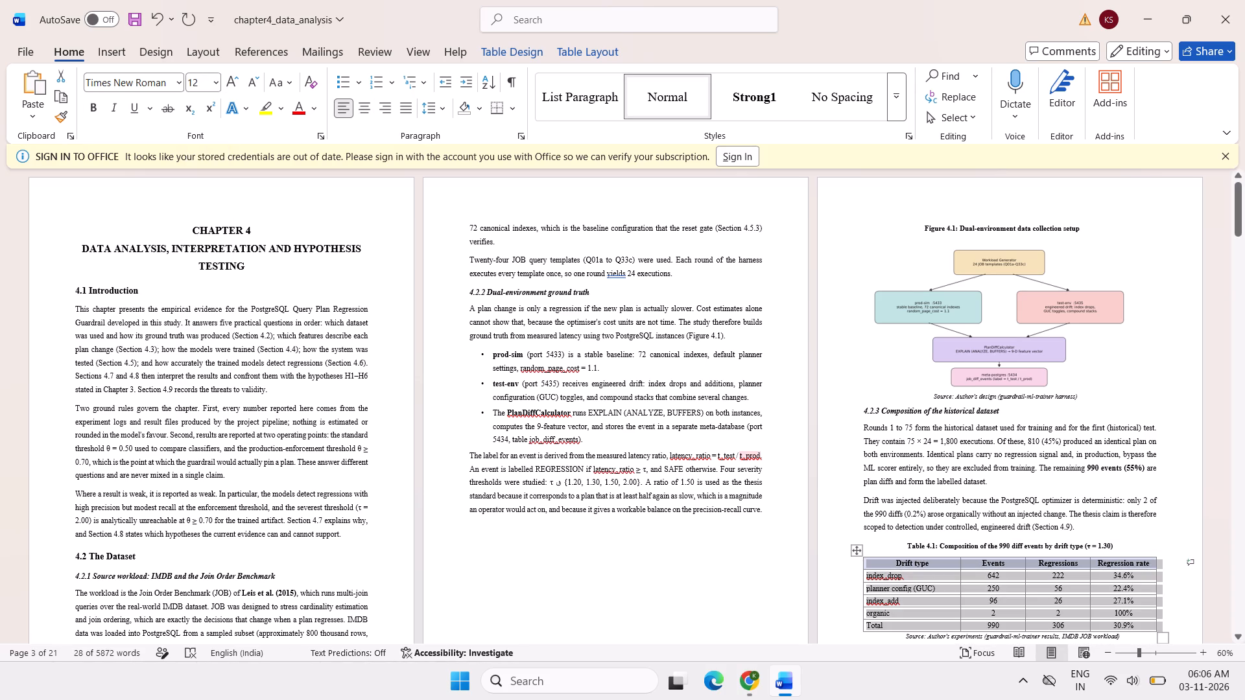
left_click(749, 590)
scroll(987, 491, "down", 1)
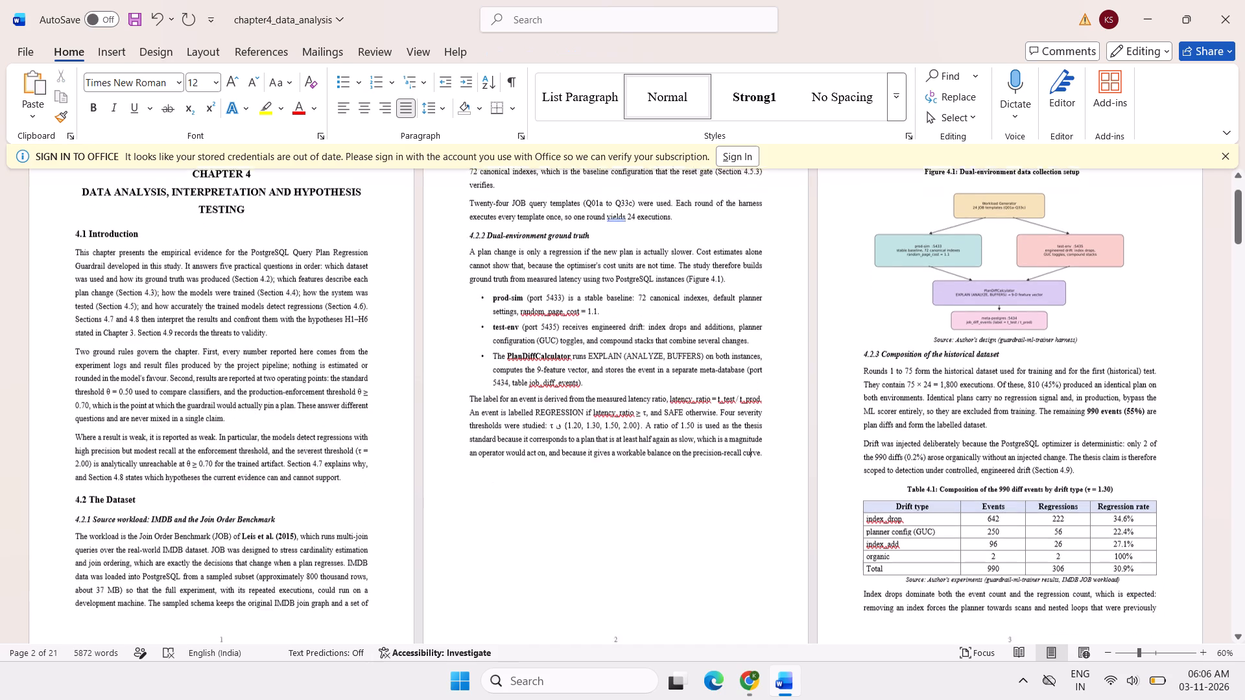
scroll(987, 491, "down", 1)
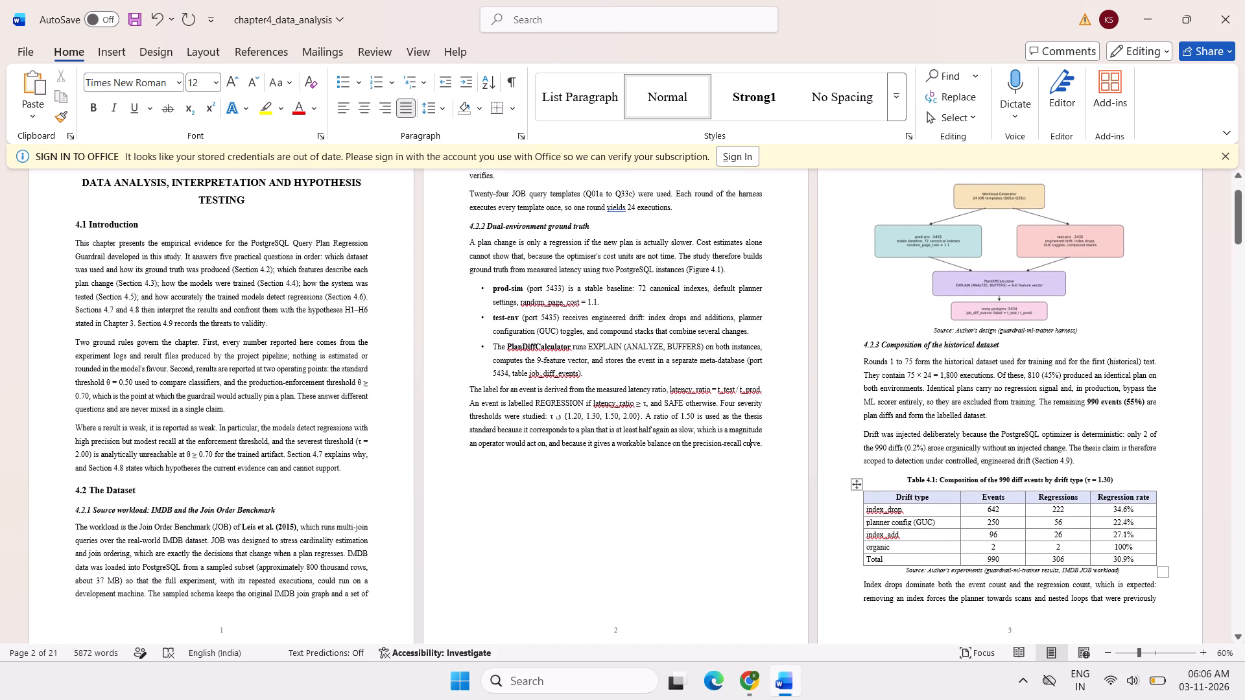
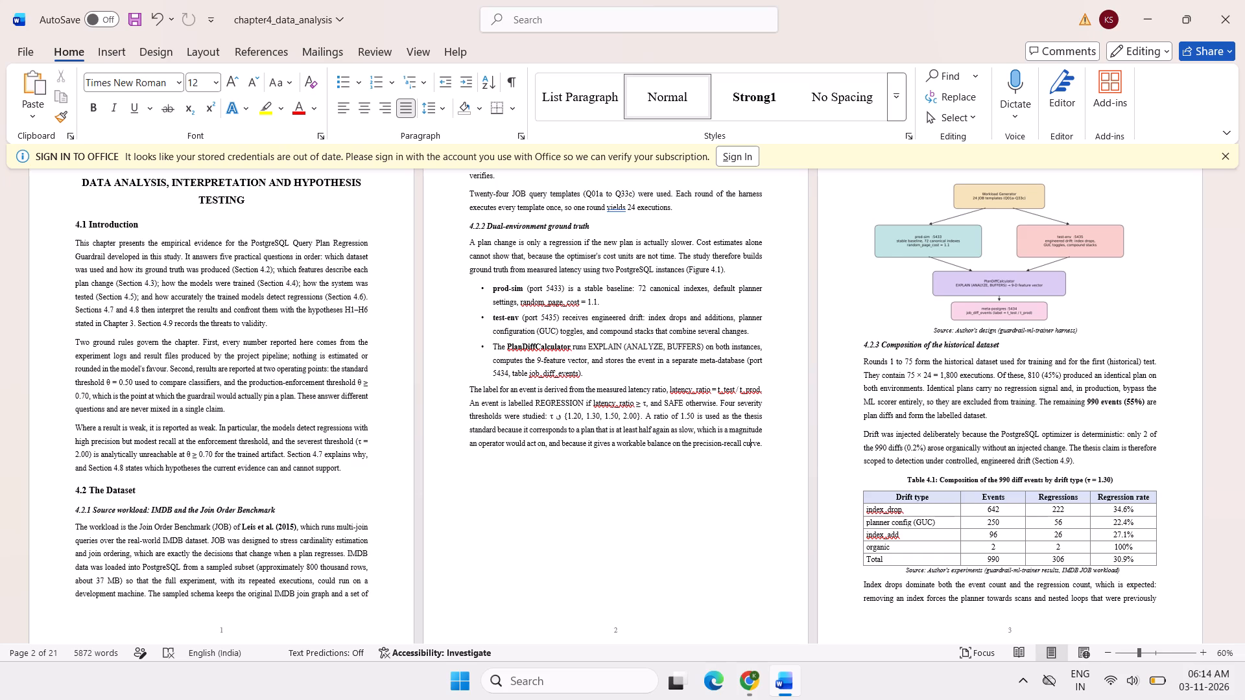
Place the text cursor in the last line of the section 4.2.3 paragraph just above the Table 4.1 caption.
left_click(1010, 467)
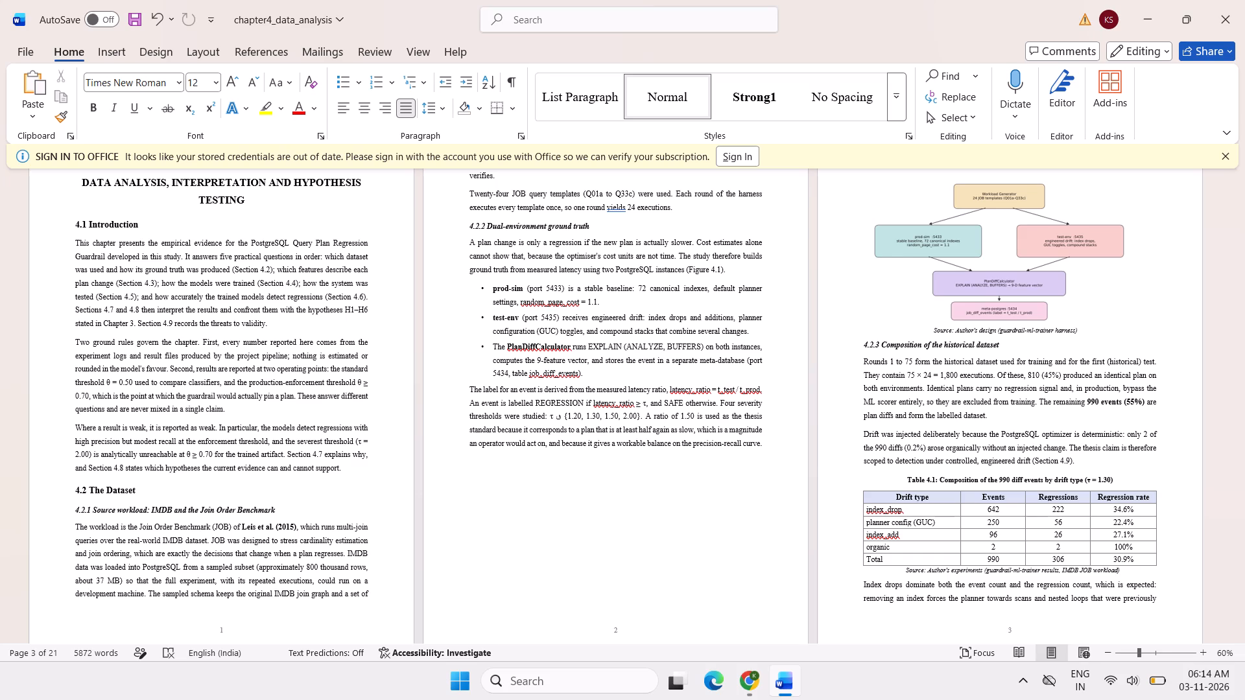
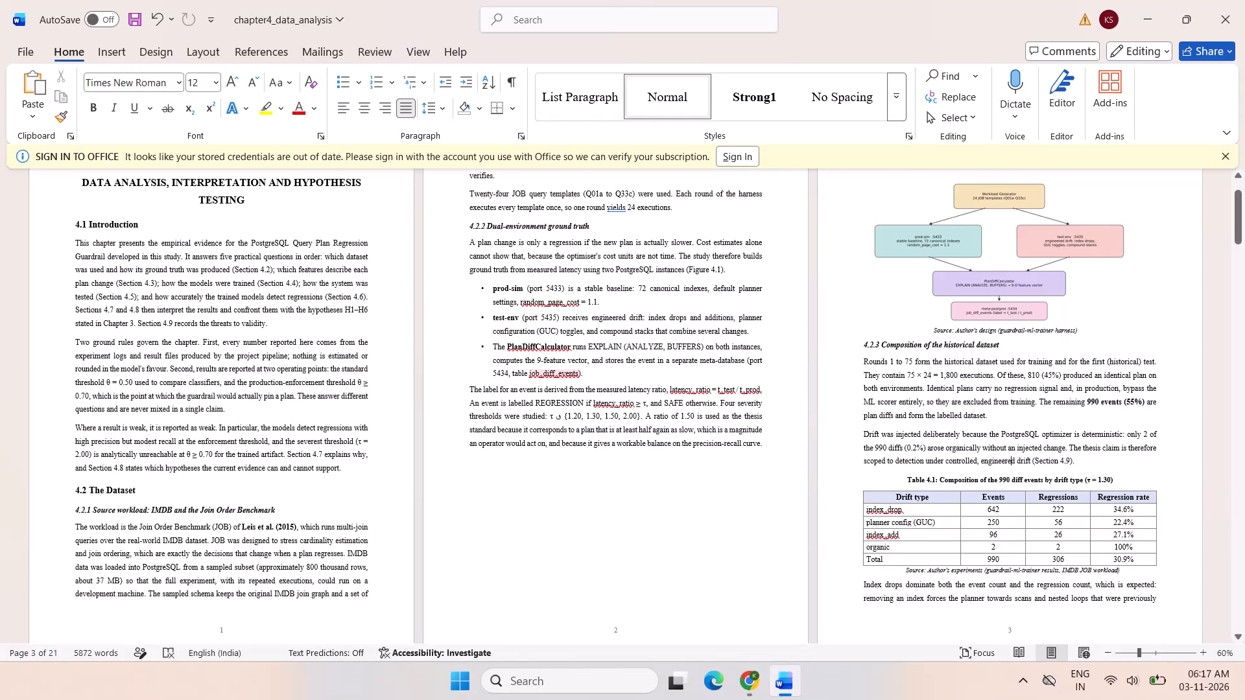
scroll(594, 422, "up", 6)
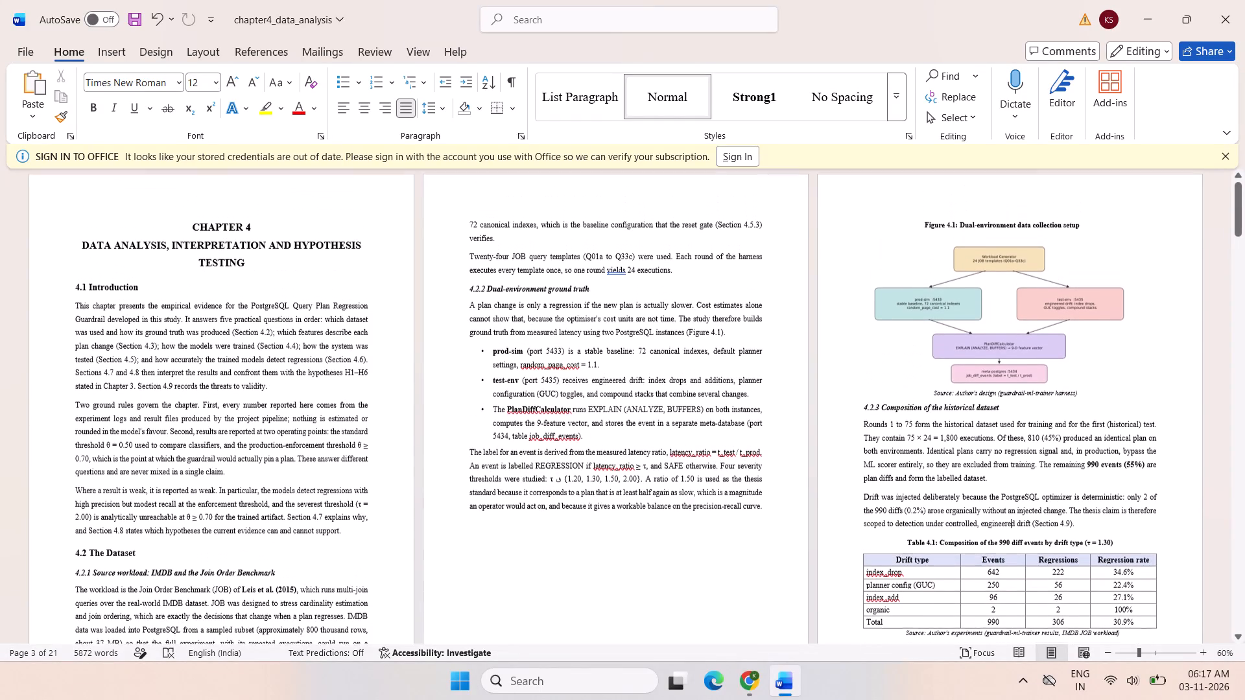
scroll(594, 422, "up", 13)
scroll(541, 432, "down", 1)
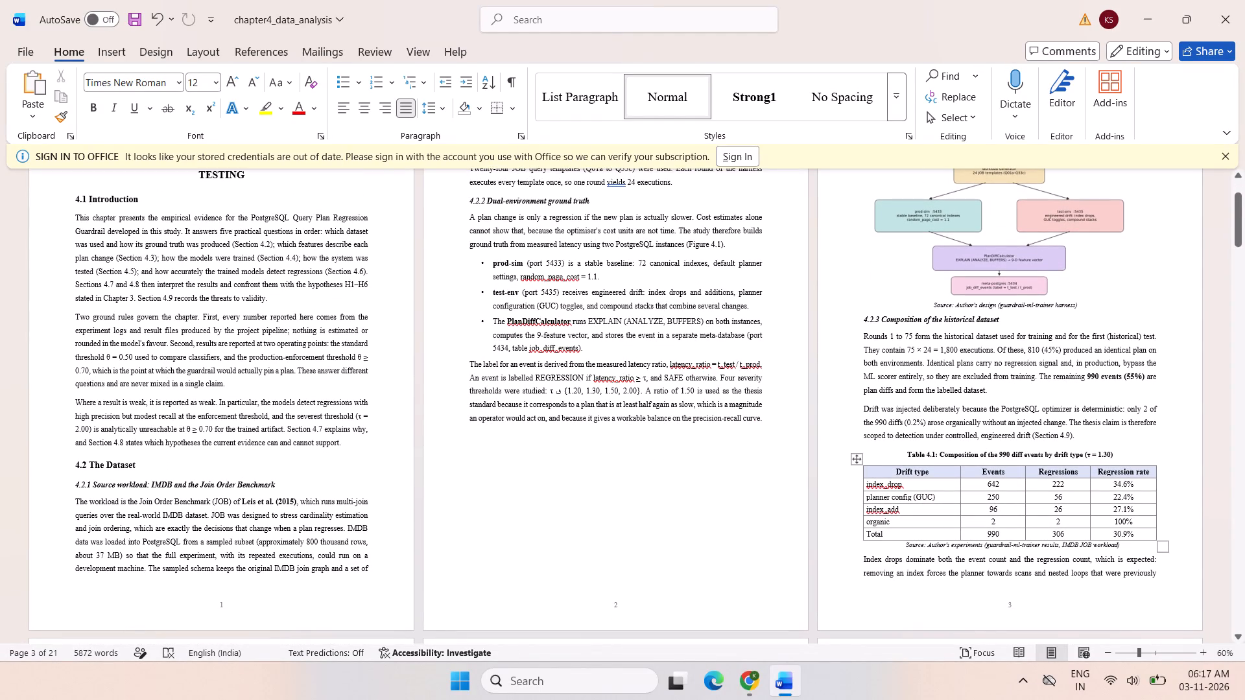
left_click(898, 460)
Remove the centring from the Table 4.3 caption on page 5 and indent it with leading spaces until it starts near the Rounds column.
scroll(935, 523, "down", 1)
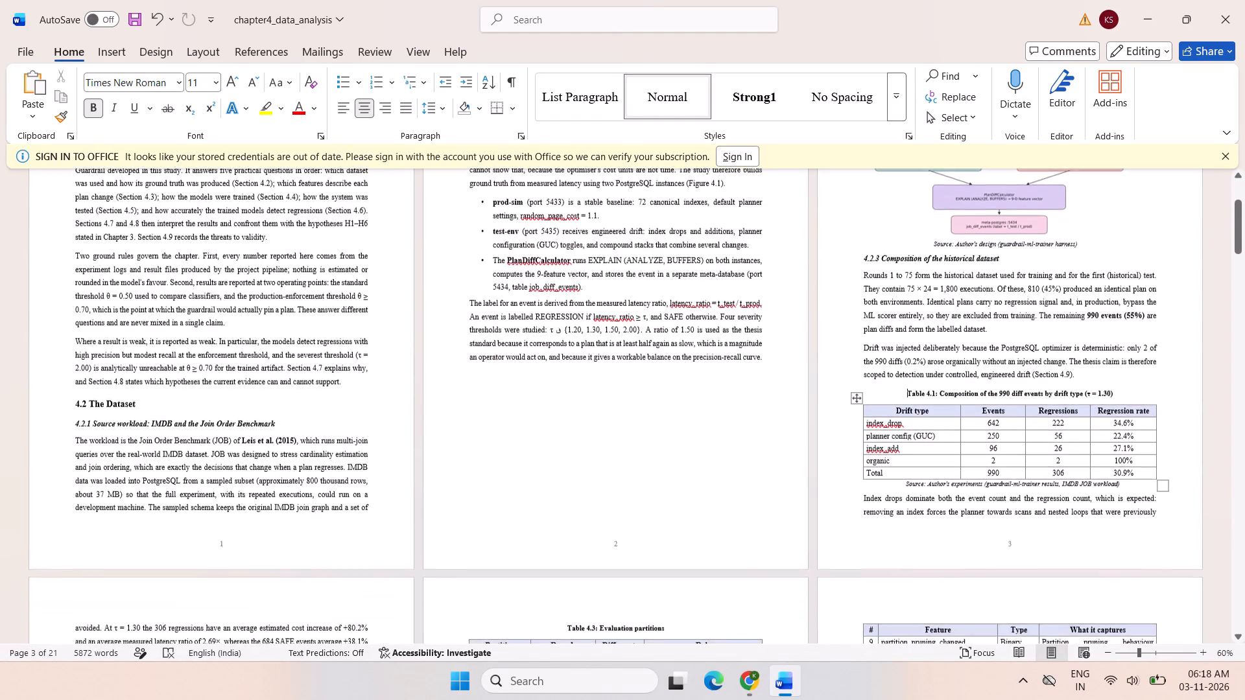
scroll(935, 523, "down", 2)
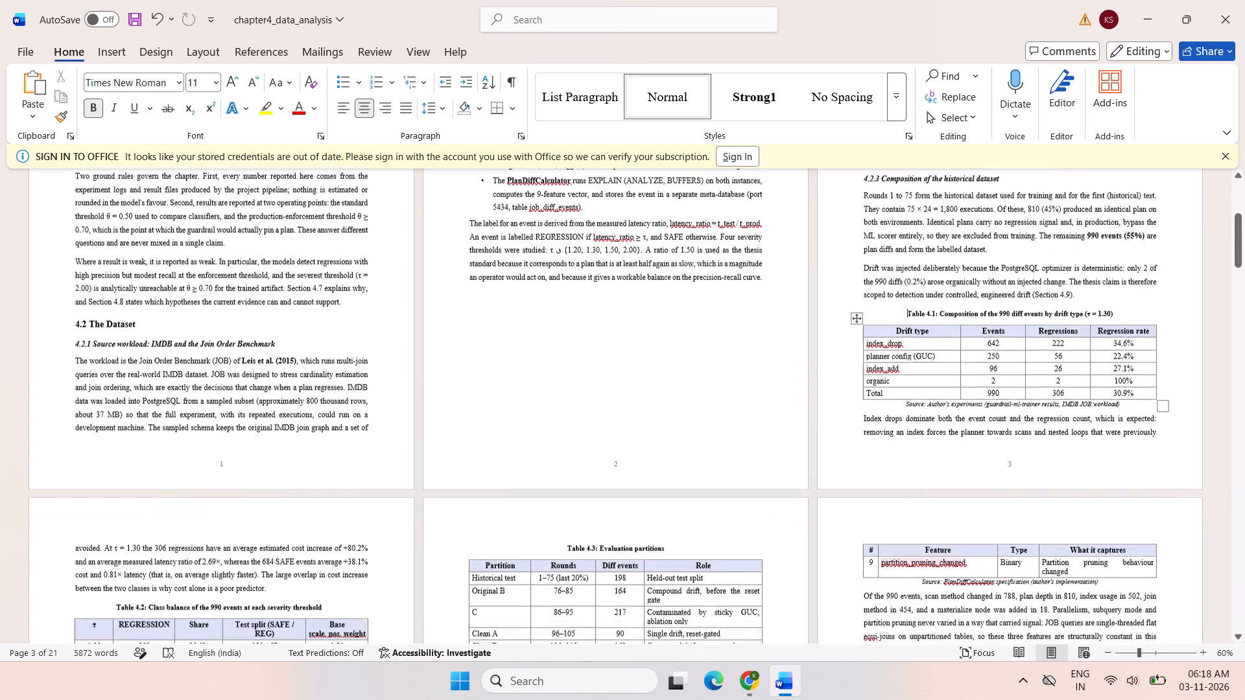
scroll(932, 524, "down", 1)
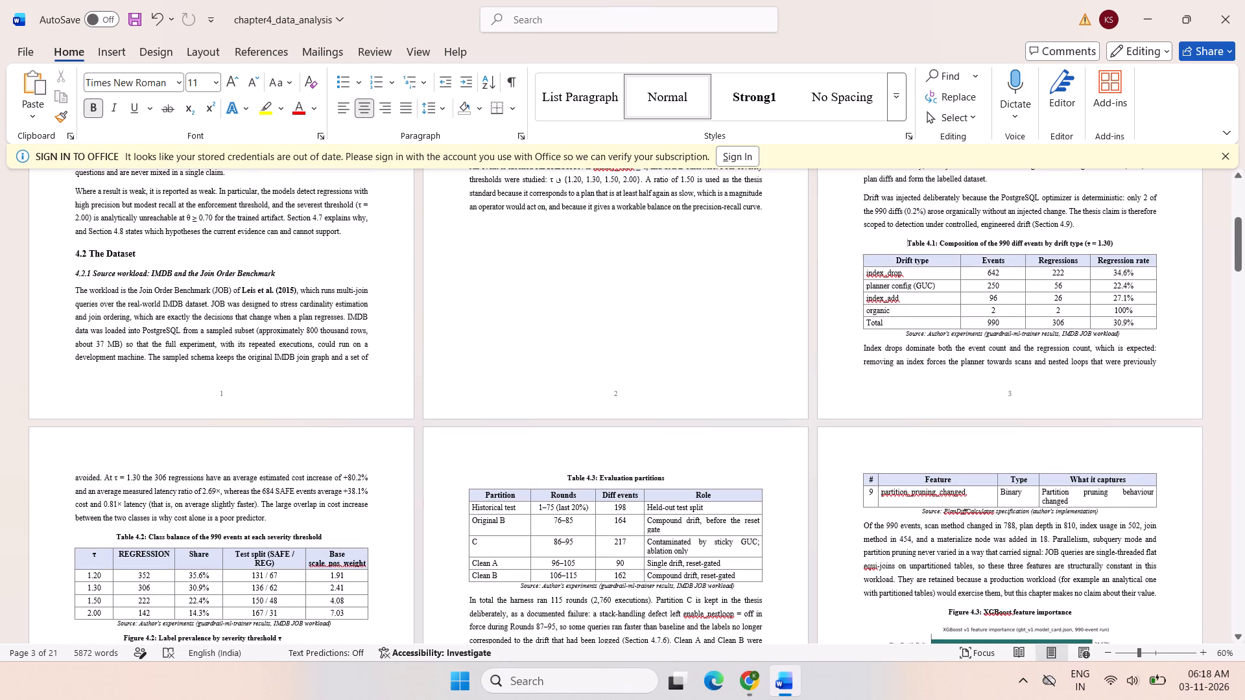
left_click(565, 479)
key("BackSpace")
key("space")
key("space")
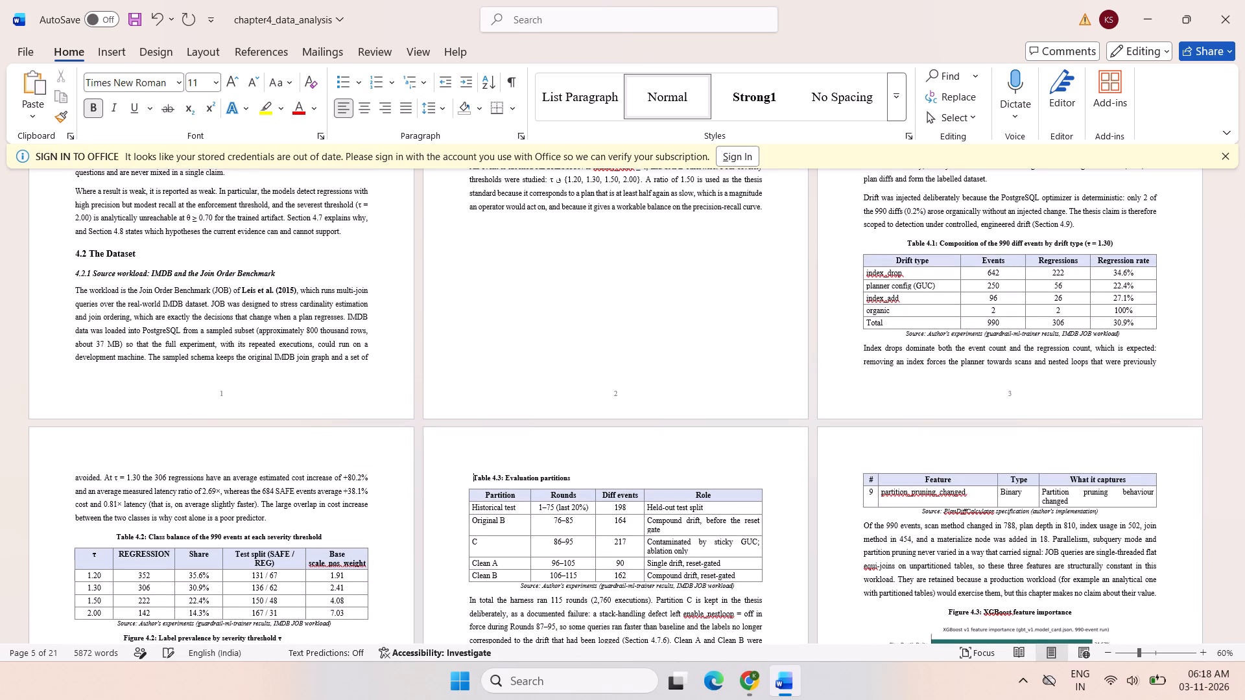
key("space")
key("space")
key("space")
key("space")
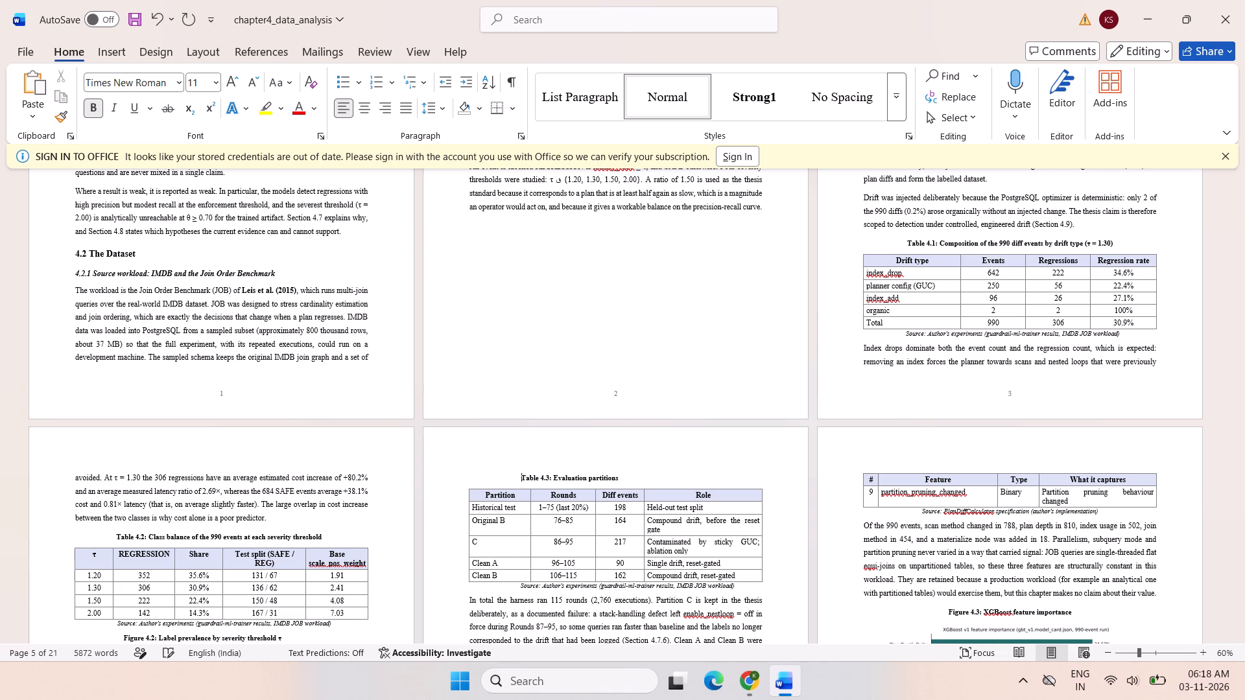
Examine the placement of the captions, tables and figures on pages 4 to 6, from Table 4.2 through Figure 4.3.
scroll(536, 487, "down", 1)
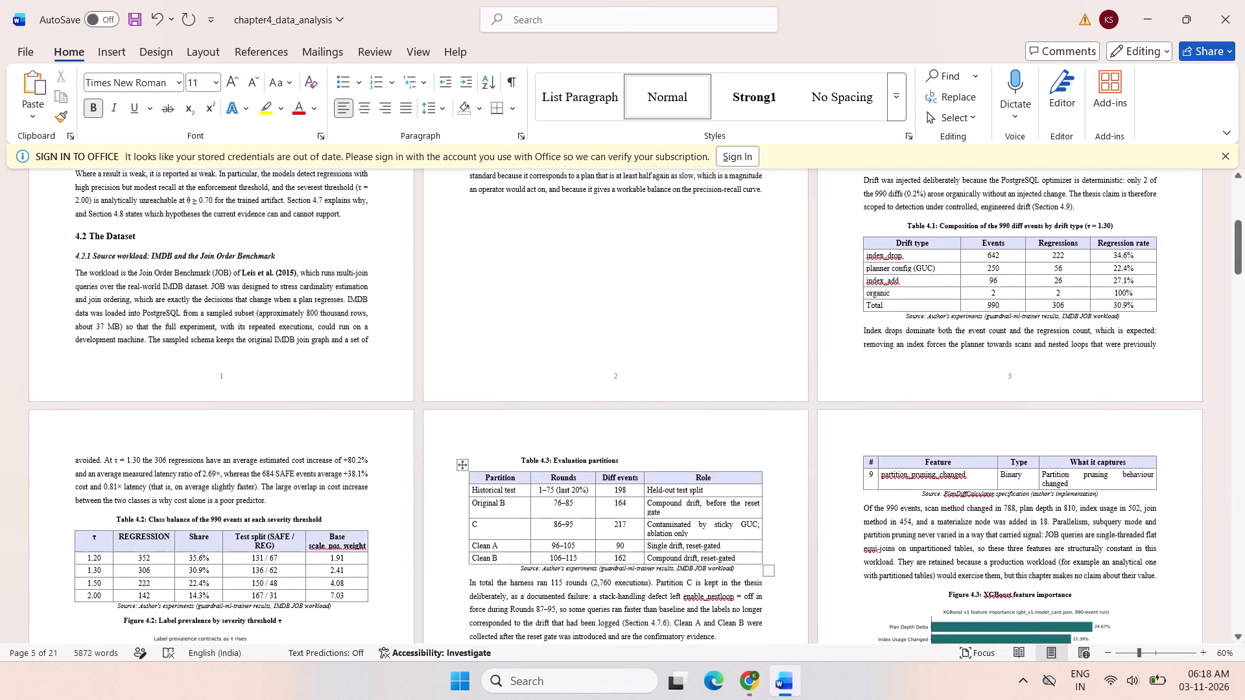
scroll(536, 487, "down", 1)
scroll(812, 577, "down", 1)
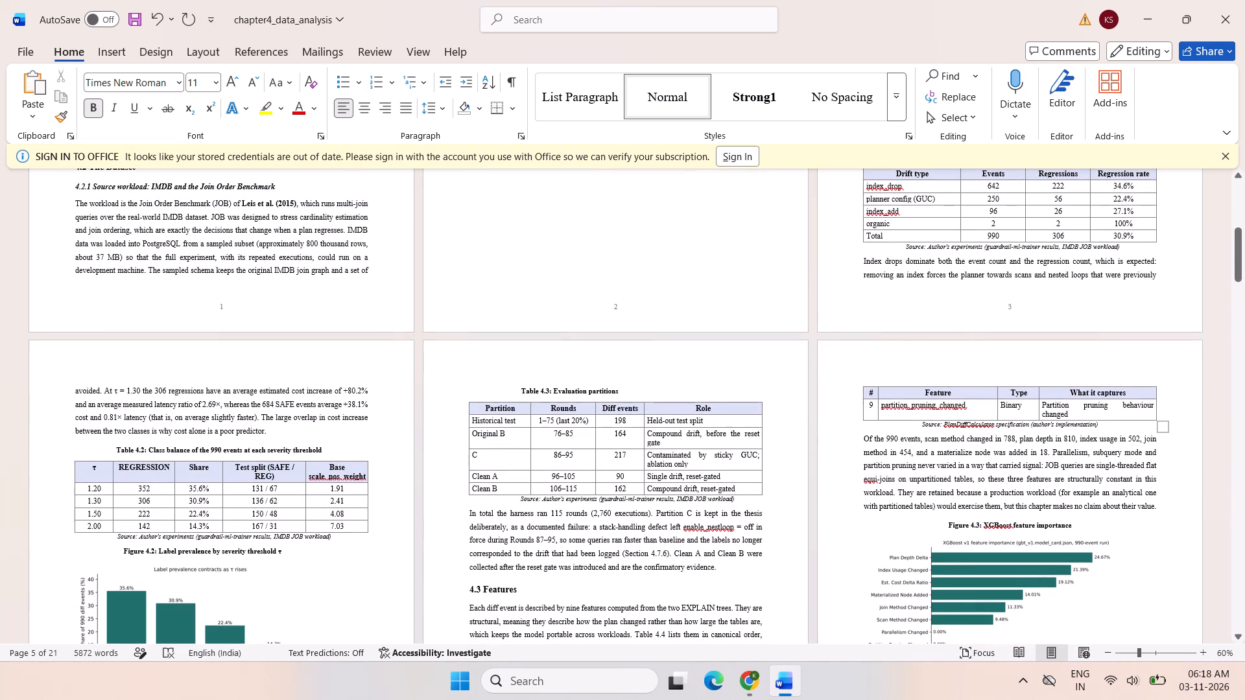
scroll(768, 520, "down", 2)
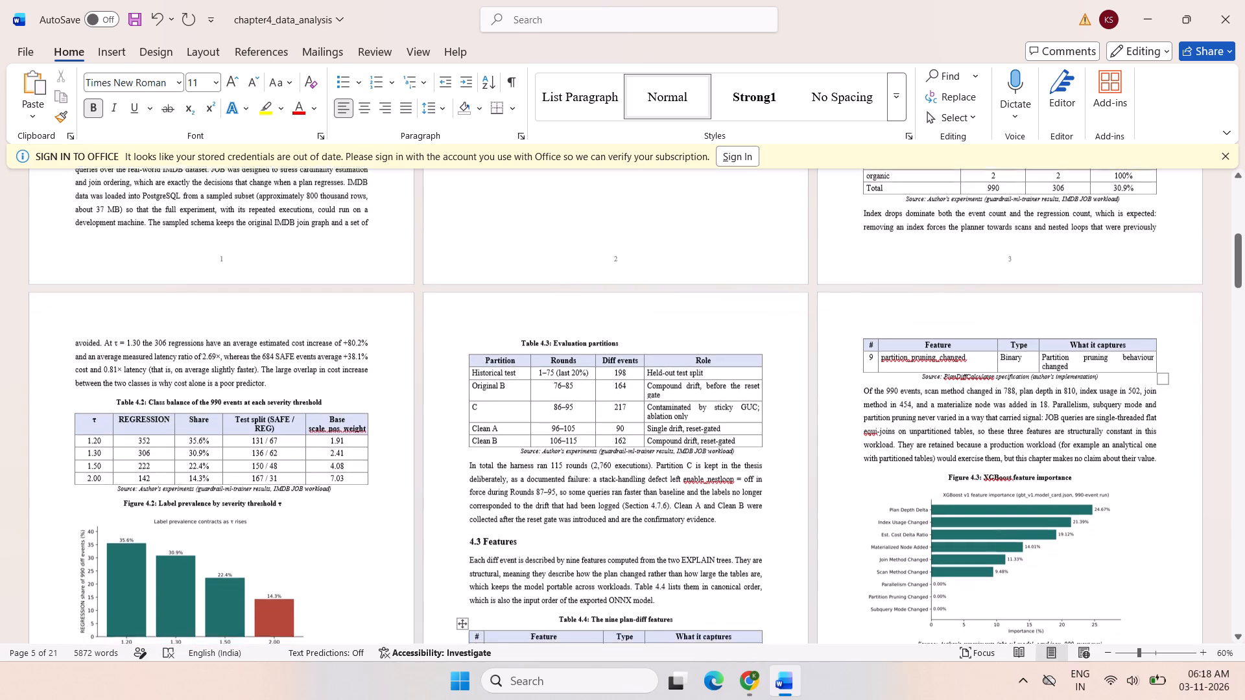
scroll(768, 520, "down", 2)
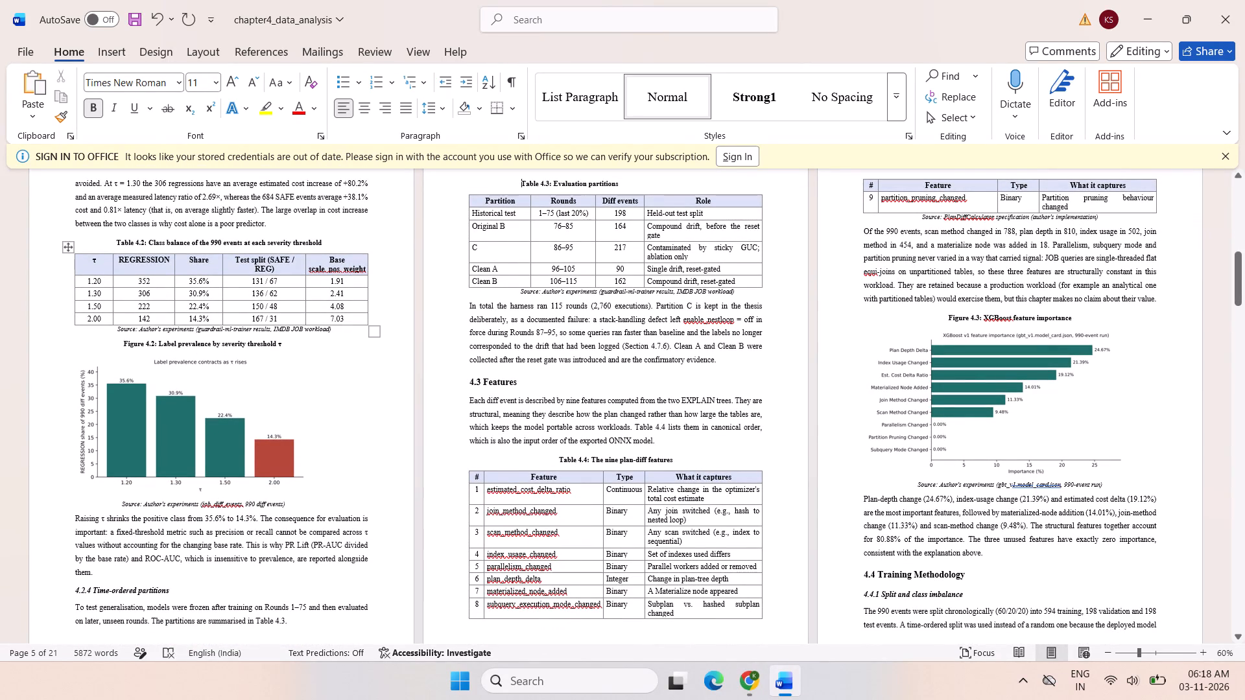
scroll(219, 493, "up", 1)
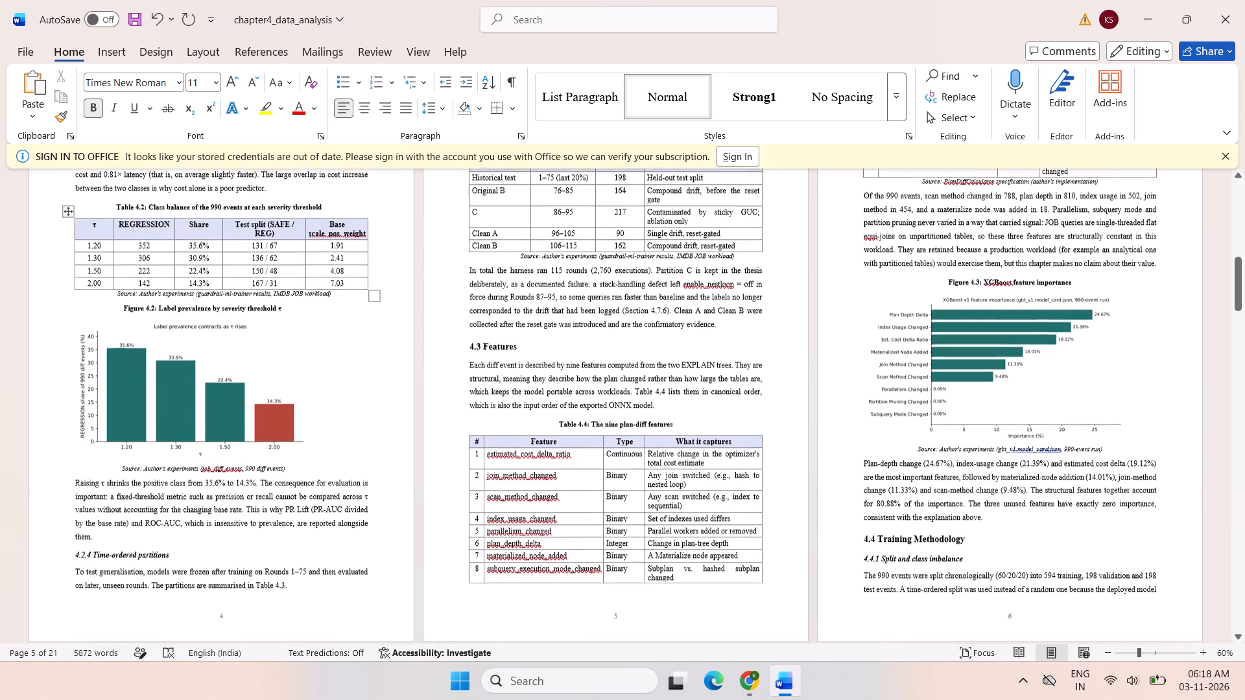
scroll(219, 493, "up", 1)
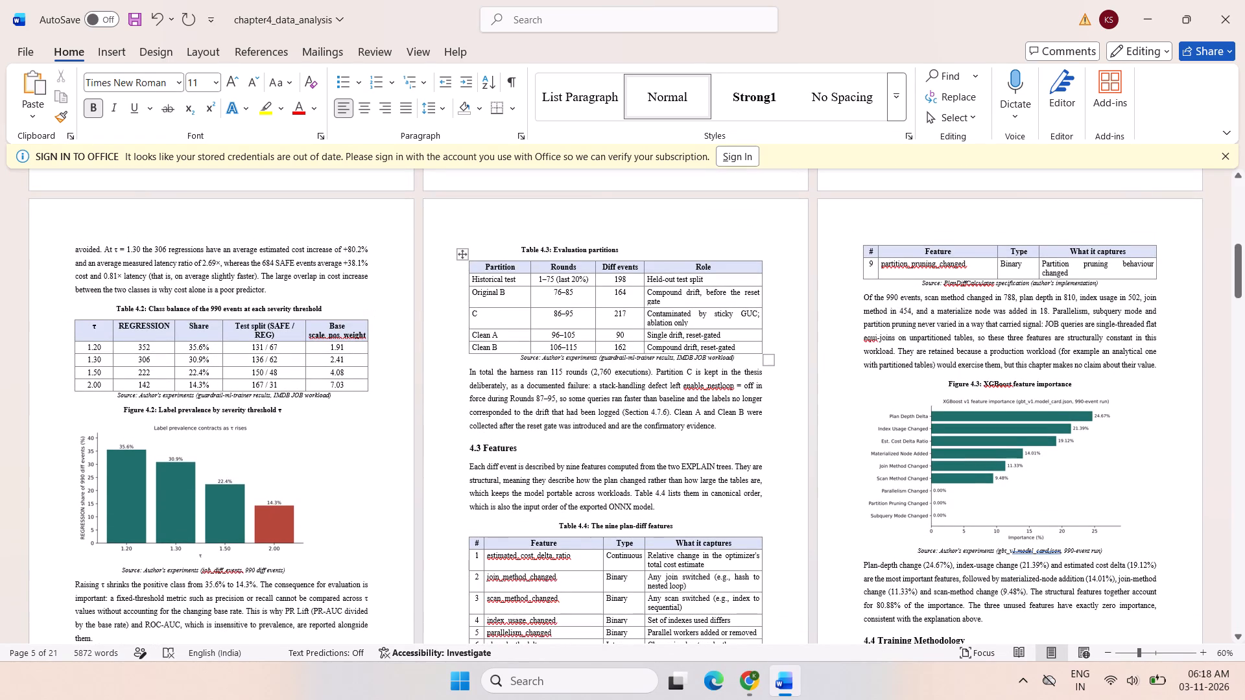
scroll(471, 414, "down", 1)
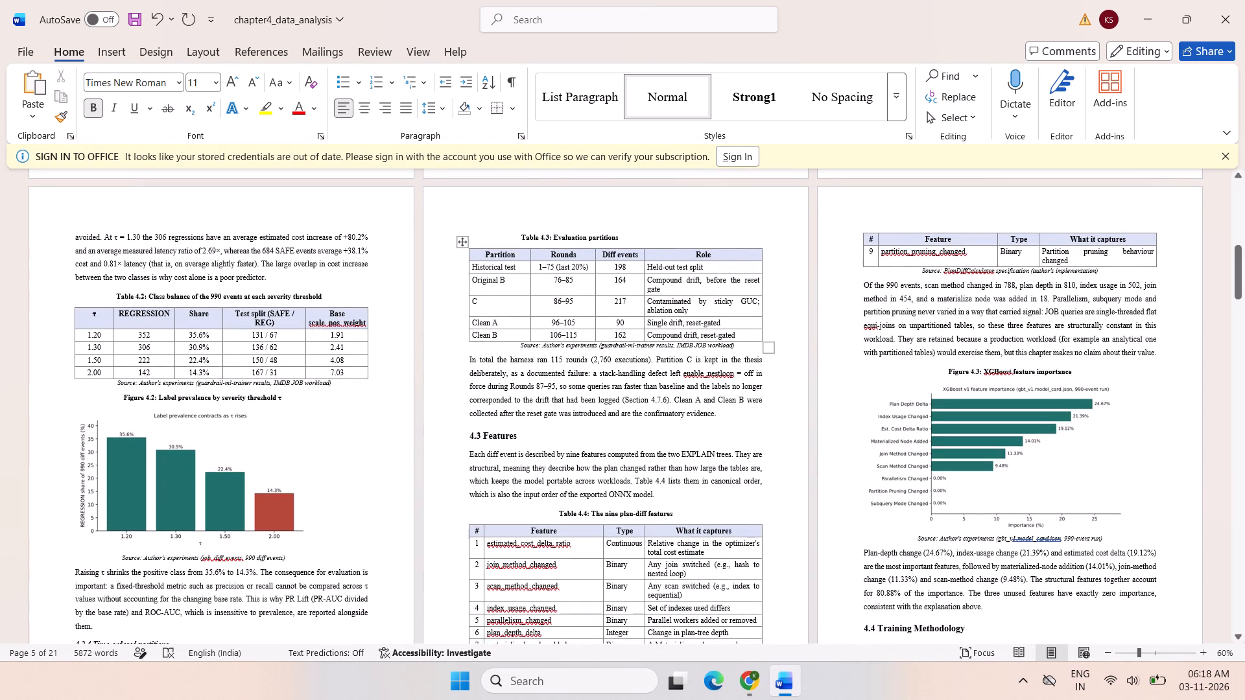
scroll(521, 484, "down", 1)
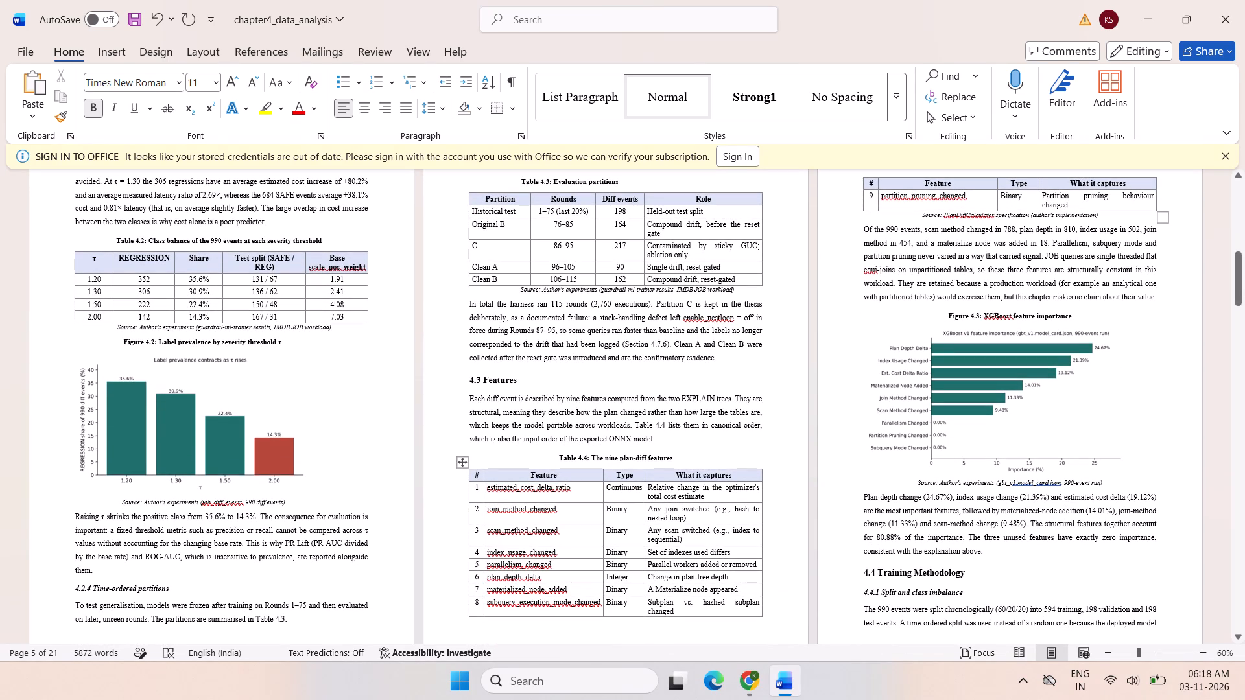
scroll(567, 388, "down", 1)
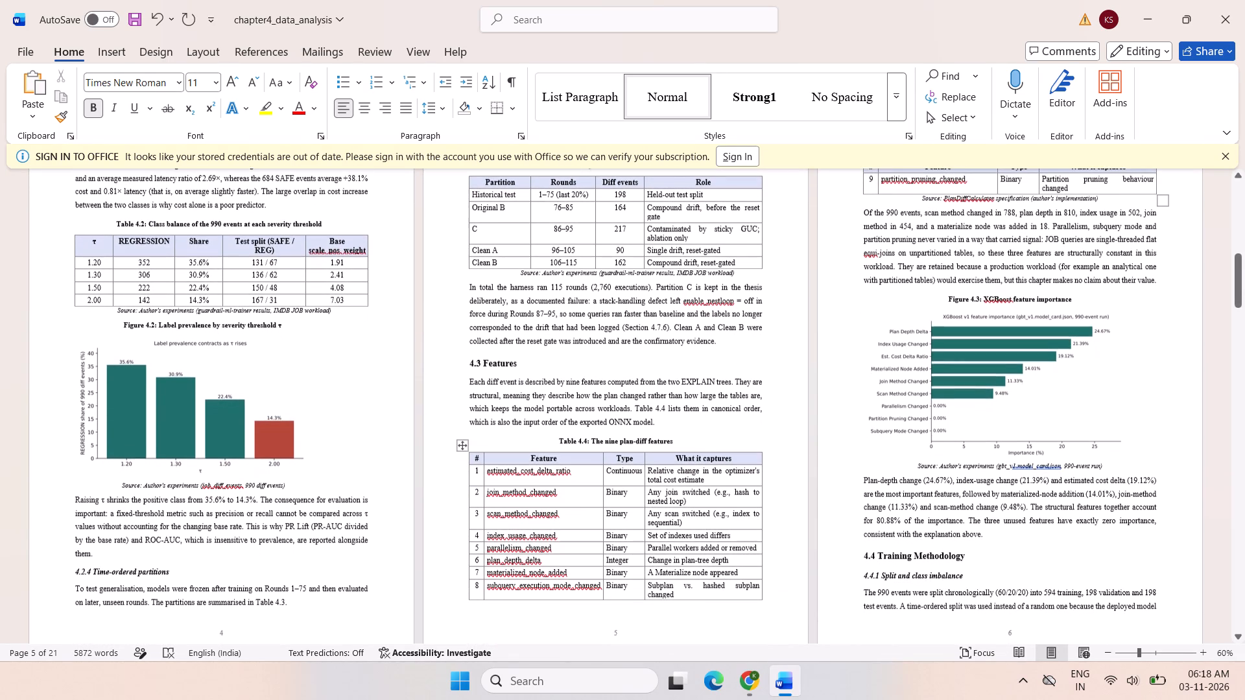
scroll(682, 452, "down", 1)
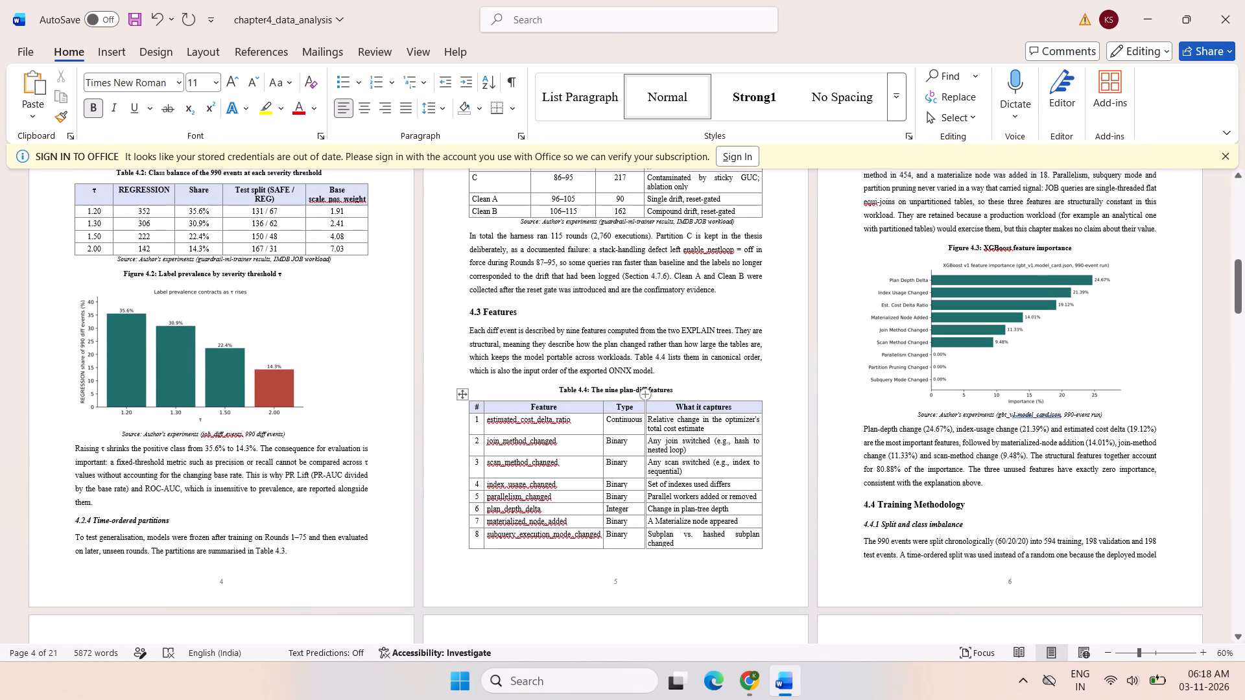
scroll(748, 530, "up", 2)
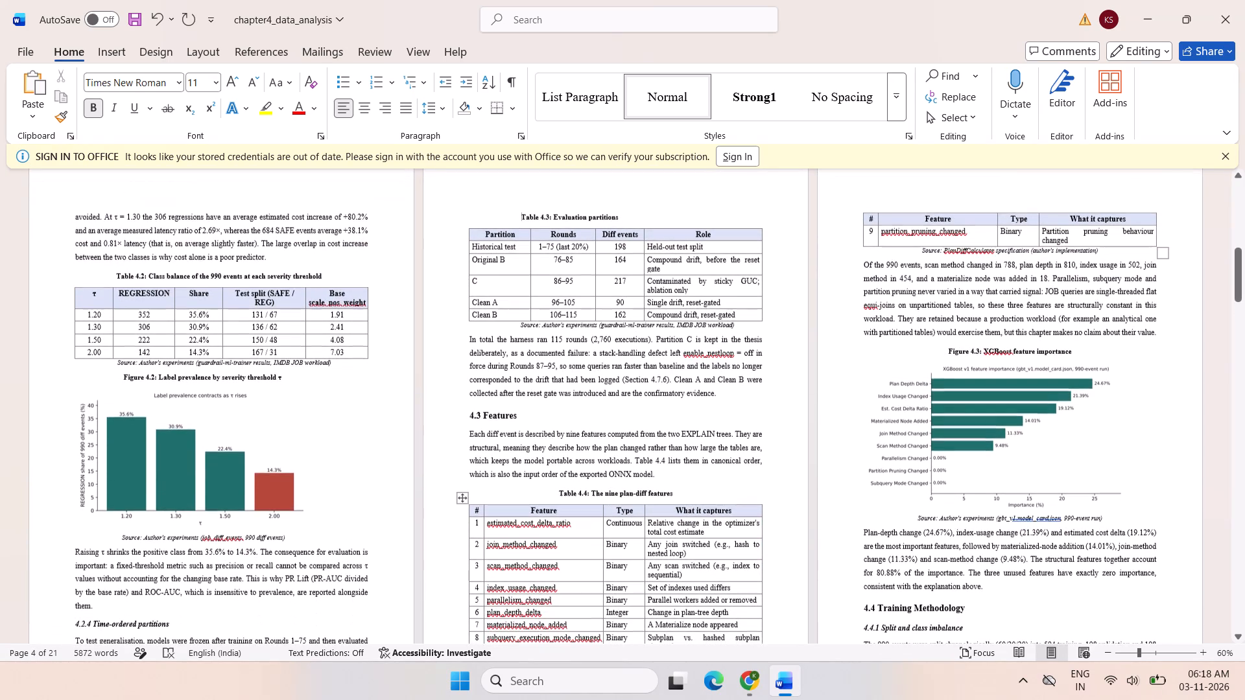
Remove the centring from the Figure 4.3 caption on page 6 and indent it with leading spaces until it starts near the chart's vertical axis.
left_click(942, 352)
key("BackSpace")
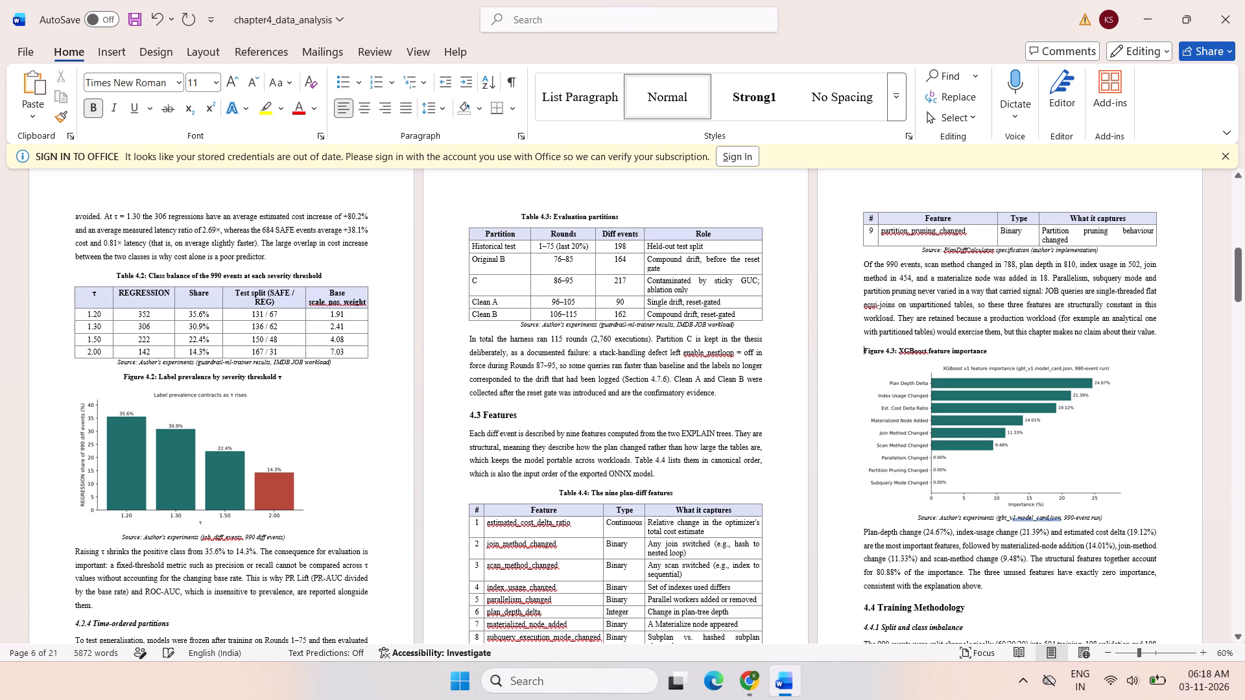
key("space")
key("space")
key("space")
key("space")
key("space")
key("space")
key("space")
key("space")
key("space")
key("space")
key("space")
key("space")
key("space")
key("space")
key("space")
key("space")
key("space")
key("space")
key("space")
key("space")
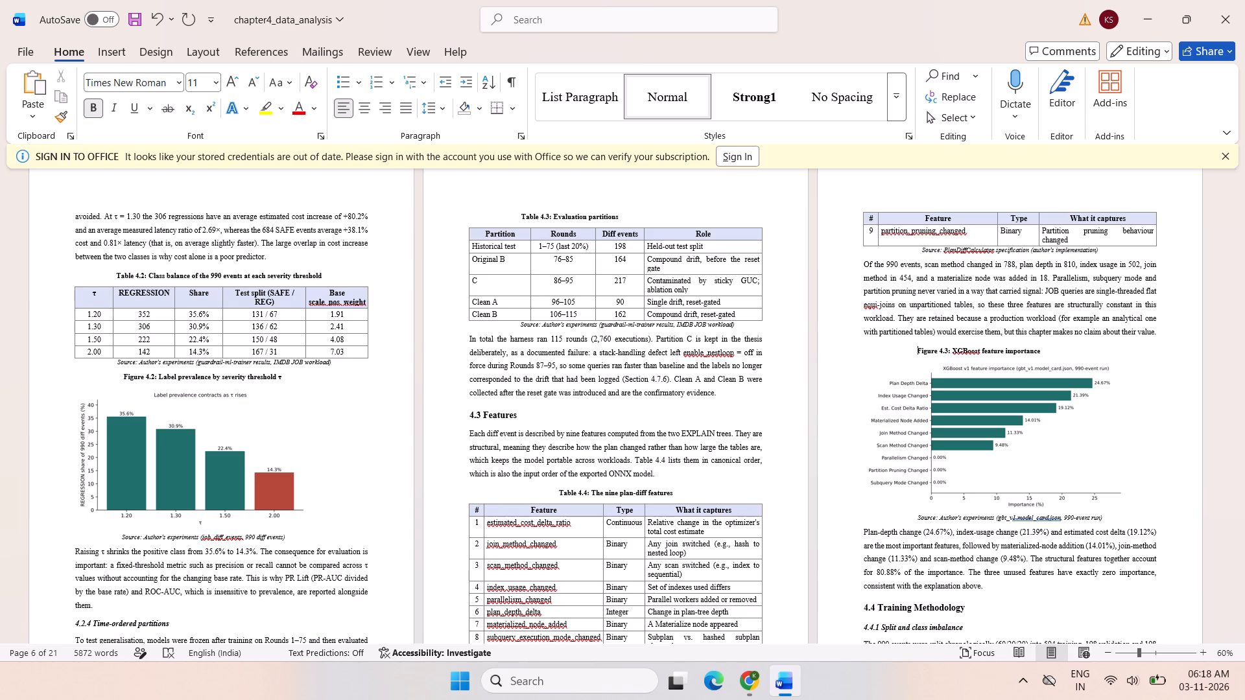
Remove the centring from the Figure 4.4 caption above the test run console image and indent it slightly with leading spaces.
scroll(923, 473, "down", 2)
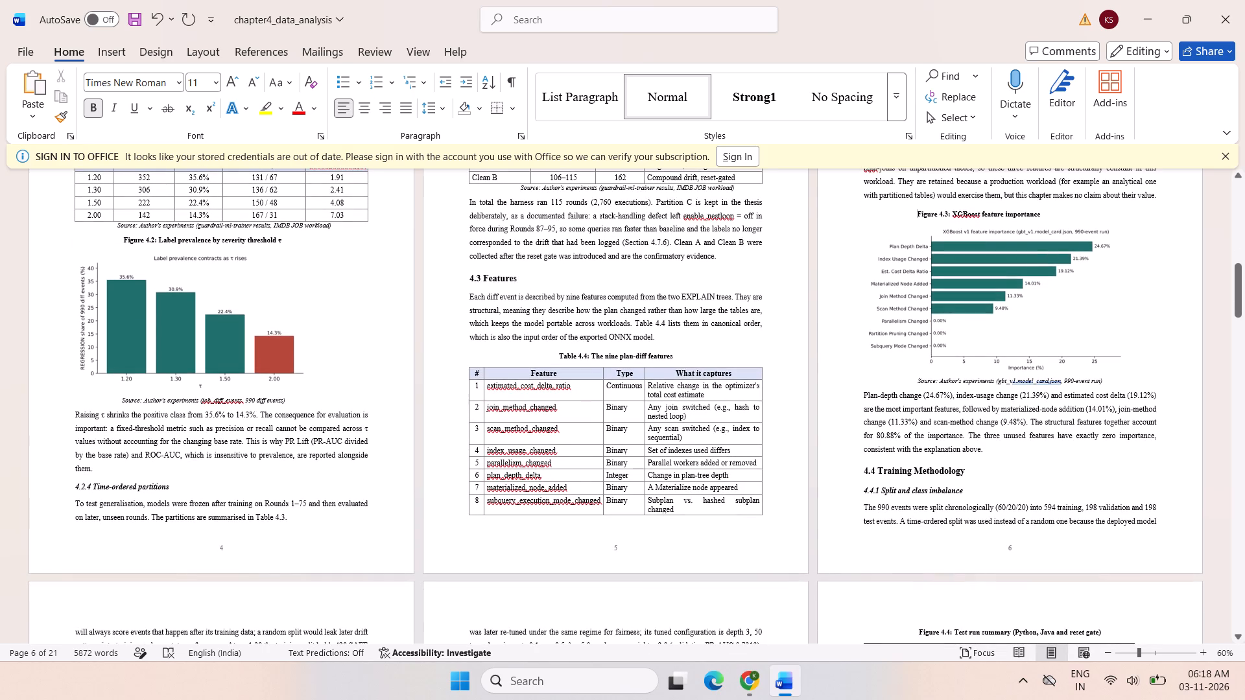
scroll(973, 452, "down", 1)
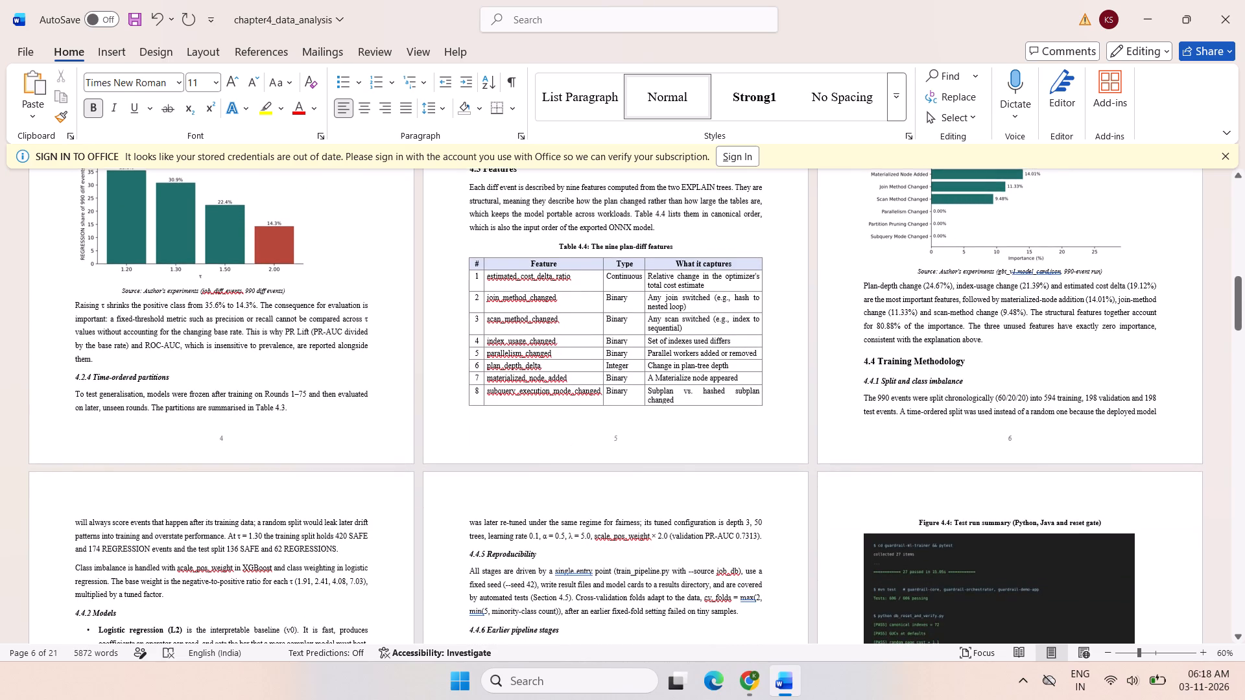
scroll(512, 527, "down", 2)
scroll(525, 408, "down", 2)
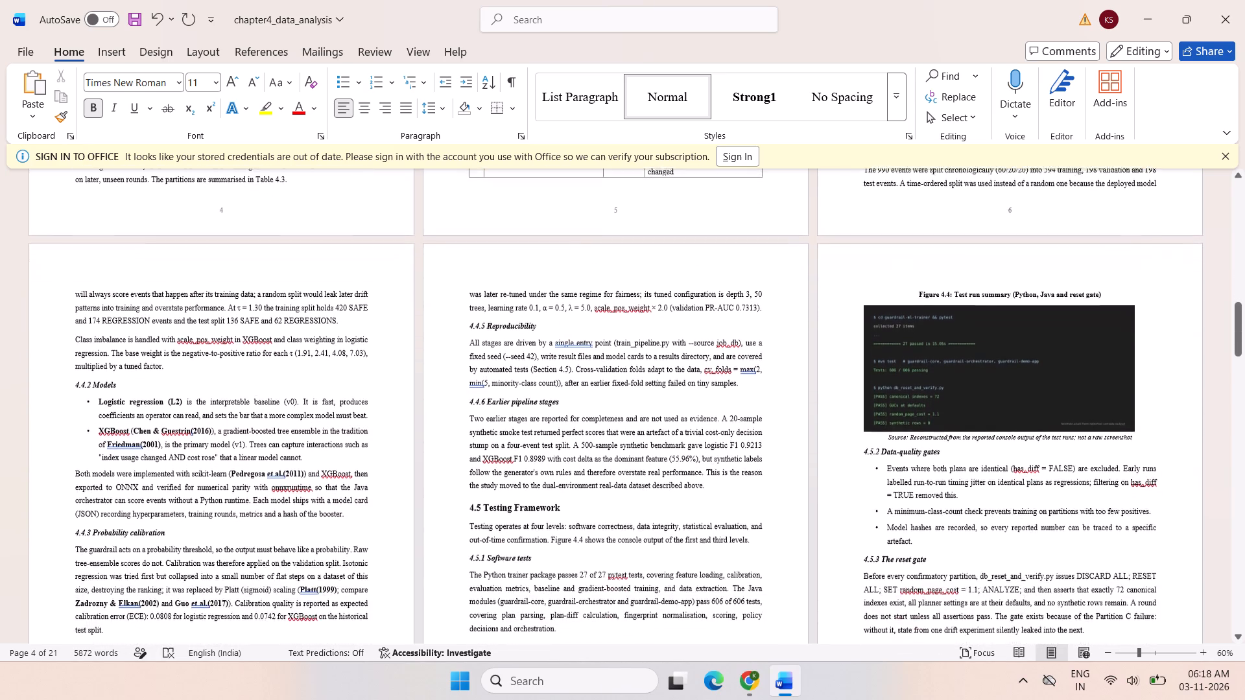
scroll(525, 408, "down", 1)
scroll(510, 430, "up", 1)
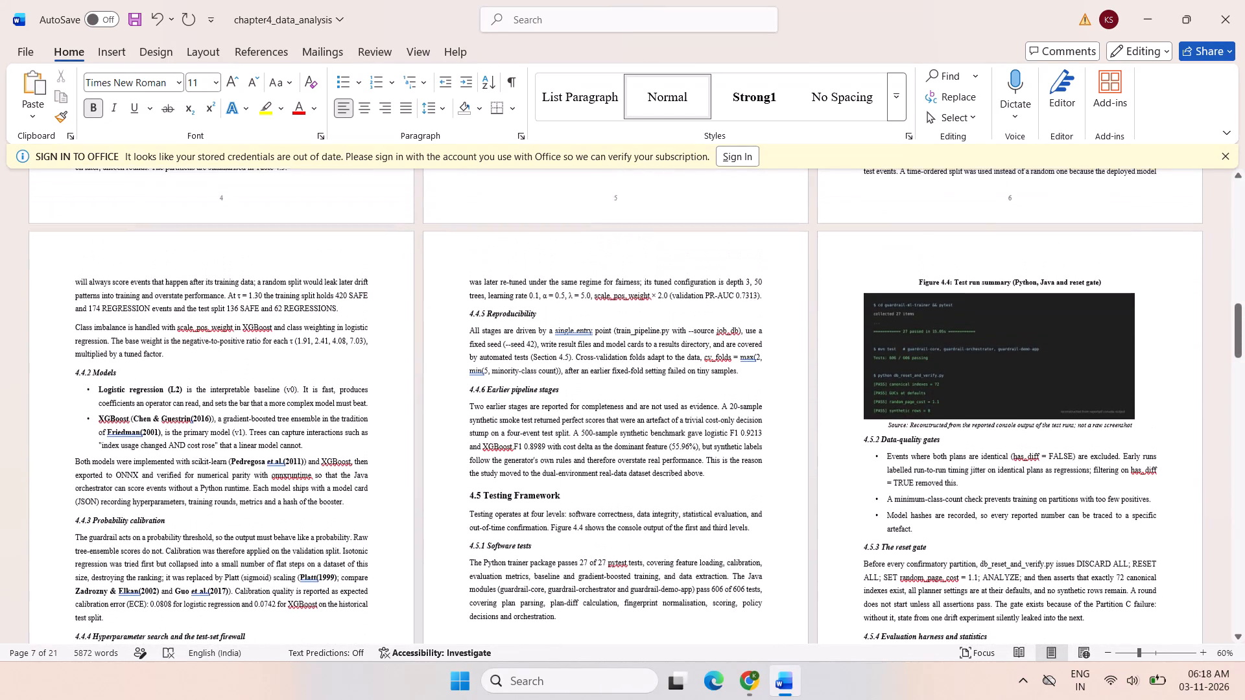
scroll(510, 430, "up", 1)
left_click(914, 286)
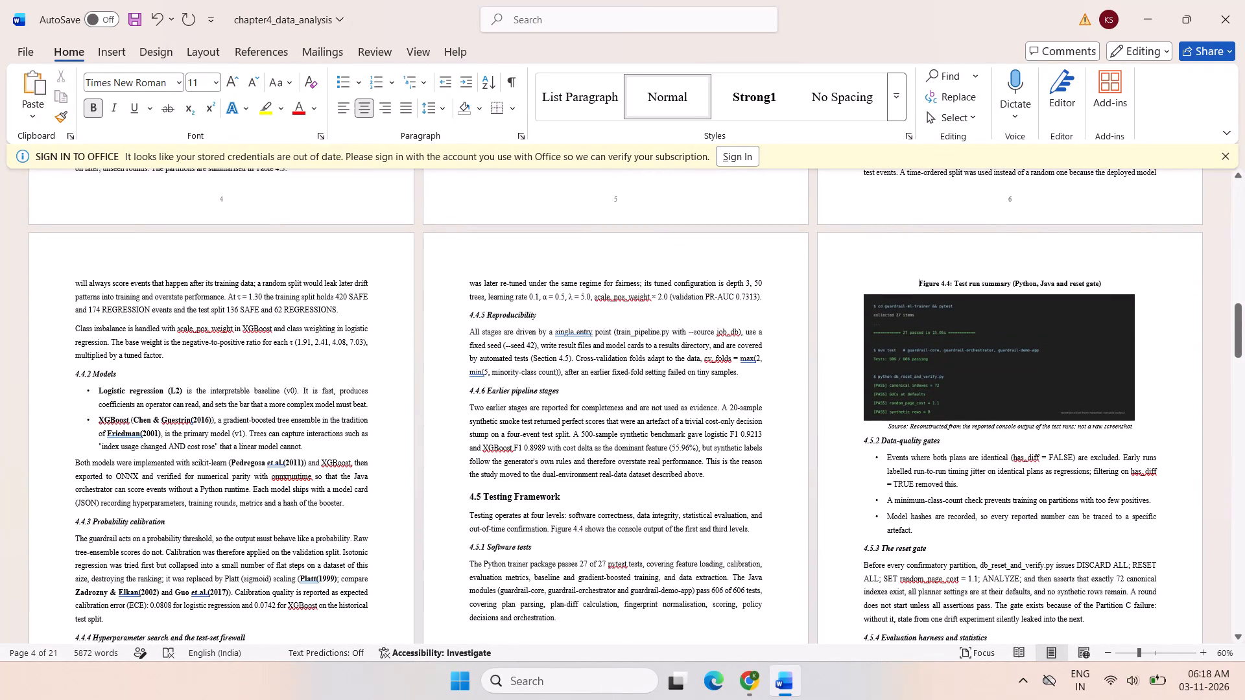
key("BackSpace")
key("space")
key("space")
key("space")
key("space")
key("space")
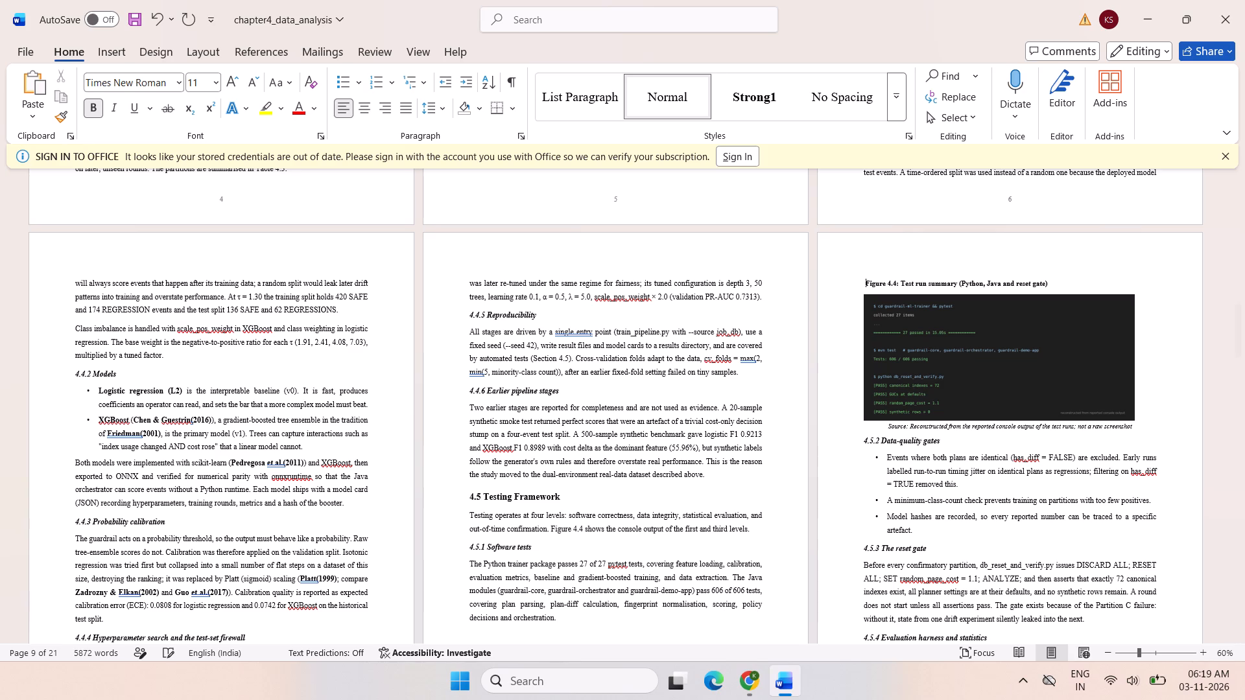
key("space")
key("space")
key("space")
key("space")
key("space")
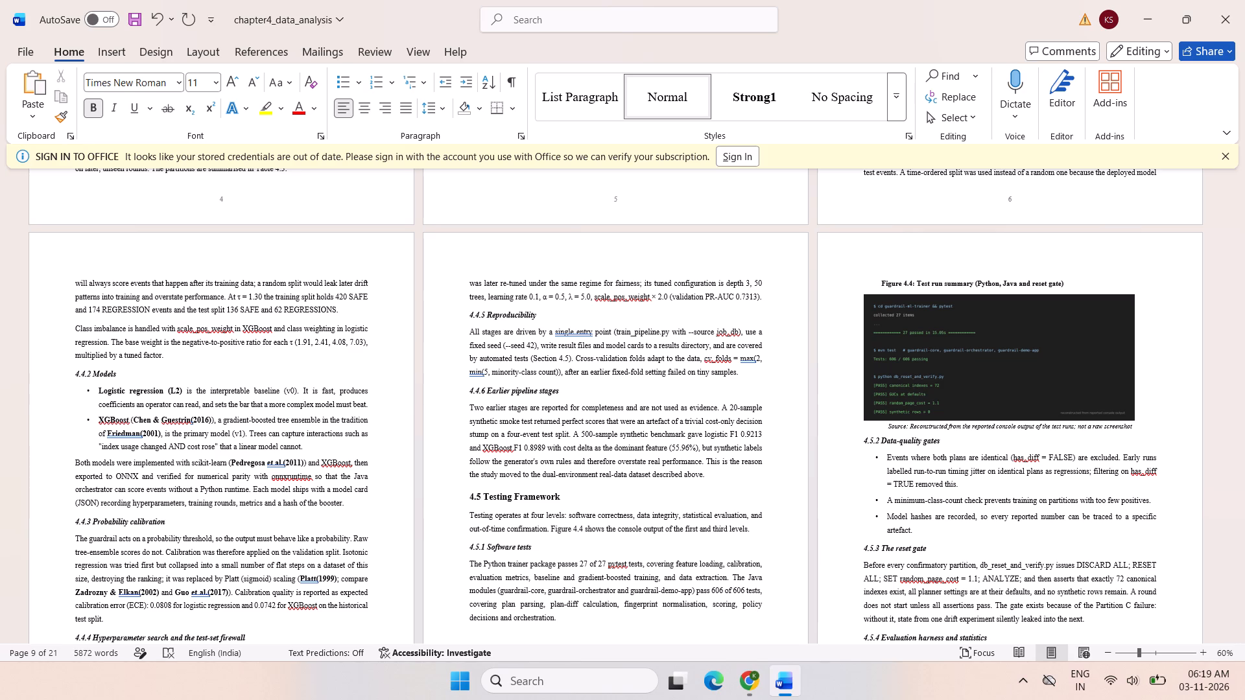
Remove the centring from the Table 4.5 caption on page 10 and indent it slightly with leading spaces.
scroll(996, 382, "down", 1)
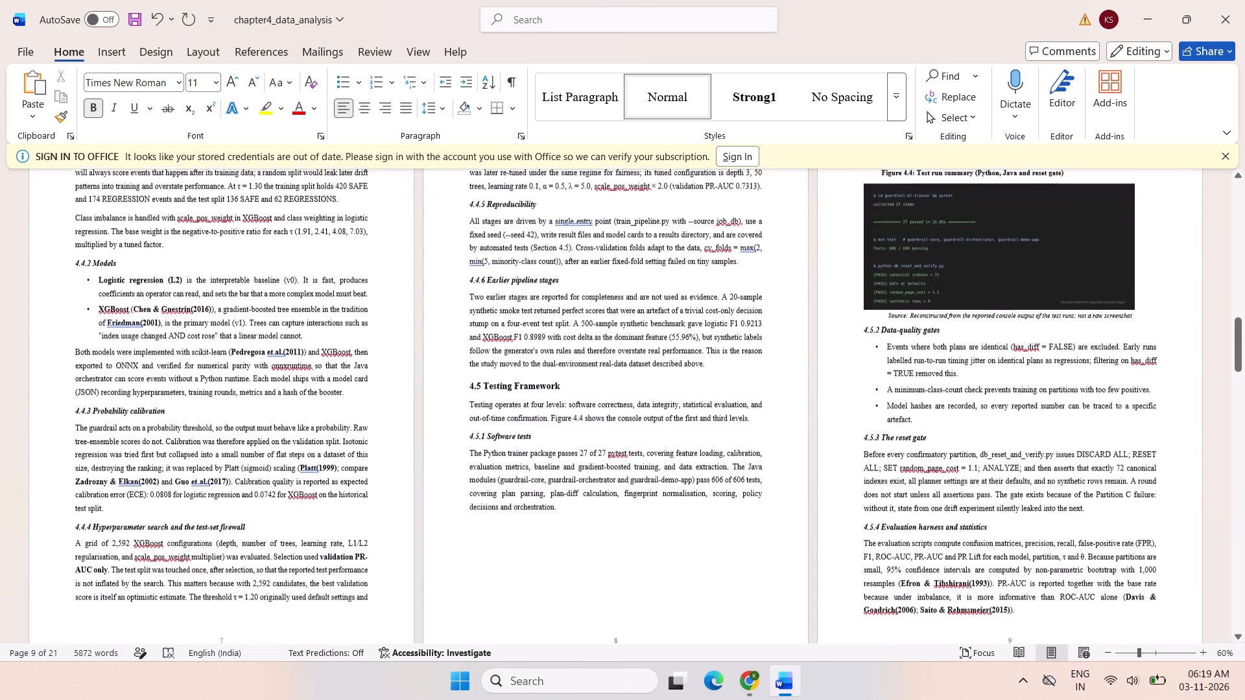
scroll(943, 377, "down", 3)
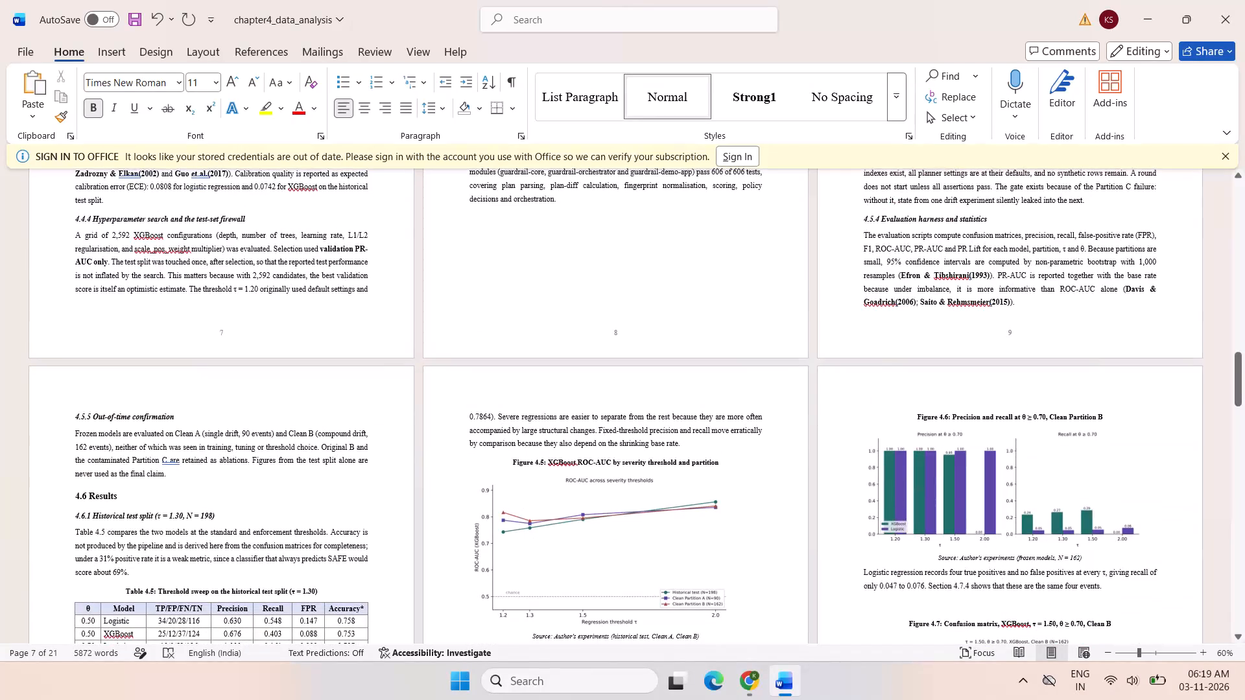
scroll(943, 377, "down", 2)
scroll(449, 544, "down", 1)
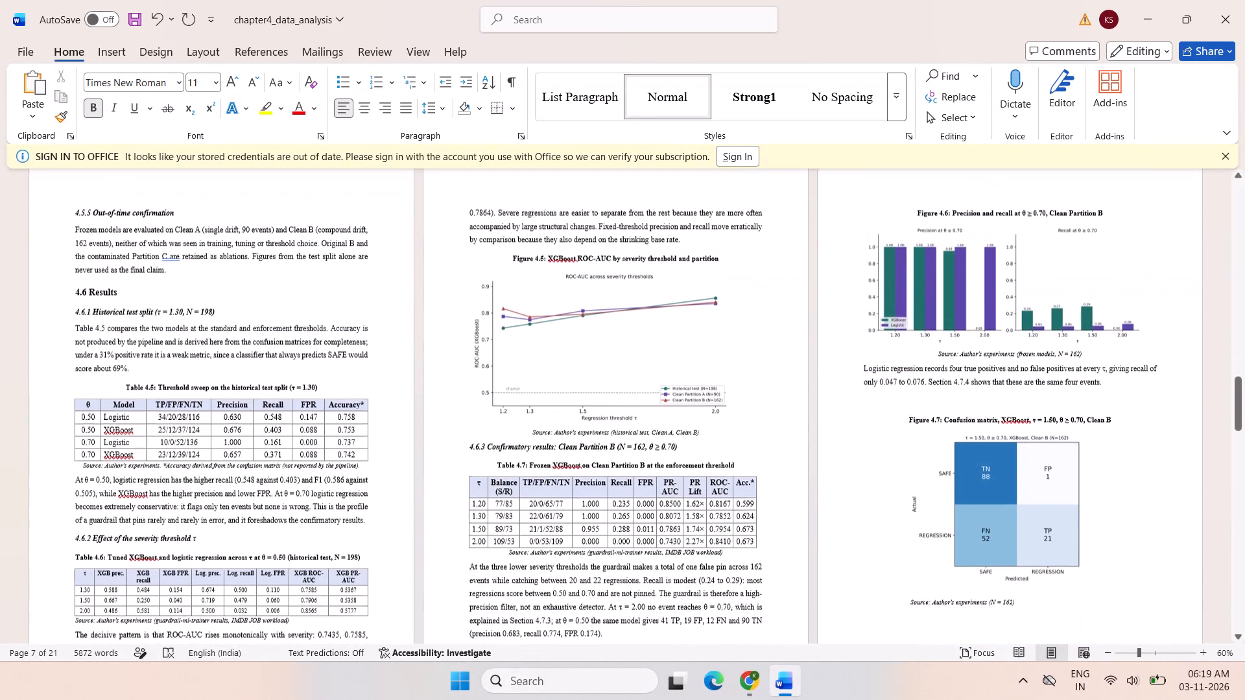
scroll(292, 513, "down", 1)
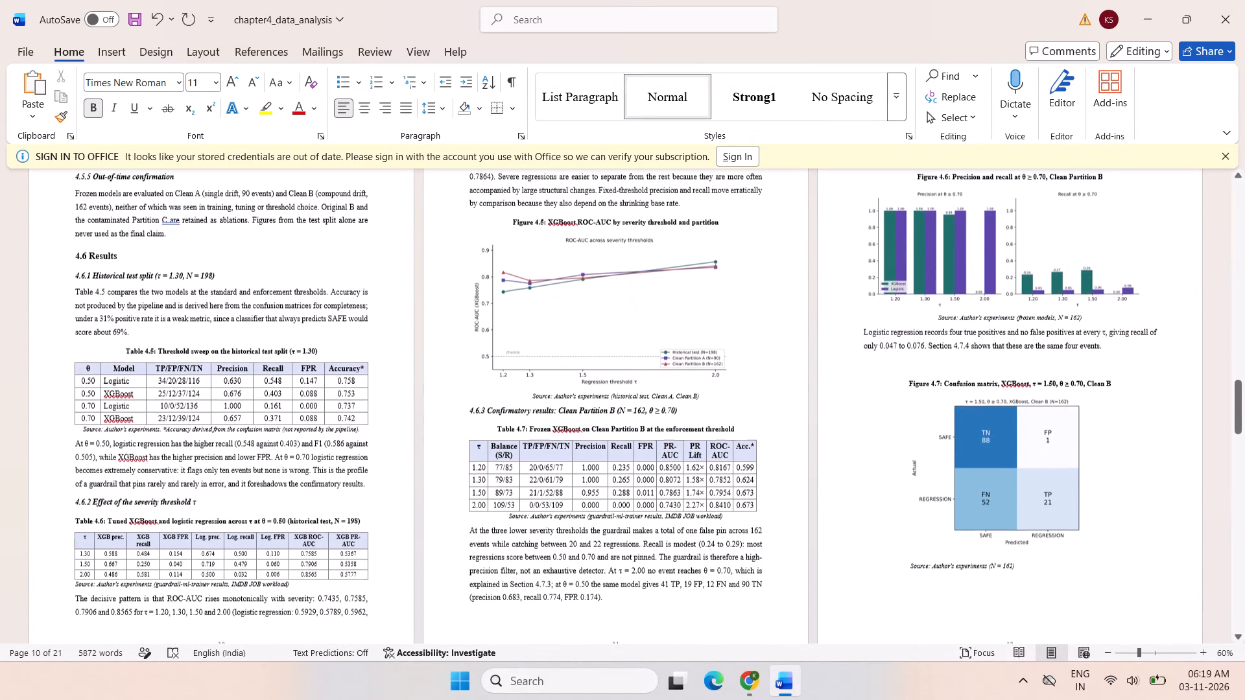
scroll(292, 513, "down", 1)
left_click(123, 351)
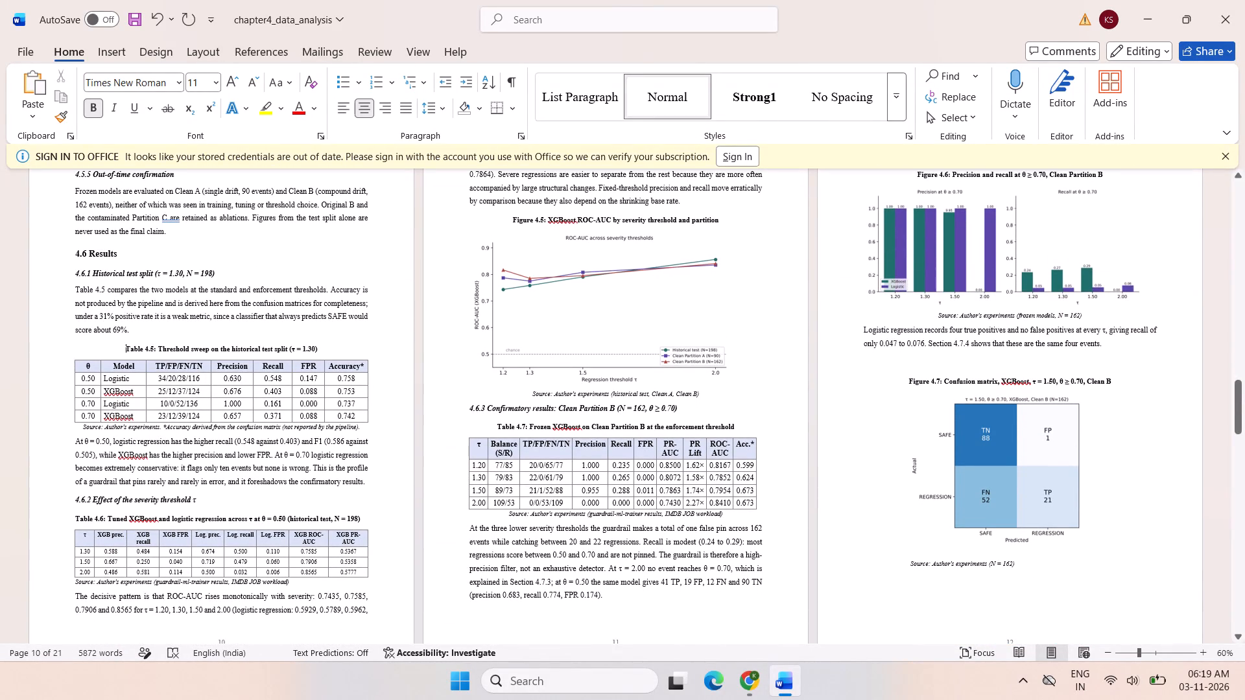
key("BackSpace")
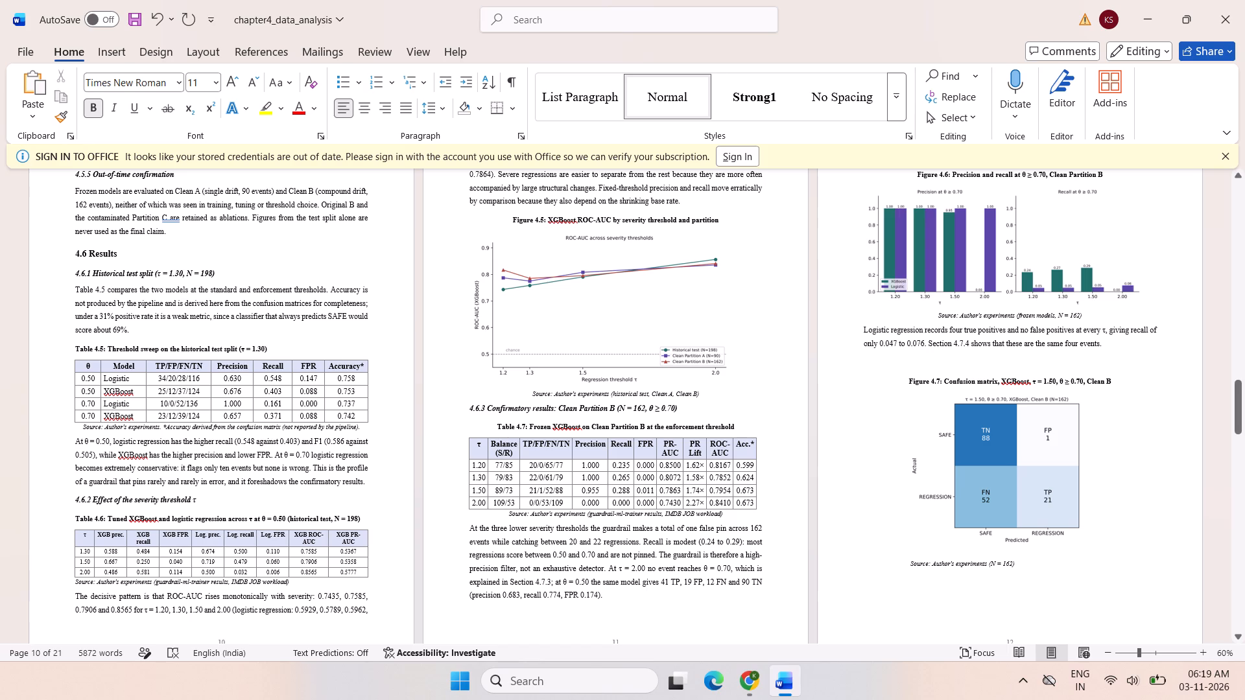
left_click(123, 351)
key("space")
key("space")
key("space")
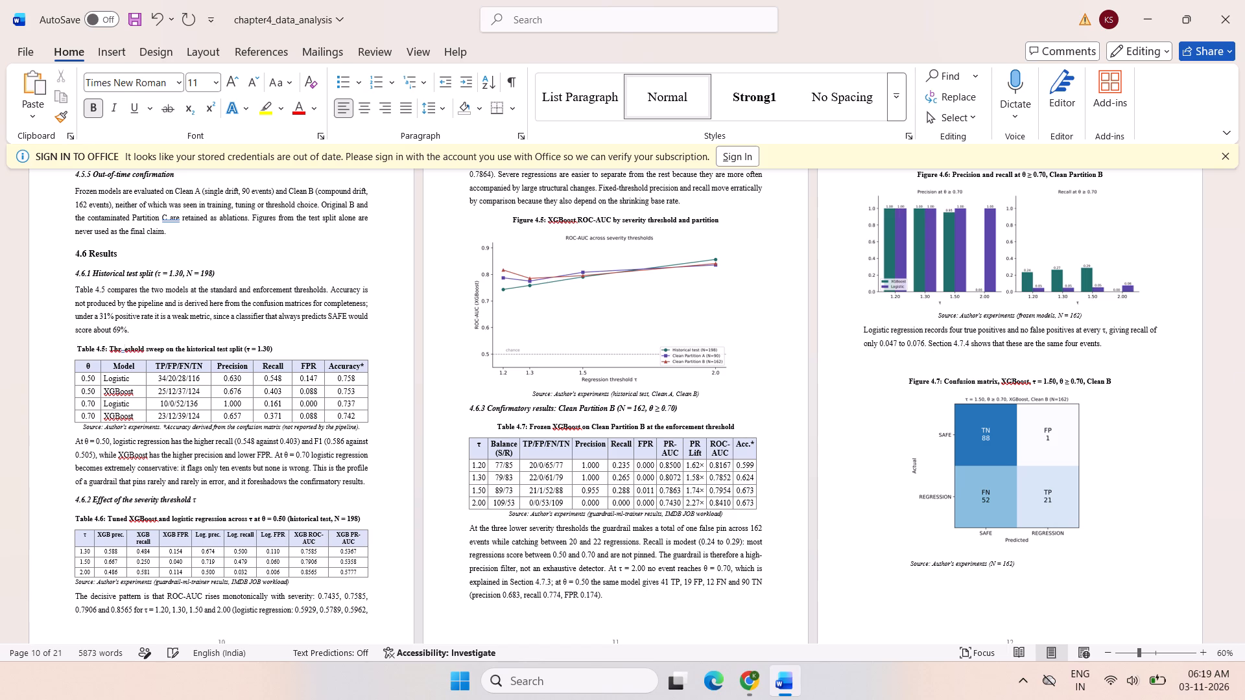
key("BackSpace")
key("BackSpace")
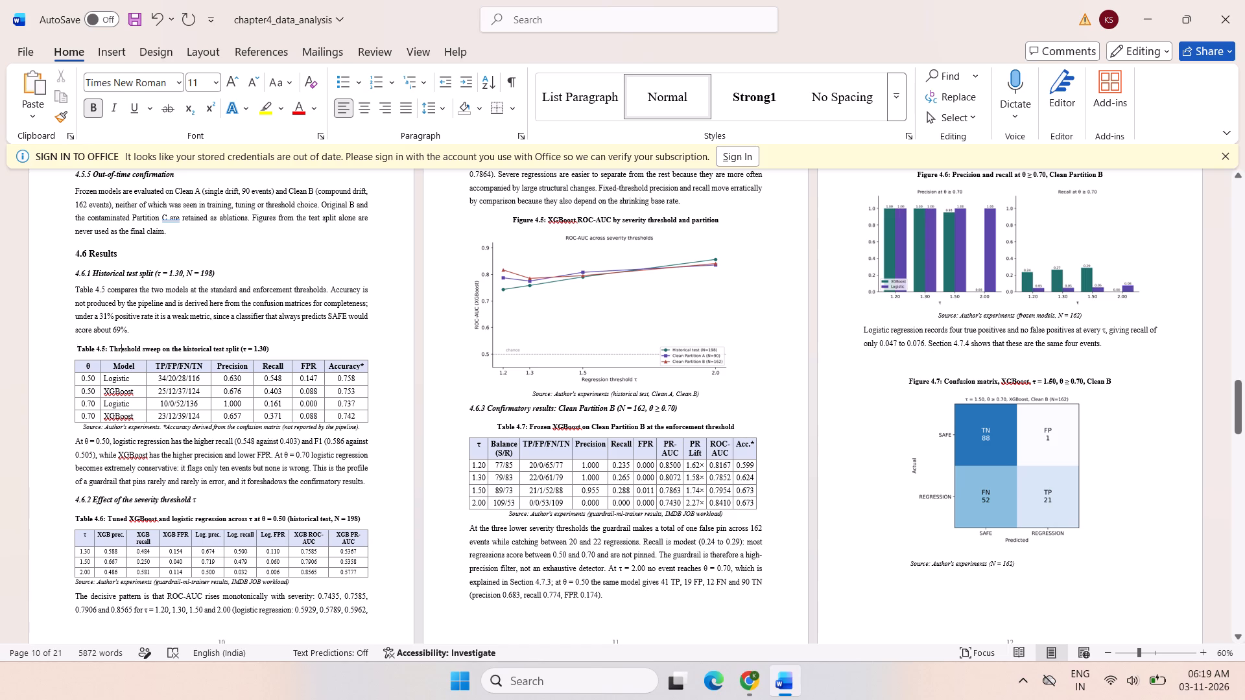
key("Left")
key("Left")
key("Left")
key("Left")
key("Left")
key("Left")
key("Left")
key("Left")
key("Left")
key("Left")
key("Left")
key("Left")
key("Left")
key("Left")
key("space")
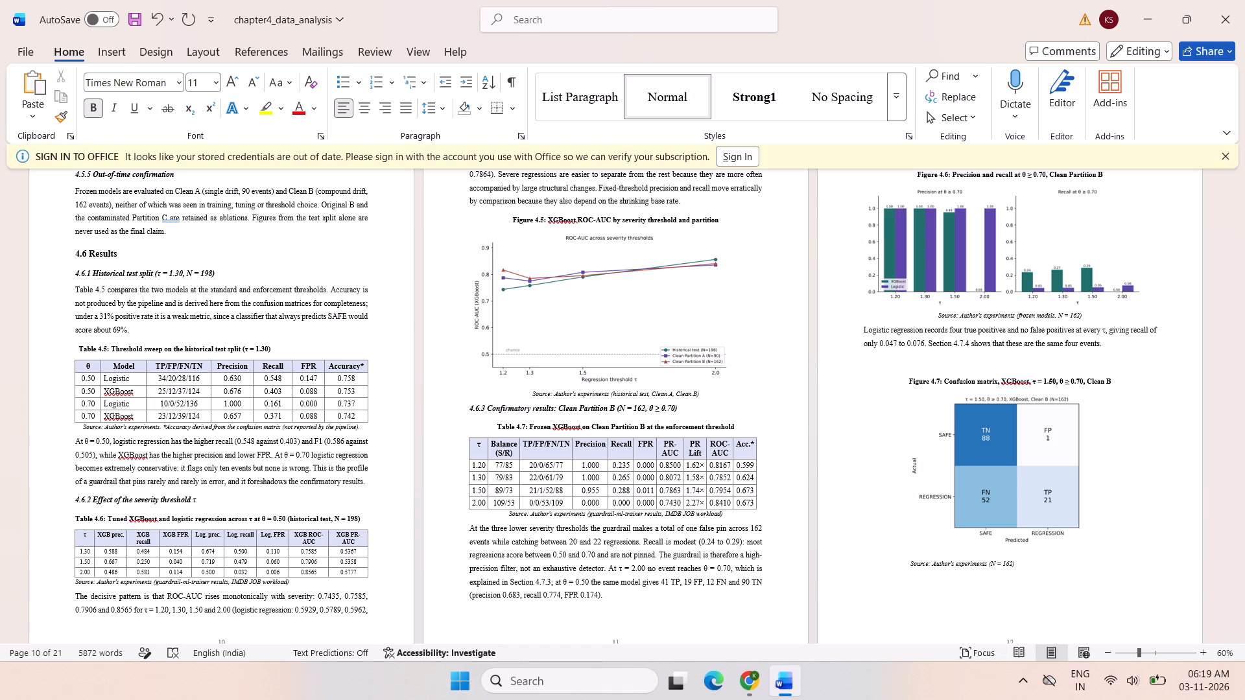
key("space")
key("space")
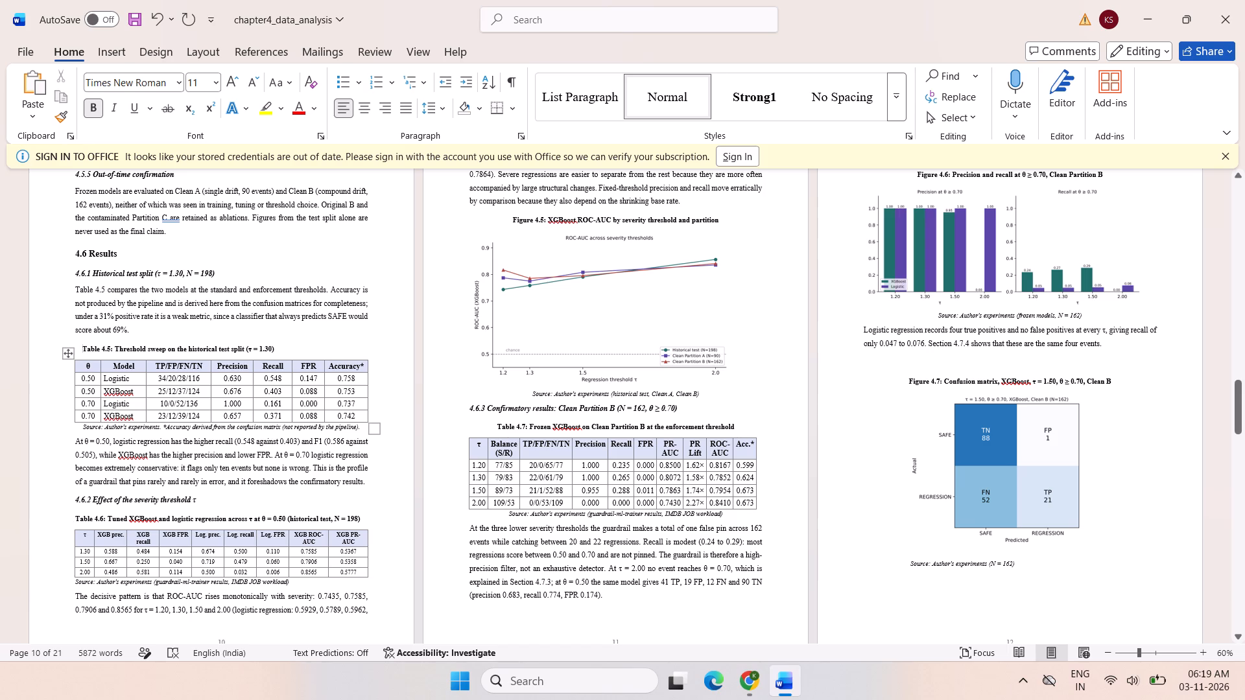
Examine the placement of the captions, tables and figures on pages 10 to 12, from Table 4.5 through Figure 4.7.
scroll(445, 513, "up", 1)
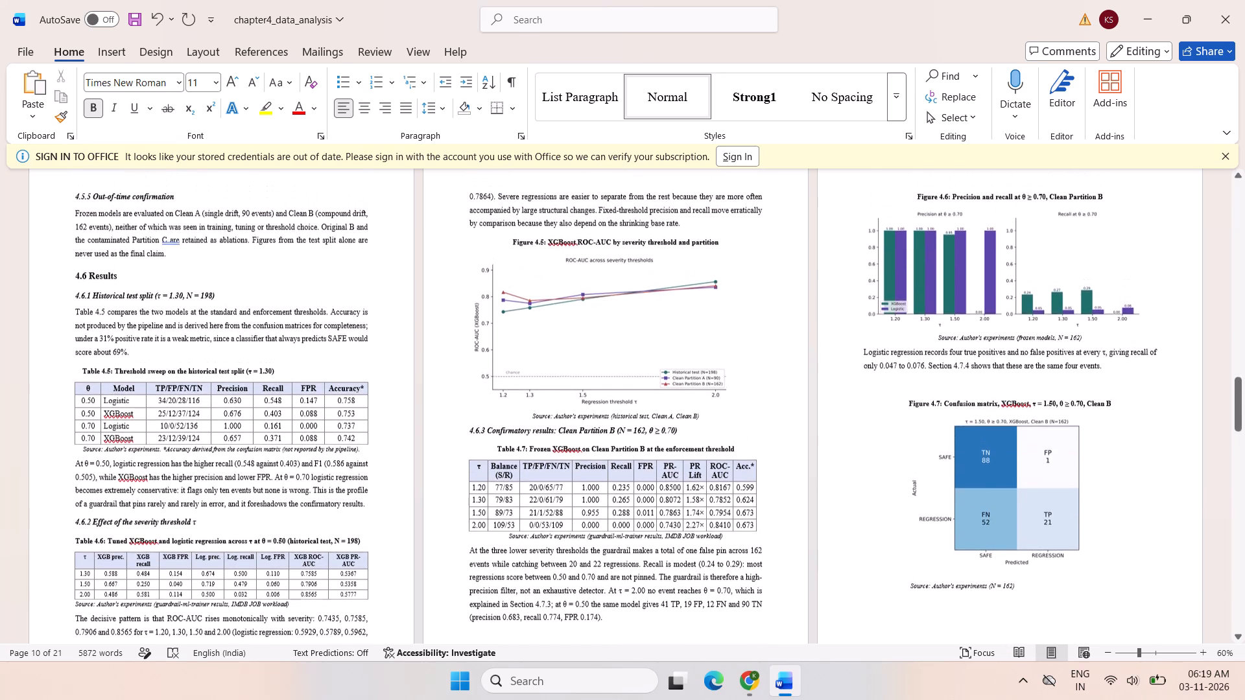
scroll(445, 513, "up", 1)
scroll(555, 366, "up", 2)
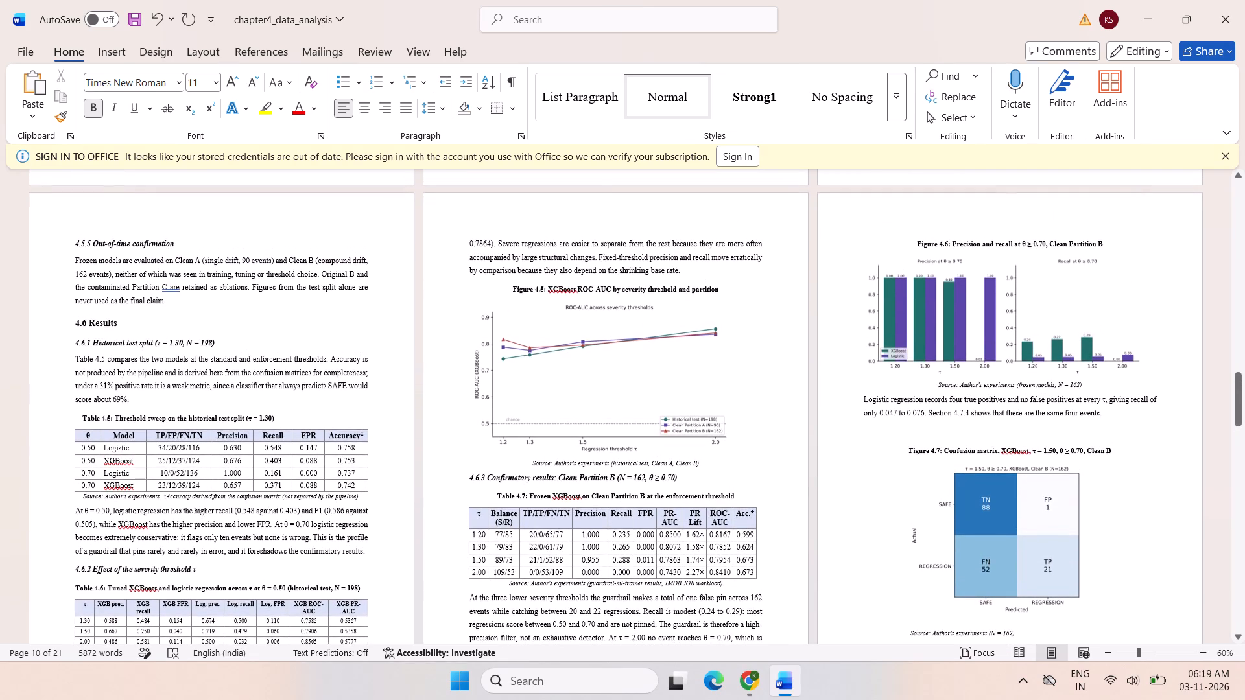
scroll(567, 401, "down", 2)
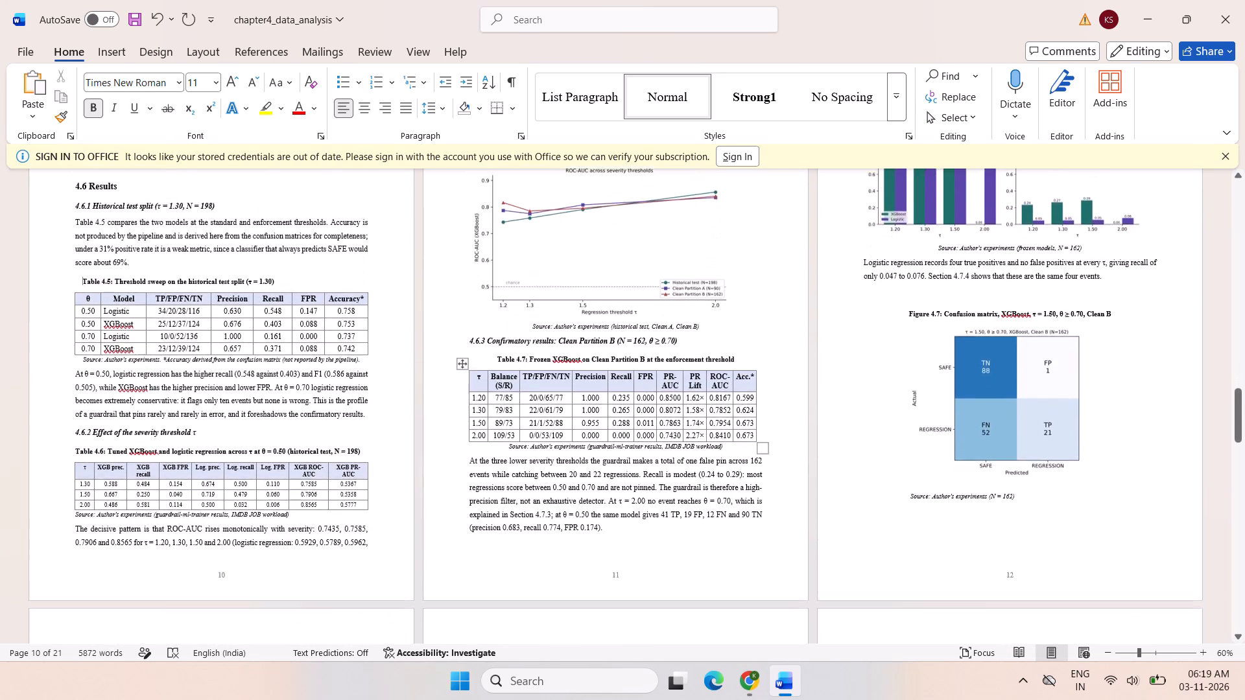
scroll(567, 401, "down", 1)
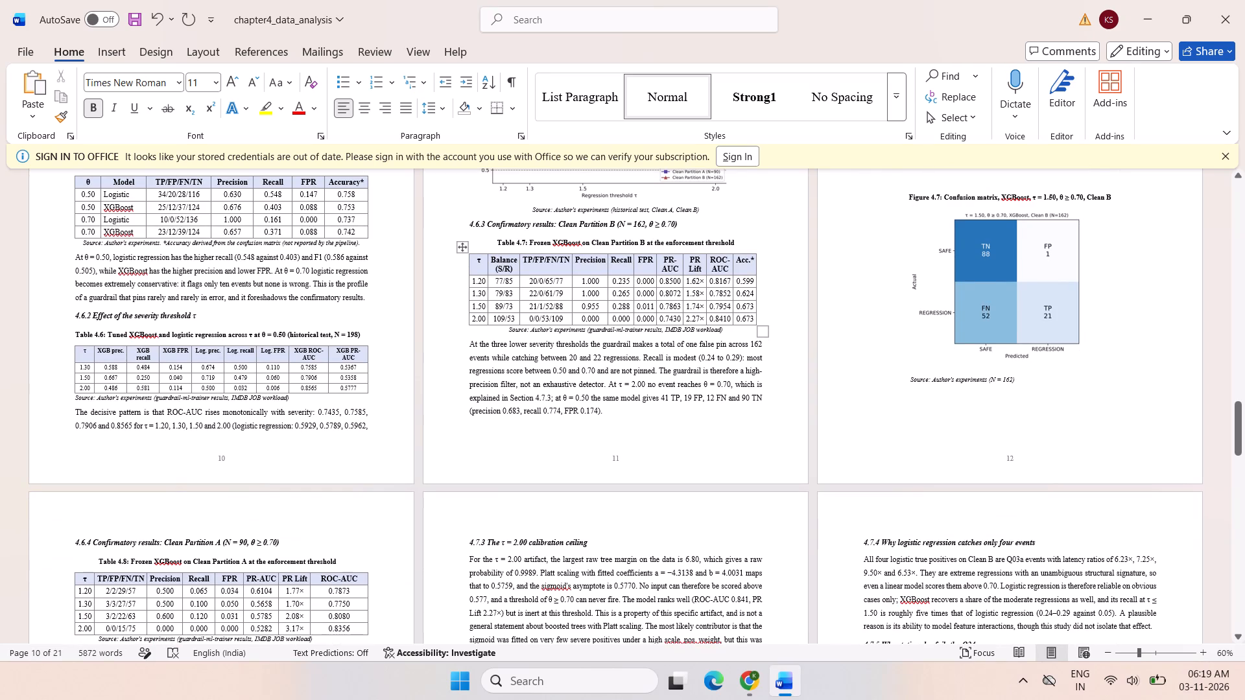
scroll(593, 401, "up", 3)
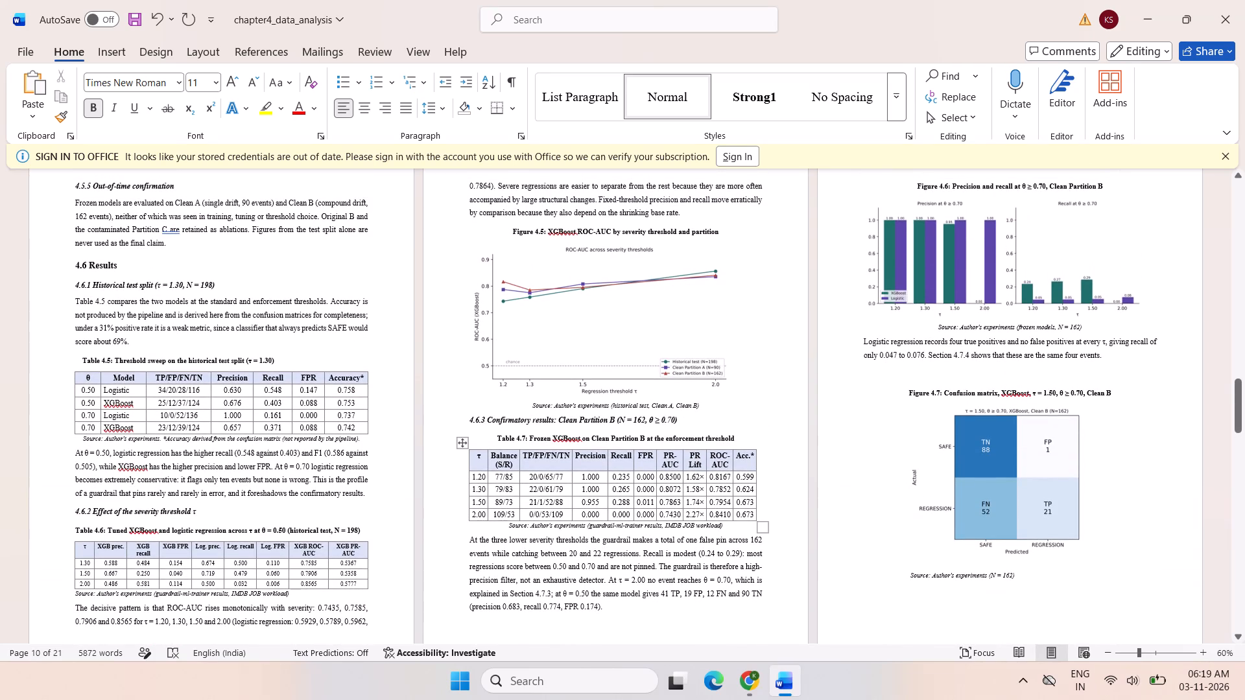
scroll(593, 401, "up", 1)
scroll(763, 325, "up", 2)
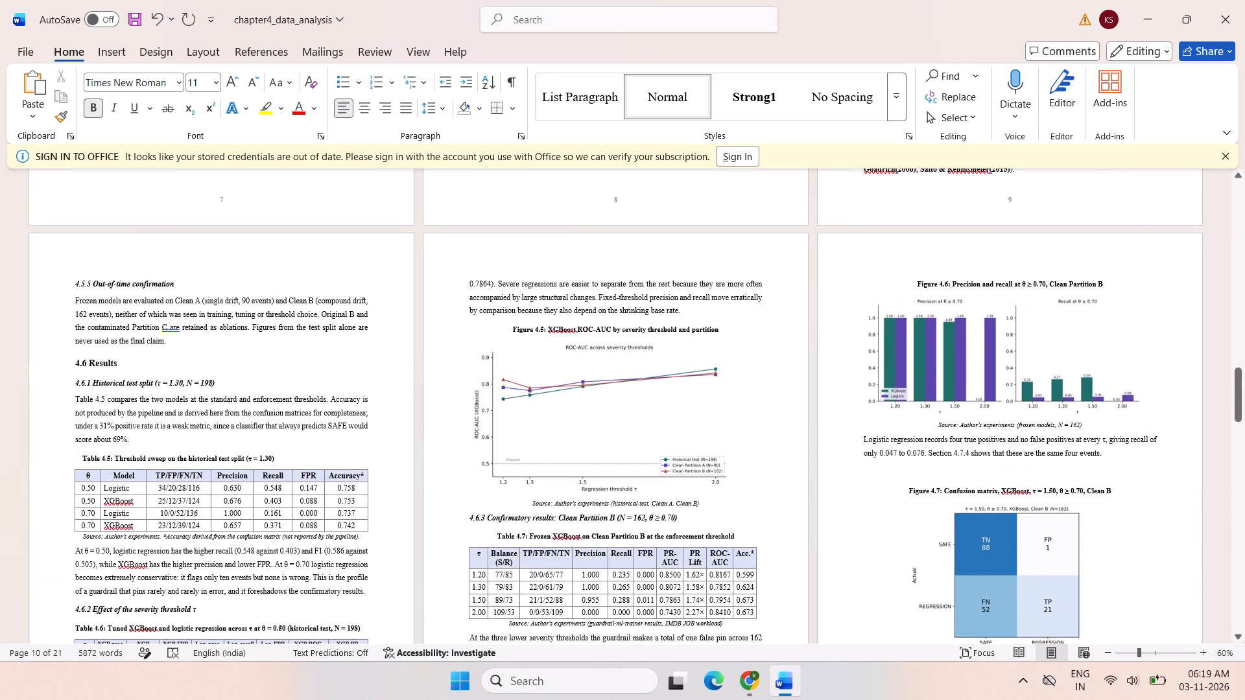
Remove the centring from the source note under Figure 4.6 and indent it with leading spaces until it starts near the precision chart's 1.30 mark.
left_click(938, 427)
key("BackSpace")
key("space")
key("space")
key("space")
key("space")
key("space")
key("space")
key("space")
key("space")
key("space")
key("space")
key("space")
key("space")
key("space")
key("space")
key("space")
key("space")
key("space")
key("space")
key("space")
key("space")
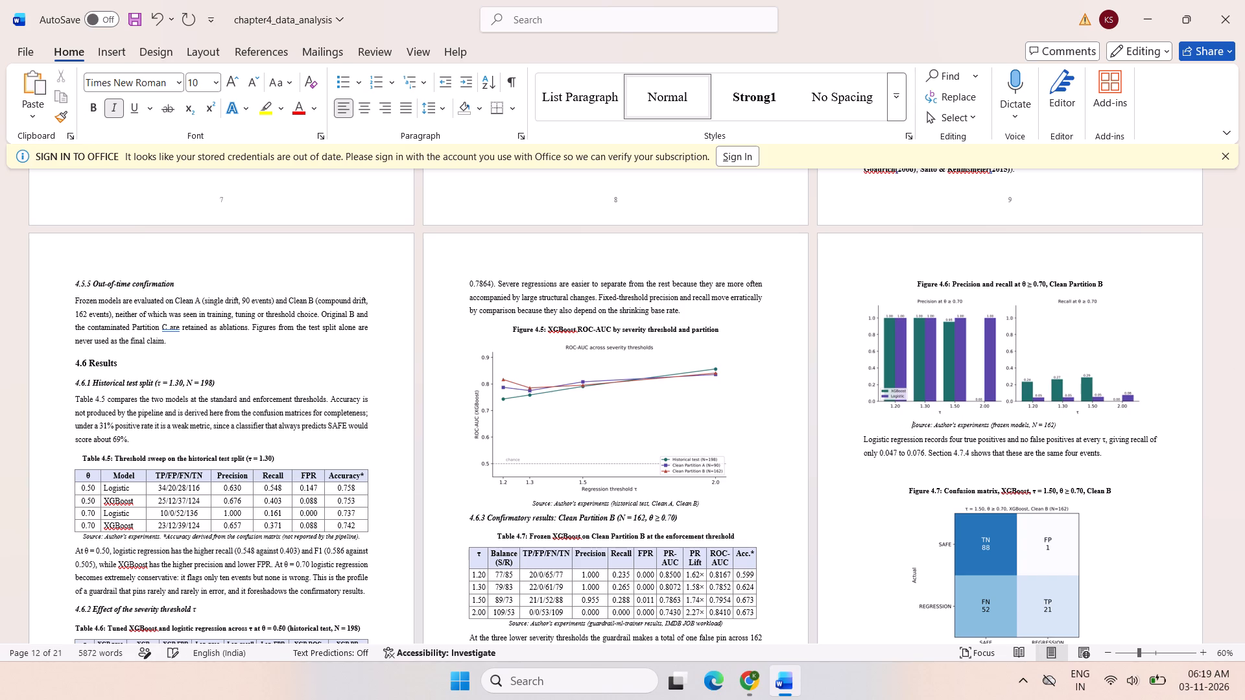
key("space")
Examine the placement of captions and source notes on pages 13 to 15, covering Table 4.8, Figure 4.8 and Table 4.9.
scroll(966, 475, "down", 1)
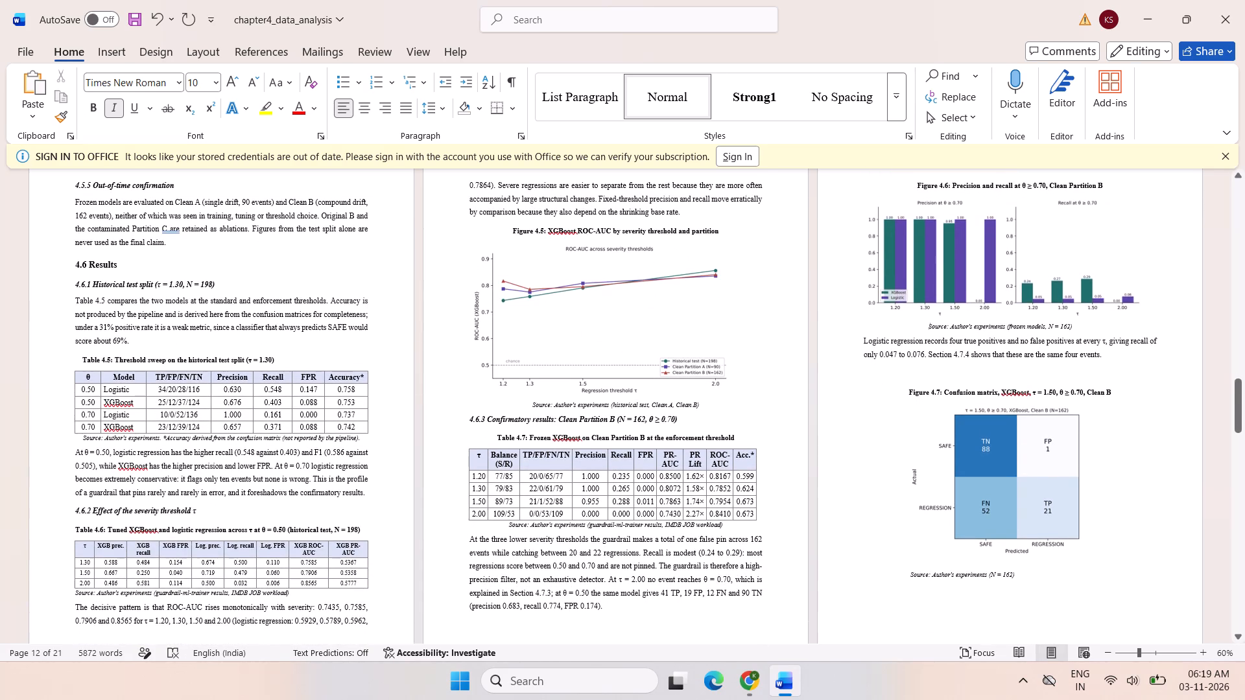
scroll(984, 425, "down", 1)
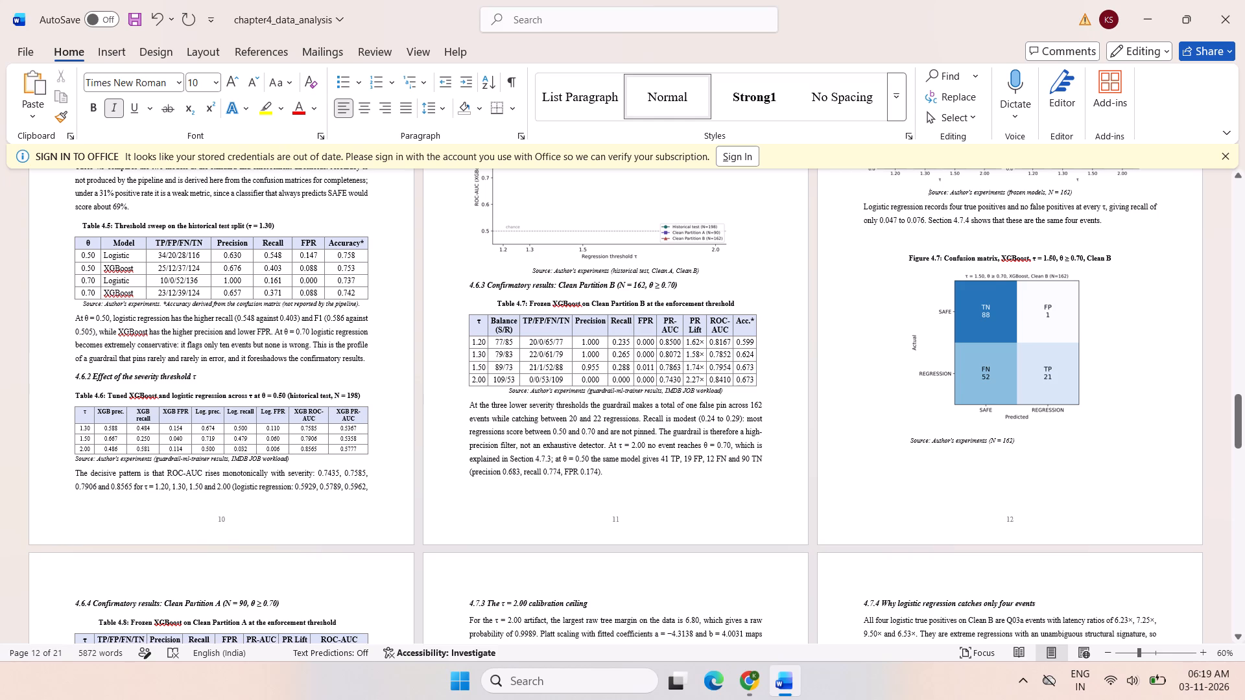
scroll(575, 499, "down", 1)
scroll(322, 579, "down", 1)
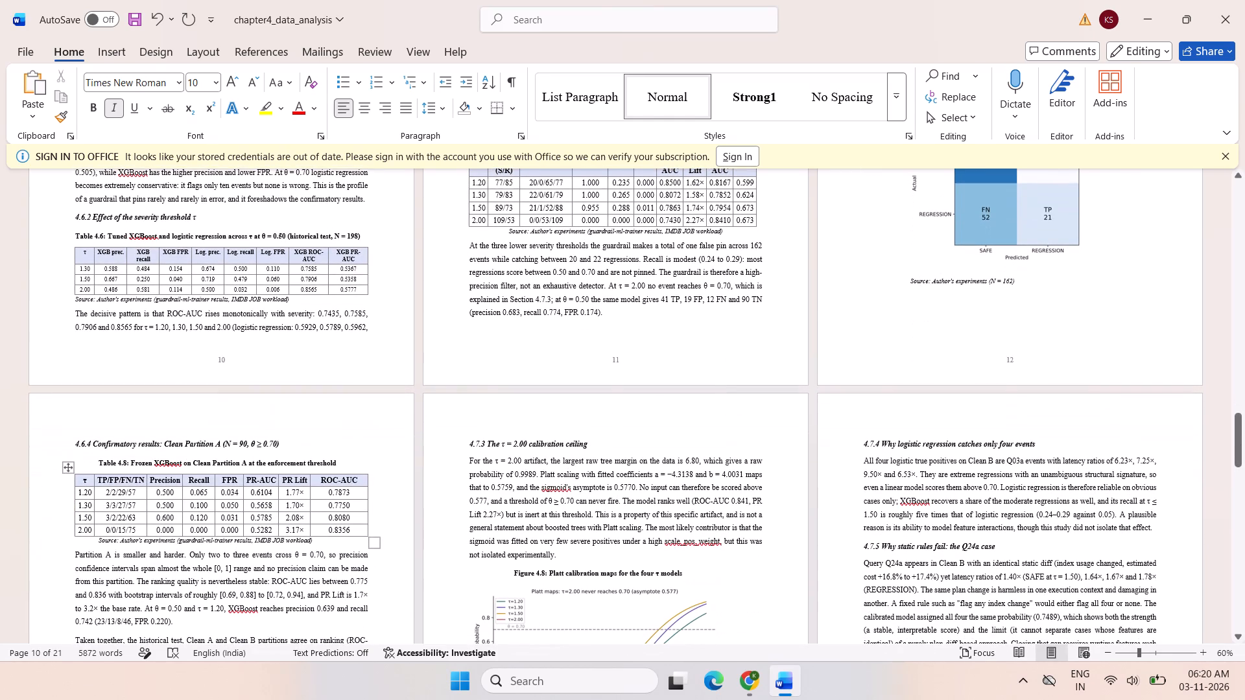
scroll(233, 597, "down", 5)
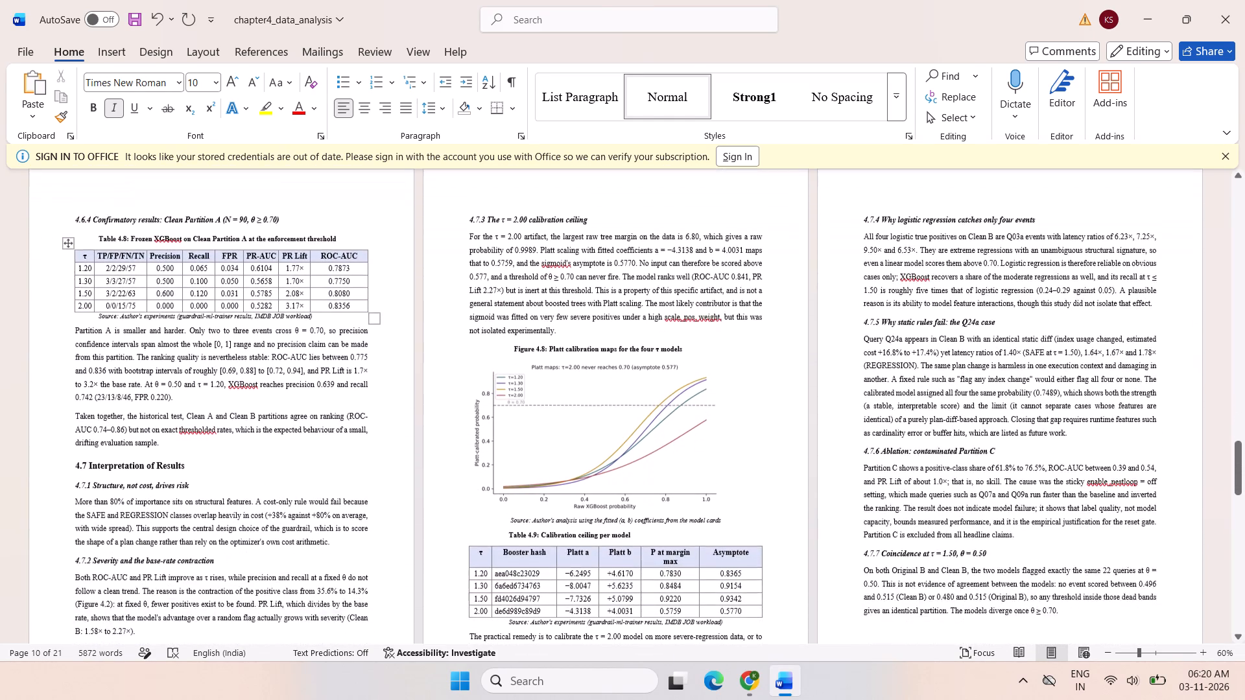
scroll(233, 597, "down", 3)
scroll(233, 597, "up", 1)
scroll(233, 597, "down", 1)
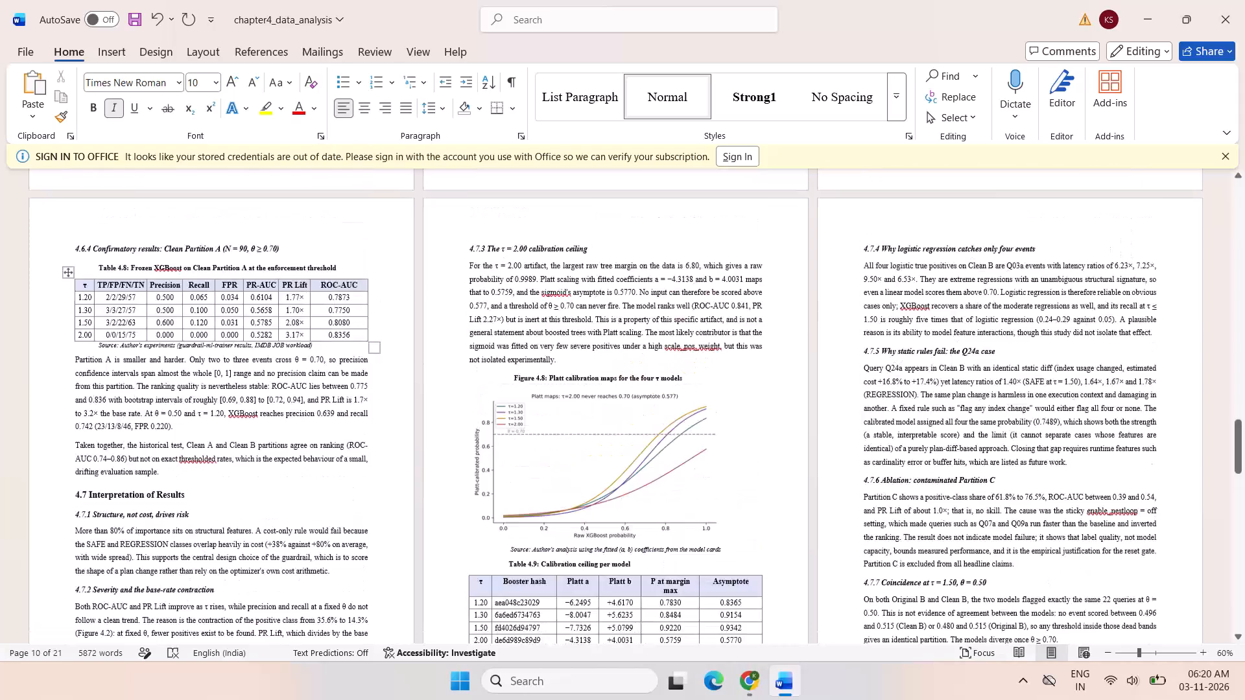
scroll(233, 597, "down", 2)
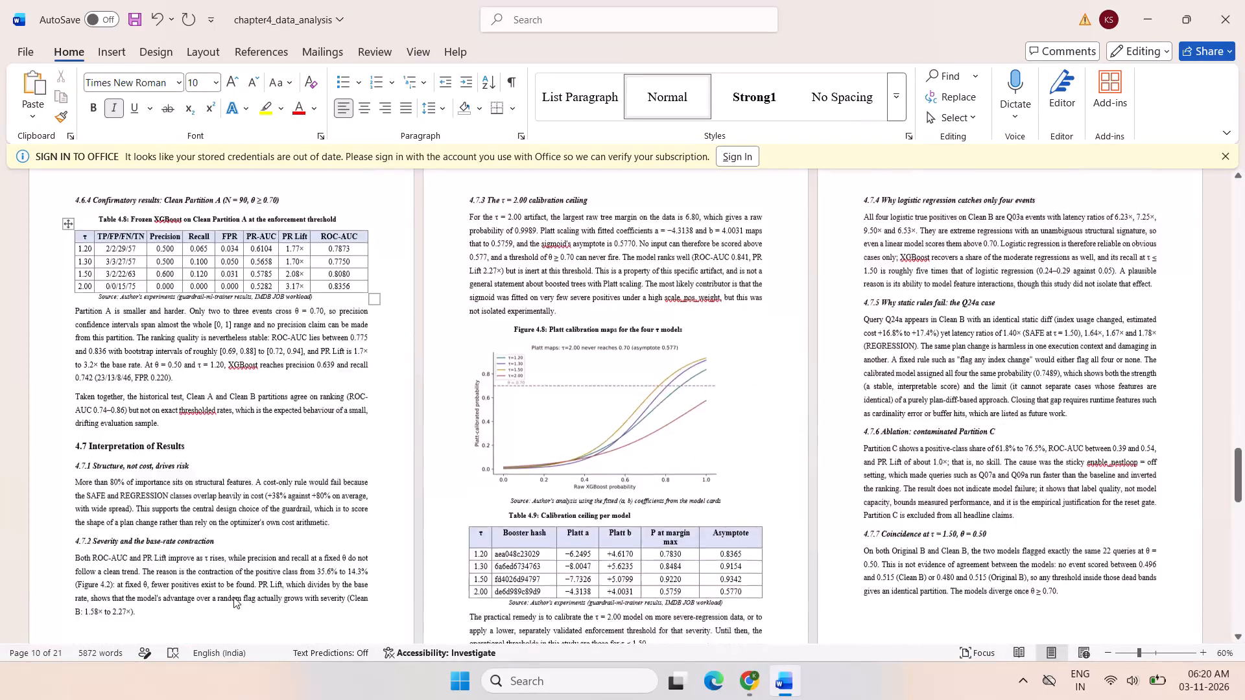
scroll(233, 597, "down", 3)
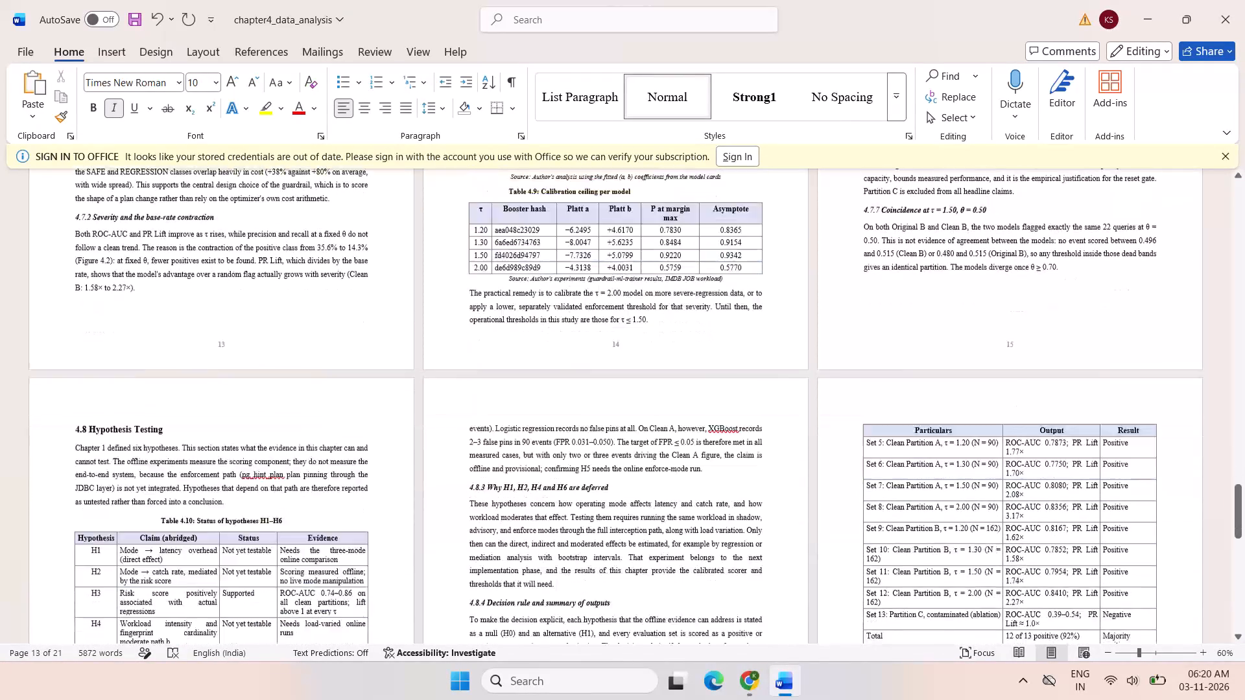
scroll(246, 587, "down", 2)
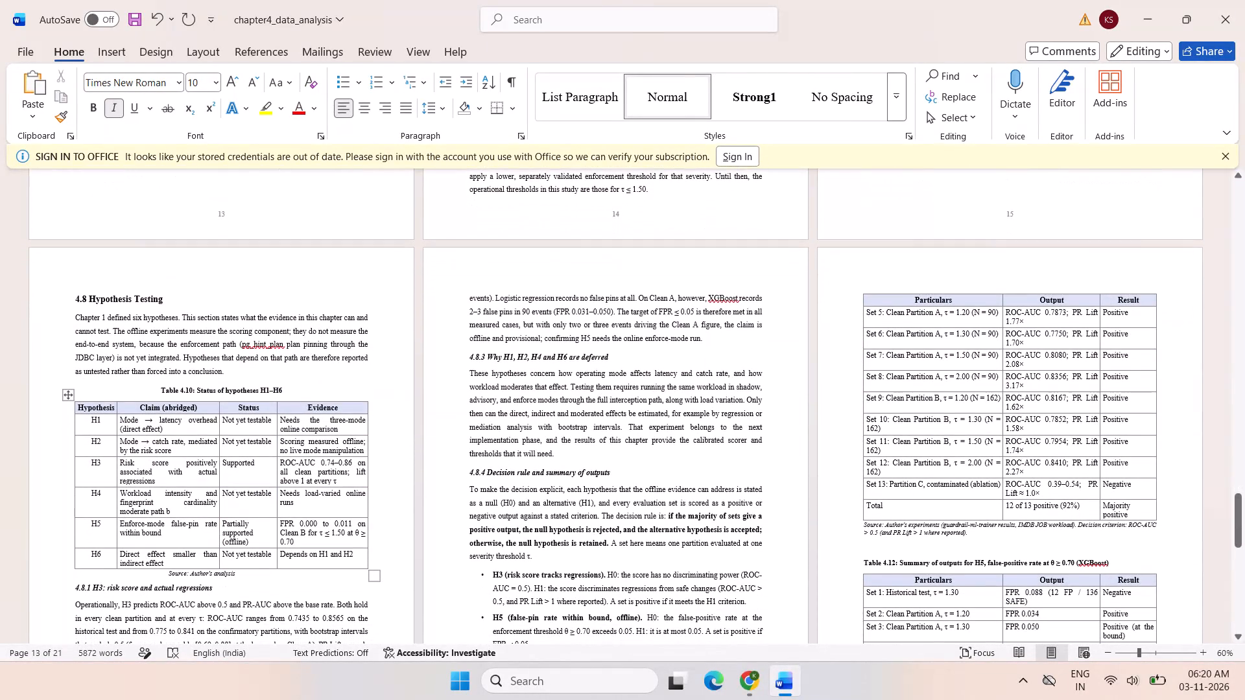
scroll(198, 445, "down", 1)
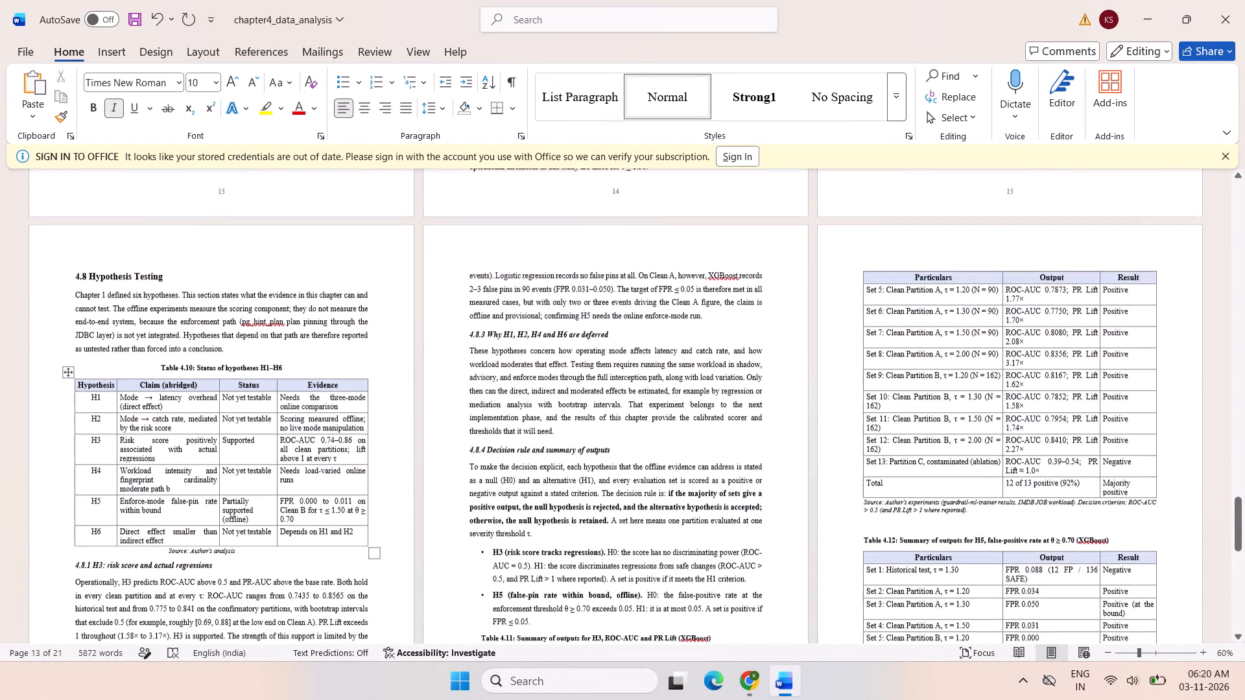
scroll(198, 445, "down", 2)
scroll(338, 450, "down", 2)
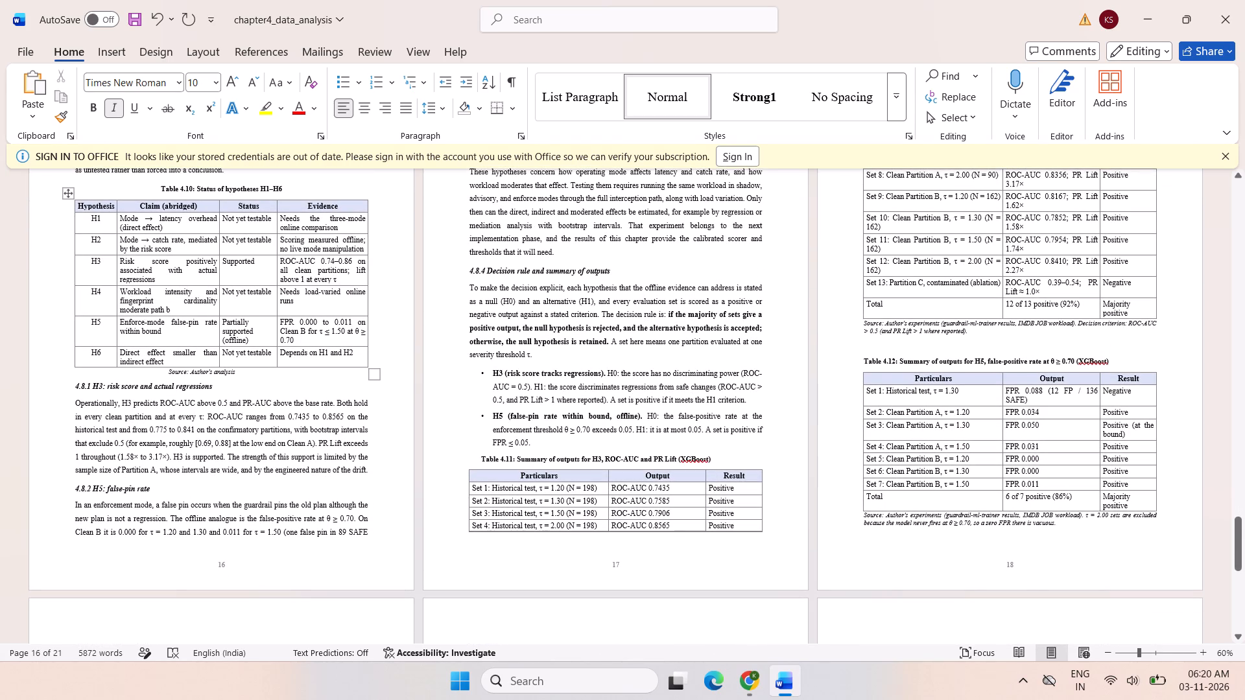
scroll(439, 531, "up", 1)
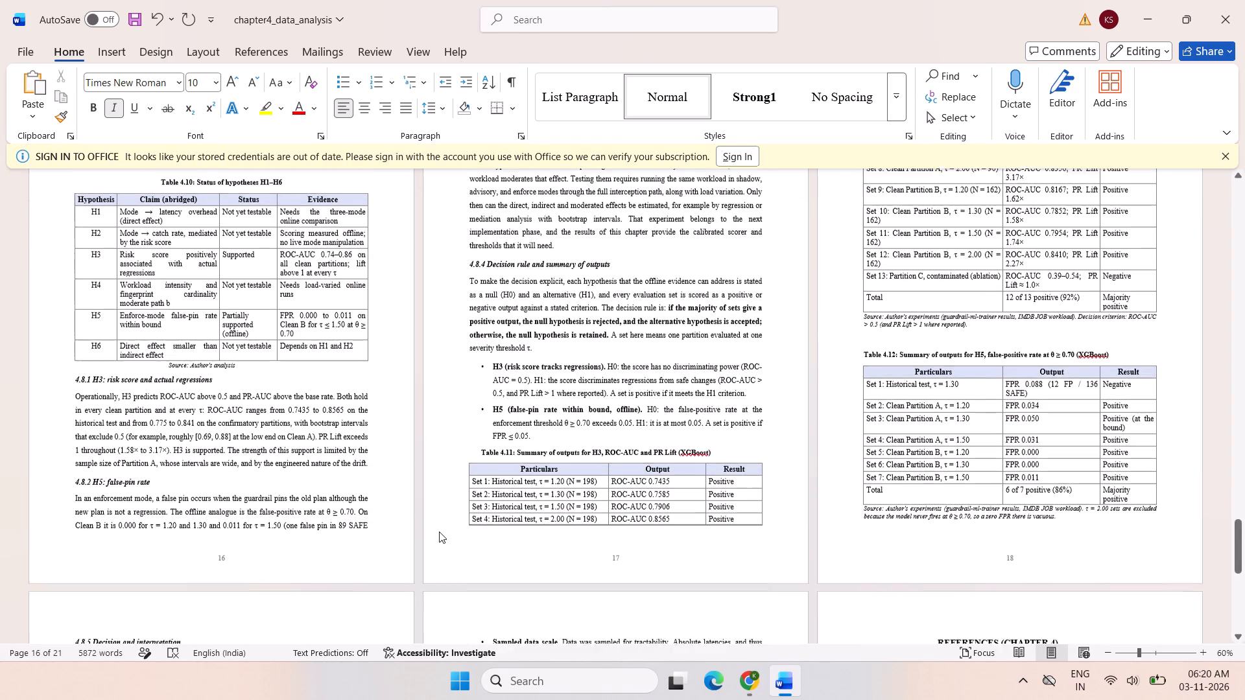
scroll(439, 531, "up", 1)
scroll(439, 531, "down", 1)
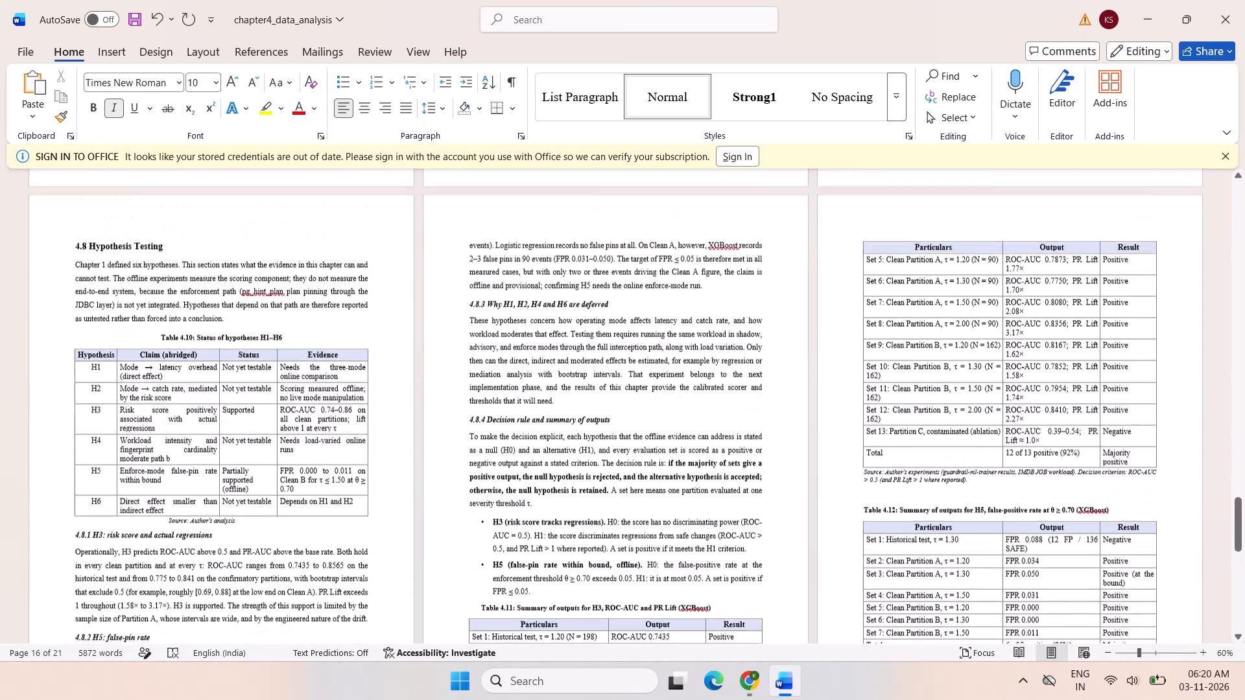
scroll(439, 531, "down", 1)
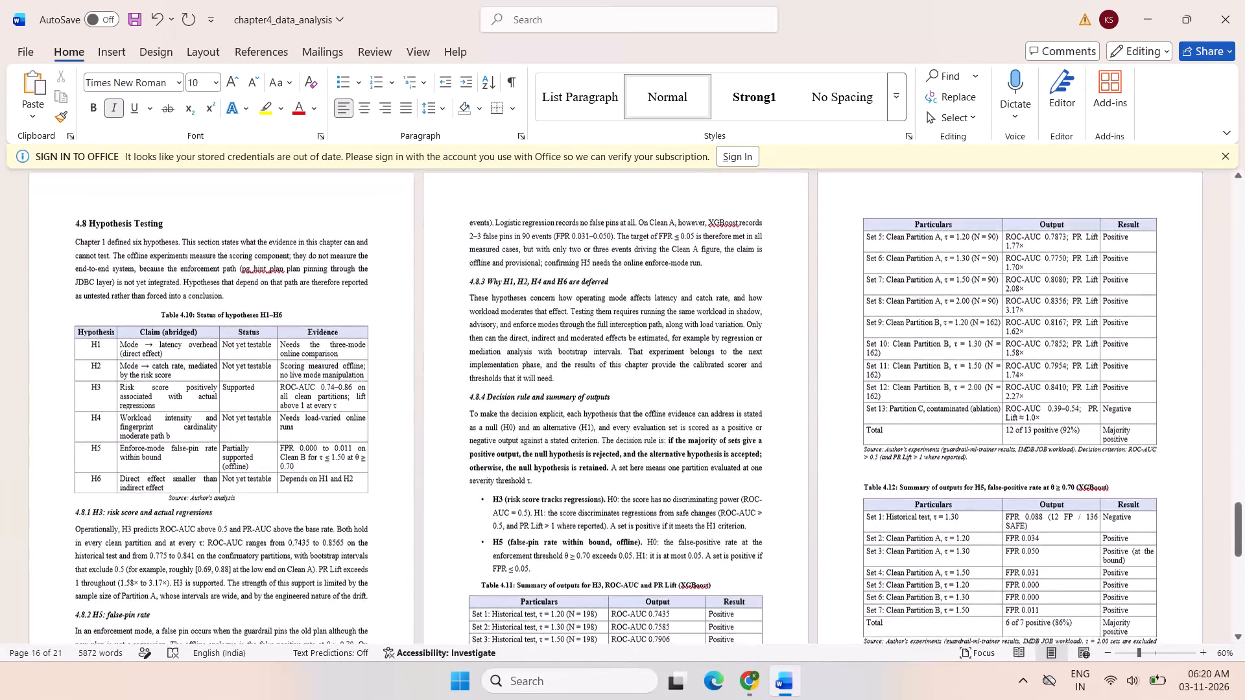
scroll(439, 531, "down", 2)
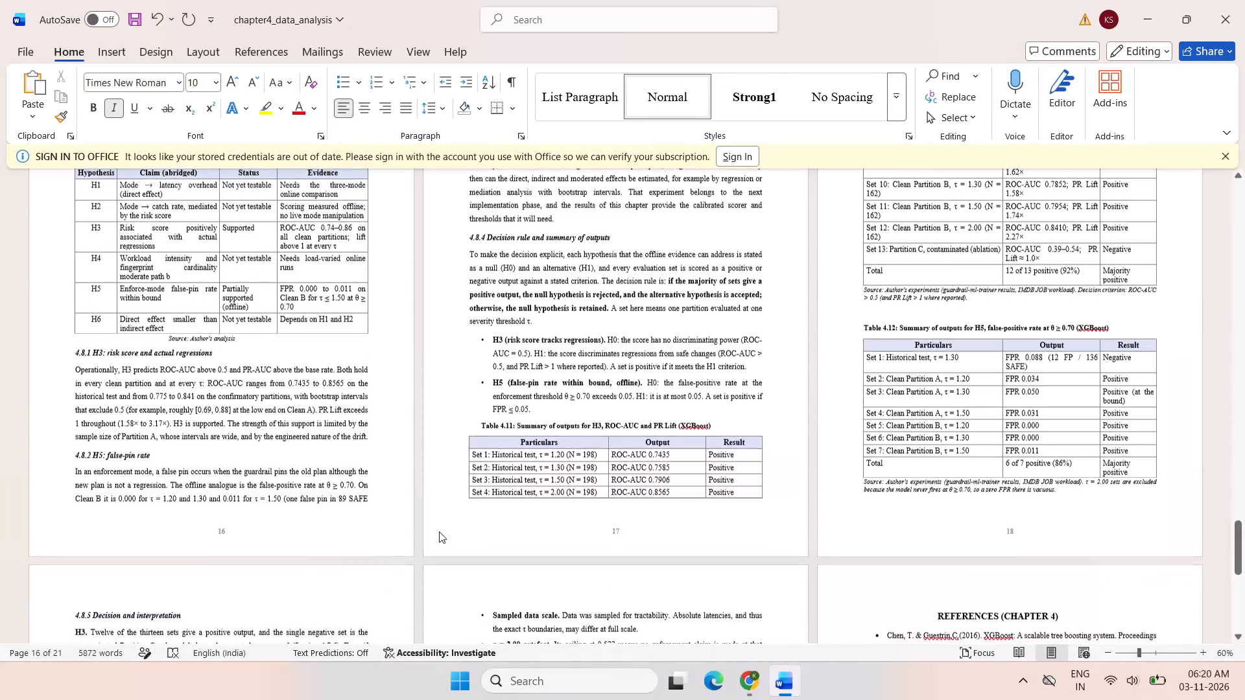
scroll(439, 531, "down", 3)
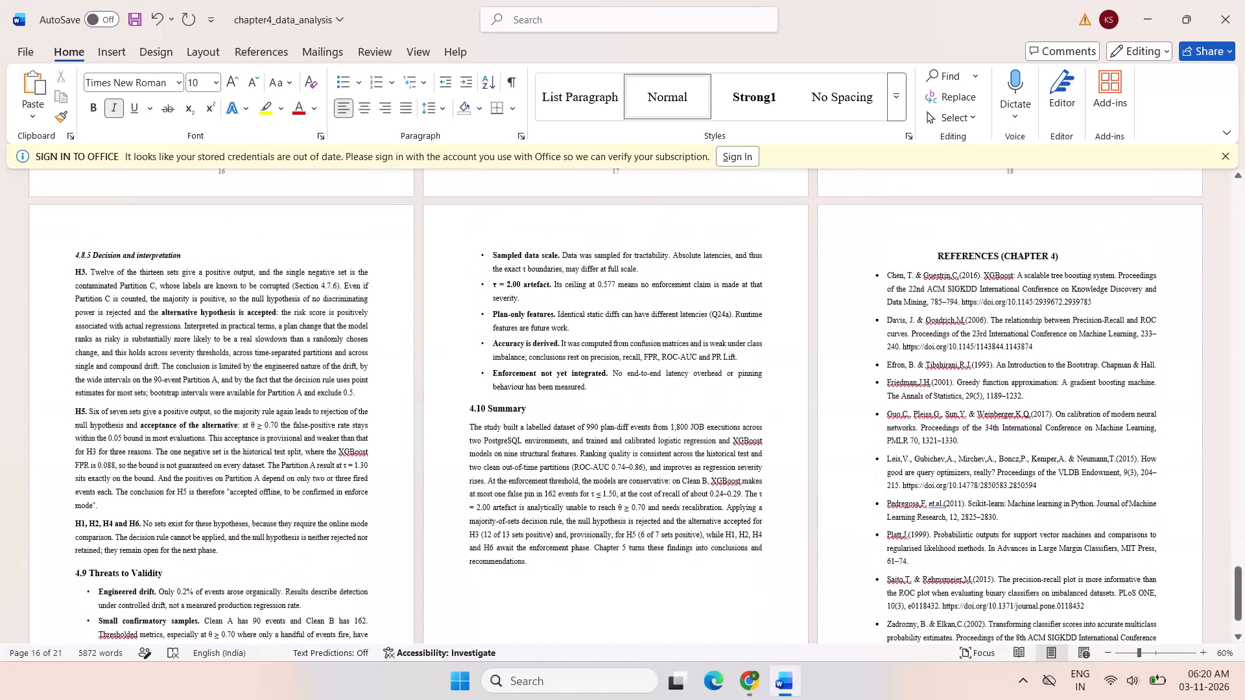
Re-examine pages 16 to 21, comparing the layout of Tables 4.10 to 4.12 with the decision, threats, summary and references sections.
scroll(439, 531, "down", 1)
scroll(479, 496, "down", 1)
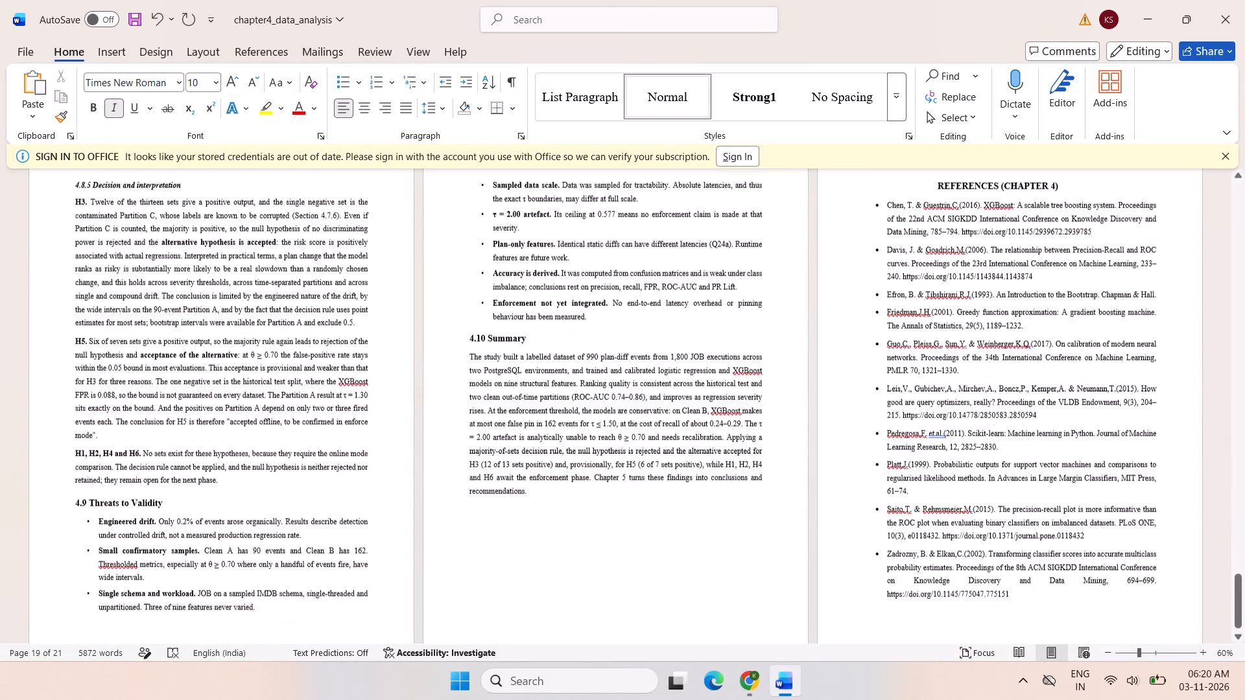
scroll(479, 496, "down", 4)
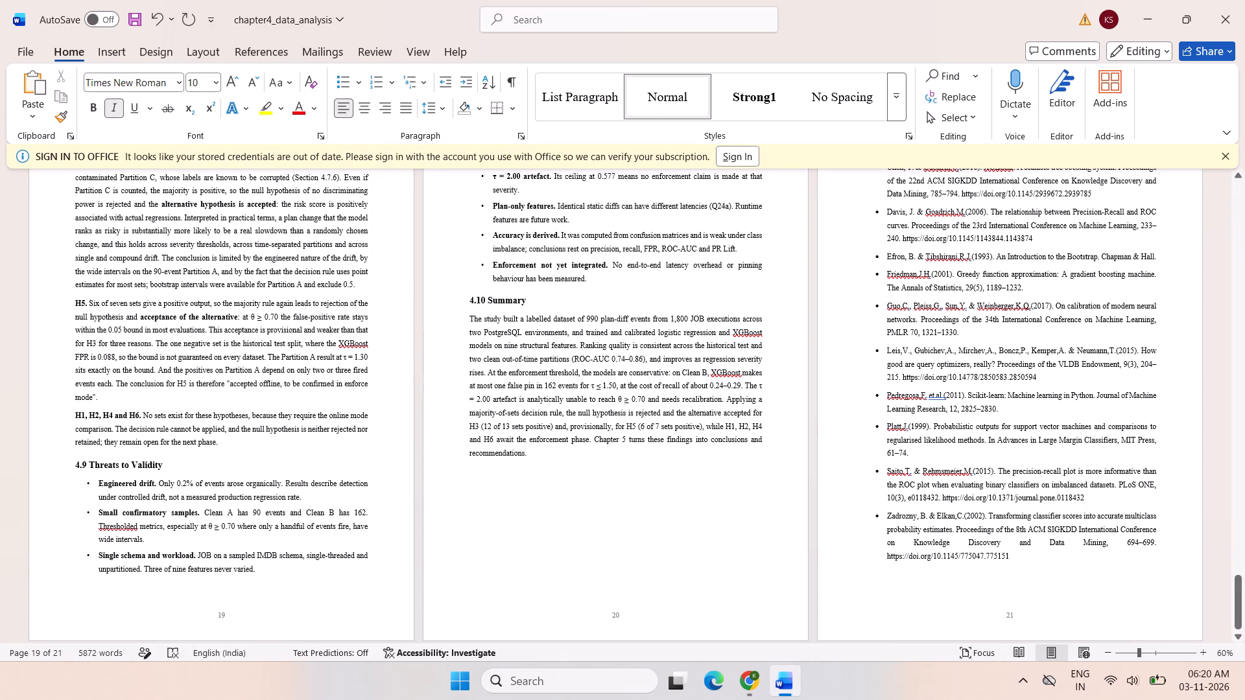
scroll(462, 386, "up", 6)
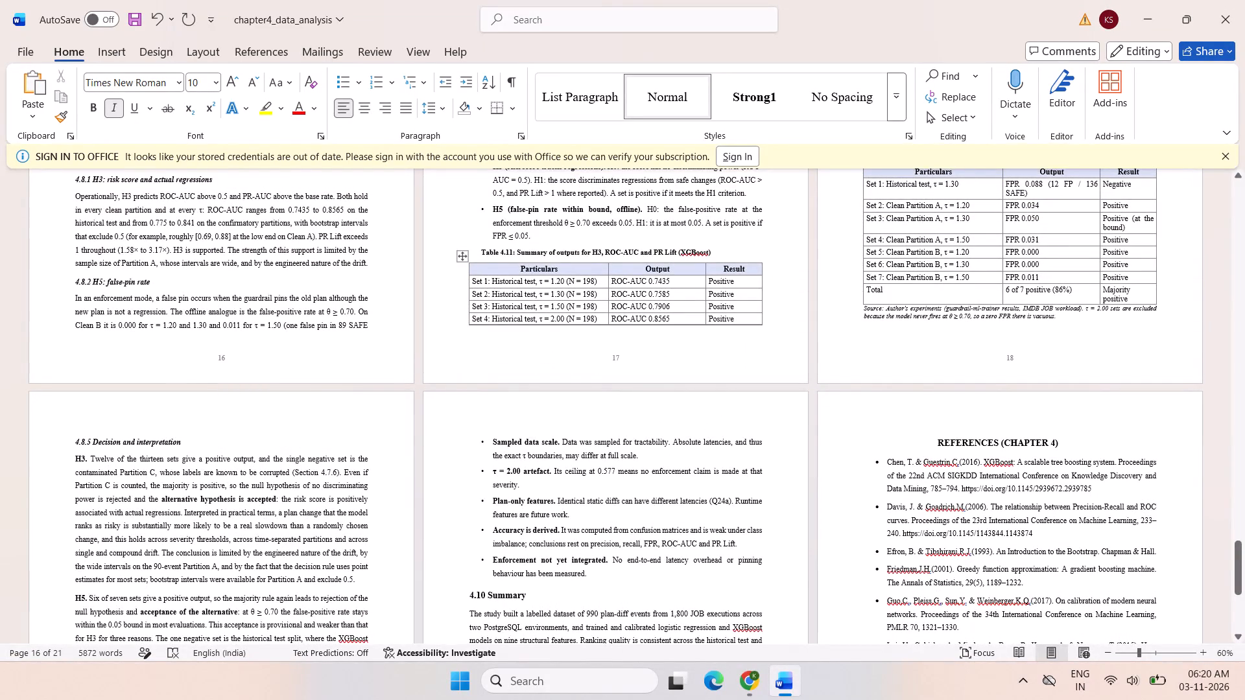
left_click(536, 318)
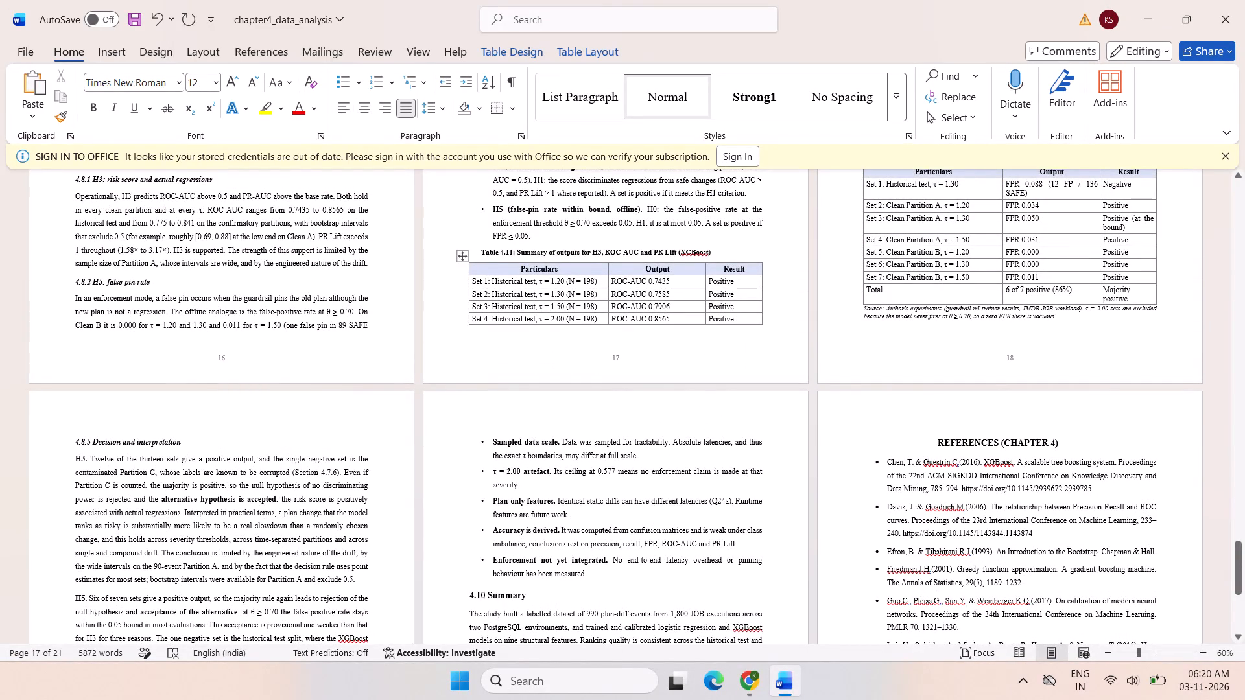
left_click(549, 286)
scroll(632, 425, "up", 2)
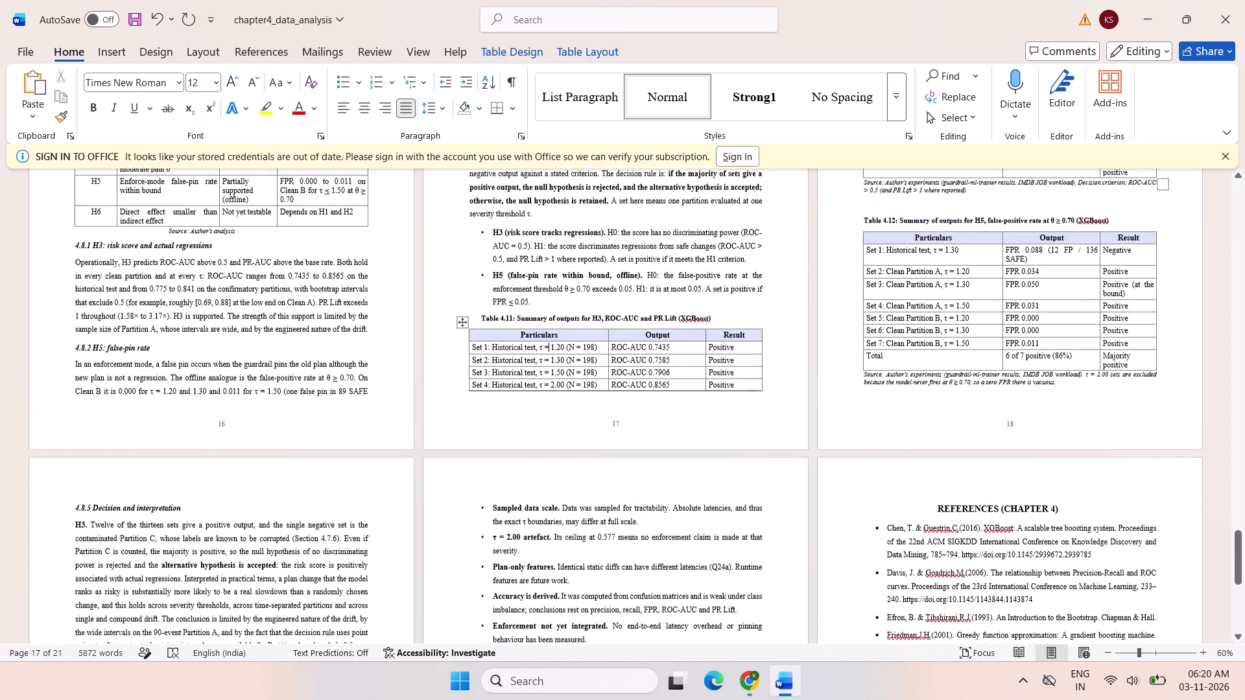
scroll(632, 425, "up", 3)
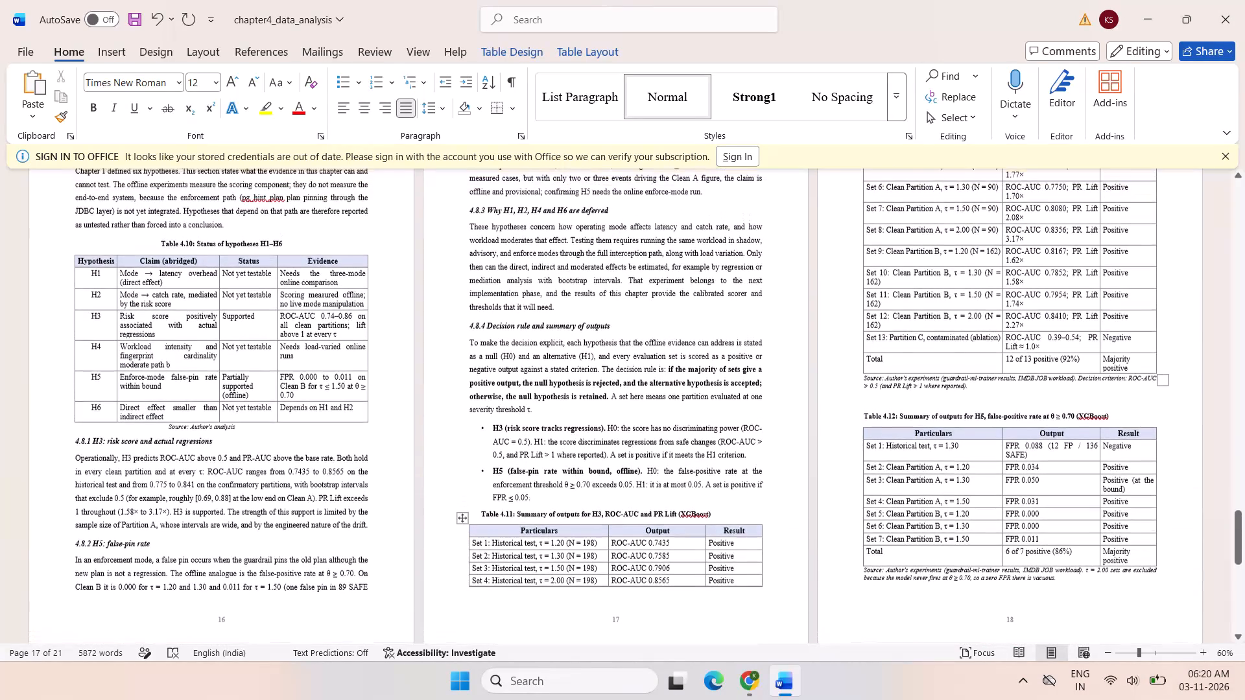
scroll(632, 425, "up", 1)
scroll(632, 425, "down", 2)
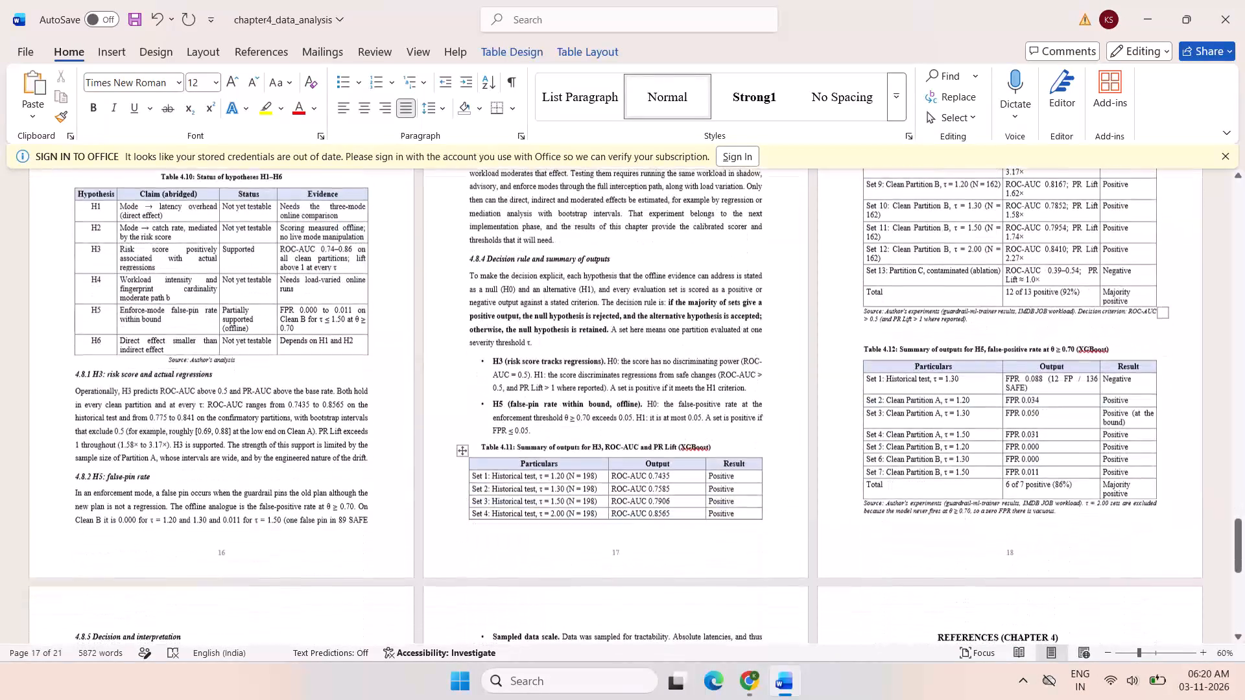
scroll(632, 425, "down", 2)
left_click_drag(632, 425, 658, 413)
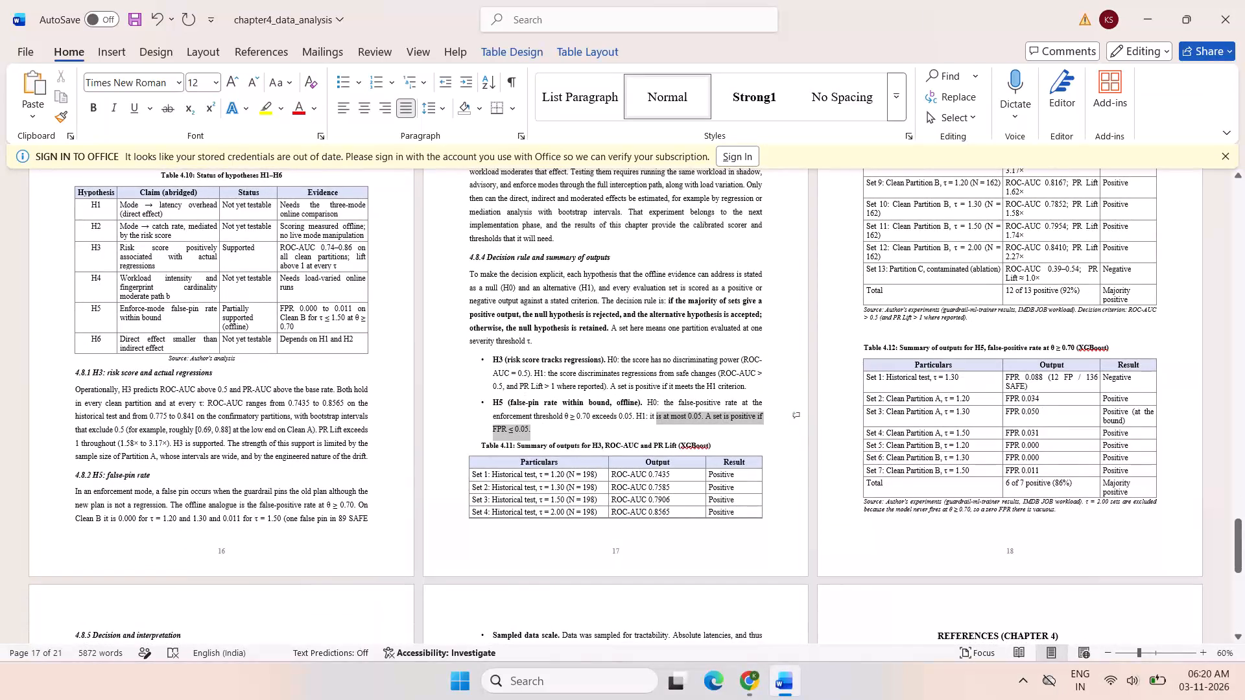
left_click_drag(658, 413, 659, 415)
left_click(735, 431)
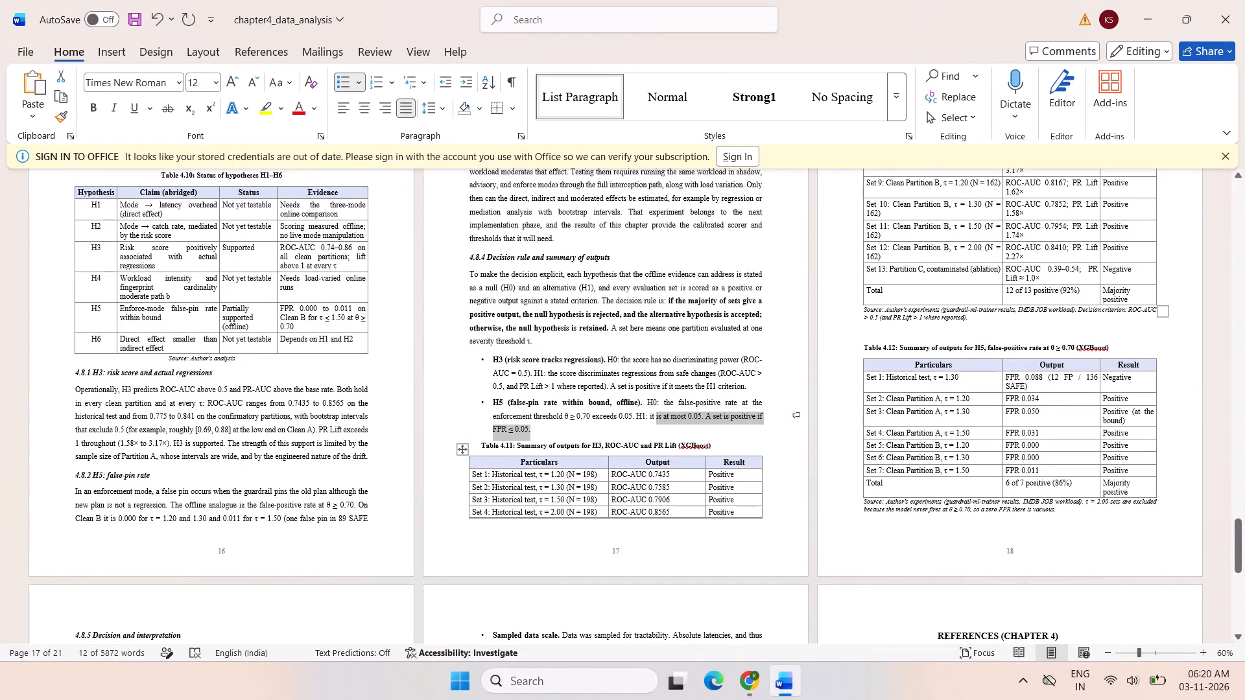
scroll(788, 527, "down", 3)
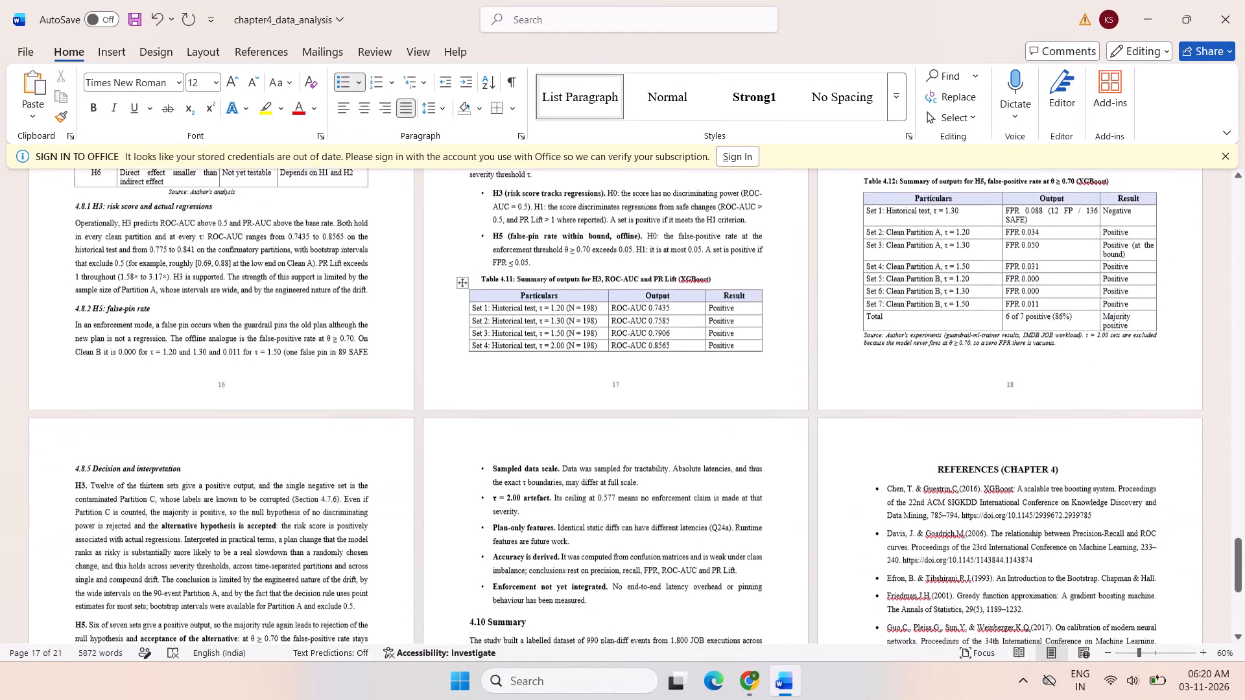
scroll(788, 527, "down", 1)
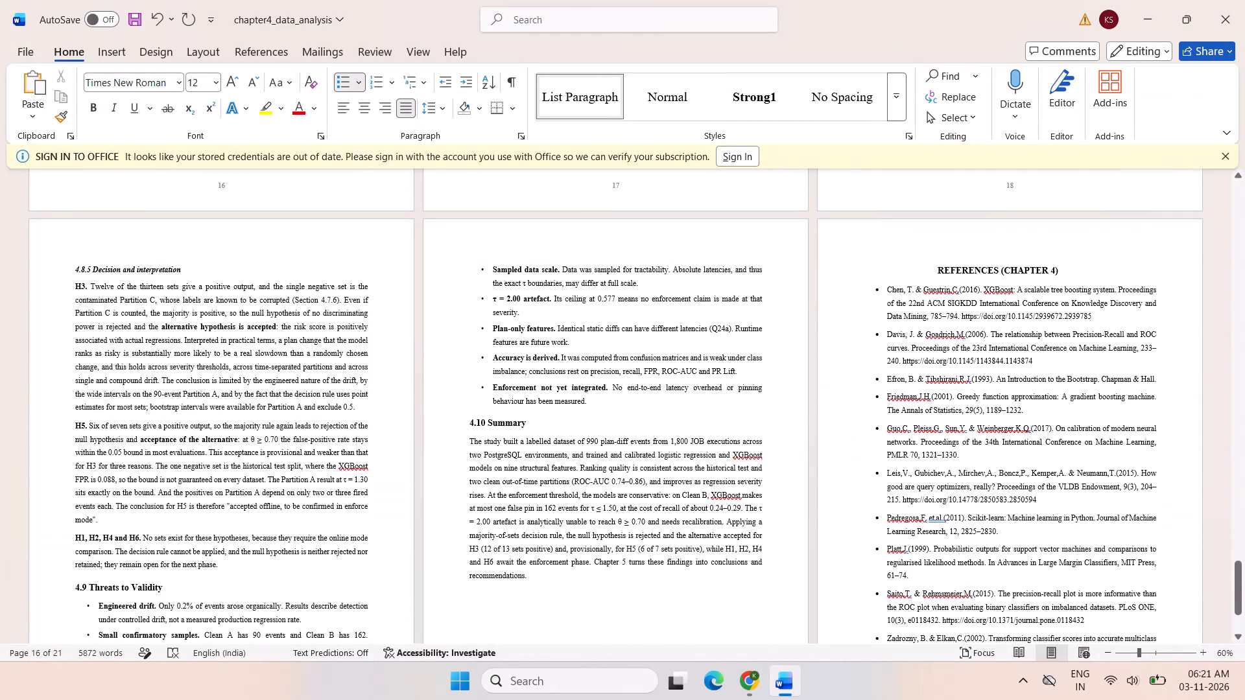
scroll(788, 527, "down", 1)
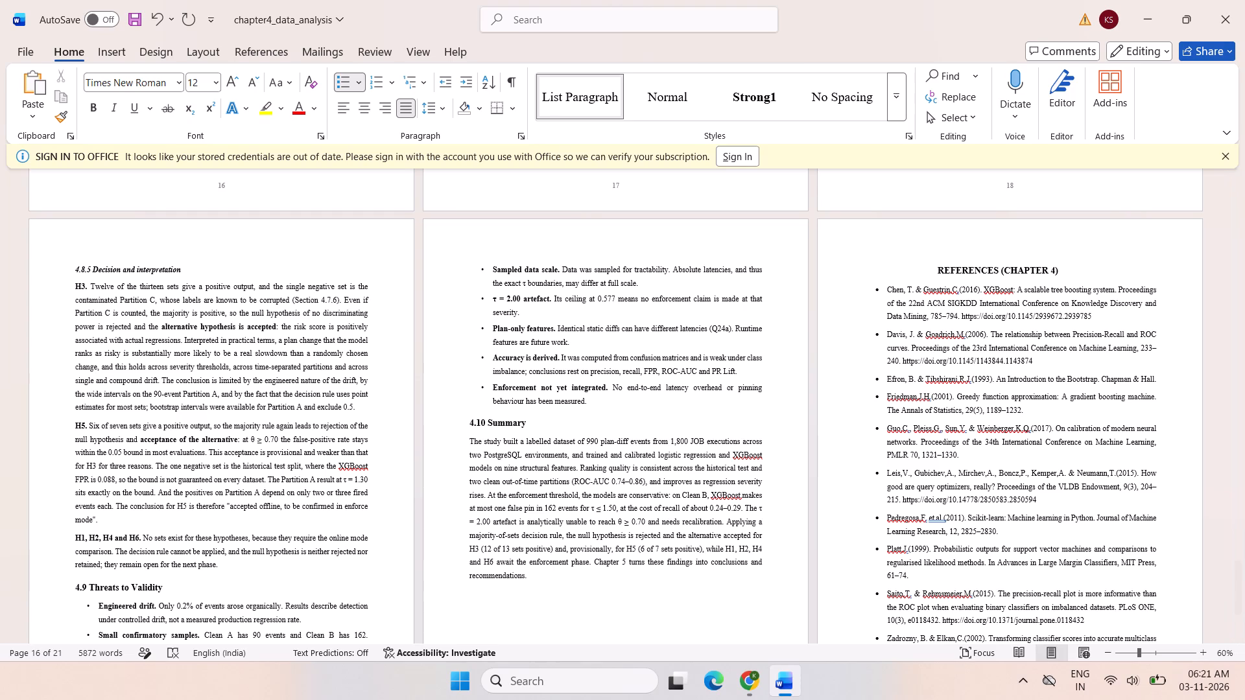
scroll(788, 527, "up", 4)
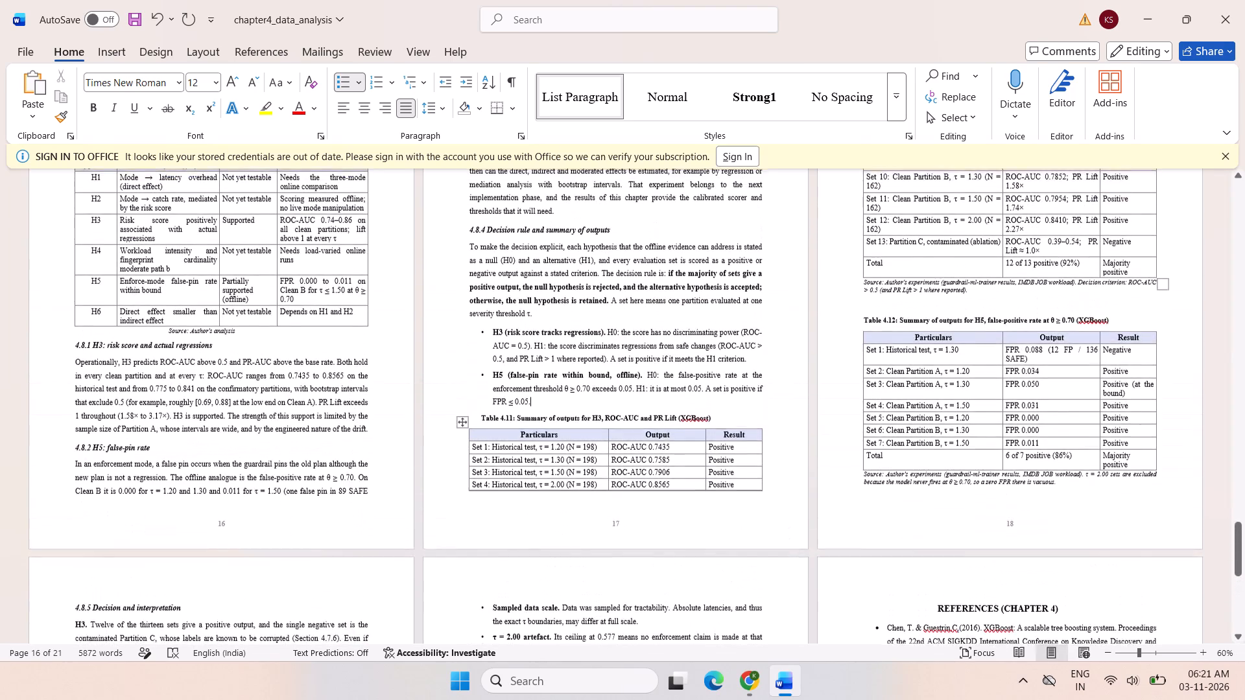
scroll(788, 527, "up", 1)
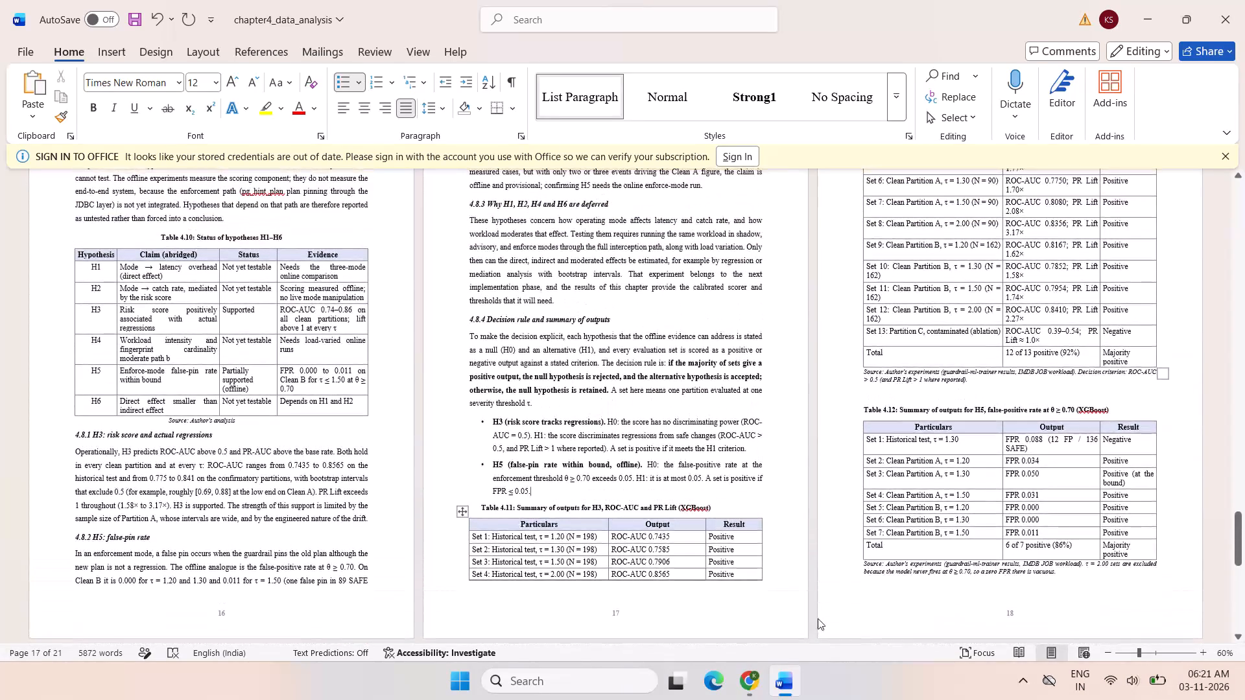
left_click(921, 557)
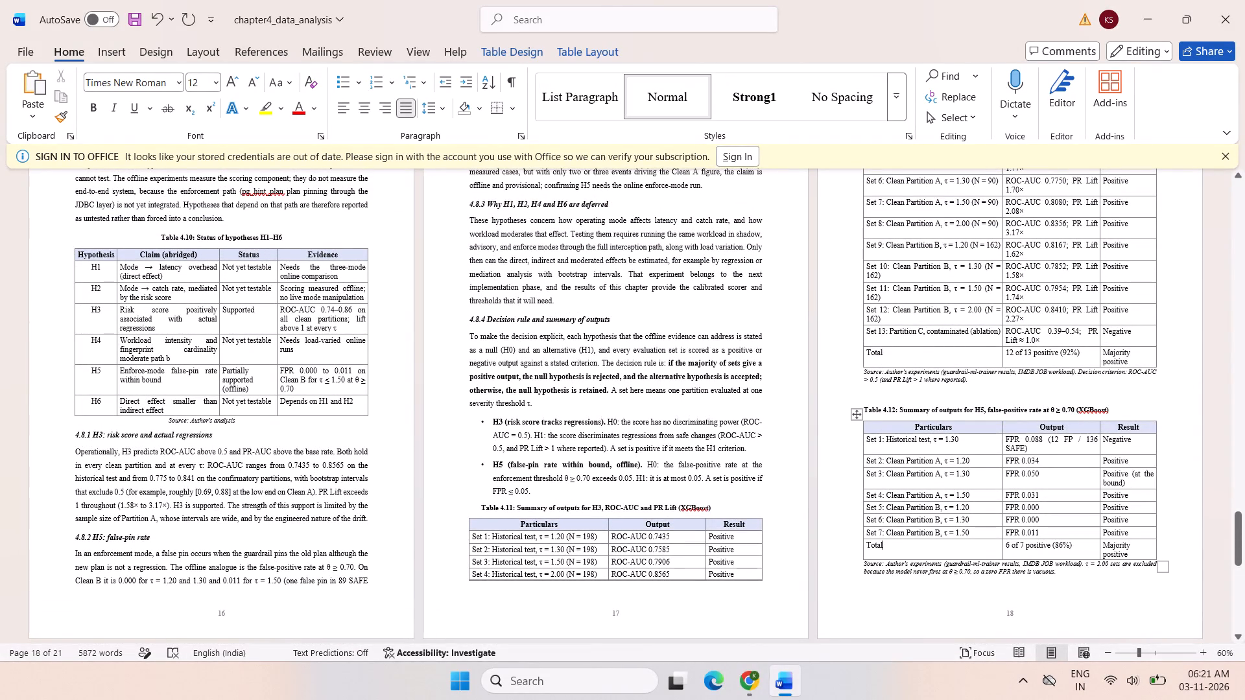
Review the table and figure layout backwards from the hypothesis testing section through the results and testing framework to the chapter's first page.
scroll(922, 631, "up", 2)
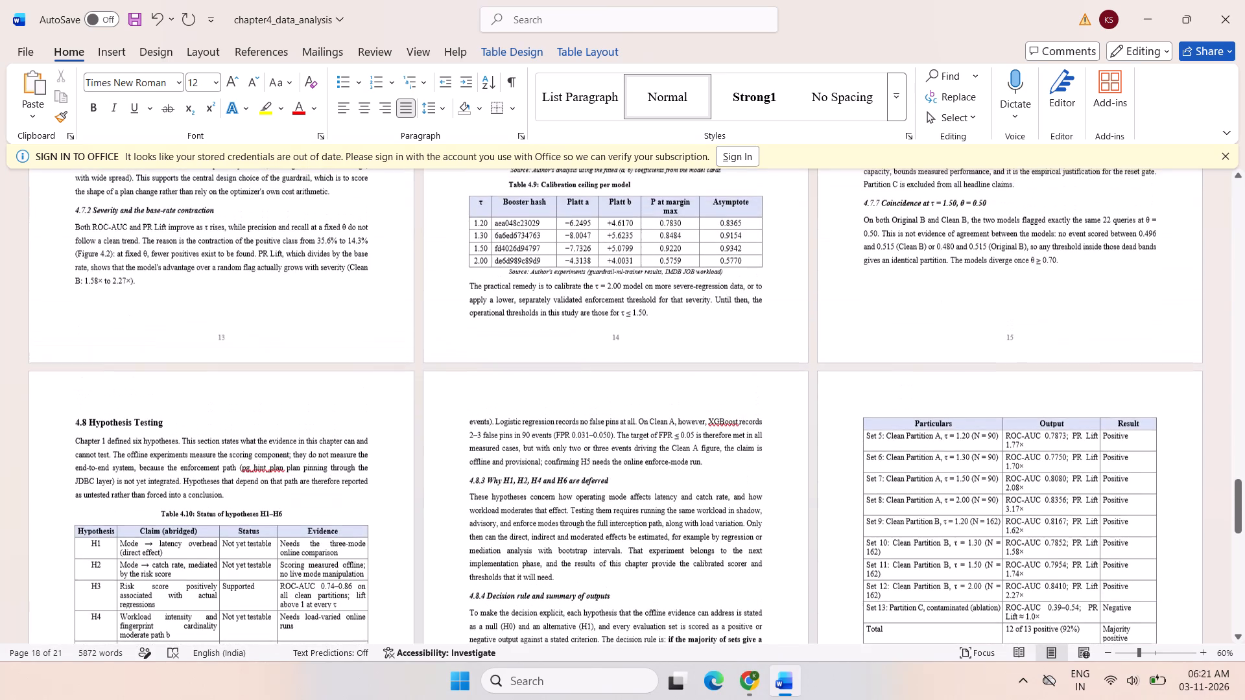
scroll(922, 631, "up", 5)
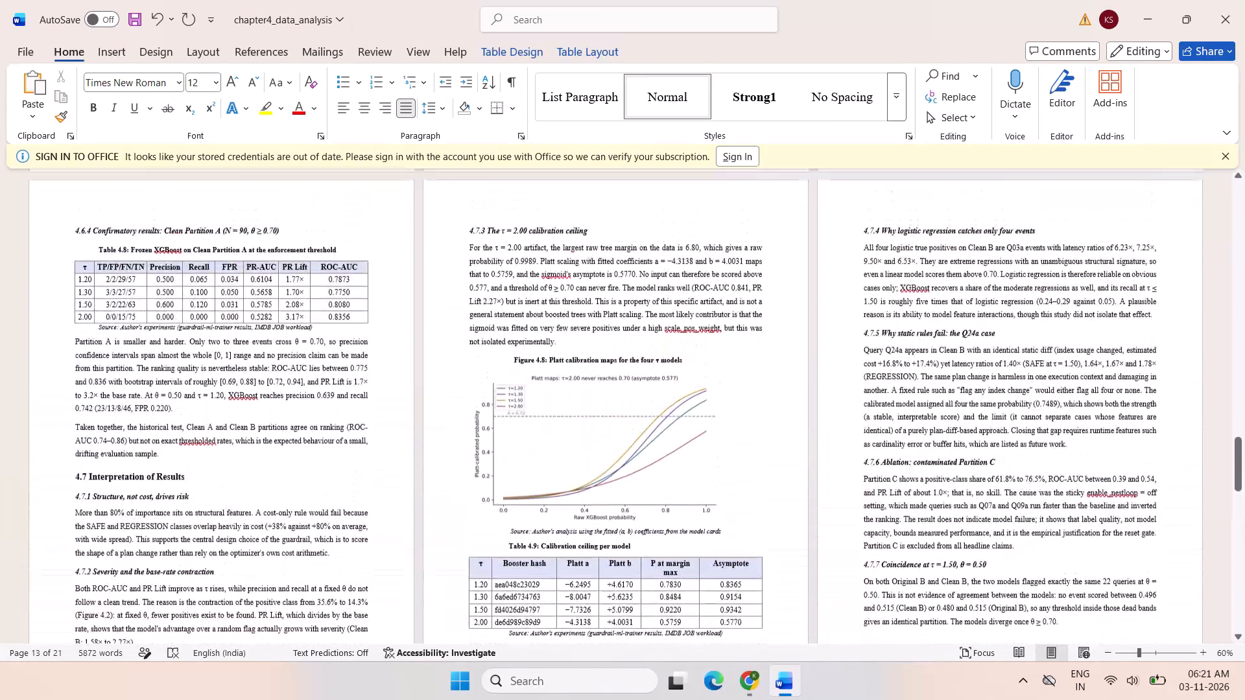
scroll(922, 631, "up", 4)
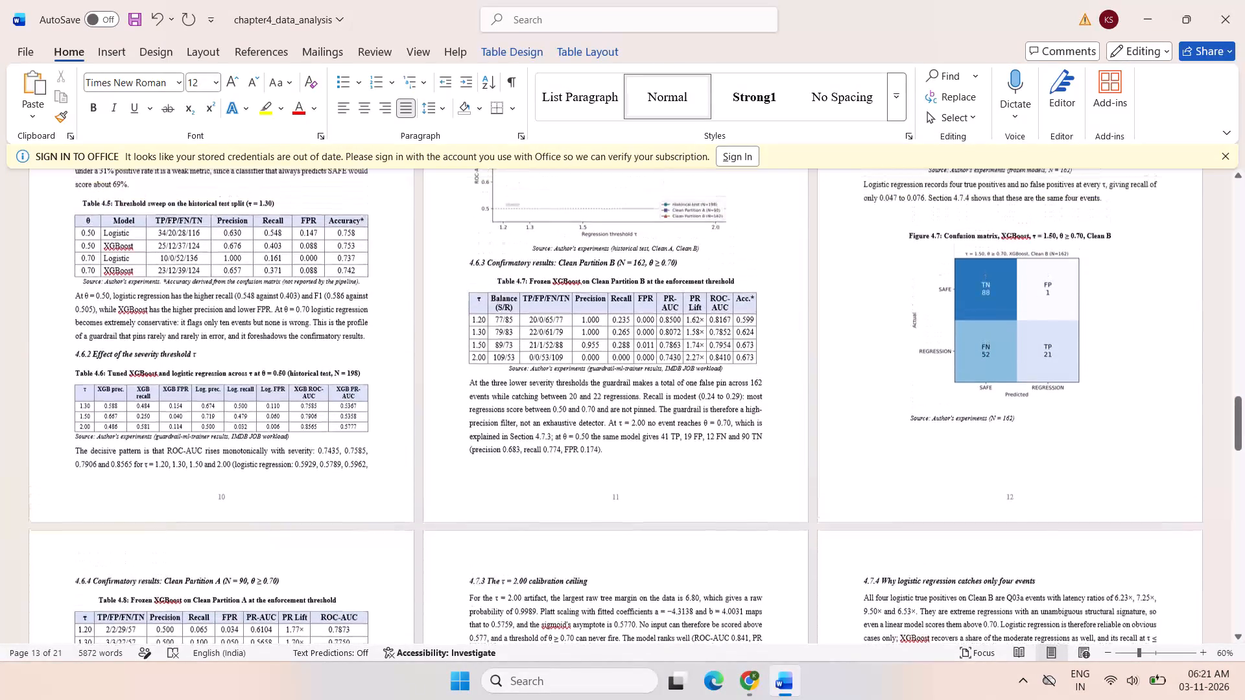
scroll(922, 631, "up", 3)
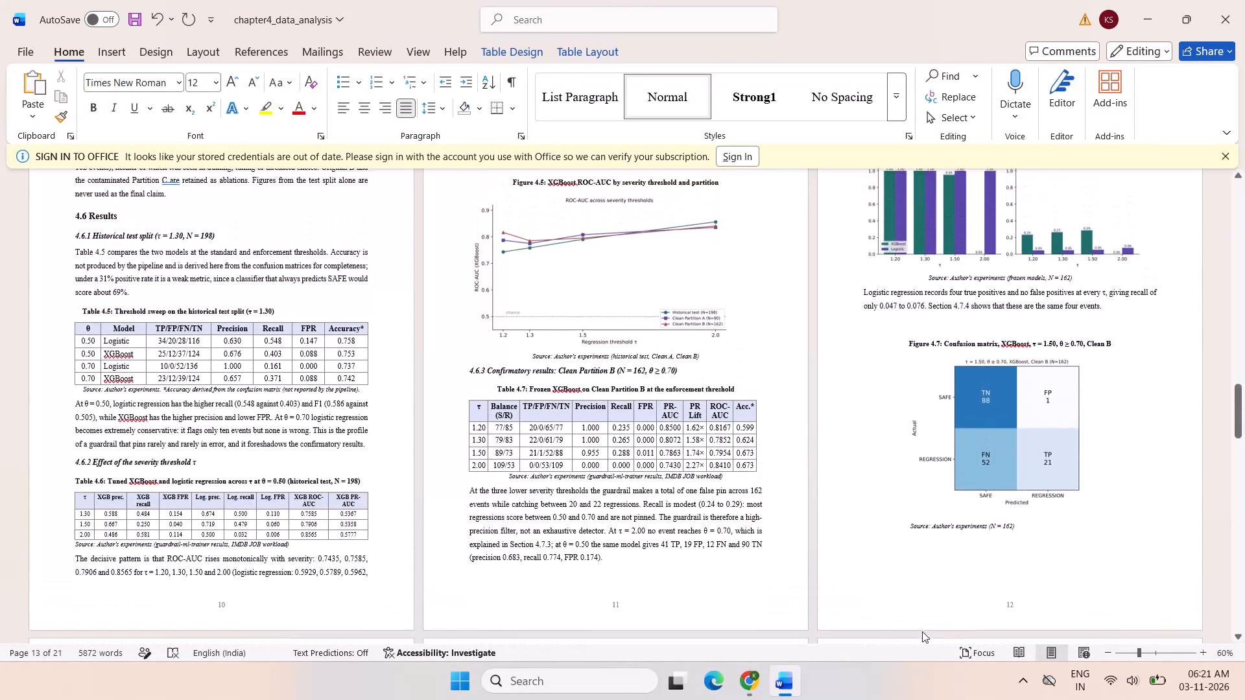
scroll(922, 631, "up", 18)
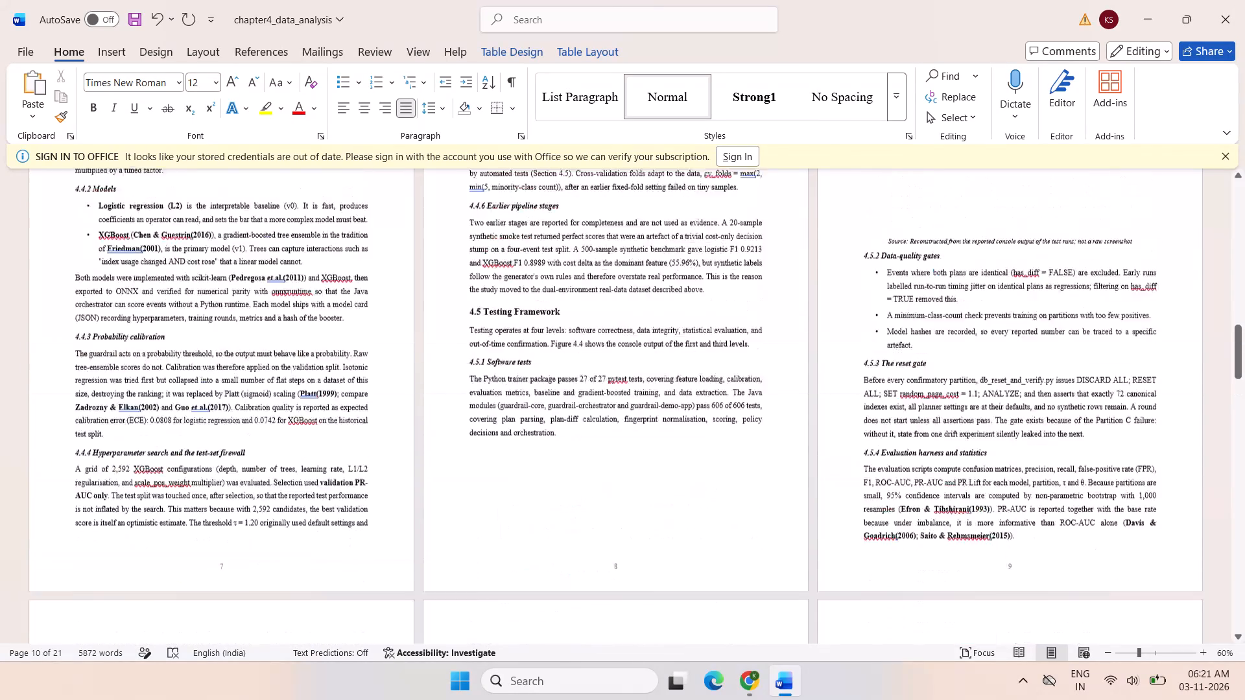
scroll(922, 631, "up", 10)
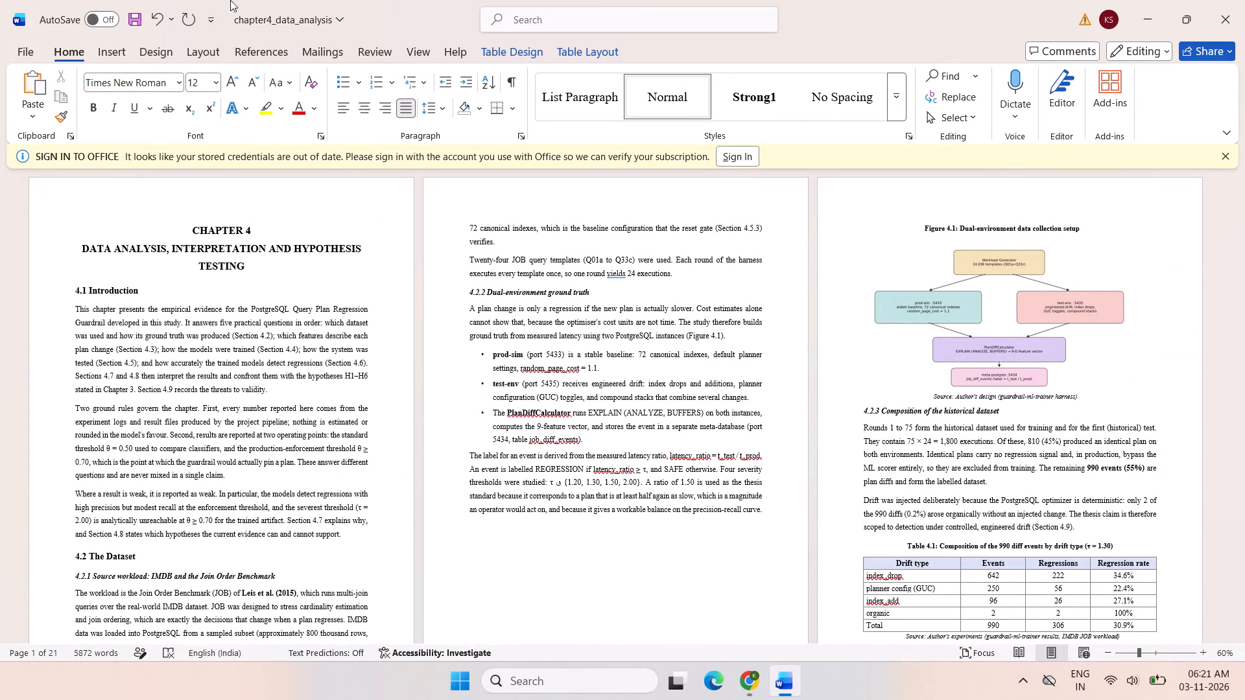
Save the chapter4_data_analysis document.
left_click(136, 28)
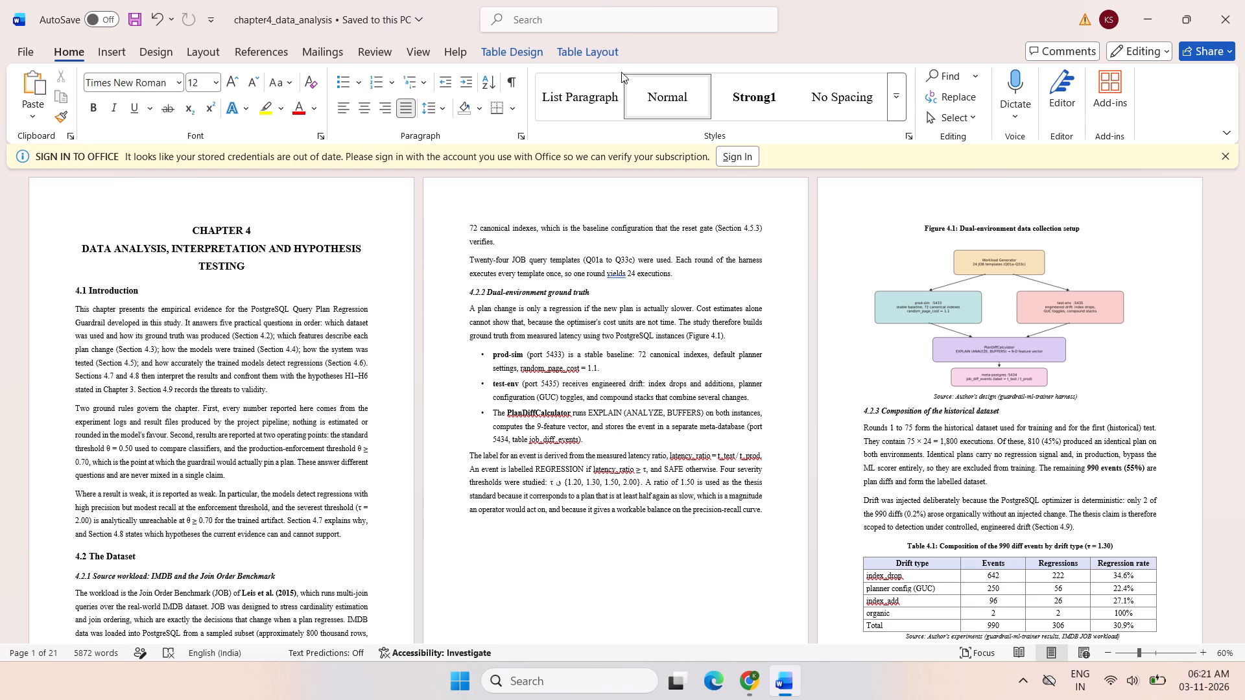
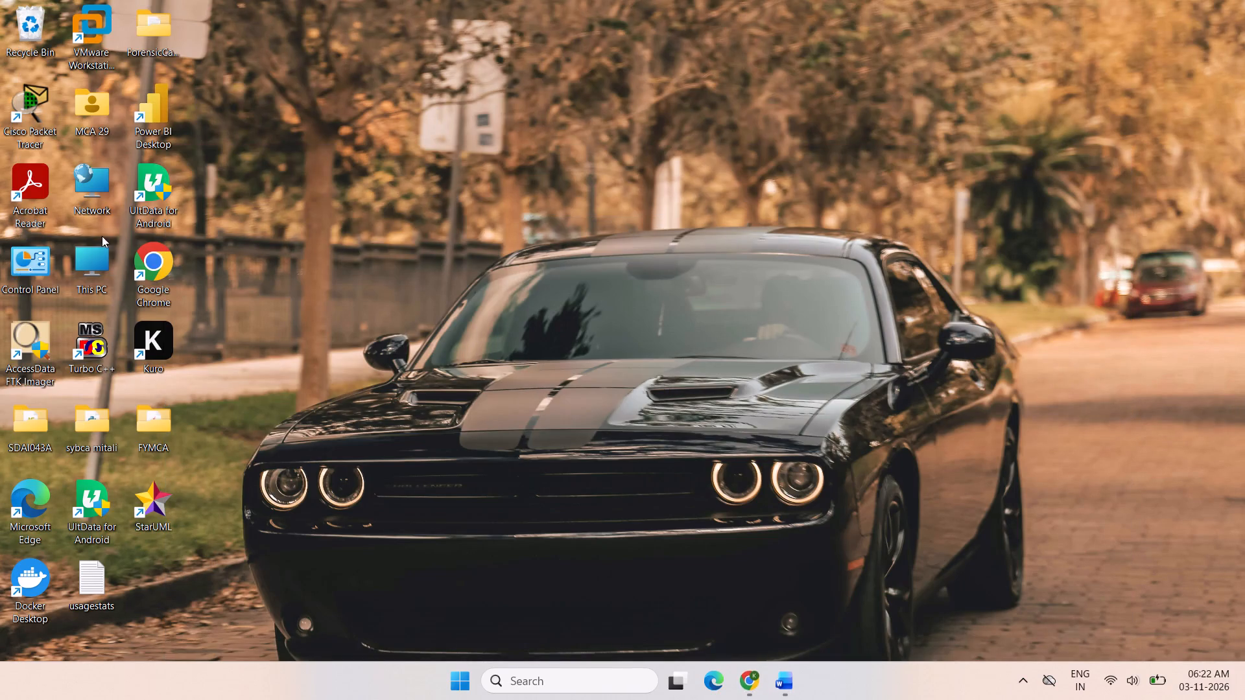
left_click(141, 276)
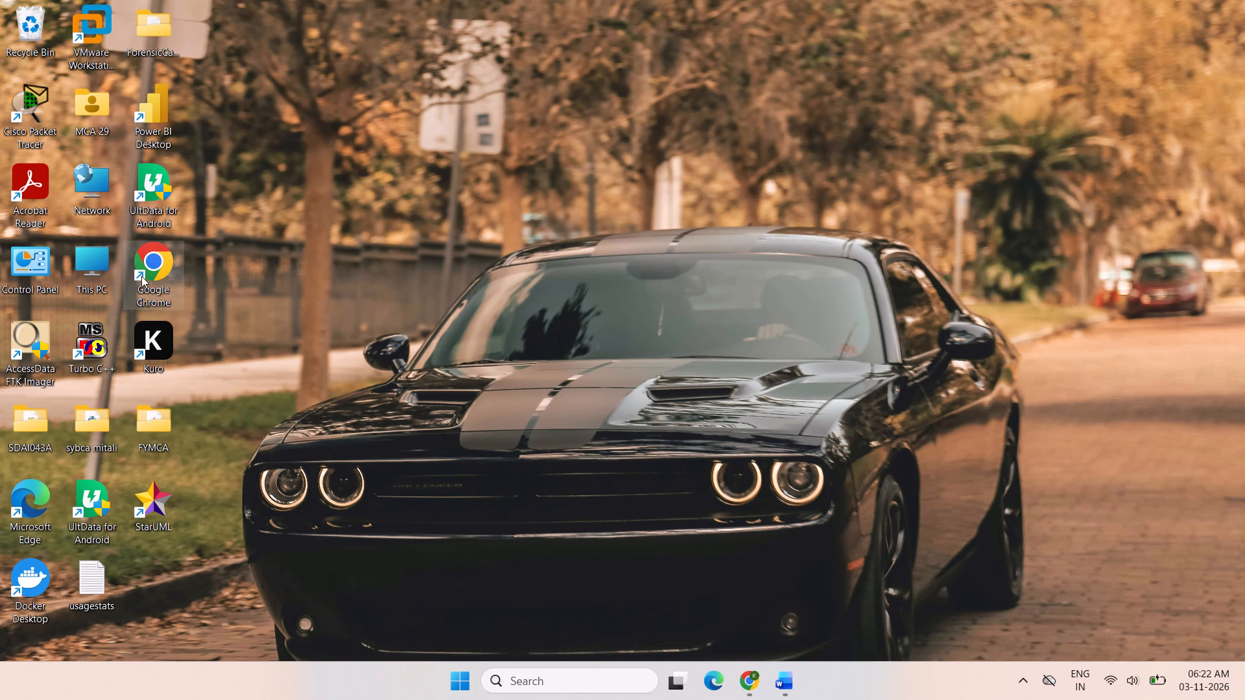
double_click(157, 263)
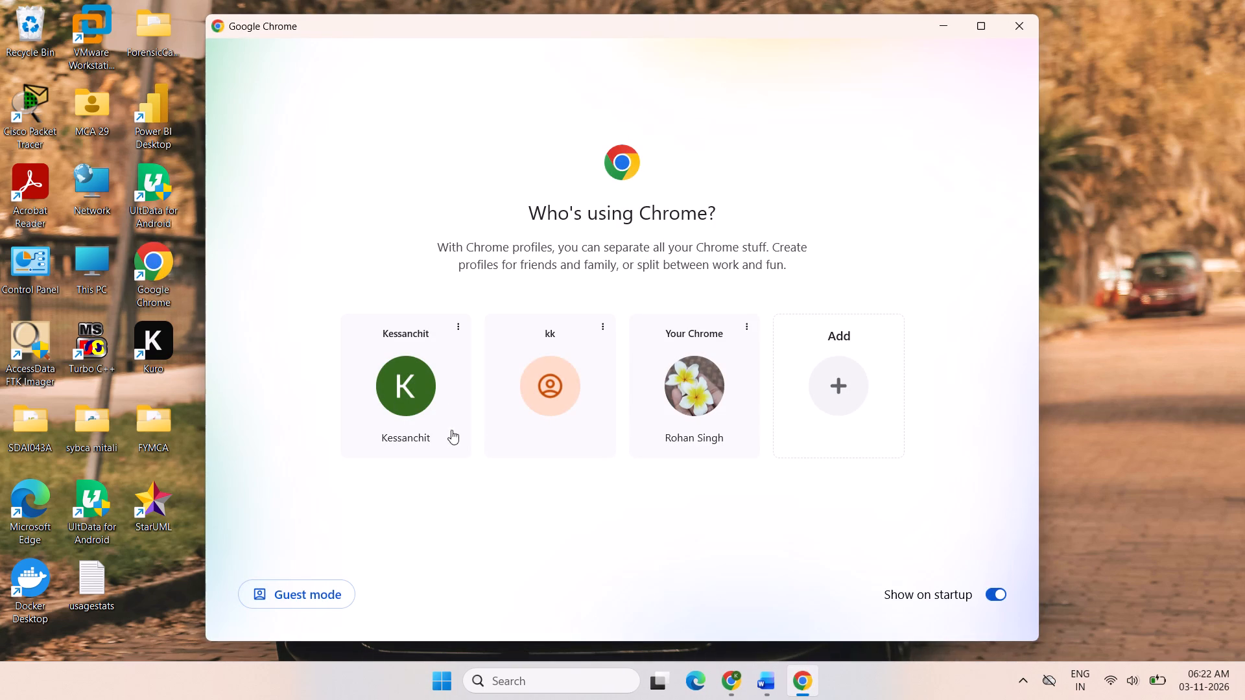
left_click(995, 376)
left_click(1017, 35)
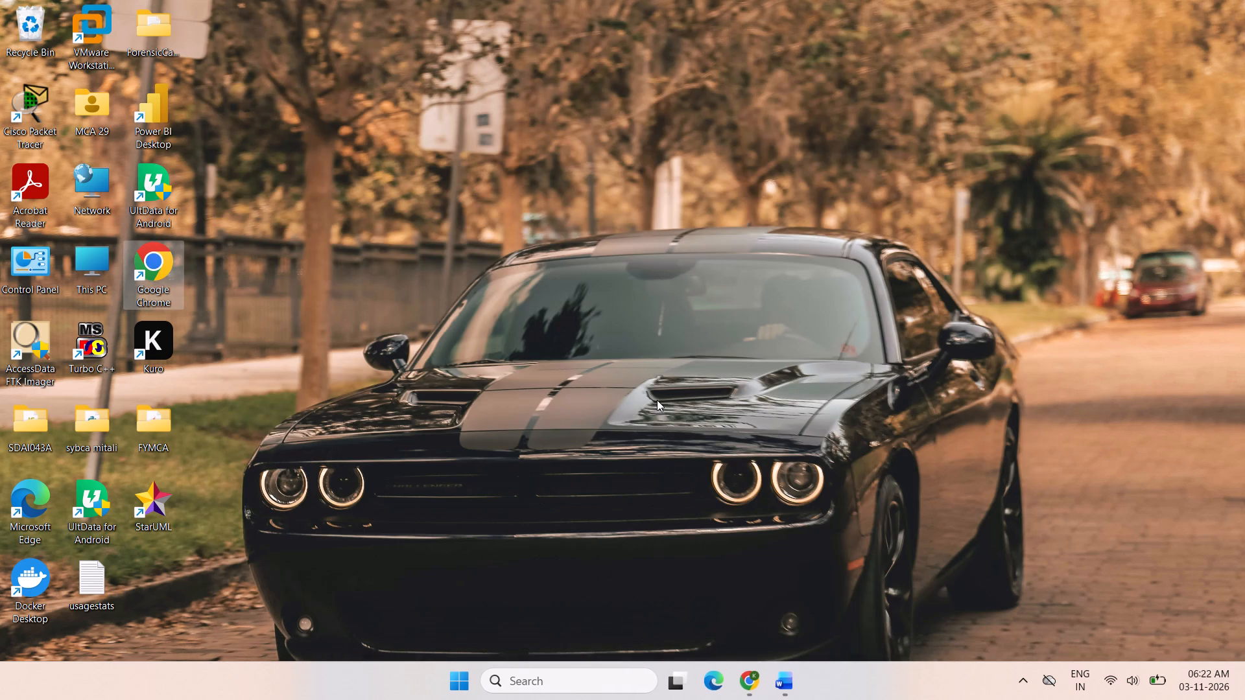
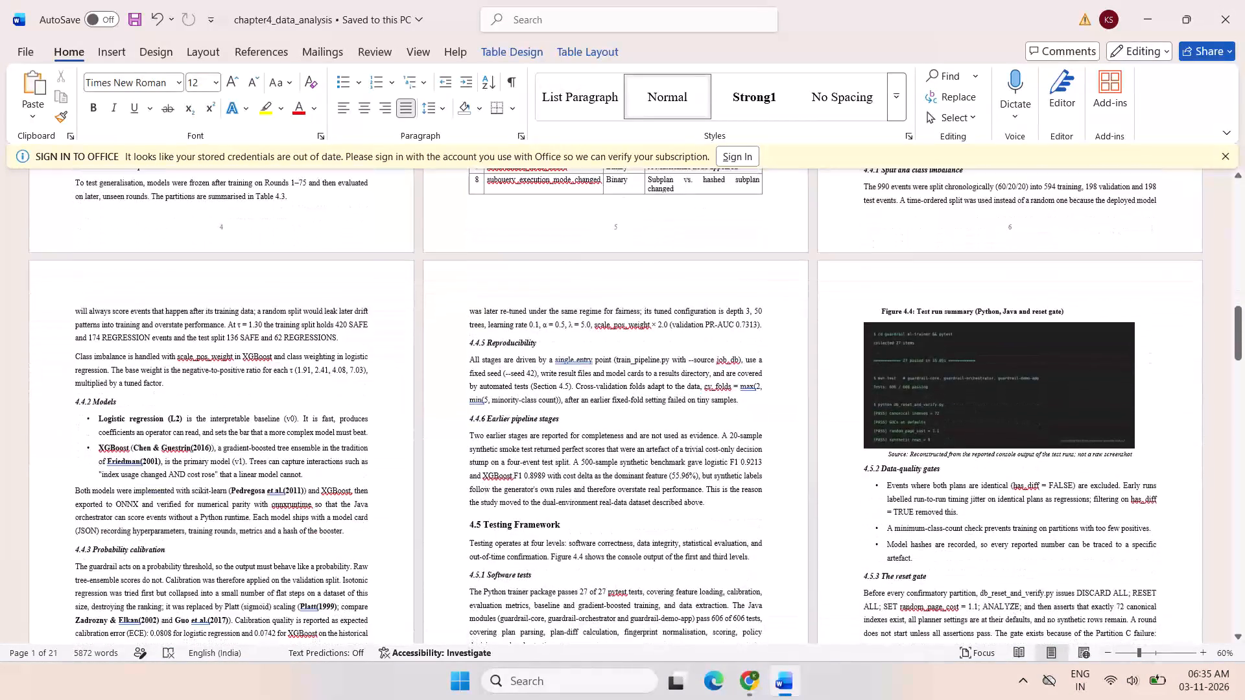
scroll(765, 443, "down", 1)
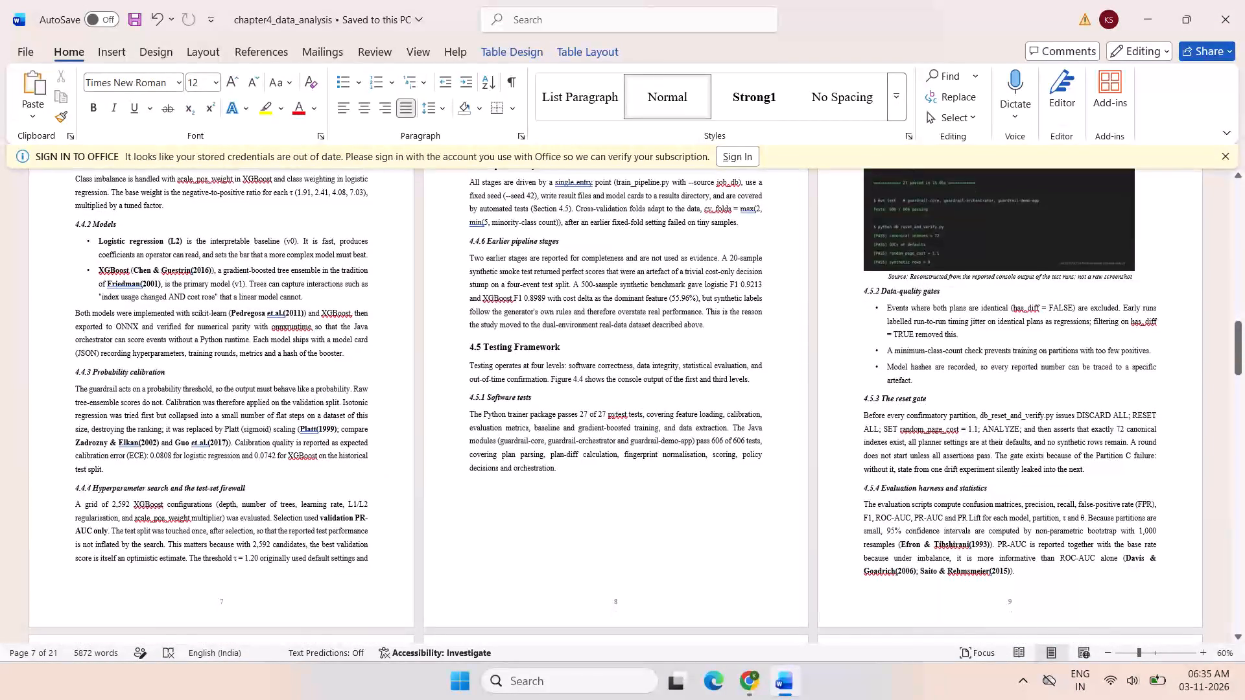
Examine the layout of pages 7 to 9, from the models and calibration sections through the testing framework and Figure 4.4.
scroll(765, 443, "down", 2)
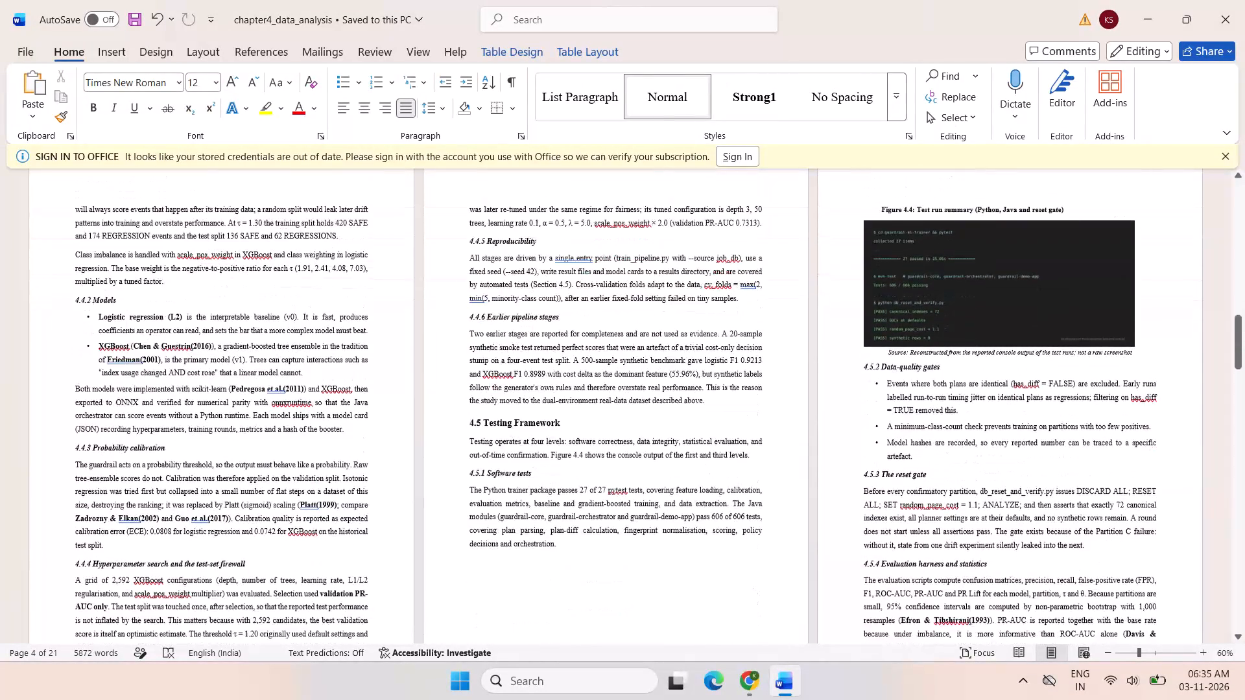
scroll(765, 443, "down", 2)
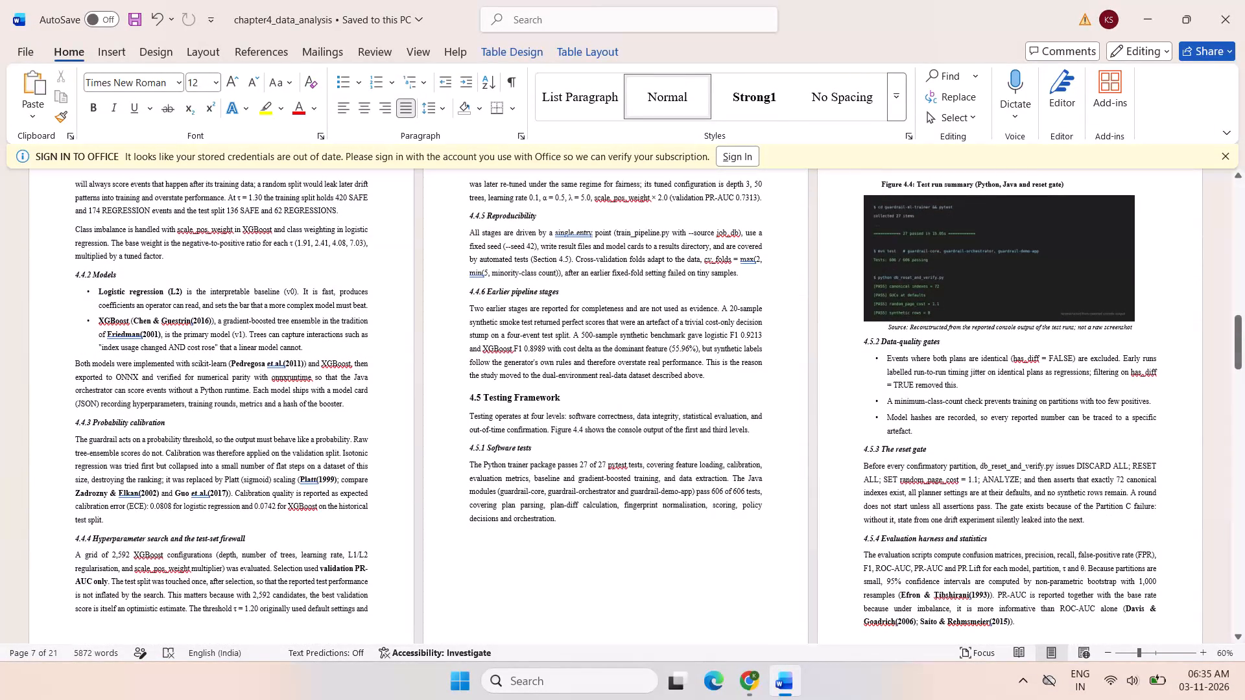
scroll(765, 443, "down", 3)
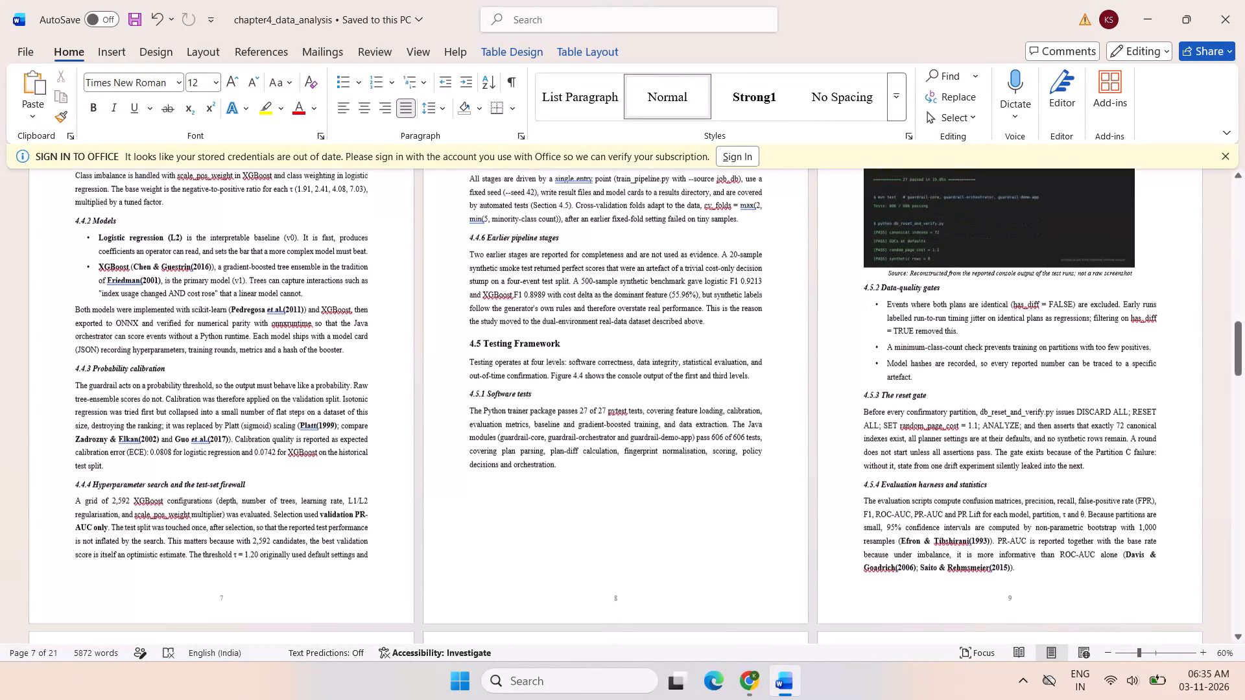
scroll(765, 443, "down", 2)
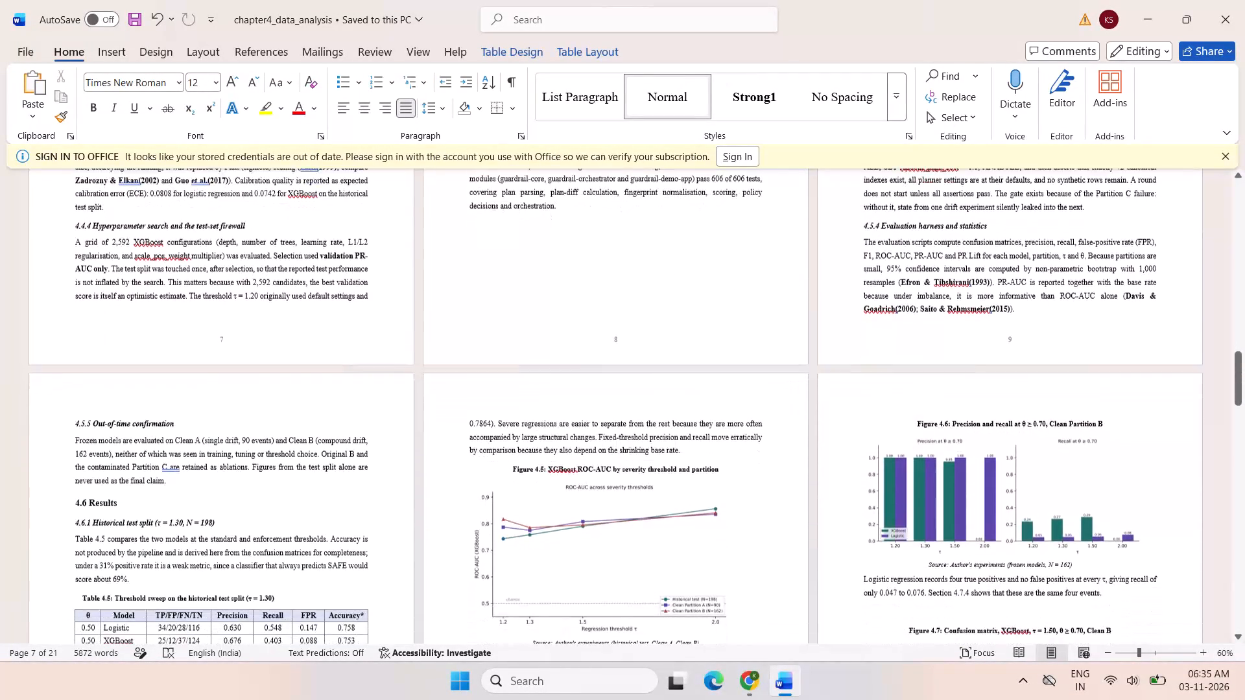
Examine caption and source note placement on pages 10 to 15, covering Tables 4.5 to 4.9 and Figures 4.5 to 4.8.
scroll(765, 443, "down", 2)
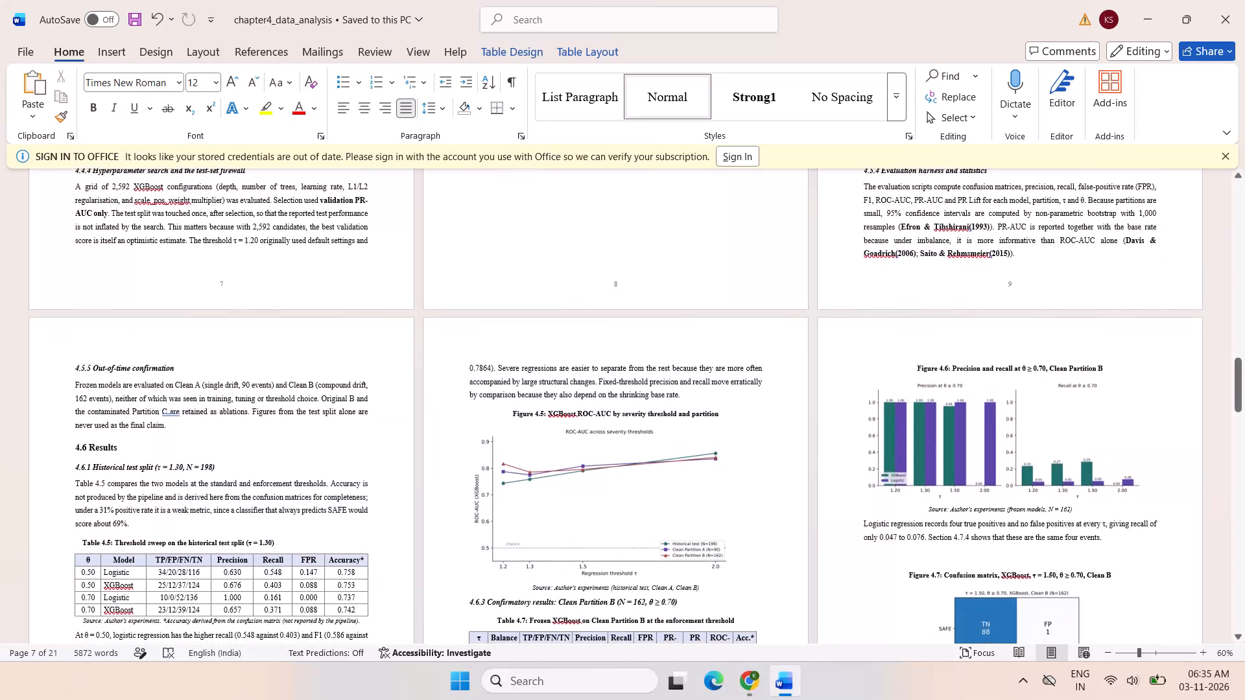
scroll(765, 443, "down", 4)
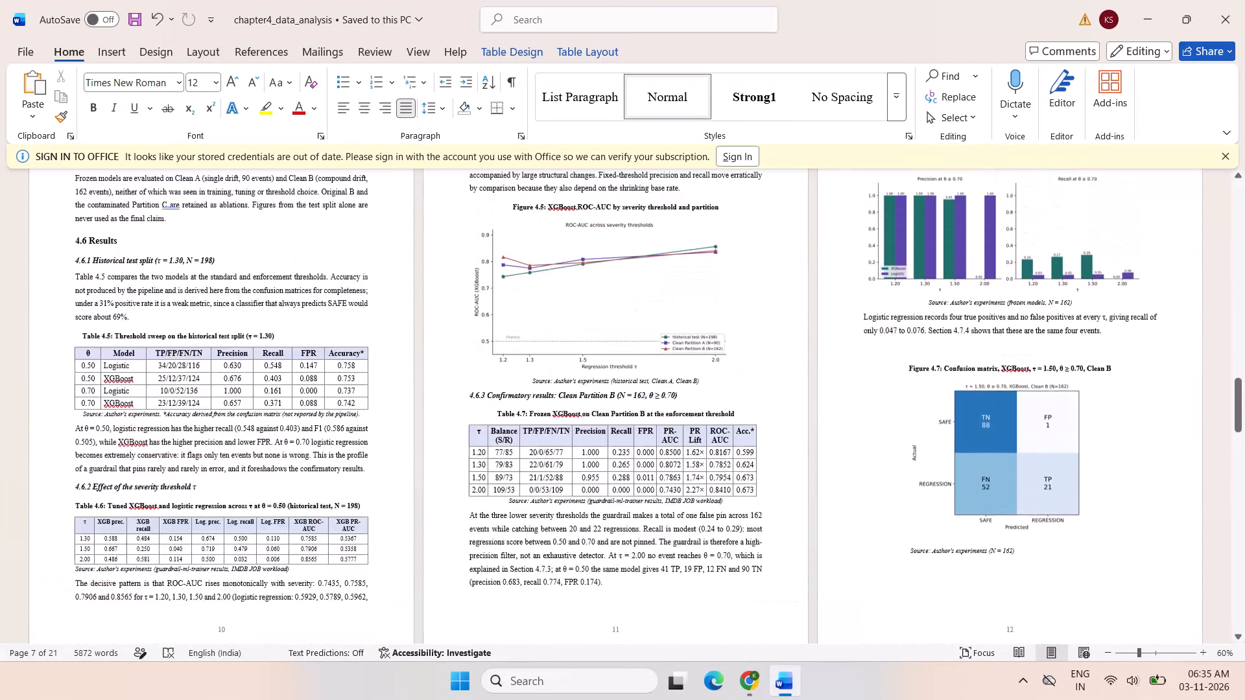
scroll(765, 443, "down", 2)
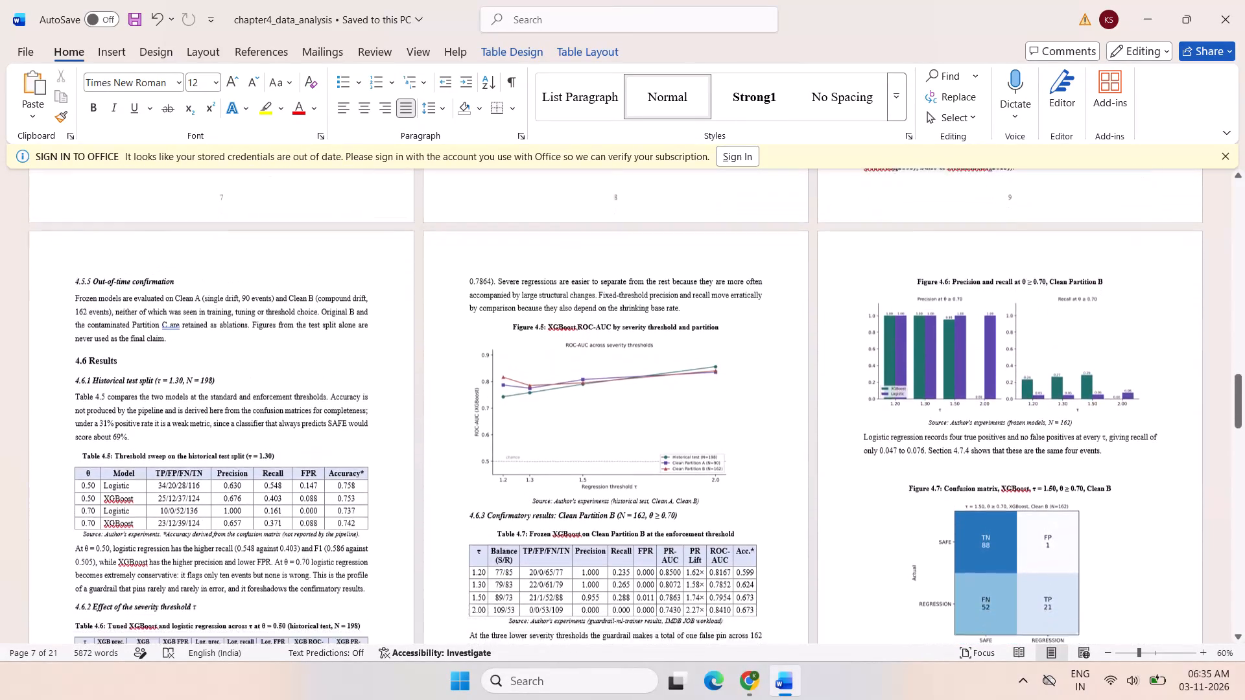
scroll(765, 443, "down", 3)
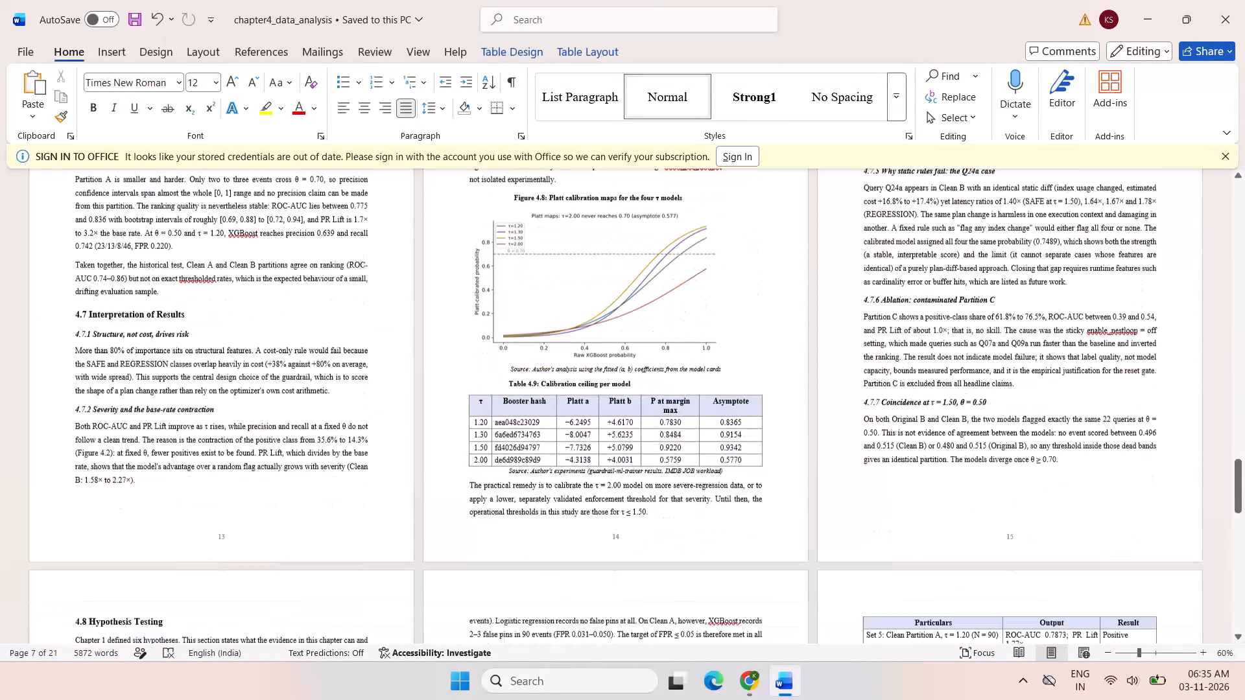
scroll(765, 443, "down", 2)
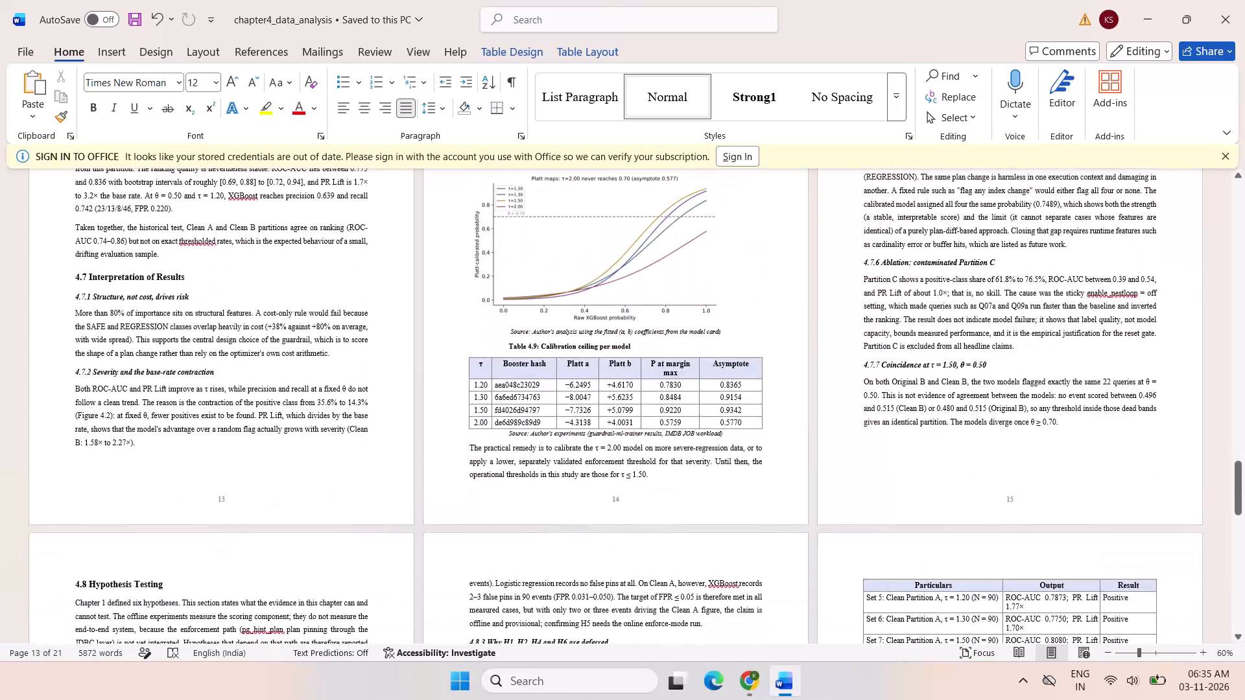
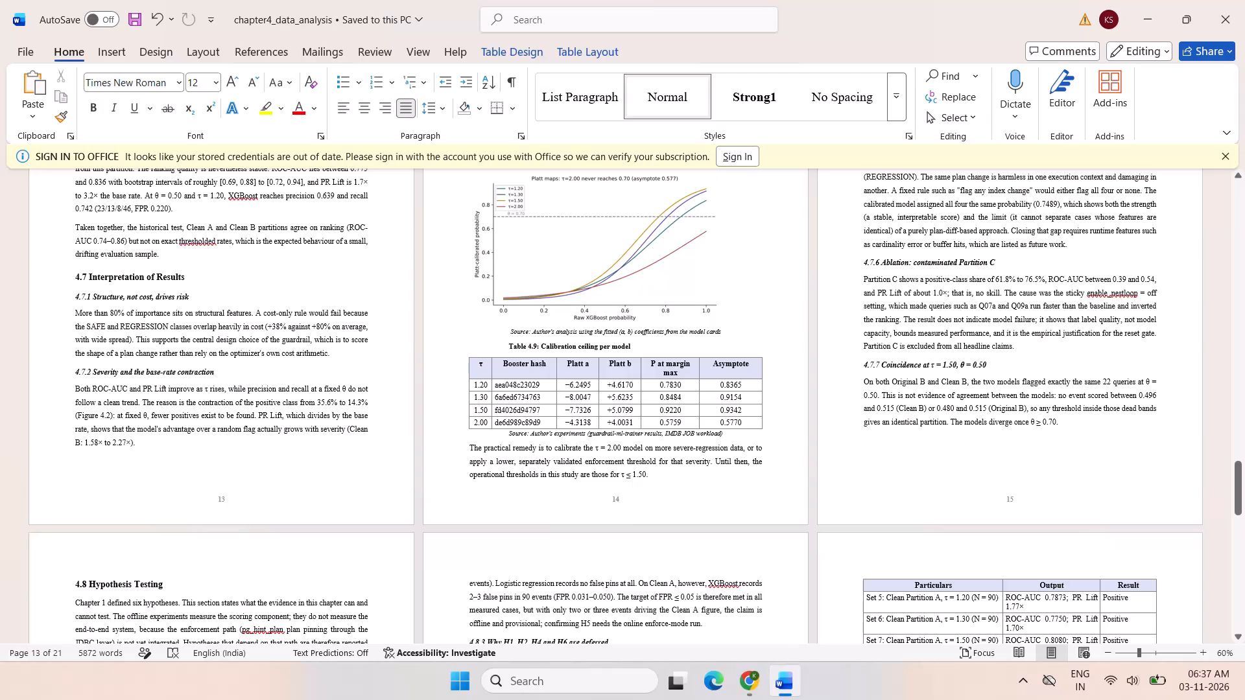
Examine the layout of pages 16 to 21, from Tables 4.10 to 4.12 through the summary and references, and return to the chapter's opening page.
scroll(836, 416, "down", 5)
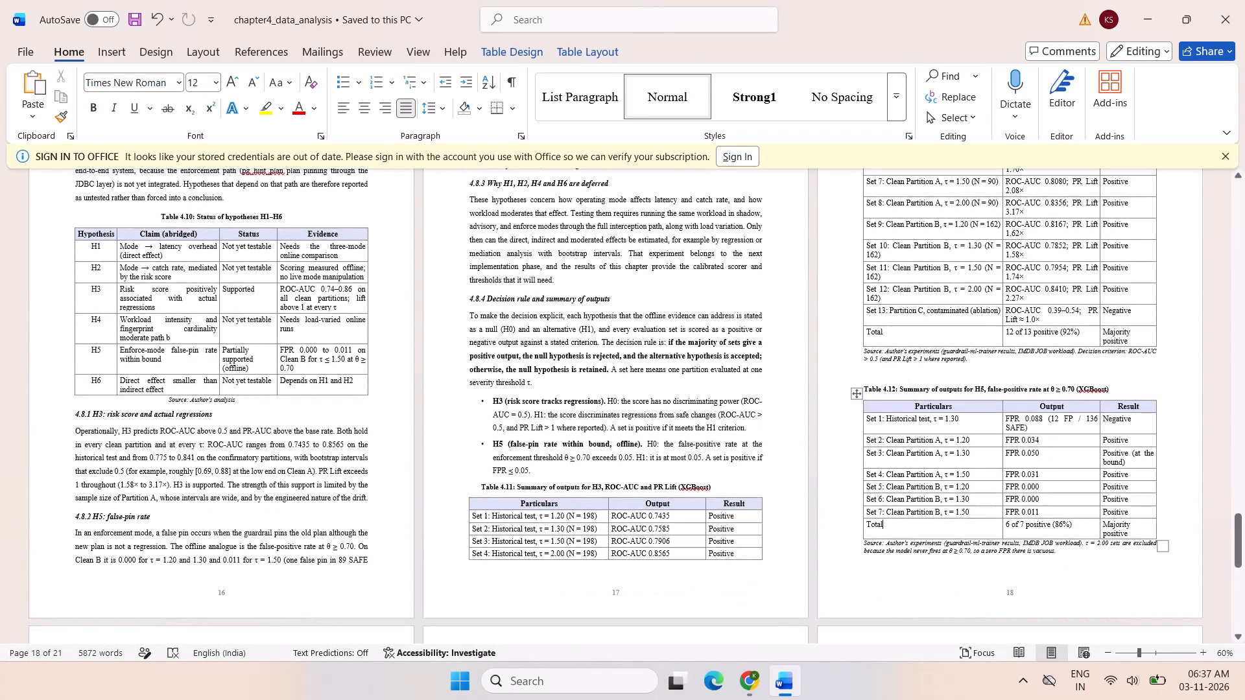
scroll(836, 416, "down", 3)
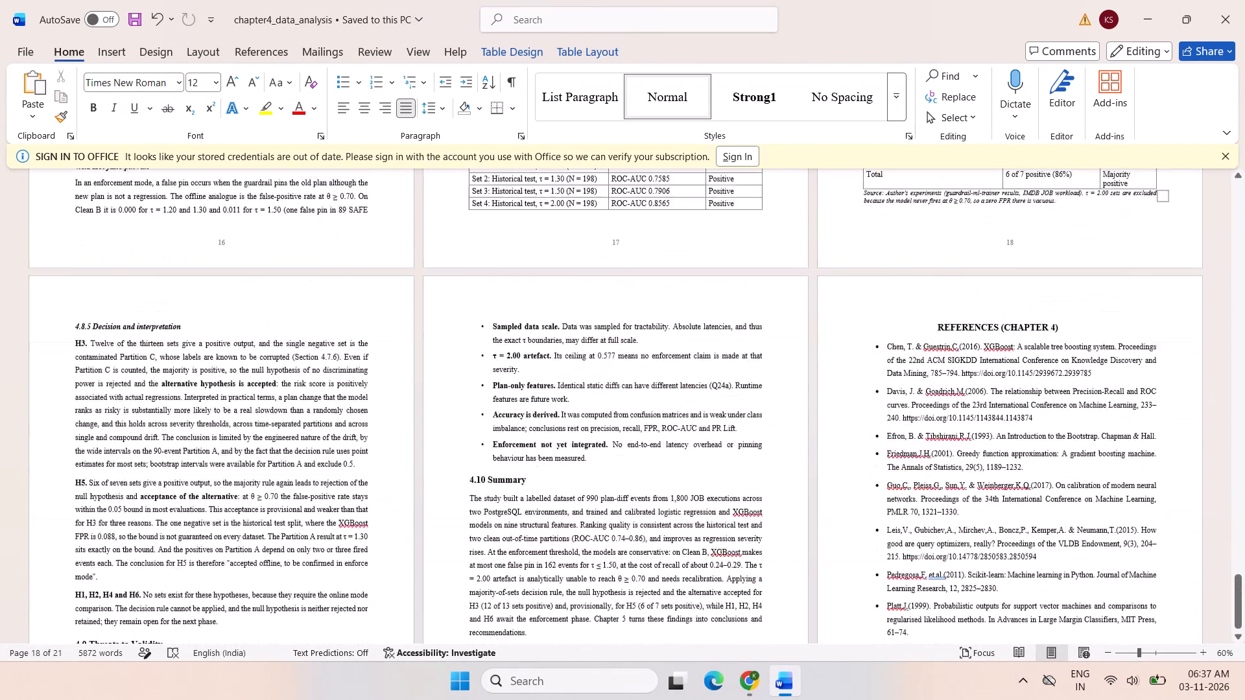
scroll(836, 416, "down", 3)
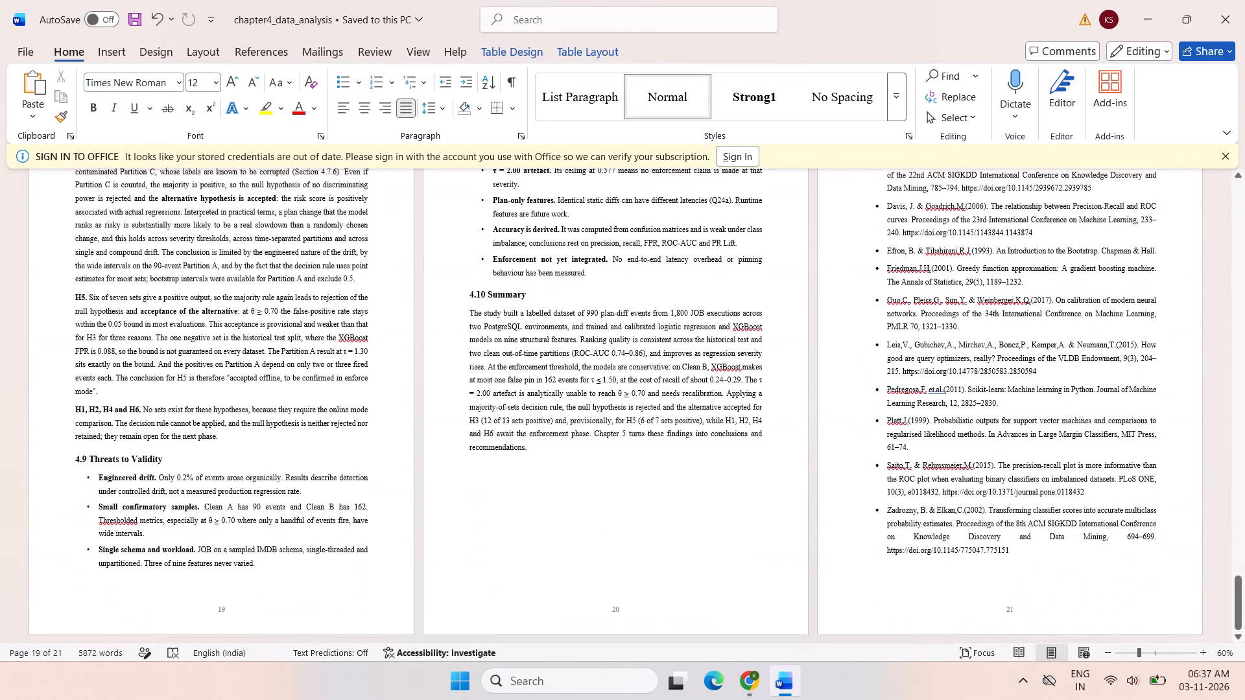
scroll(836, 416, "down", 10)
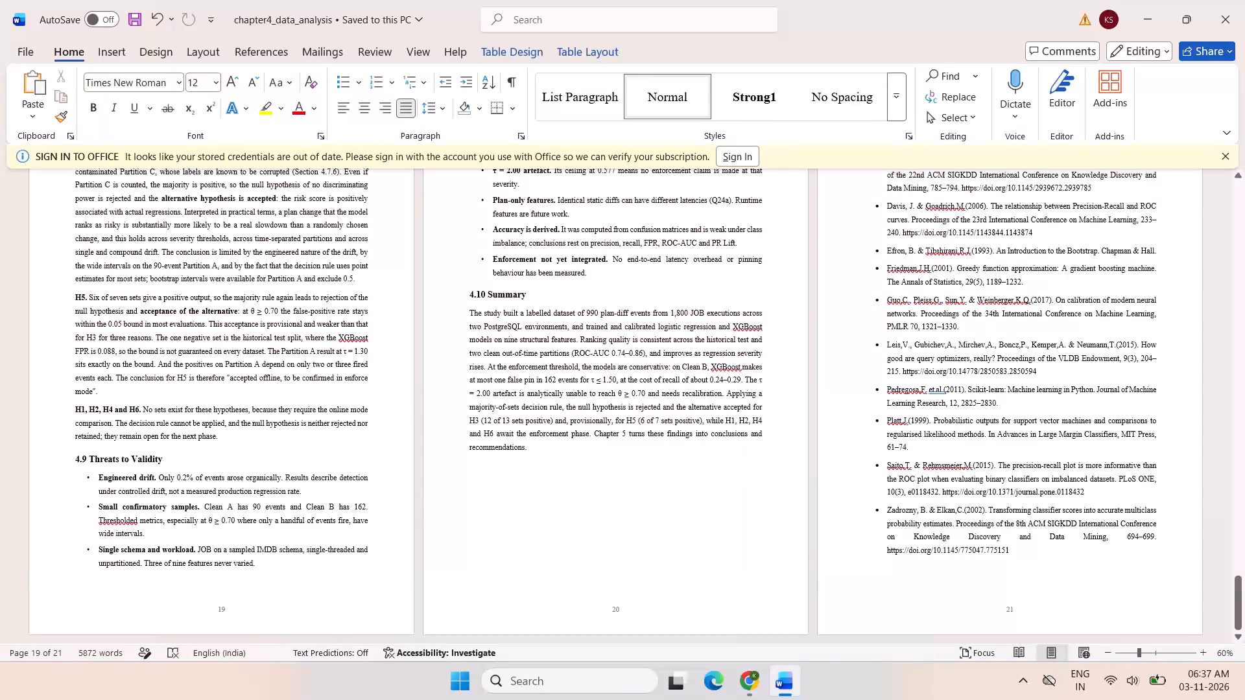
scroll(867, 583, "down", 1)
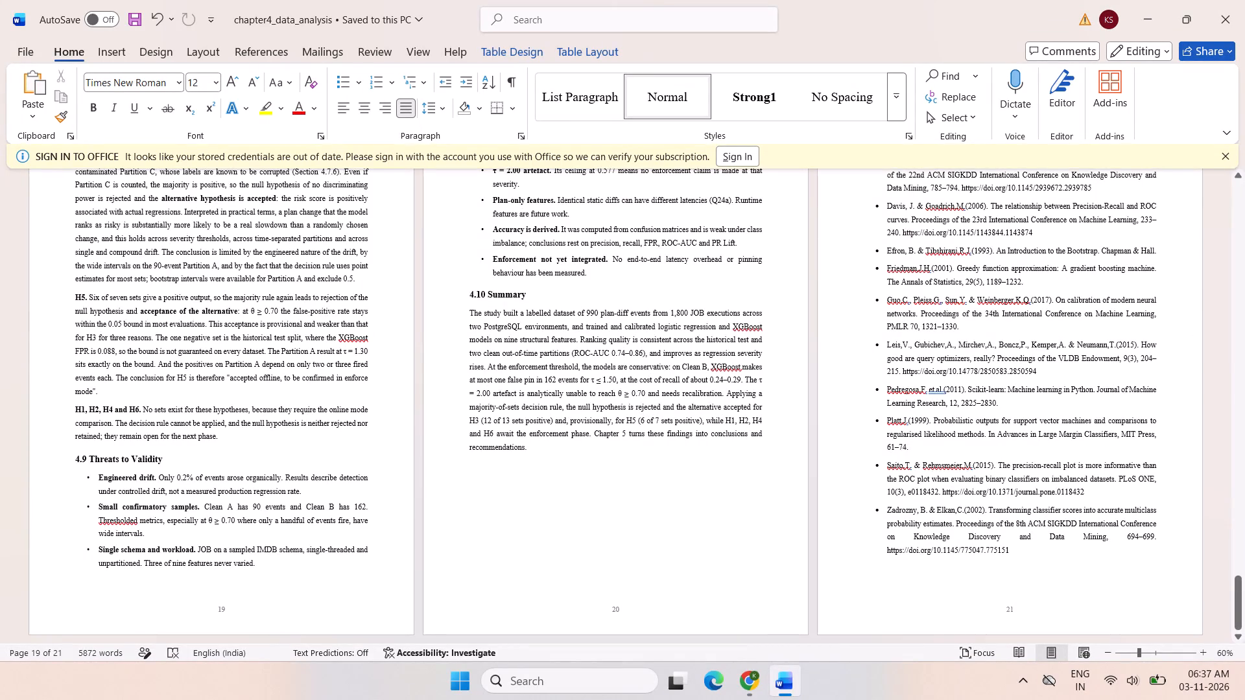
scroll(867, 583, "down", 2)
scroll(867, 583, "up", 12)
scroll(867, 583, "up", 20)
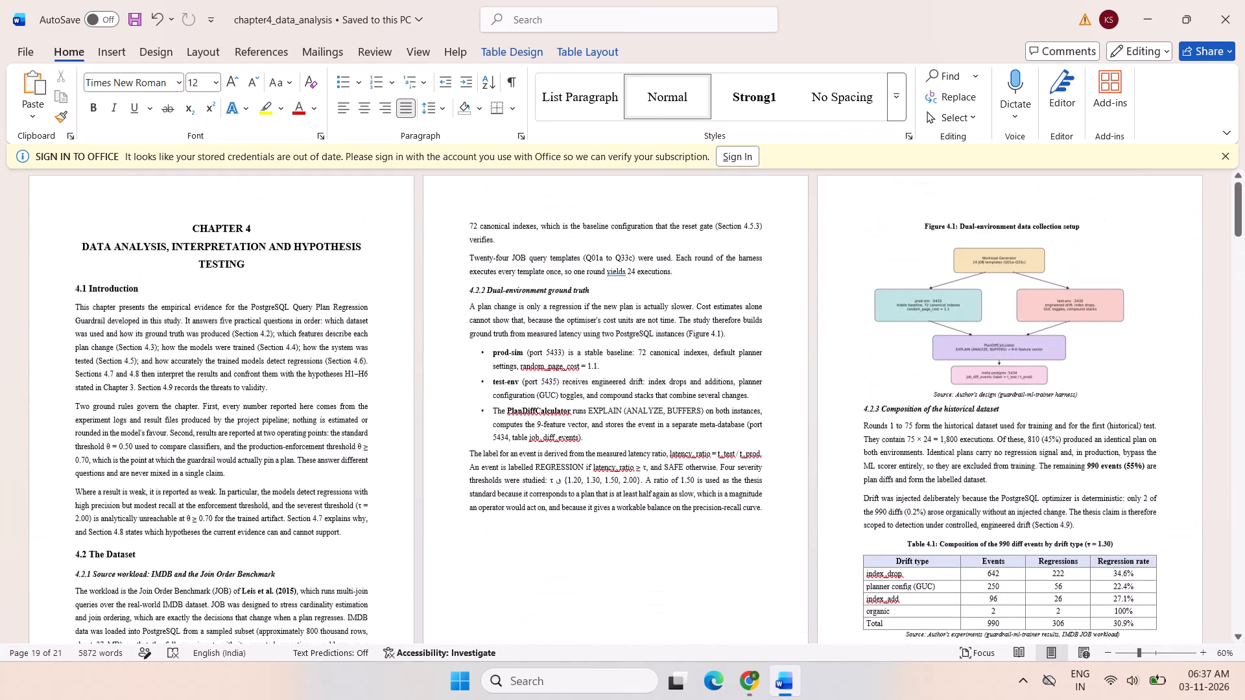
scroll(867, 583, "up", 10)
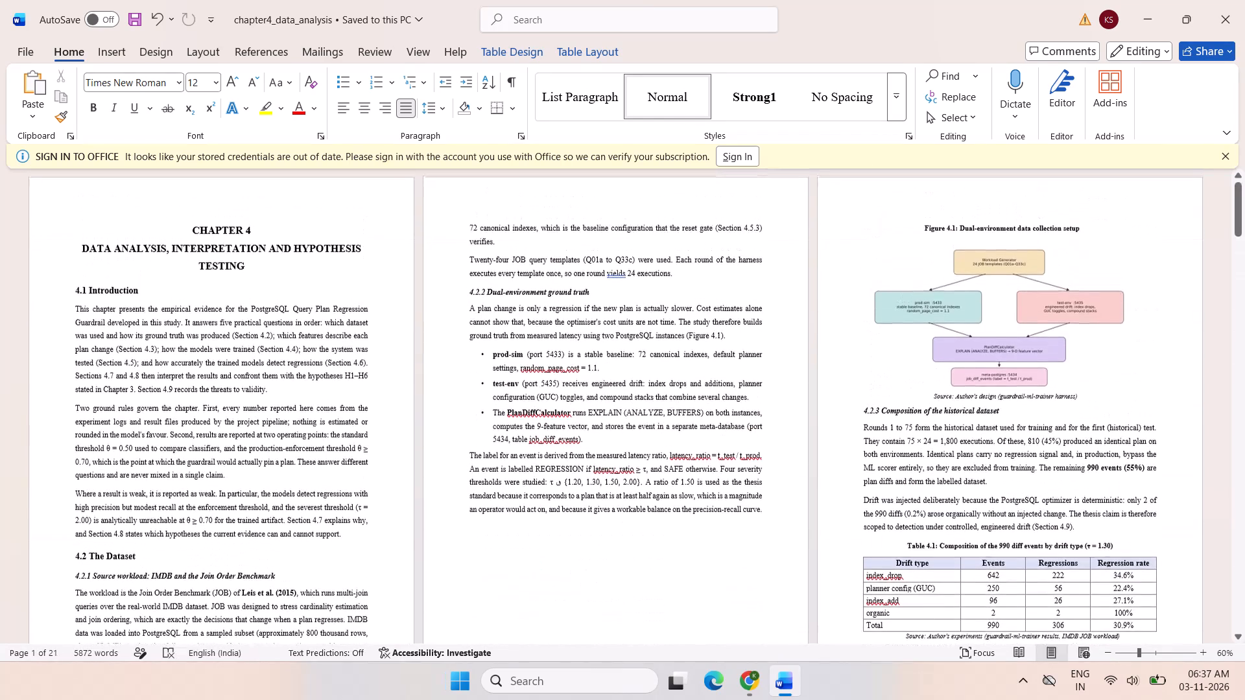
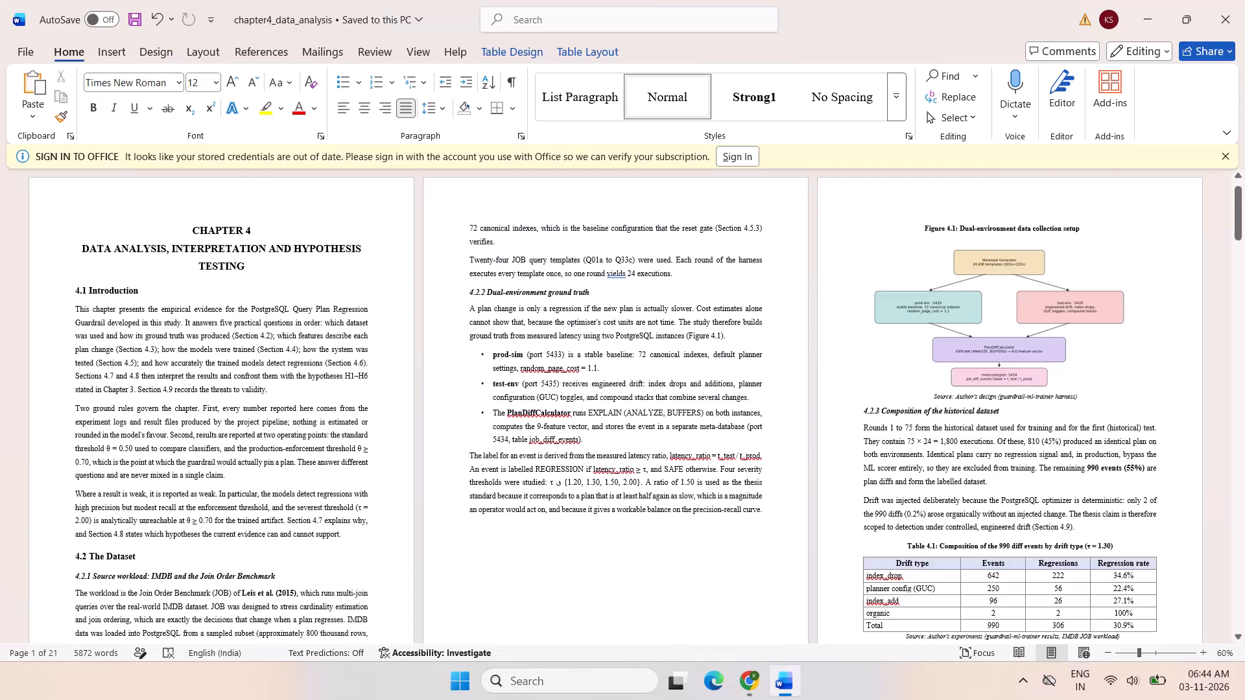
Examine the page layout from the chapter's opening through the results to the references, rechecking Tables 4.10 to 4.12 on pages 16 to 18.
scroll(980, 596, "down", 13)
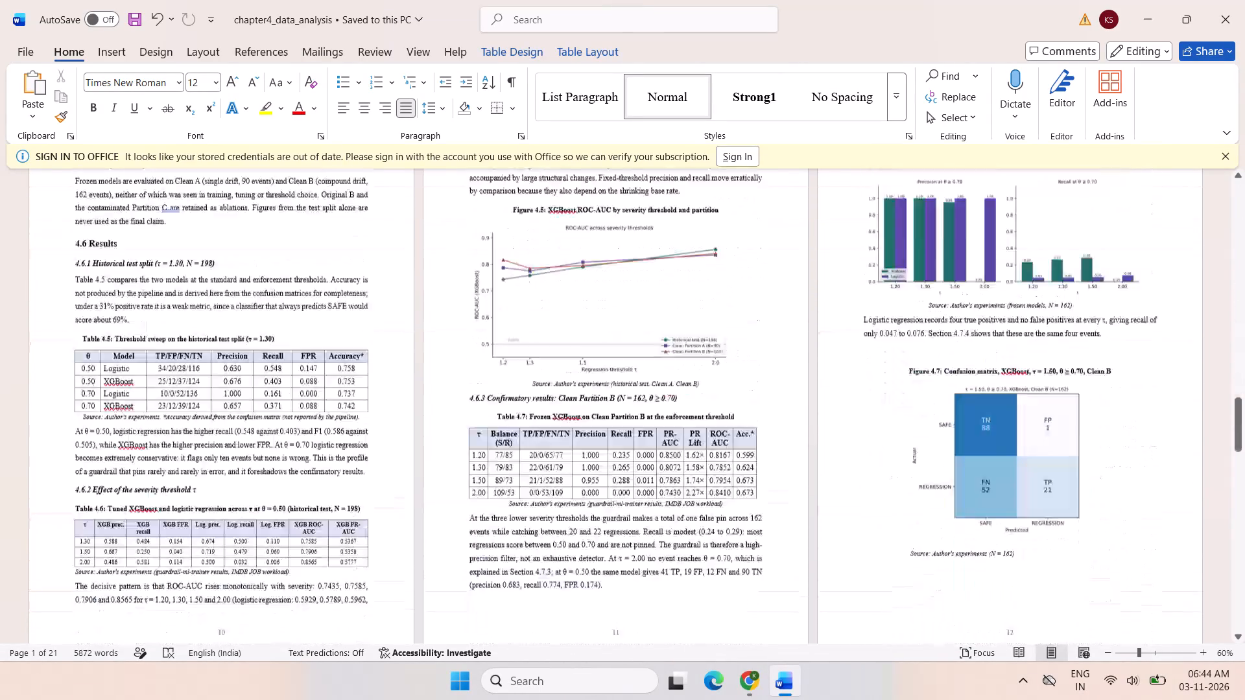
scroll(980, 596, "down", 10)
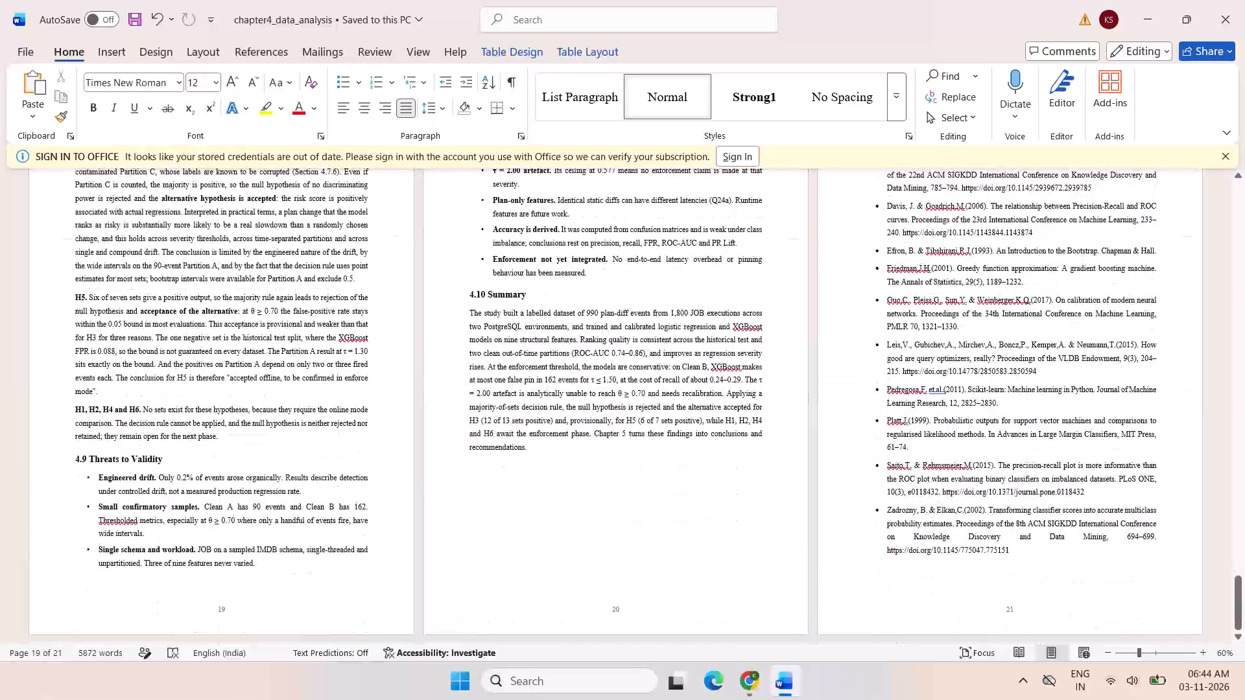
scroll(980, 596, "up", 4)
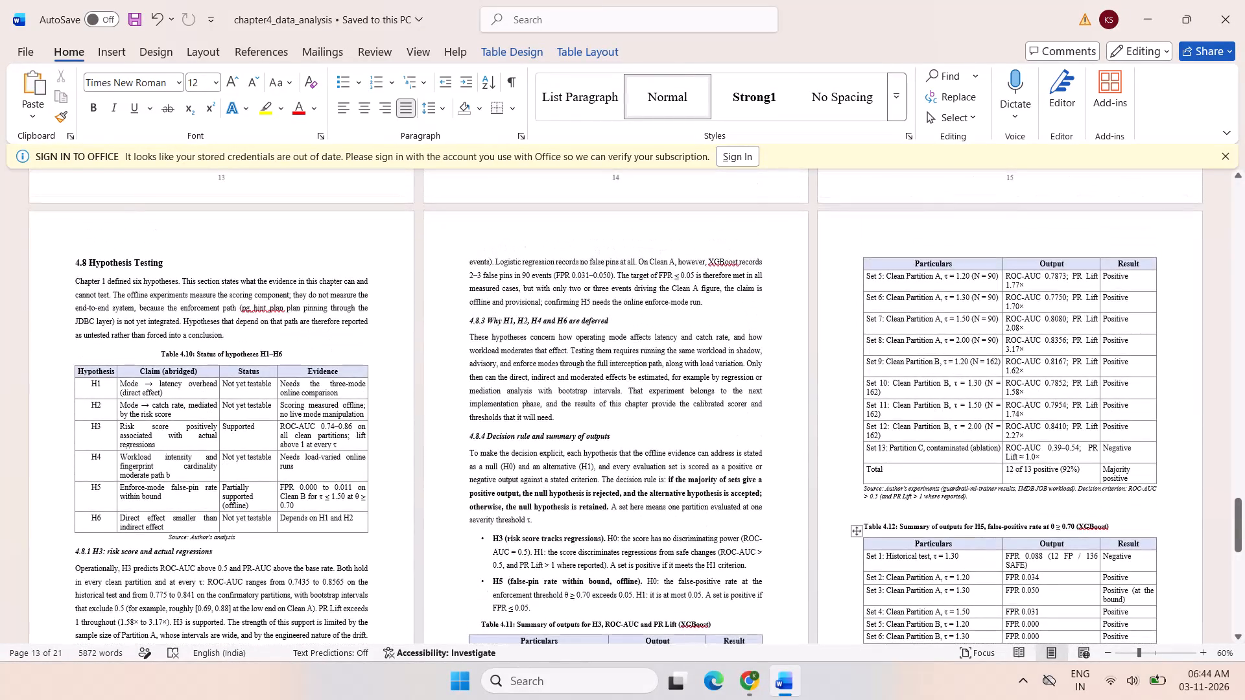
scroll(980, 596, "down", 2)
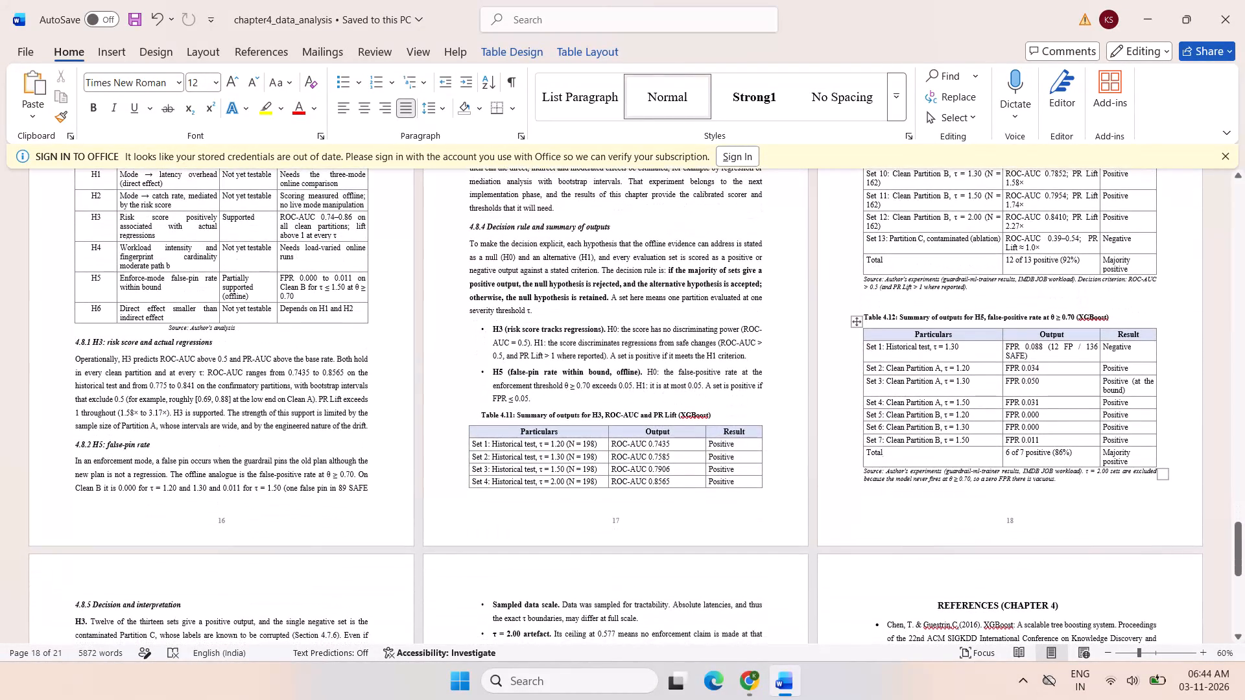
scroll(717, 513, "down", 1)
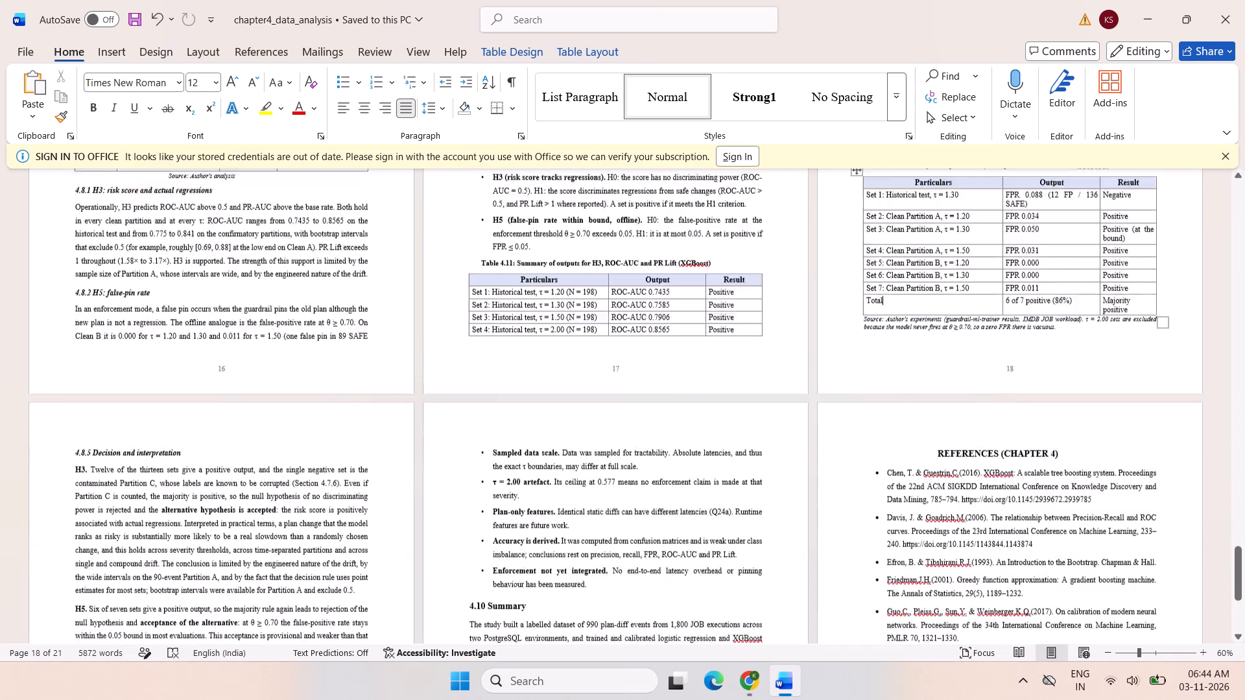
scroll(717, 513, "down", 1)
scroll(755, 568, "up", 2)
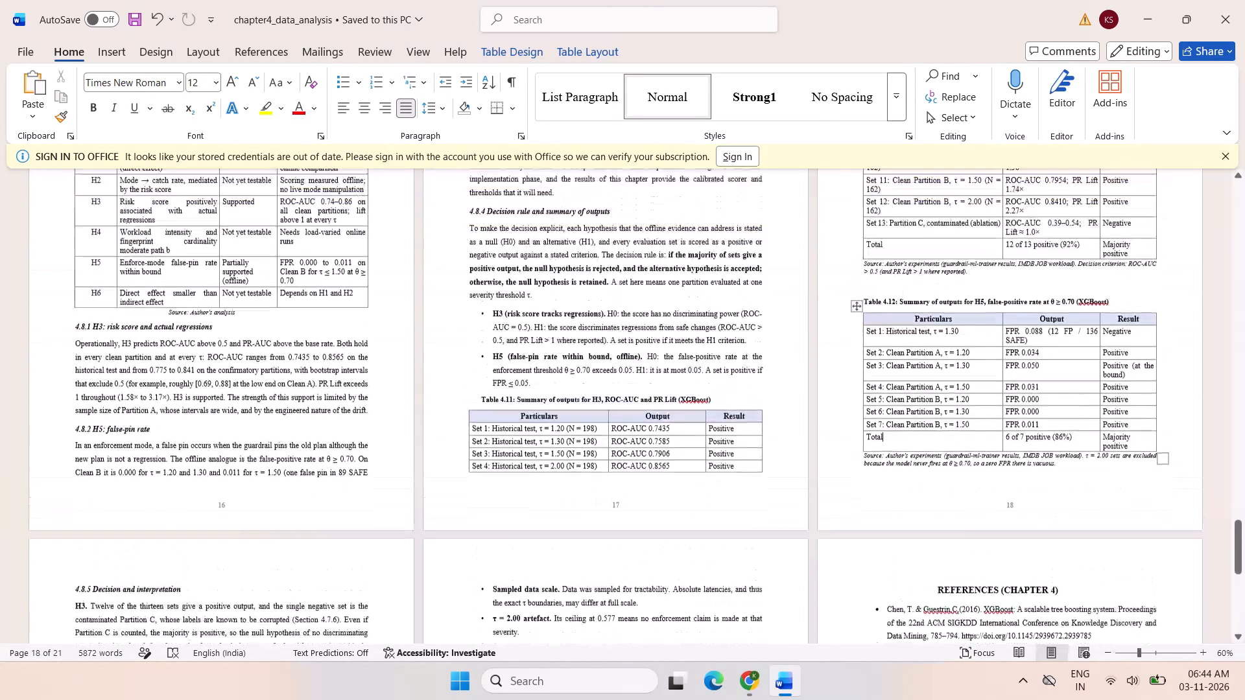
Review pages 13 to 21, from Table 4.8 and Figure 4.8 through the summary and references, and return to the chapter's opening page.
scroll(755, 568, "up", 6)
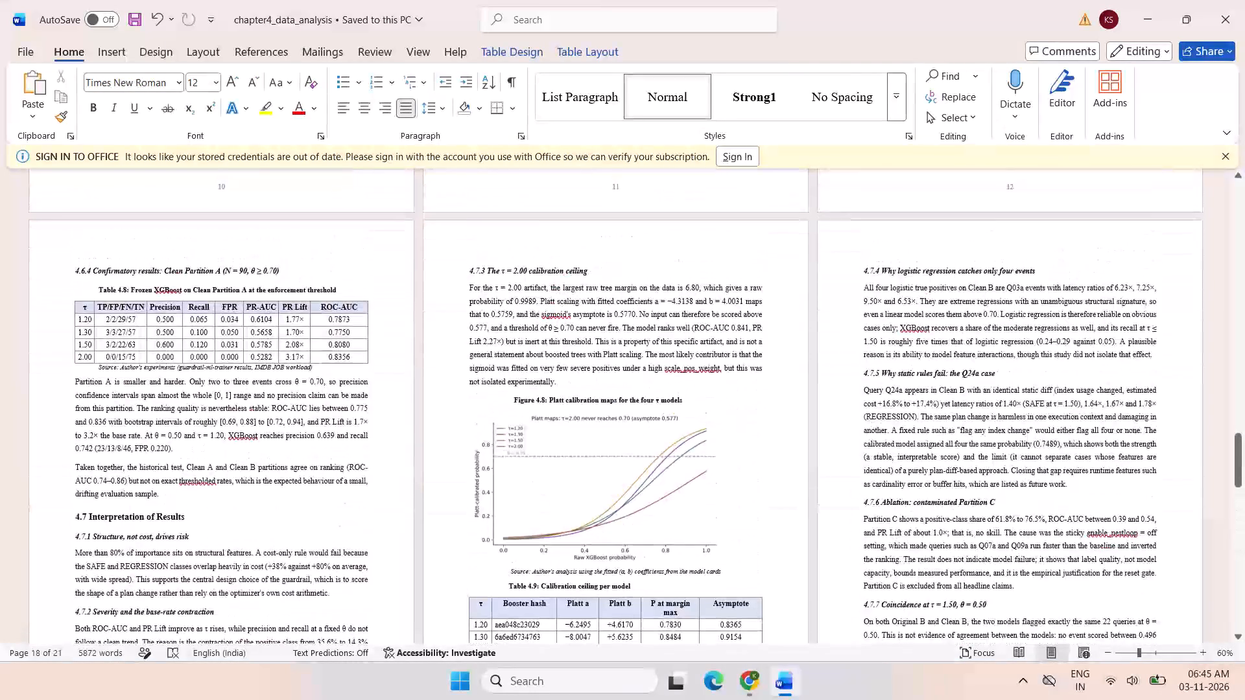
scroll(753, 560, "down", 1)
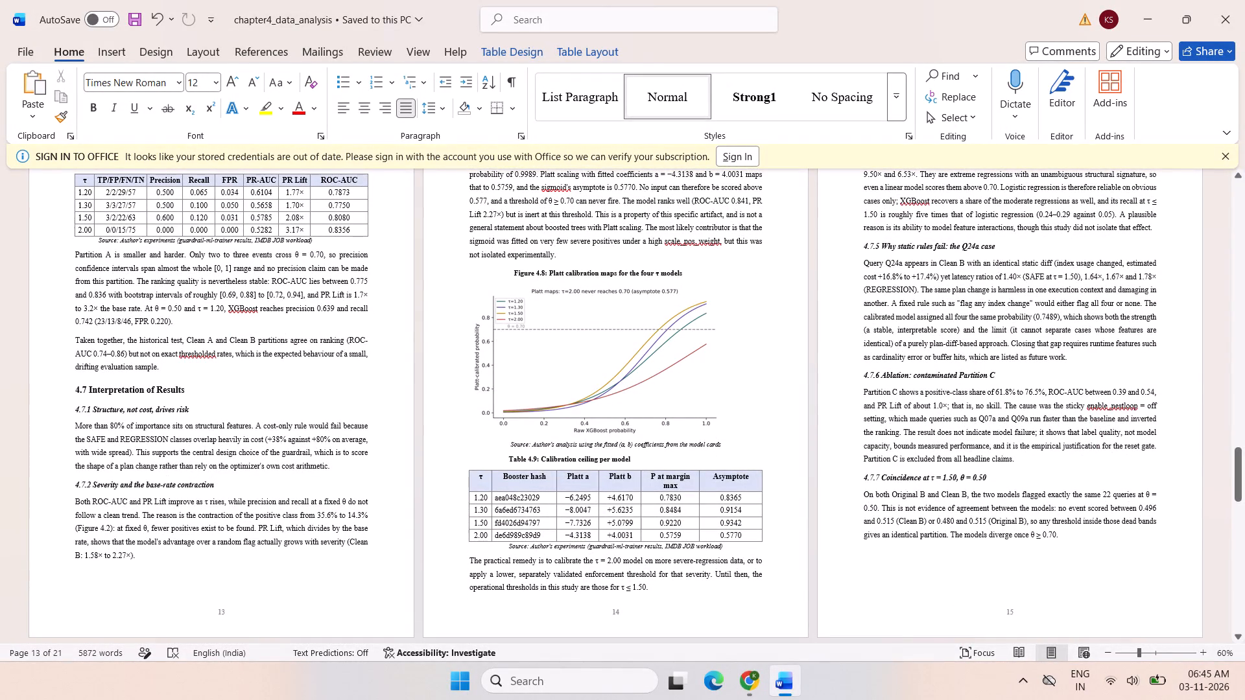
scroll(612, 439, "down", 1)
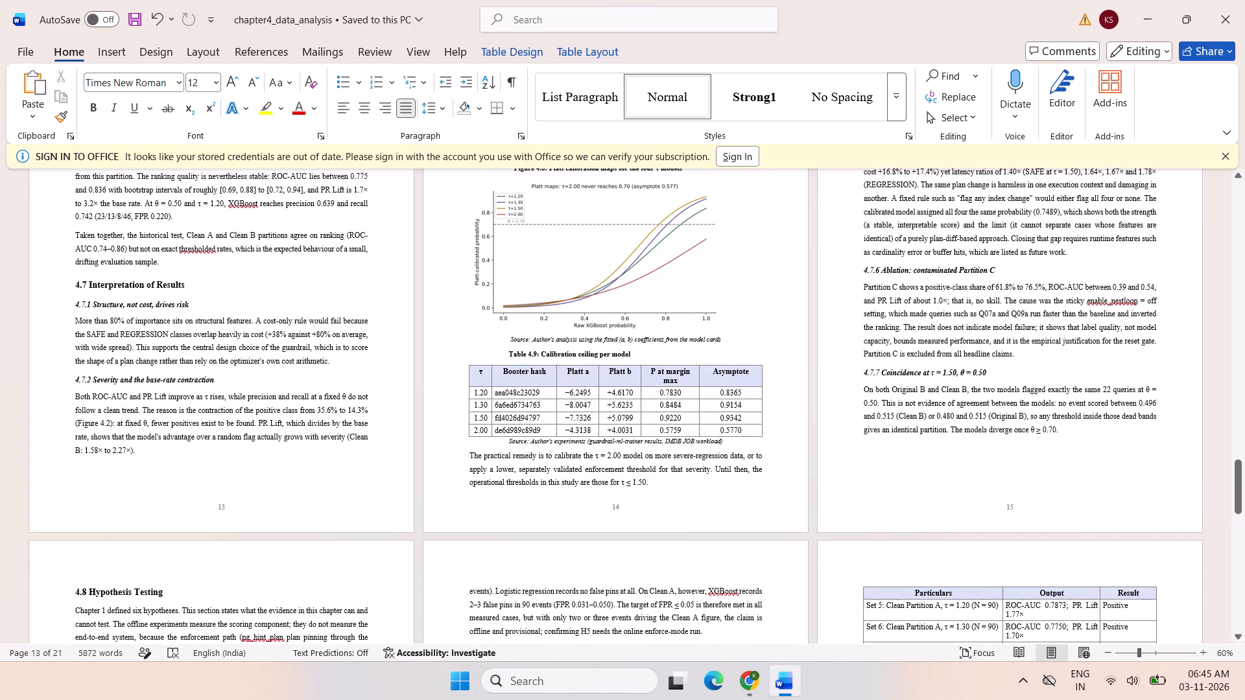
scroll(612, 439, "down", 13)
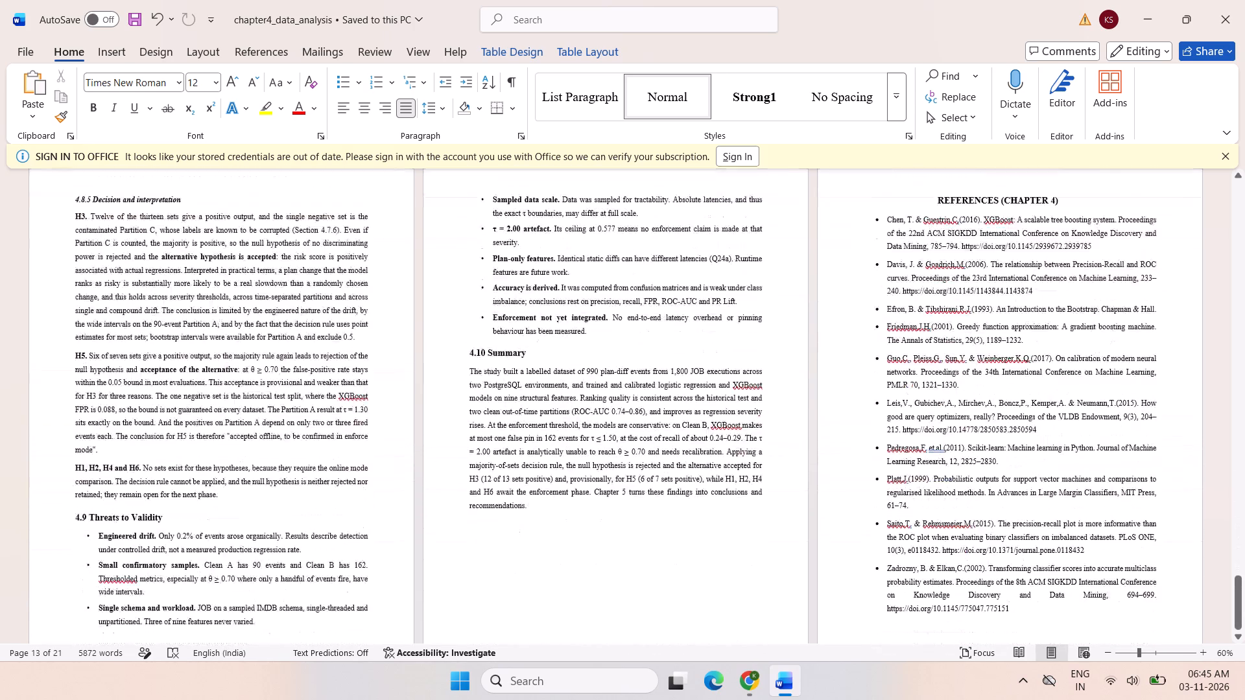
scroll(612, 439, "down", 13)
scroll(612, 439, "up", 2)
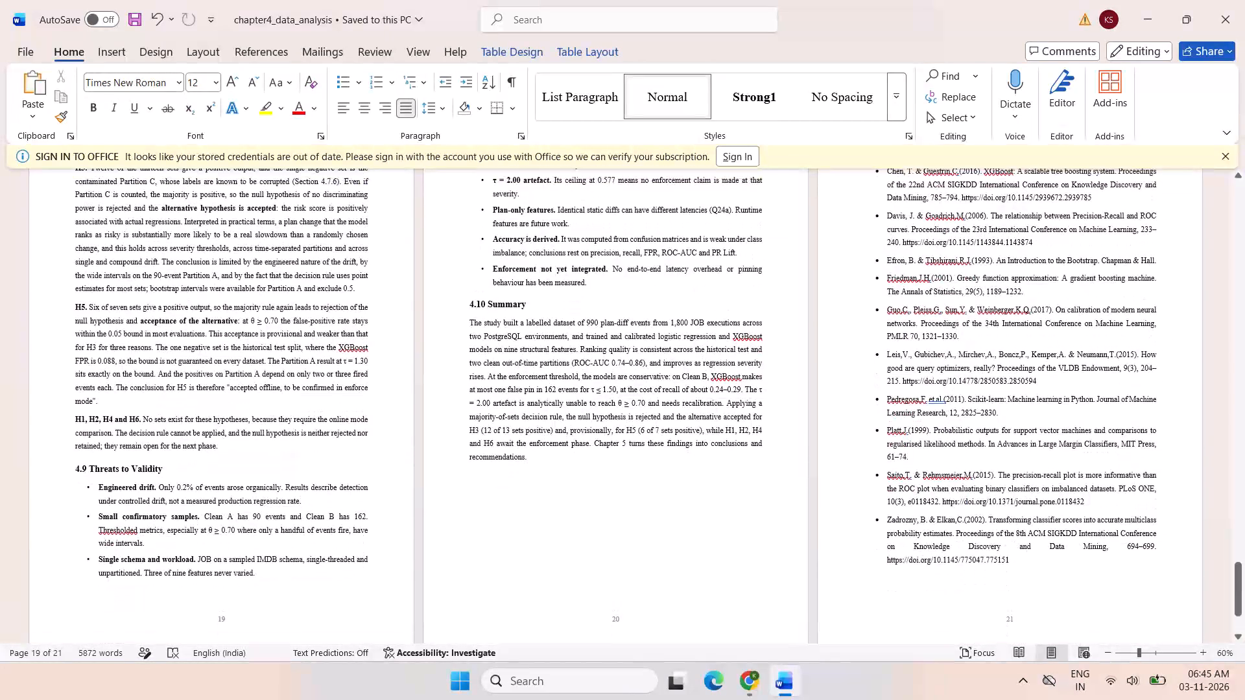
scroll(612, 439, "up", 13)
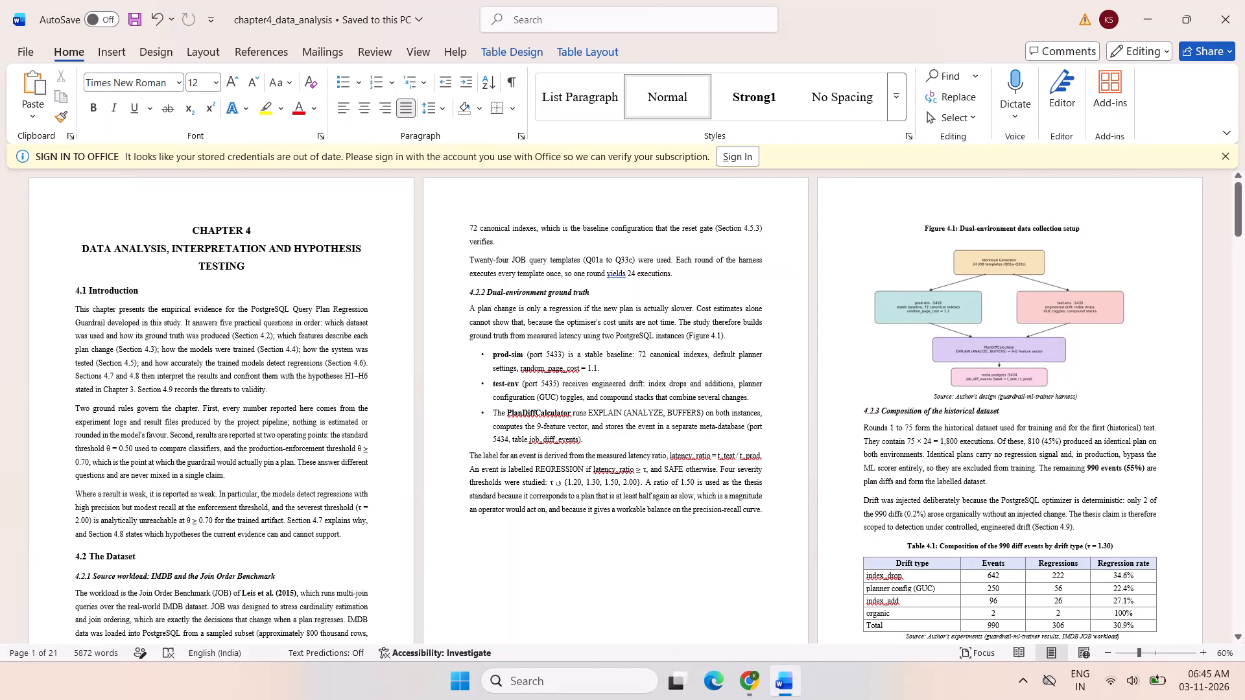
Select the Figure 4.1 data collection diagram on page 3 and inspect it up close with its caption and source note.
left_click(1045, 362)
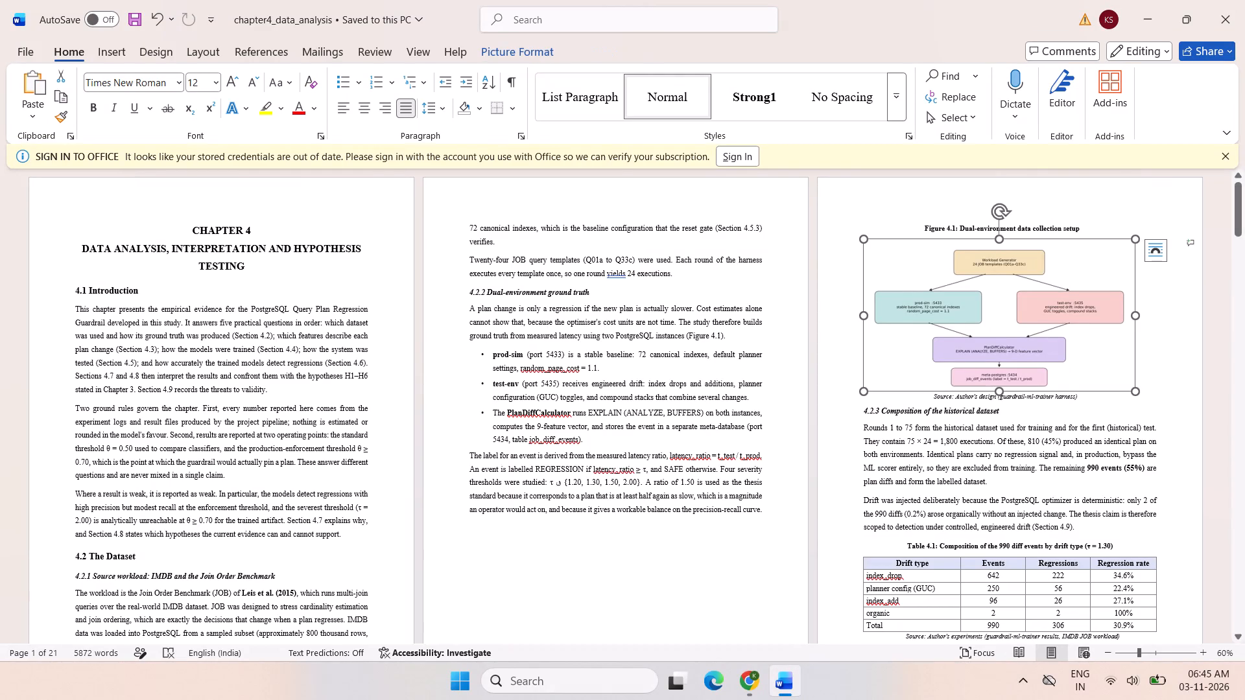
scroll(1045, 362, "up", 6, "ctrl")
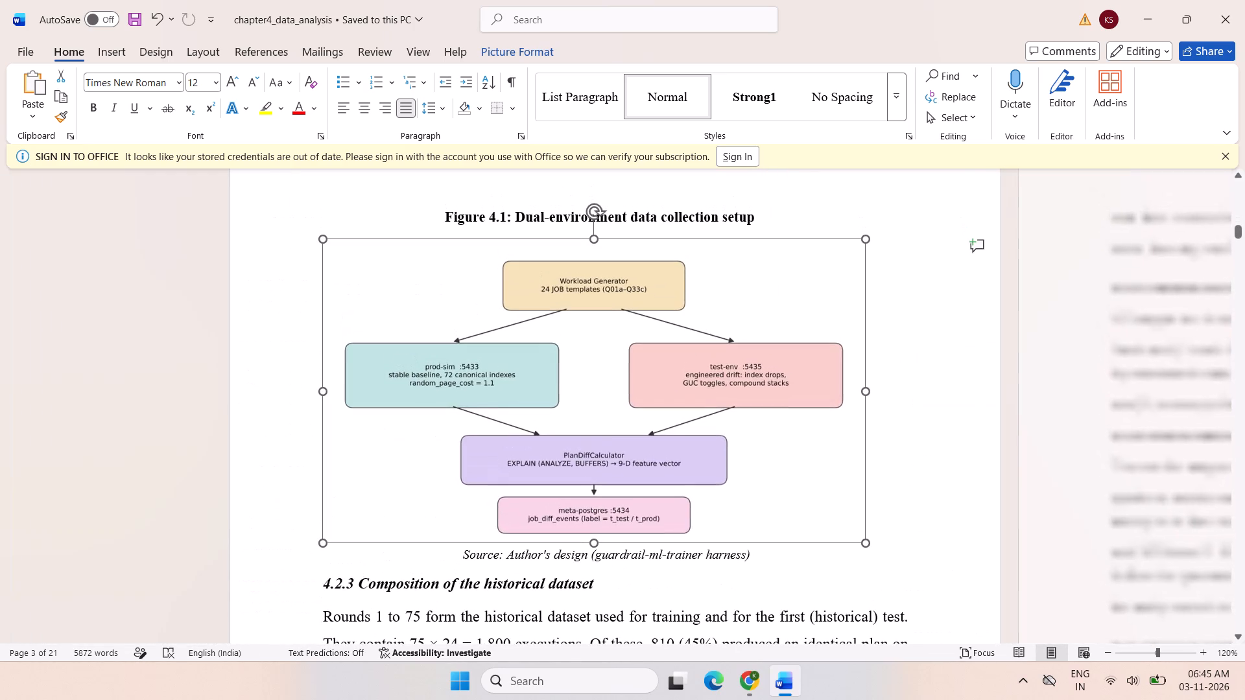
scroll(794, 412, "down", 6, "ctrl")
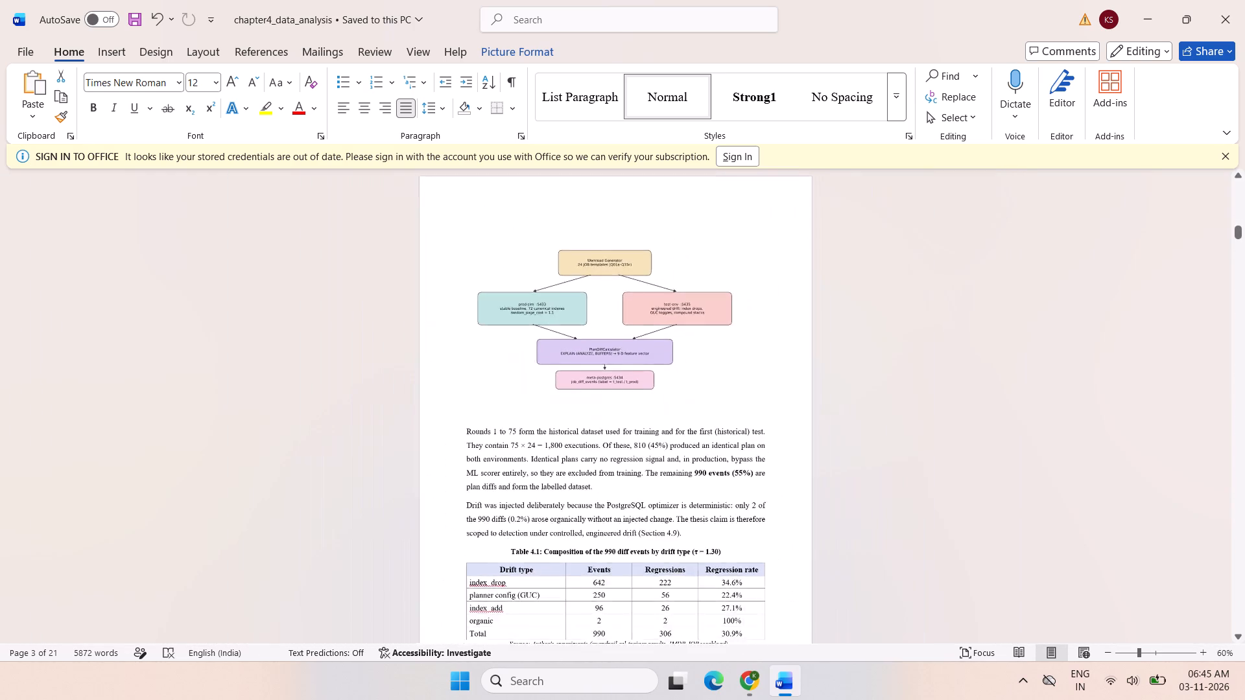
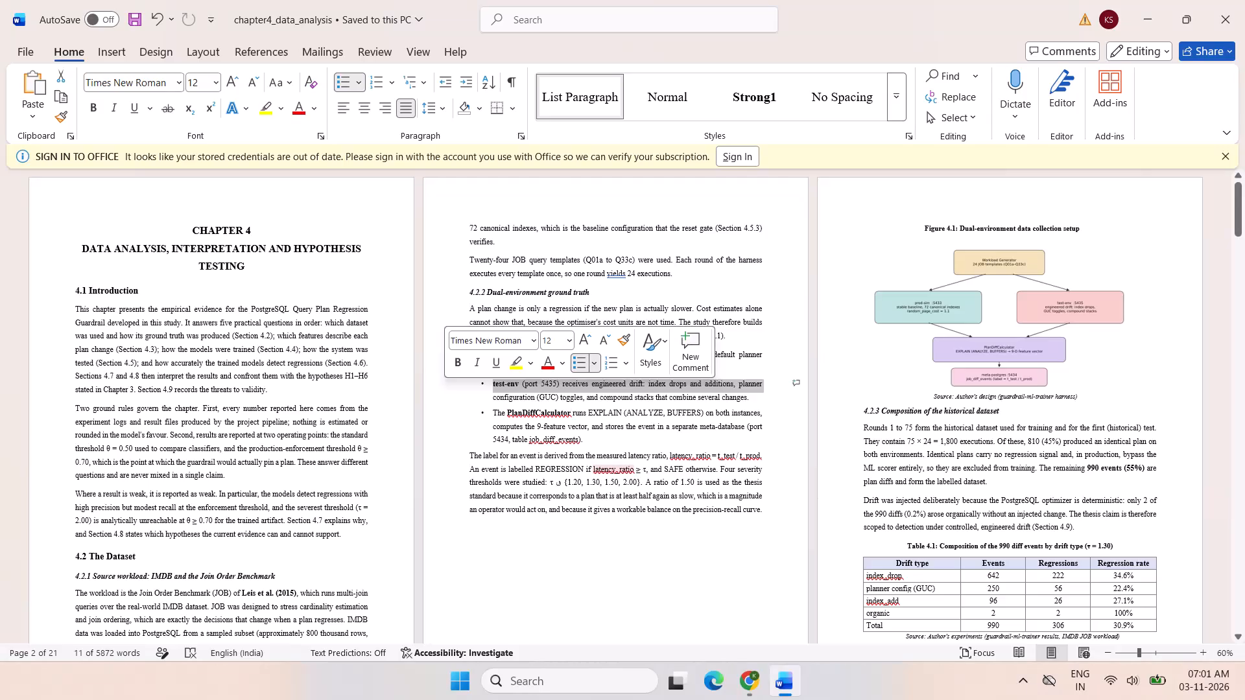
Deselect the test-env bullet text on page 2, placing the cursor in the last paragraph of Section 4.2.2.
left_click(606, 541)
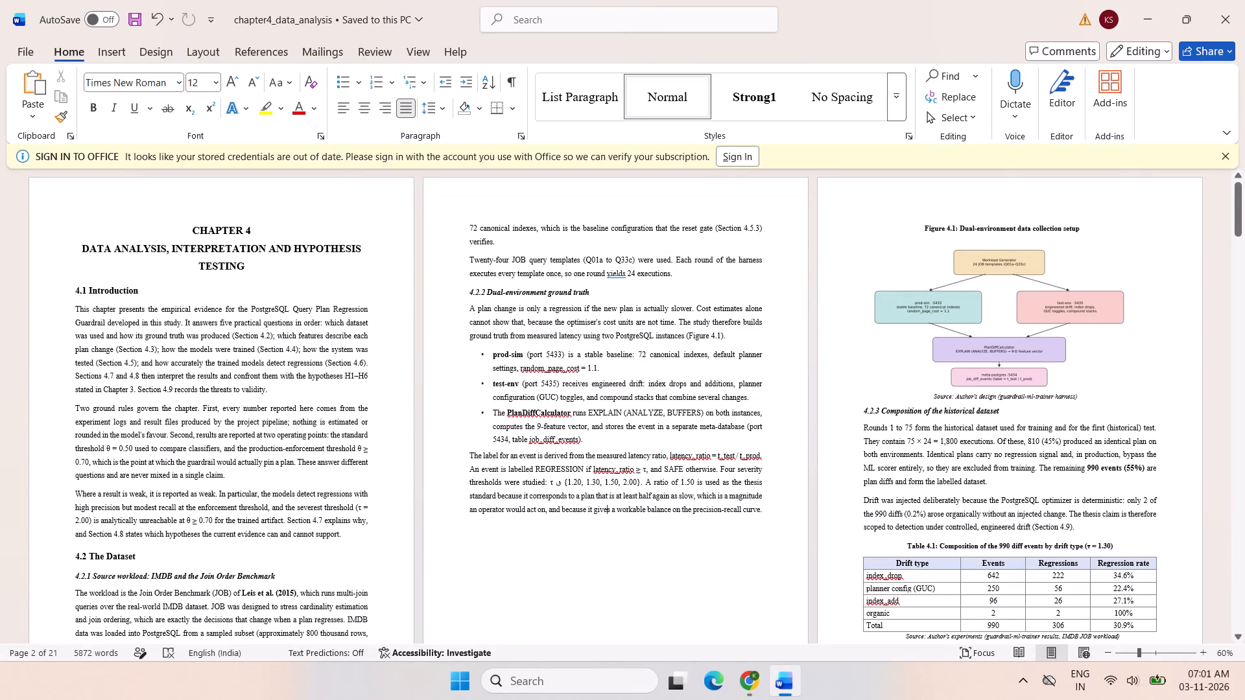
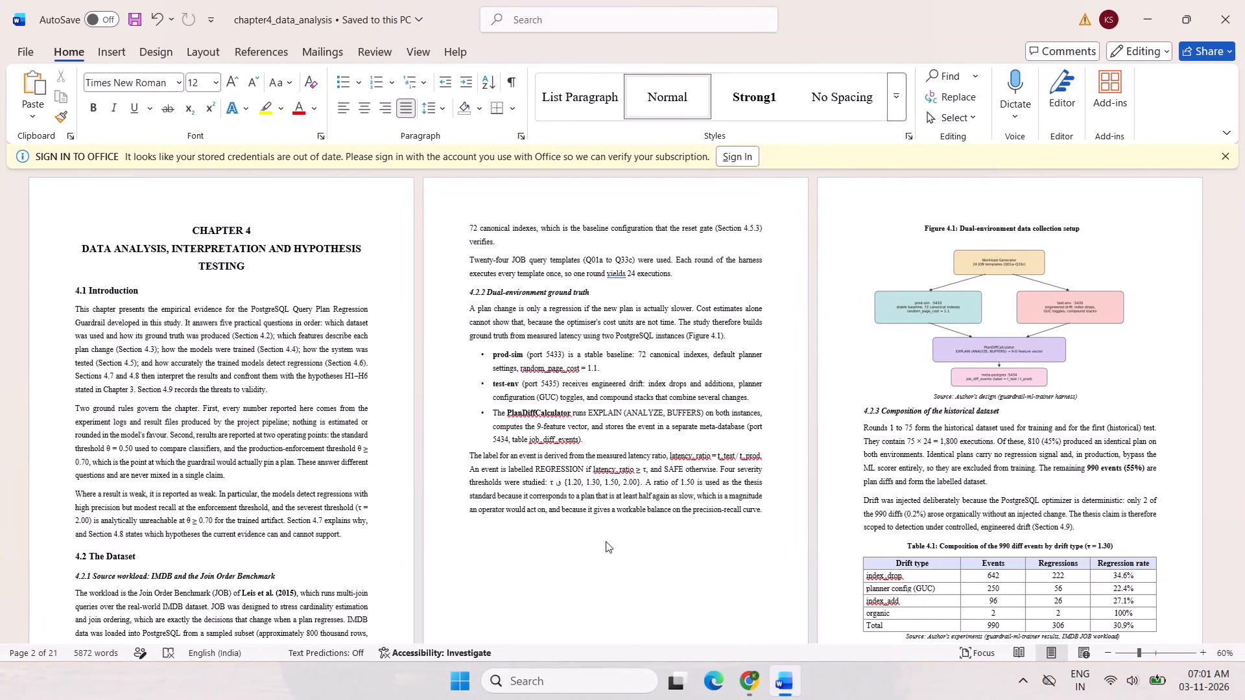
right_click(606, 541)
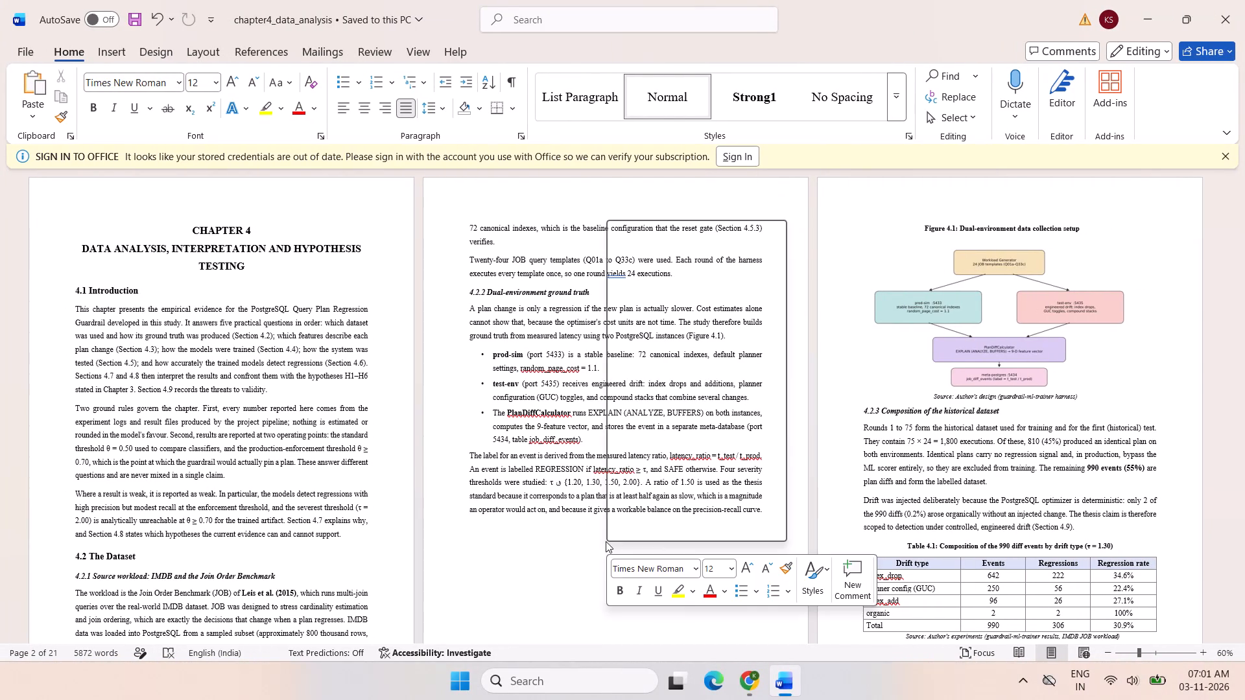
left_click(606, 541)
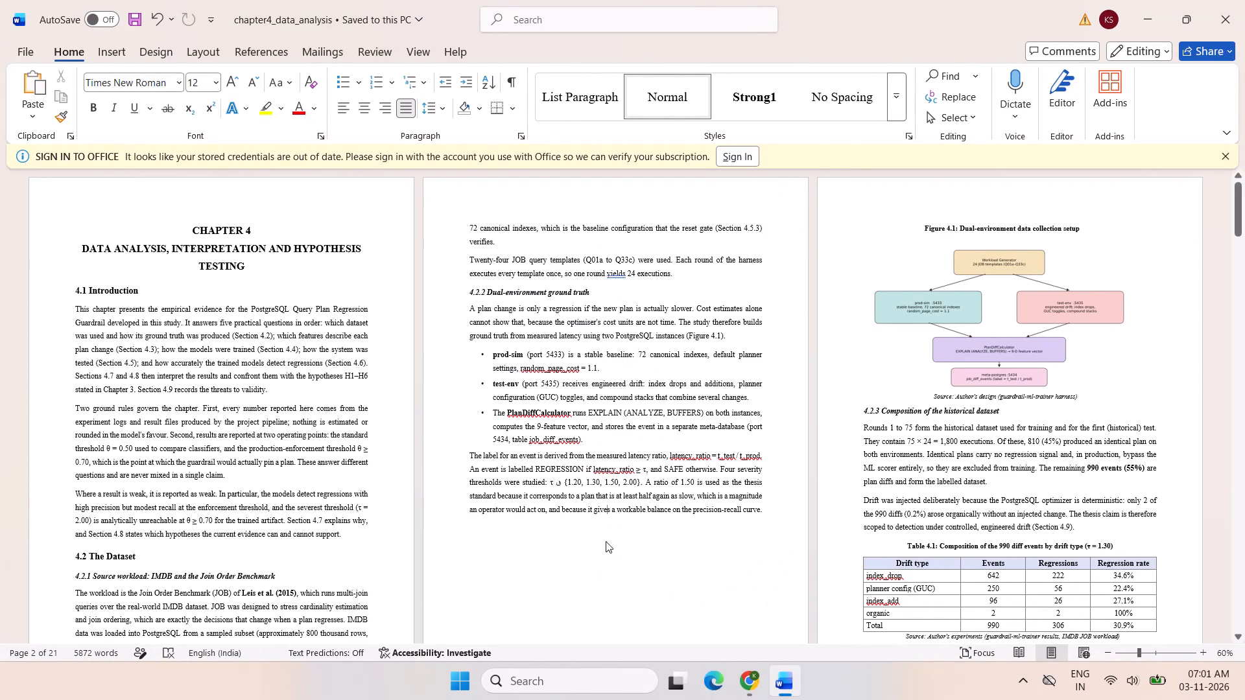
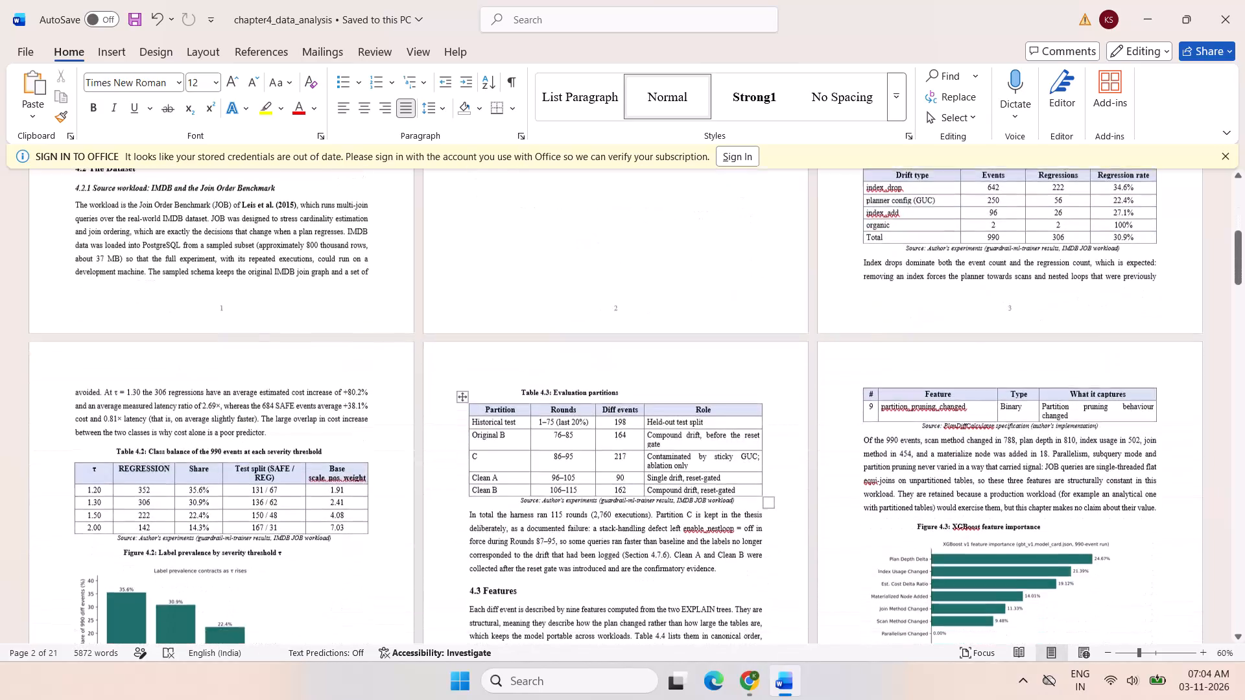
Review the page layout of the whole chapter through to the references, and return to the chapter's first page.
scroll(560, 466, "down", 15)
scroll(560, 466, "down", 12)
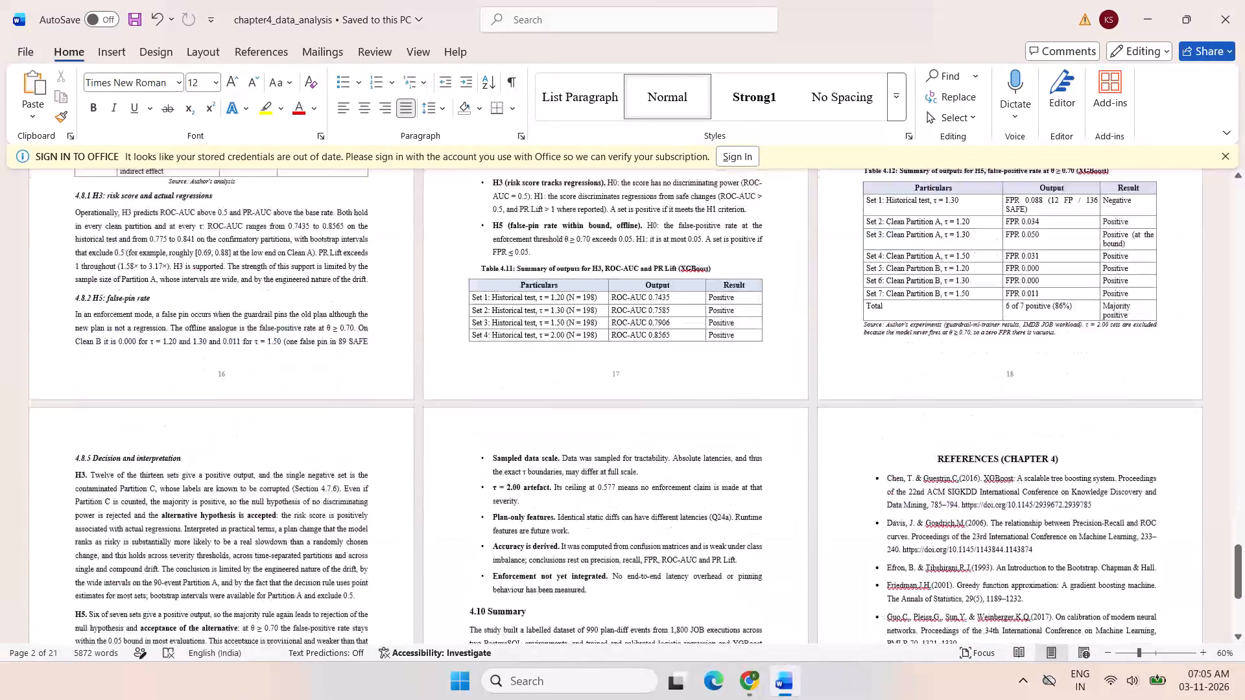
scroll(560, 466, "down", 10)
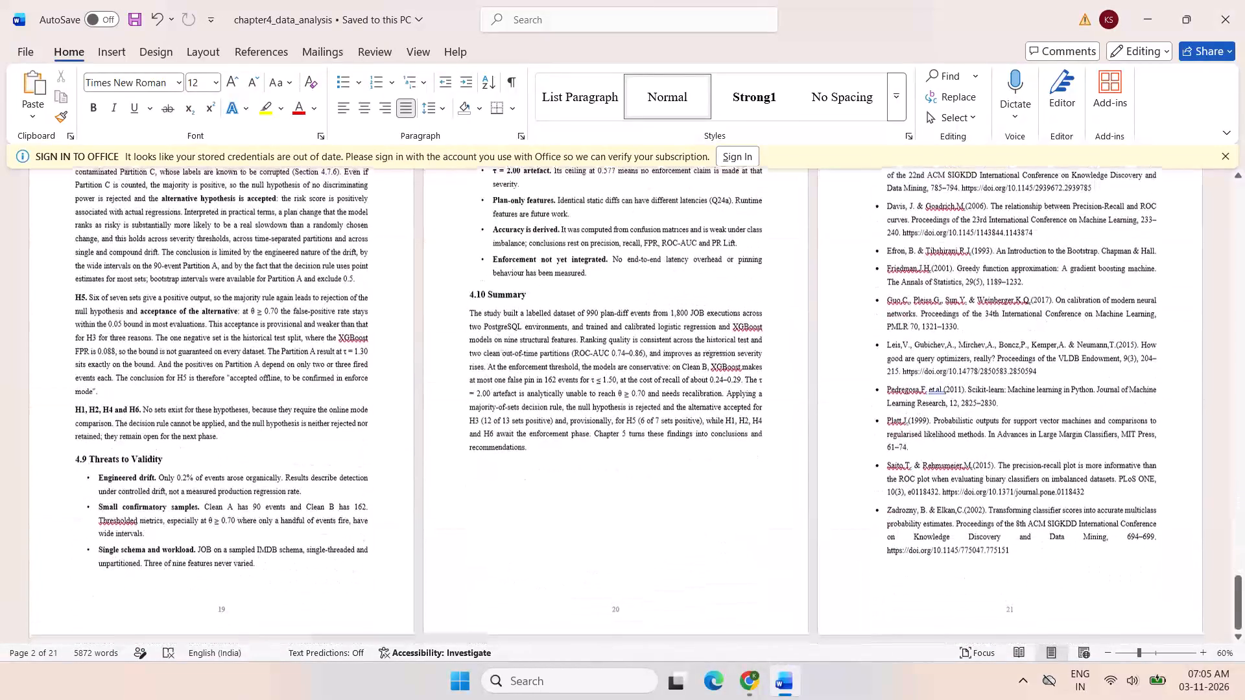
scroll(560, 466, "up", 20)
scroll(560, 466, "up", 10)
scroll(560, 466, "up", 14)
scroll(560, 466, "up", 11)
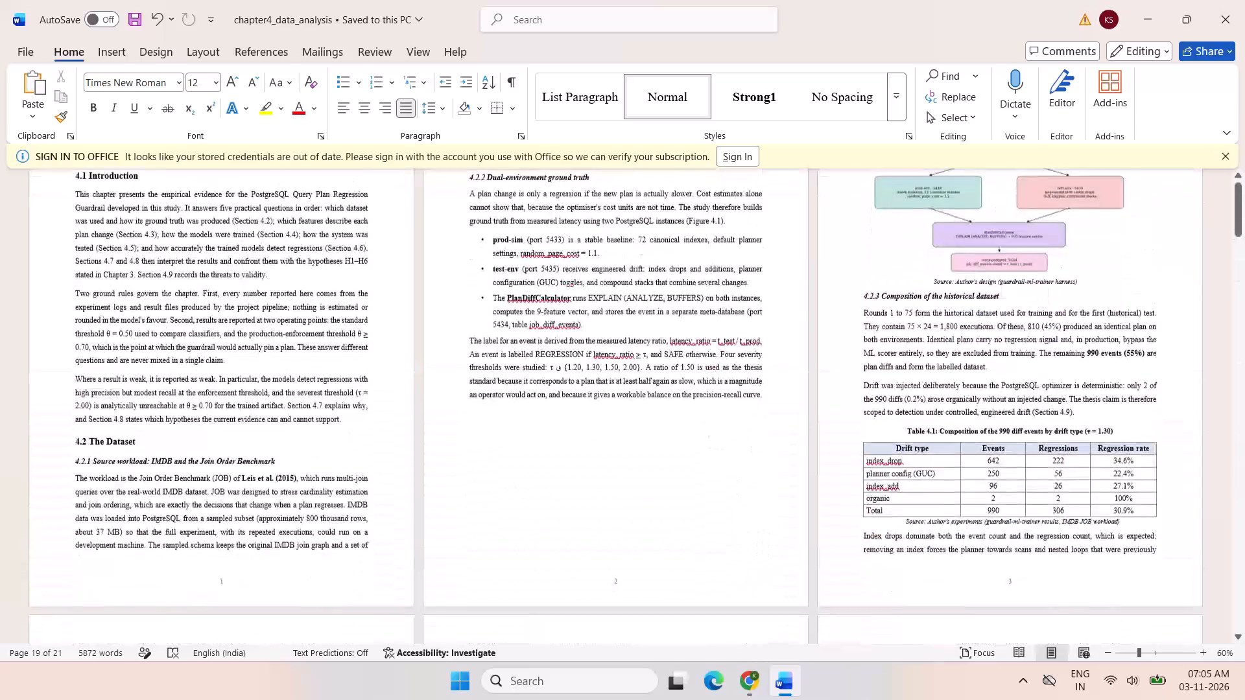
scroll(560, 466, "up", 8)
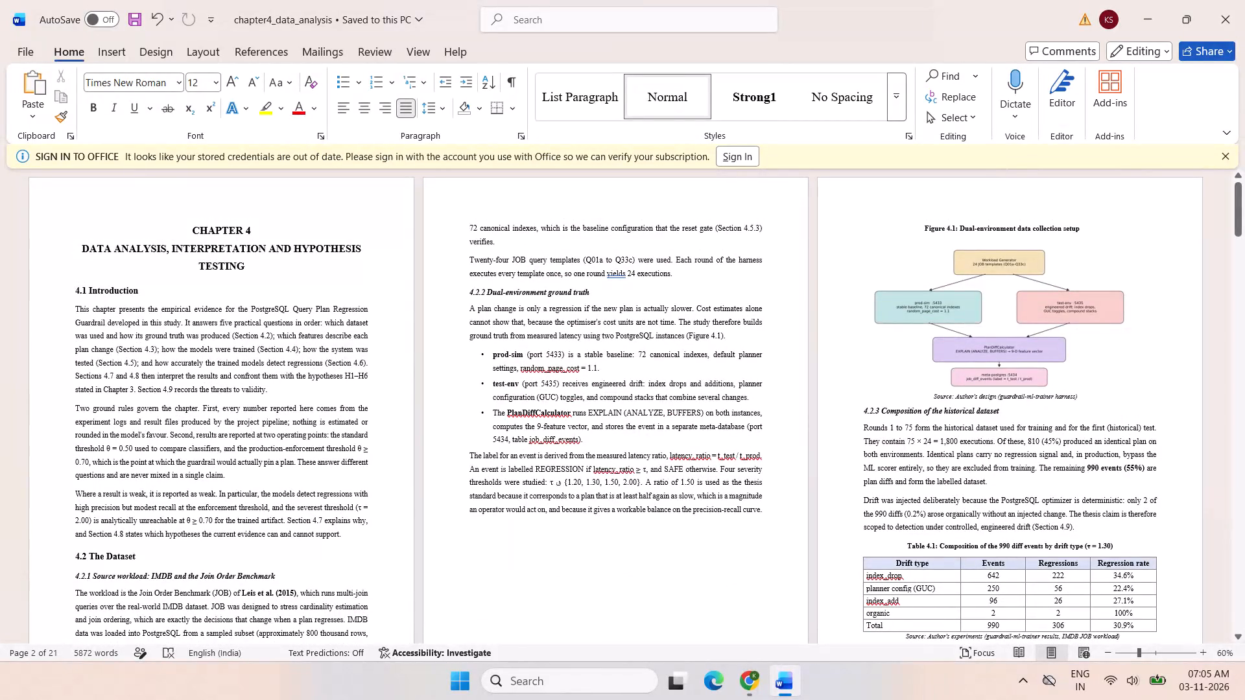
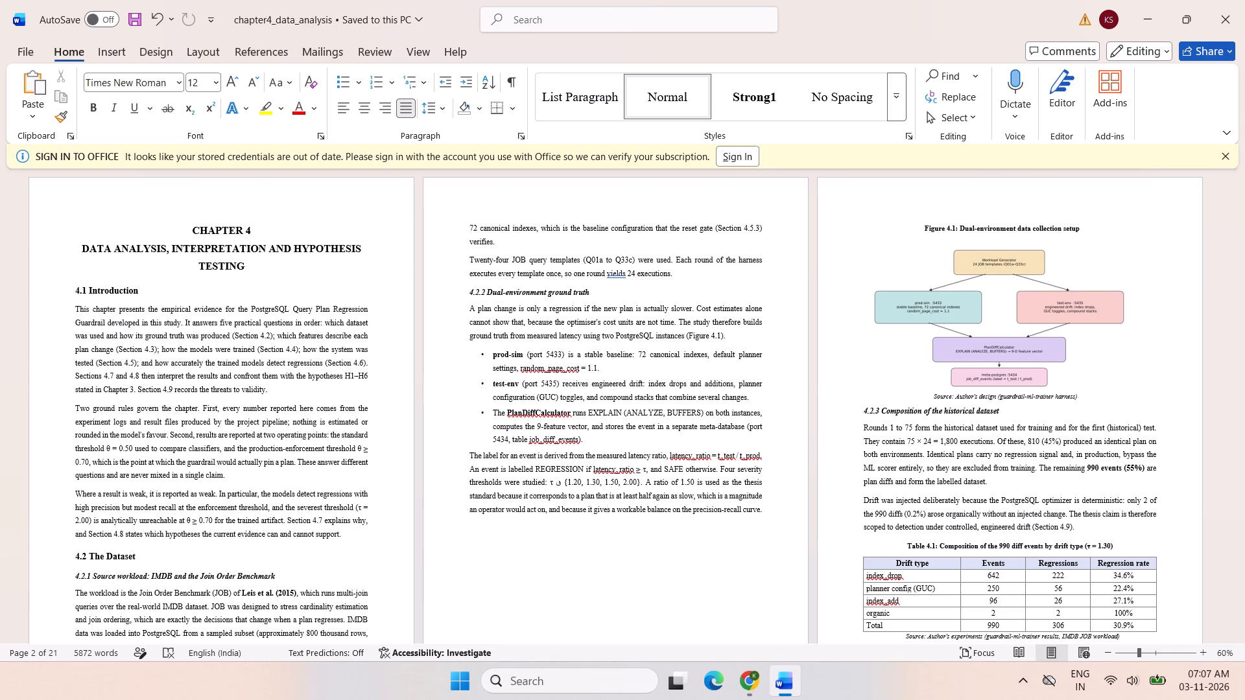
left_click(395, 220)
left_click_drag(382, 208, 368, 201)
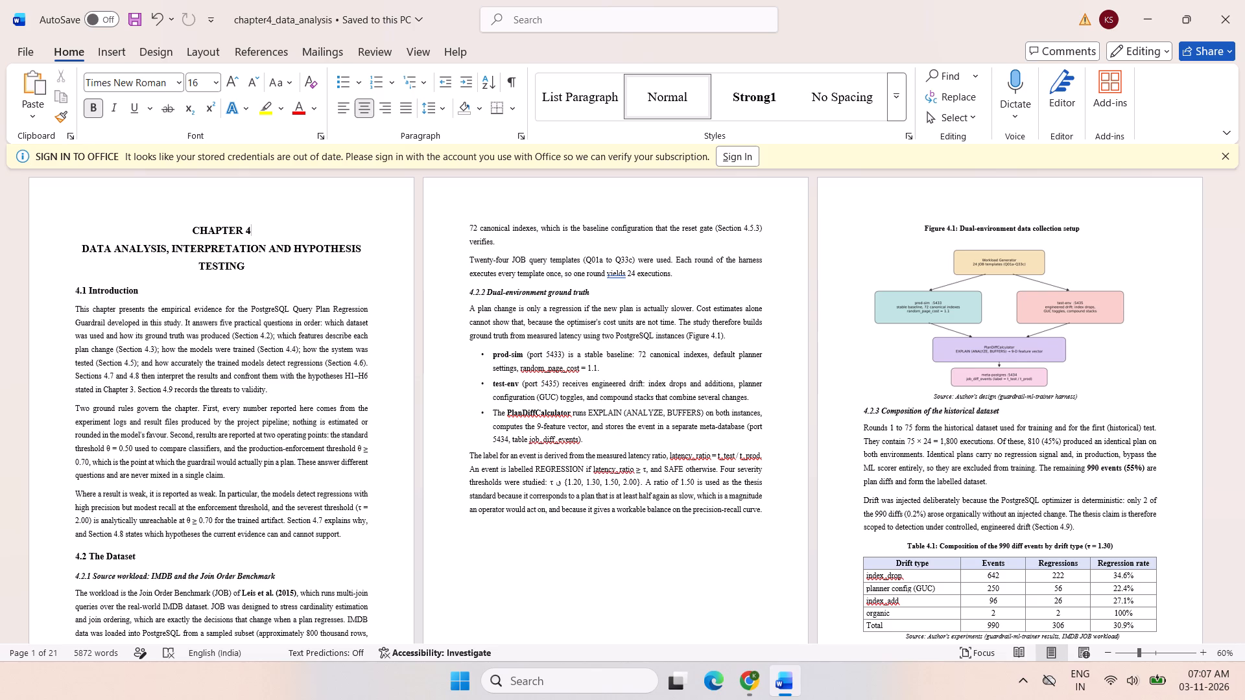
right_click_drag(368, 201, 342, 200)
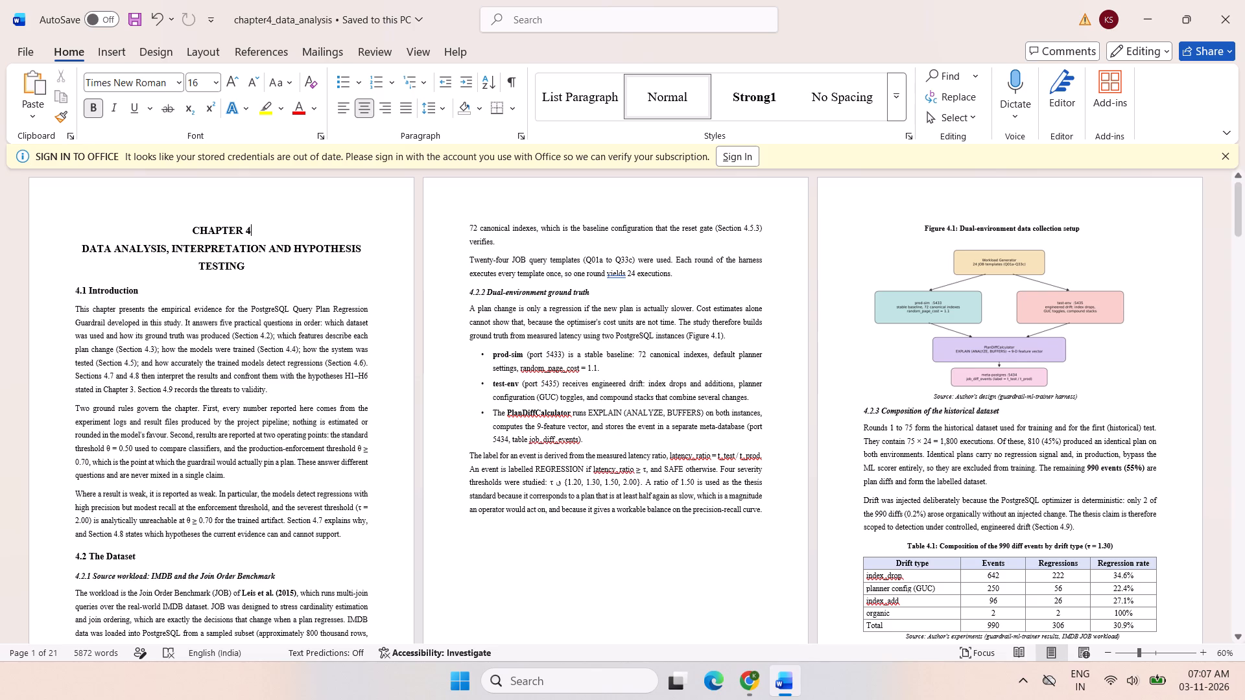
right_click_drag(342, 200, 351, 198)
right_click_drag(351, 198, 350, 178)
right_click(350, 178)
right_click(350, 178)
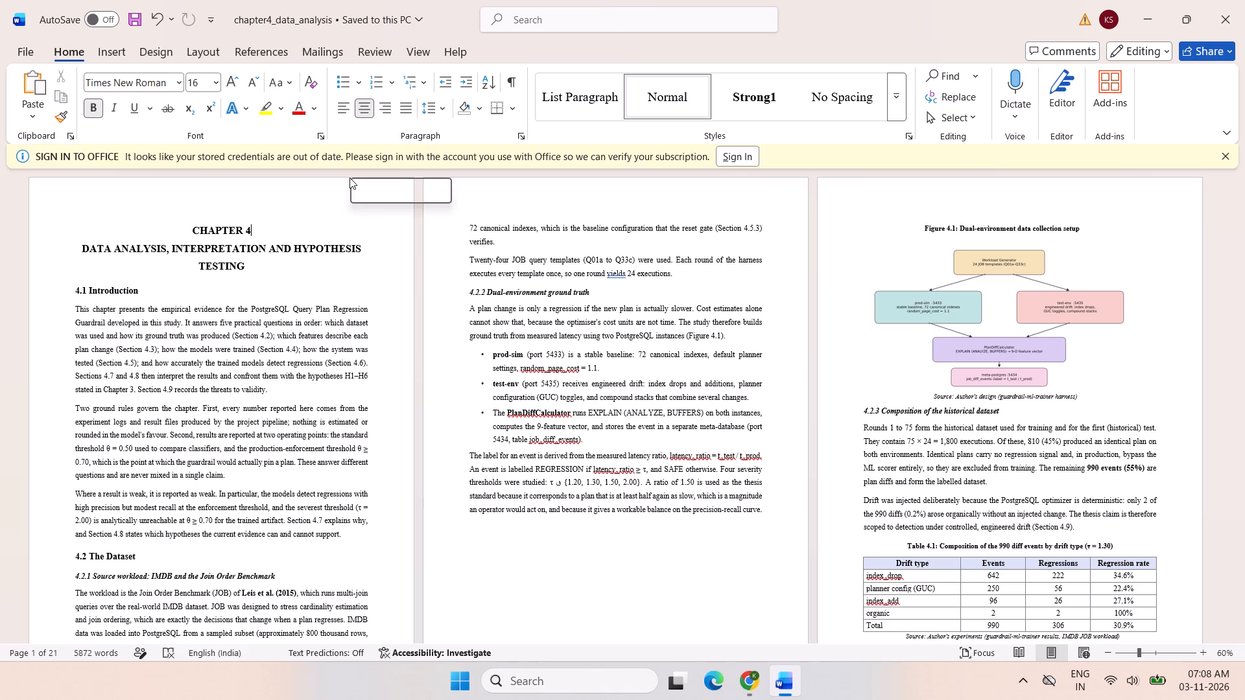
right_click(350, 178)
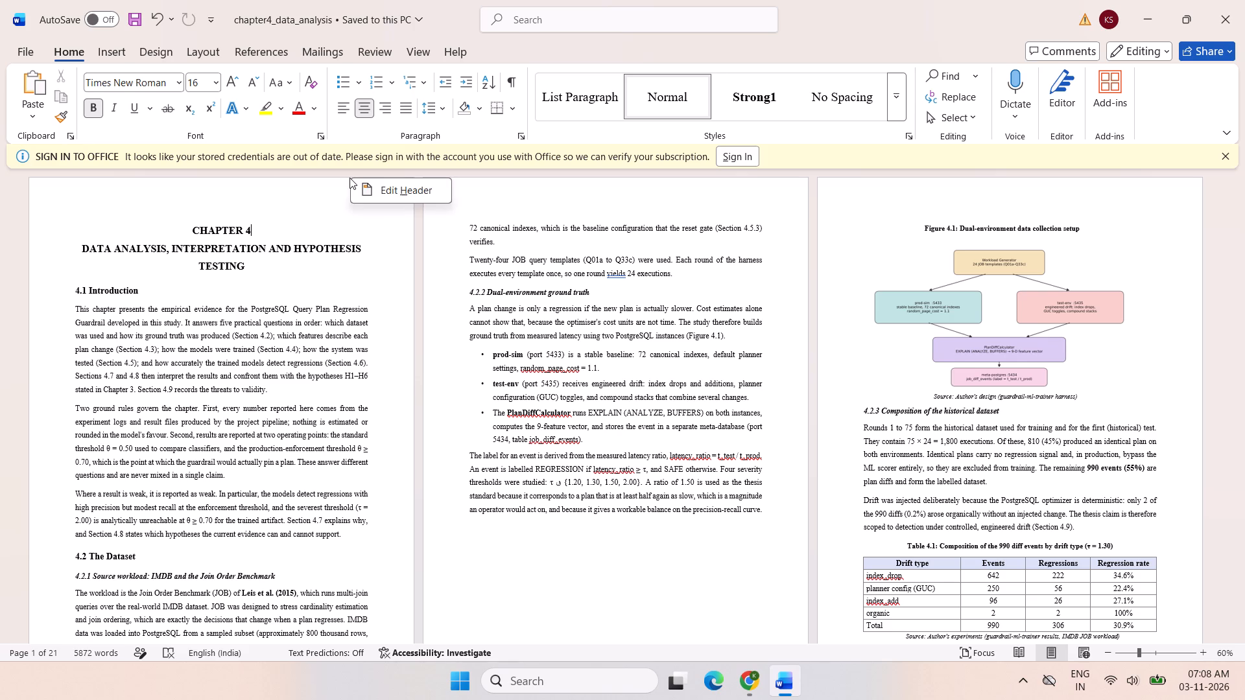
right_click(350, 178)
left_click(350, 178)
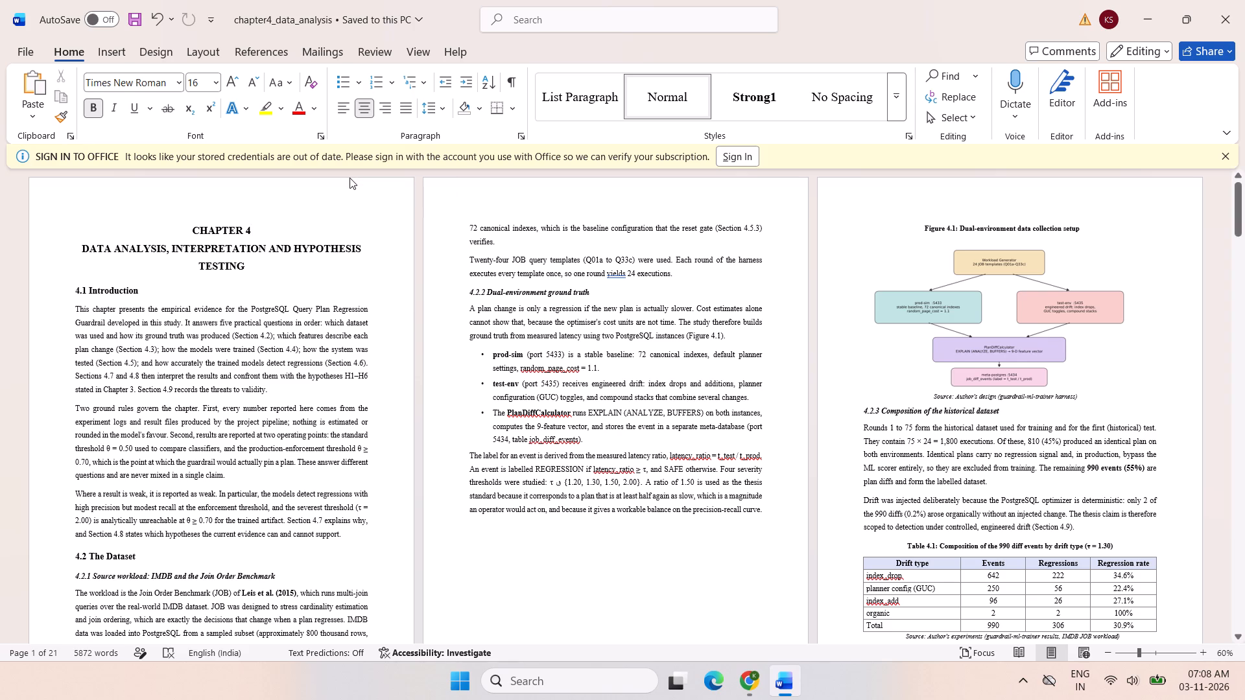